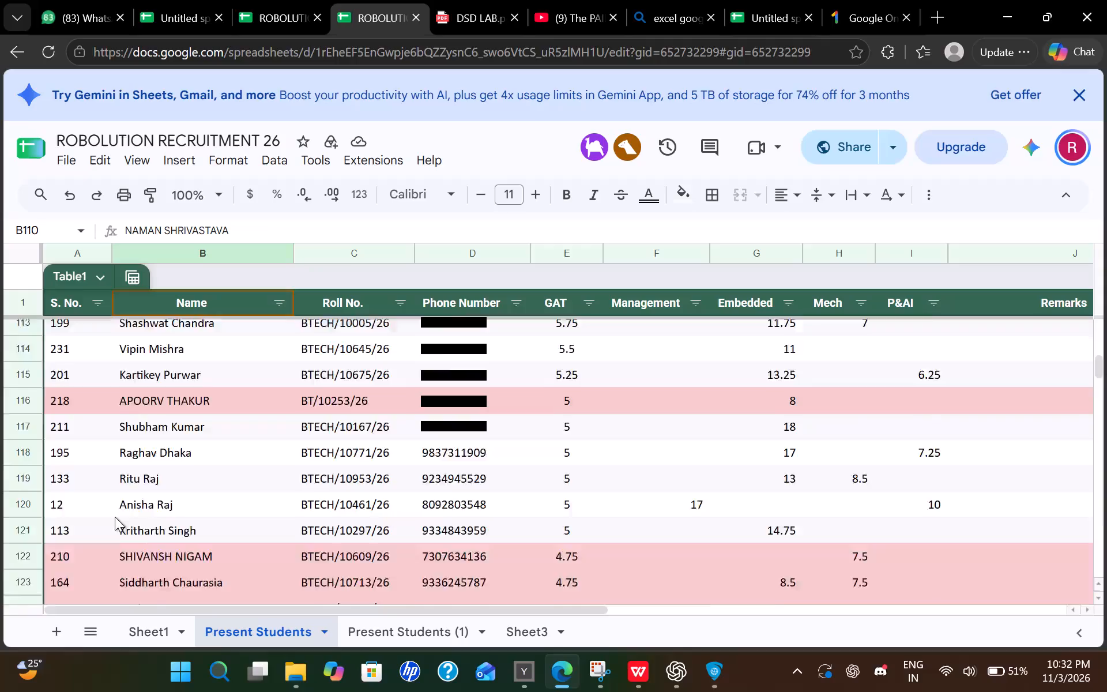
Review the top of the Present Students list, and bring up the untitled spreadsheet holding the Robolution Club K26 interview schedule.
scroll(115, 517, right, 3)
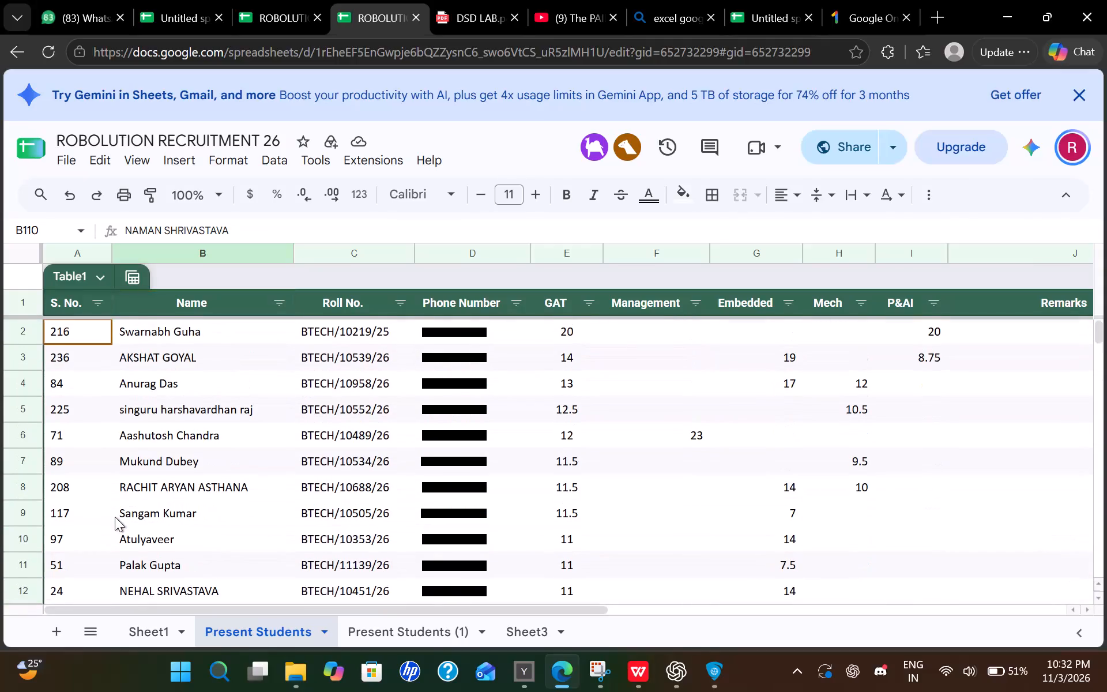
scroll(115, 517, up, 17)
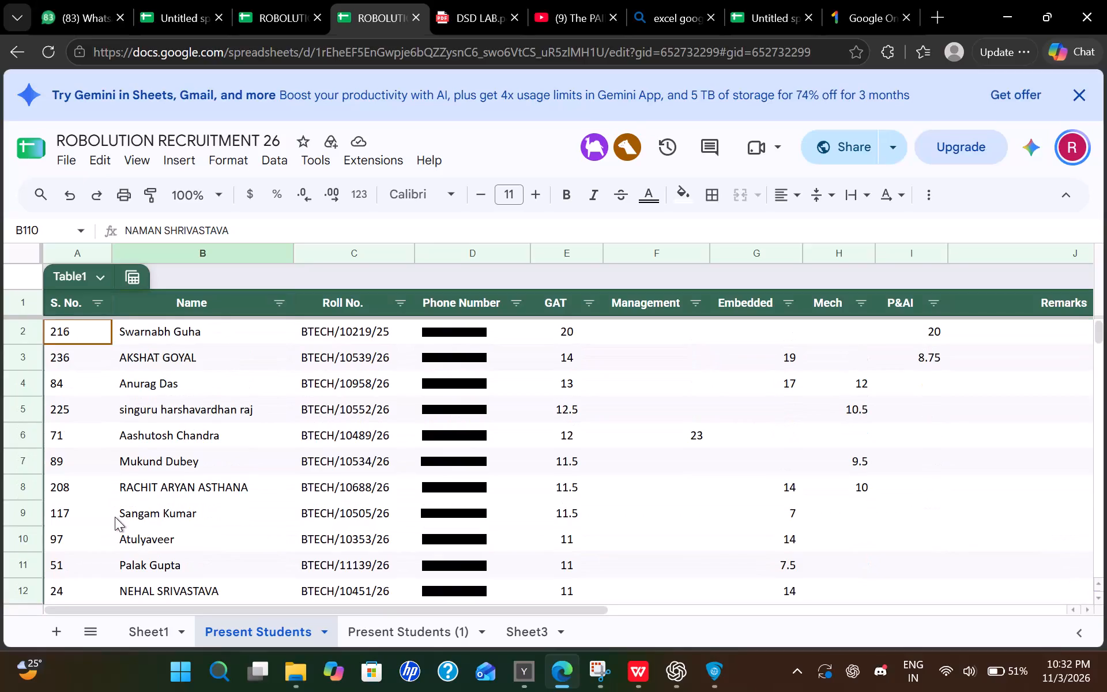
click(763, 0)
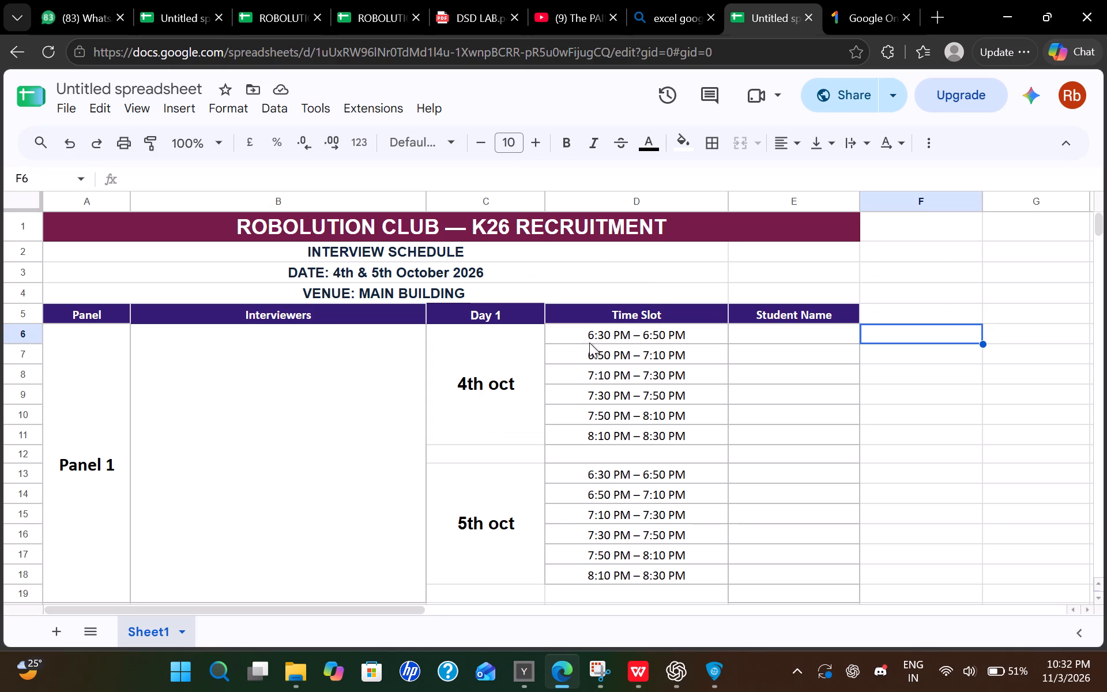
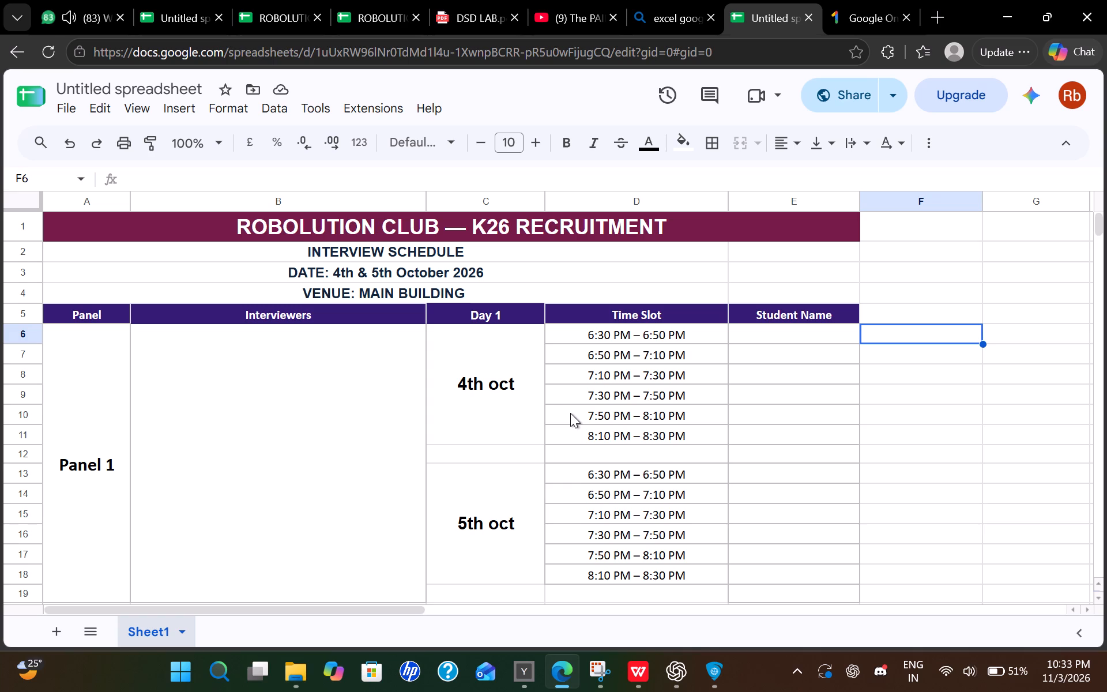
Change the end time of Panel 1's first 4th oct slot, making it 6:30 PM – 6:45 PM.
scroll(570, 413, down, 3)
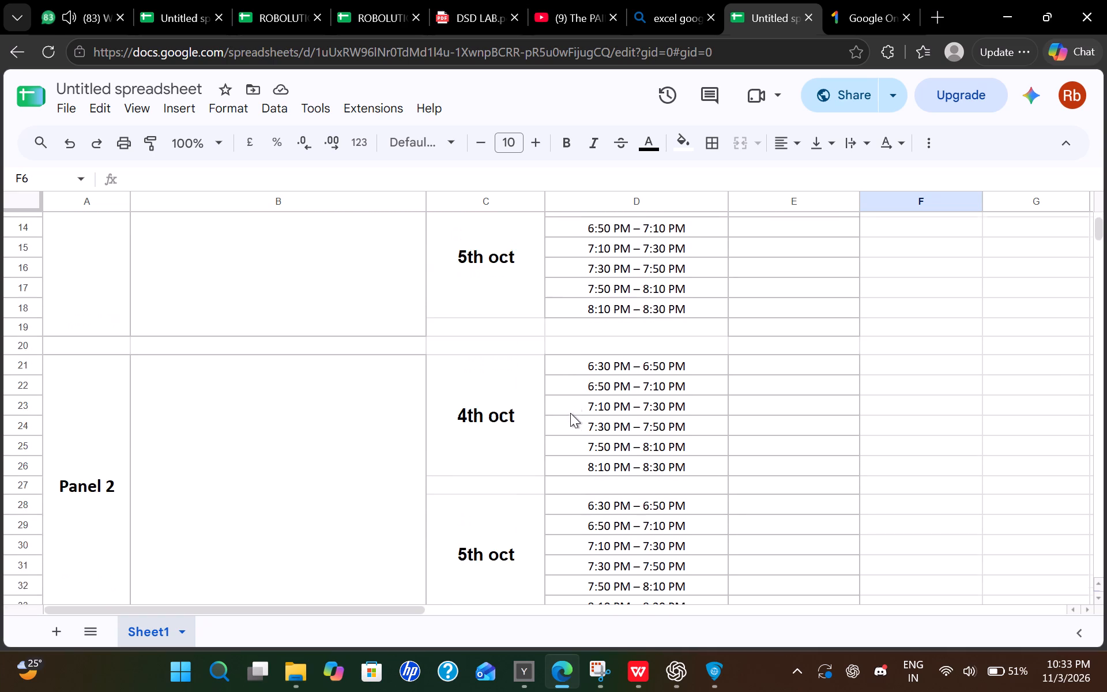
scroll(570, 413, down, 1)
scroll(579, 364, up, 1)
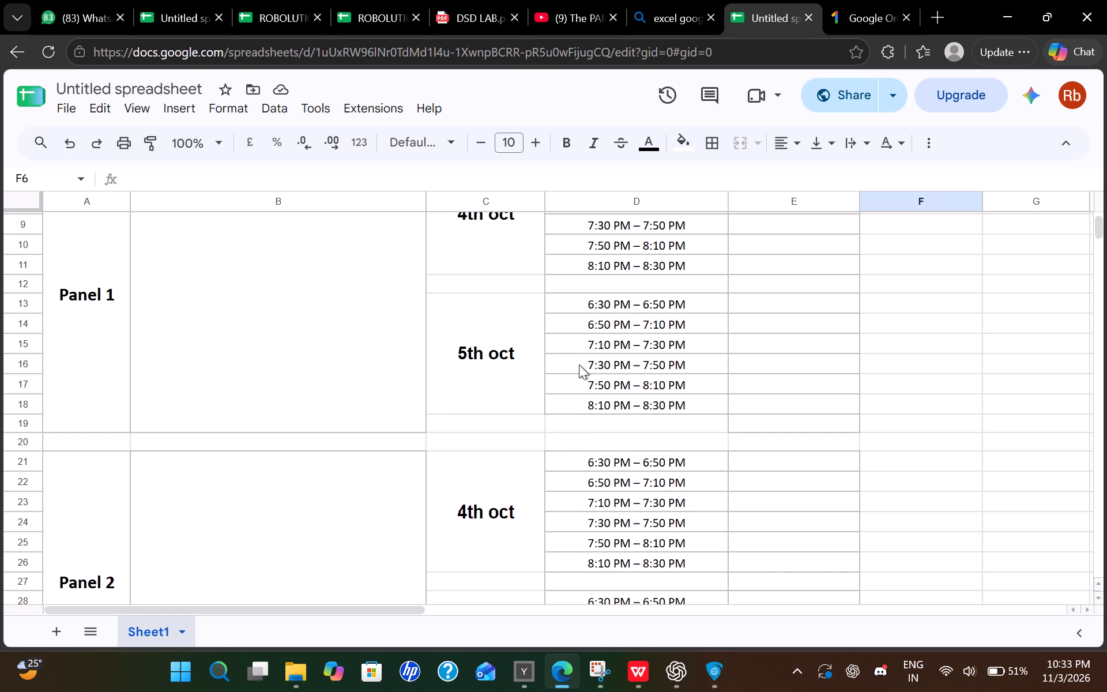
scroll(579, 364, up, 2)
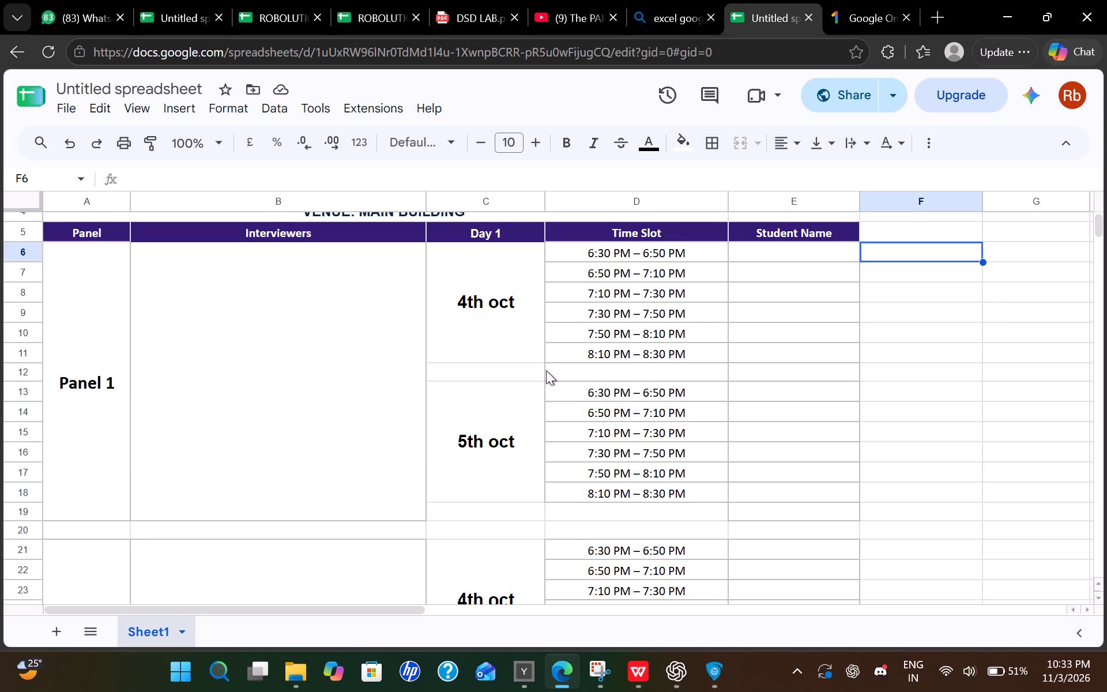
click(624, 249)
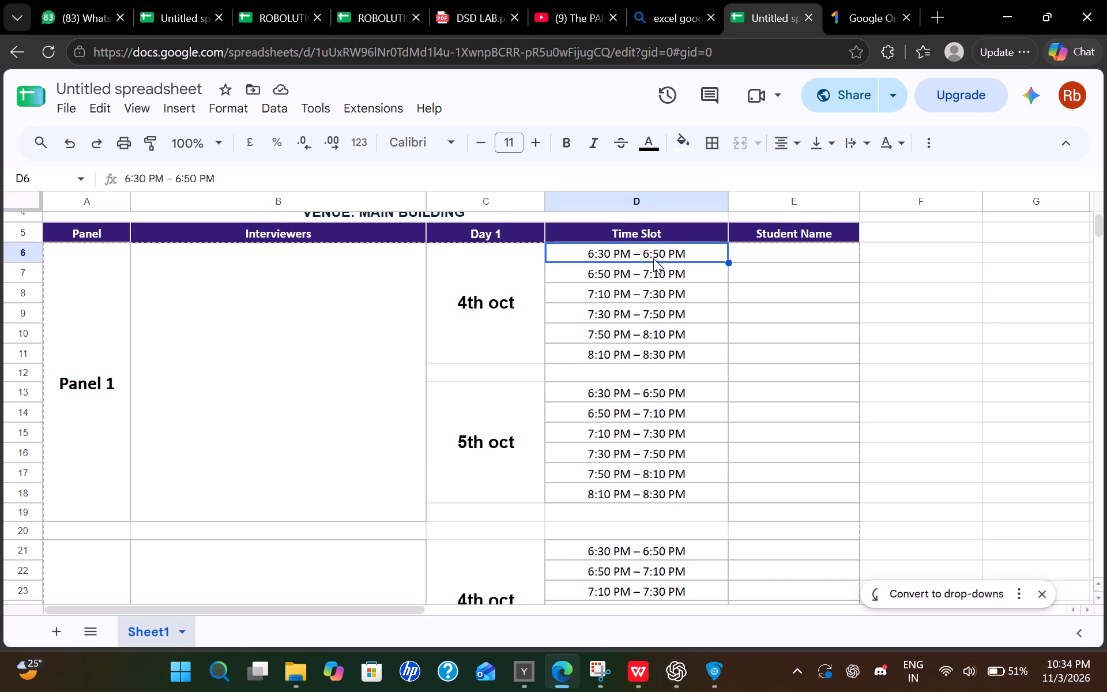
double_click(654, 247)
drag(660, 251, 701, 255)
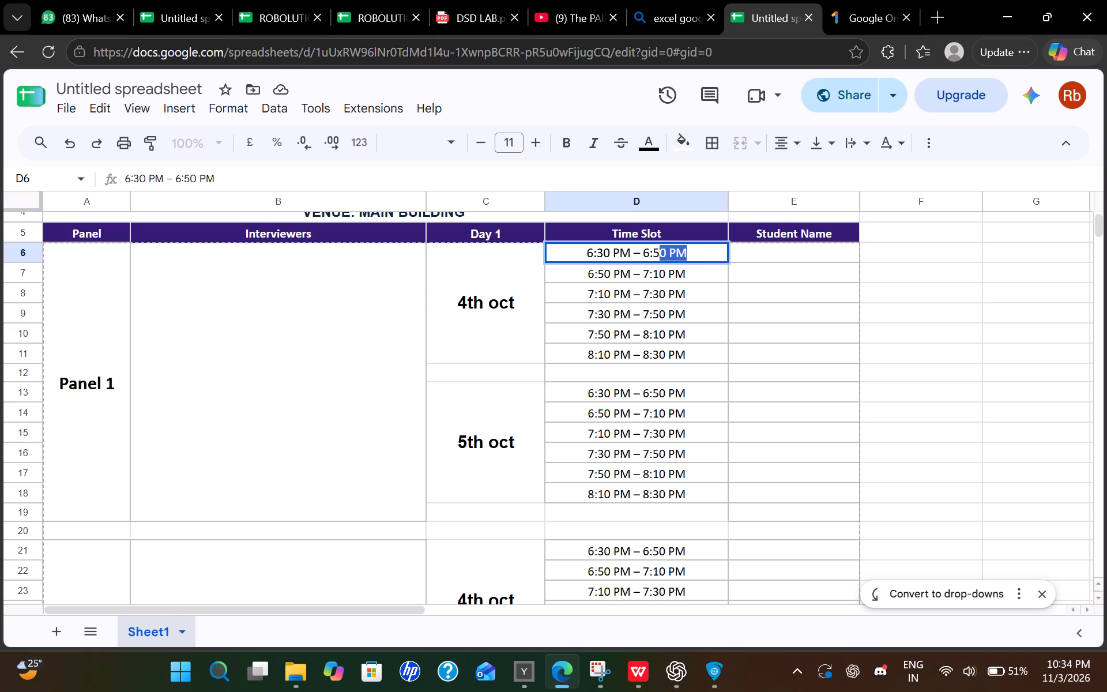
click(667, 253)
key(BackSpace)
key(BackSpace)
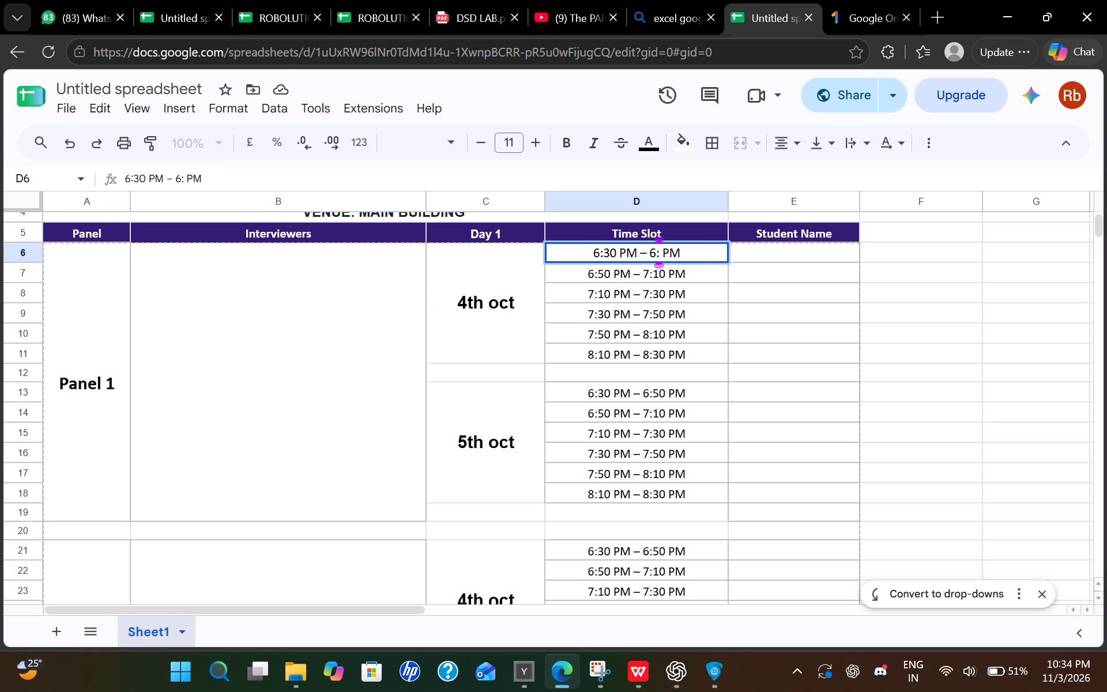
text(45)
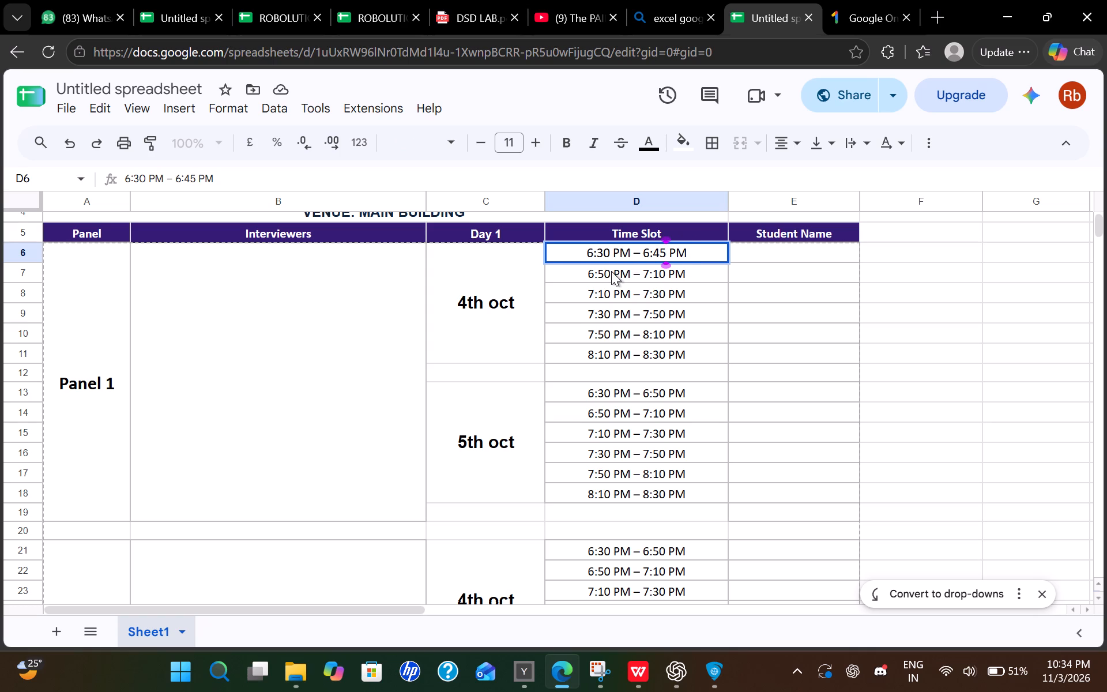
Set Panel 1's second 4th oct time slot, in row 7, to 6:45 PM – 7:00 PM.
double_click(609, 270)
click(607, 270)
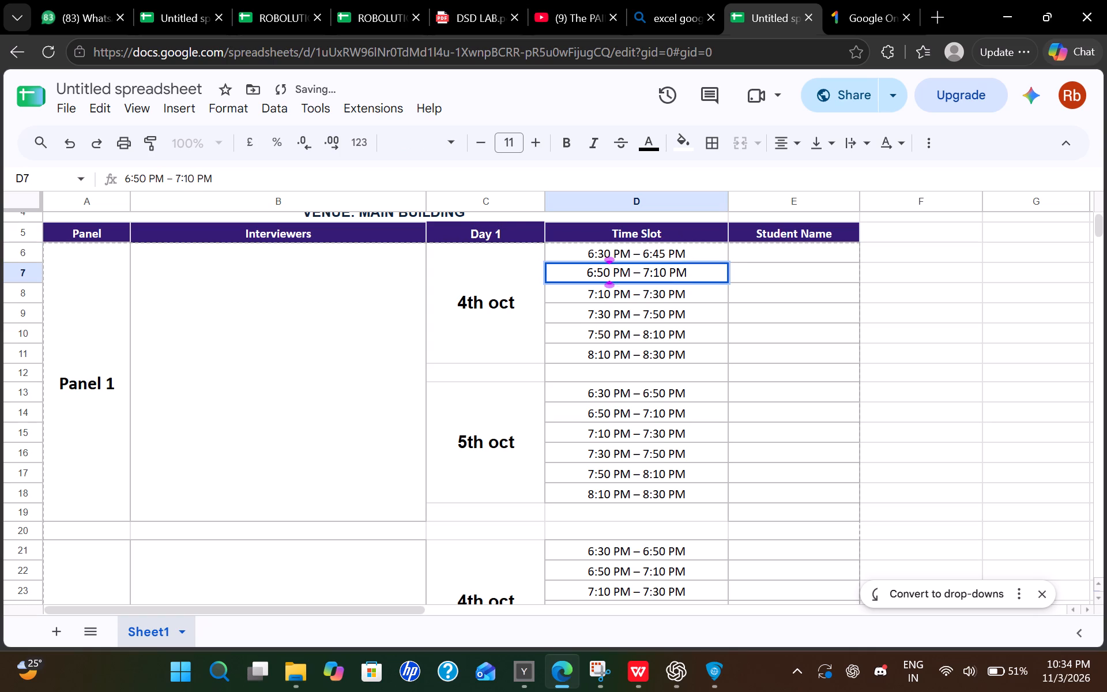
key(BackSpace)
key(BackSpace)
text(45)
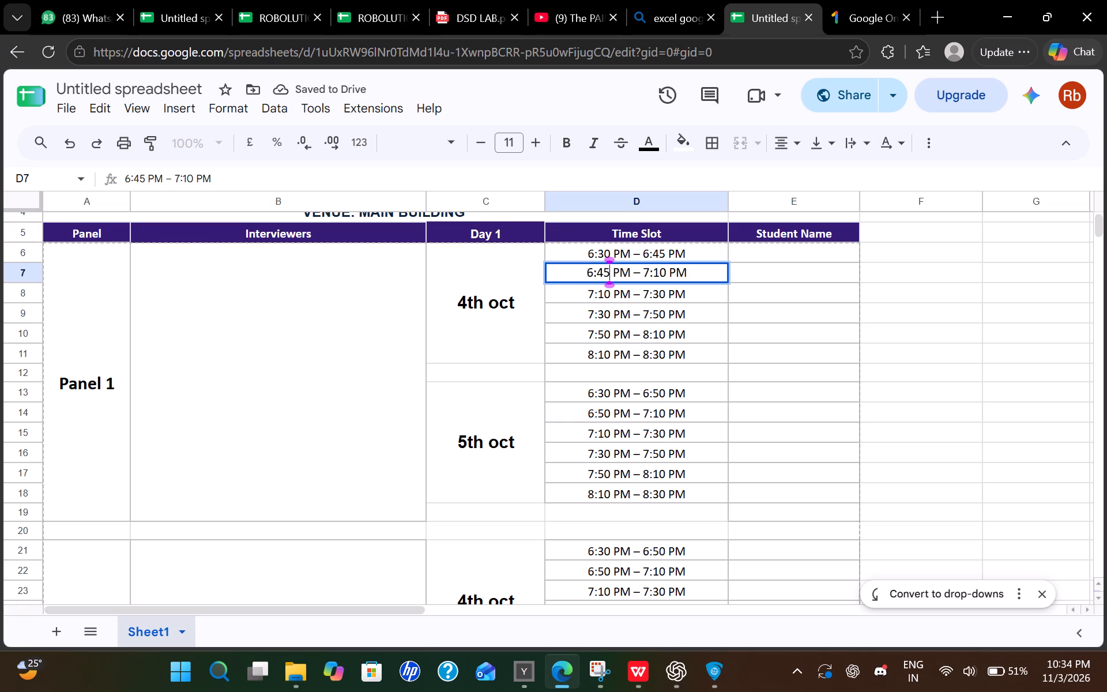
click(664, 272)
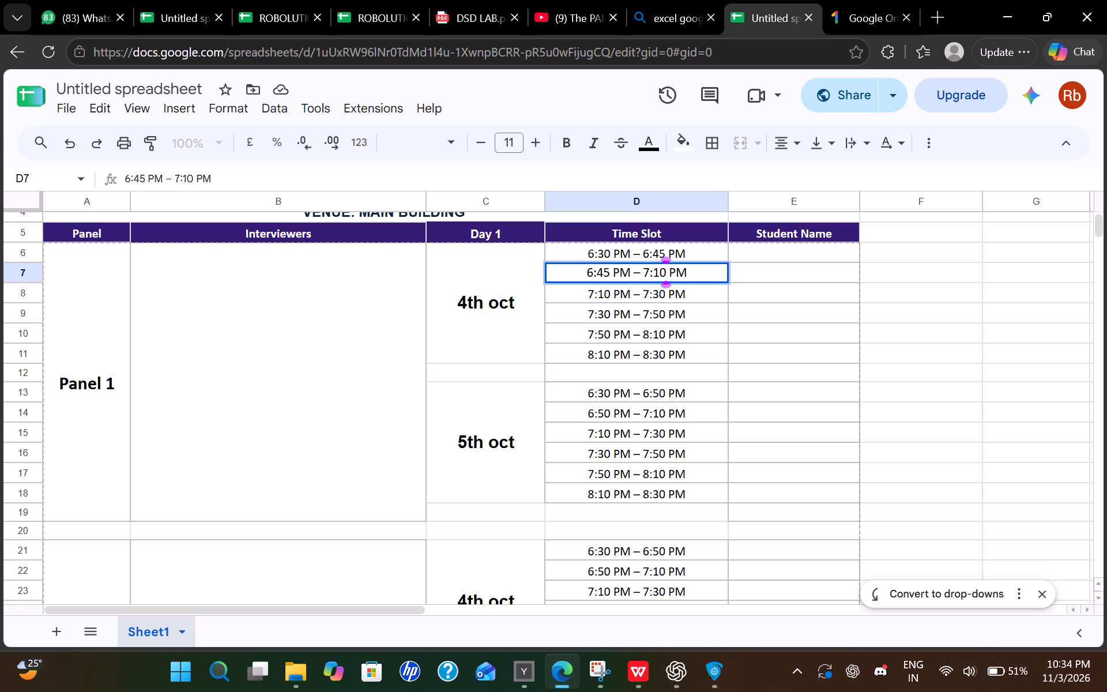
key(BackSpace)
key(BackSpace)
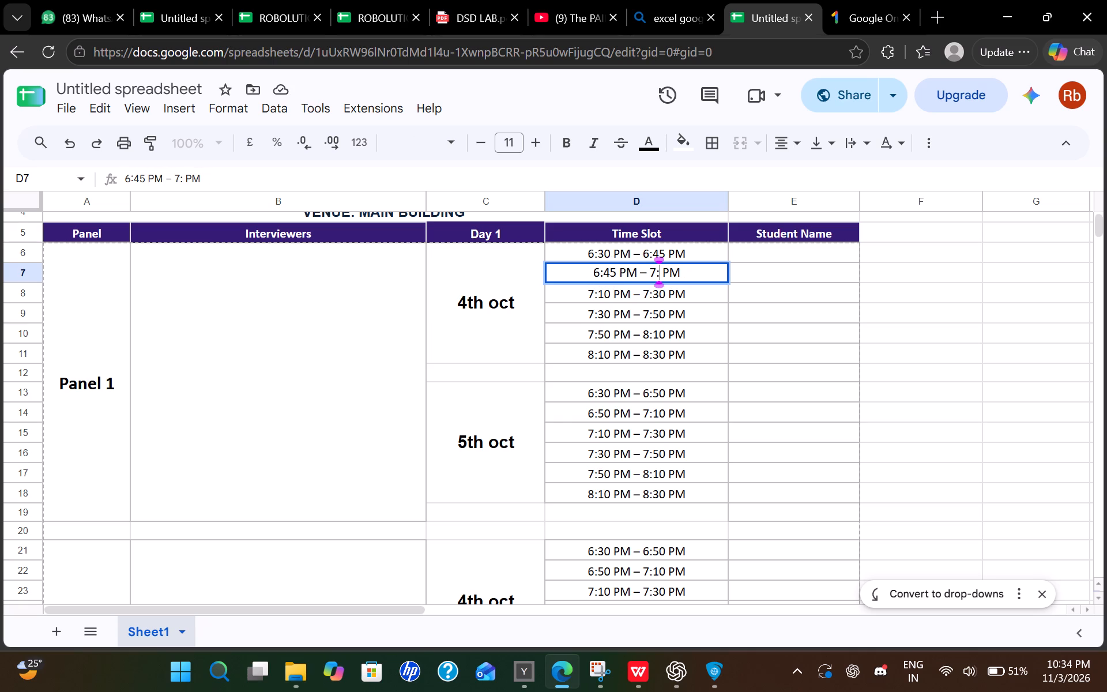
text(00)
Set Panel 1's third 4th oct time slot, in row 8, to 7:00 PM – 7:15 PM.
double_click(609, 292)
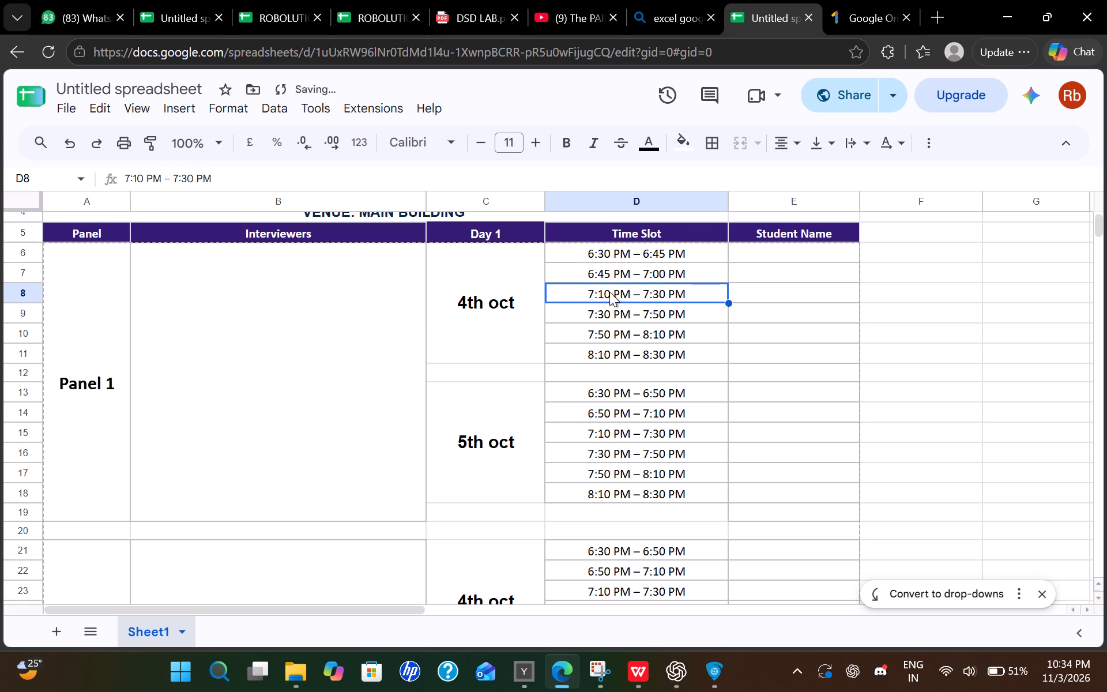
click(609, 292)
key(BackSpace)
key(BackSpace)
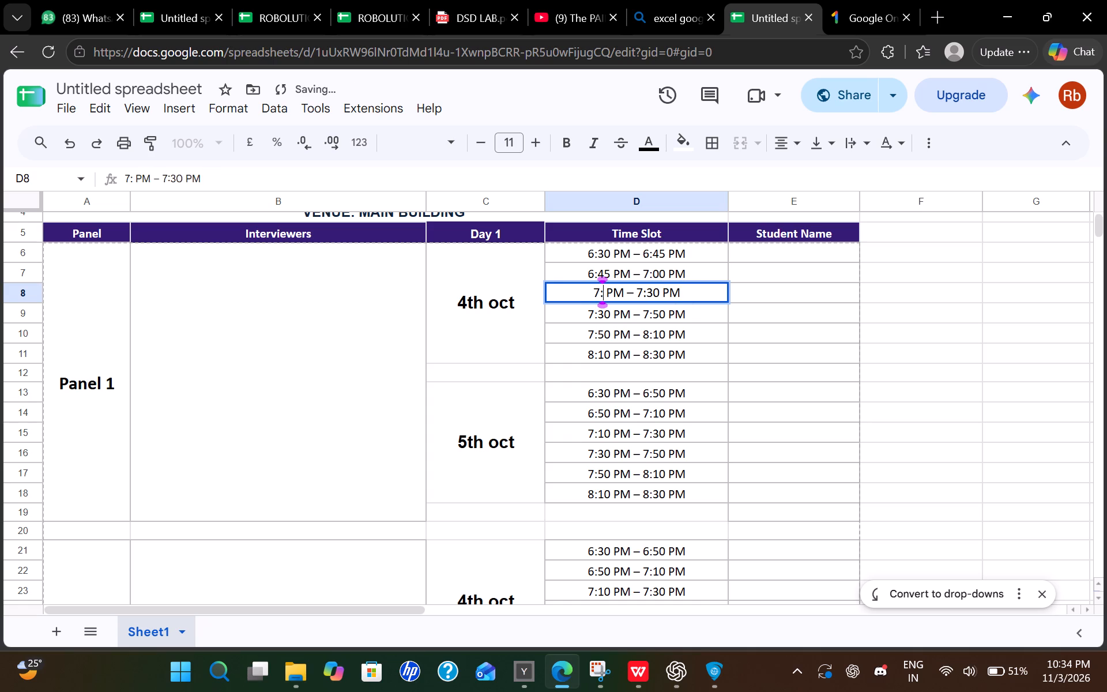
text(00)
click(662, 294)
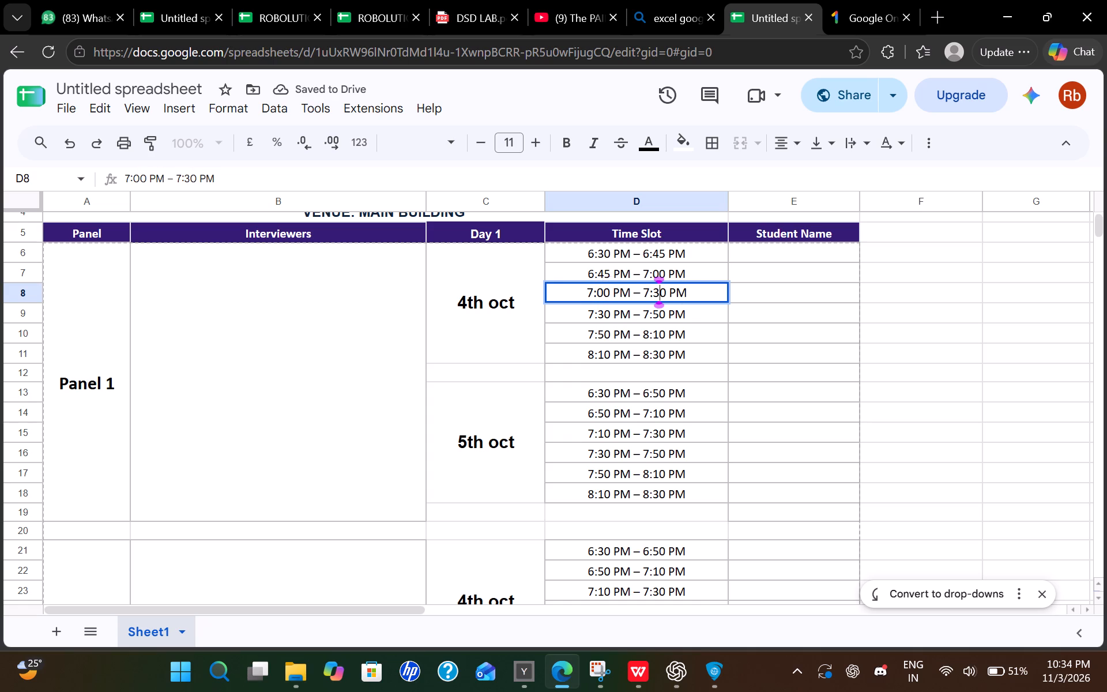
key(Right)
key(BackSpace)
key(BackSpace)
key(1)
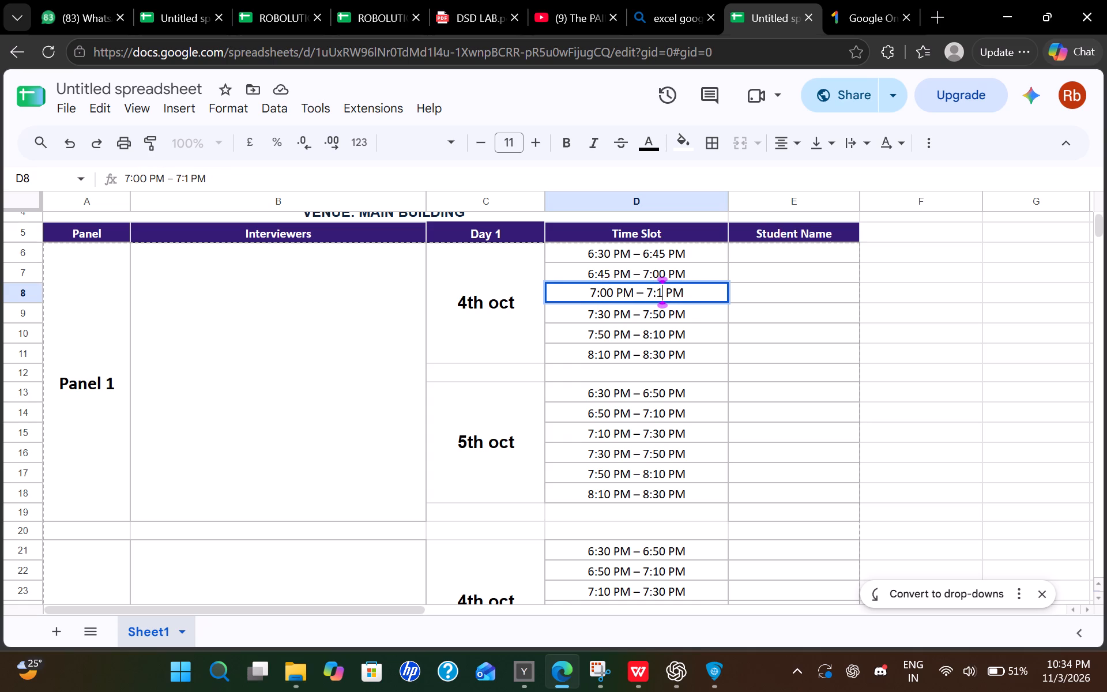
key(5)
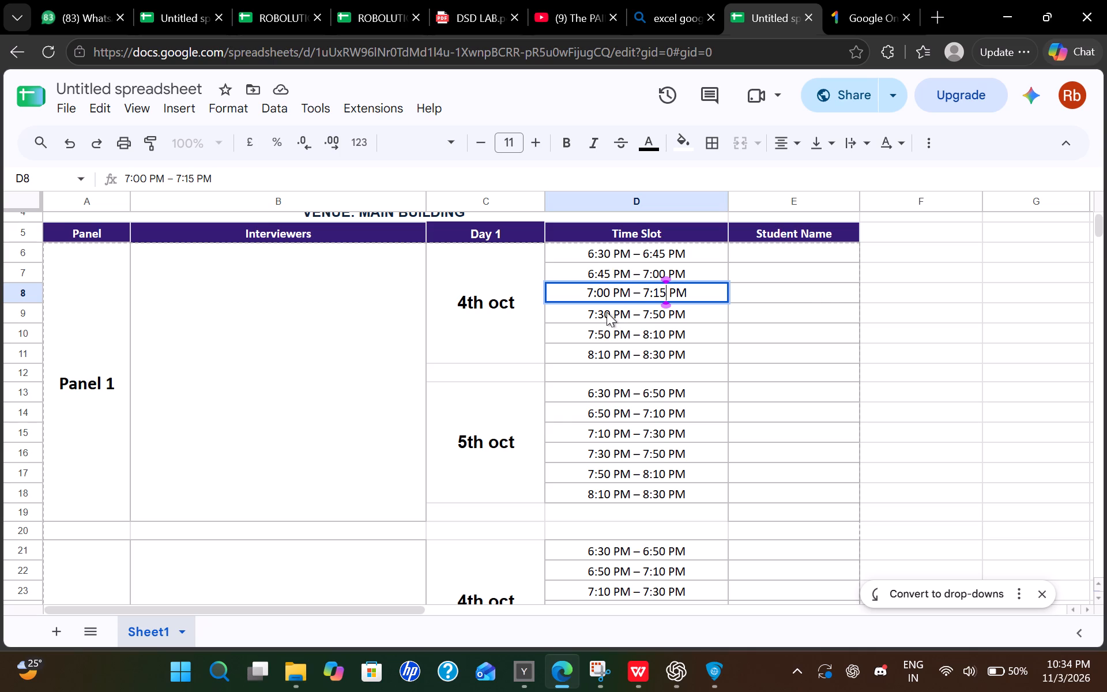
Clear Panel 1's 6:30 PM – 6:45 PM slot on 4th oct and move the five slots below it up one row.
click(605, 255)
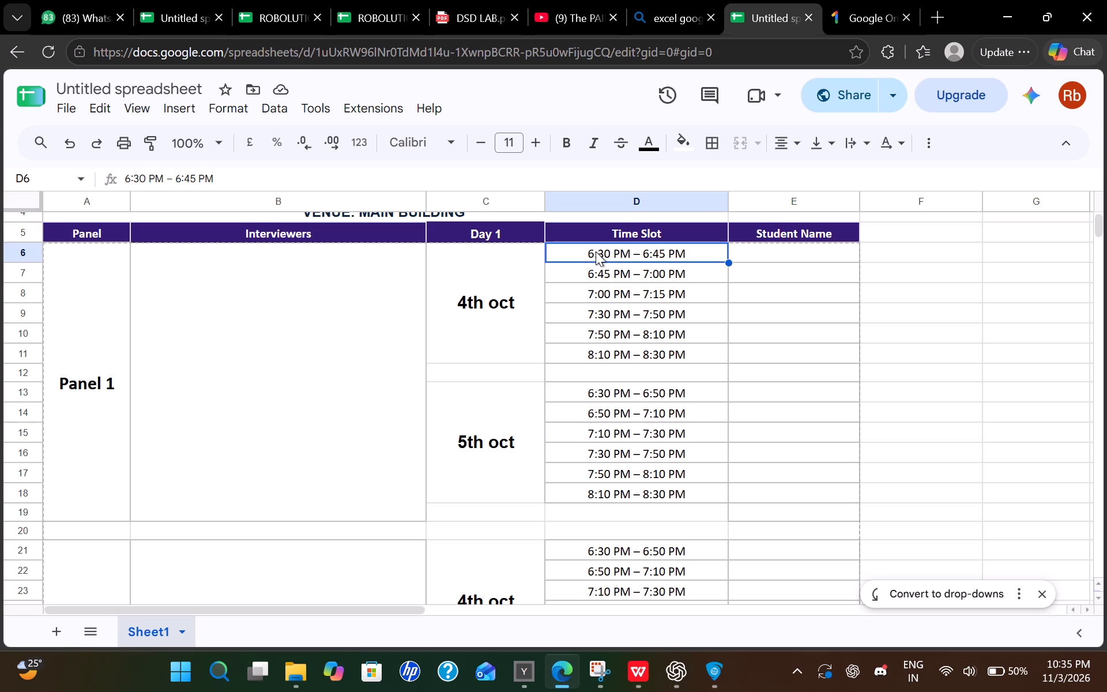
key(BackSpace)
drag(597, 270, 683, 359)
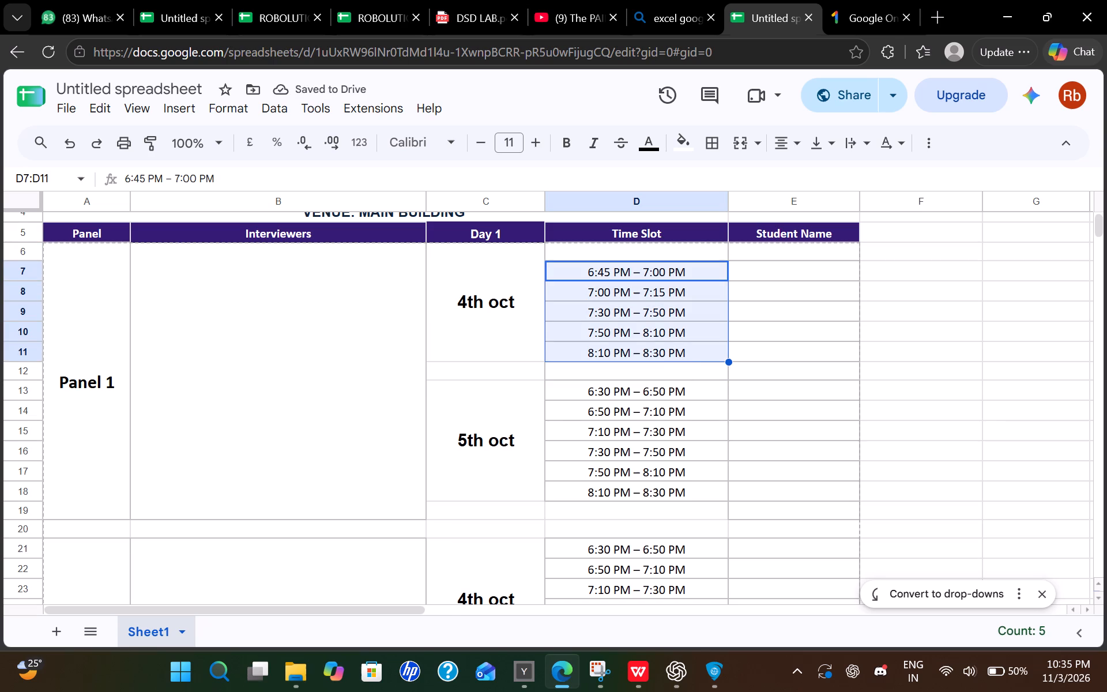
drag(681, 364, 676, 339)
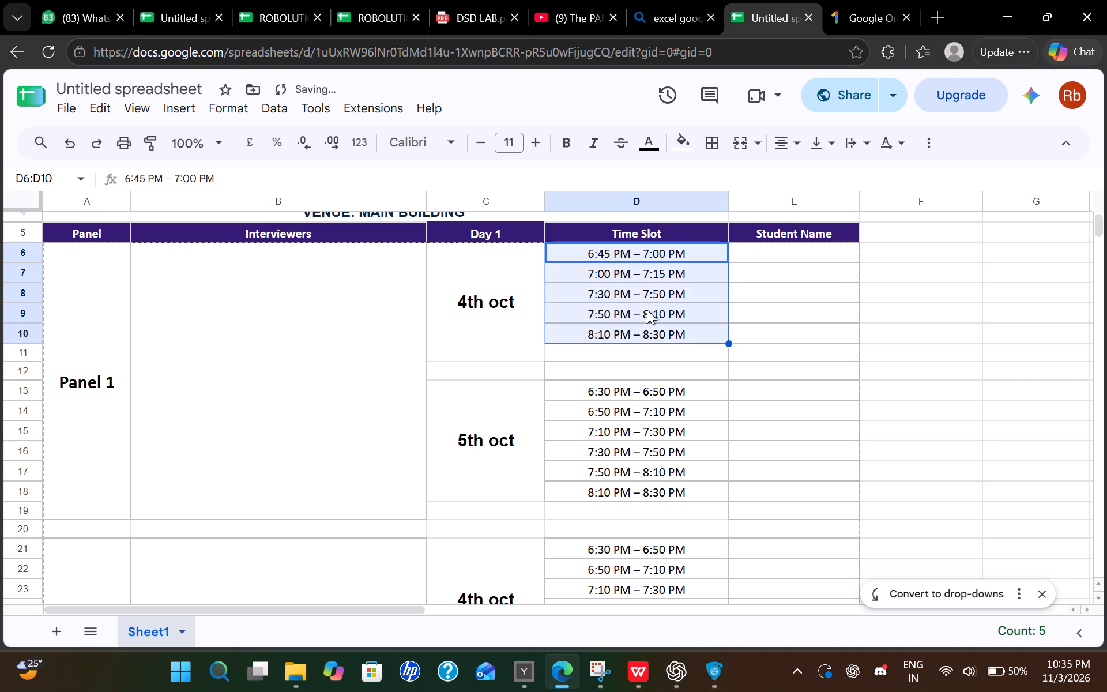
Set Panel 1's third 4th oct time slot, in row 8, to 7:15 PM – 7:30 PM.
click(616, 289)
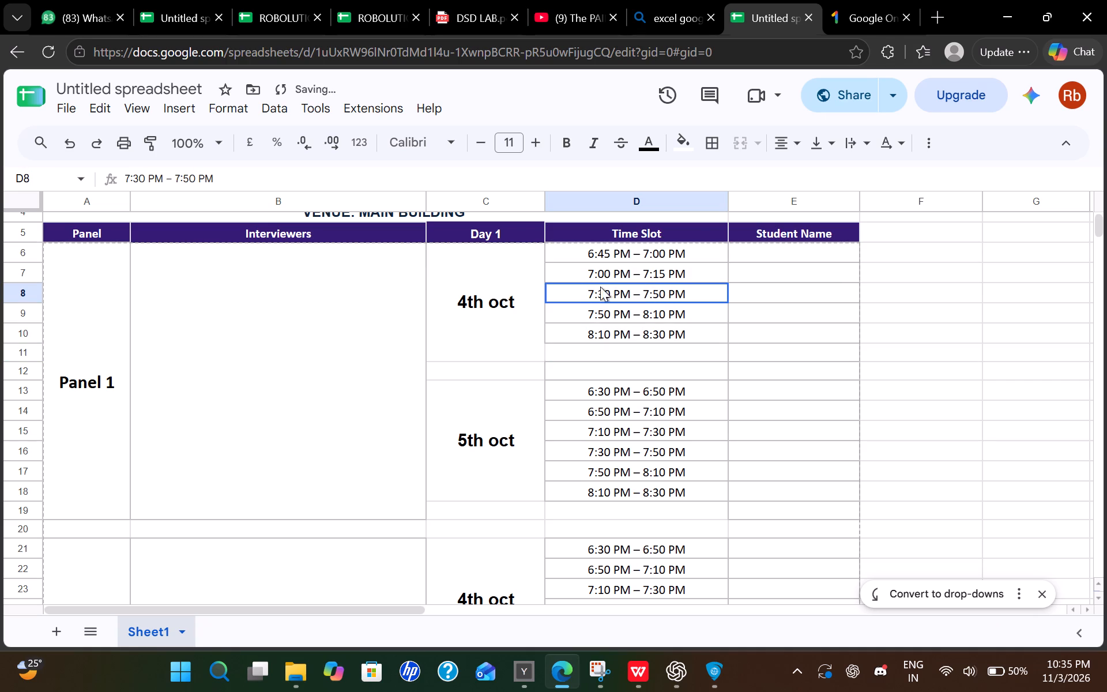
double_click(604, 293)
click(607, 291)
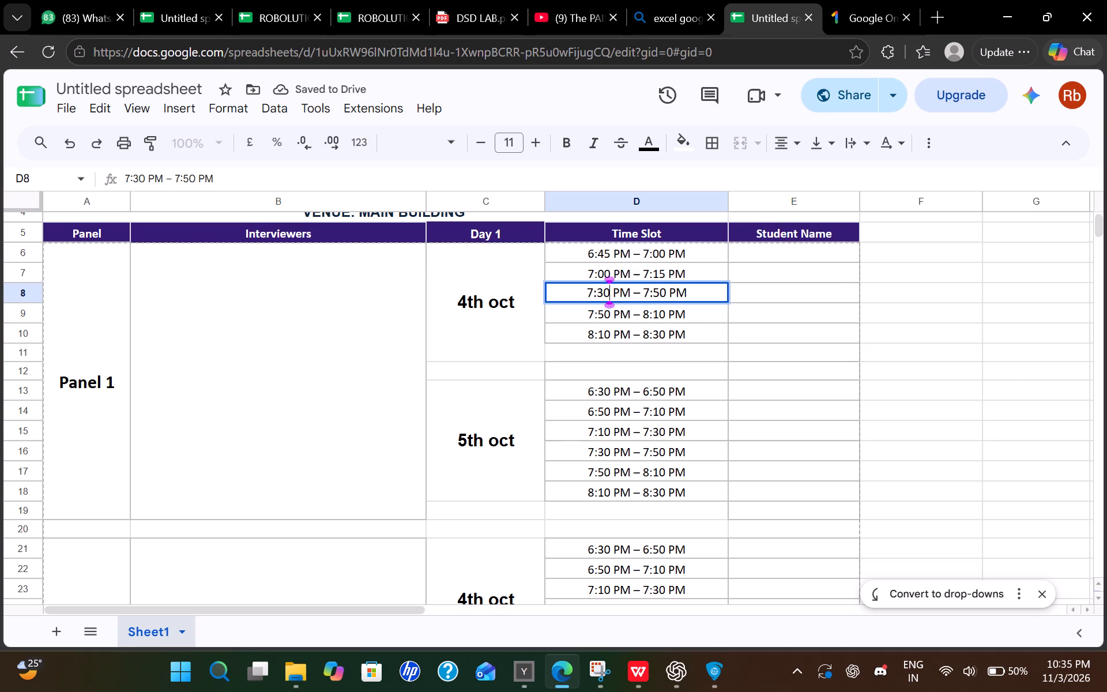
key(BackSpace)
key(BackSpace)
text(15)
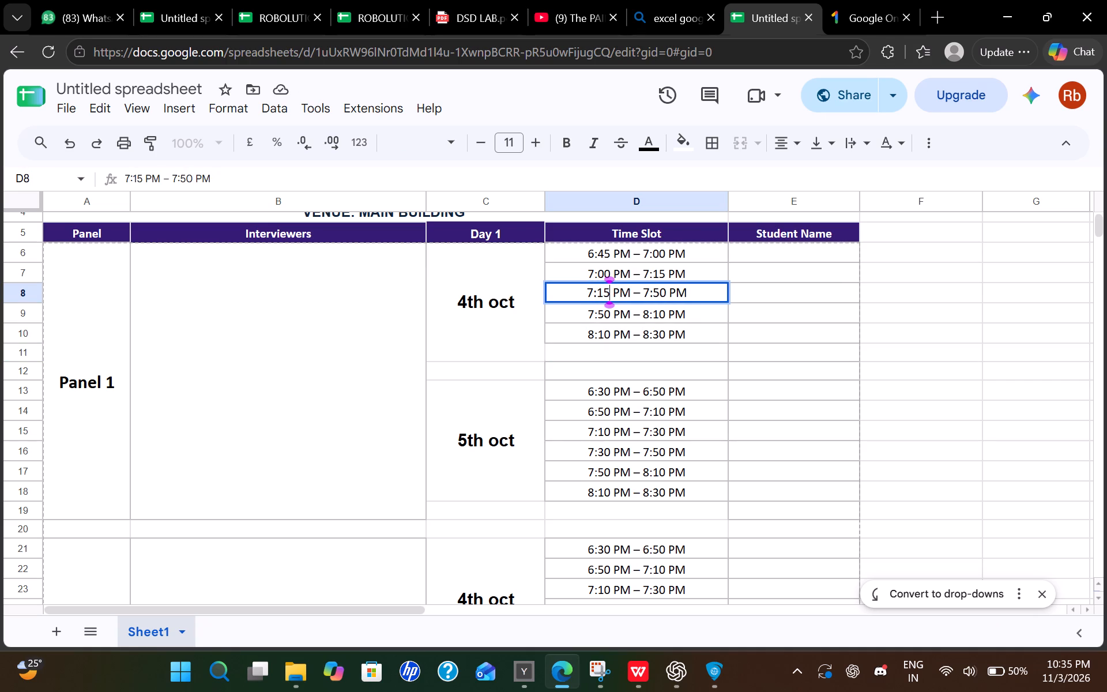
key(Right)
key(Right)
key(Right)
key(Right)
key(Right)
key(Right)
key(Right)
key(Right)
key(Right)
key(Right)
key(BackSpace)
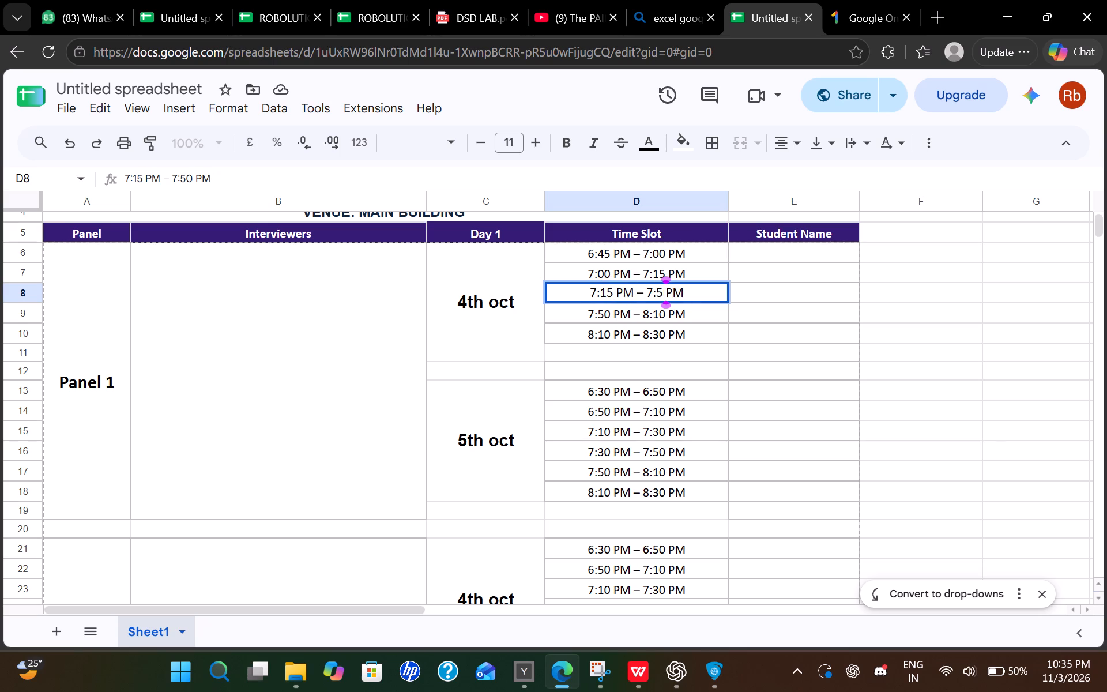
key(BackSpace)
text(30)
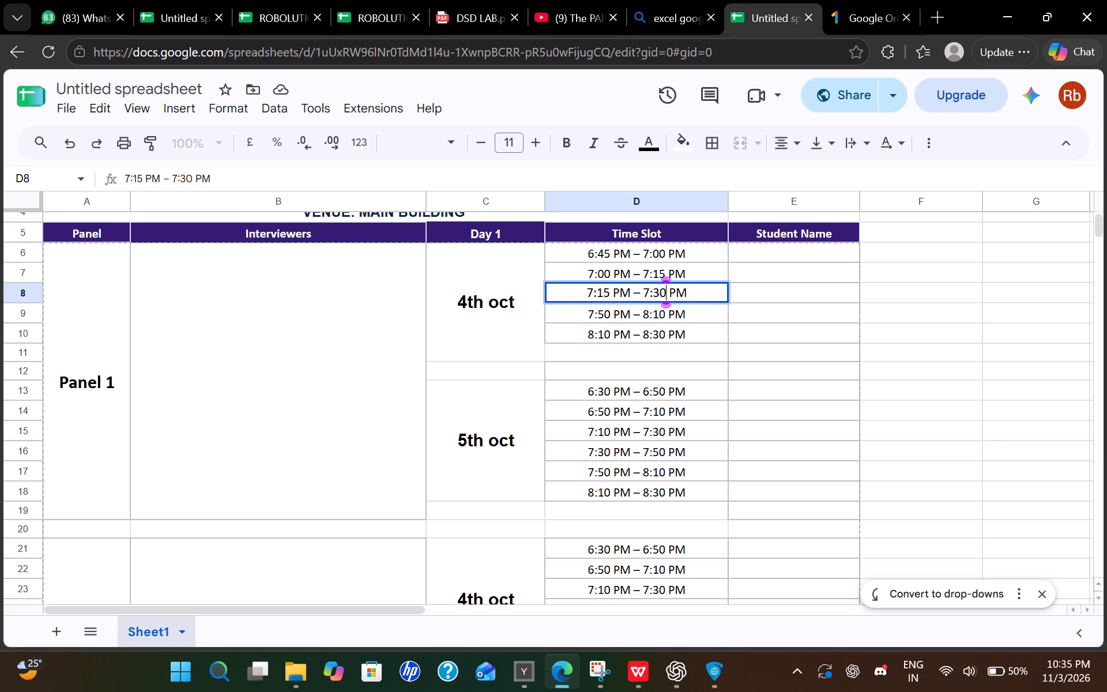
key(Down)
key(Down)
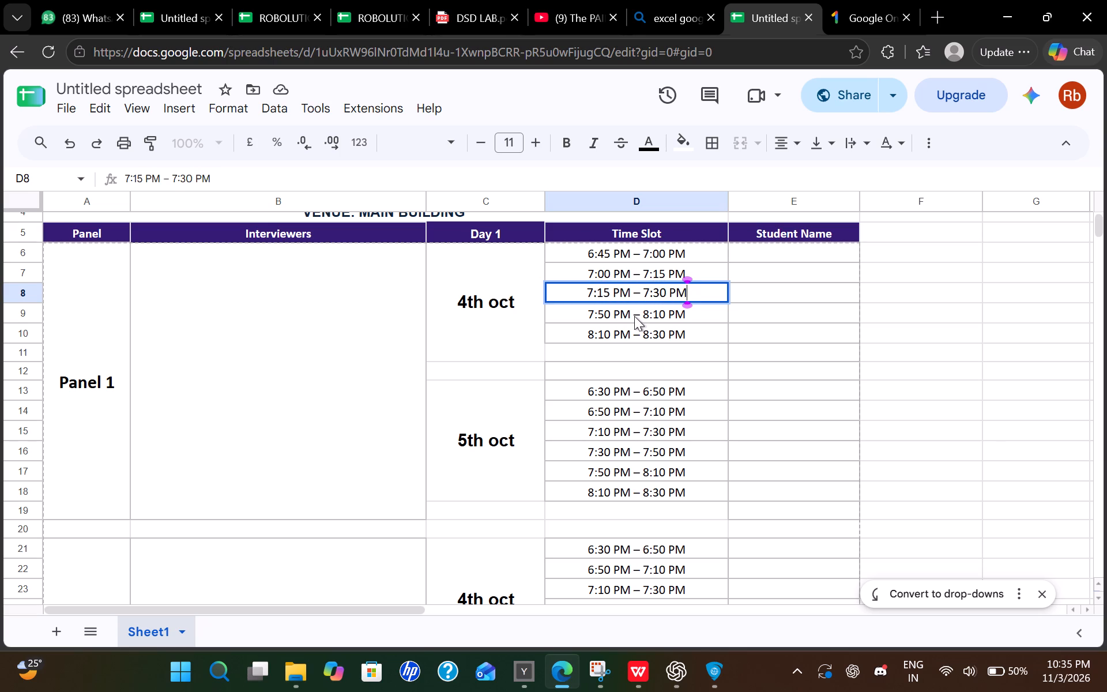
Set Panel 1's fourth 4th oct time slot, in row 9, to 7:30 PM – 7:45 PM.
double_click(634, 316)
click(664, 316)
key(BackSpace)
key(BackSpace)
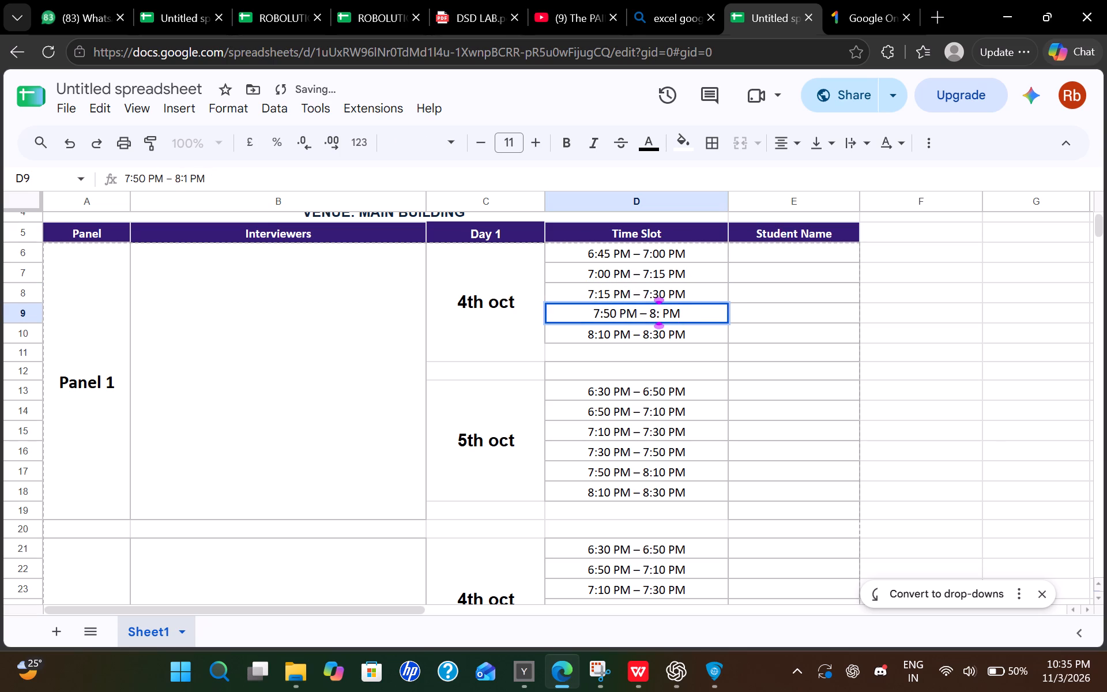
key(BackSpace)
key(BackSpace)
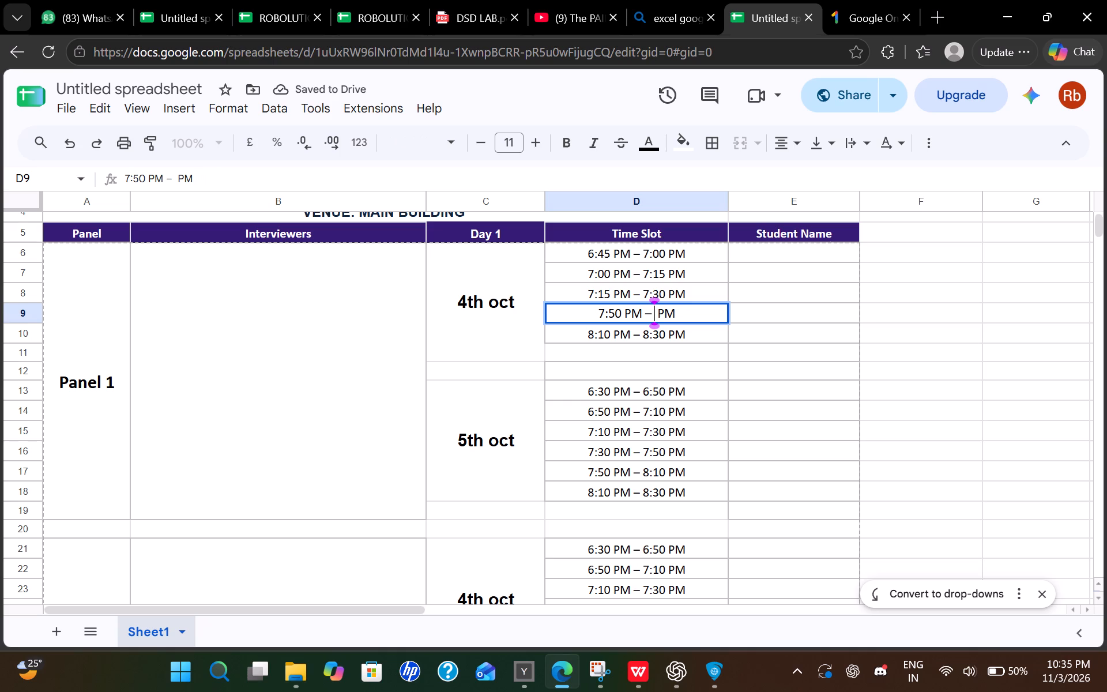
key(7)
key(shift+colon)
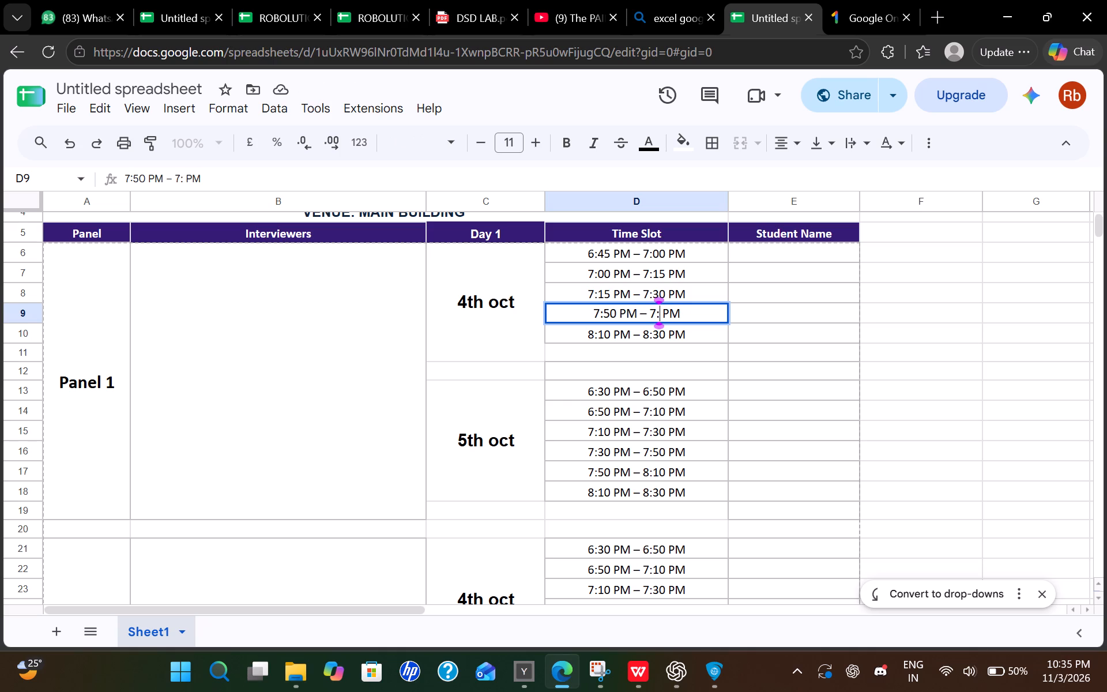
text(45)
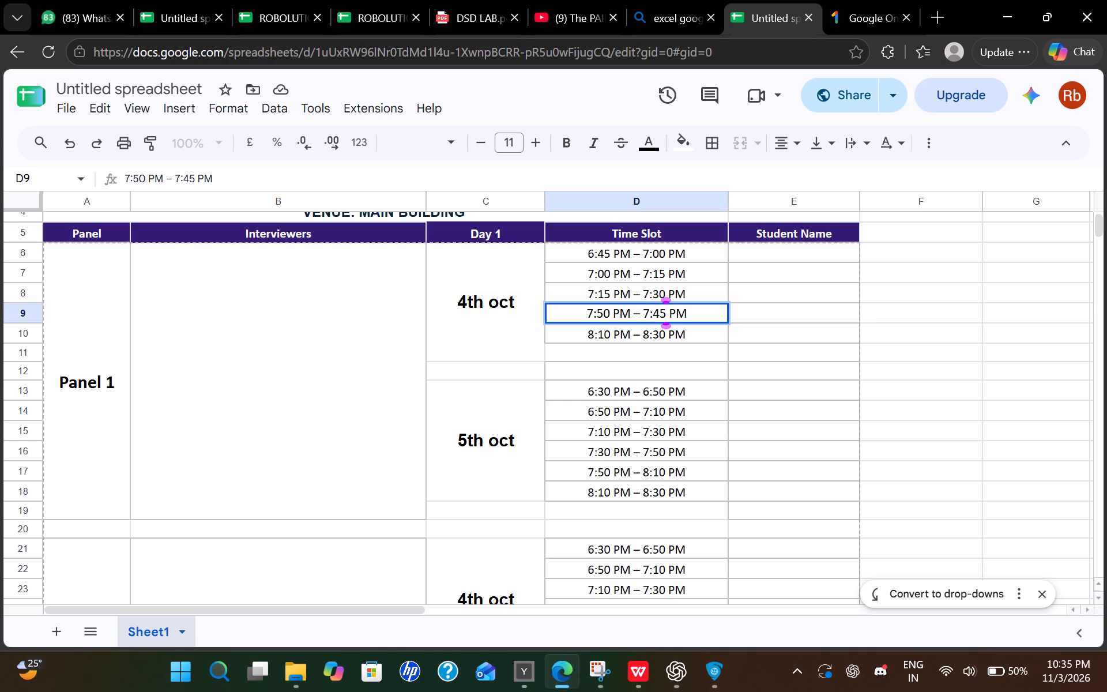
click(609, 311)
key(BackSpace)
key(BackSpace)
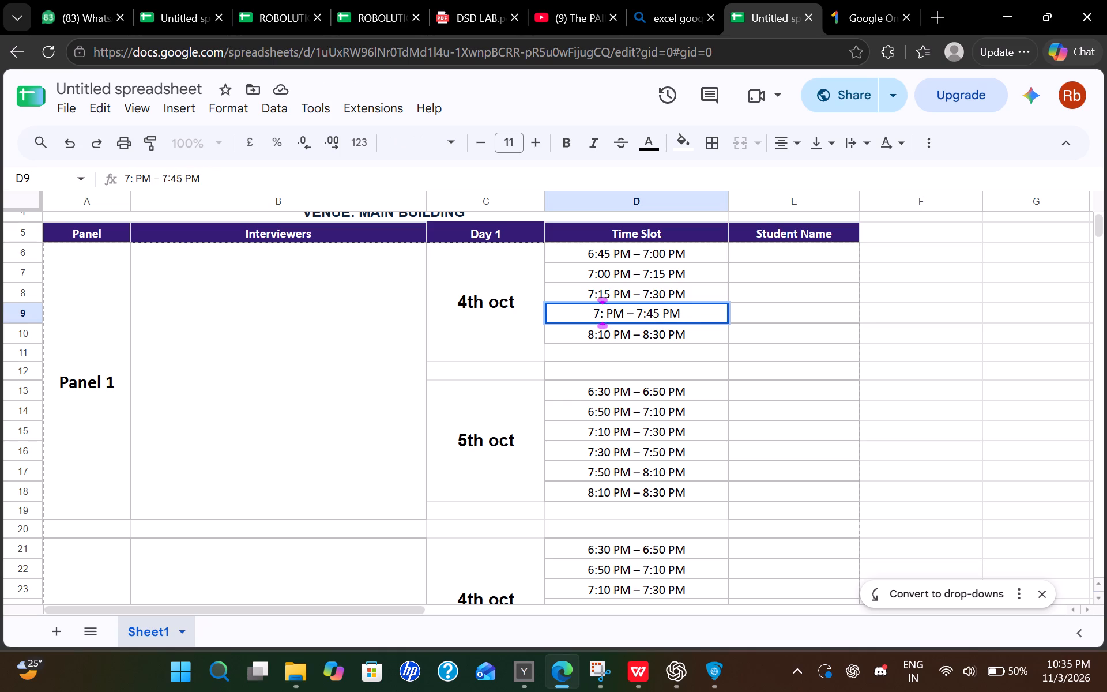
text(30)
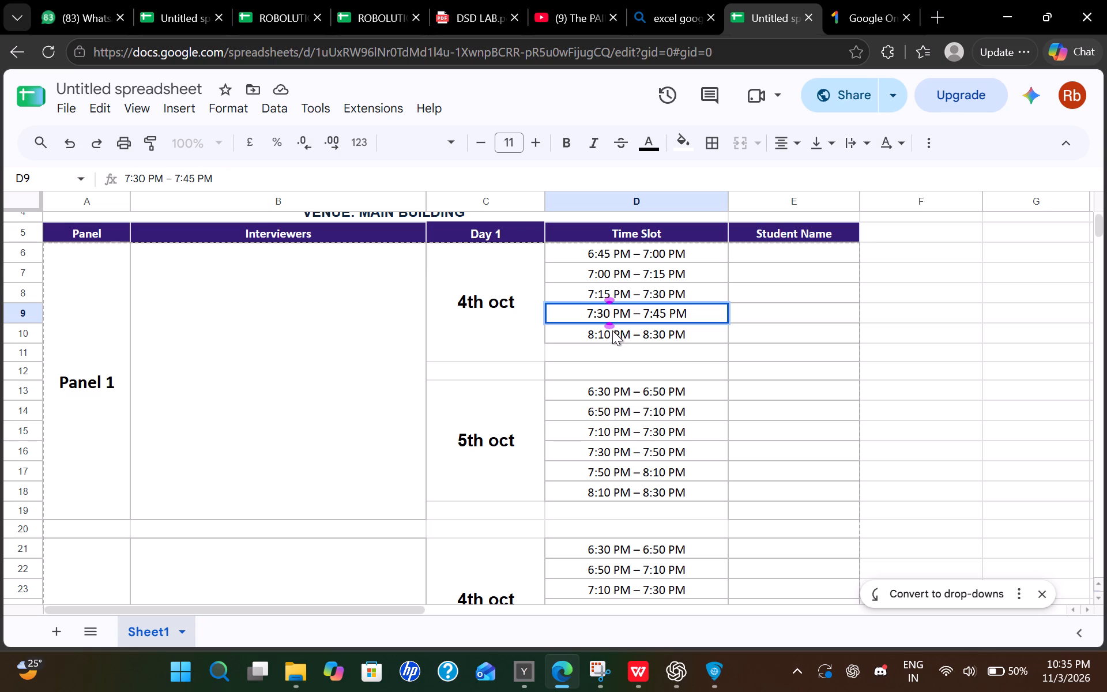
Set Panel 1's fifth 4th oct time slot, in row 10, to 7:45 PM – 8:00 PM.
double_click(612, 329)
click(609, 332)
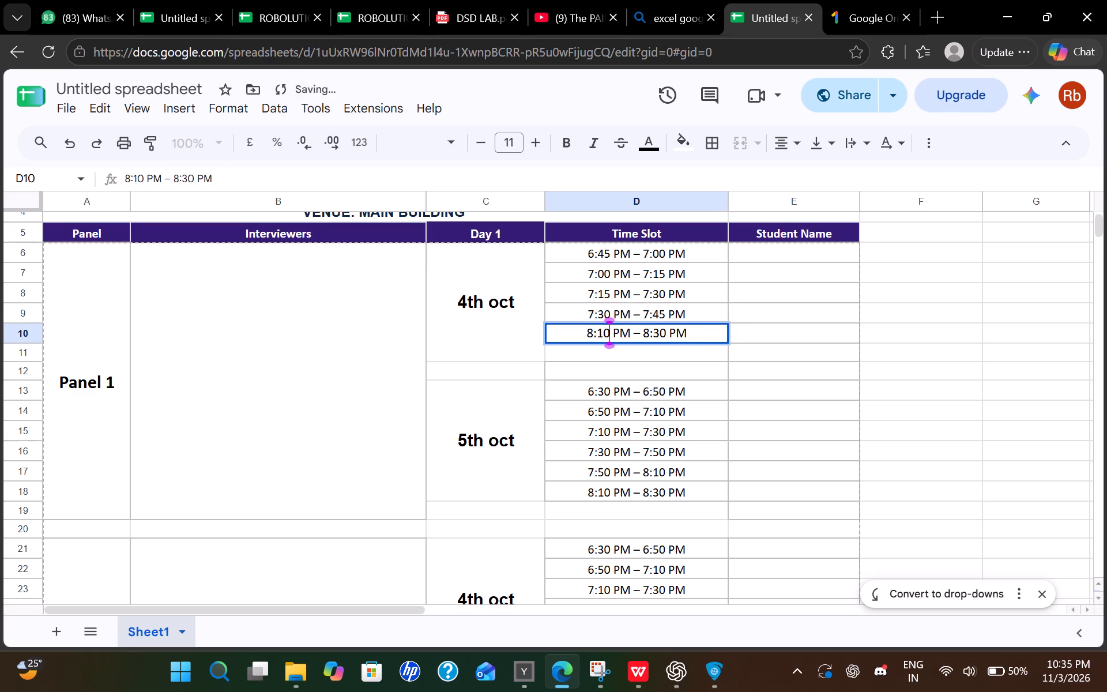
key(BackSpace)
key(BackSpace)
key(BackSpace)
key(BackSpace)
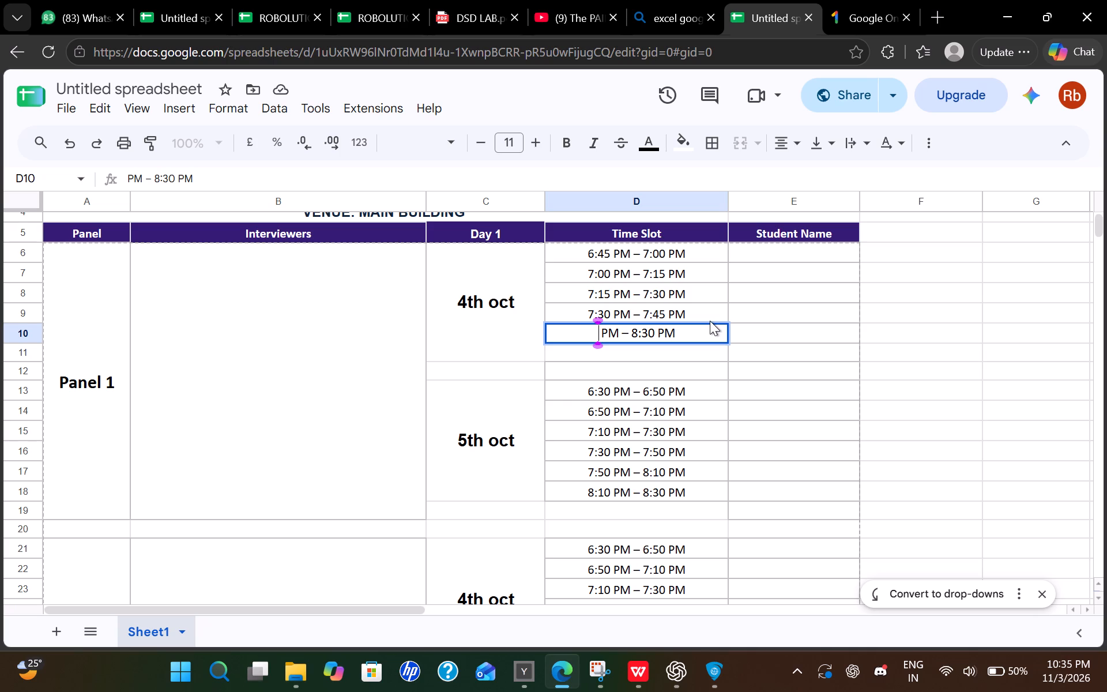
text(7:)
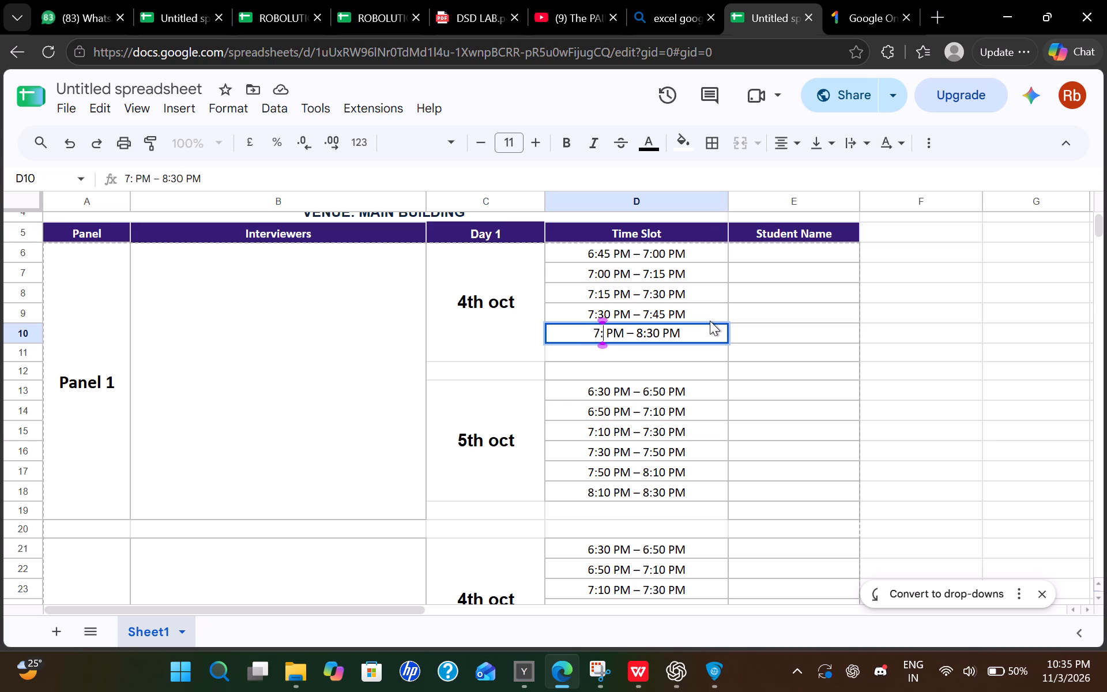
text(45)
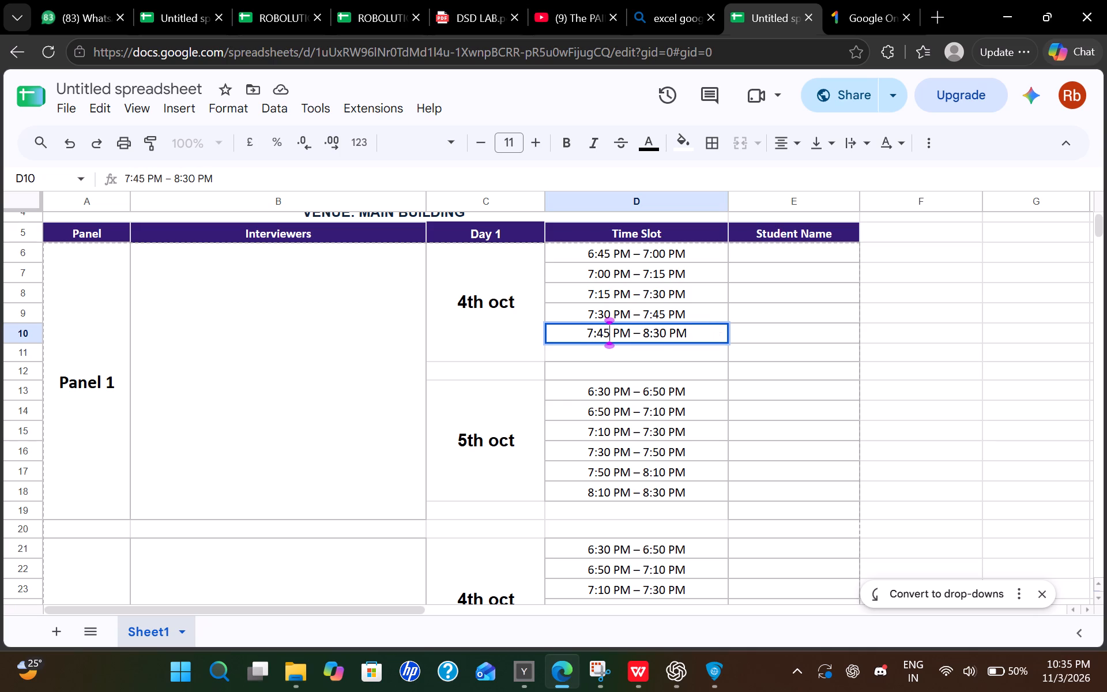
click(660, 333)
key(Right)
key(BackSpace)
key(BackSpace)
key(BackSpace)
key(BackSpace)
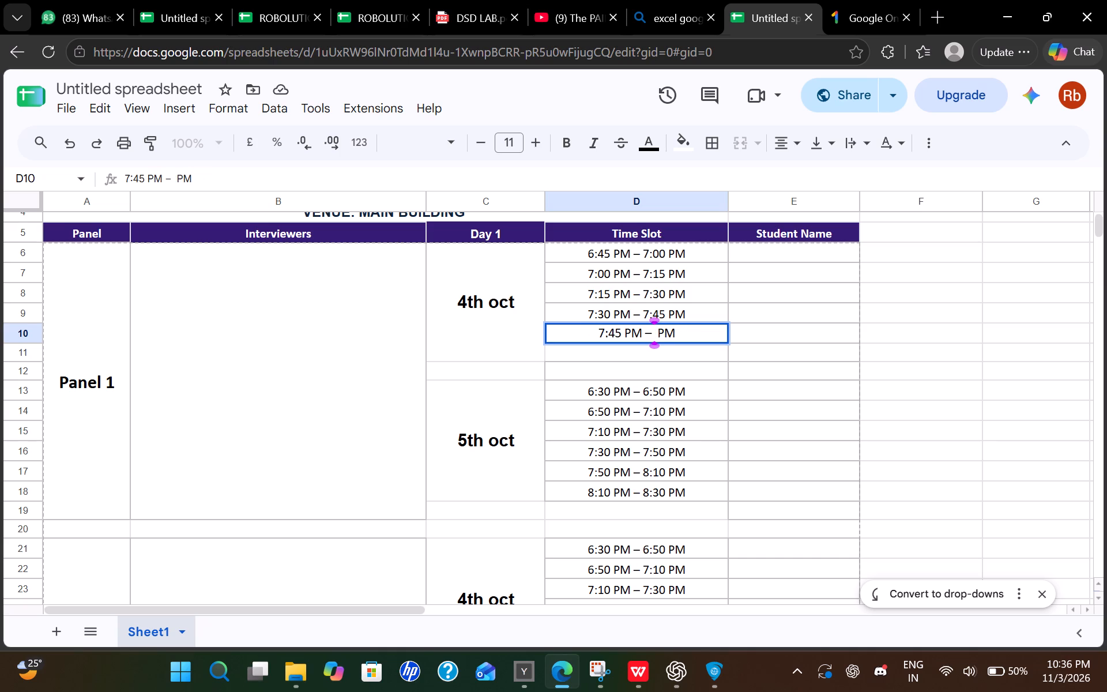
key(8)
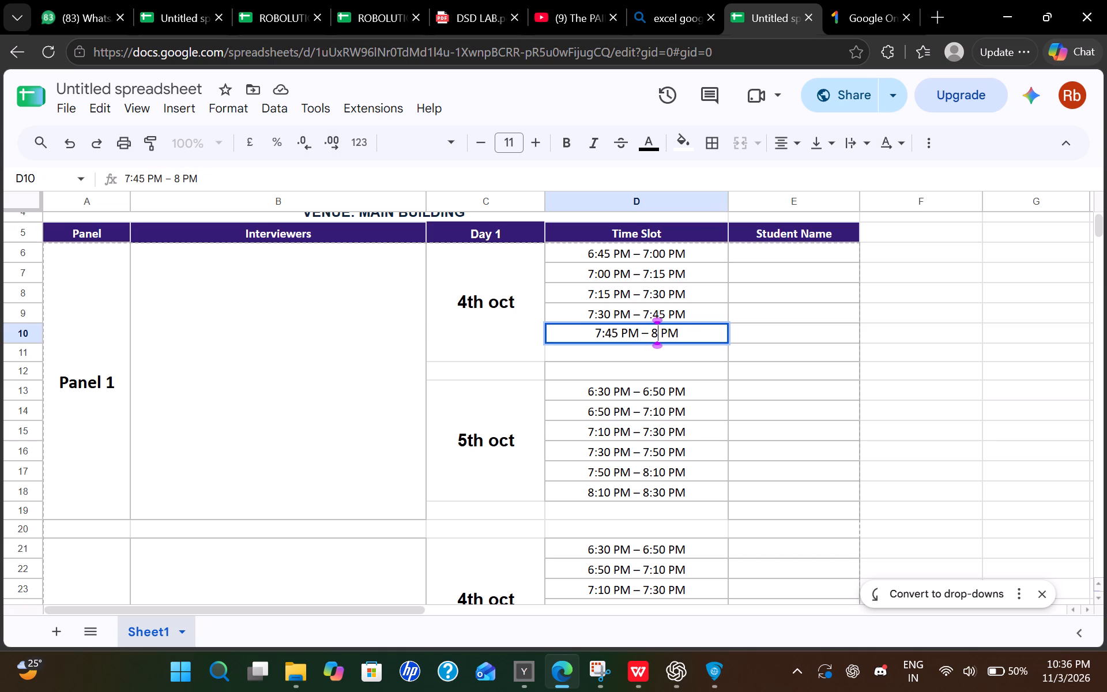
key(shift+colon)
text(00)
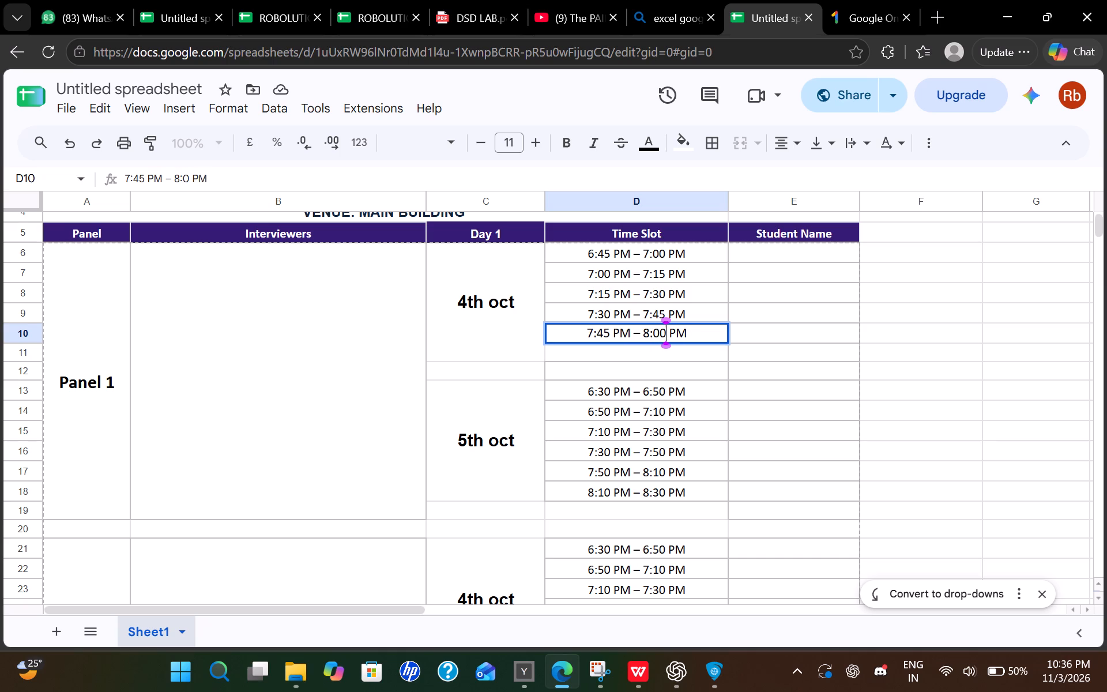
click(678, 348)
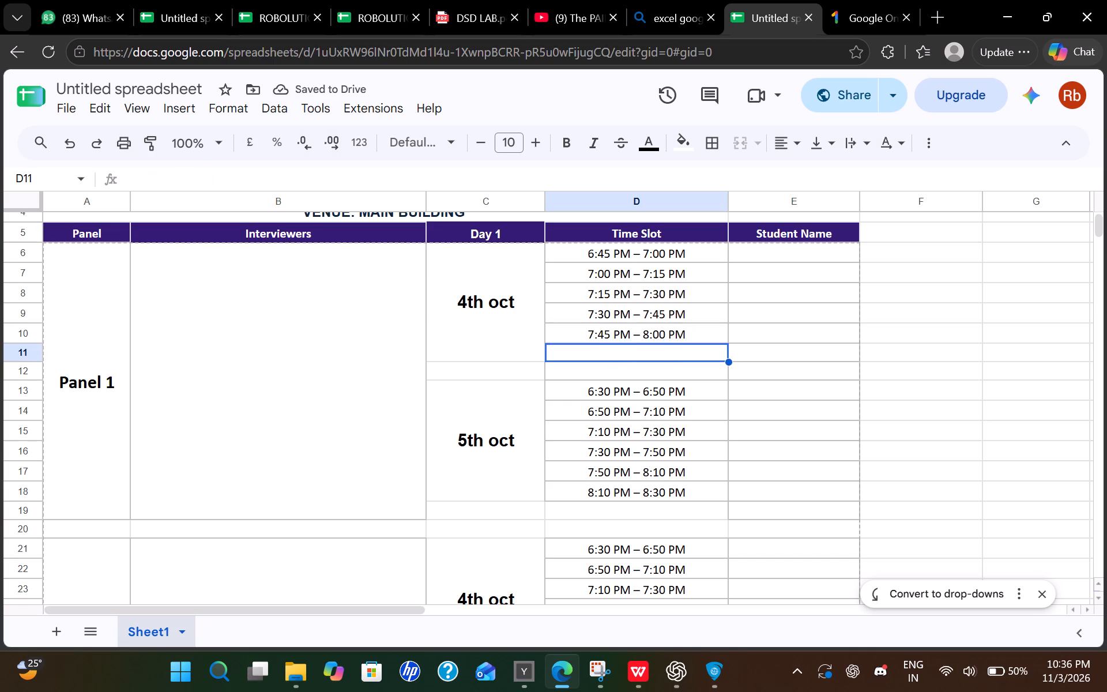
Copy Panel 1's 7:30 PM – 7:45 PM and 7:45 PM – 8:00 PM slots into the two empty time-slot cells in rows 11 and 12.
click(607, 330)
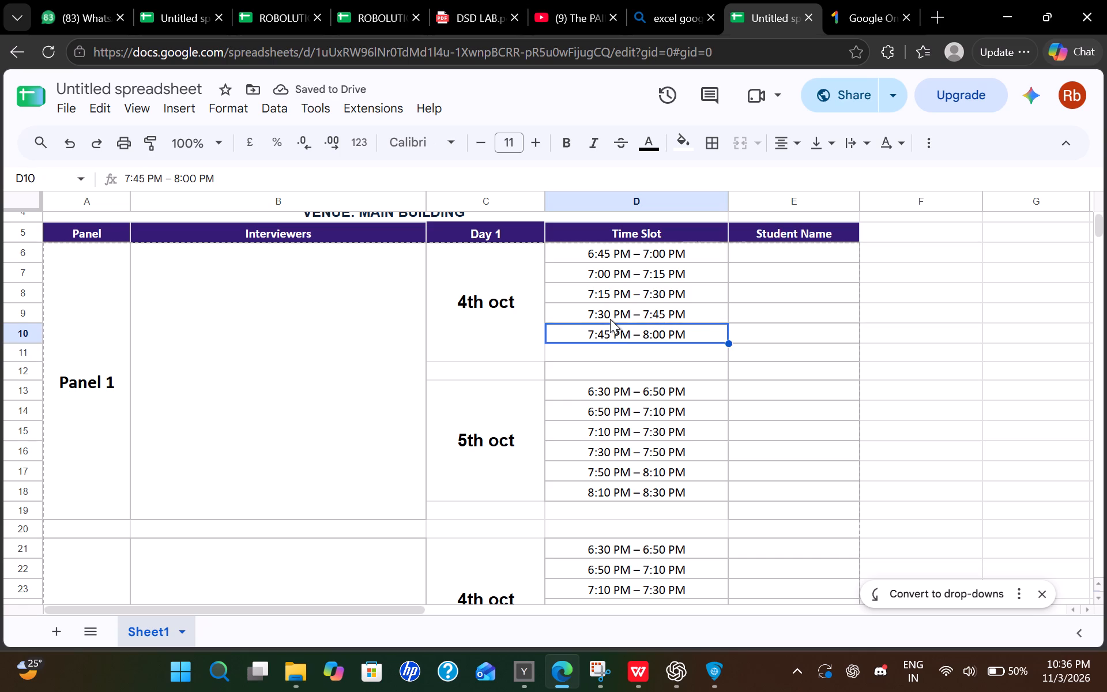
drag(609, 320, 609, 333)
key(ctrl+c)
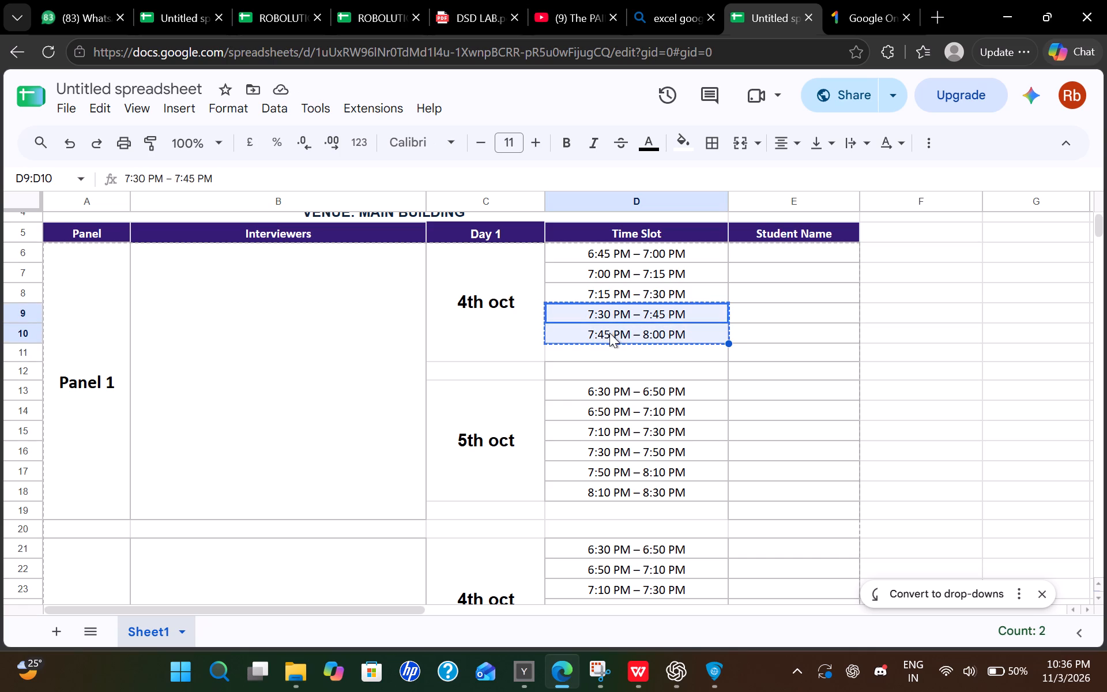
click(609, 356)
key(ctrl+v)
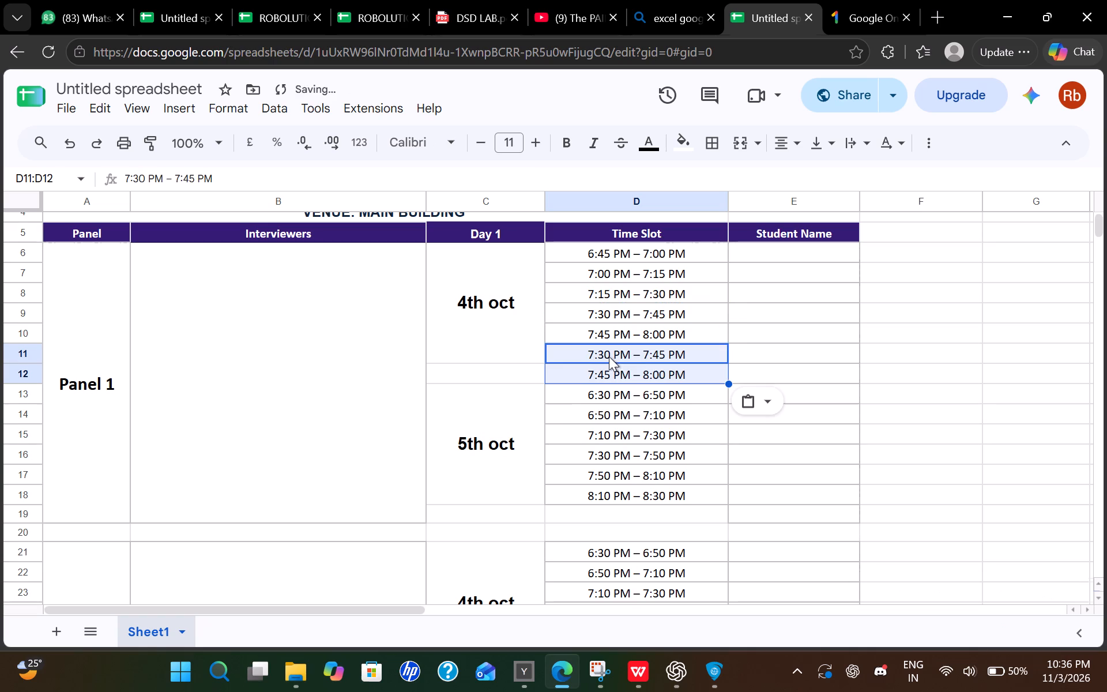
Set Panel 1's sixth 4th oct time slot, in row 11, to 8:00 PM – 8:15 PM.
double_click(613, 355)
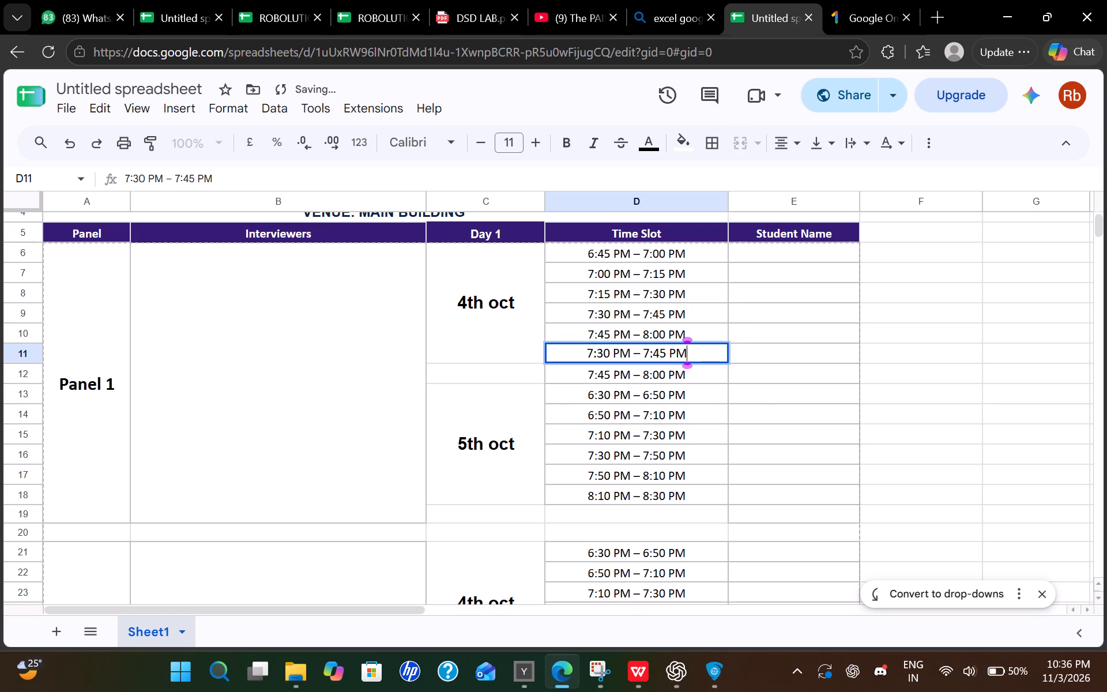
click(596, 352)
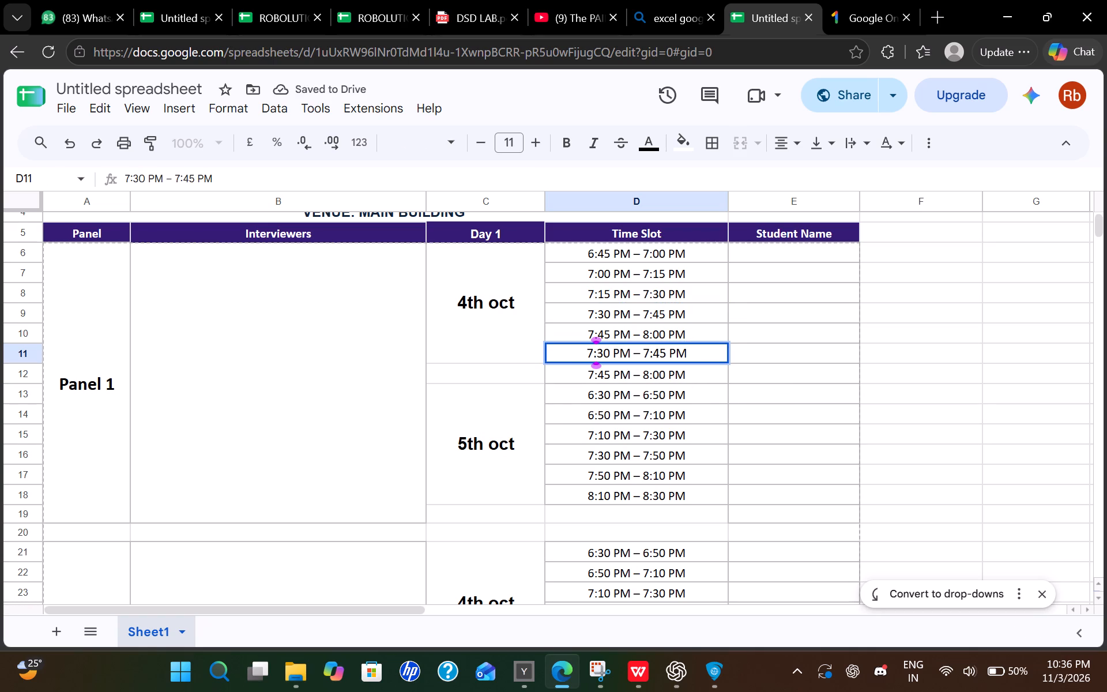
key(Left)
key(BackSpace)
key(9)
key(BackSpace)
key(8)
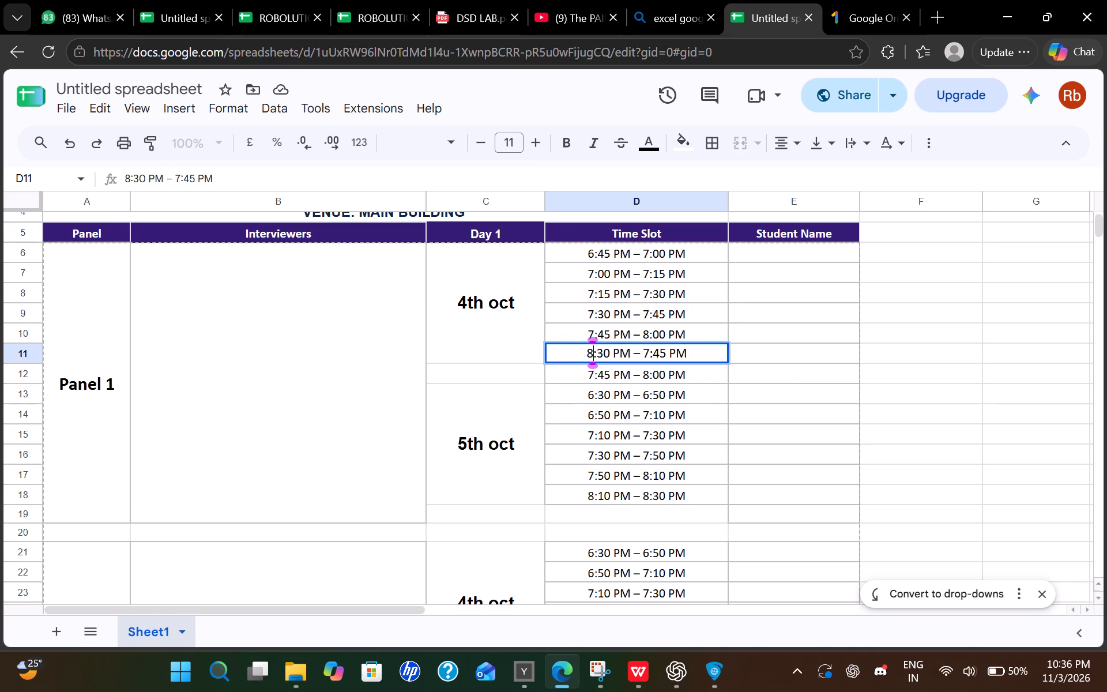
key(Right)
key(Right)
key(BackSpace)
key(0)
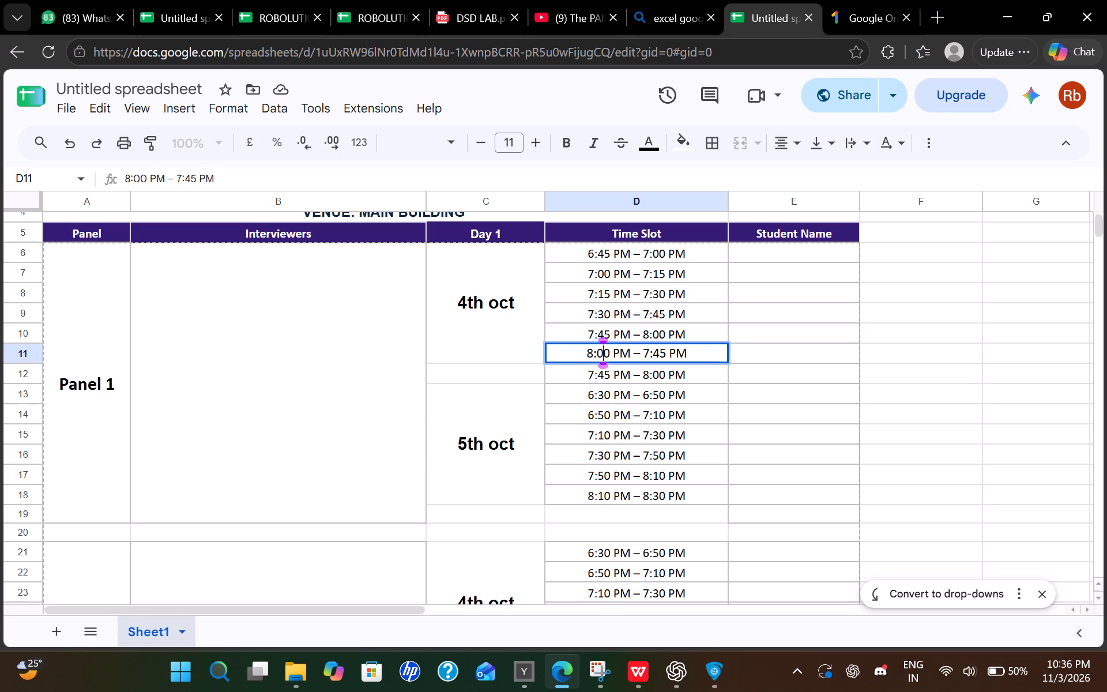
key(Right)
key(Right)
key(Right)
key(Right)
key(Right)
key(Right)
key(Right)
key(Right)
key(BackSpace)
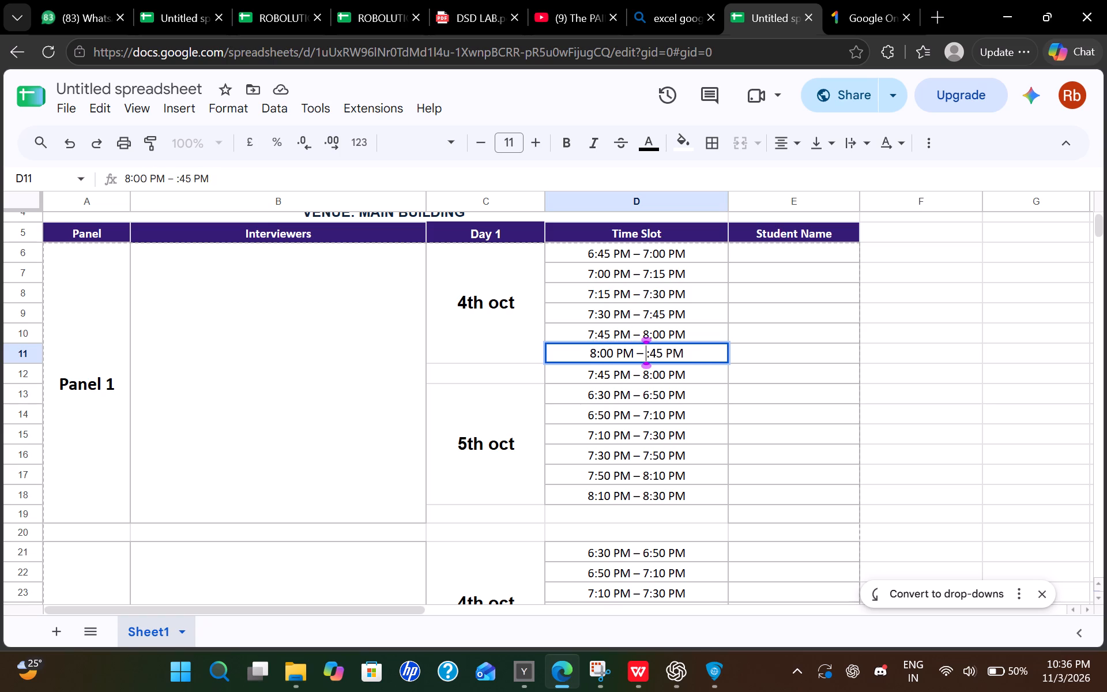
key(8)
key(Right)
key(Right)
key(BackSpace)
key(1)
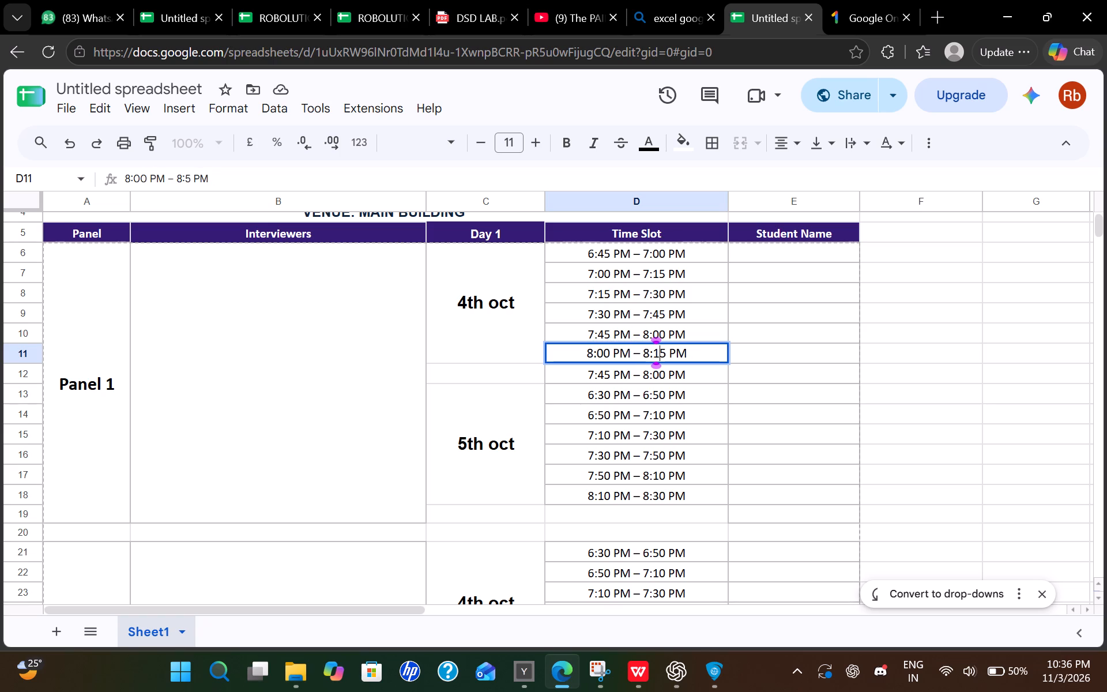
Set Panel 1's seventh 4th oct time slot, in row 12, to 8:15 PM – 8:30 PM.
double_click(589, 373)
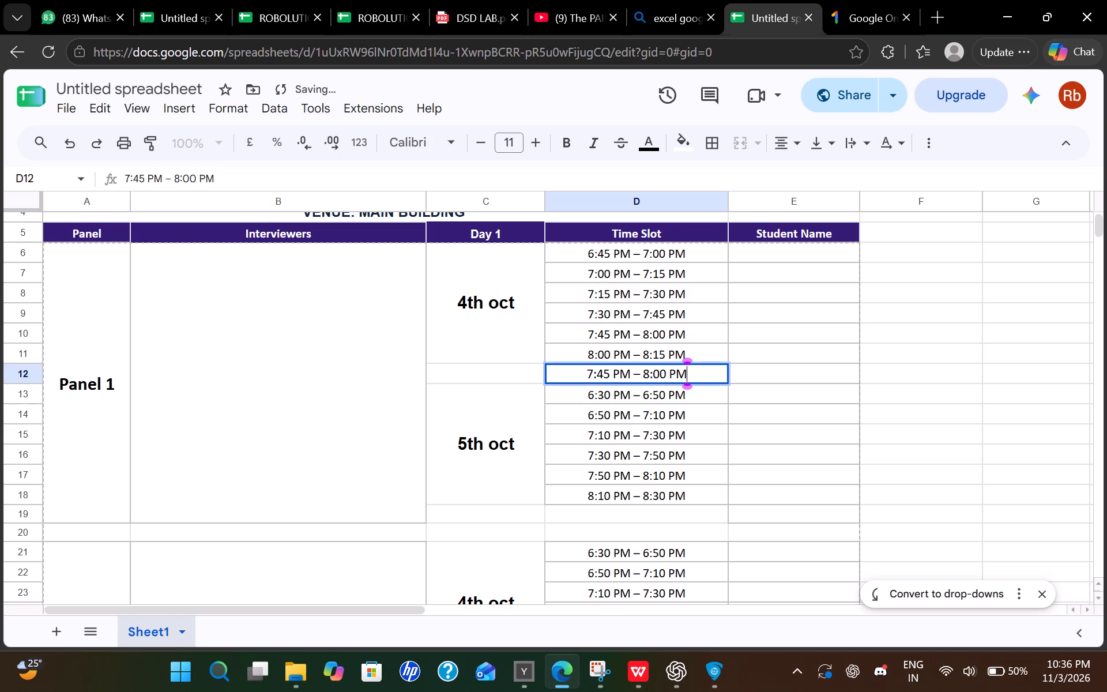
click(591, 374)
key(BackSpace)
key(8)
key(Right)
key(Right)
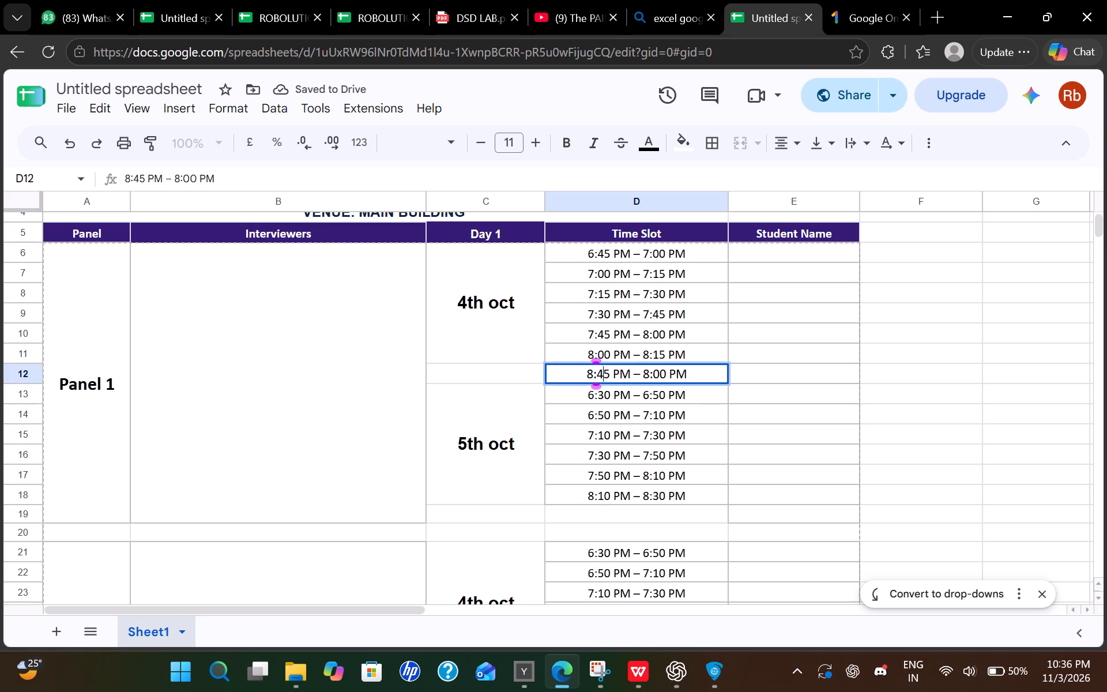
key(Right)
key(Left)
key(BackSpace)
key(1)
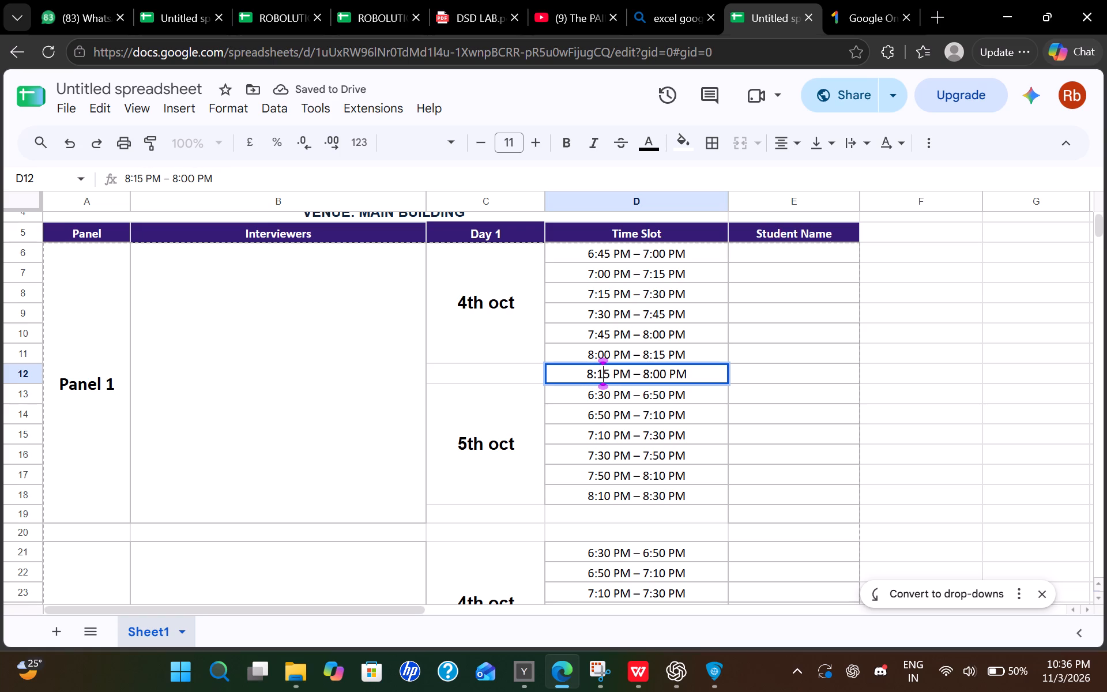
key(Right)
key(Right)
key(Right)
key(Right)
key(Right)
key(Right)
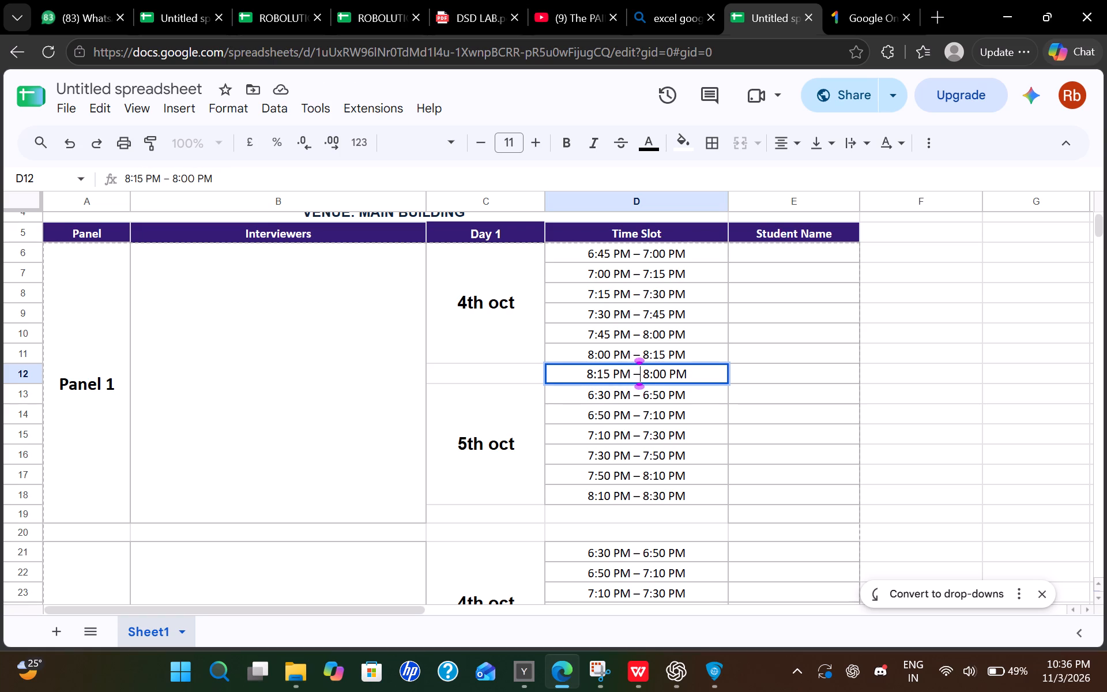
key(Right)
key(Right)
key(Right)
key(Right)
key(BackSpace)
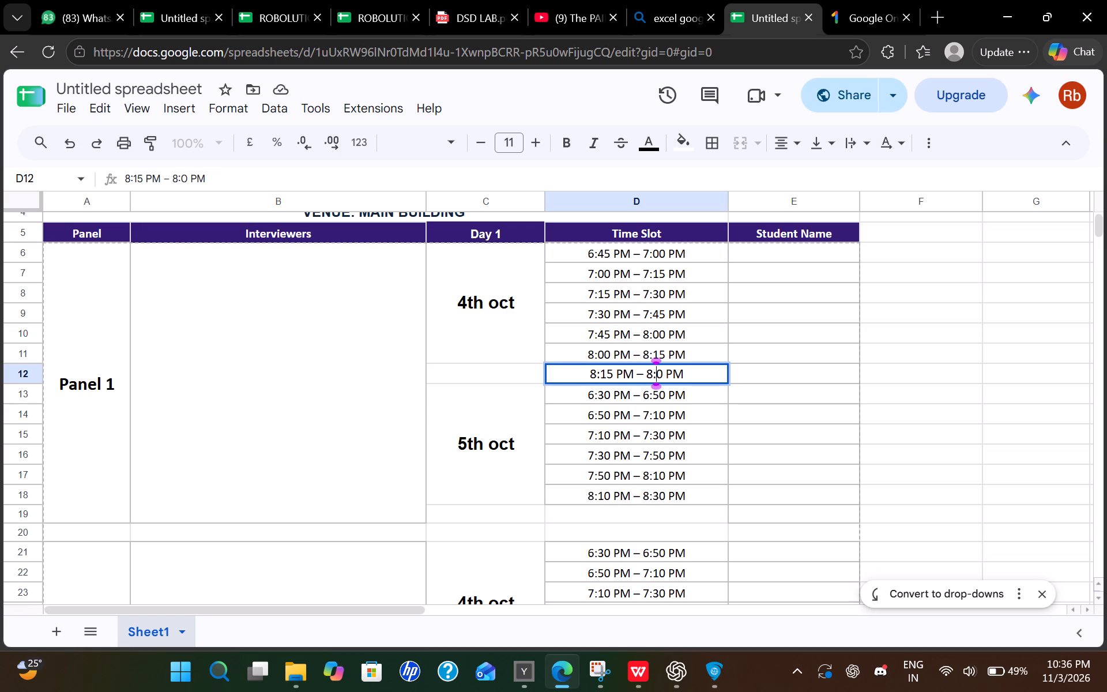
key(3)
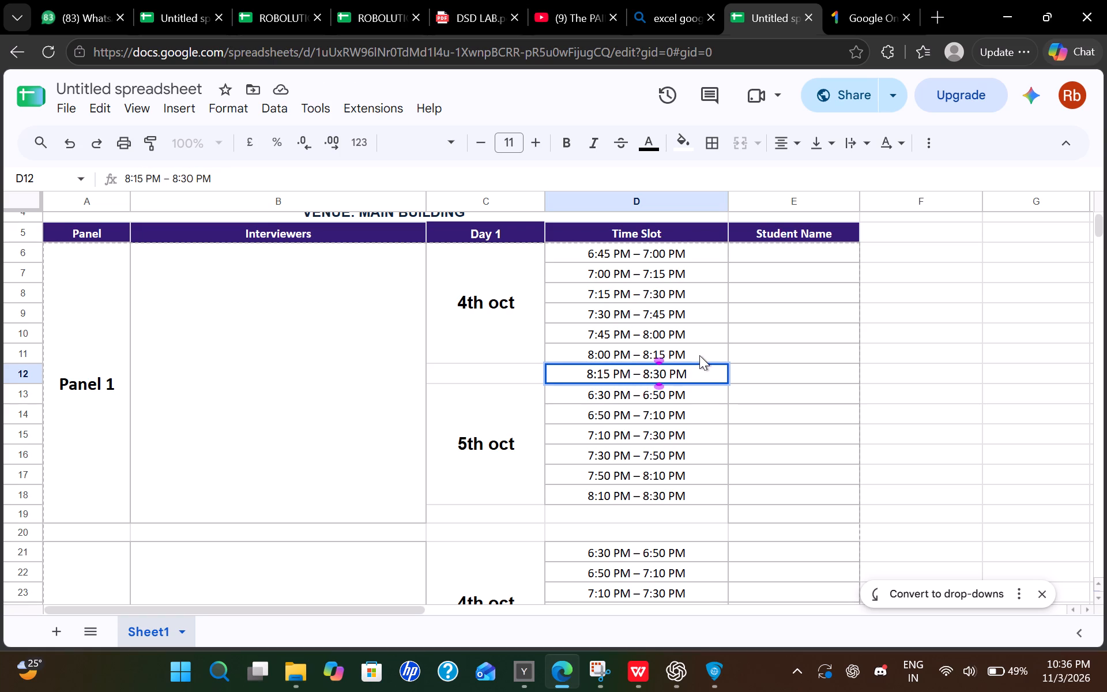
click(699, 355)
Copy Panel 1's seven 4th oct time slots in rows 6 to 12.
drag(692, 375, 574, 254)
key(ctrl+c)
click(916, 347)
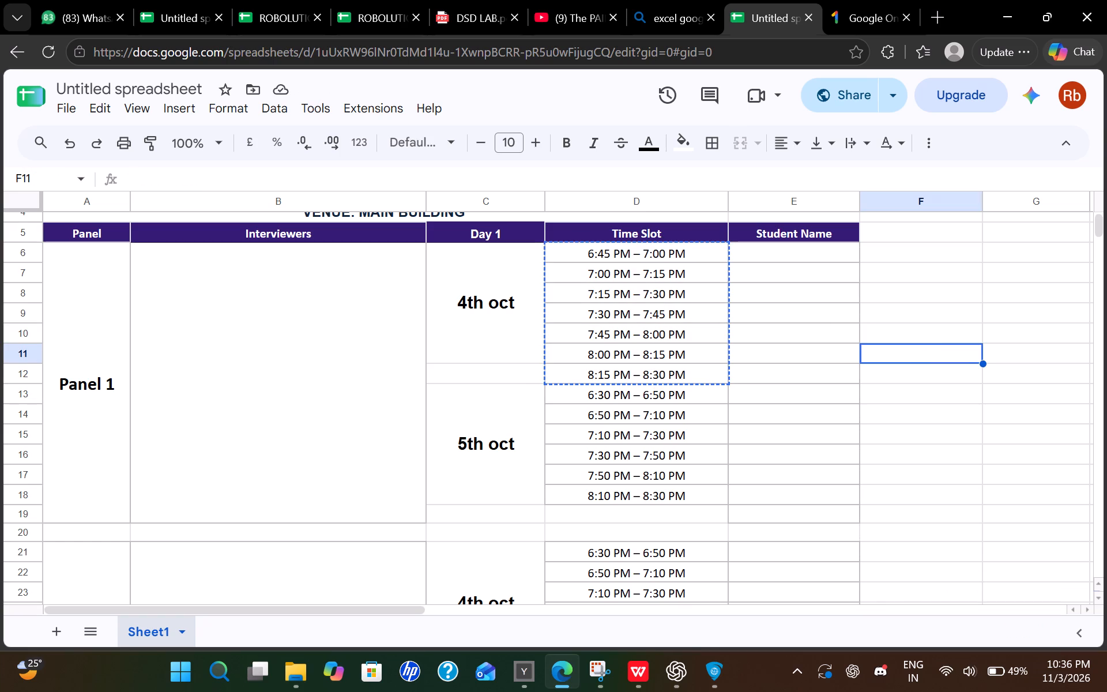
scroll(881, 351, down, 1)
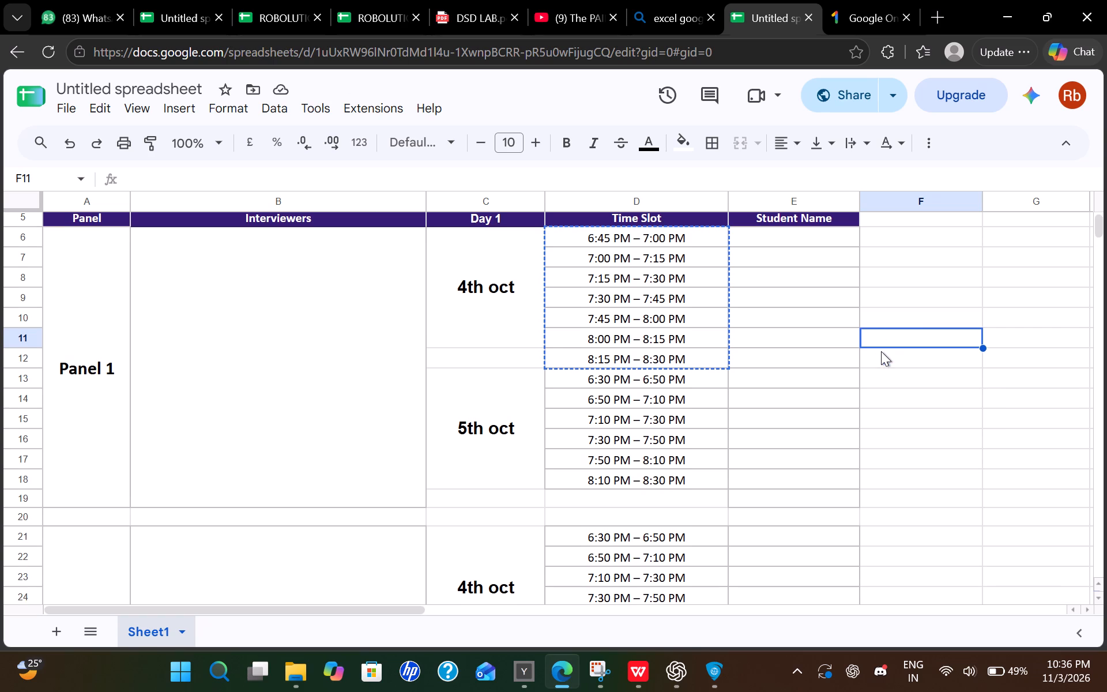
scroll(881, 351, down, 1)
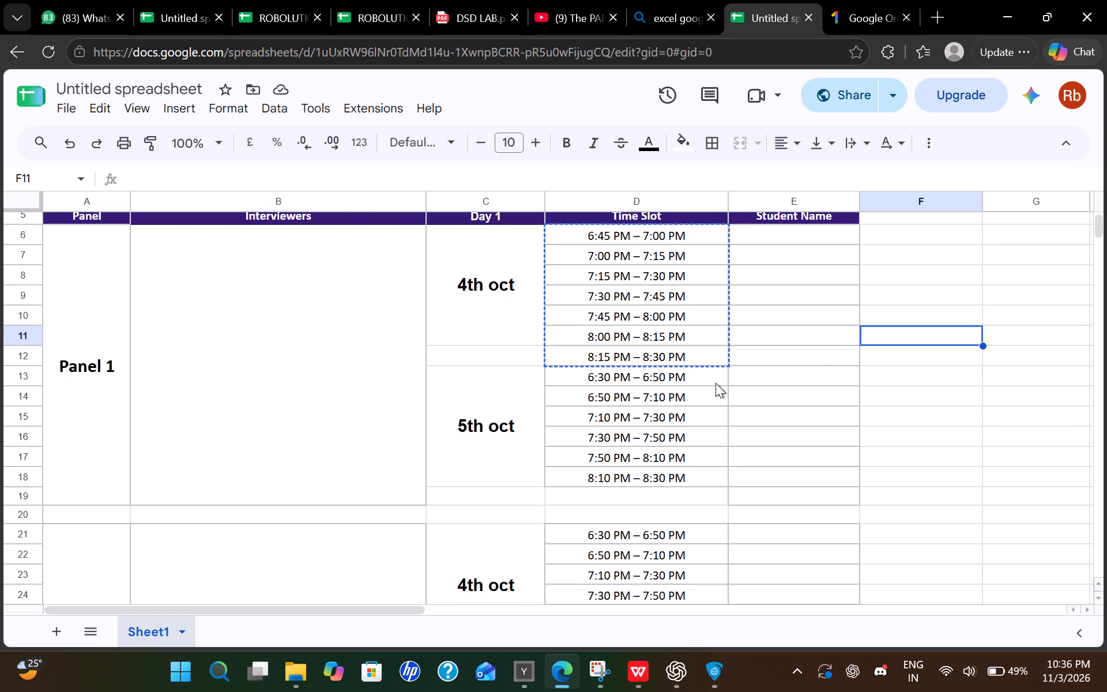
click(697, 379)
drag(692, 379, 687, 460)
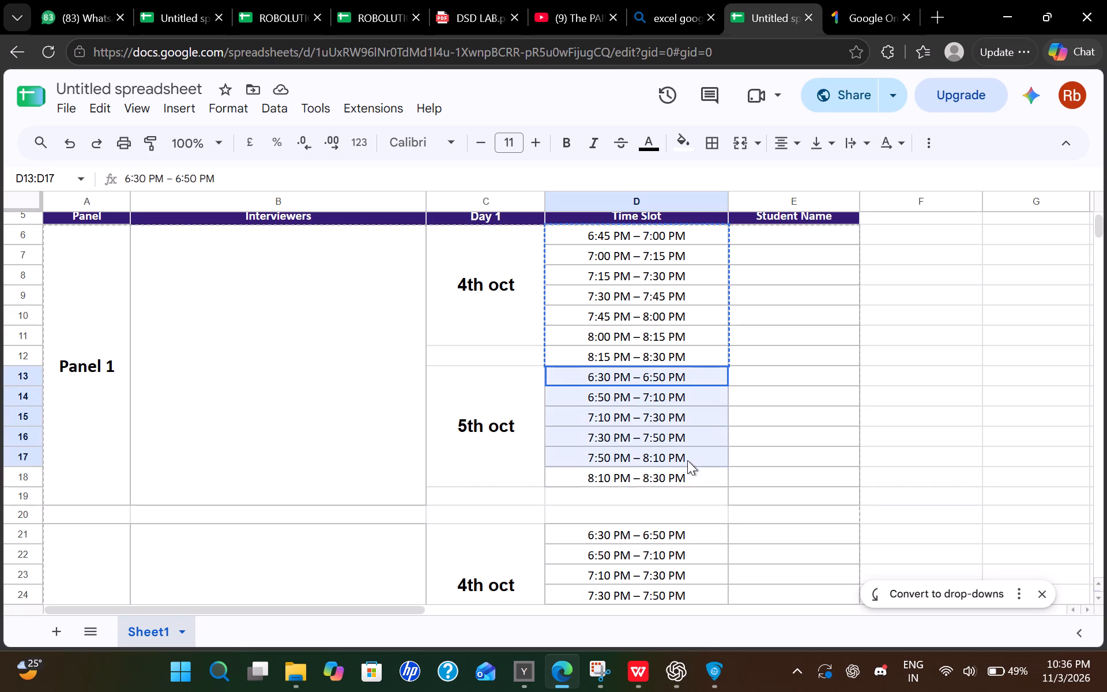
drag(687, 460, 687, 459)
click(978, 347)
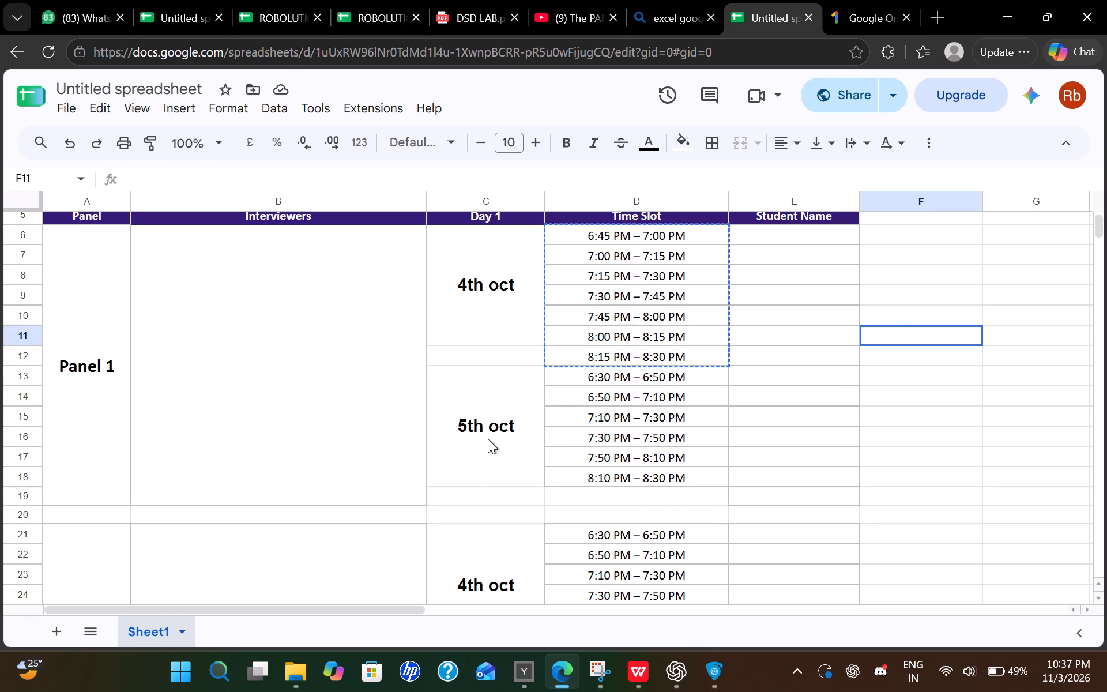
Move the block from the blank row 20 through the end of Panel 10 (A20:D142) down one row.
scroll(467, 450, down, 1)
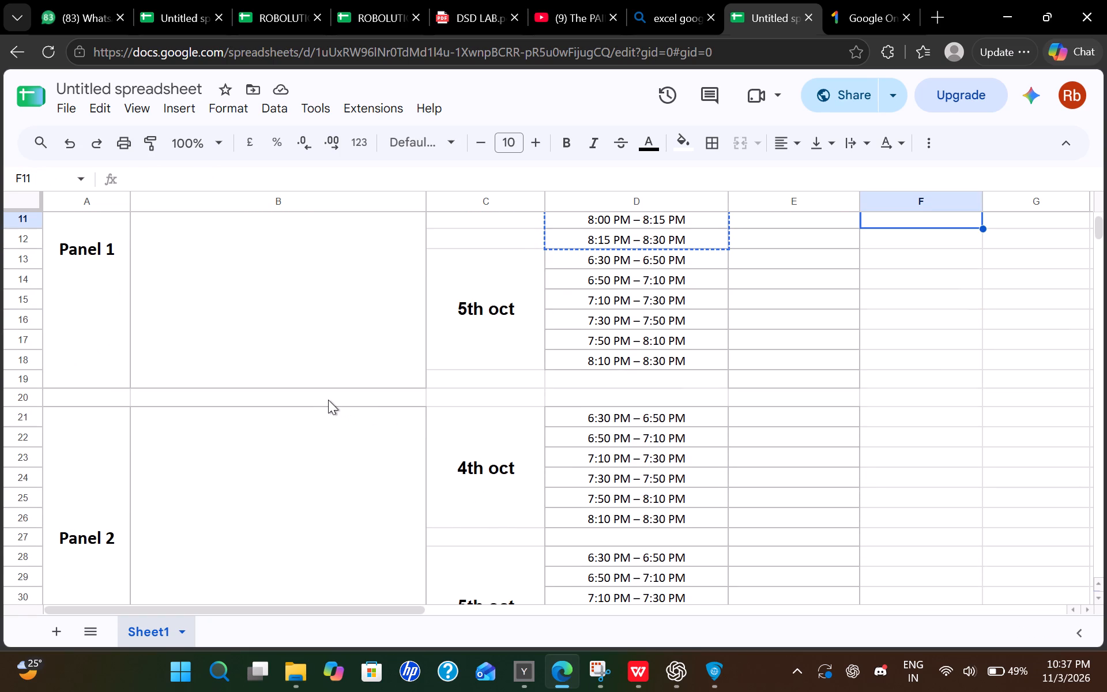
drag(97, 397, 712, 603)
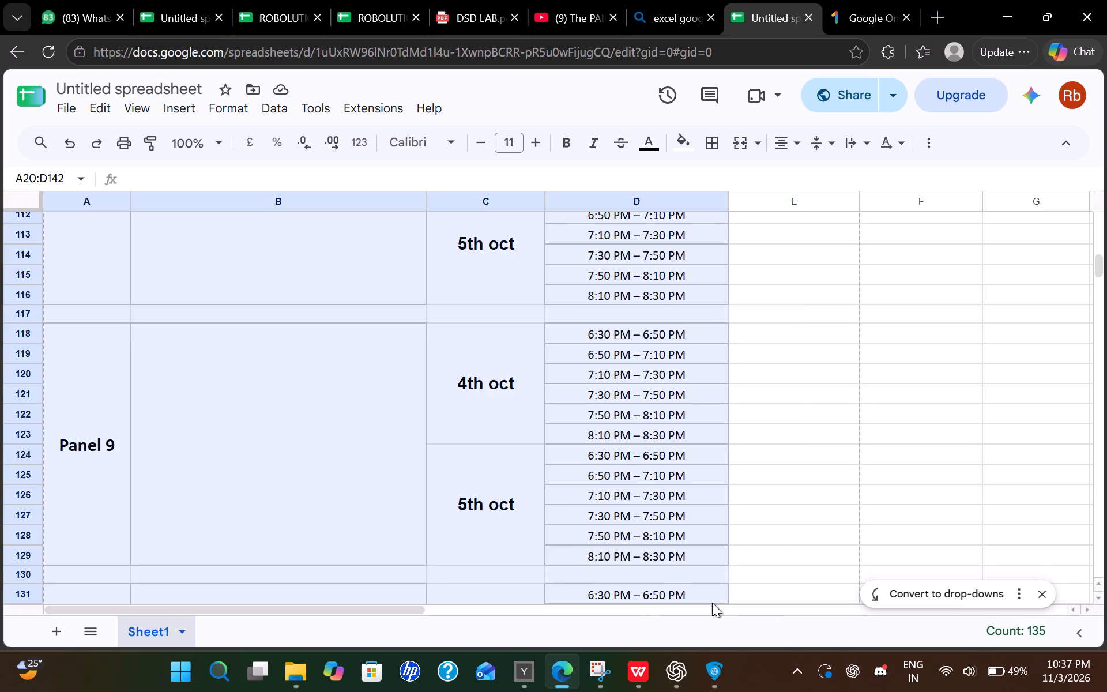
drag(712, 603, 680, 393)
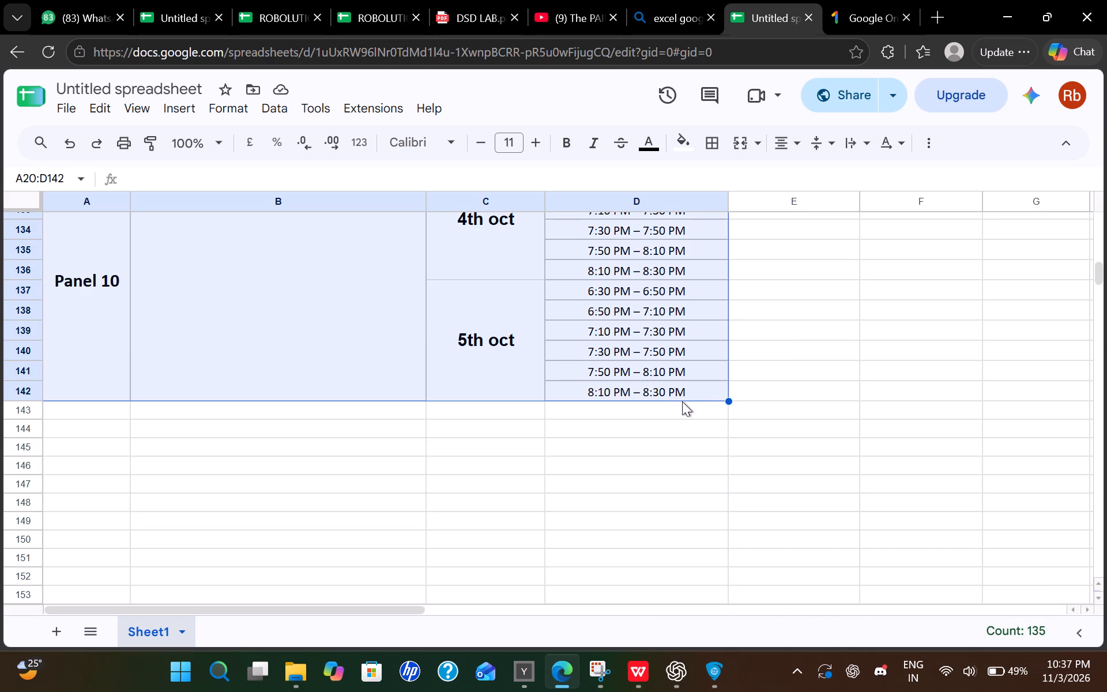
drag(684, 403, 686, 482)
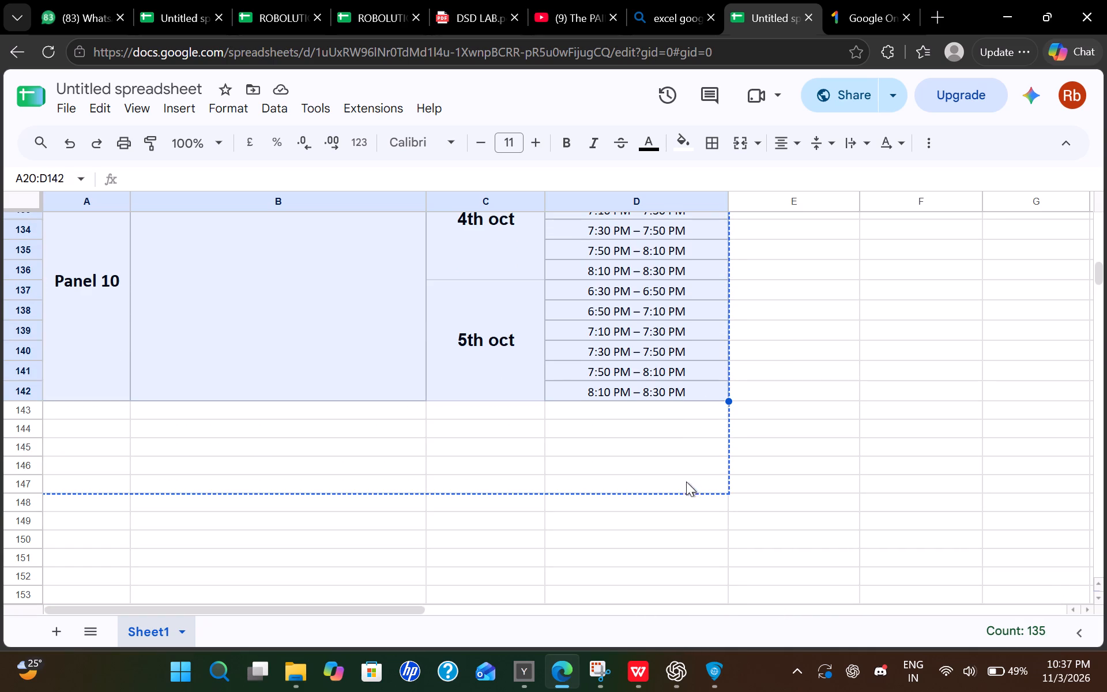
drag(686, 482, 687, 489)
click(771, 422)
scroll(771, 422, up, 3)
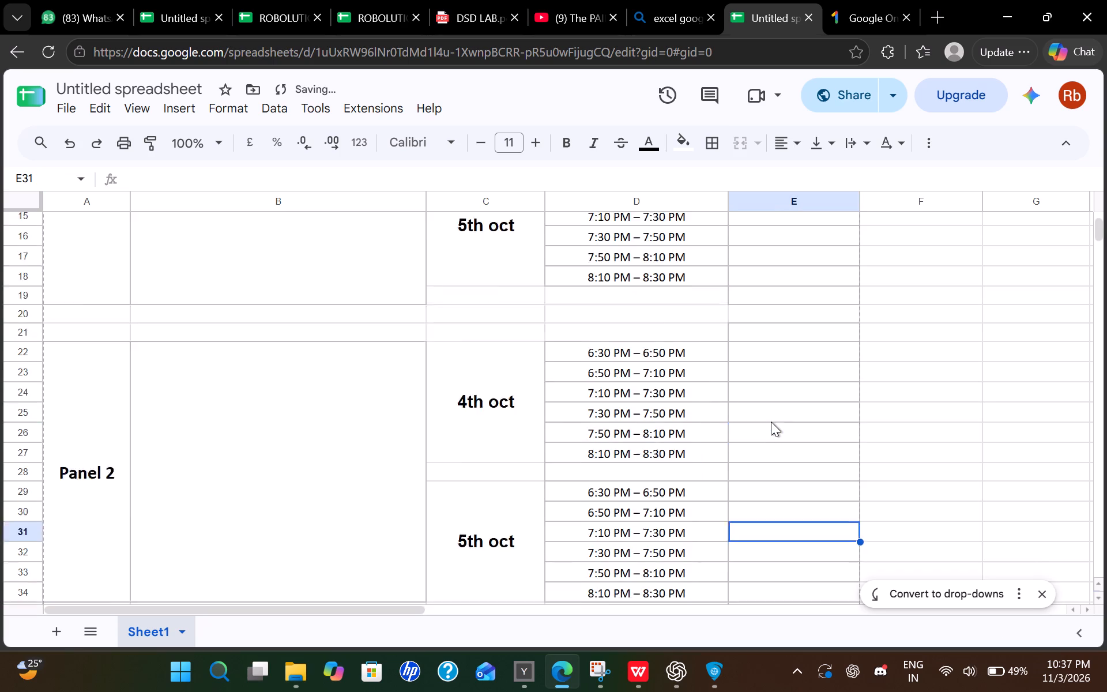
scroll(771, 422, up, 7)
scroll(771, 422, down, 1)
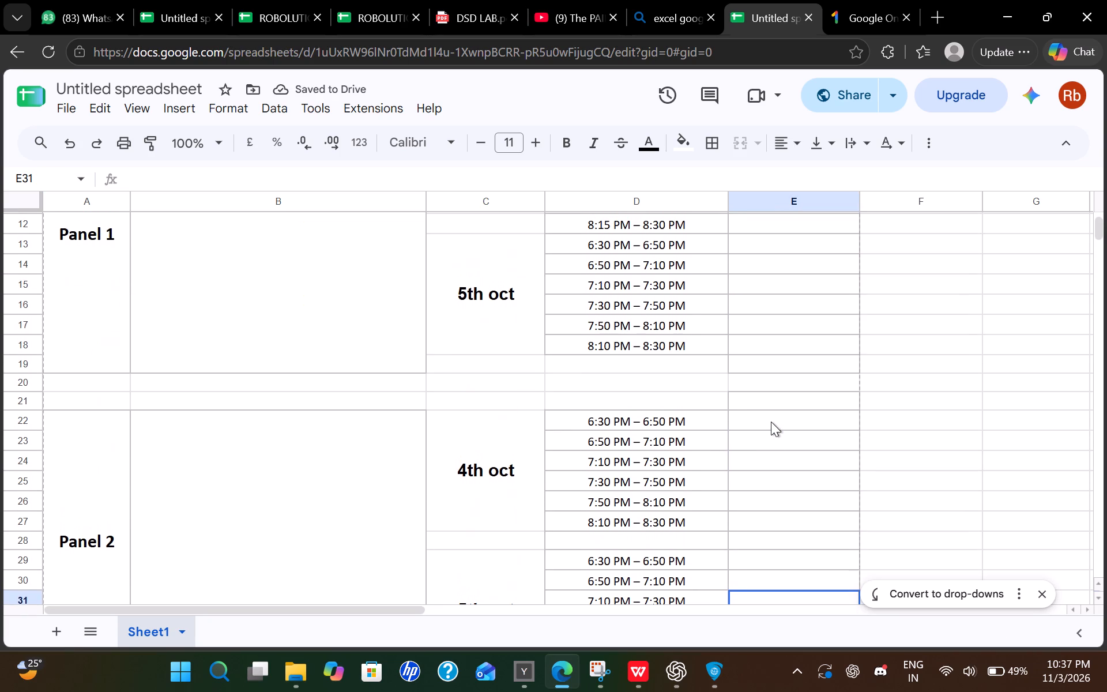
Copy Panel 1's seven 4th oct time slots (D6:D12) into its 5th oct slots, rows 13 to 19.
click(861, 380)
scroll(861, 380, up, 1)
scroll(479, 383, up, 1)
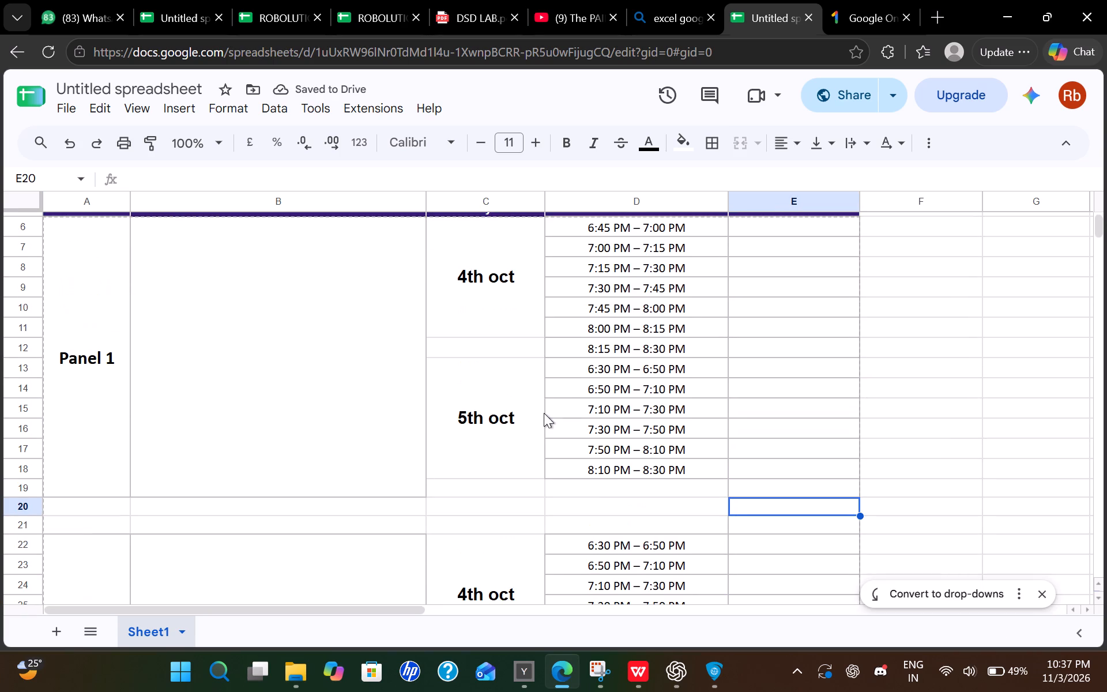
click(532, 420)
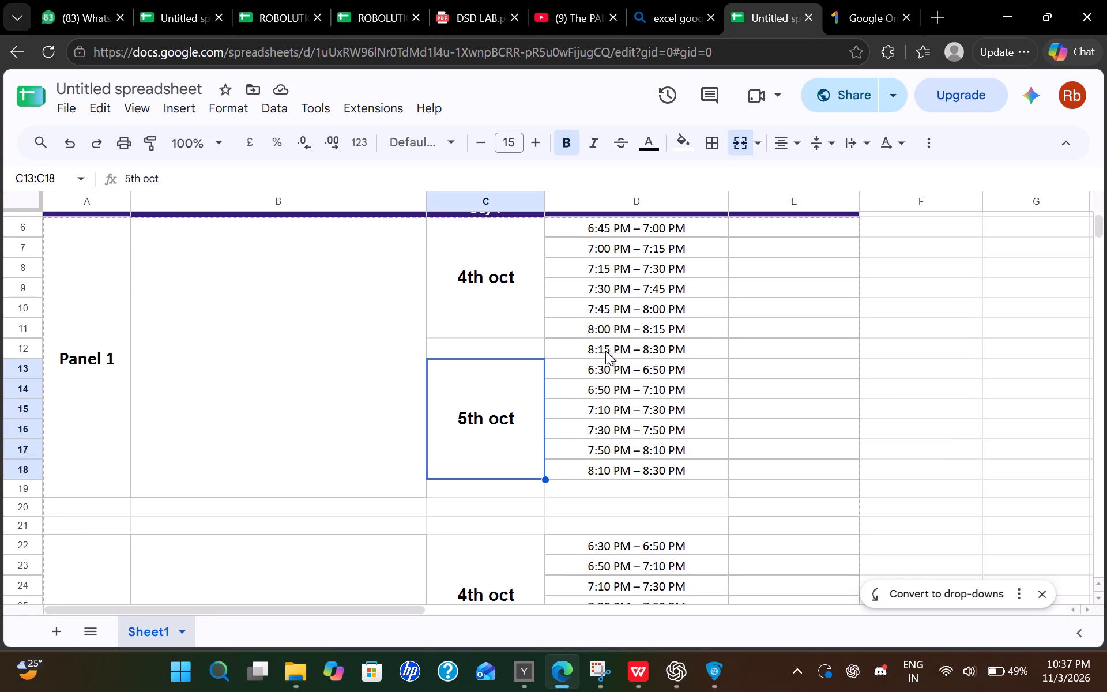
drag(605, 351, 552, 232)
key(ctrl+c)
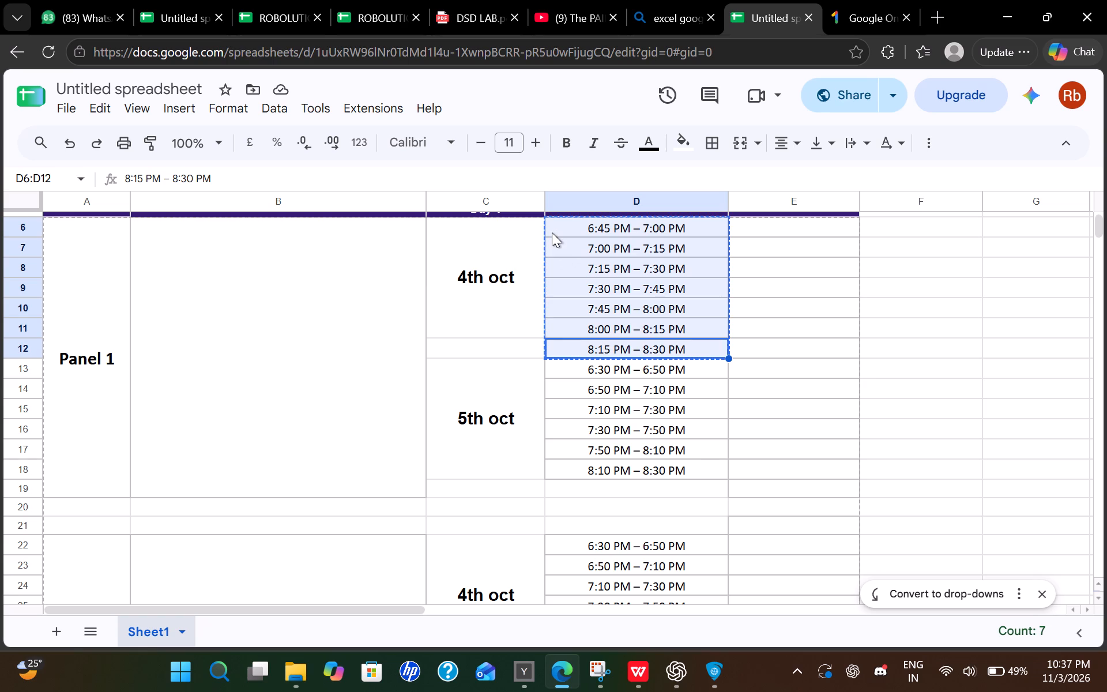
click(976, 423)
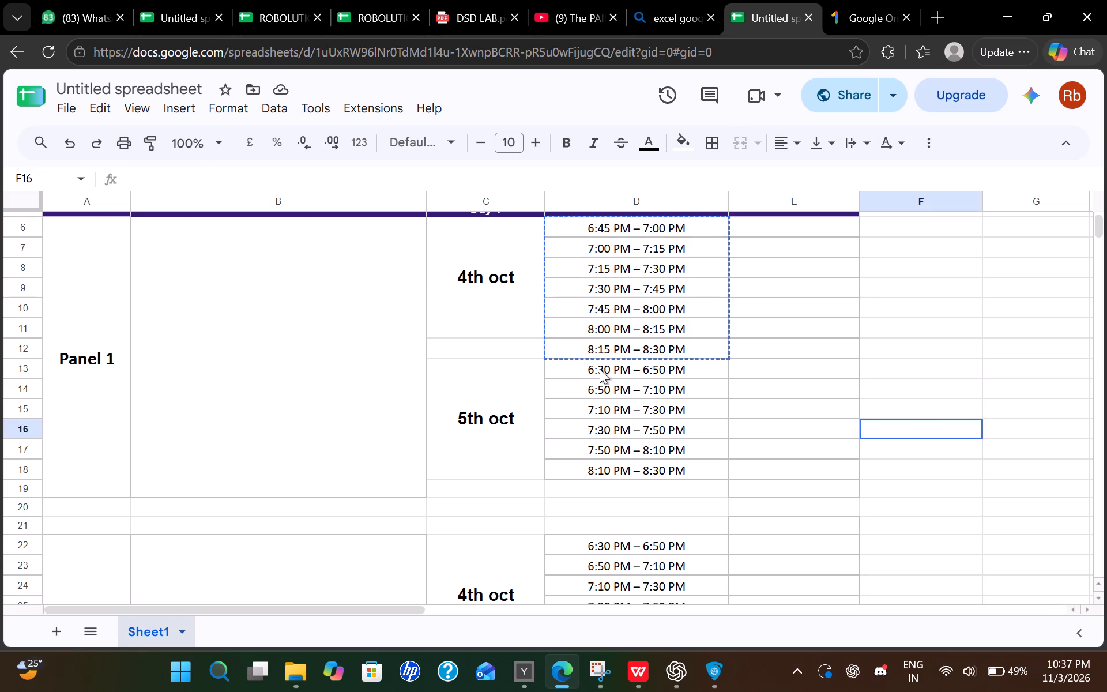
click(599, 370)
key(ctrl+v)
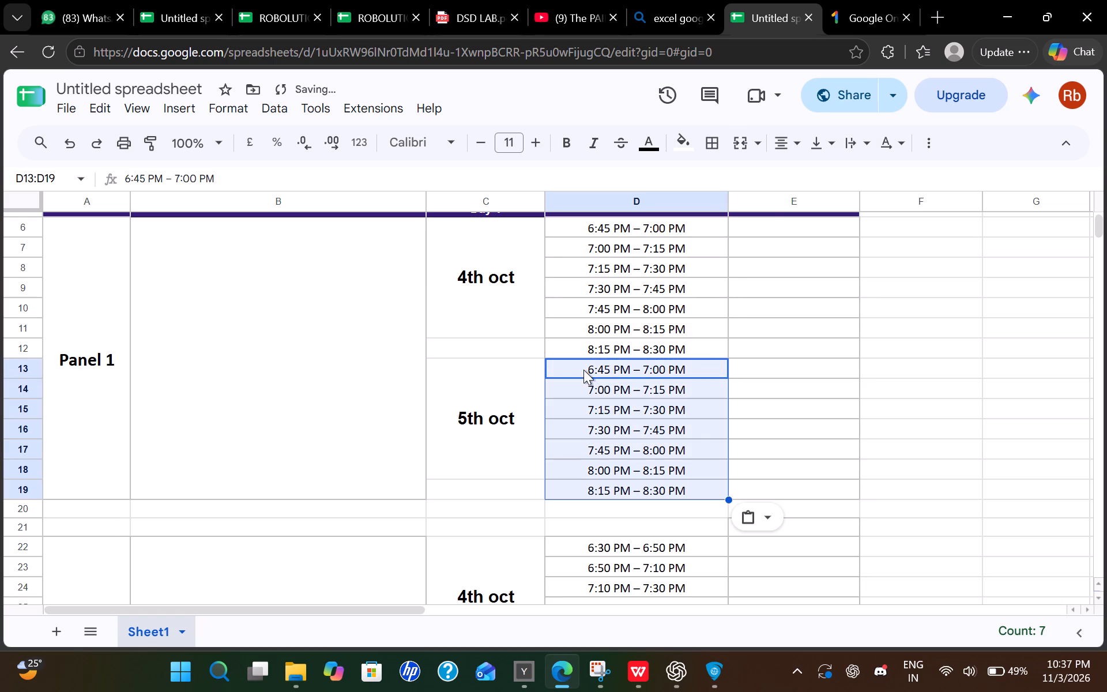
click(811, 343)
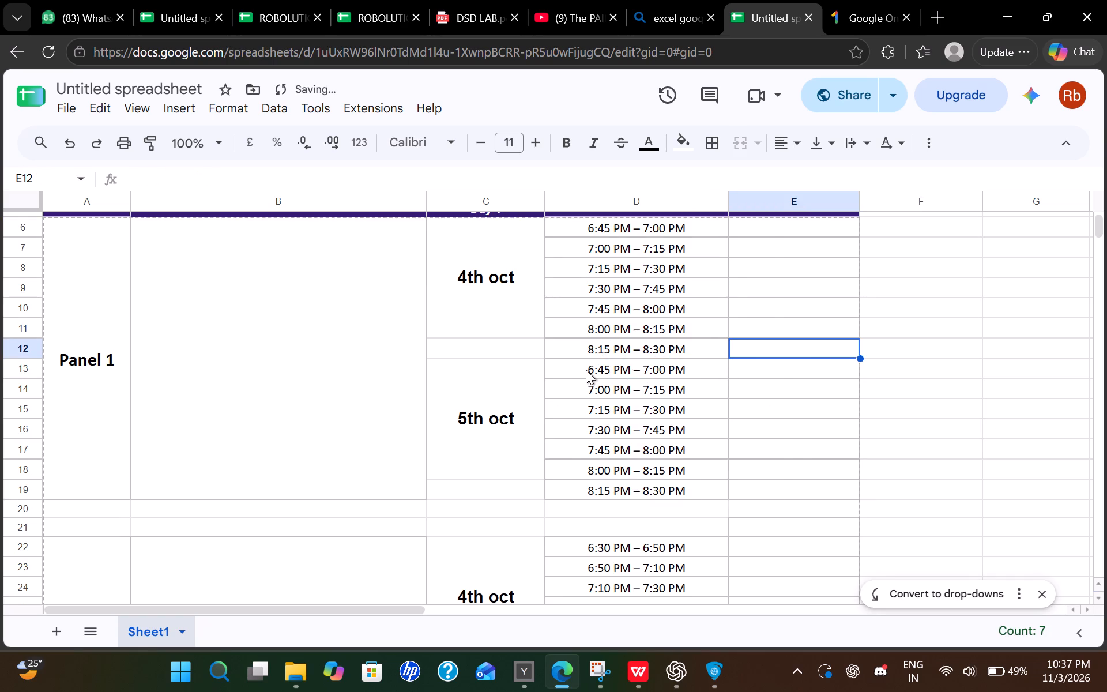
click(586, 370)
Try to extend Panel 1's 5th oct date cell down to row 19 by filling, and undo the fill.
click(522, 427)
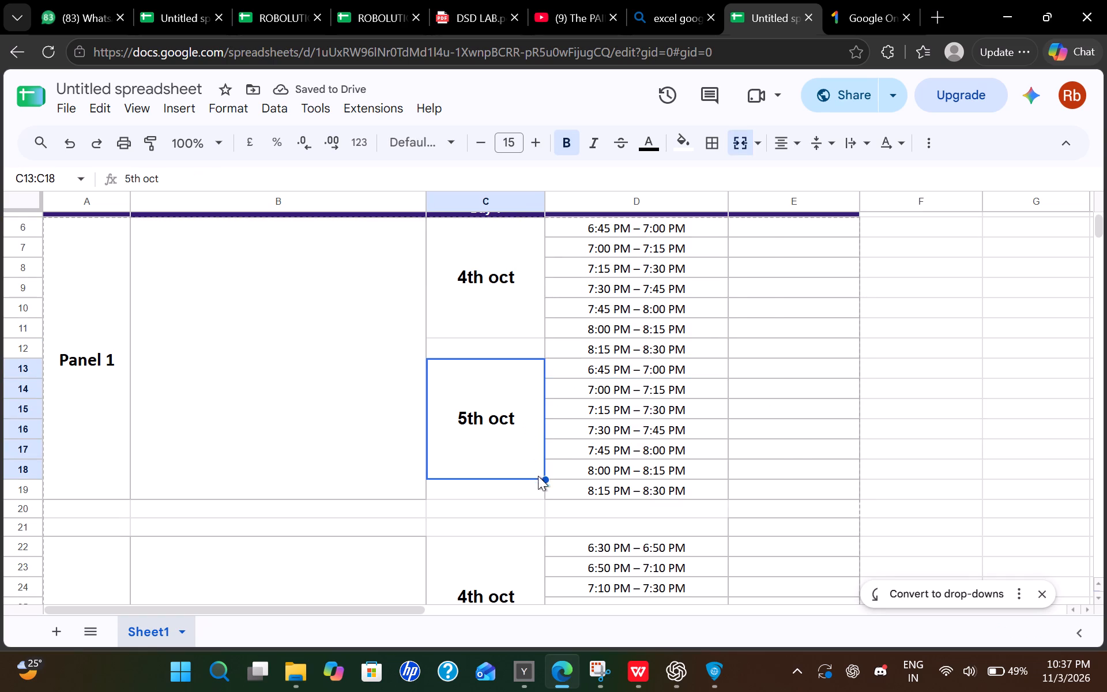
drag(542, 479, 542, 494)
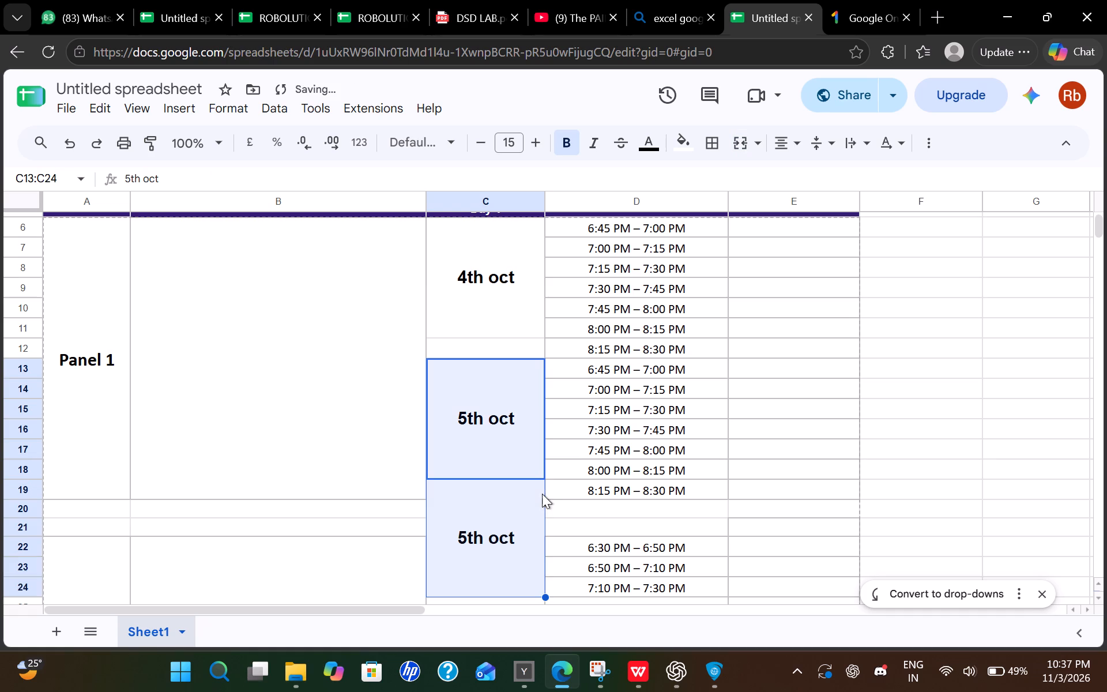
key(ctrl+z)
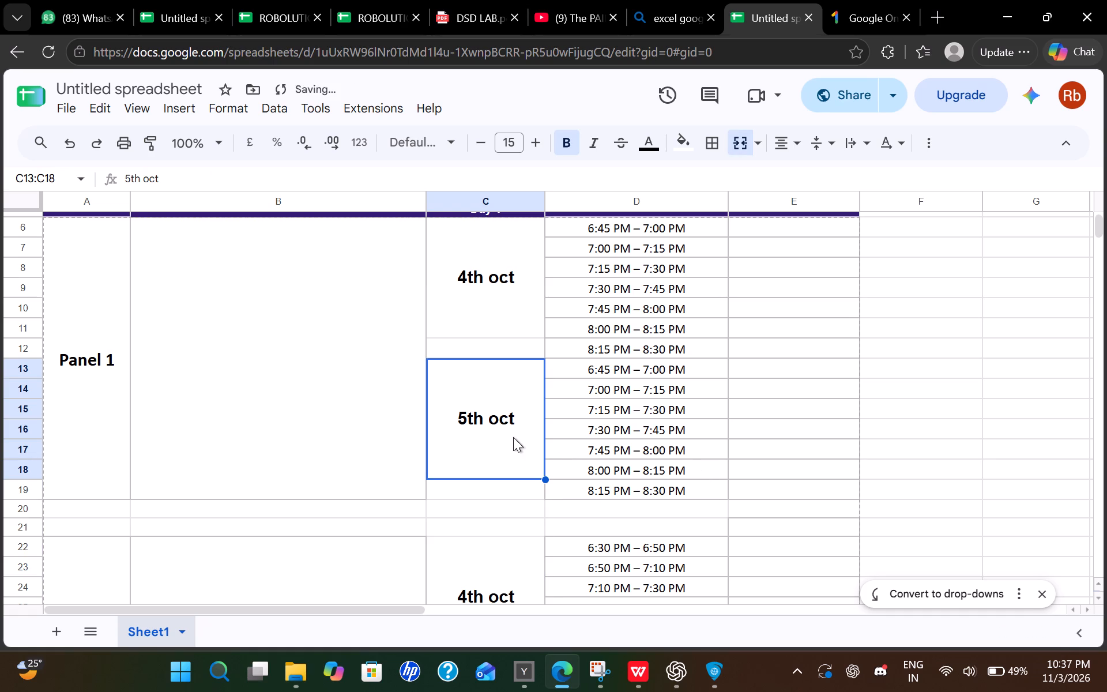
Merge Panel 1's 5th oct date cell with the blank cell beneath it, covering C13:C19.
click(487, 435)
drag(487, 438, 486, 494)
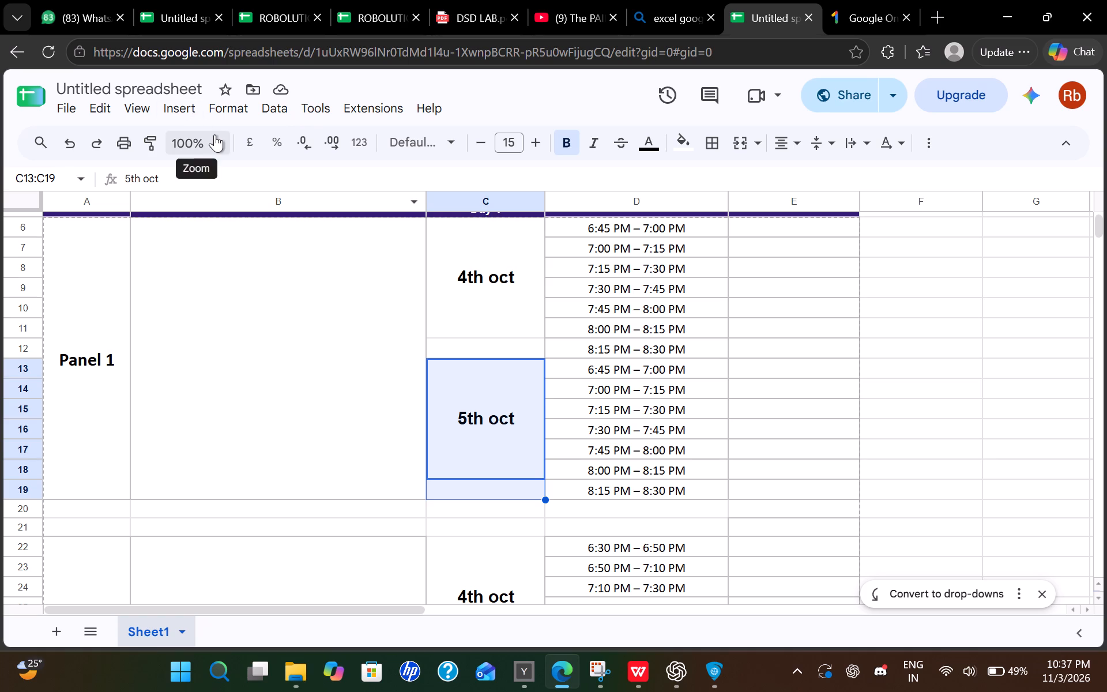
click(238, 110)
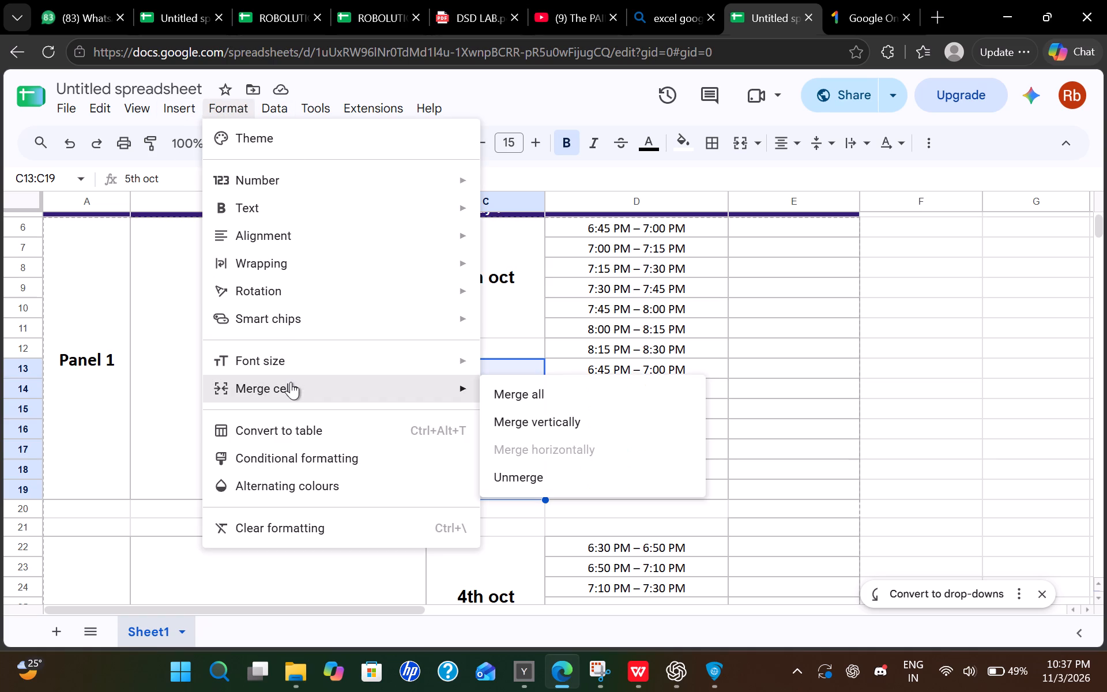
click(487, 399)
click(898, 329)
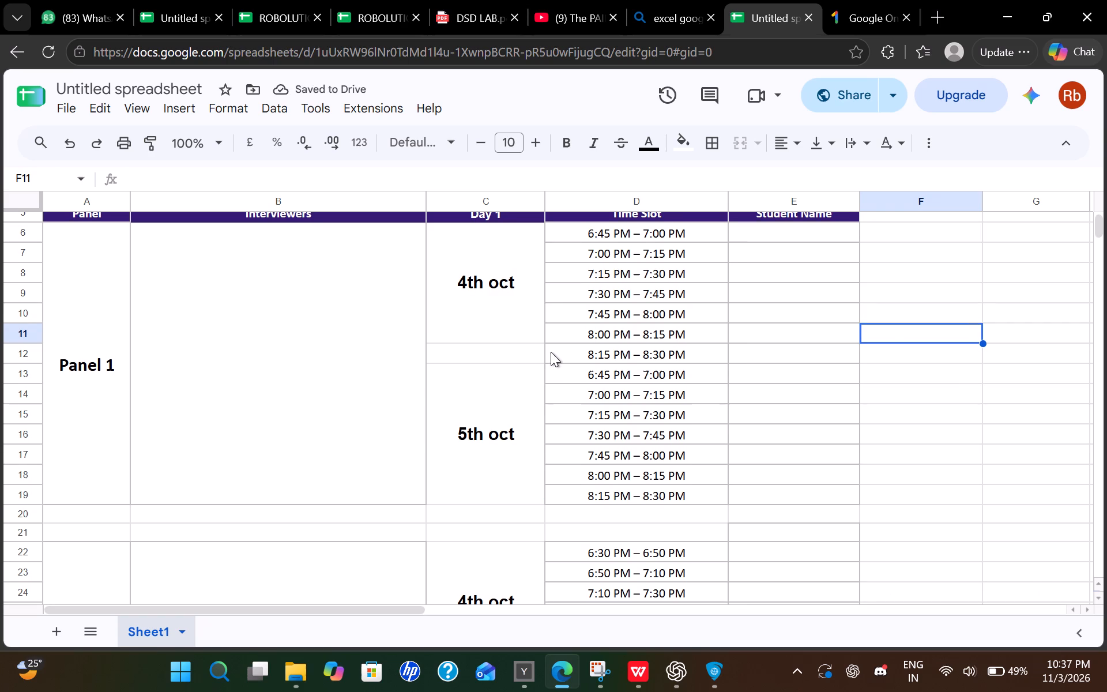
Merge Panel 1's 4th oct date cell with the blank cell beneath it, covering C6:C12.
drag(496, 349, 432, 263)
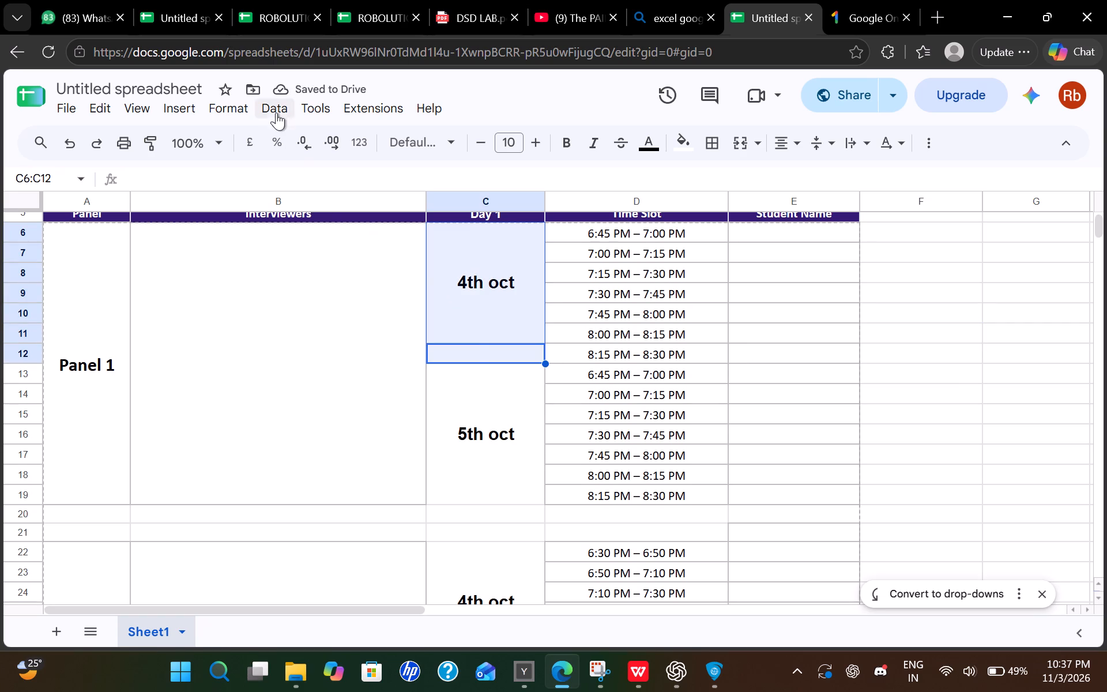
click(240, 106)
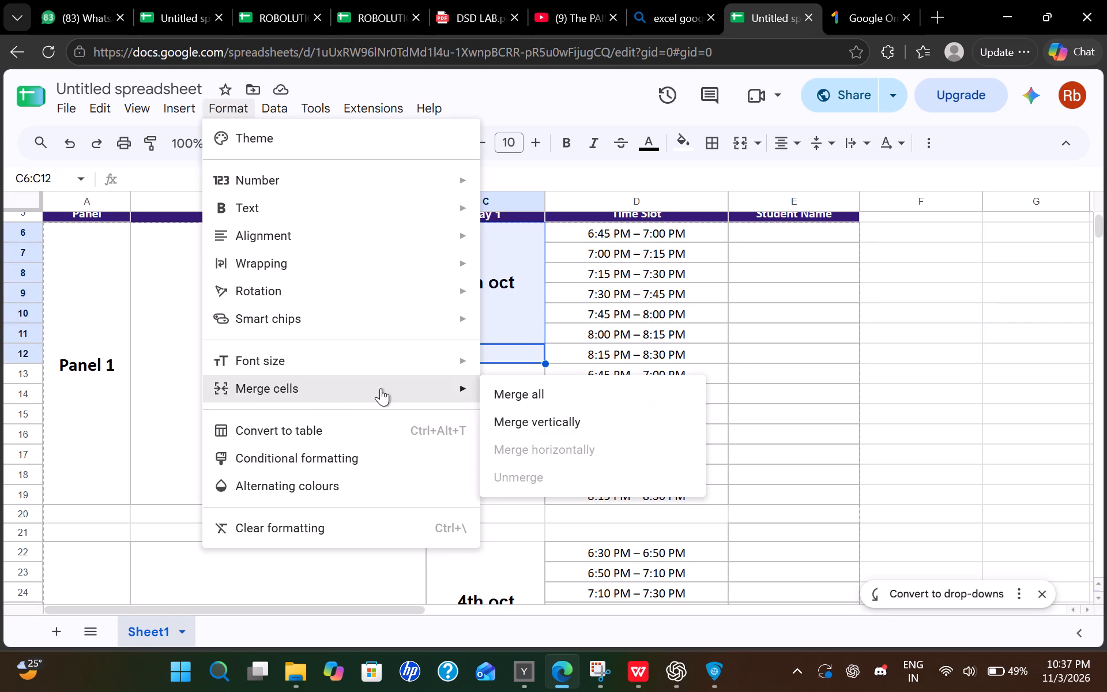
click(536, 394)
click(959, 374)
Copy all fourteen Panel 1 time slots (D6:D19) into Panel 2's time slot column, starting at row 22.
scroll(959, 374, down, 1)
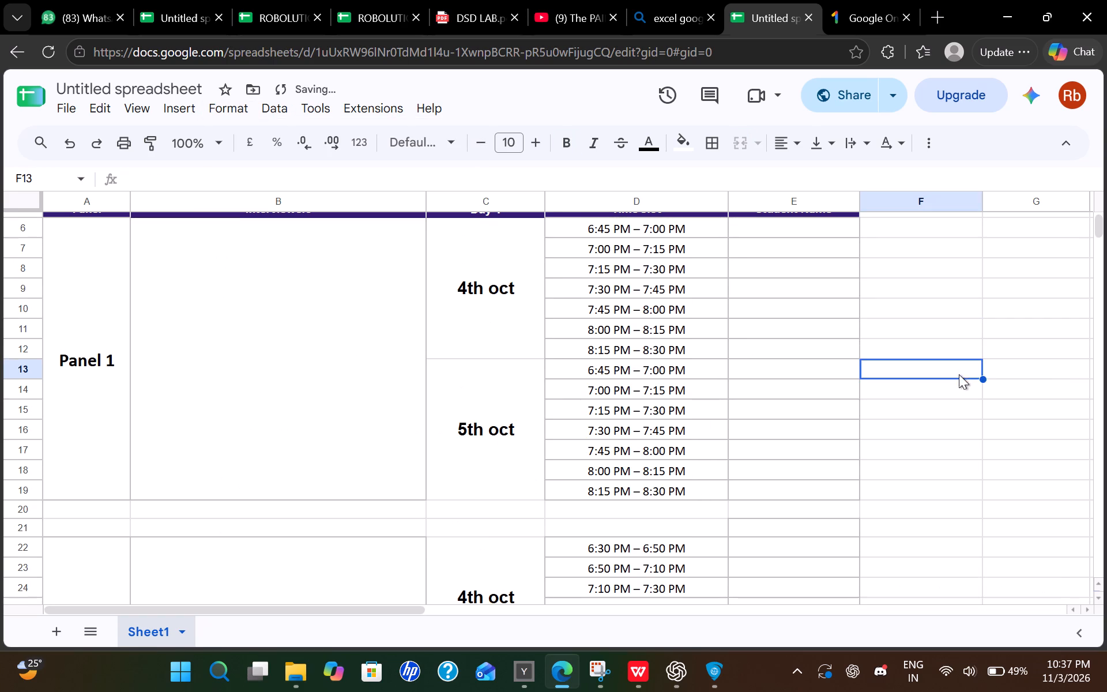
scroll(959, 374, down, 1)
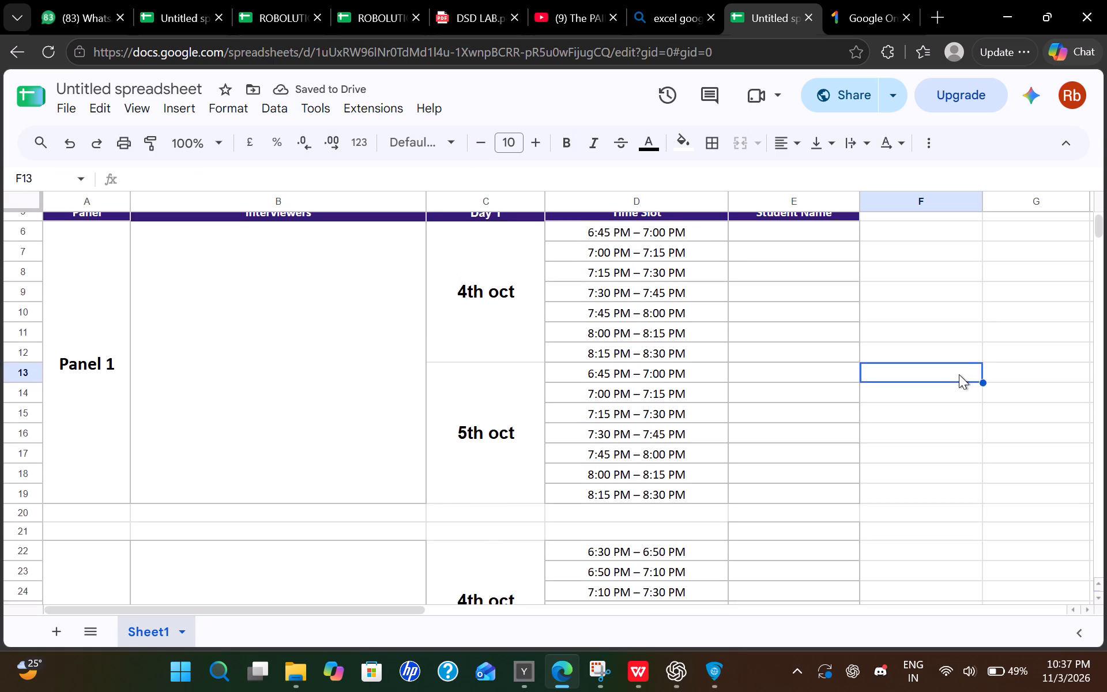
scroll(959, 374, down, 2)
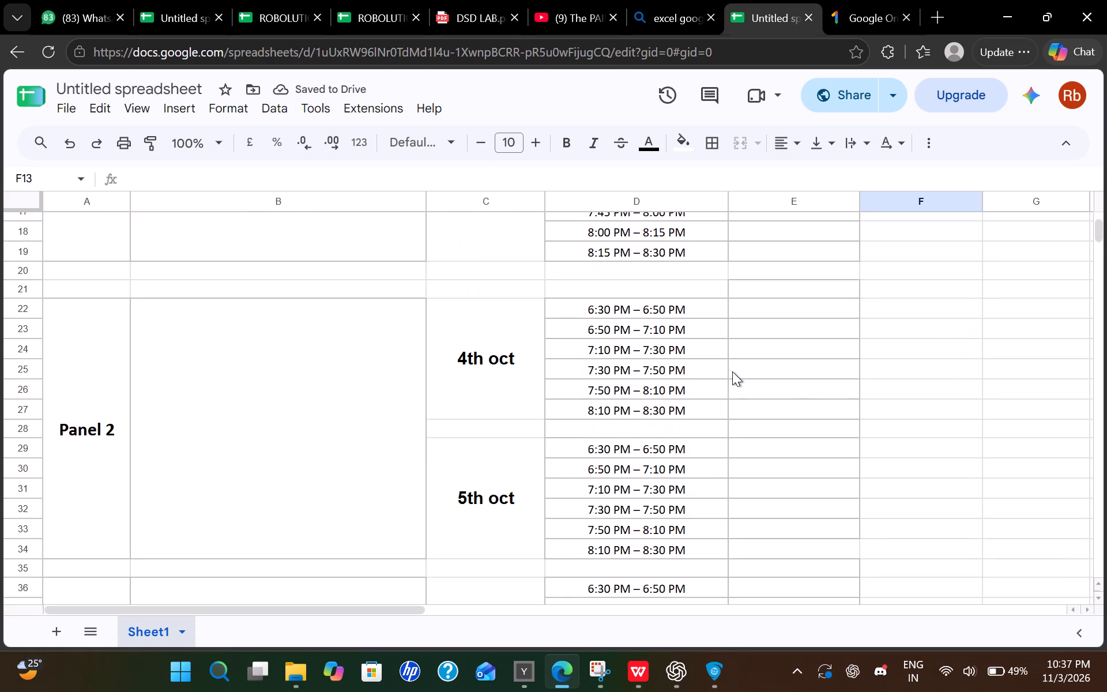
scroll(732, 371, up, 2)
drag(552, 295, 680, 525)
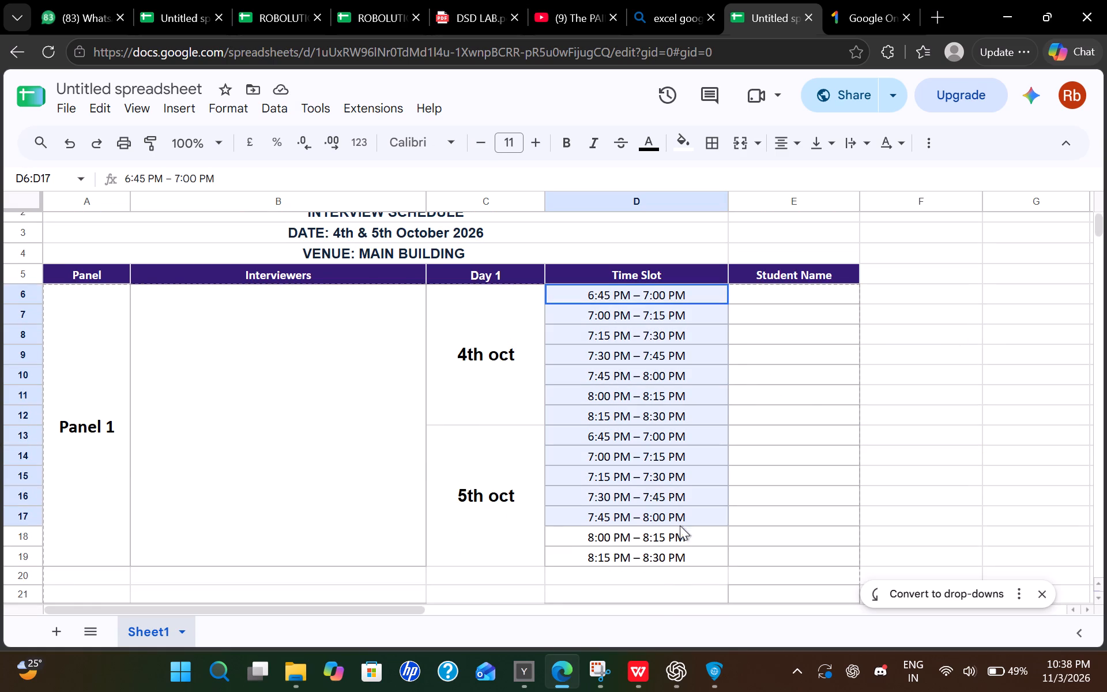
drag(680, 525, 676, 559)
key(ctrl+c)
scroll(676, 559, down, 1)
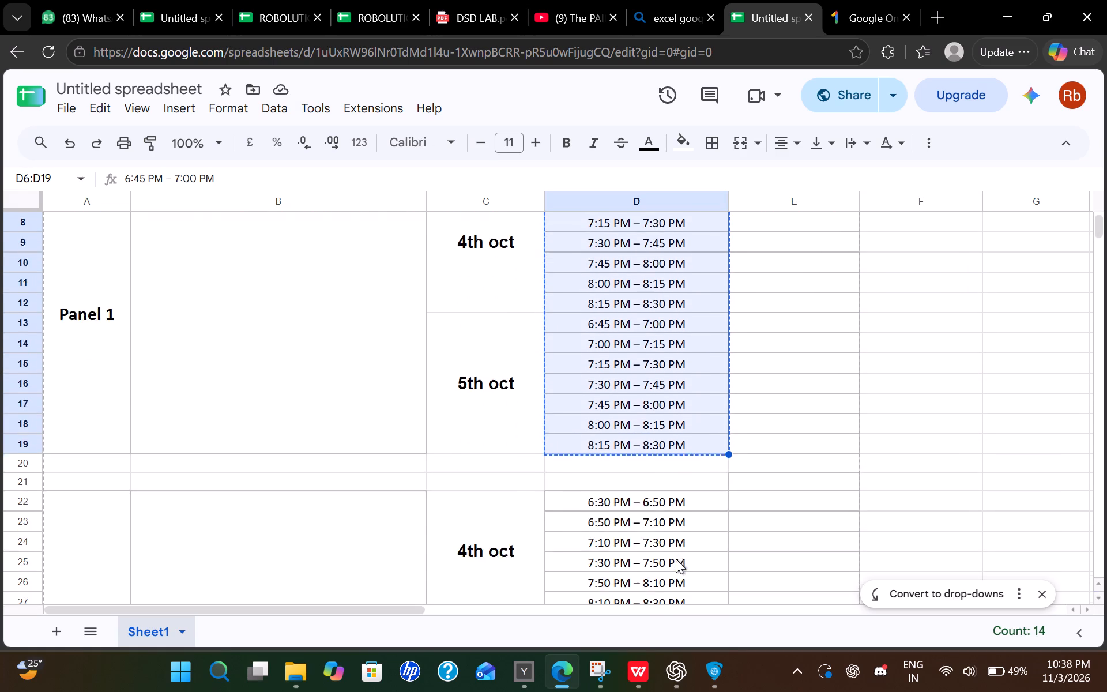
scroll(676, 559, down, 1)
click(917, 399)
scroll(607, 358, right, 1)
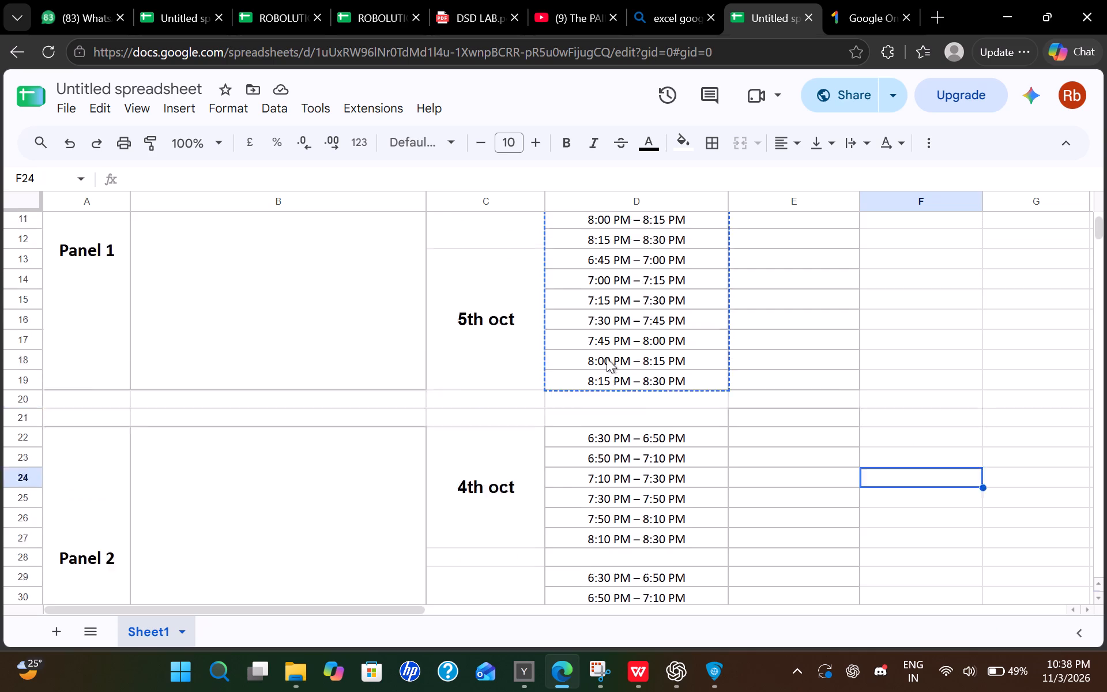
scroll(607, 358, right, 1)
scroll(607, 358, up, 1)
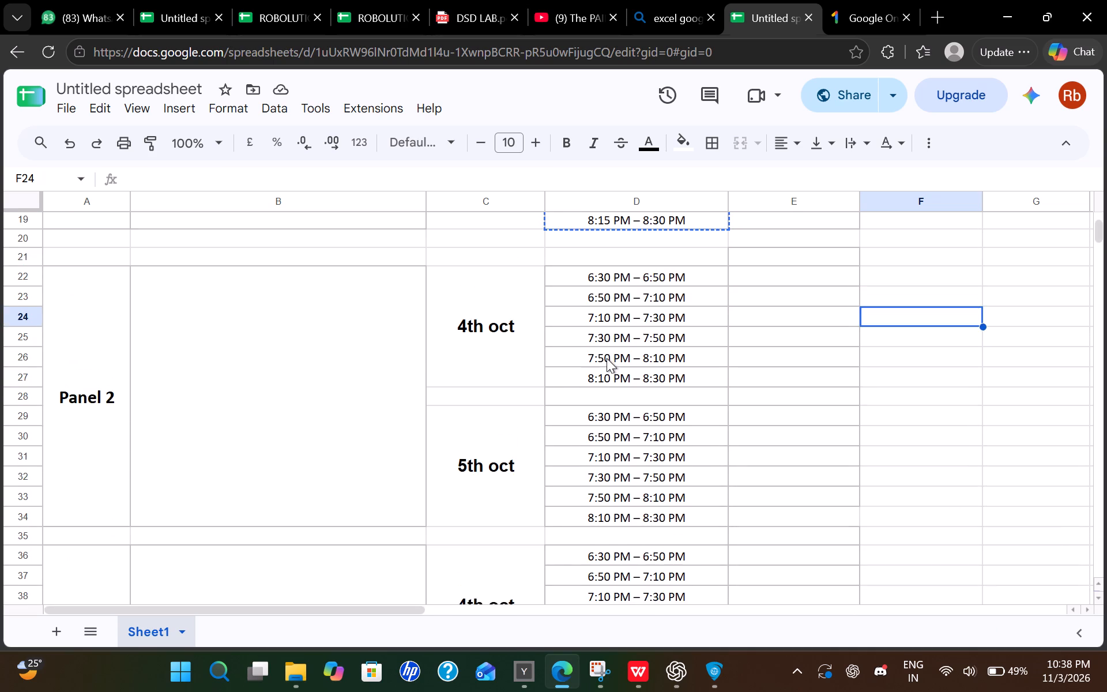
scroll(607, 358, up, 1)
click(556, 279)
key(ctrl+v)
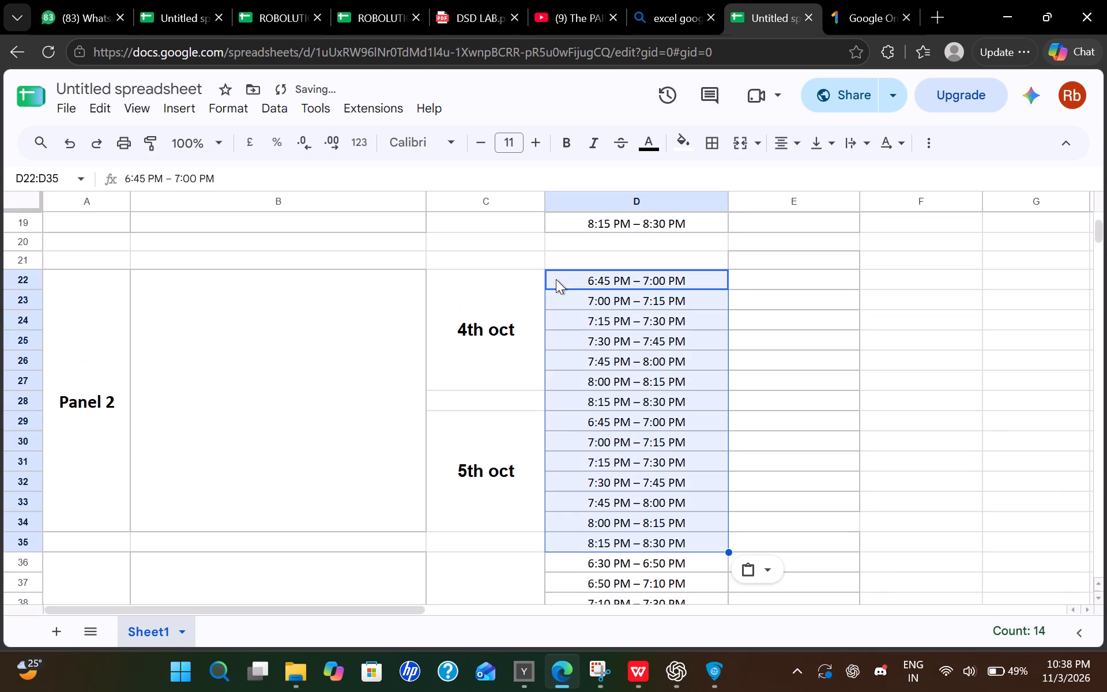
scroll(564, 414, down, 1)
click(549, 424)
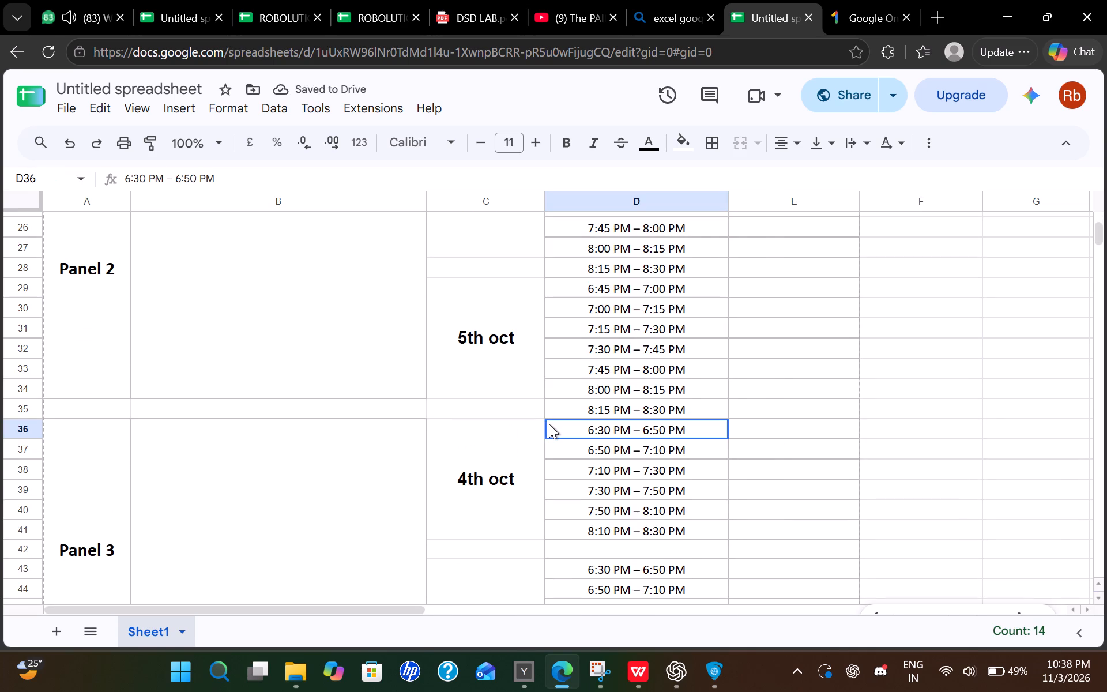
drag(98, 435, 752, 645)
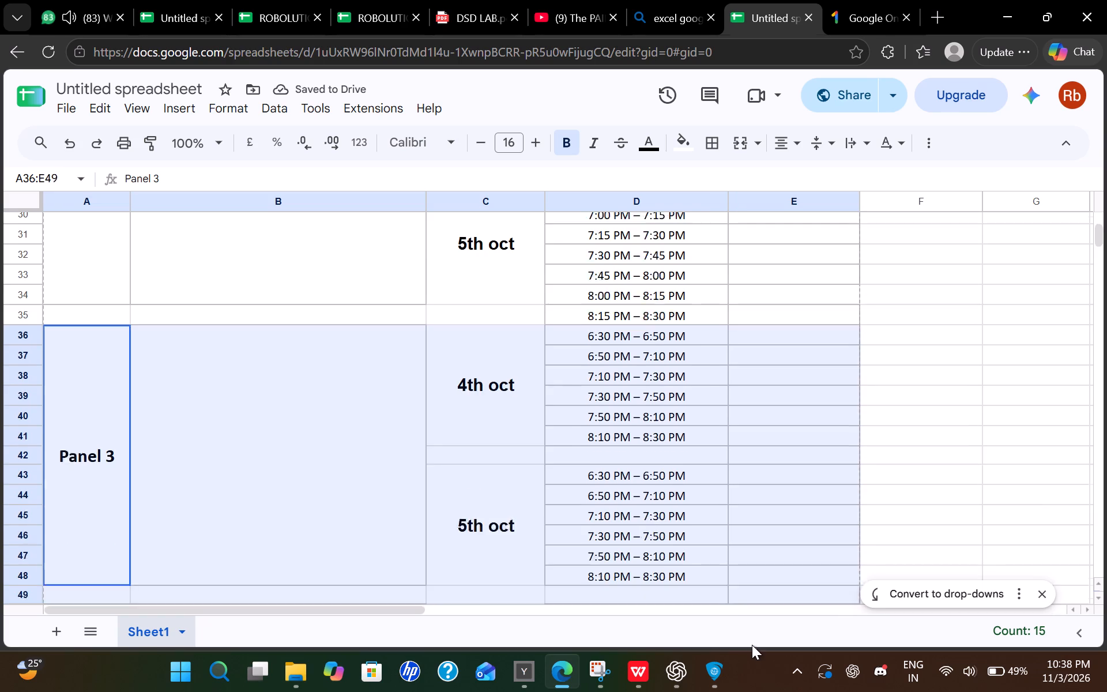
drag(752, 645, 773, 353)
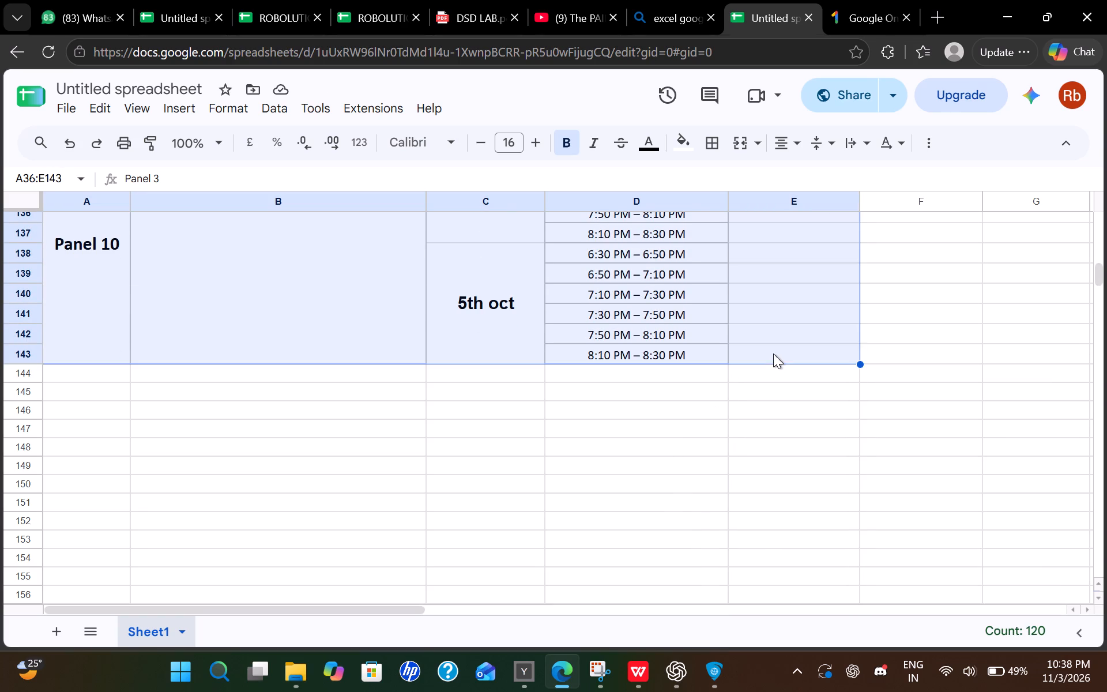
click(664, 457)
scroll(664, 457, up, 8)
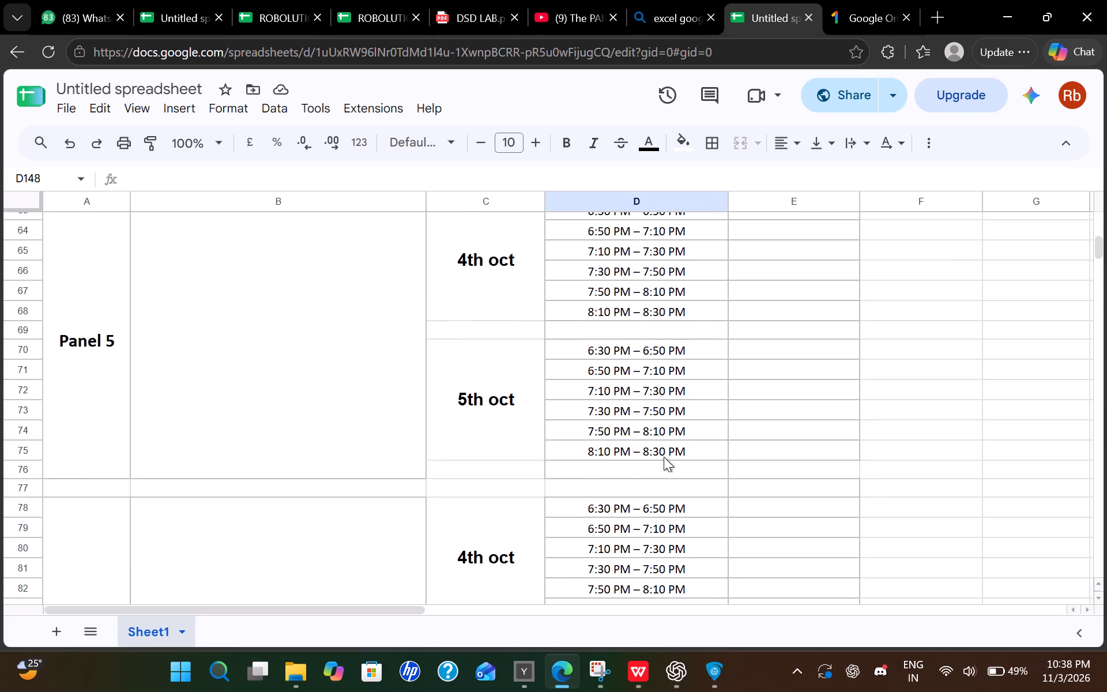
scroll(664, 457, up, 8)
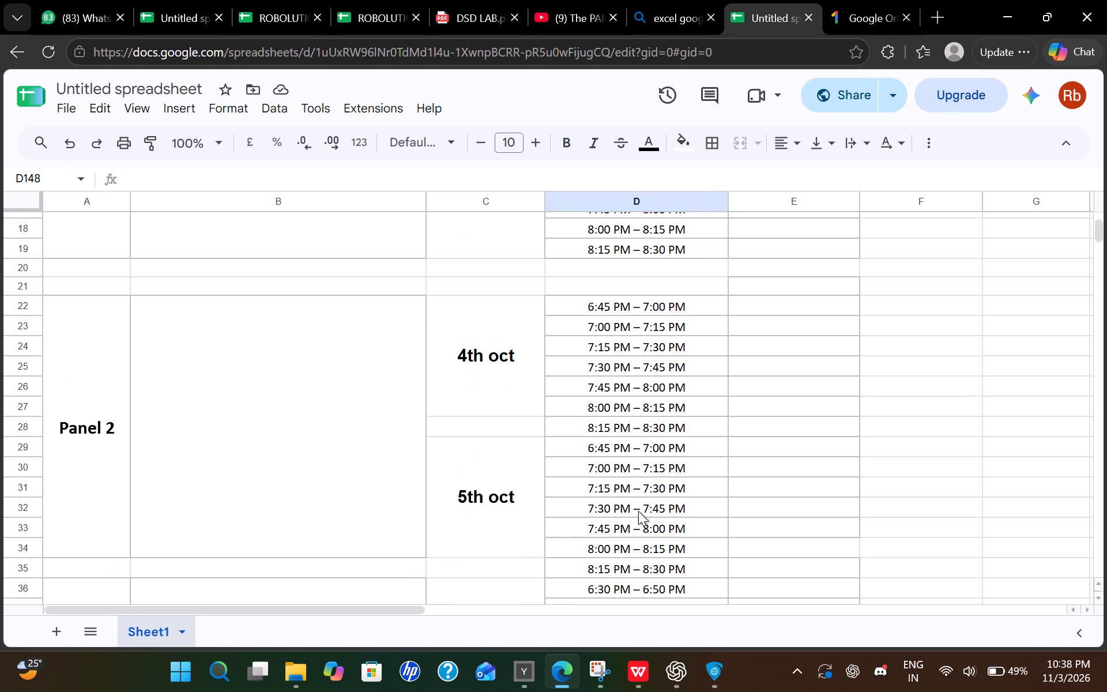
Insert one blank row below row 35, between Panel 2's last time slot and Panel 3.
scroll(638, 511, down, 1)
click(90, 518)
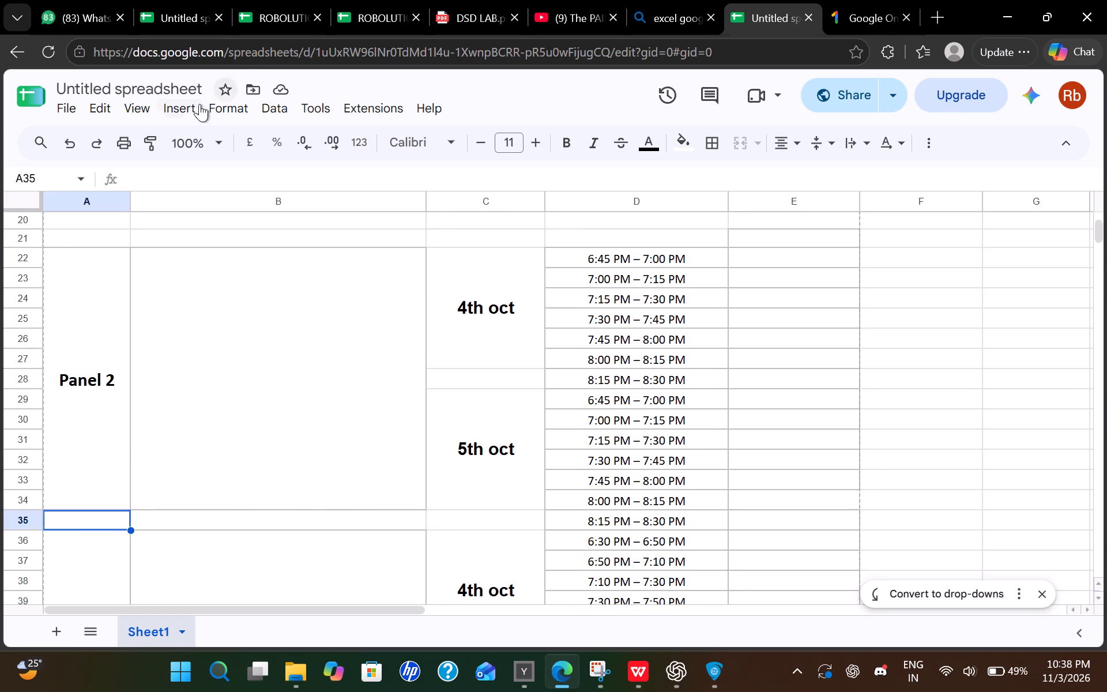
click(191, 111)
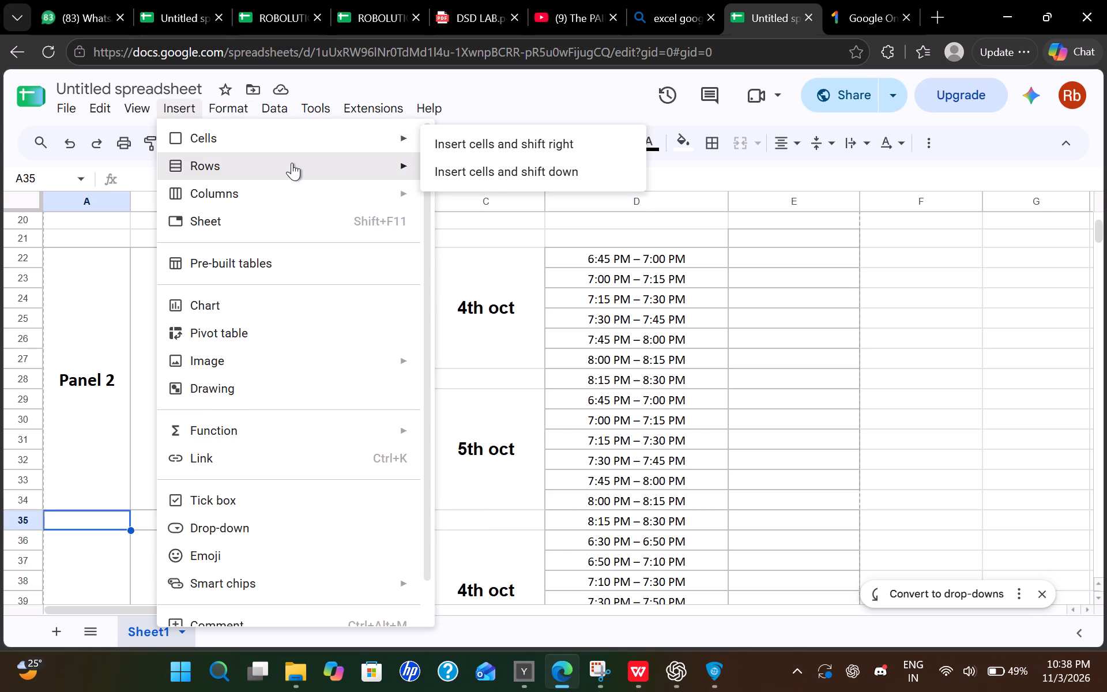
click(469, 201)
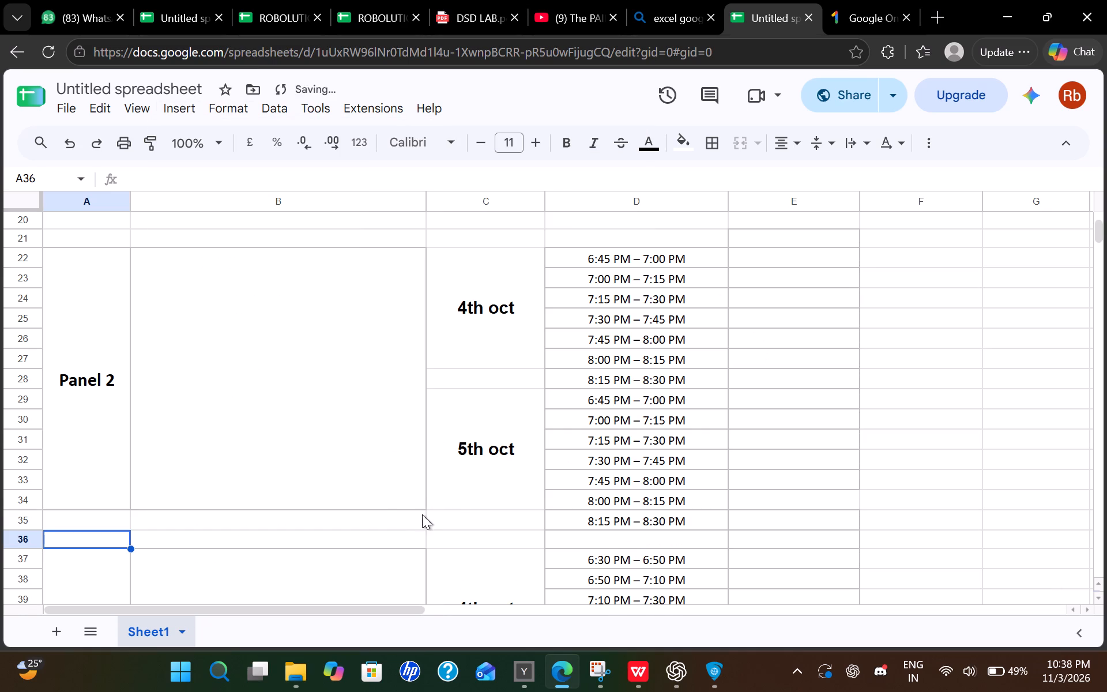
Merge Panel 2's Interviewers cell with the blank cell in row 35, covering B22:B35.
click(372, 510)
drag(303, 502, 302, 521)
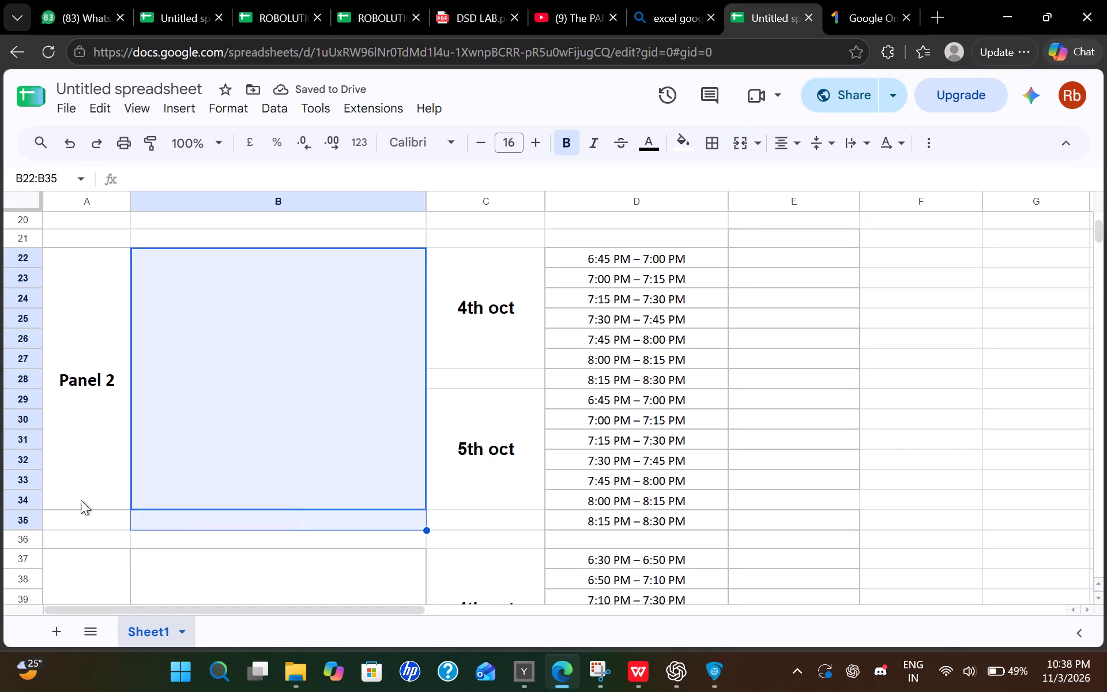
click(239, 108)
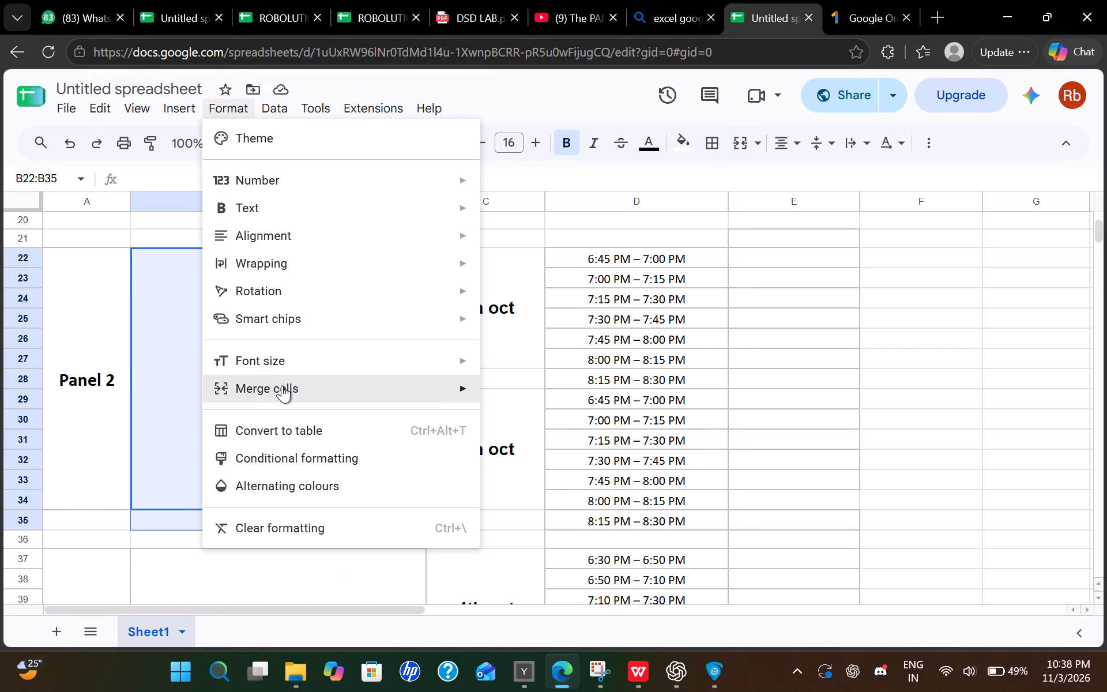
click(559, 399)
Merge the Panel 2 label cell with the blank cell in row 35, covering A22:A35.
drag(101, 475, 99, 516)
click(232, 114)
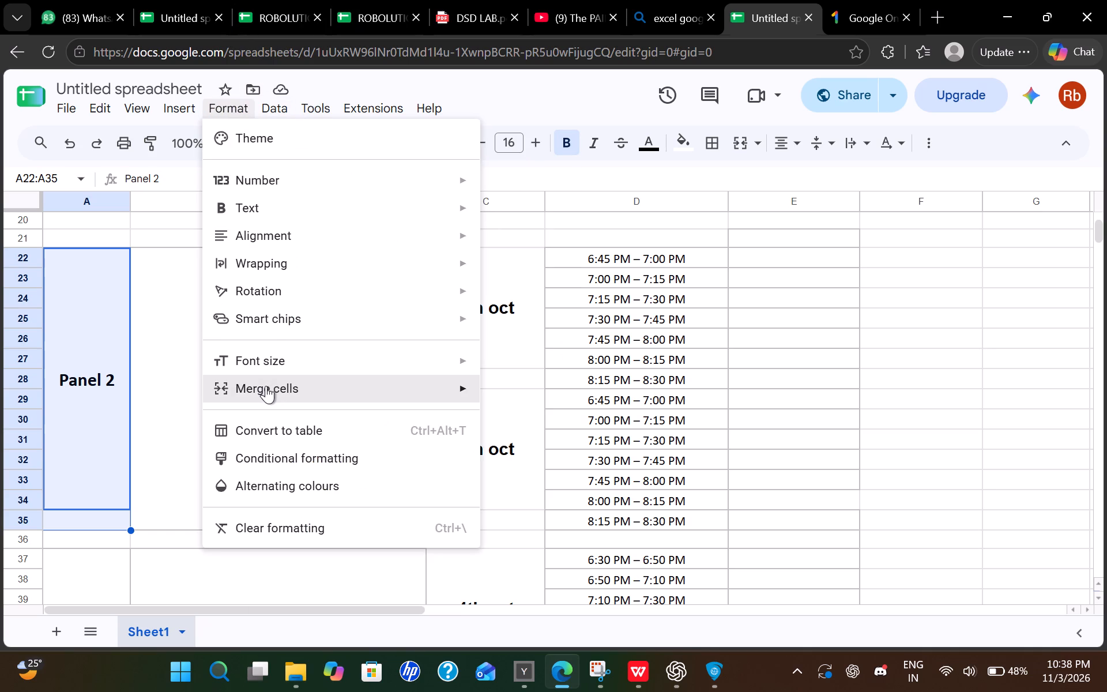
click(552, 394)
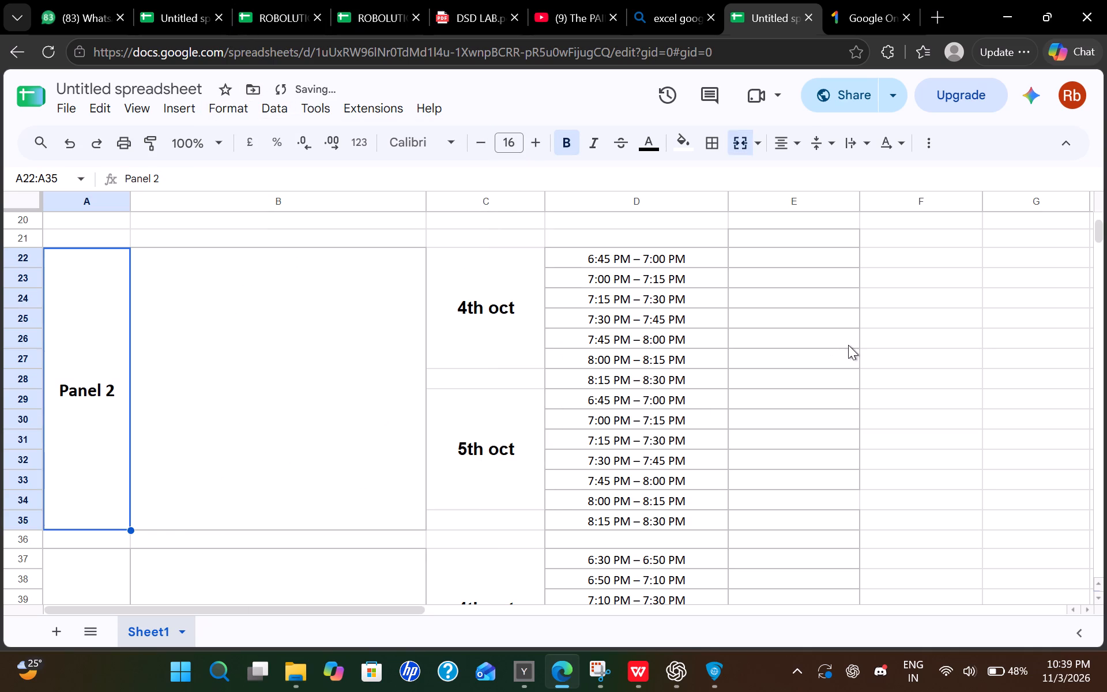
click(848, 345)
Merge Panel 2's 5th oct date cell with the blank cell below it, covering C29:C35.
drag(525, 485, 525, 489)
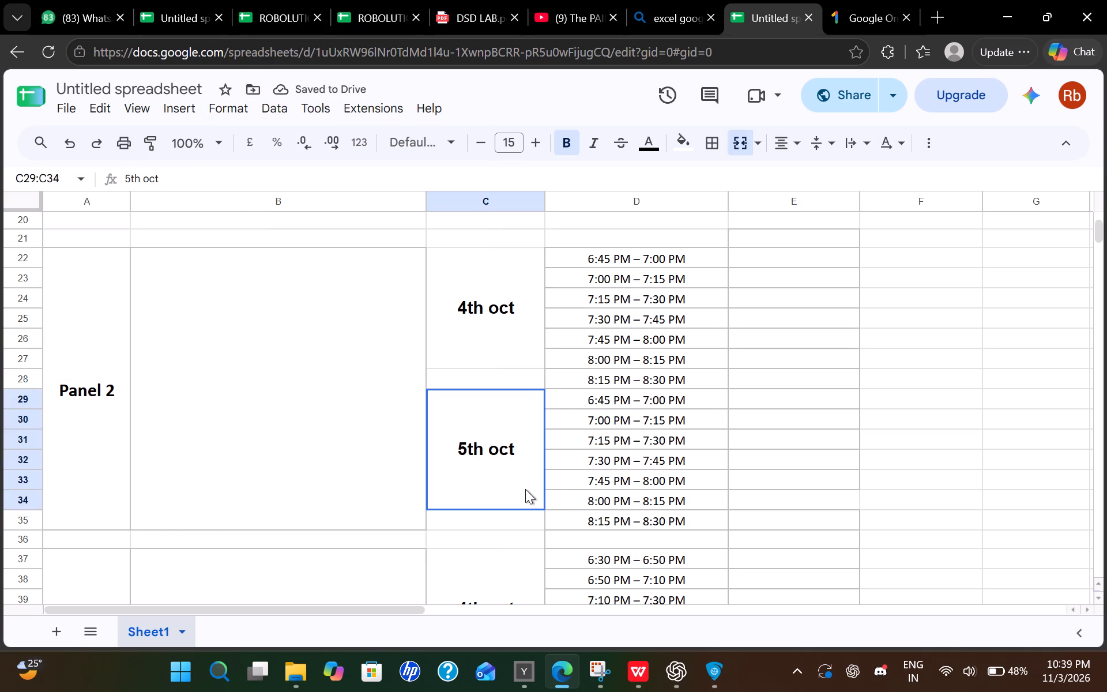
drag(525, 489, 523, 516)
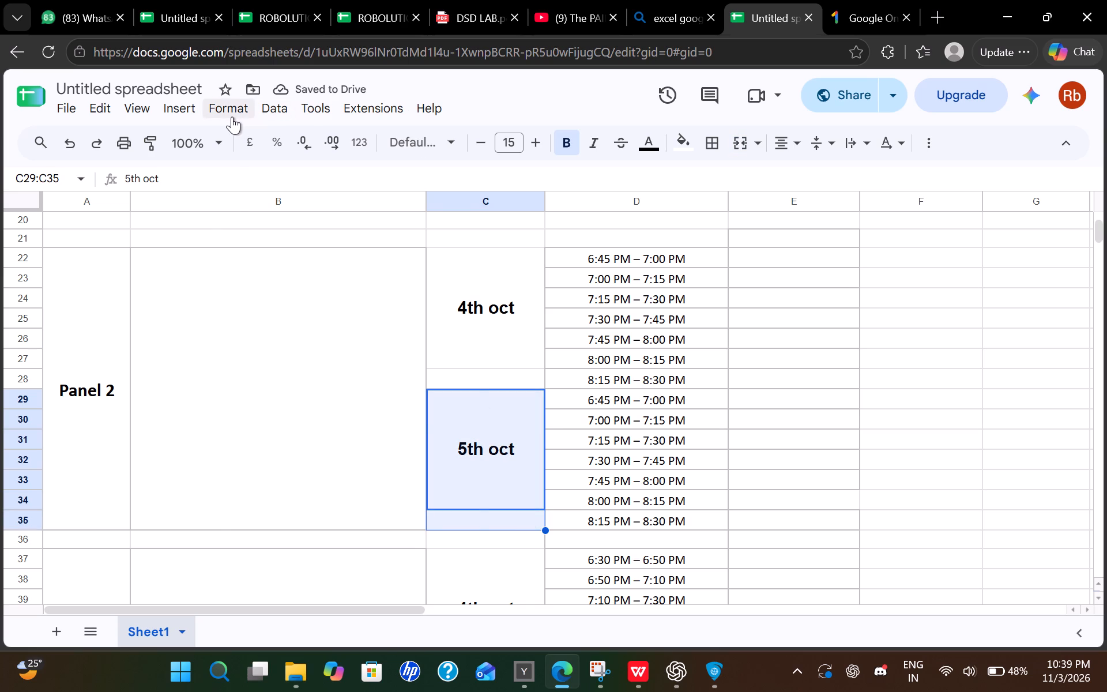
click(231, 115)
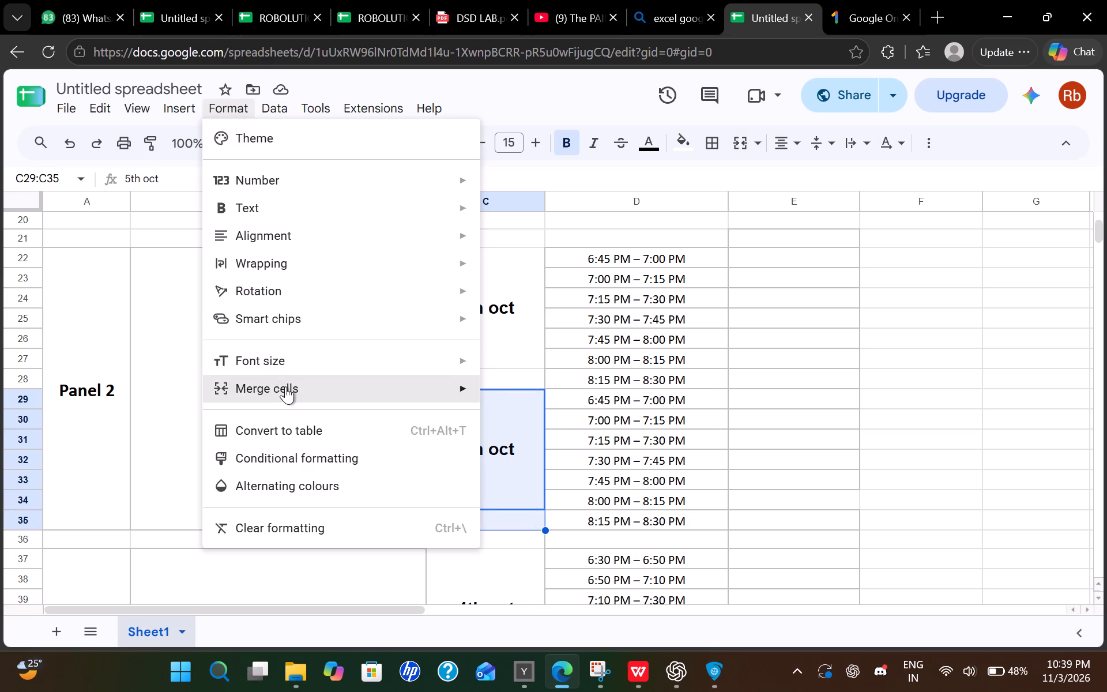
click(566, 387)
Merge Panel 2's 4th oct date cell with the blank cell below it, covering C22:C28.
drag(522, 348, 523, 379)
click(240, 112)
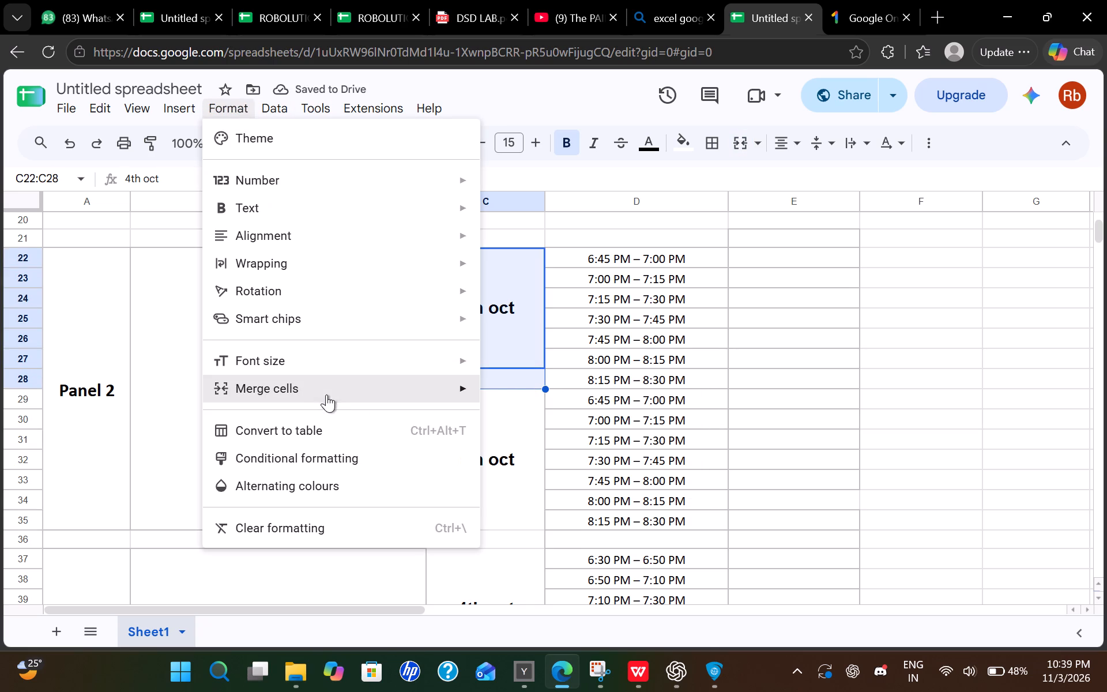
click(541, 392)
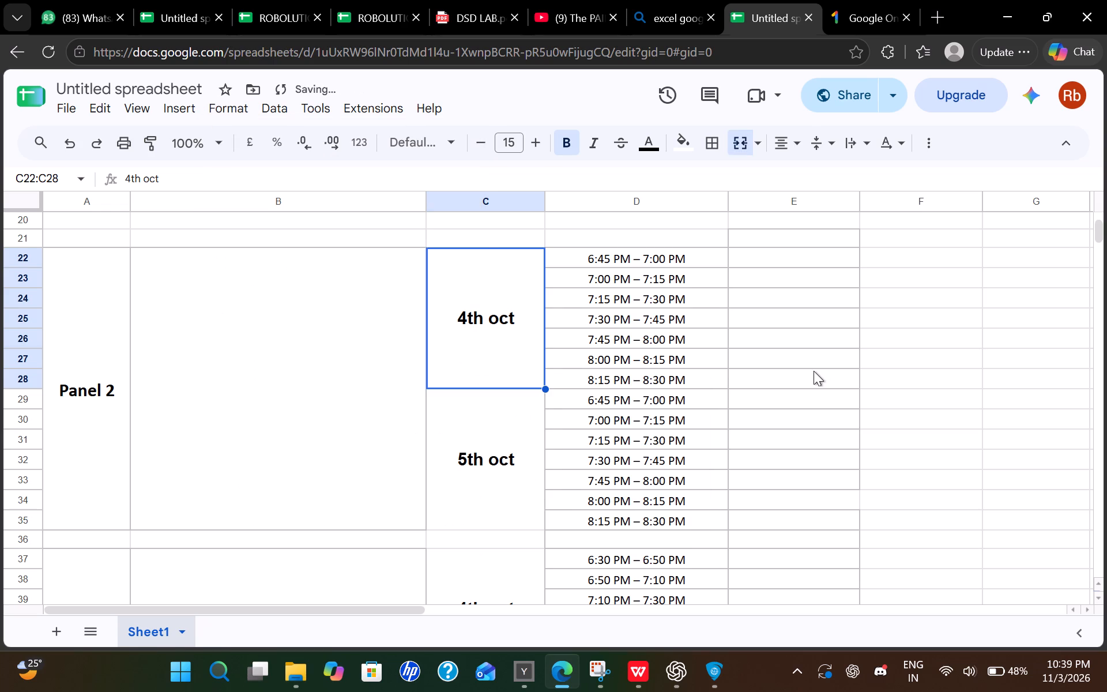
Paste the fourteen copied 15-minute time slots into Panel 3's time slot column, starting at D37.
click(814, 371)
scroll(814, 371, down, 1)
scroll(687, 334, down, 1)
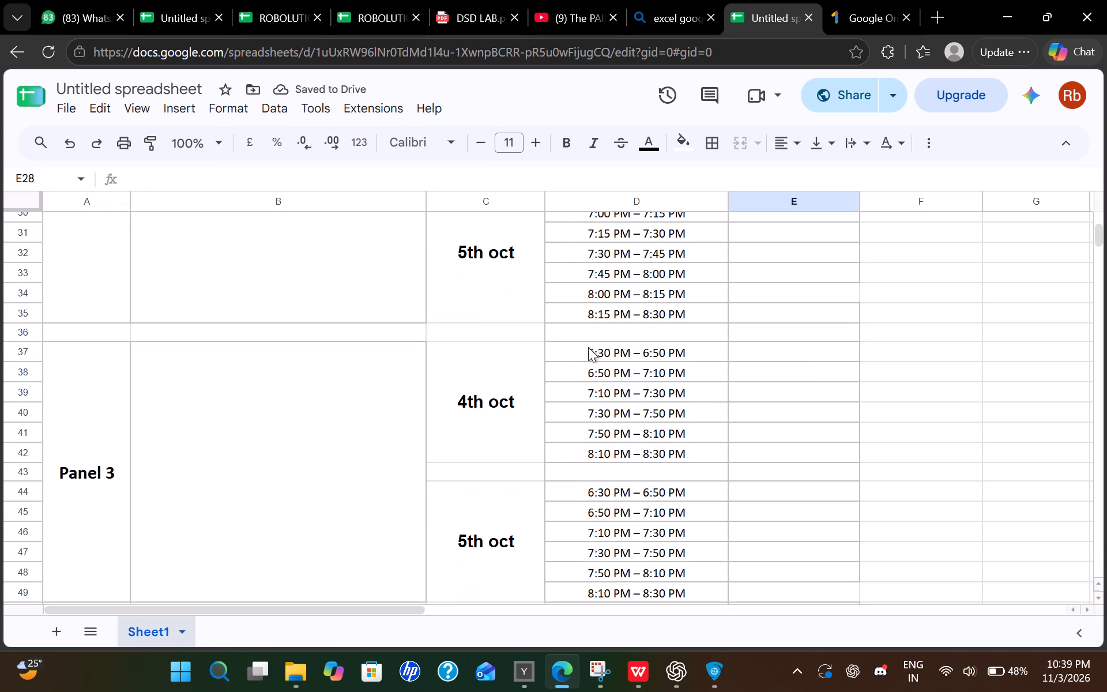
click(589, 349)
key(ctrl+v)
key(ctrl+c)
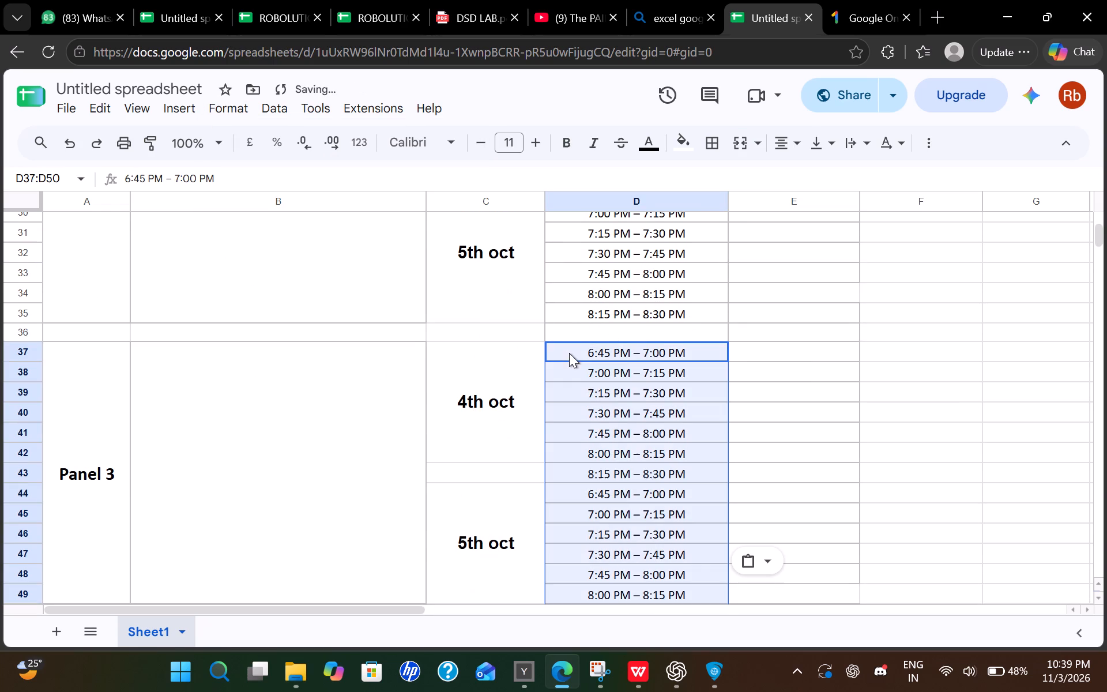
click(925, 460)
Copy Panel 2's merged 4th oct and 5th oct date cells (C22:C35) onto Panel 3's date cells, starting at C37.
scroll(729, 447, up, 2)
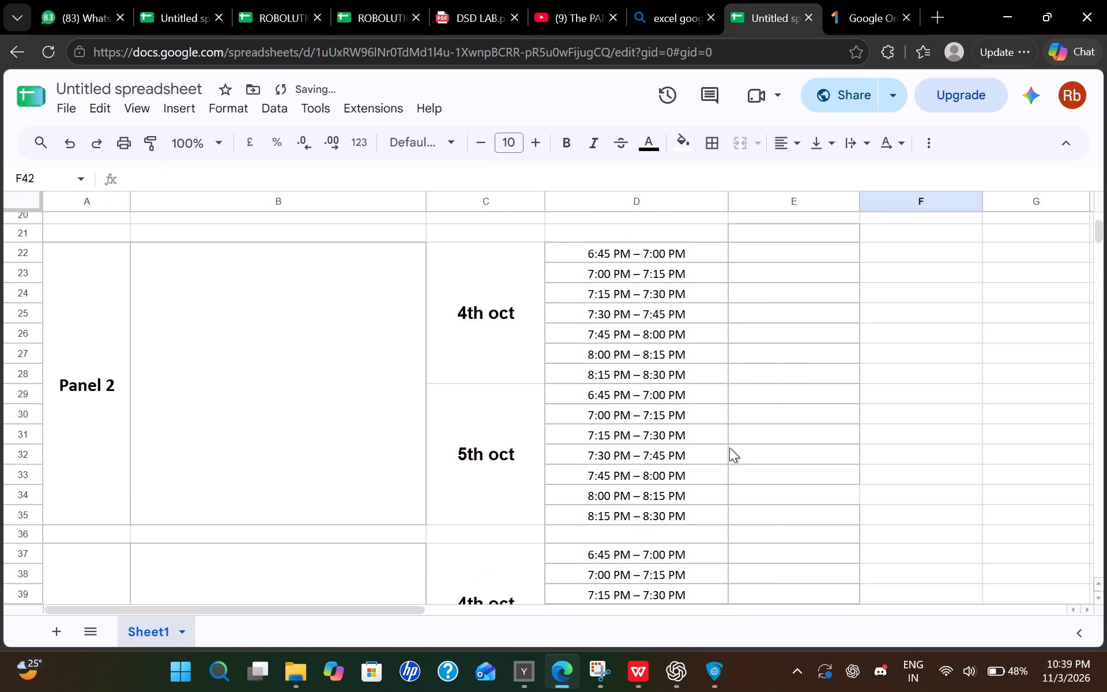
drag(450, 332, 463, 429)
key(ctrl+c)
scroll(463, 429, down, 2)
drag(451, 309, 468, 442)
key(ctrl+v)
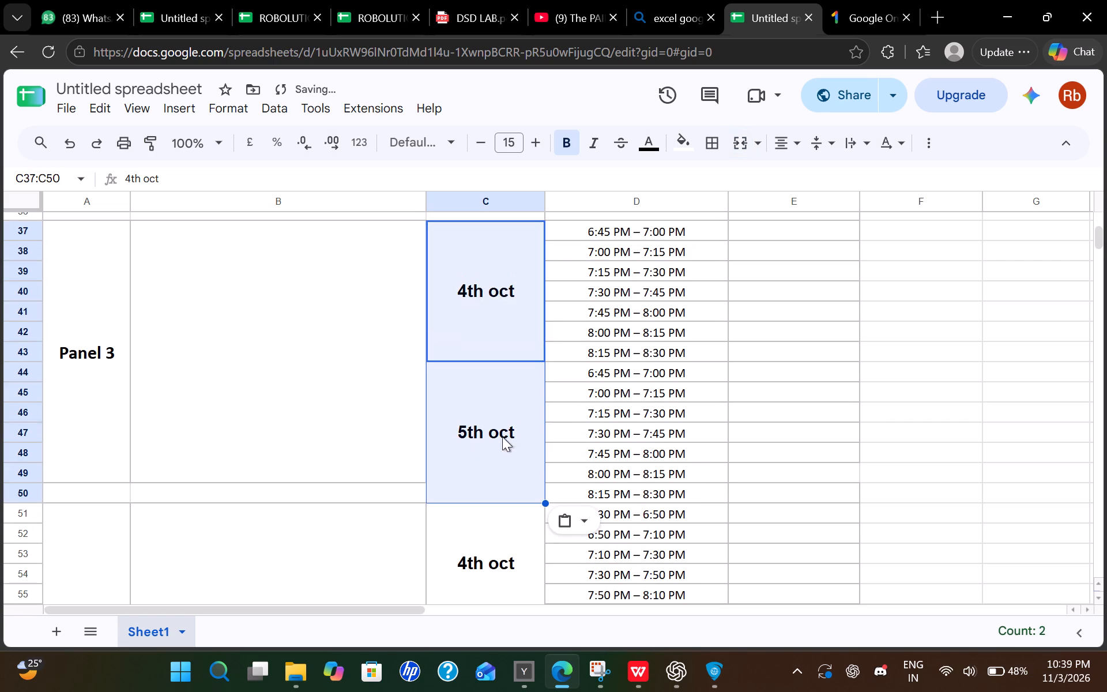
click(821, 311)
Insert one blank row below row 50, between Panel 3's last time slot and Panel 4.
scroll(821, 311, down, 1)
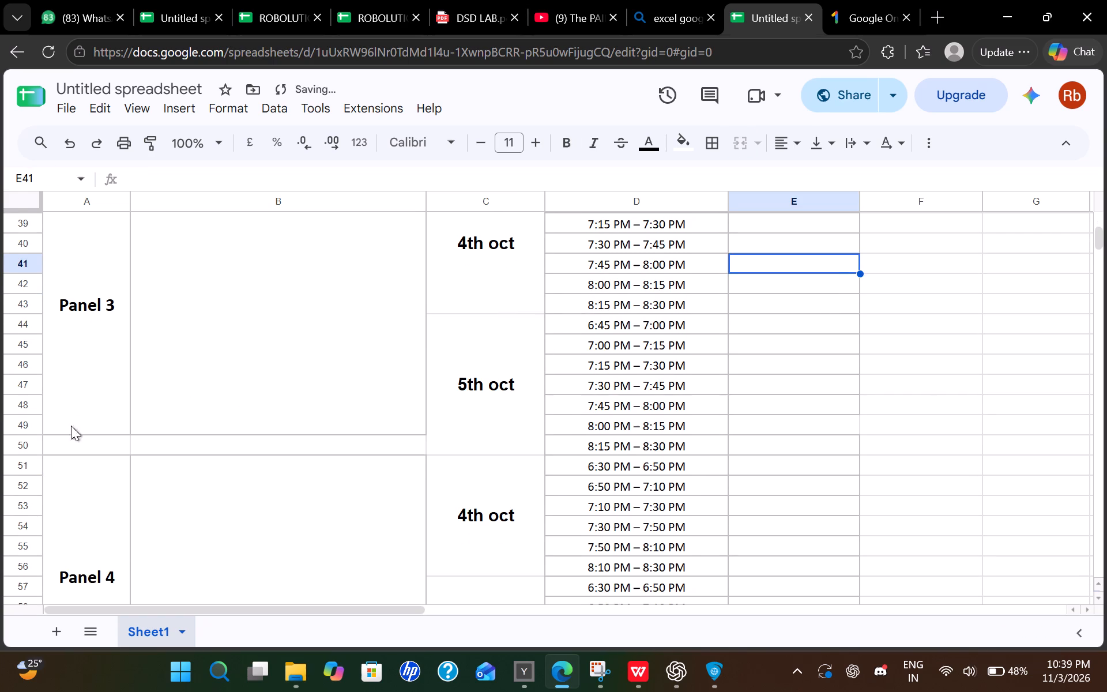
click(78, 441)
click(177, 111)
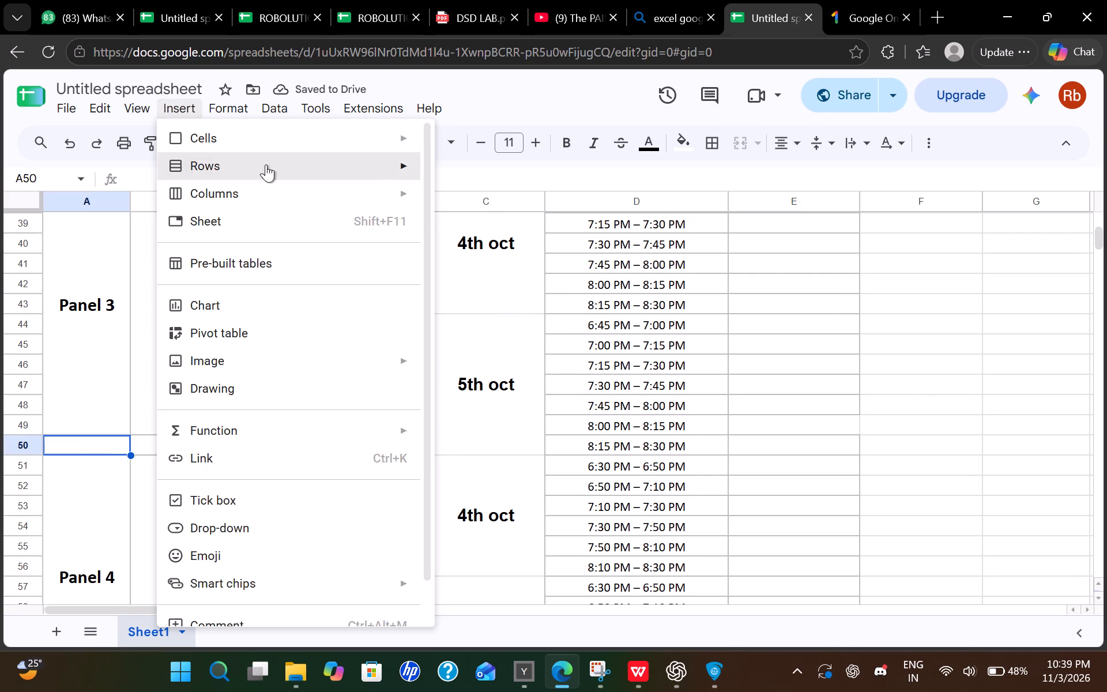
click(475, 197)
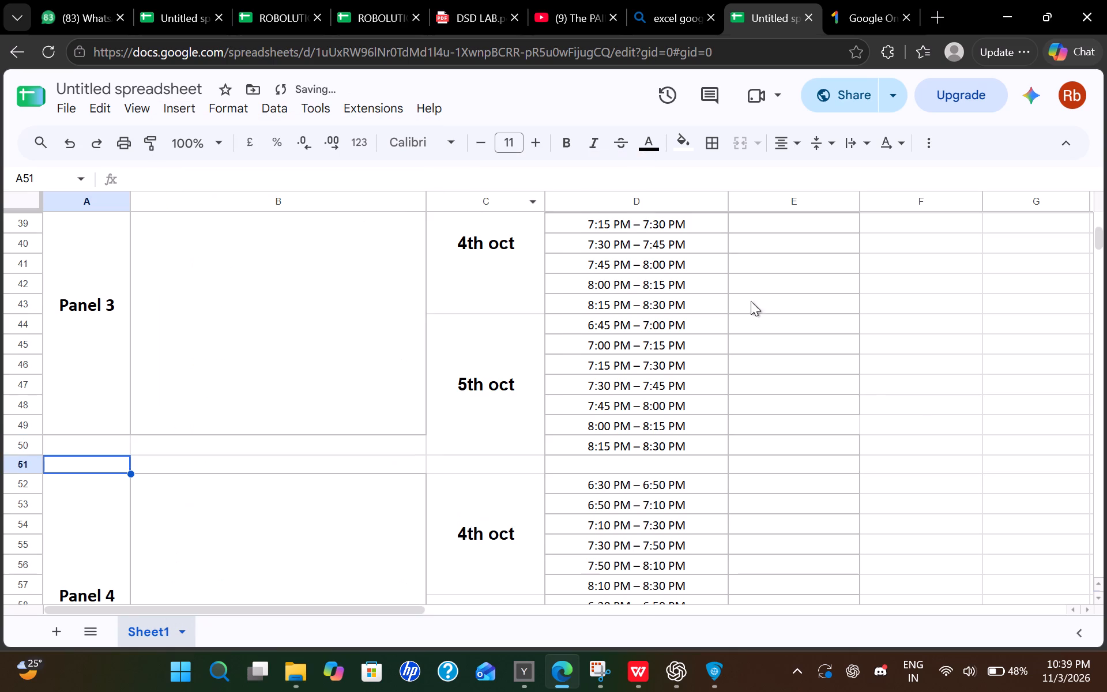
click(914, 413)
Merge Panel 3's Interviewers cell with the blank cell in row 50, covering B37:B50.
scroll(865, 427, up, 1)
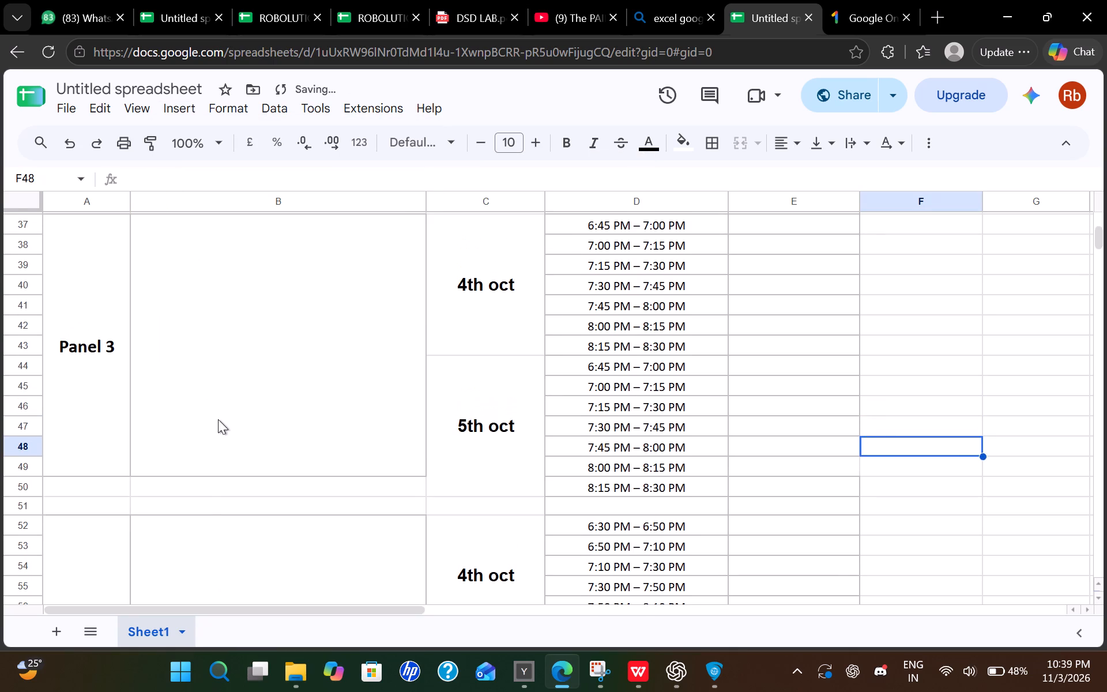
drag(219, 419, 205, 488)
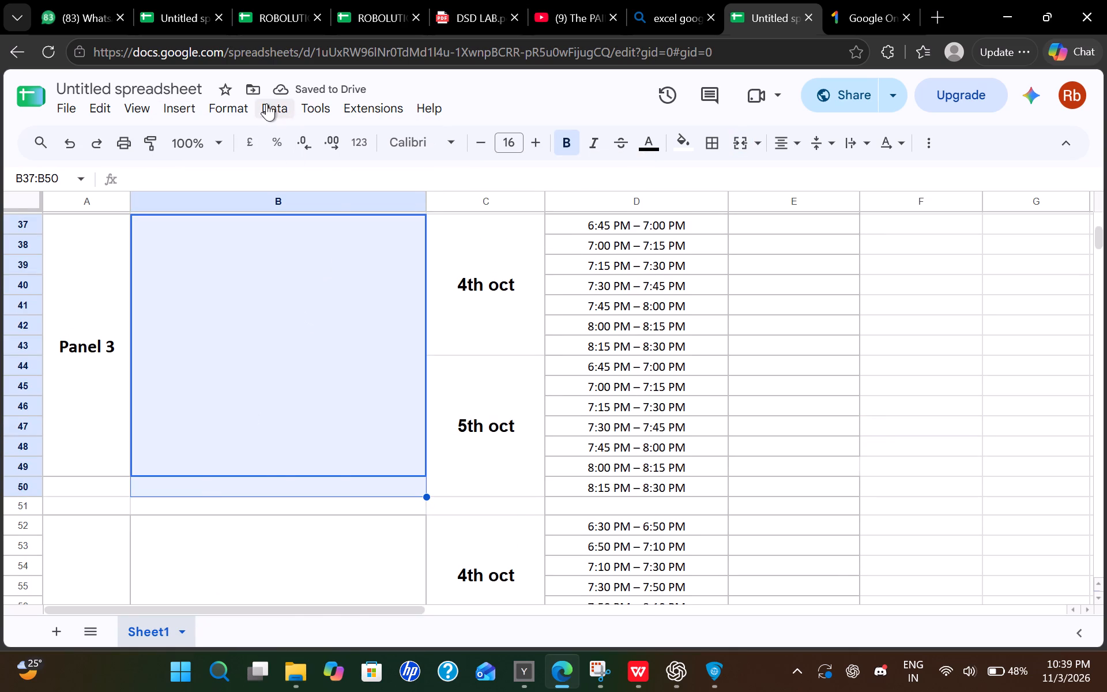
click(263, 108)
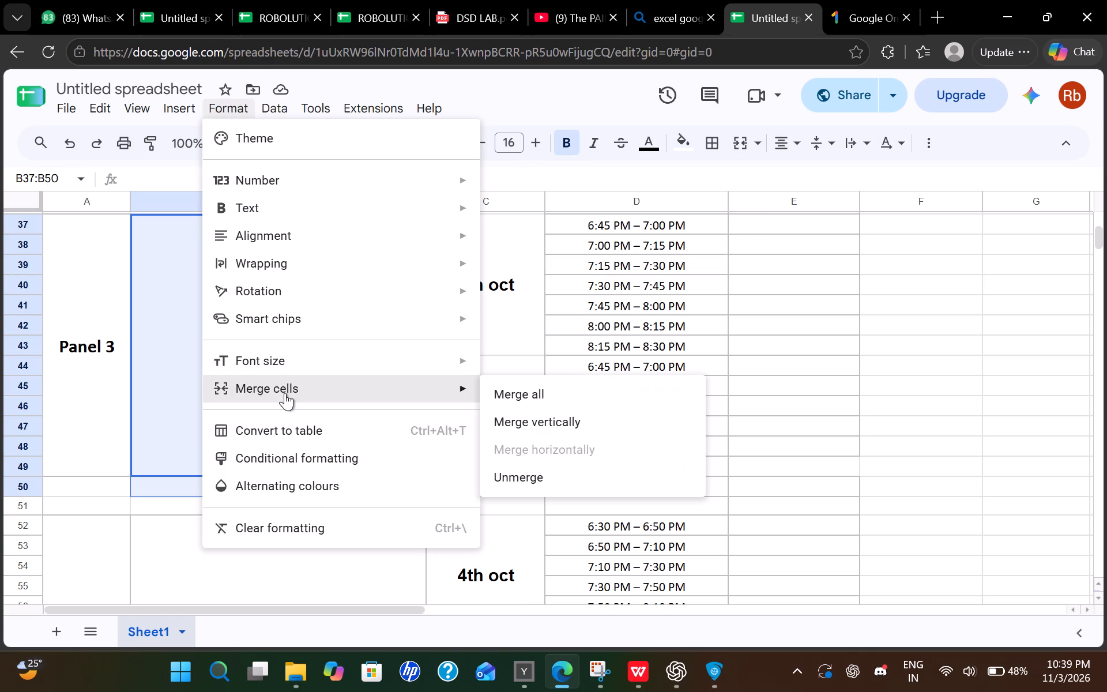
click(507, 402)
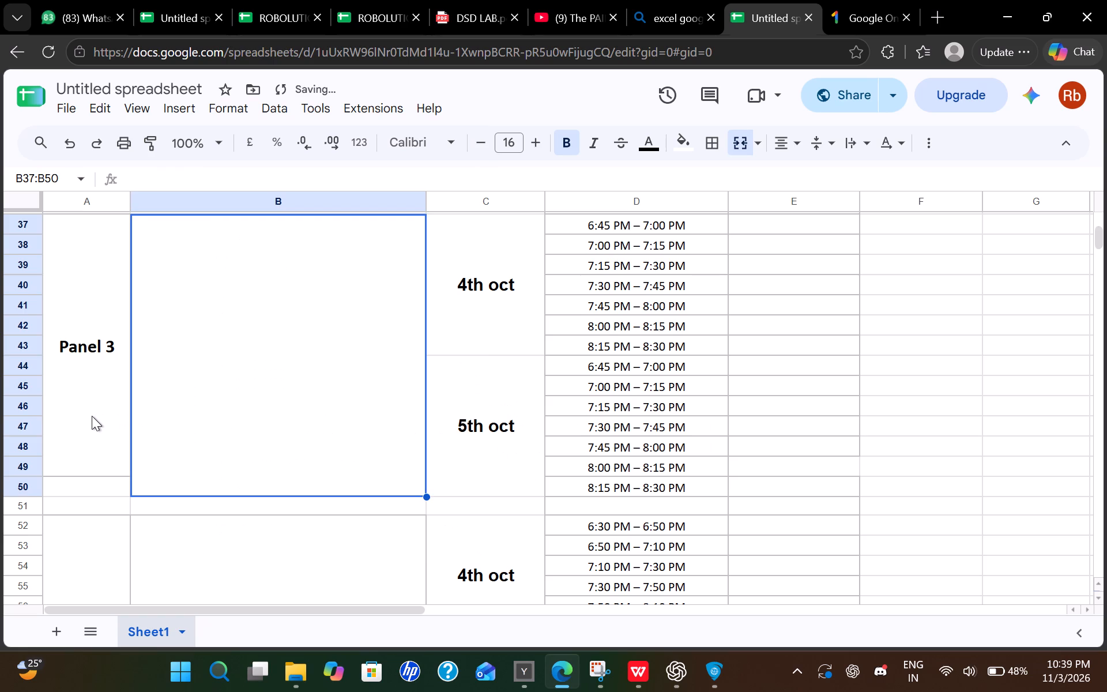
Merge the Panel 3 label cell with the blank cell in row 50, covering A37:A50.
drag(92, 416, 97, 485)
click(241, 112)
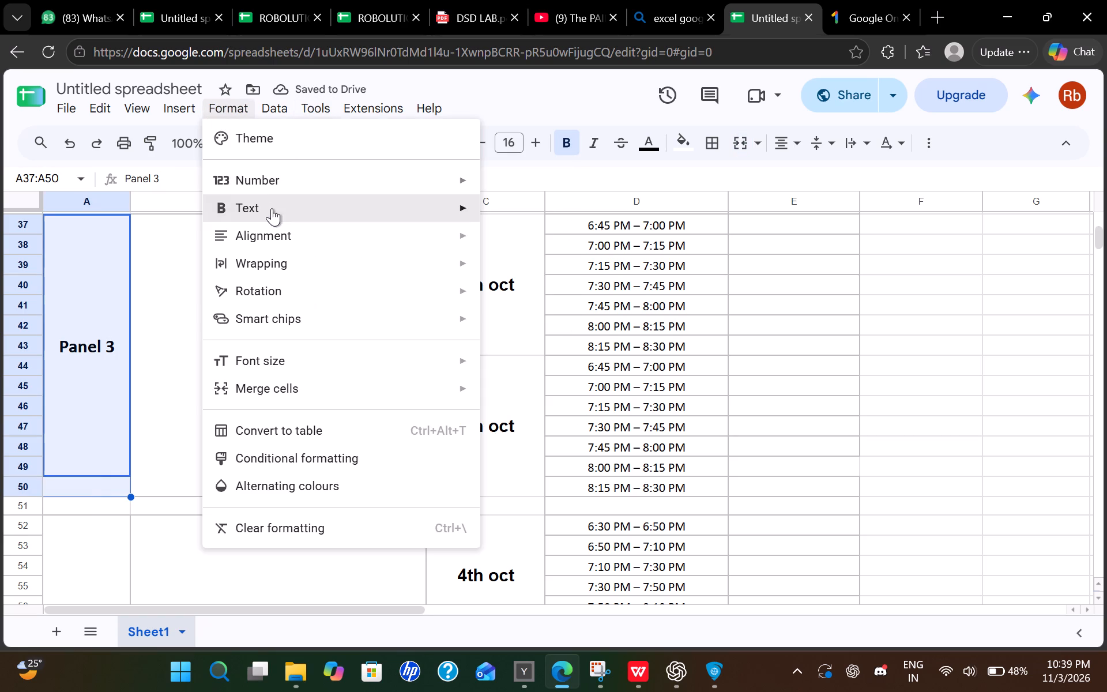
click(567, 399)
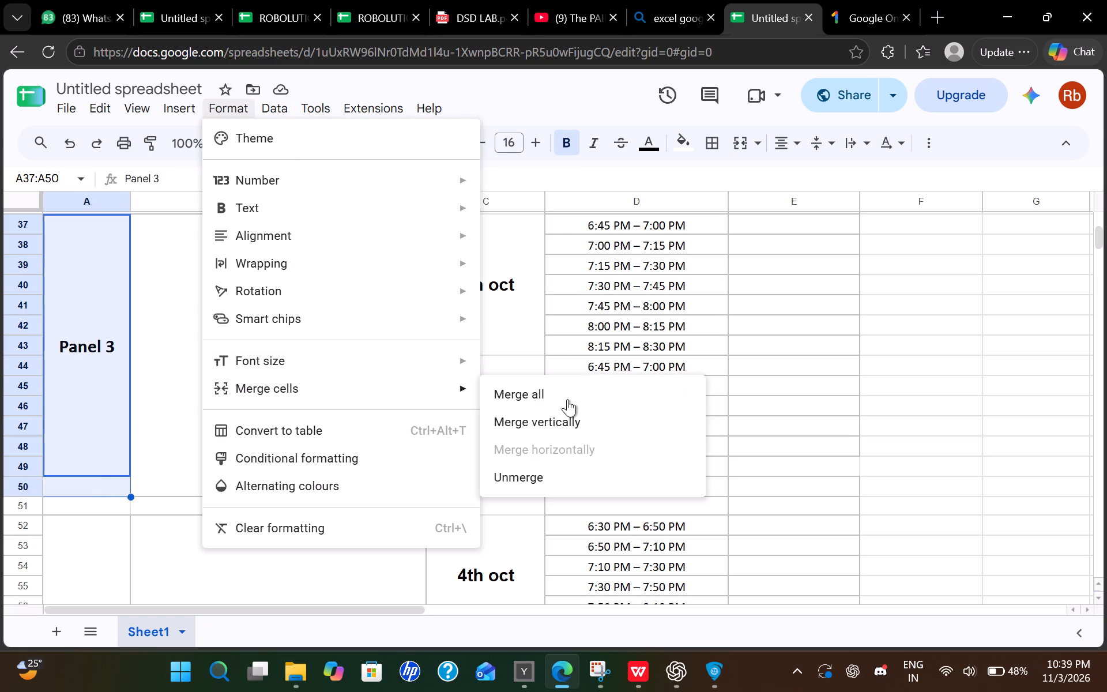
click(993, 332)
Copy the complete Panel 3 block (A37:D50) over the Panel 4 block, starting at A52.
scroll(993, 332, down, 1)
scroll(881, 302, up, 1)
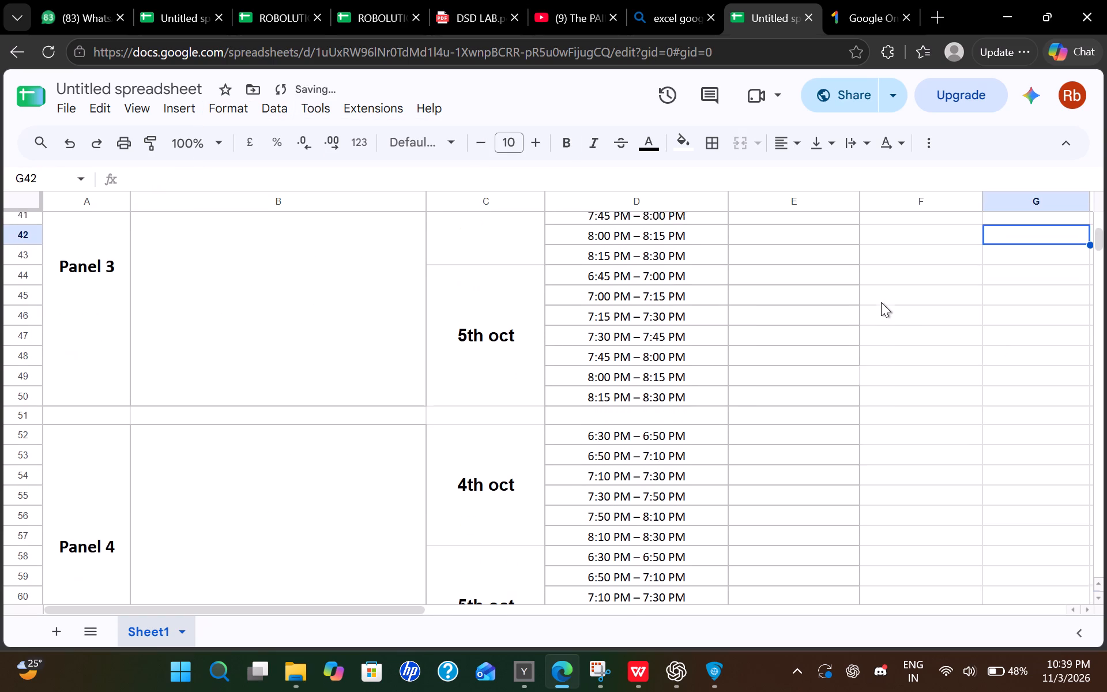
scroll(881, 302, up, 1)
drag(71, 291, 595, 483)
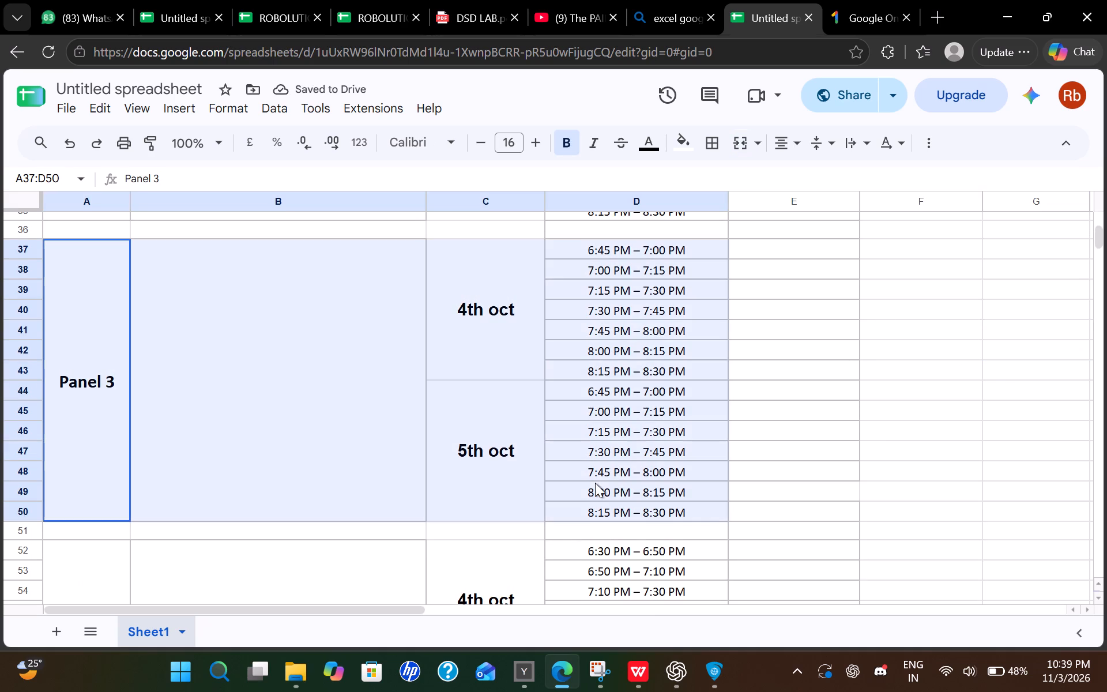
drag(595, 483, 603, 485)
key(ctrl+c)
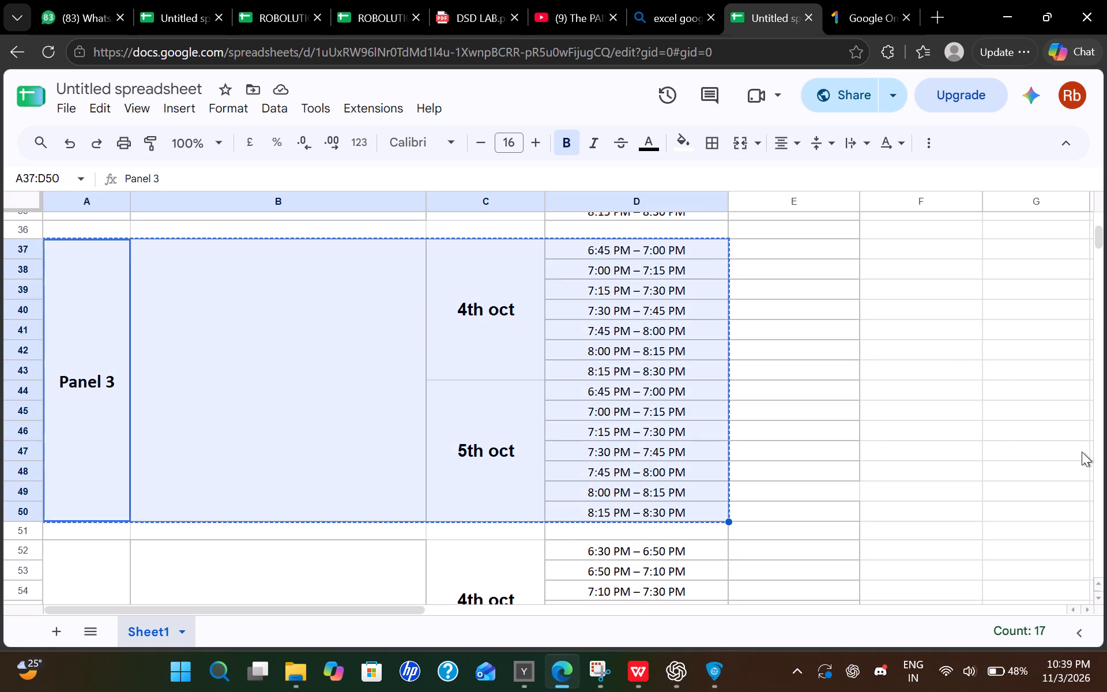
click(833, 399)
scroll(833, 399, down, 3)
click(97, 396)
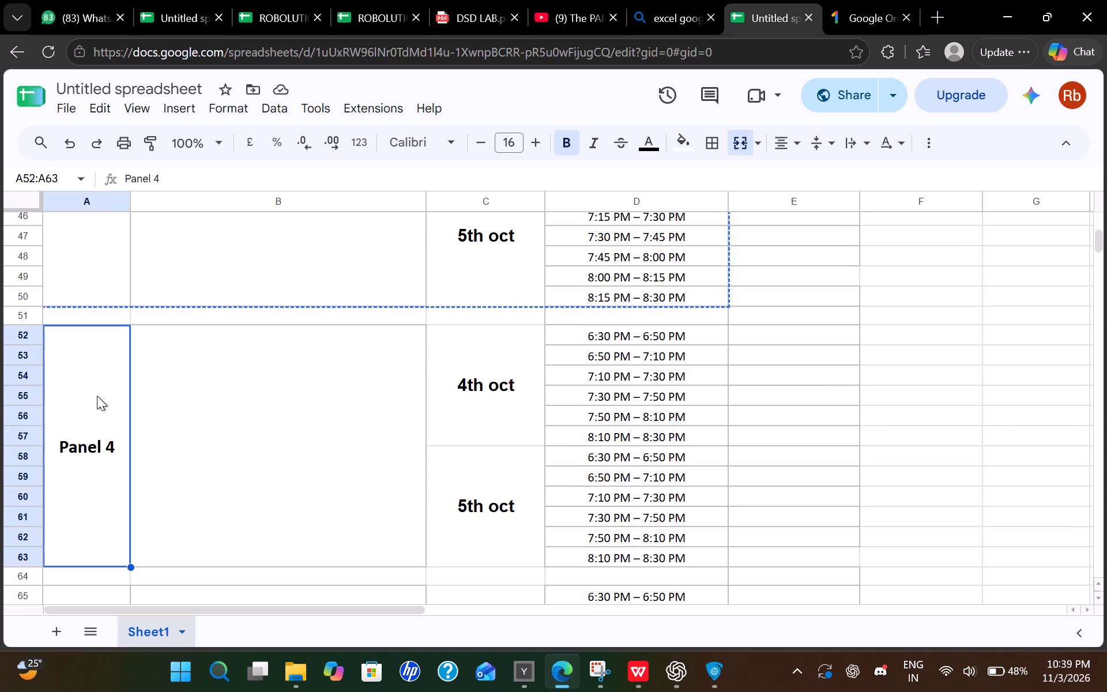
key(ctrl+v)
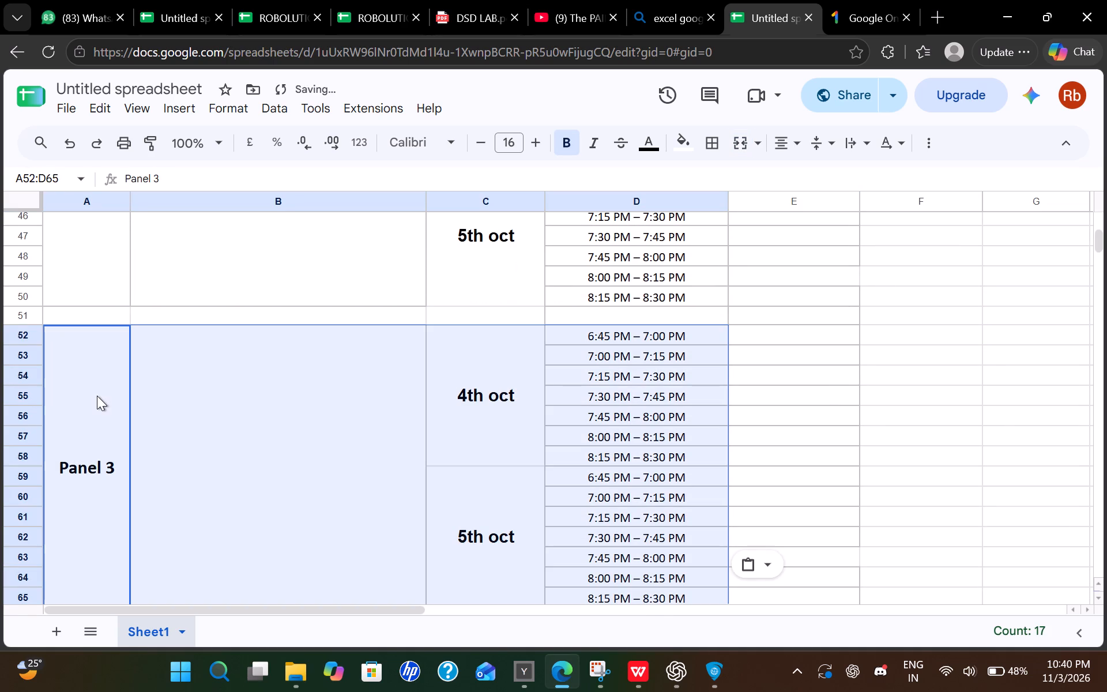
Delete the contents of all the old panel rows below the pasted block, covering A66:D145.
scroll(97, 396, down, 5)
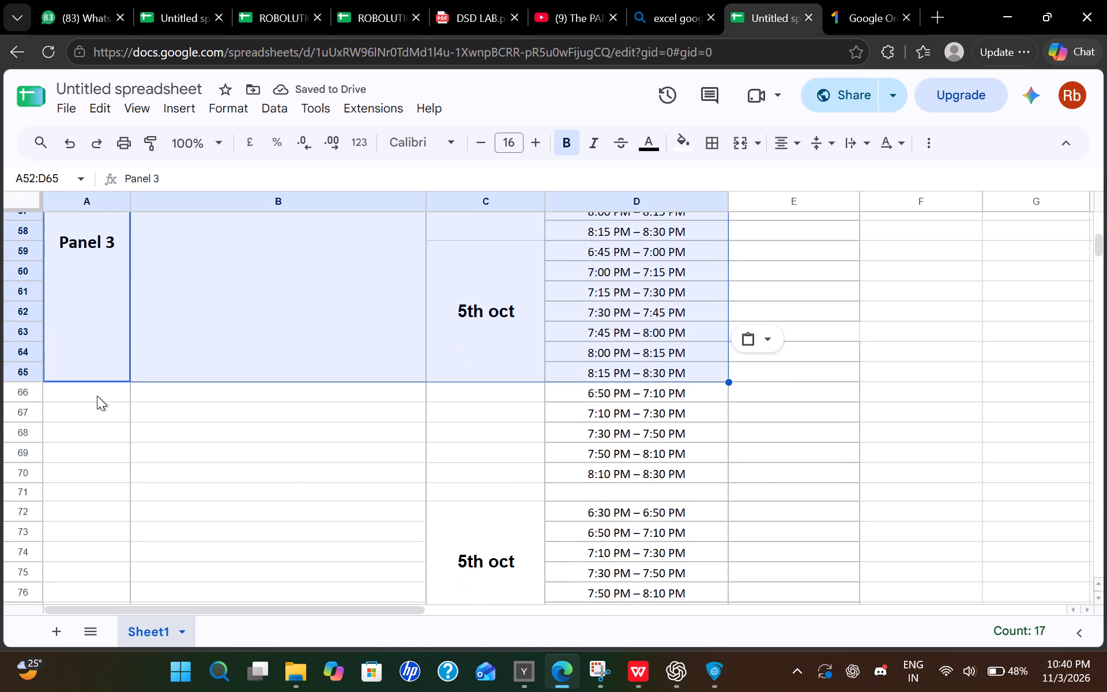
scroll(96, 401, down, 1)
right_click(96, 401)
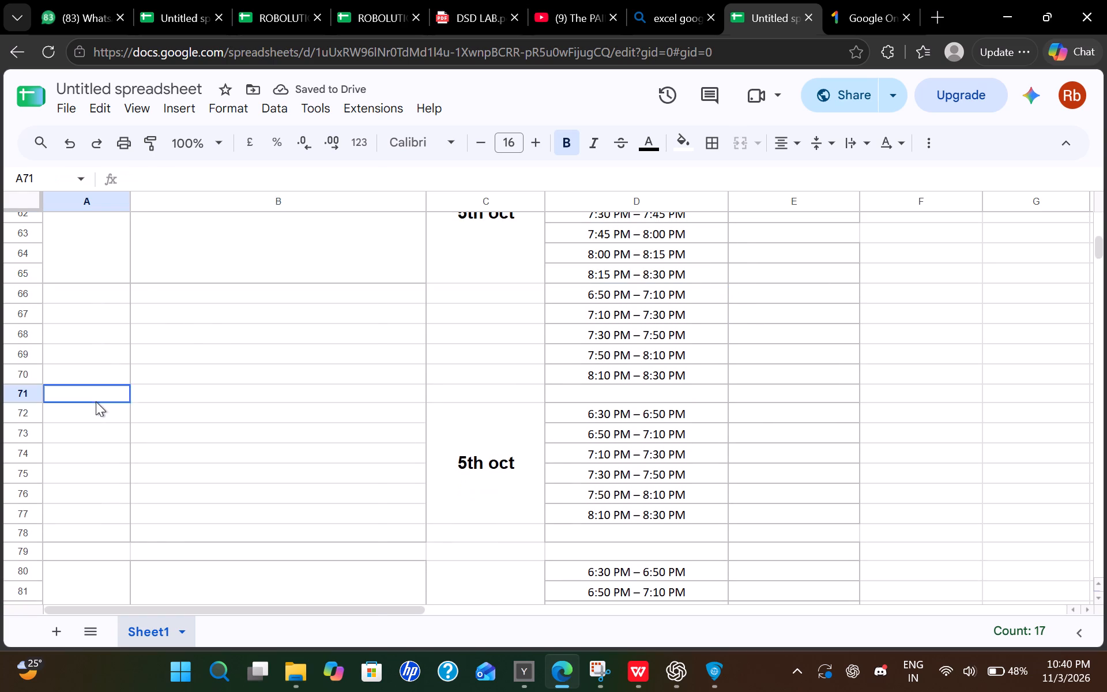
drag(575, 296, 1, 588)
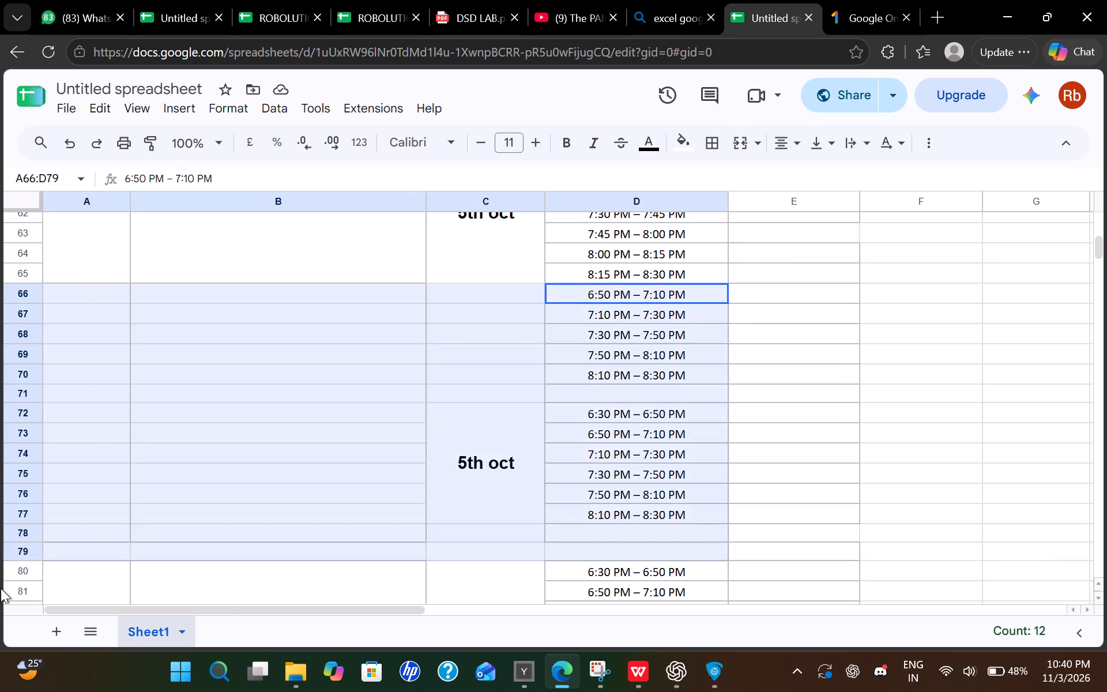
drag(1, 588, 42, 152)
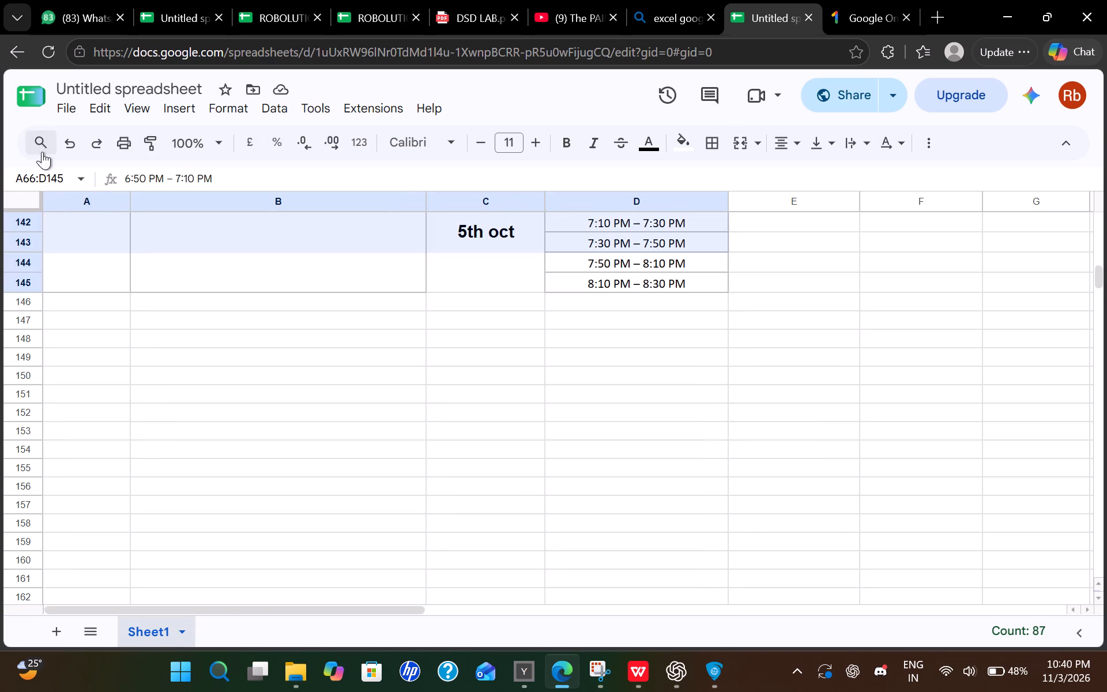
drag(42, 152, 31, 257)
key(BackSpace)
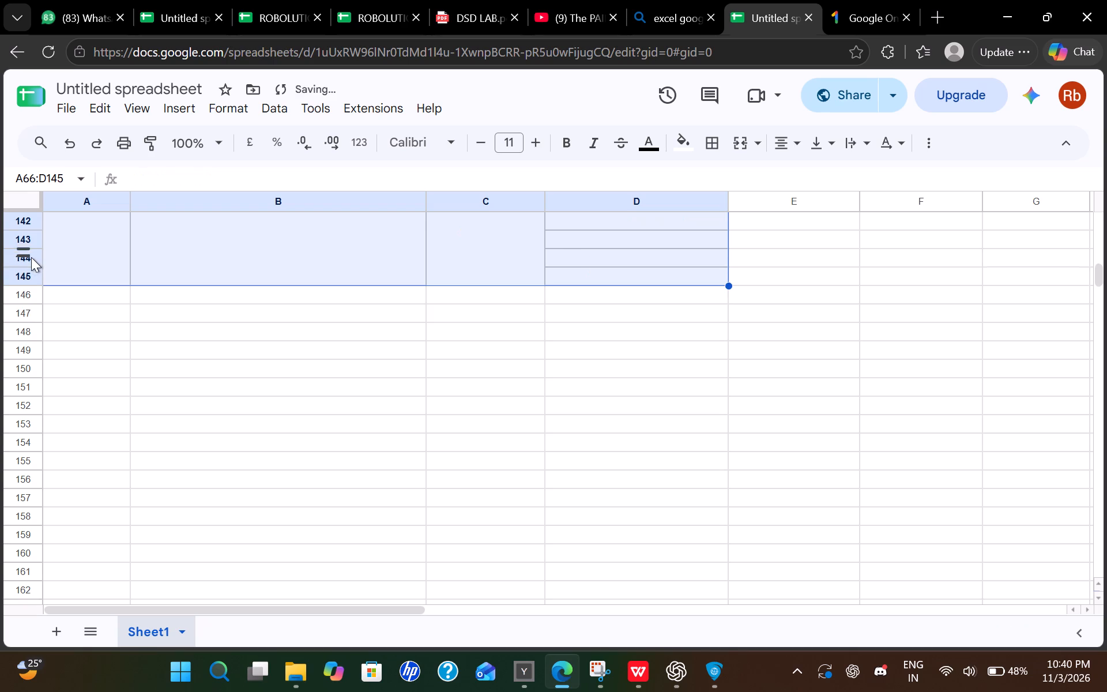
Clear the formatting of the emptied range A66:D145.
scroll(31, 257, up, 7)
scroll(717, 375, up, 5)
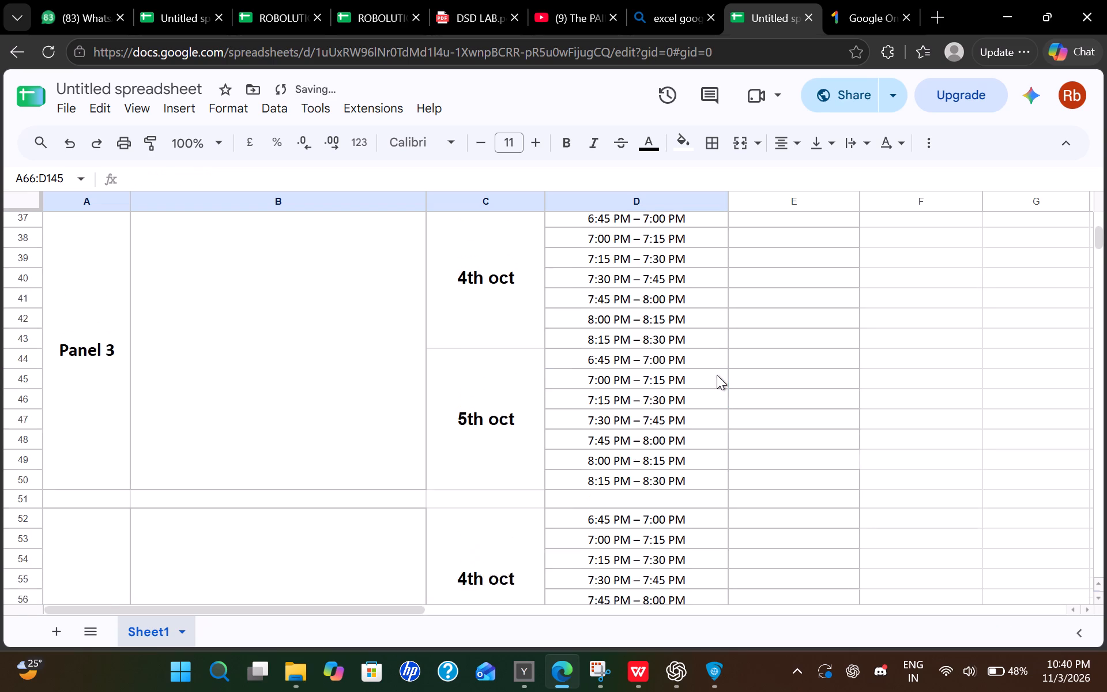
scroll(918, 408, down, 3)
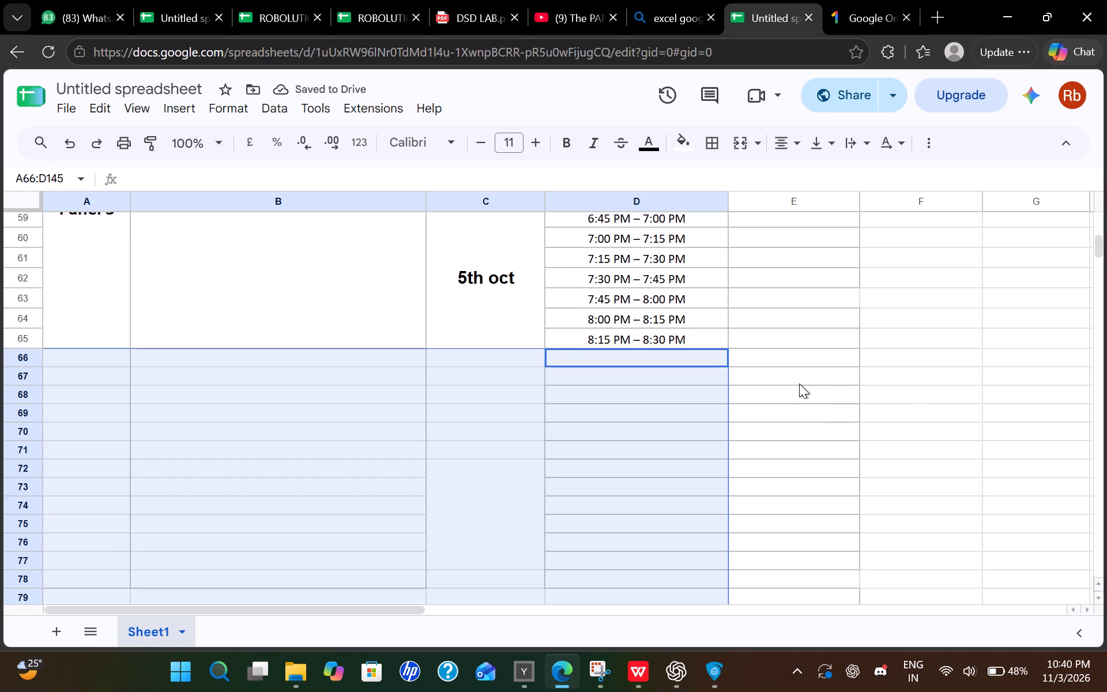
click(220, 110)
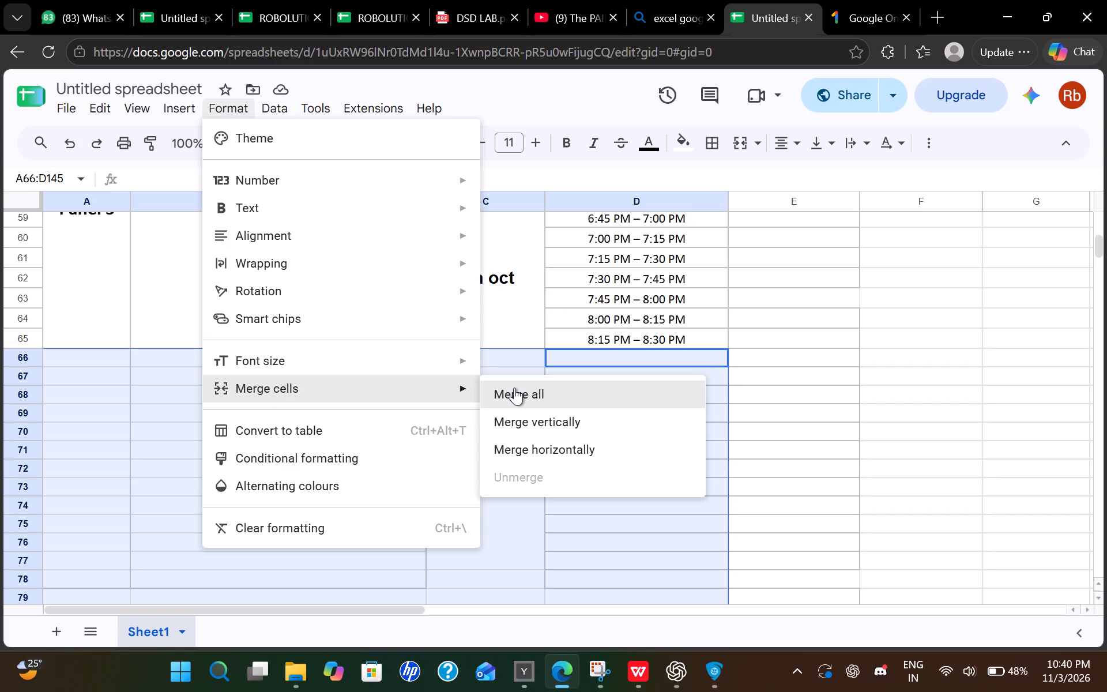
click(314, 535)
click(865, 404)
Paste the copied panel block two more times, starting at A67 and A82, with one blank row between blocks.
scroll(865, 404, right, 1)
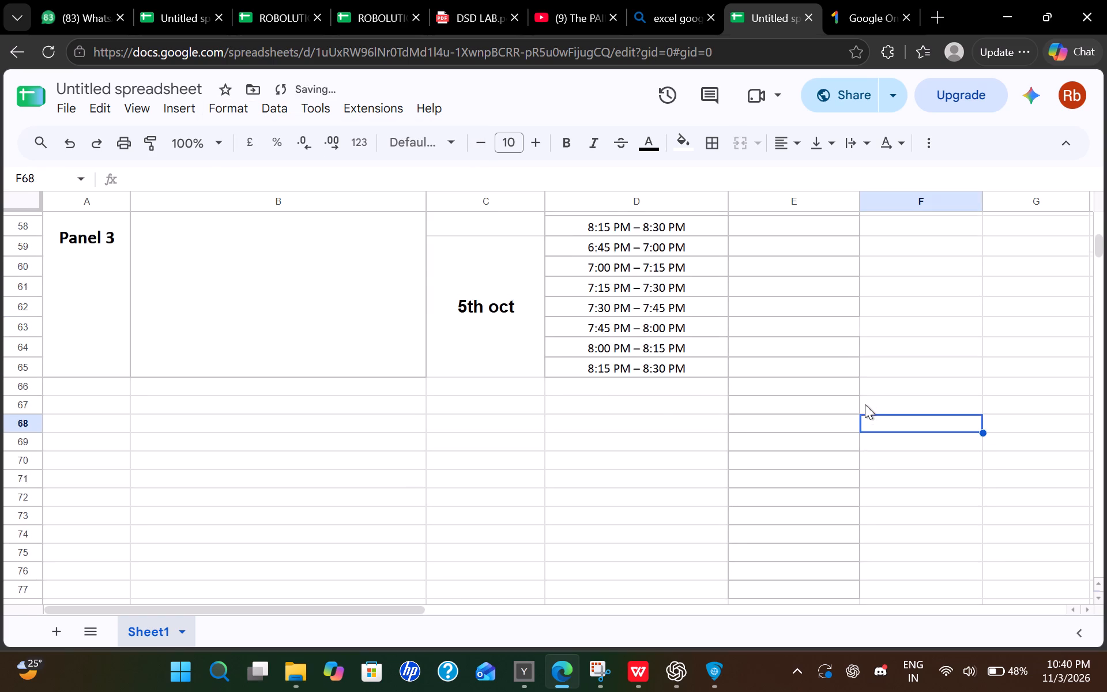
scroll(865, 404, right, 1)
scroll(865, 404, up, 1)
click(91, 525)
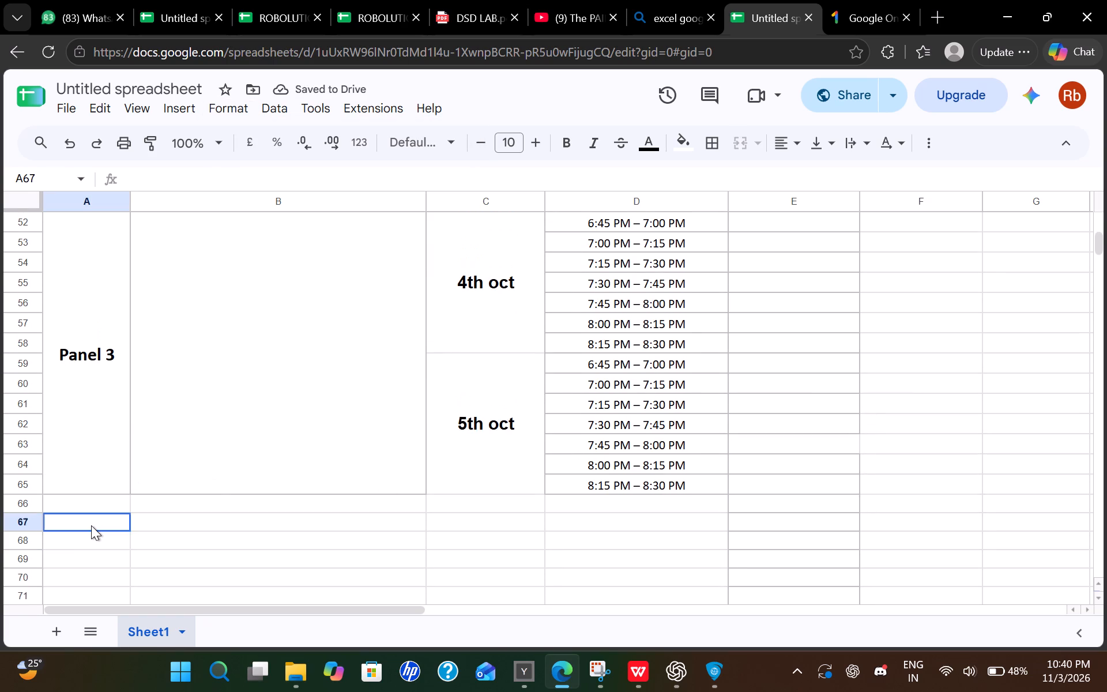
key(ctrl+v)
scroll(91, 525, down, 3)
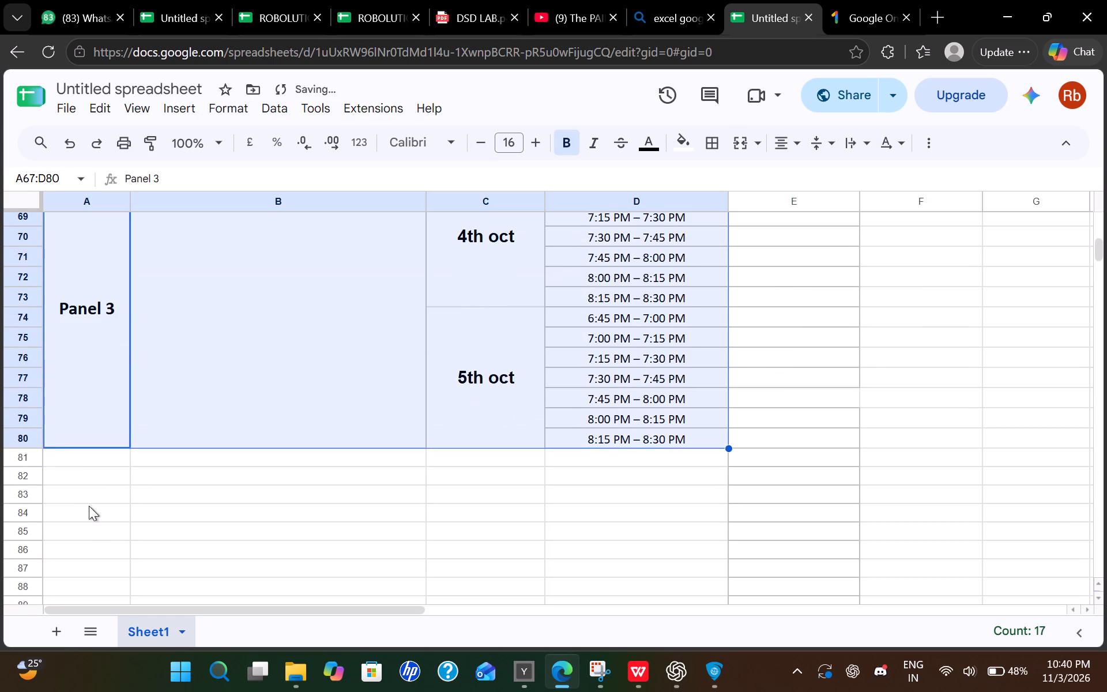
click(77, 476)
key(ctrl+v)
scroll(77, 476, down, 3)
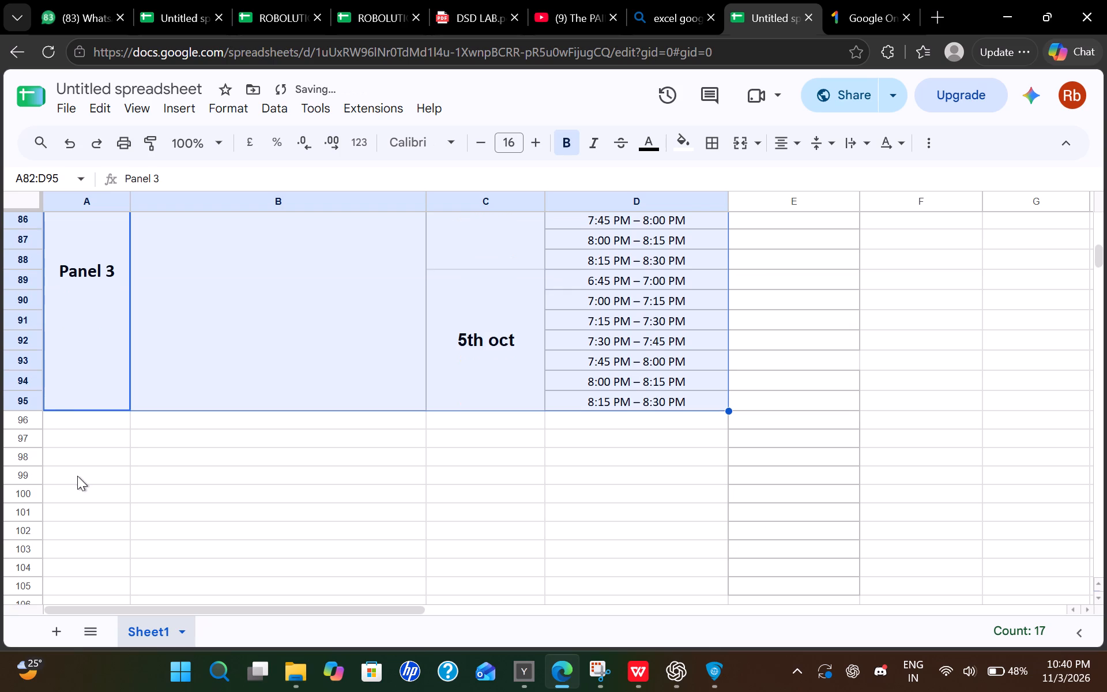
Paste the copied panel block two more times, starting at A97 and A112, leaving one blank row between blocks.
click(66, 437)
key(ctrl+v)
scroll(66, 437, down, 1)
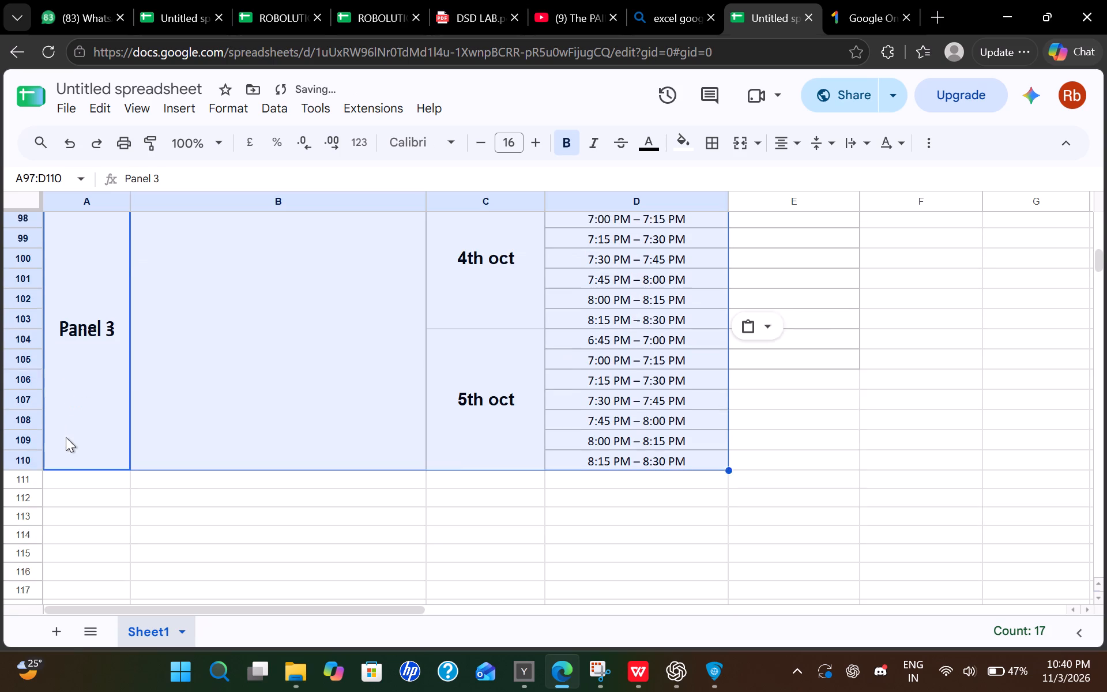
scroll(66, 437, down, 1)
click(70, 481)
key(ctrl+v)
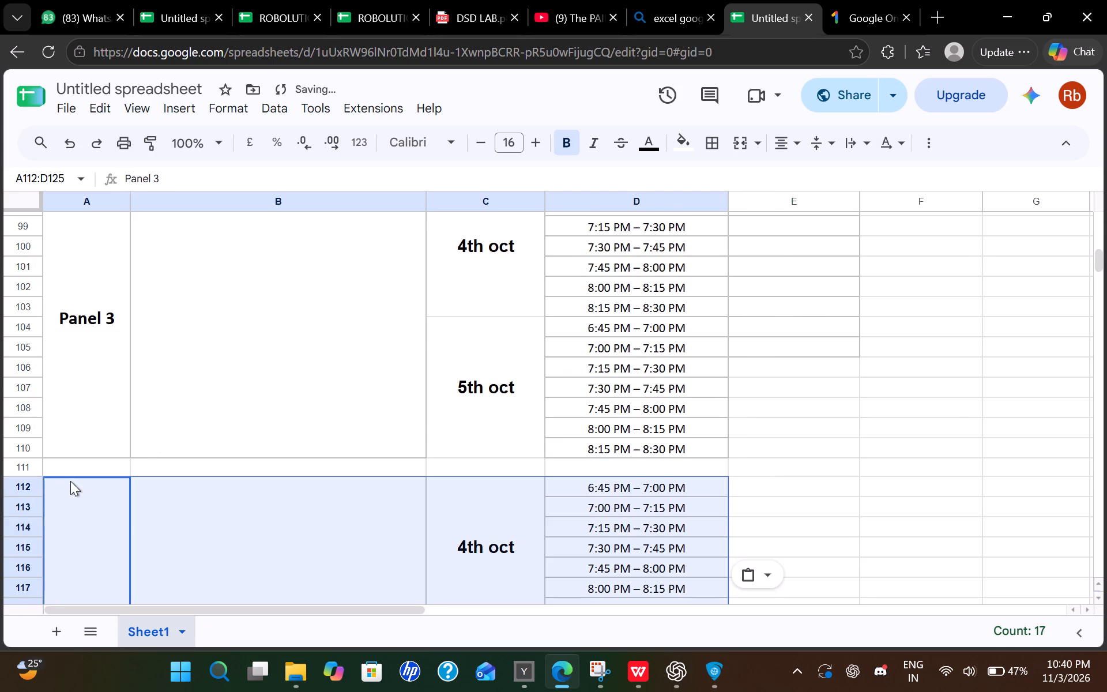
Relabel the panel block starting at A52 as Panel 4.
scroll(155, 435, right, 1)
scroll(155, 435, up, 7)
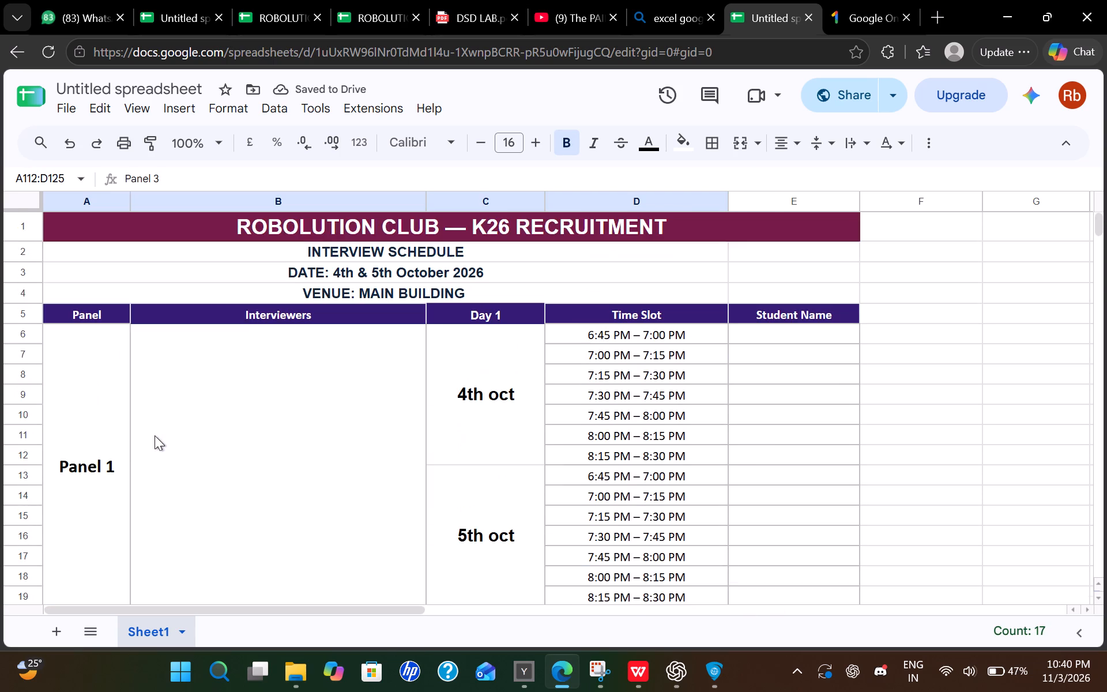
scroll(155, 435, up, 1)
scroll(155, 435, down, 6)
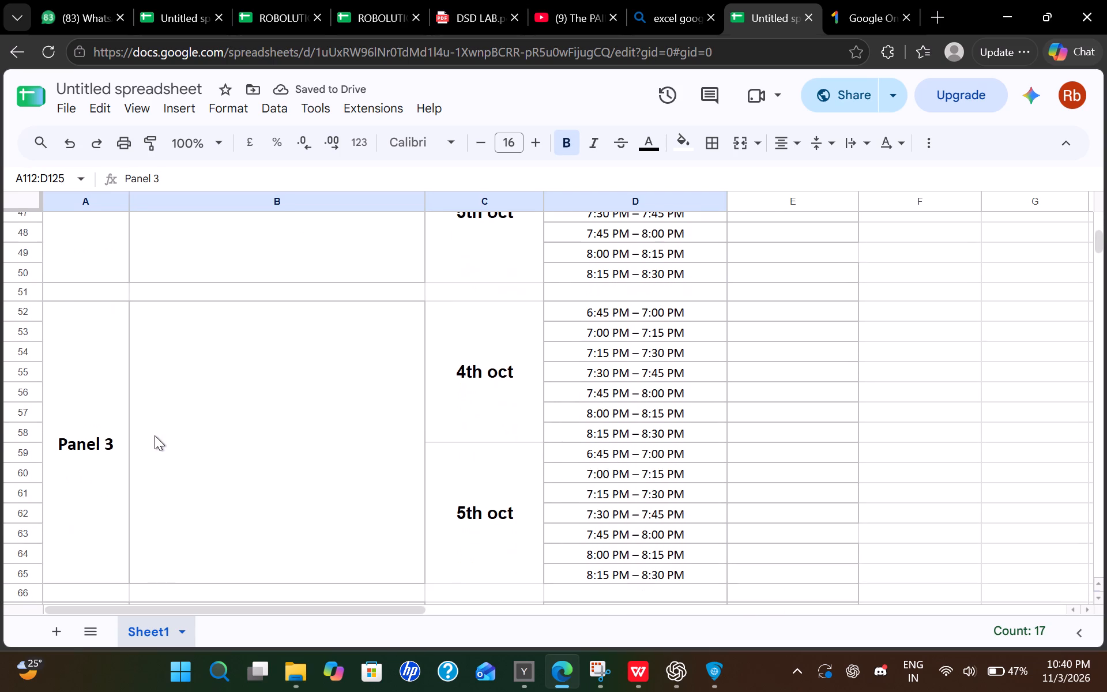
double_click(105, 444)
key(BackSpace)
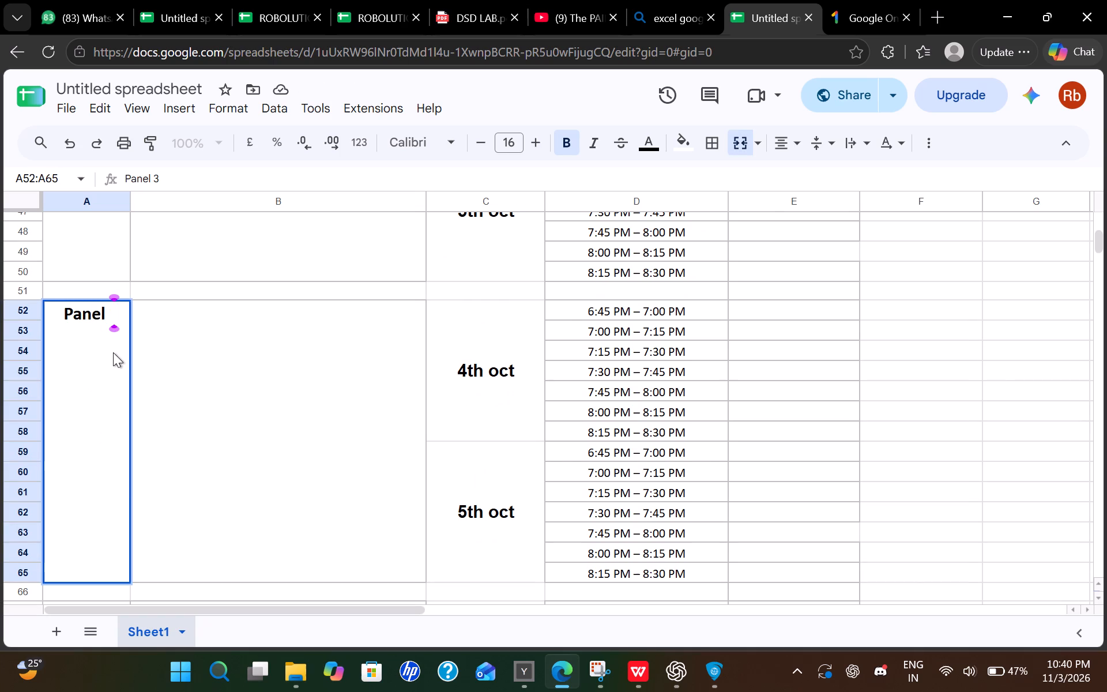
key(4)
click(736, 378)
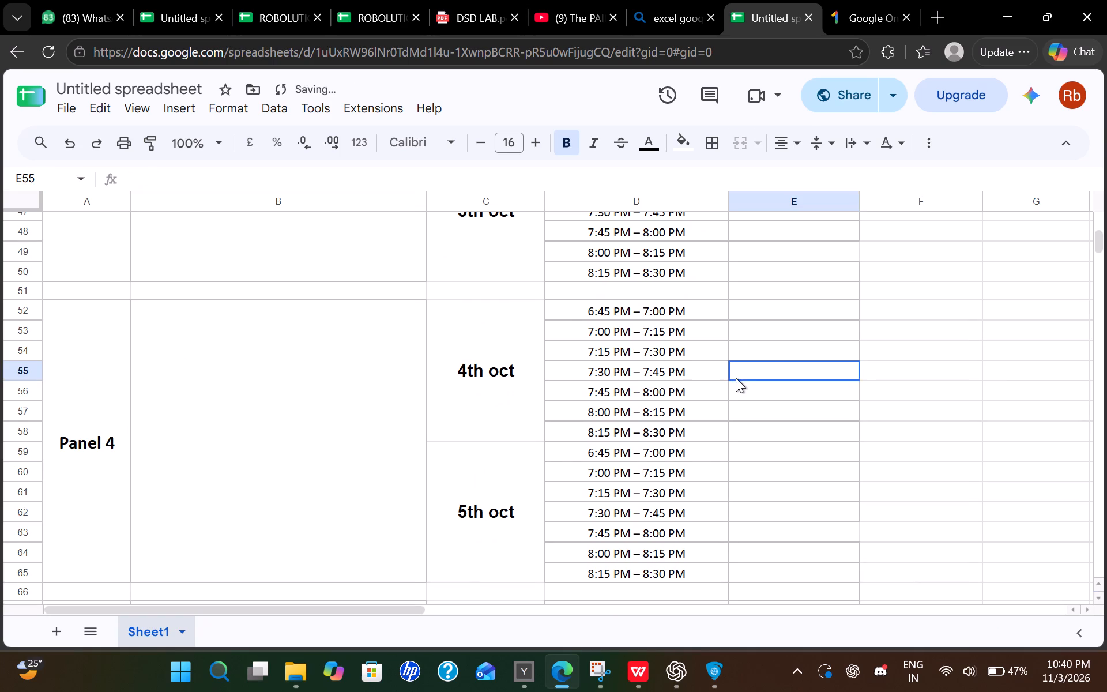
Relabel the panel block starting at A67 as Panel 5.
scroll(820, 323, down, 2)
double_click(118, 508)
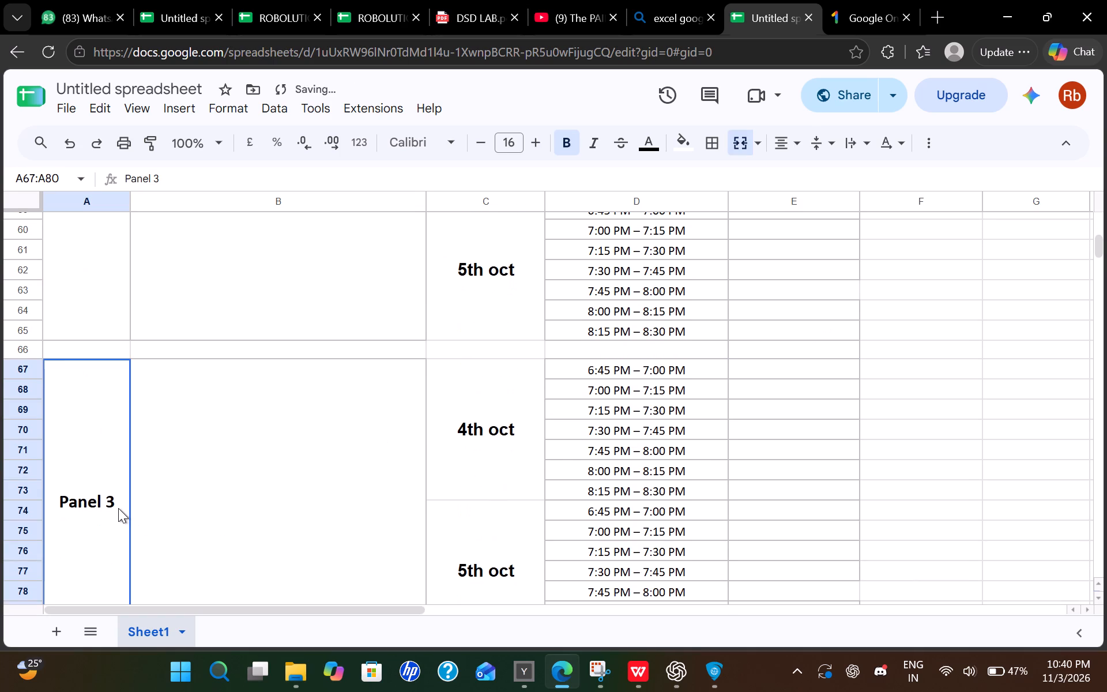
key(BackSpace)
key(5)
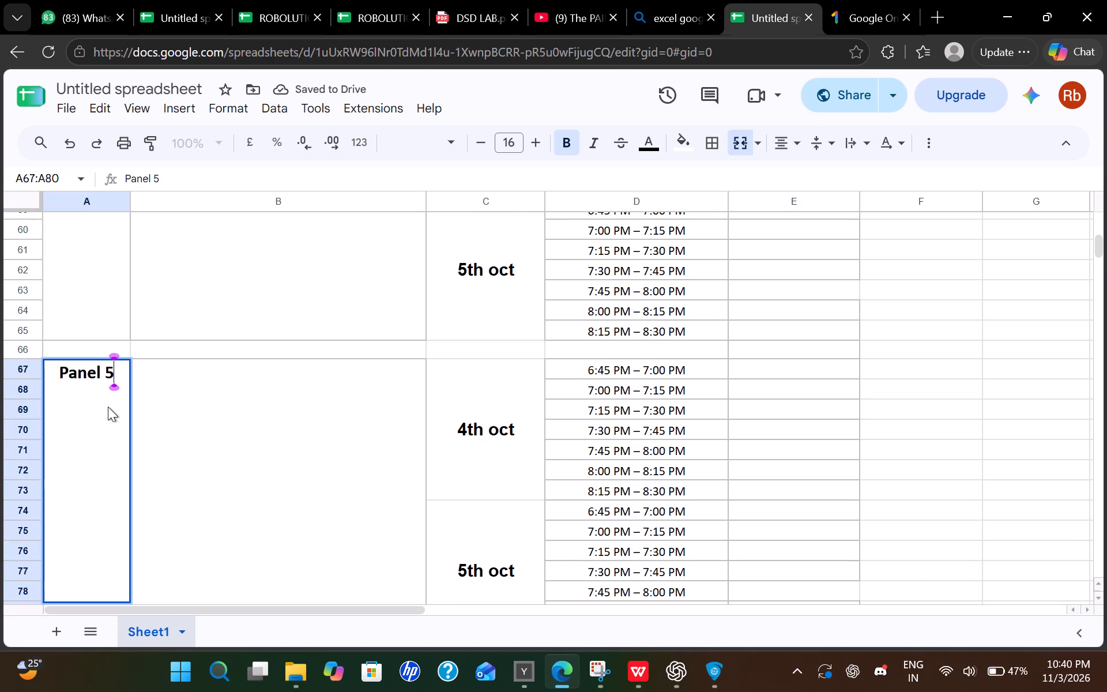
click(829, 357)
Relabel the panel block starting at A82 as Panel 6.
scroll(829, 357, down, 6)
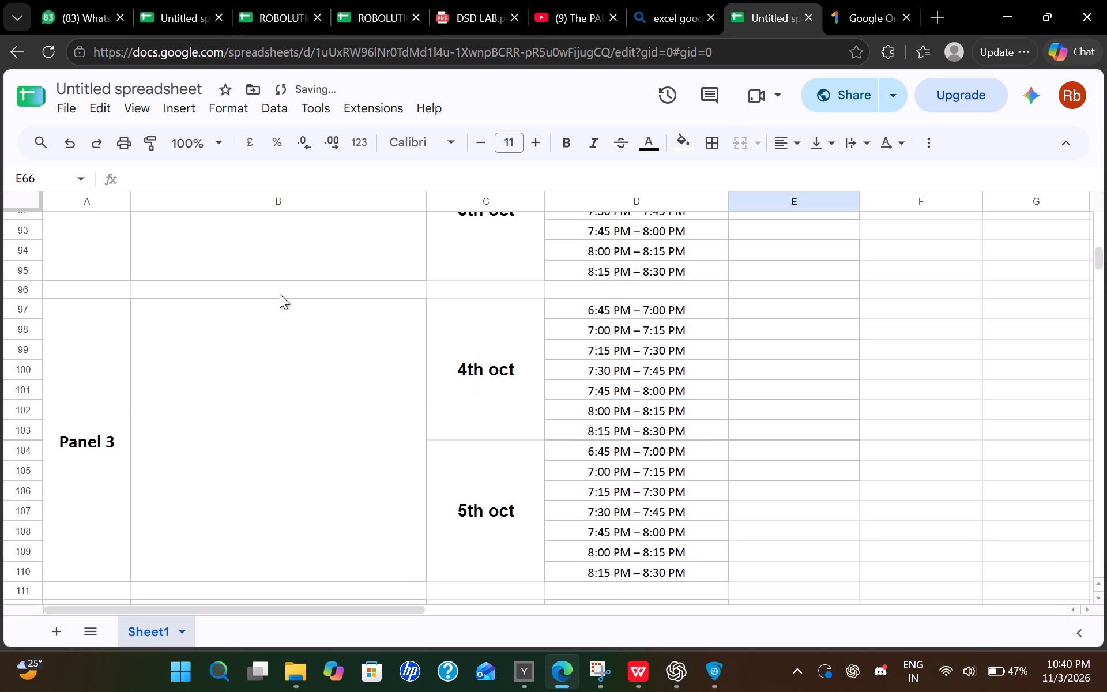
scroll(280, 294, up, 1)
double_click(98, 293)
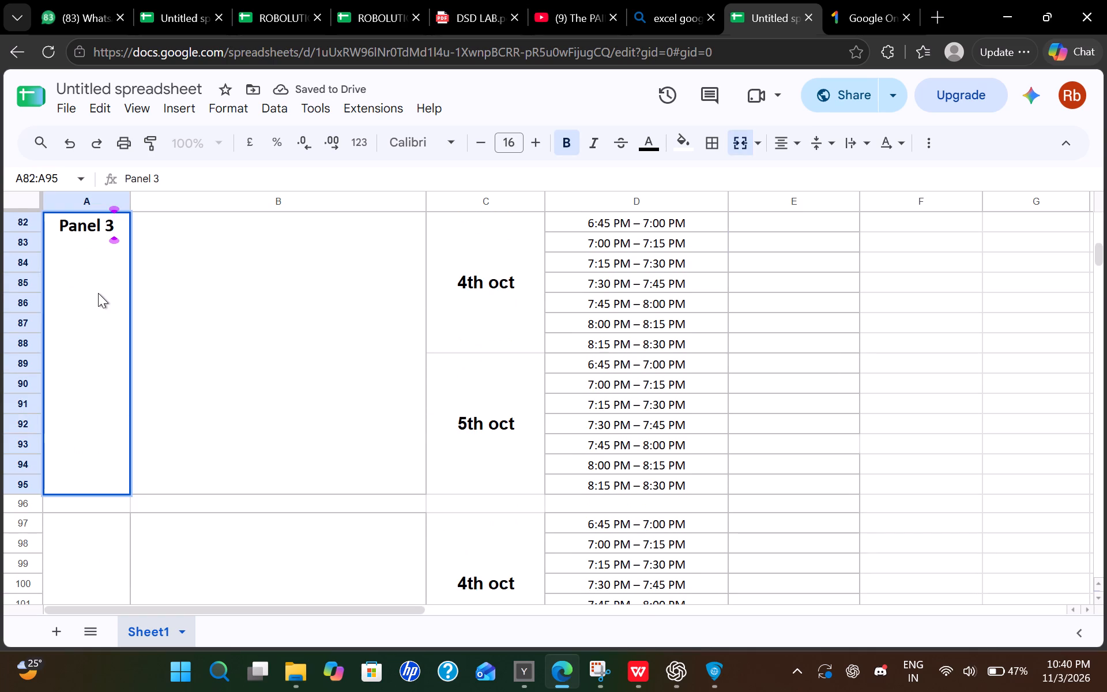
key(BackSpace)
key(6)
click(838, 359)
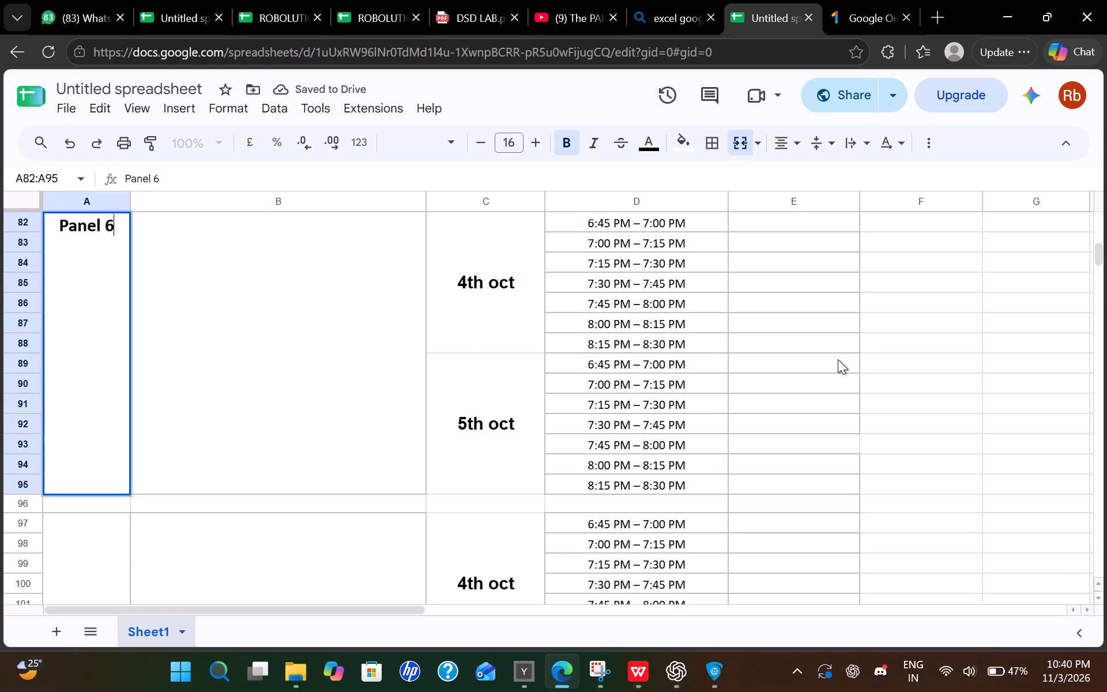
Relabel the panel block starting at A97 as Panel 7.
scroll(838, 359, down, 2)
double_click(91, 495)
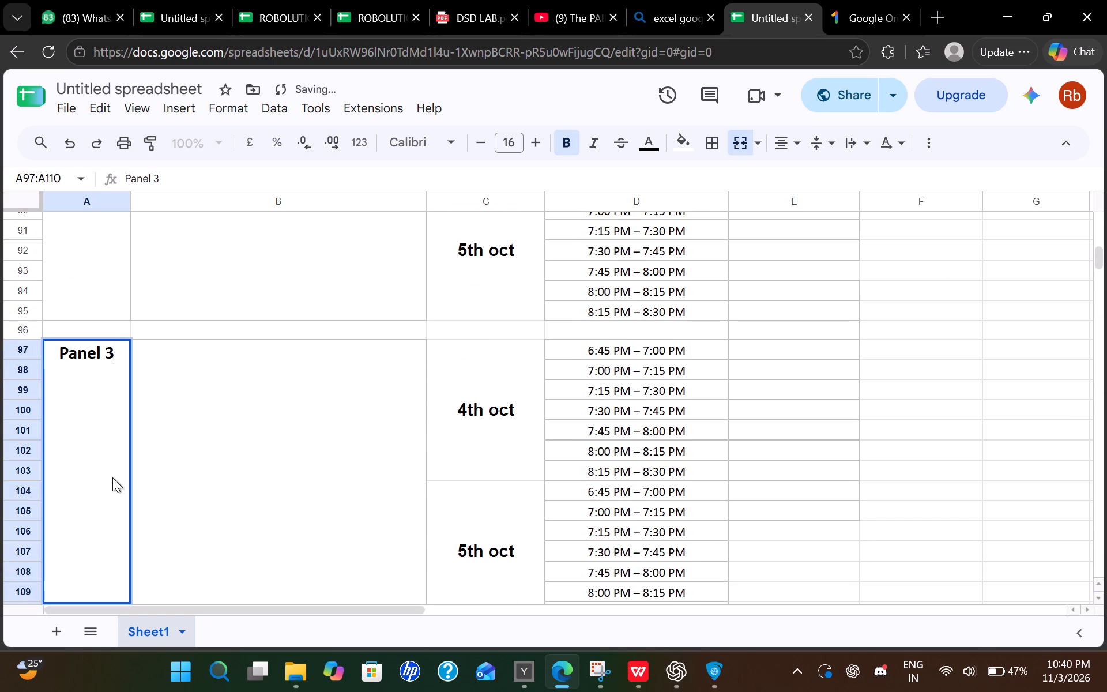
key(BackSpace)
key(7)
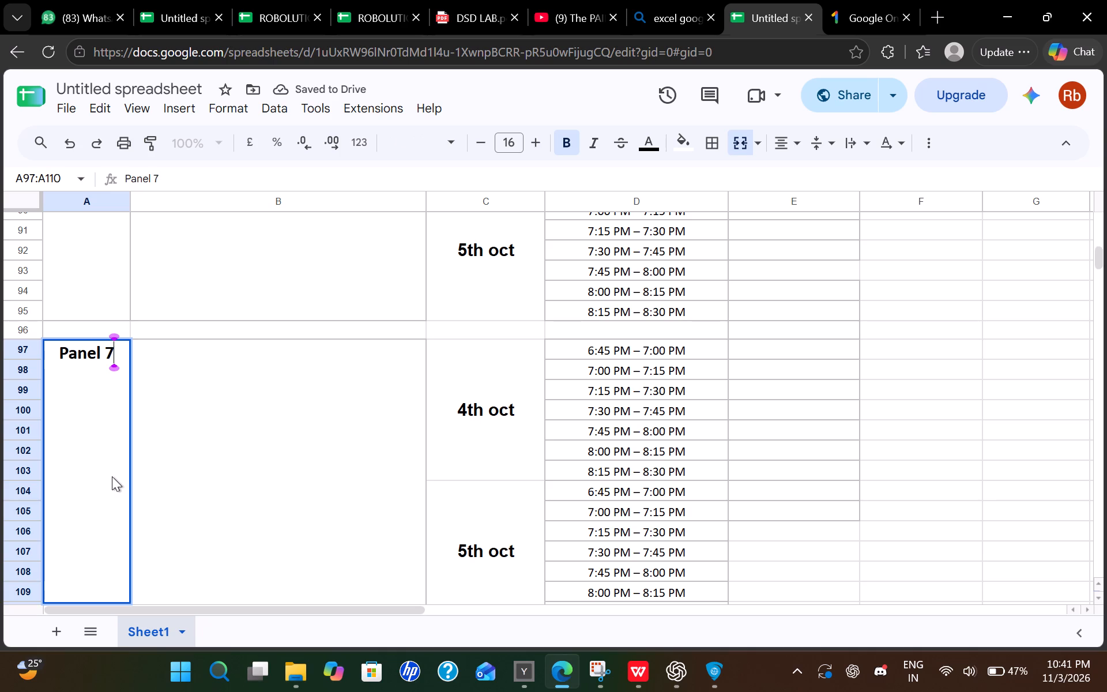
click(835, 350)
Relabel the last panel block, starting at A112, as Panel 8.
scroll(951, 348, down, 1)
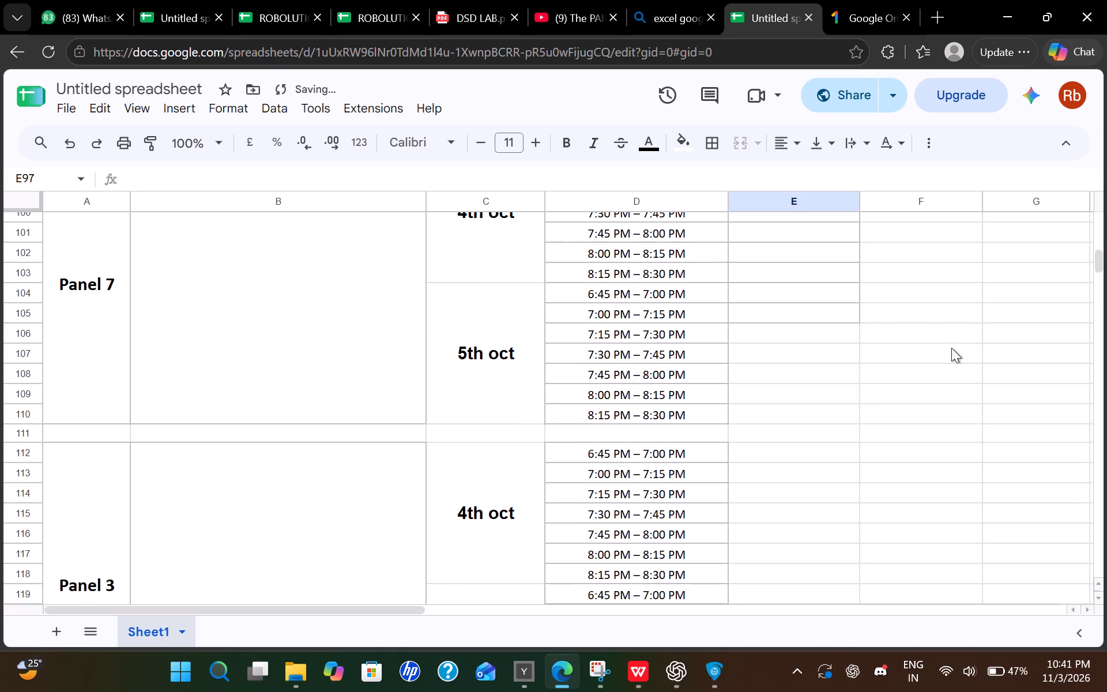
scroll(951, 348, down, 2)
double_click(118, 379)
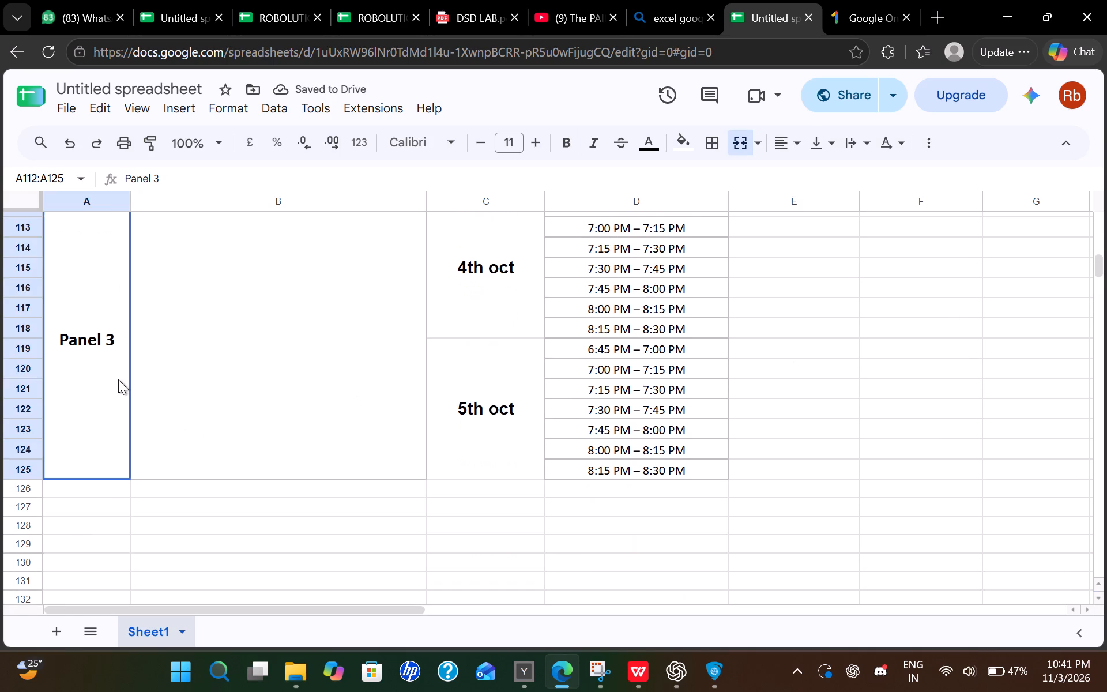
key(BackSpace)
key(8)
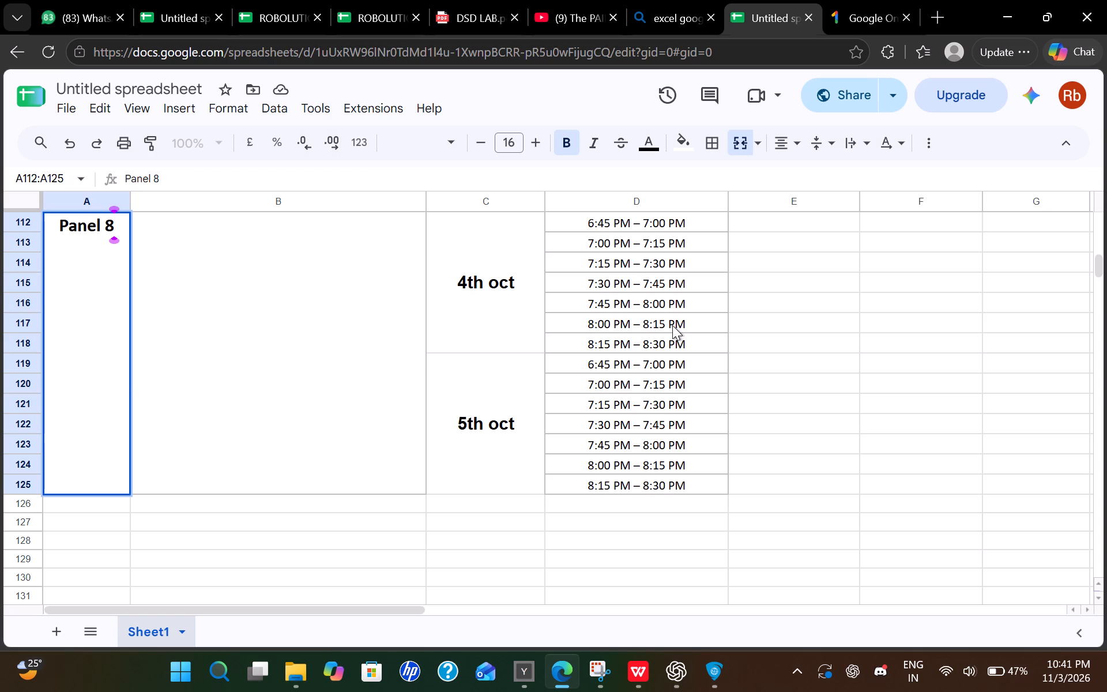
click(819, 321)
Review the schedule from the top, examining the layout of the Panel 1 and Panel 2 blocks.
scroll(819, 321, up, 14)
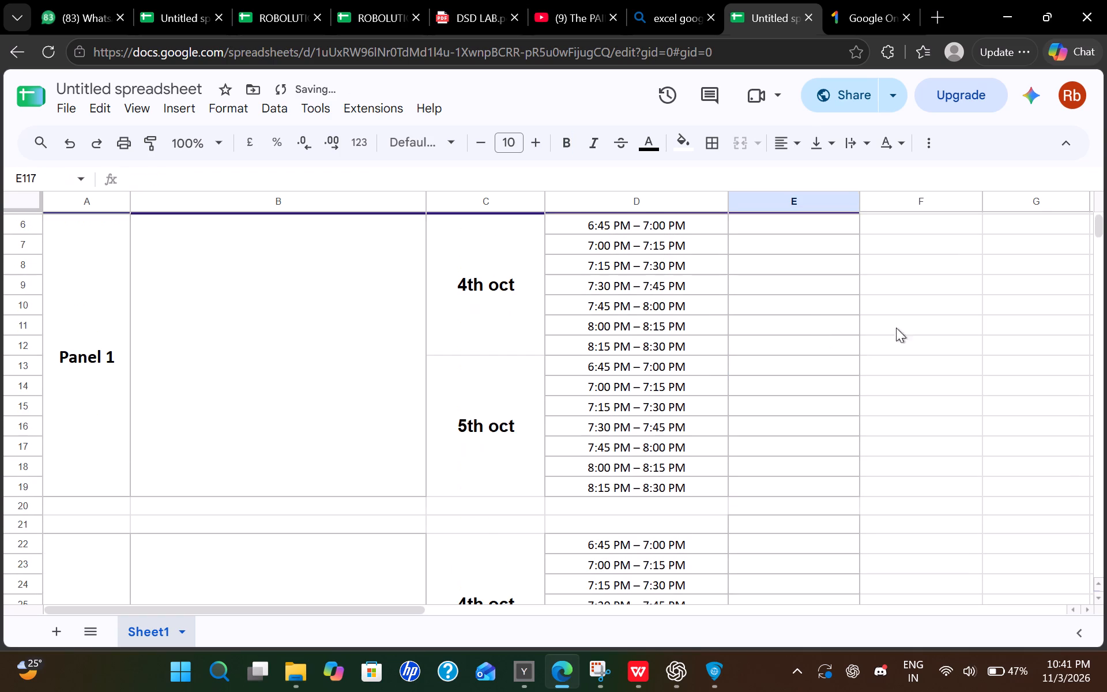
click(924, 339)
click(841, 339)
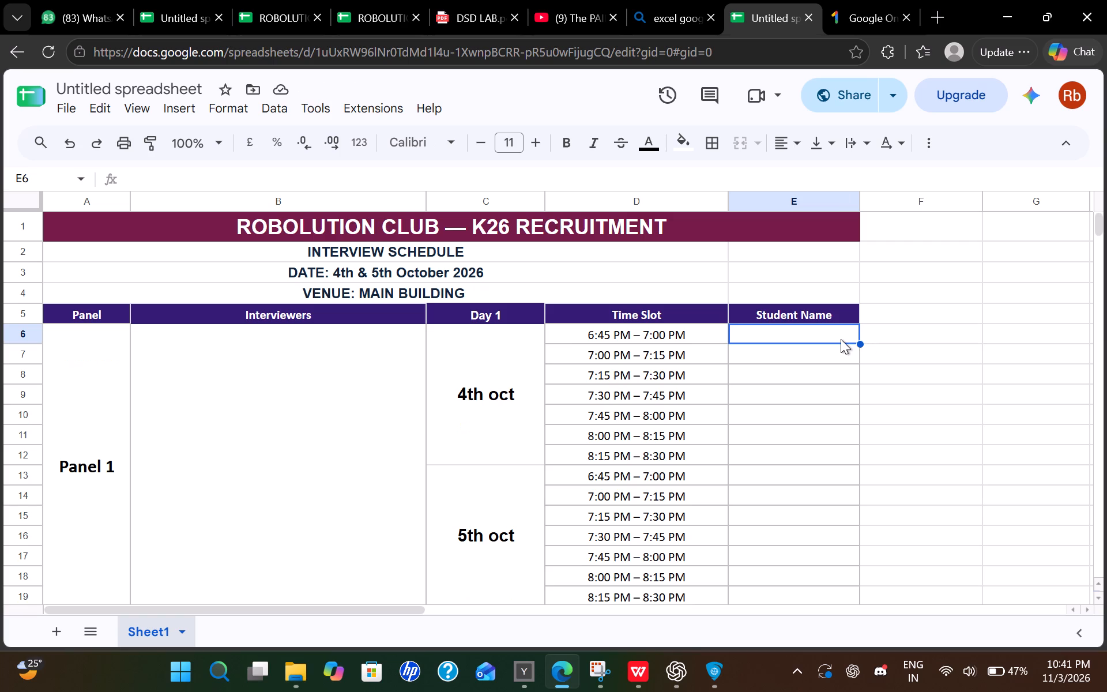
click(889, 340)
scroll(889, 340, down, 9)
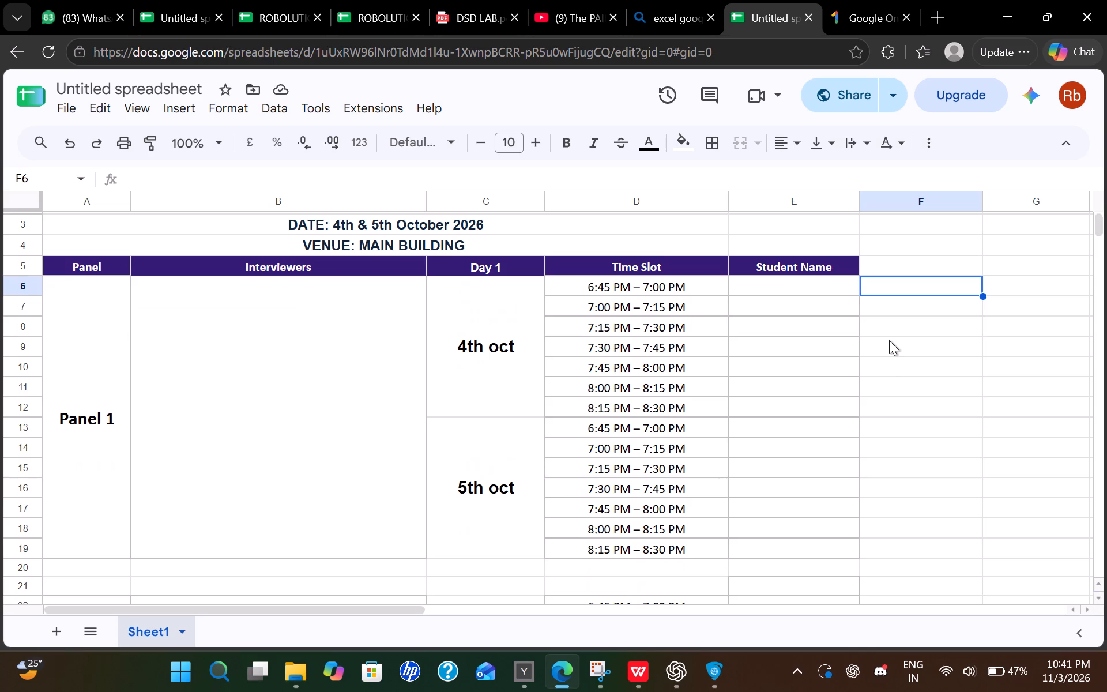
scroll(889, 340, down, 6)
scroll(889, 340, up, 3)
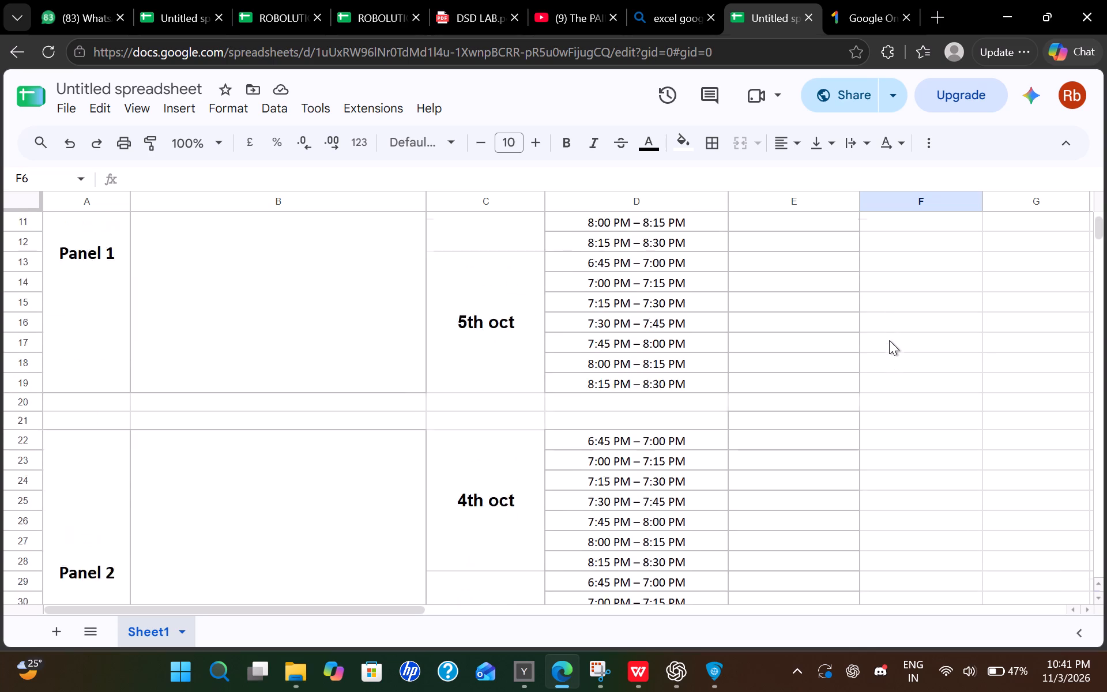
scroll(889, 340, up, 2)
scroll(889, 340, down, 1)
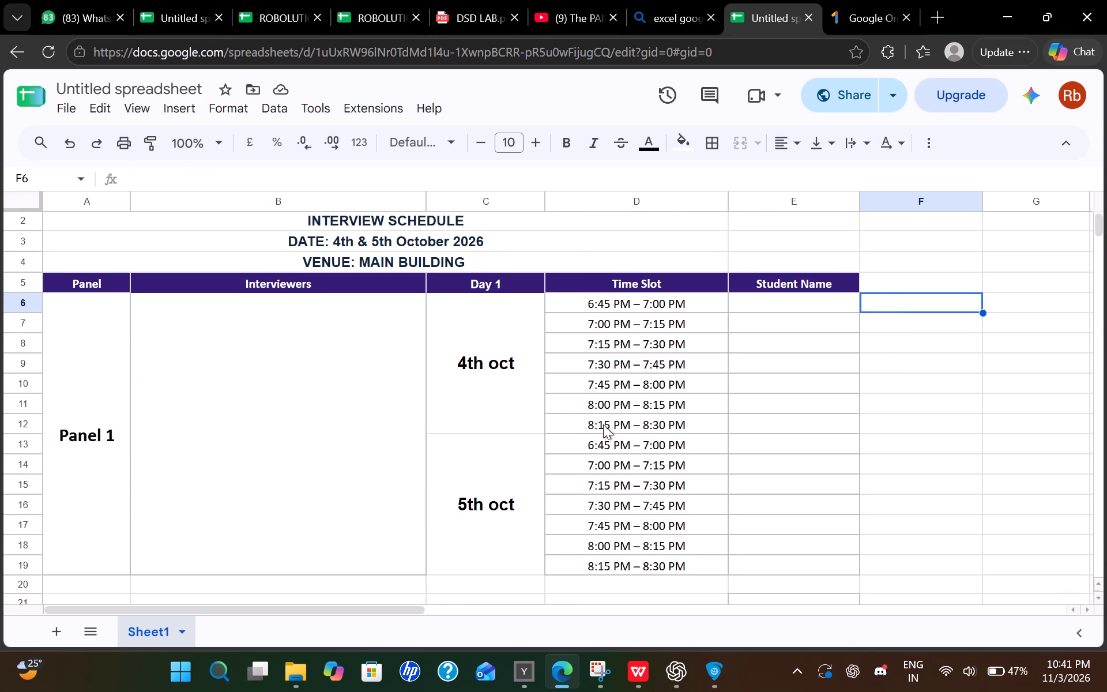
Insert one blank row below row 12 to separate the 4th oct and 5th oct slots of Panel 1.
click(603, 424)
click(231, 107)
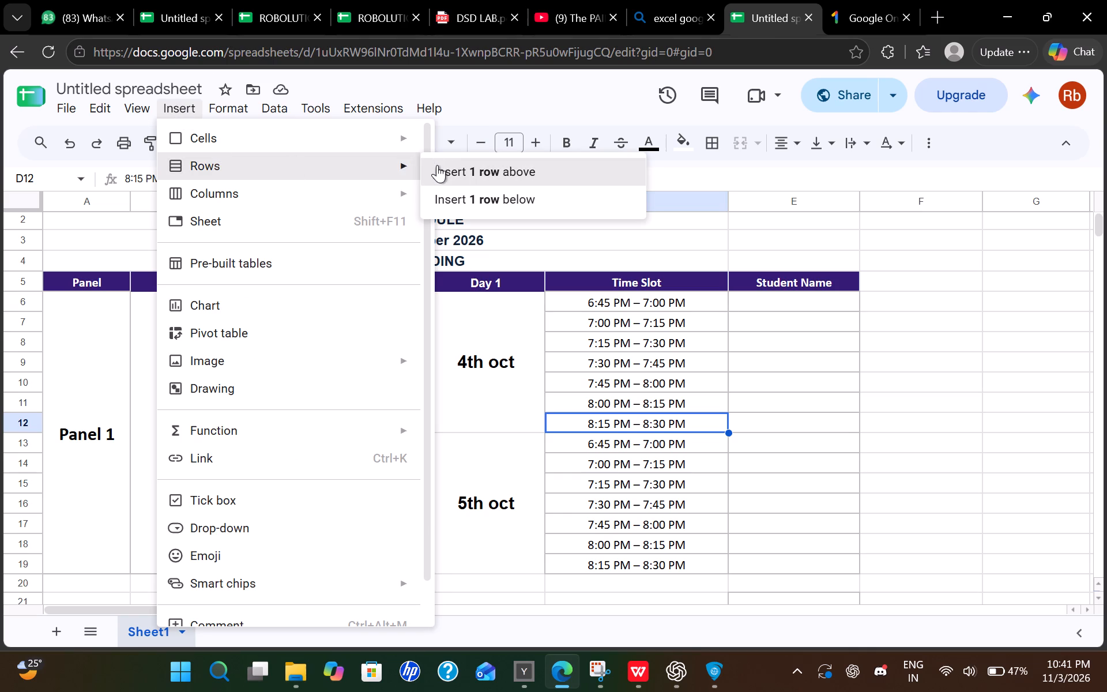
click(435, 194)
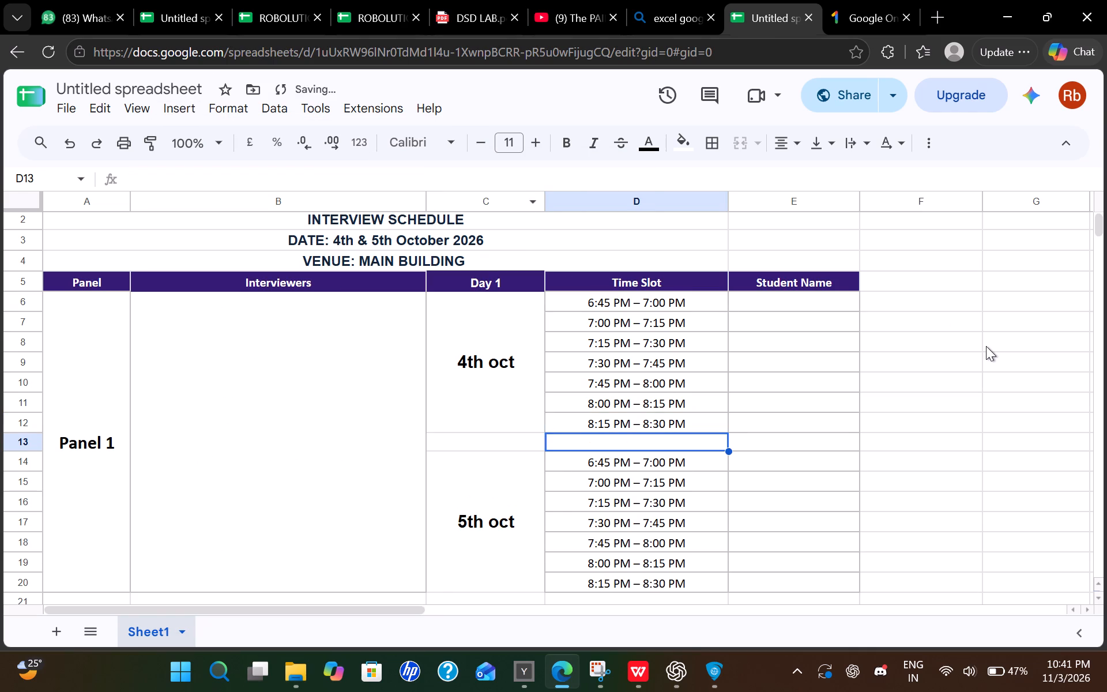
click(986, 346)
Insert one blank row below row 29, between the 4th oct and 5th oct slots of Panel 2.
scroll(986, 346, down, 2)
scroll(682, 434, right, 1)
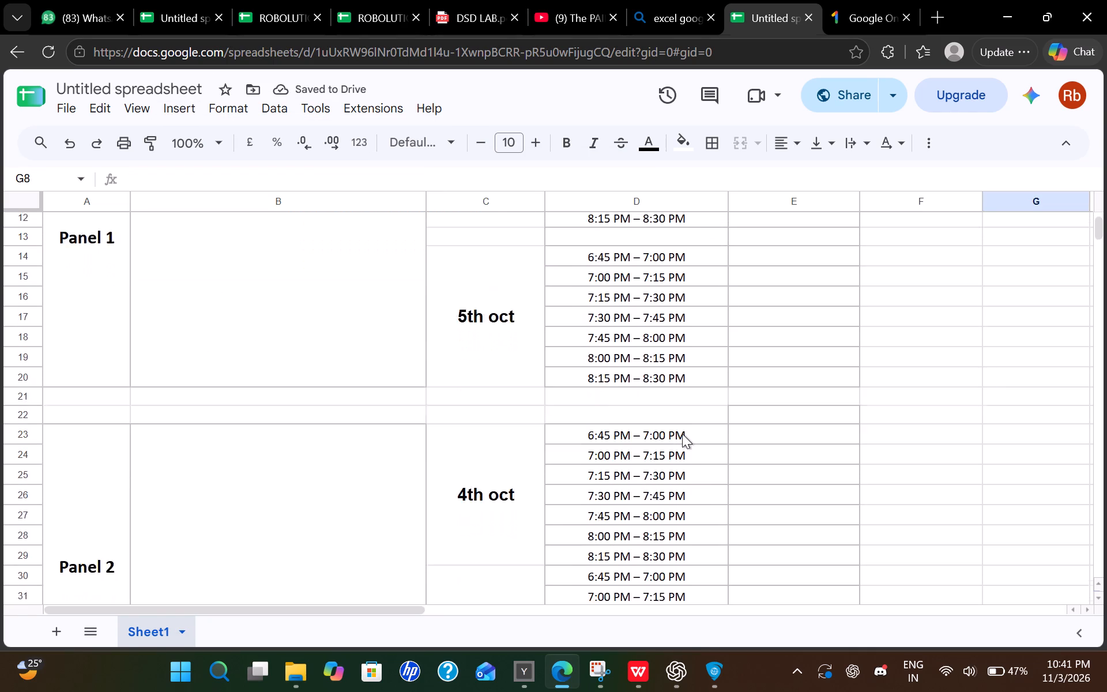
scroll(682, 434, right, 1)
click(563, 441)
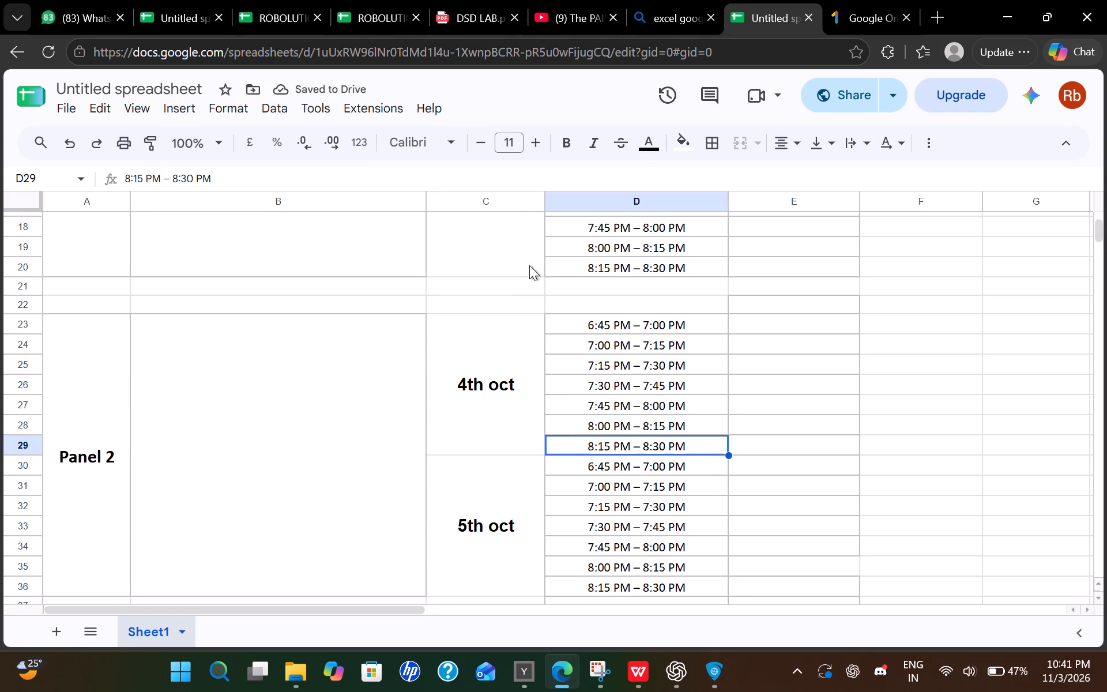
click(232, 110)
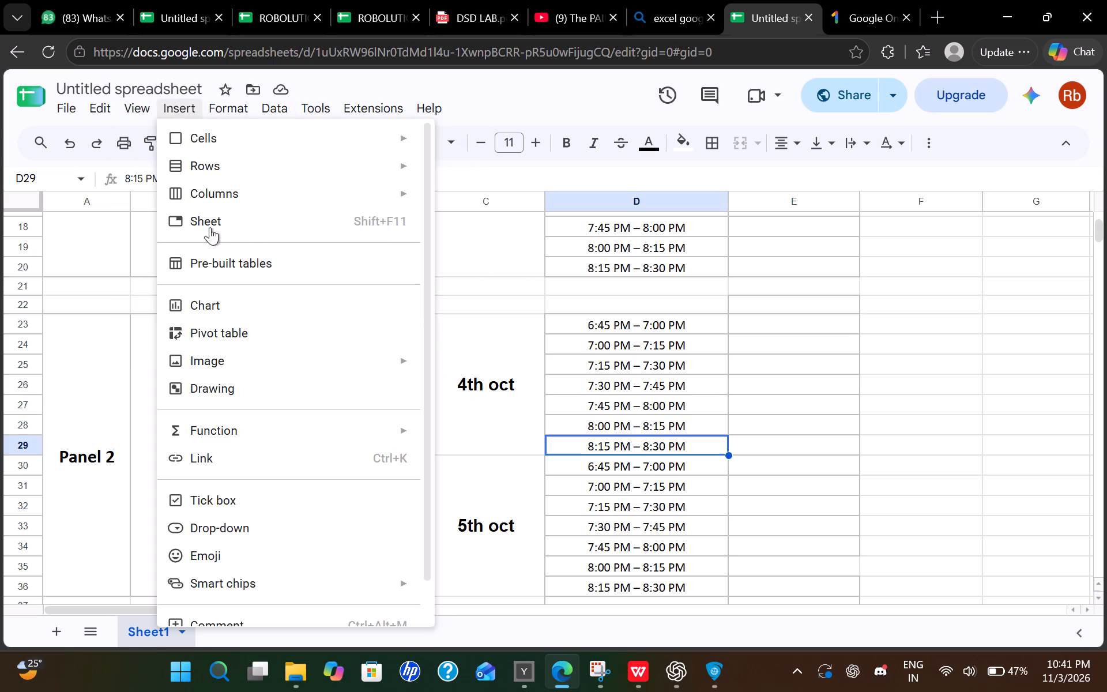
click(476, 194)
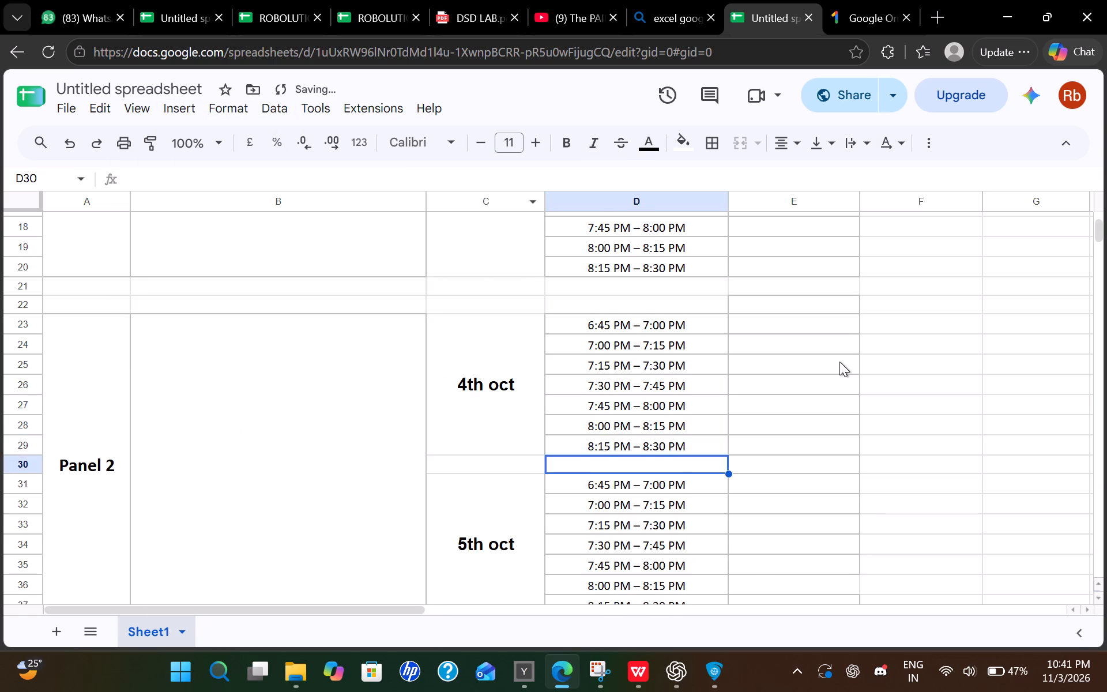
Insert one blank row below row 45, between the 4th oct and 5th oct slots of Panel 3.
scroll(839, 362, down, 3)
click(567, 471)
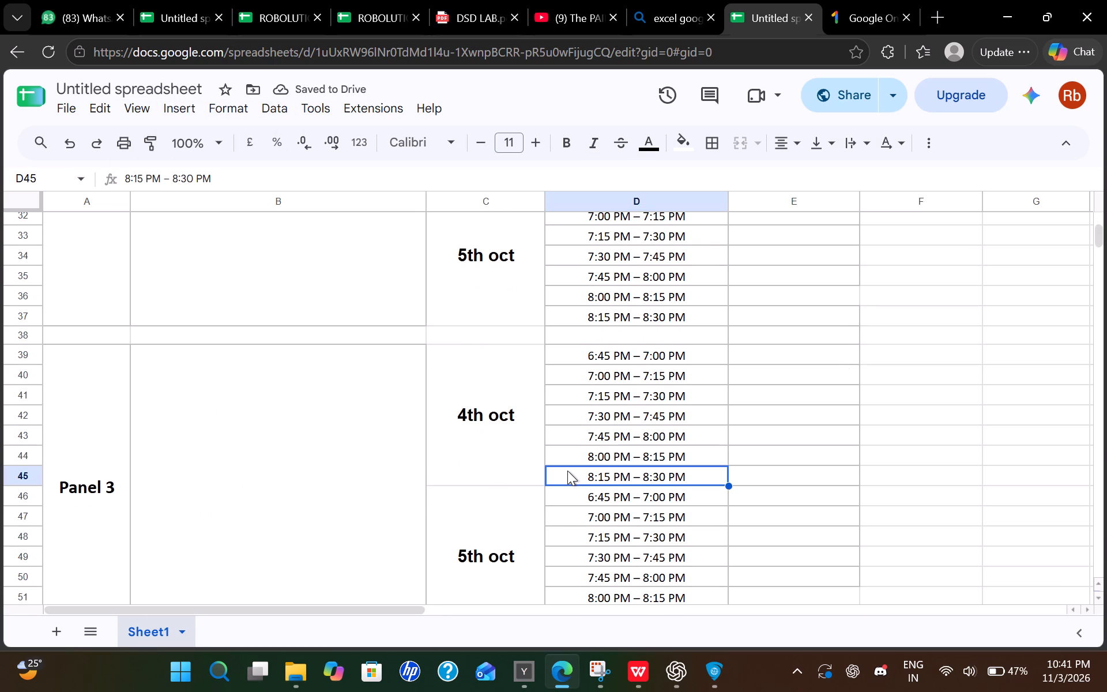
click(236, 101)
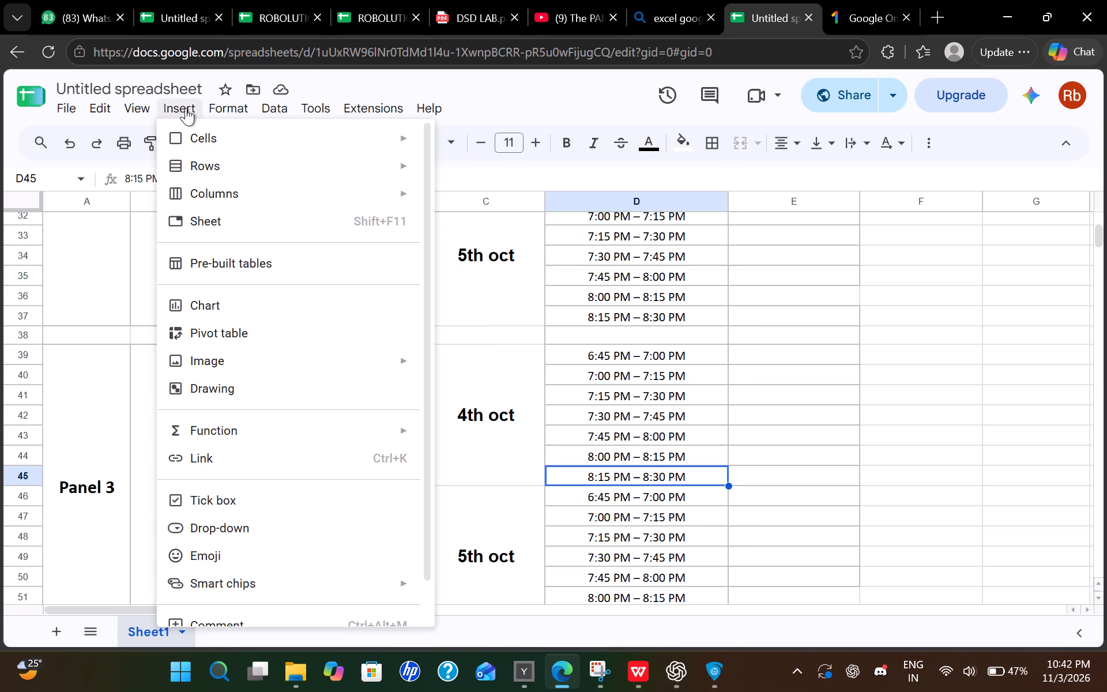
click(523, 191)
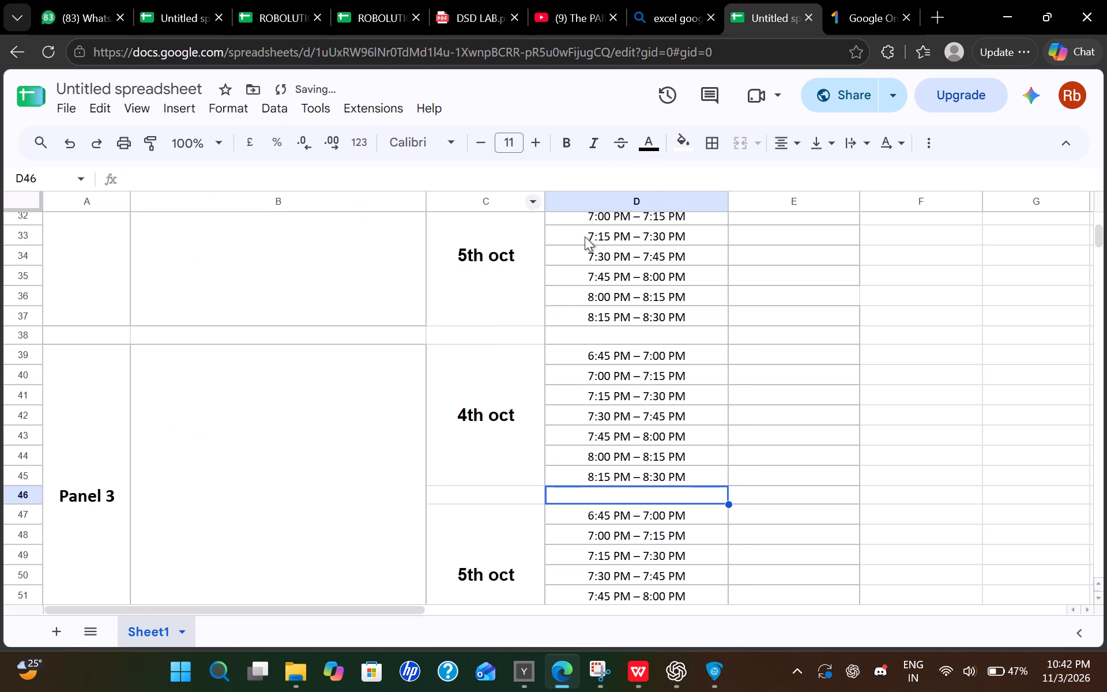
Insert one blank row below row 61, between the 4th oct and 5th oct slots of Panel 4.
scroll(646, 339, down, 3)
click(598, 495)
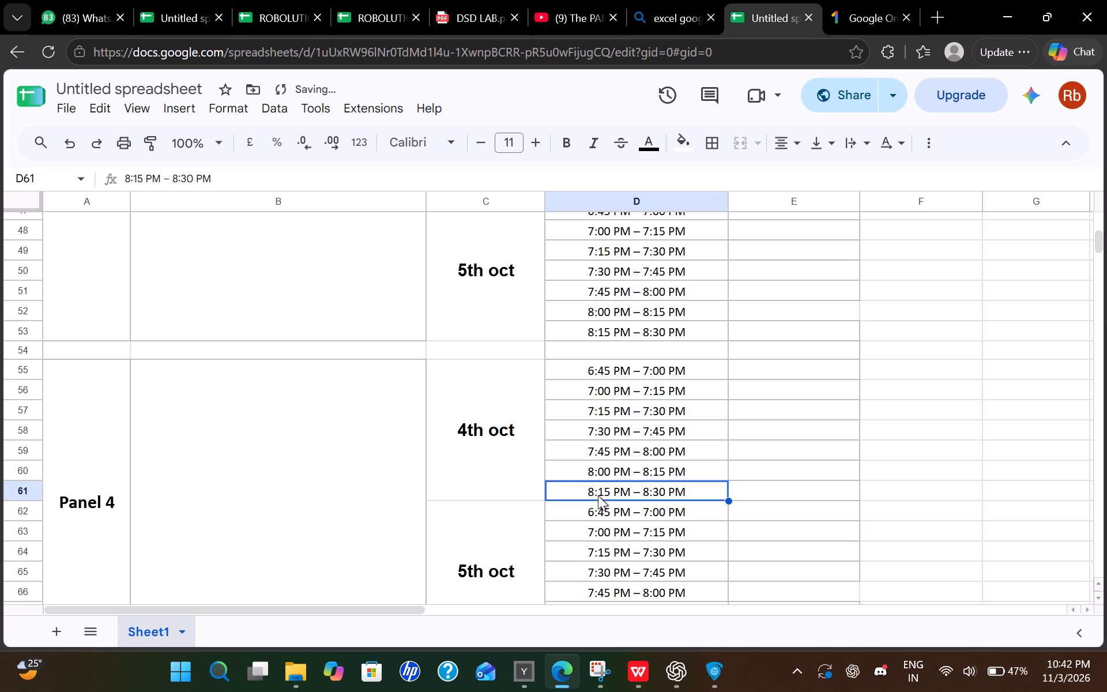
click(189, 114)
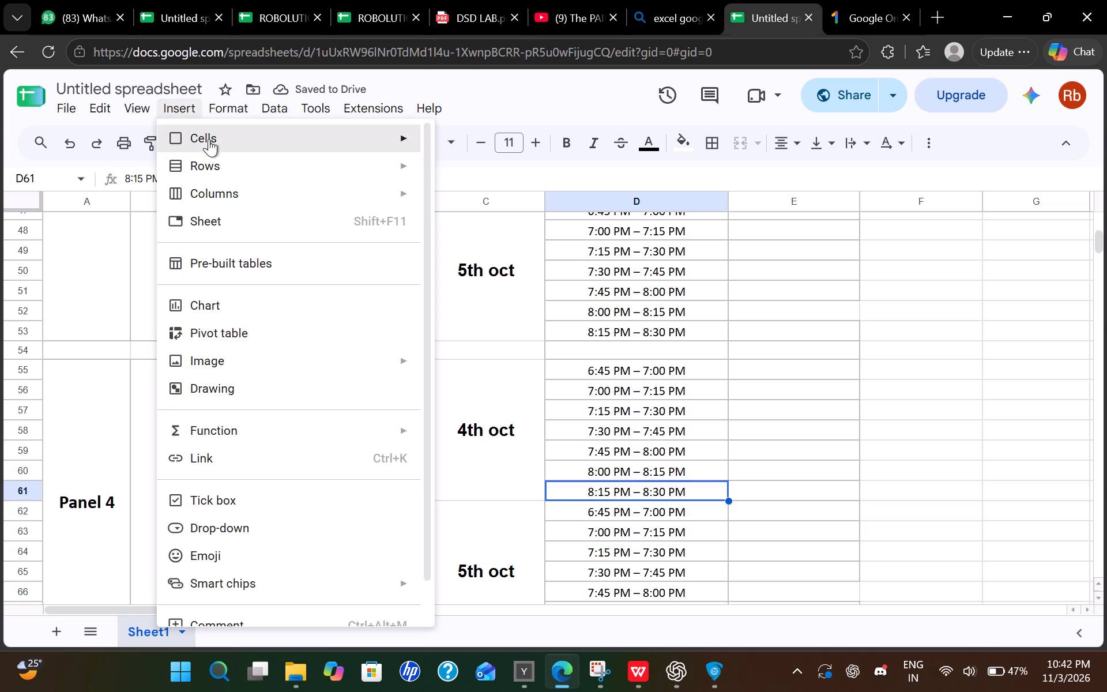
click(435, 191)
Insert one blank row below row 77, between the 4th oct and 5th oct slots of Panel 5.
scroll(550, 349, down, 1)
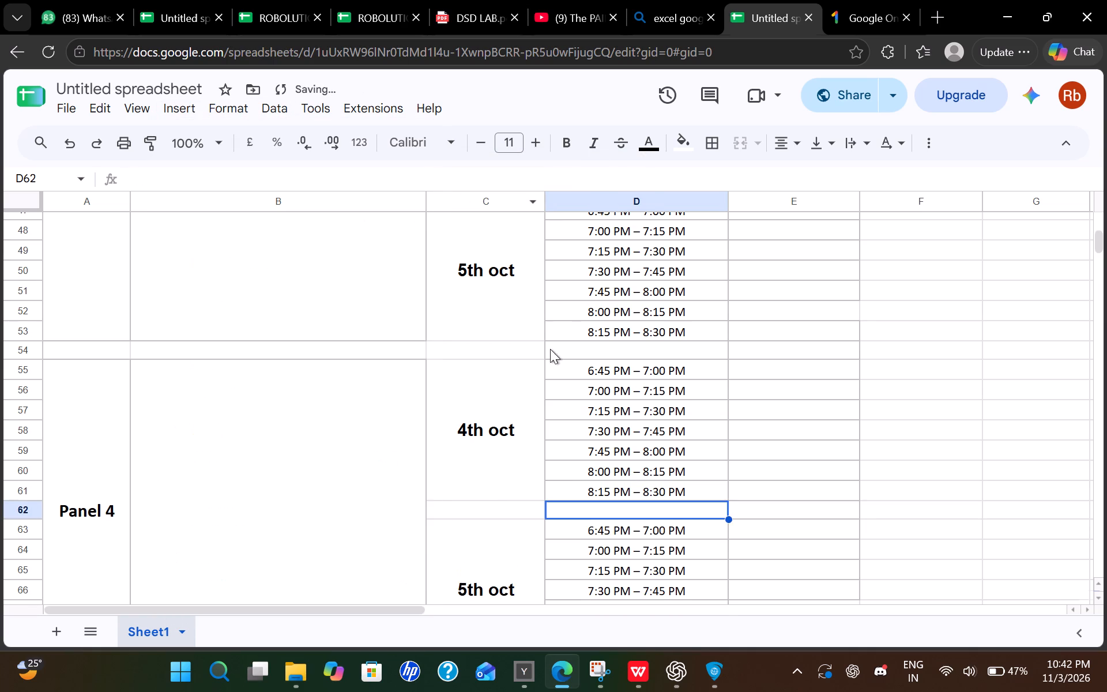
scroll(550, 349, down, 2)
click(575, 481)
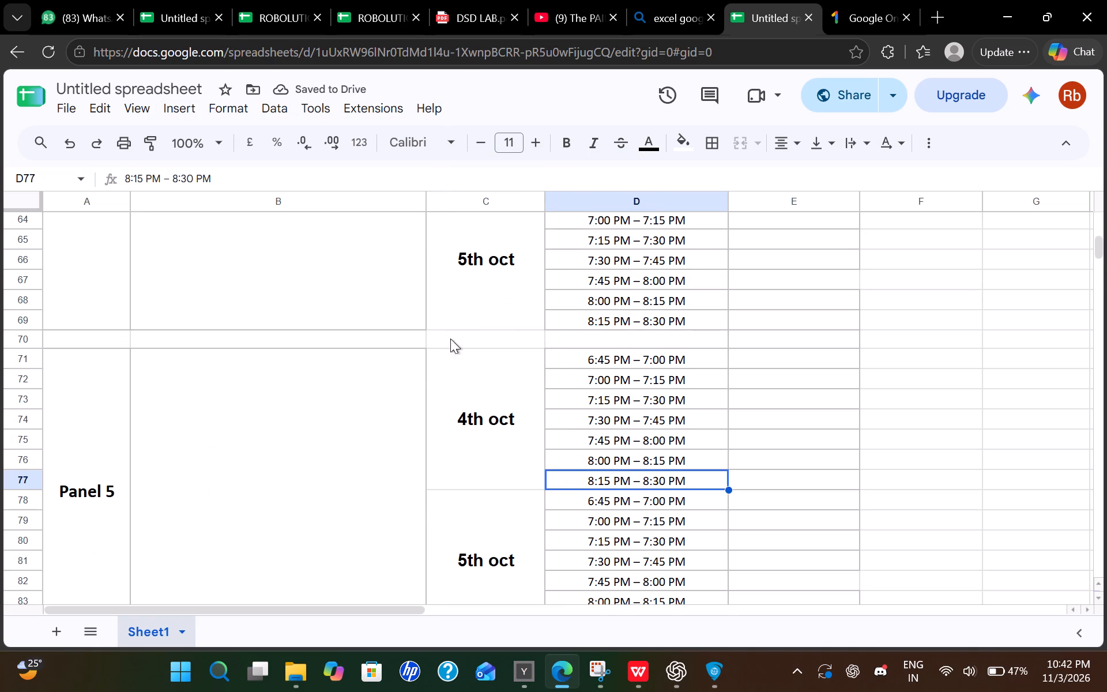
click(231, 106)
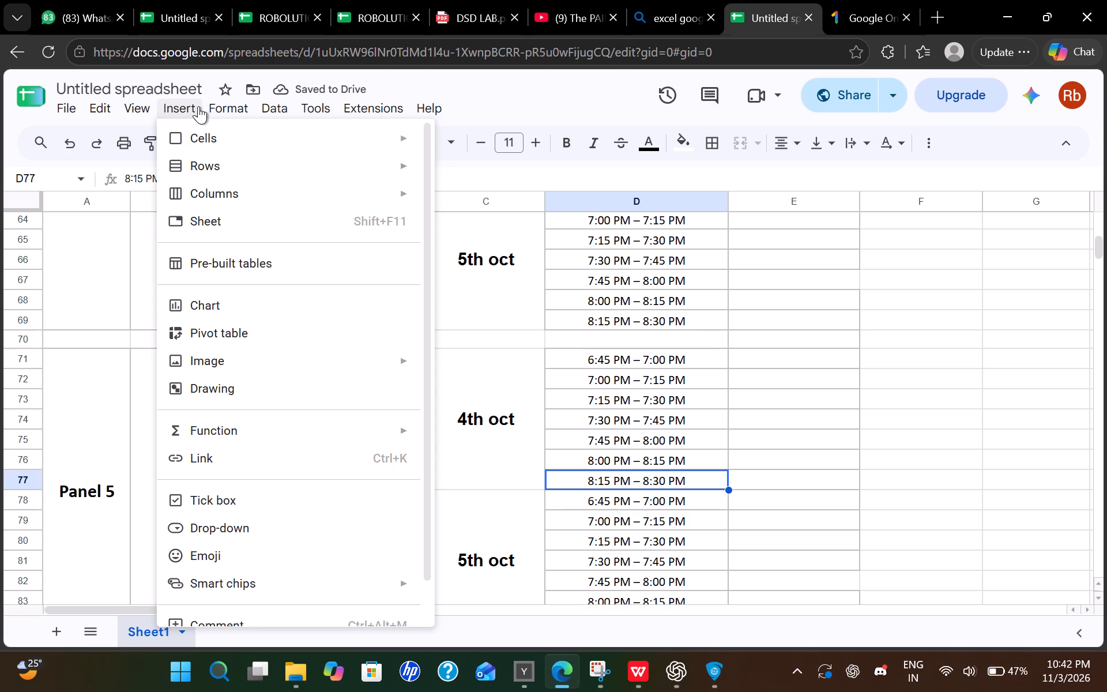
click(514, 198)
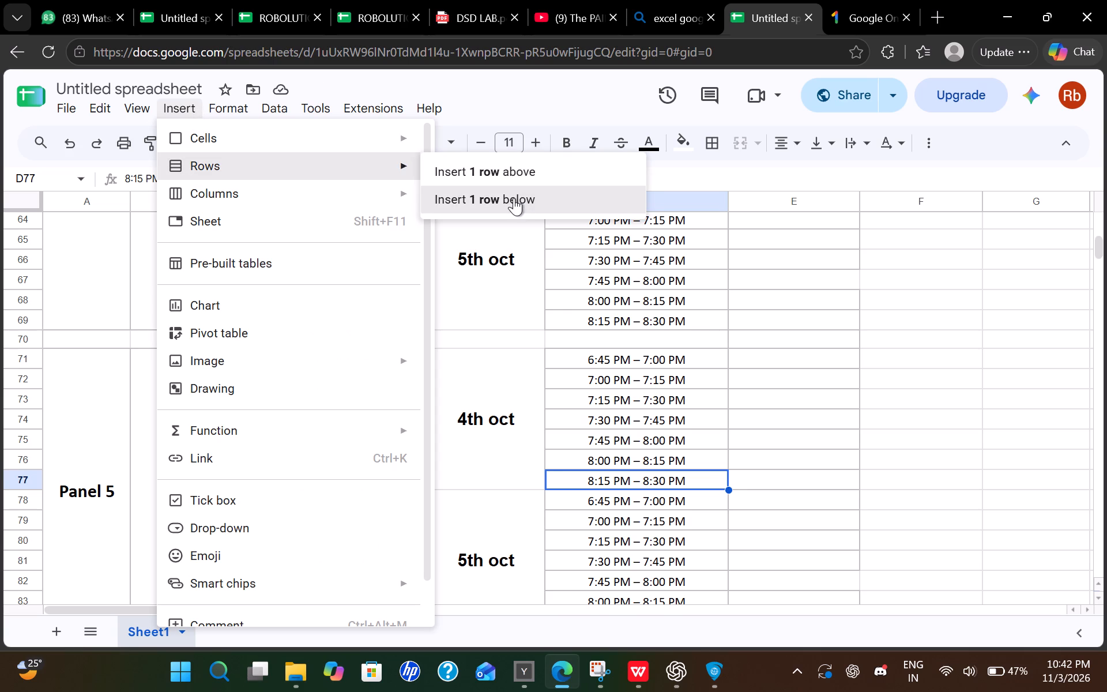
Insert one blank row below row 93, between the 4th oct and 5th oct slots of Panel 6.
scroll(991, 379, down, 2)
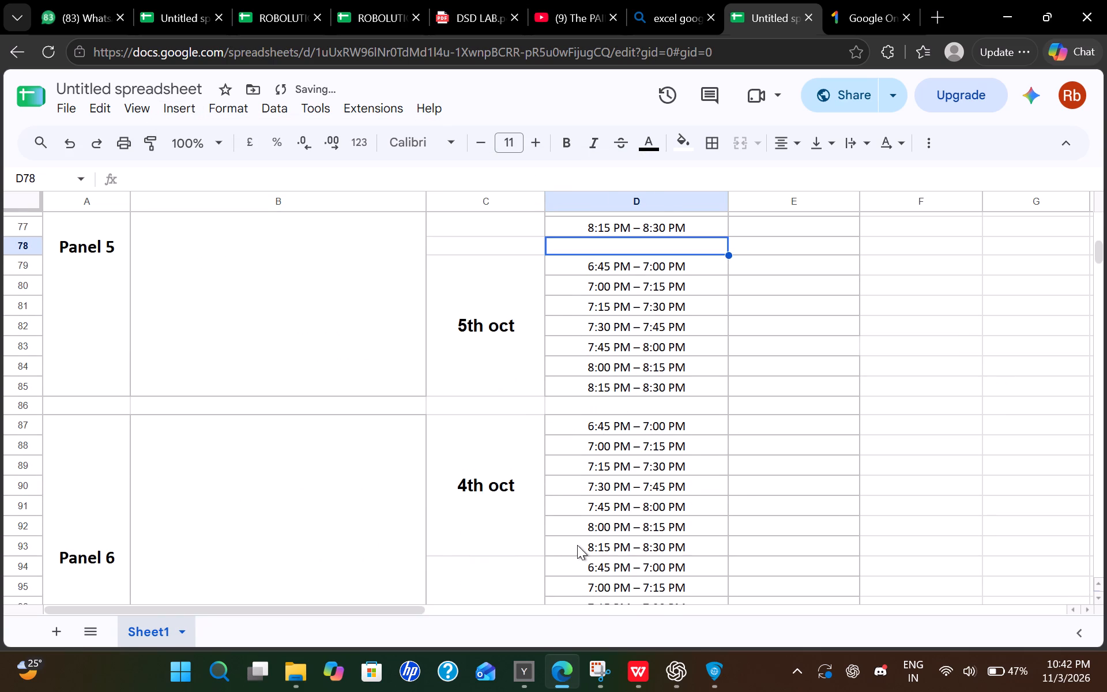
click(577, 545)
click(186, 110)
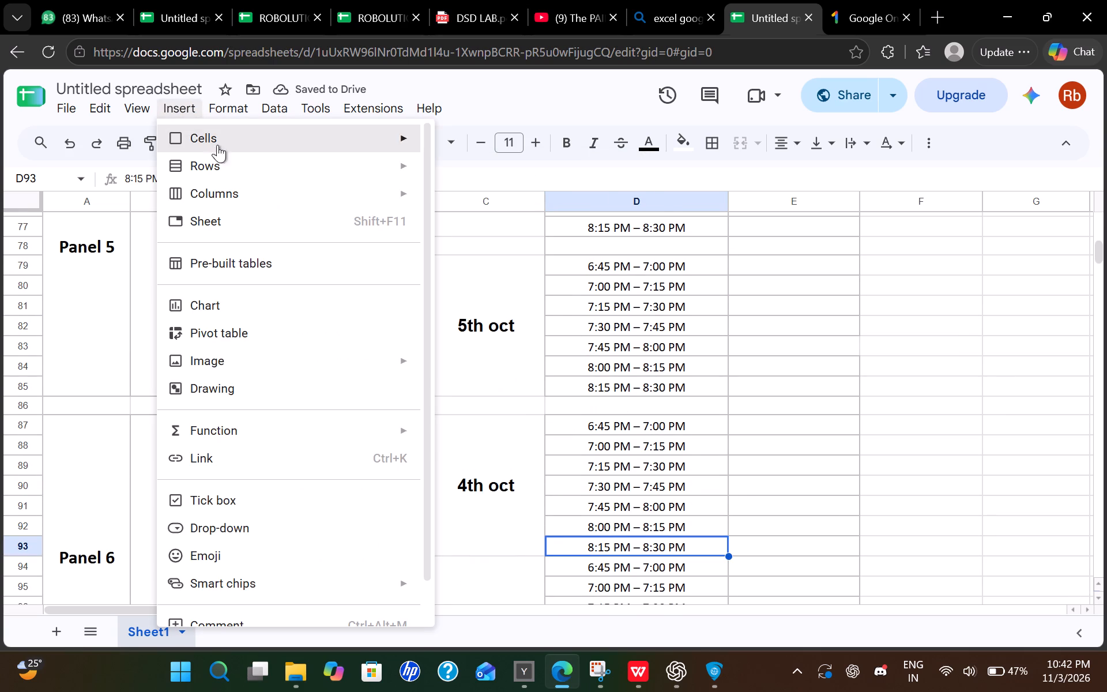
click(466, 194)
Insert one blank row below row 109, between the 4th oct and 5th oct slots of Panel 7.
scroll(833, 384, down, 1)
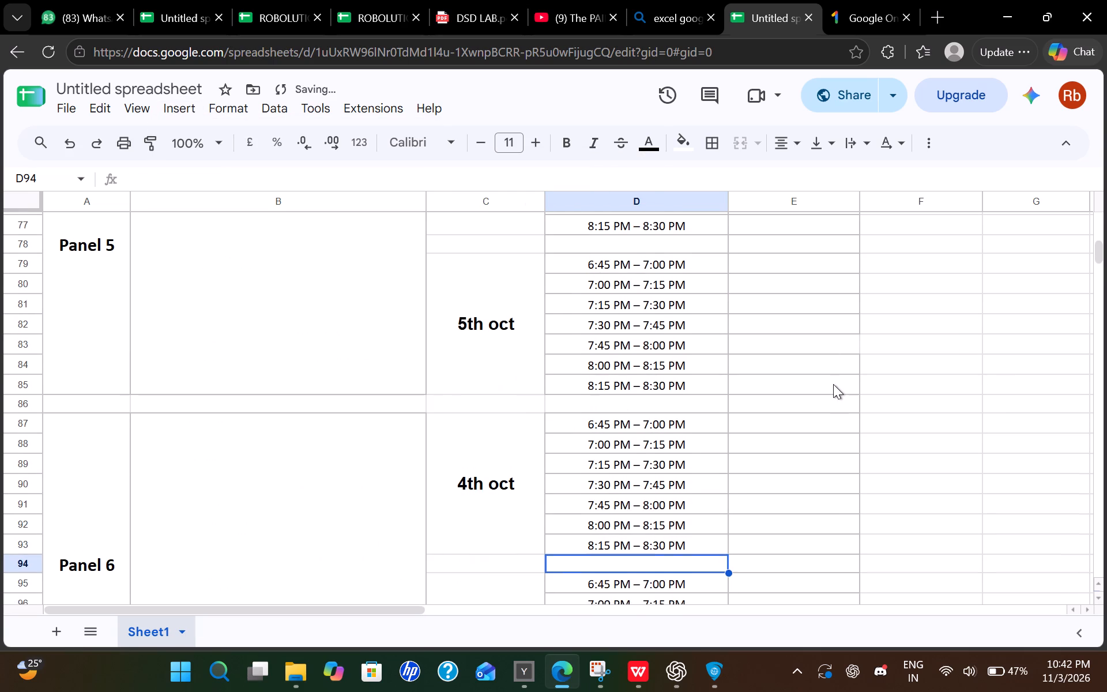
scroll(833, 384, down, 2)
click(561, 577)
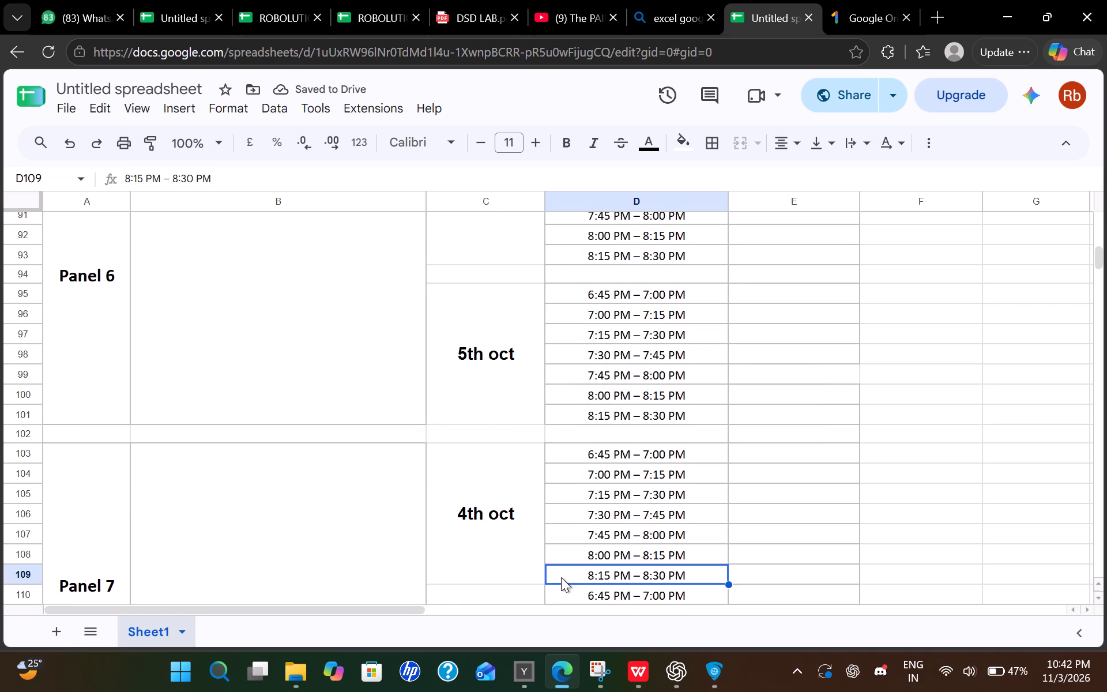
scroll(560, 578, down, 1)
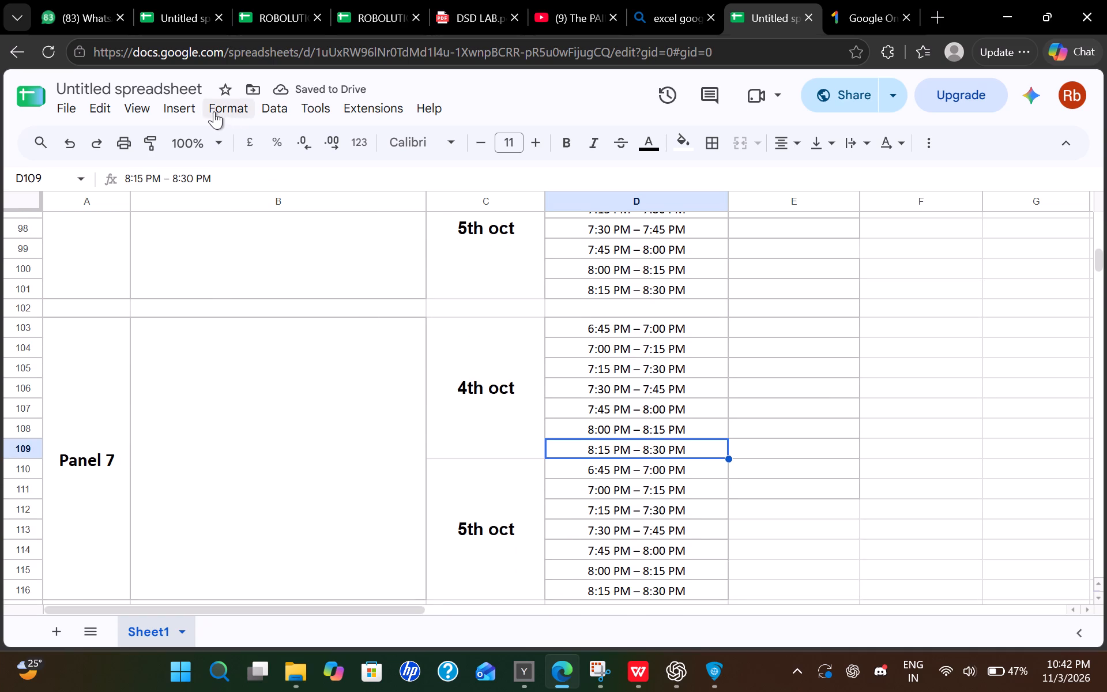
click(195, 108)
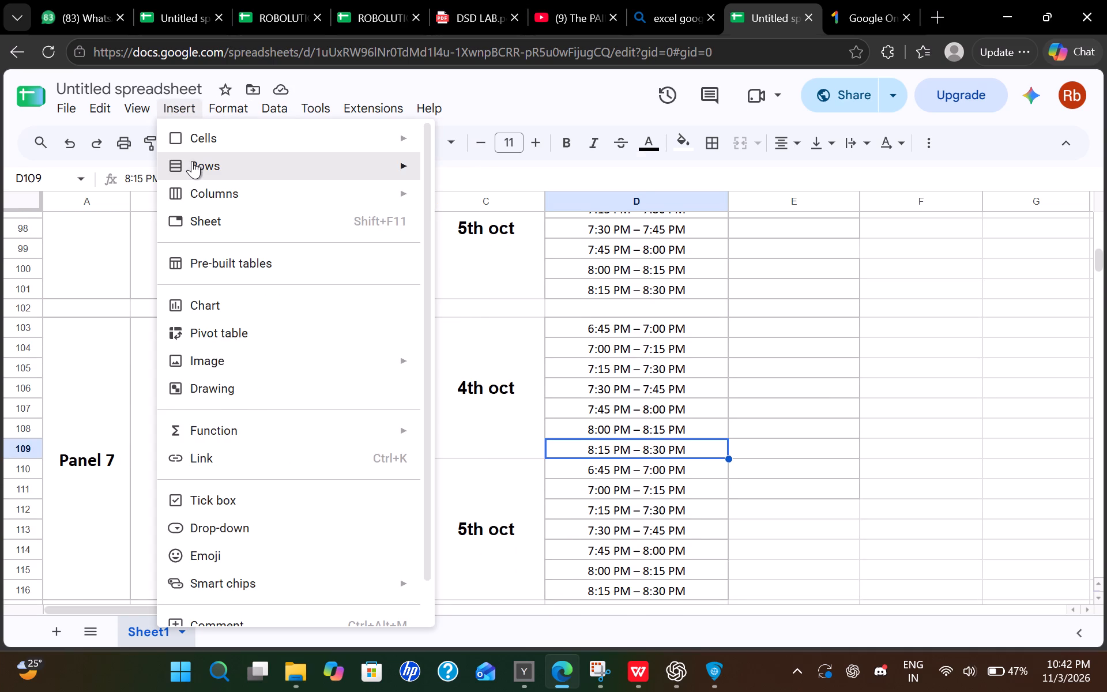
click(449, 190)
click(841, 323)
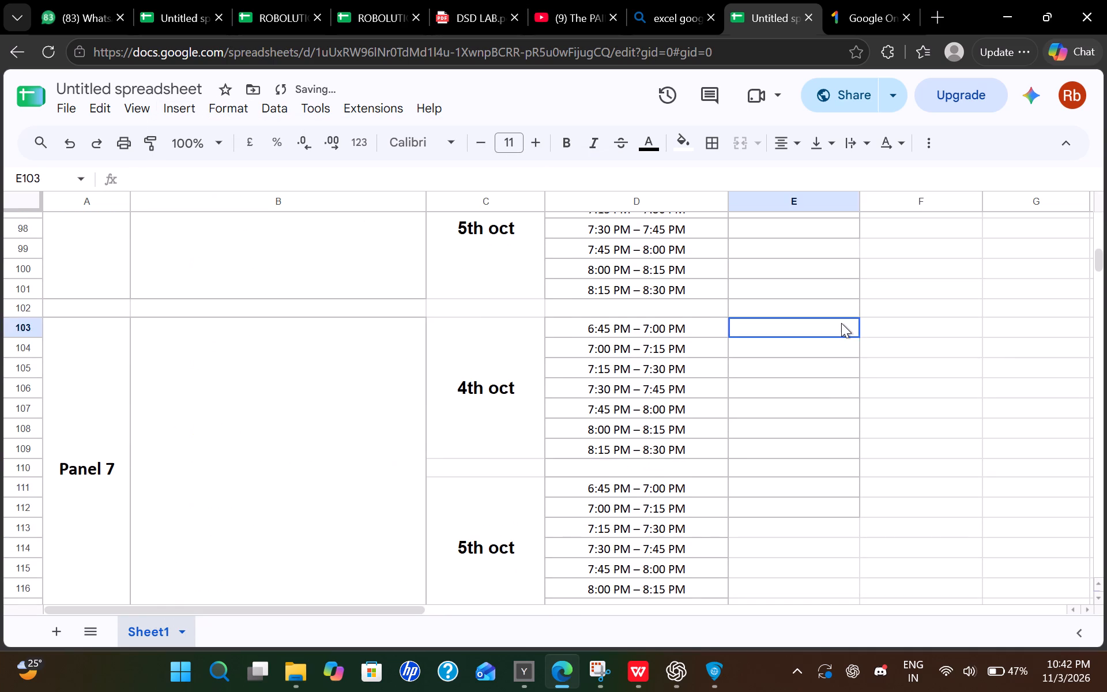
Insert one blank row below row 125, between the 4th oct and 5th oct slots of Panel 8.
scroll(841, 323, down, 3)
click(608, 404)
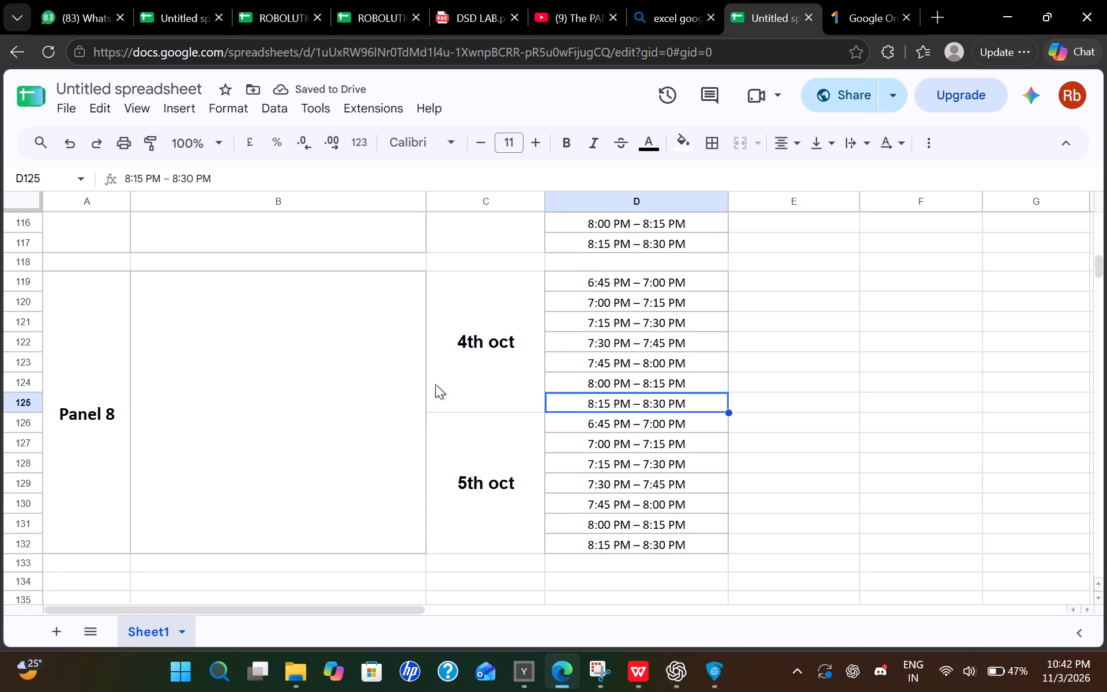
click(183, 108)
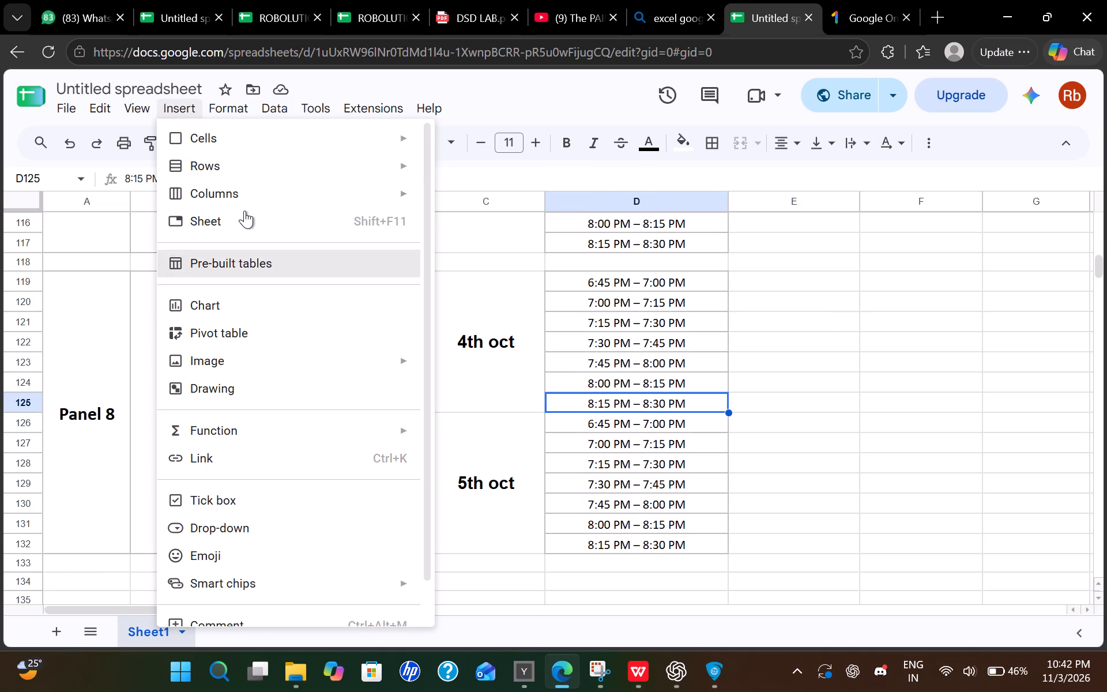
click(448, 194)
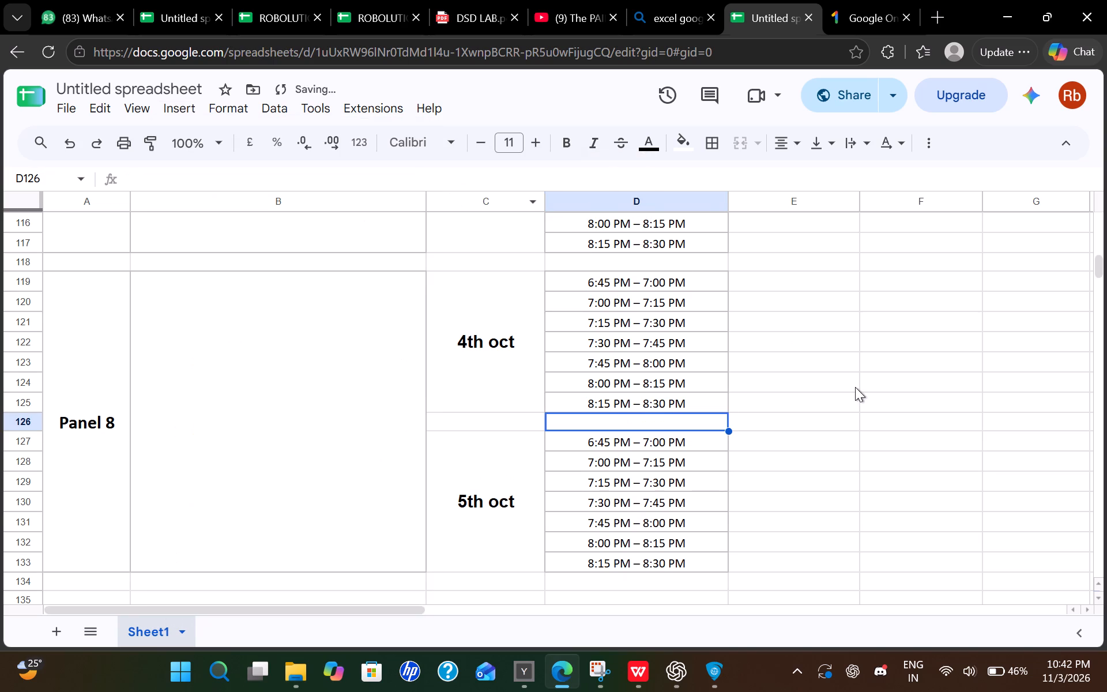
click(854, 388)
Check the top of the schedule, then review the panelists and domains per panel in the other untitled spreadsheet.
scroll(854, 388, up, 17)
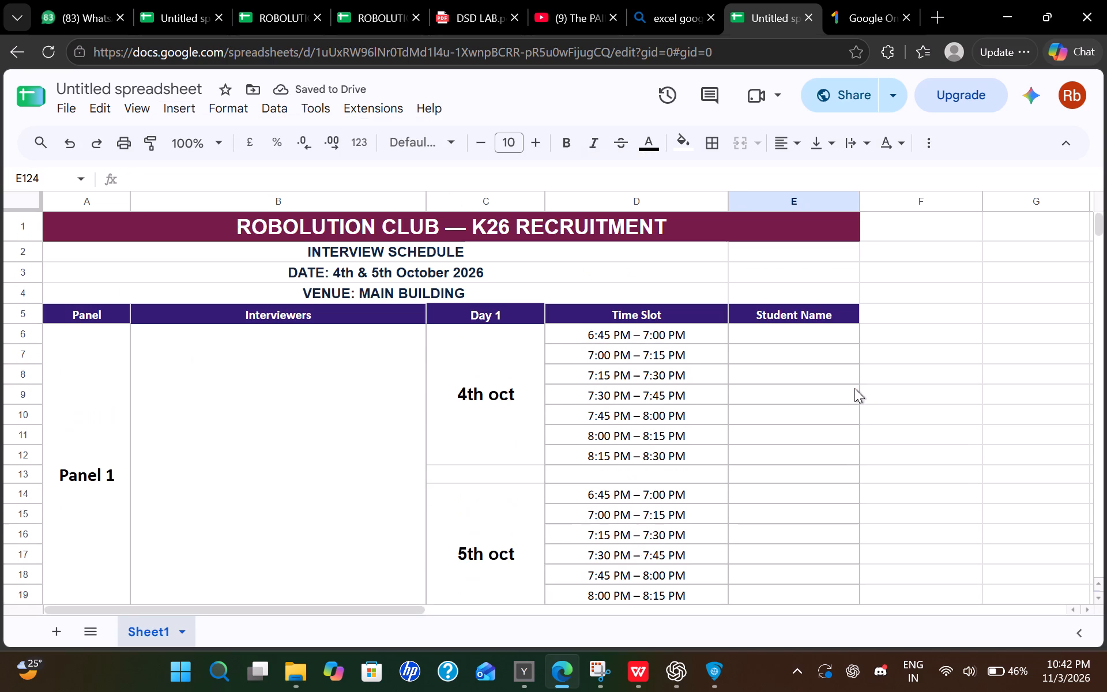
scroll(928, 311, up, 1)
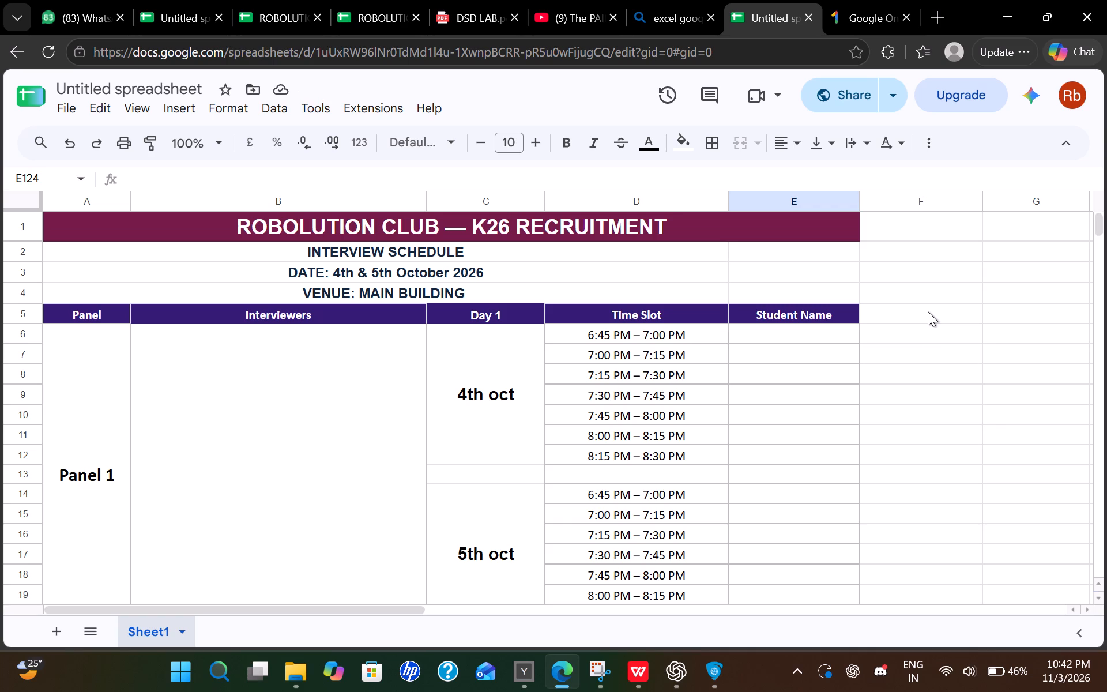
scroll(928, 311, up, 6)
scroll(928, 311, right, 1)
click(751, 298)
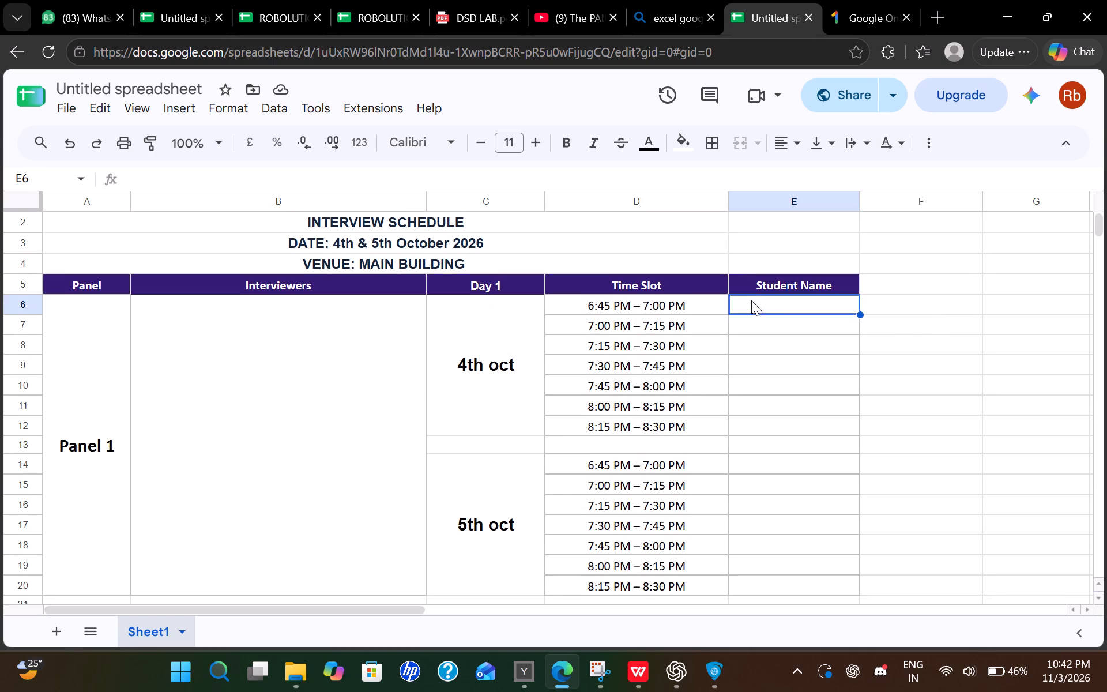
click(261, 411)
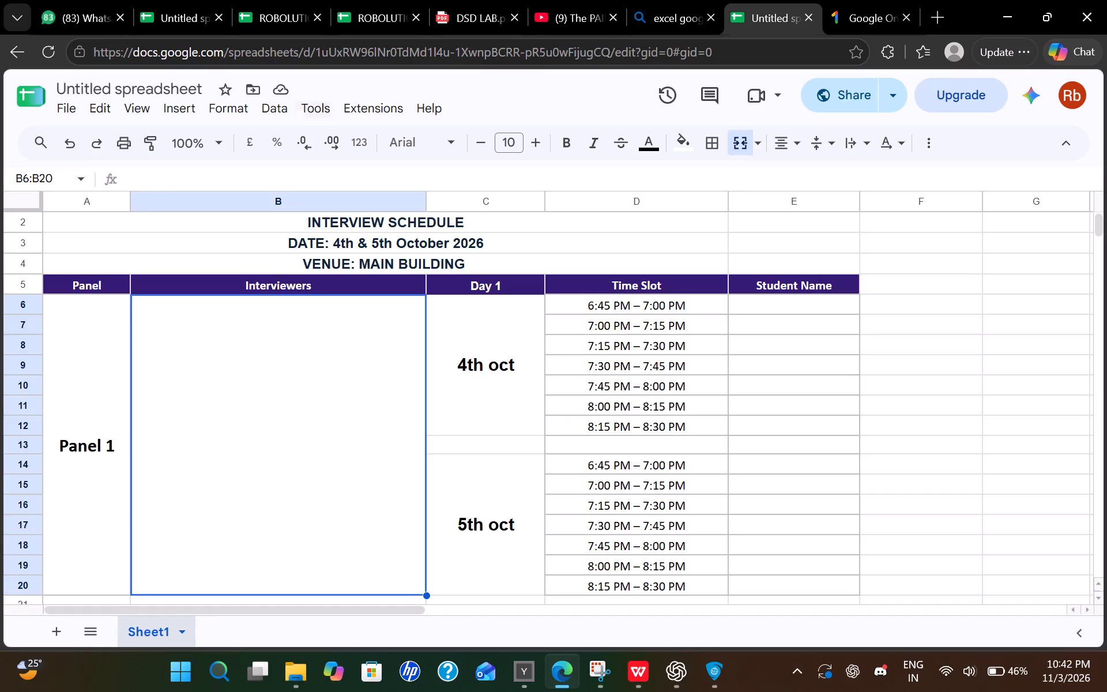
click(277, 0)
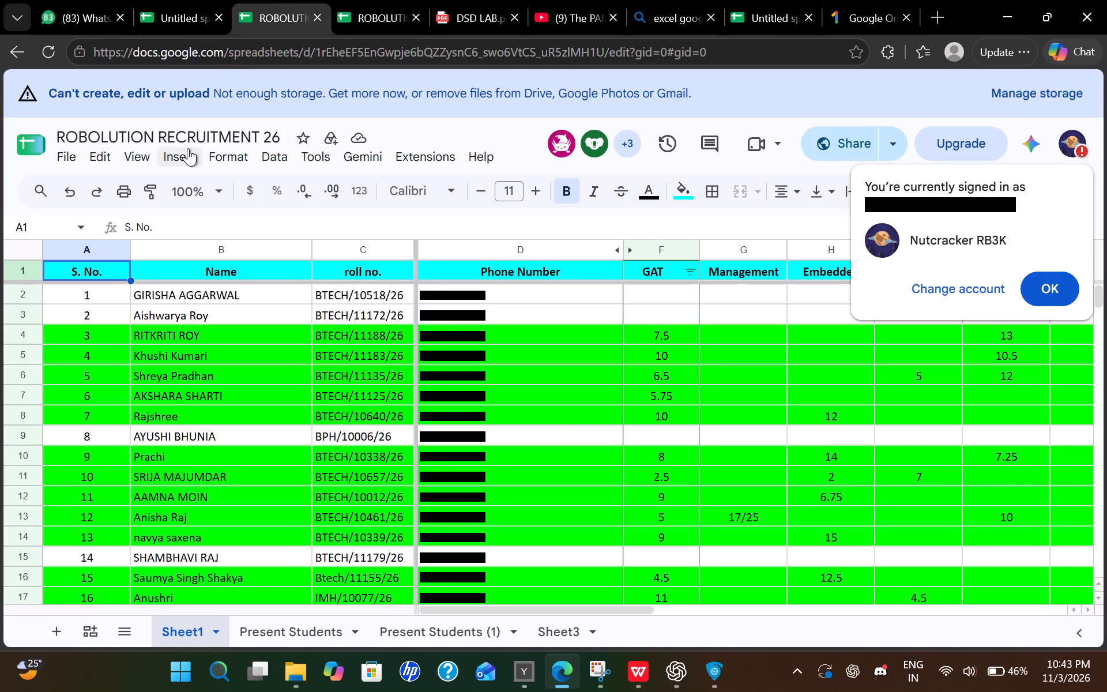
click(180, 0)
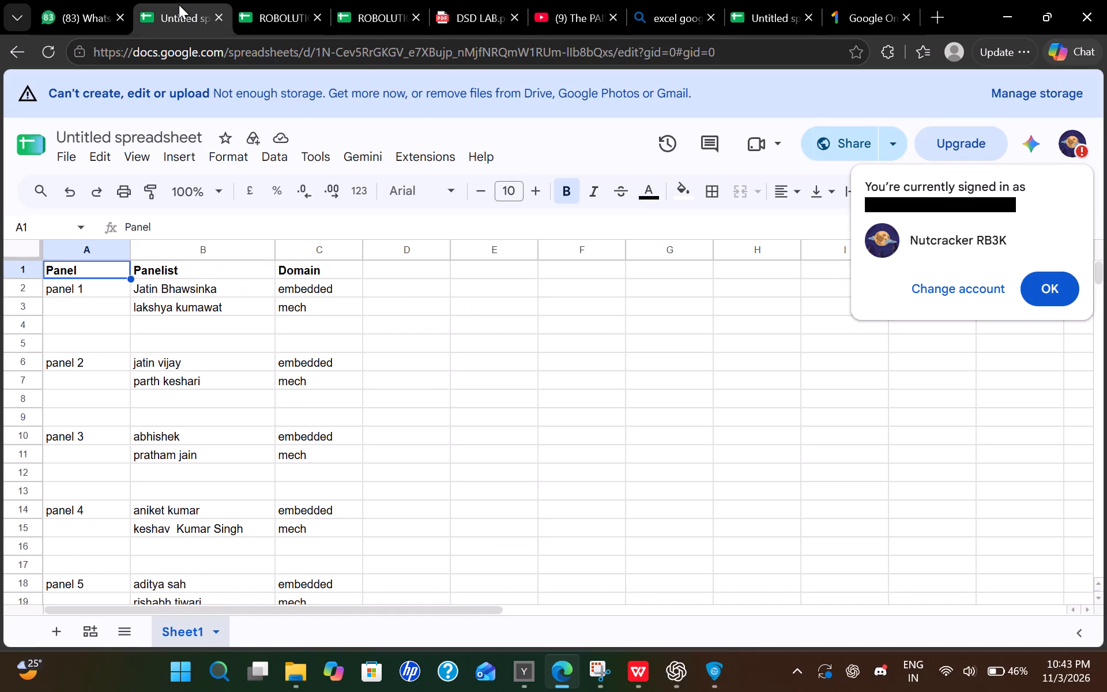
click(1046, 283)
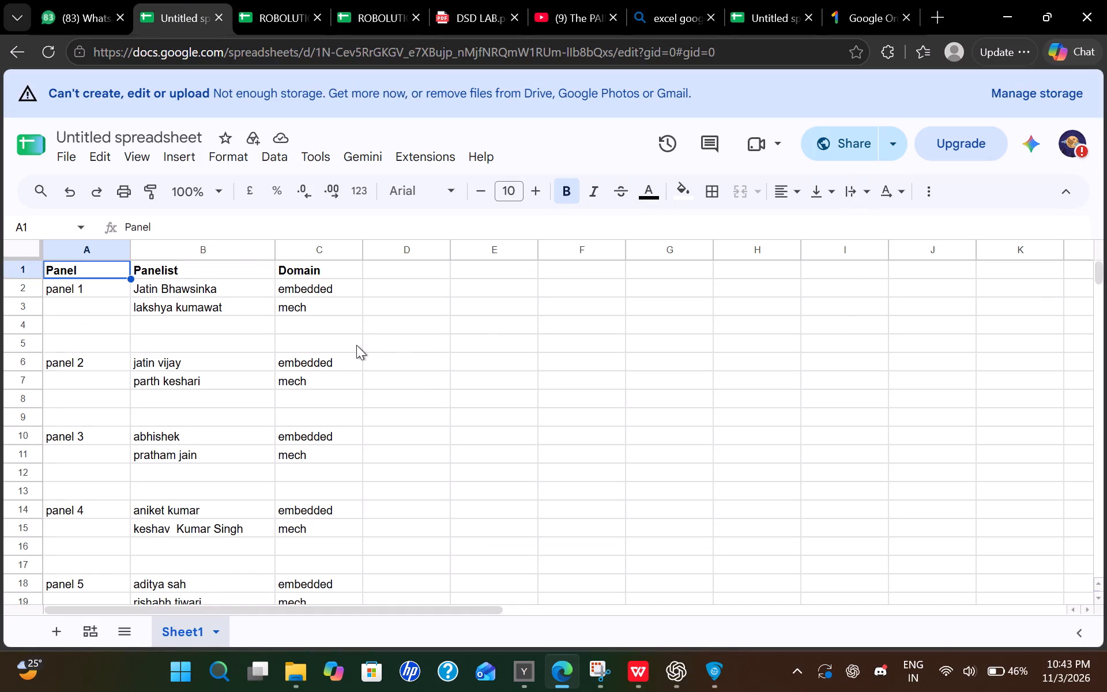
scroll(356, 345, down, 1)
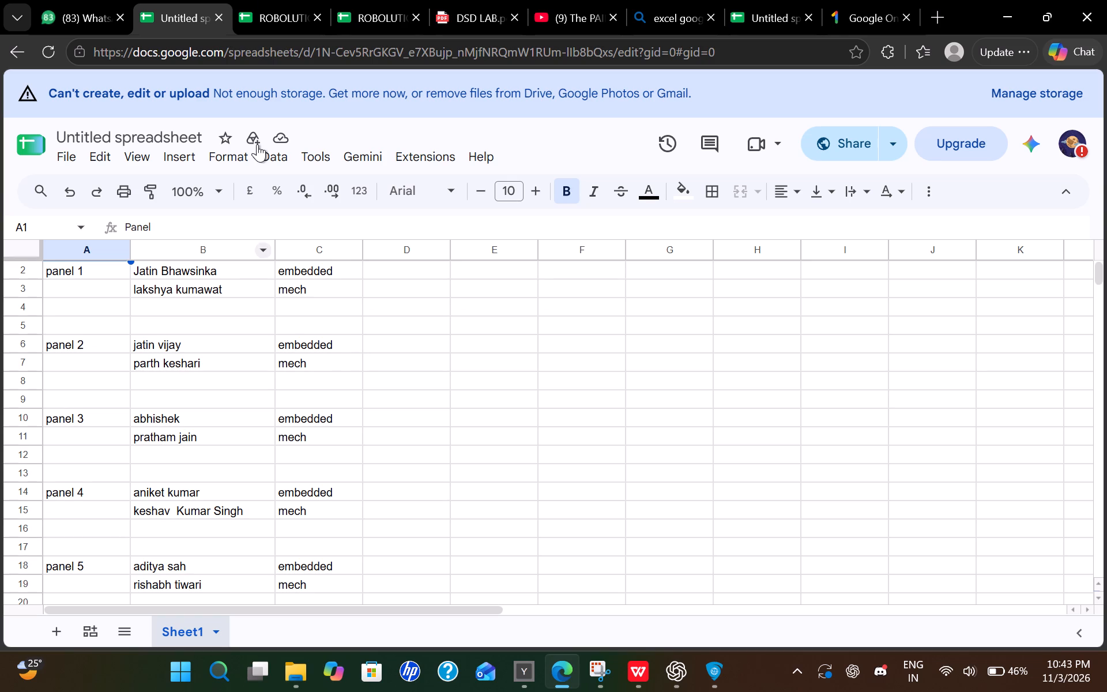
Switch to the ROBOLUTION RECRUITMENT 26 spreadsheet and look through the full student list on its selected sheet.
click(256, 0)
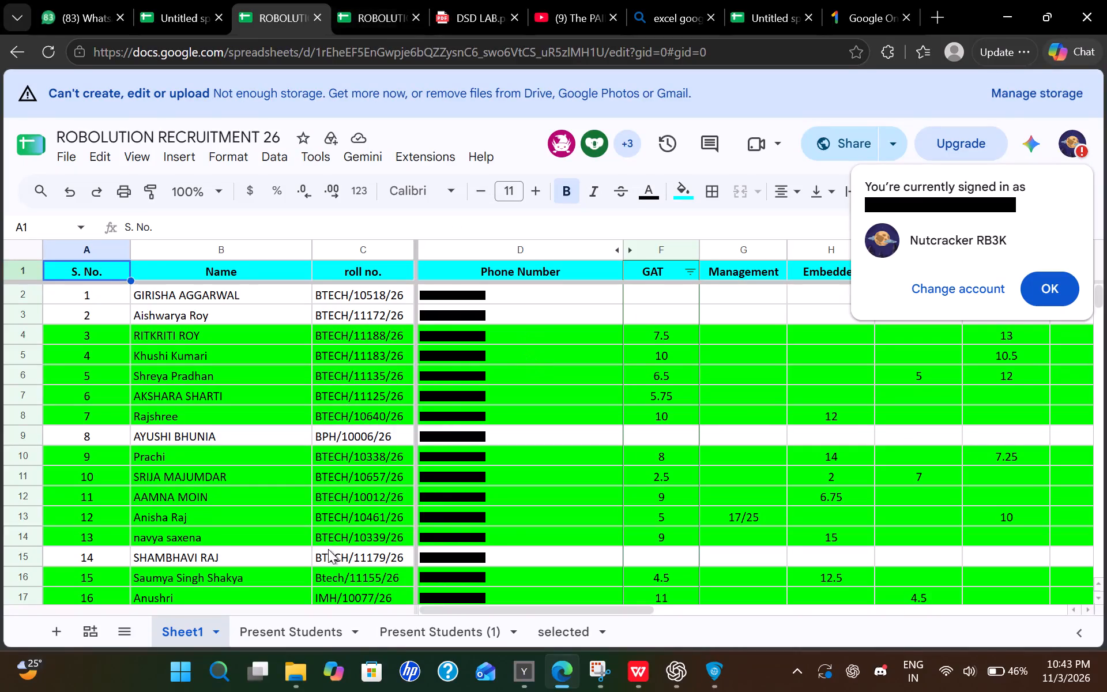
click(273, 633)
scroll(445, 408, down, 13)
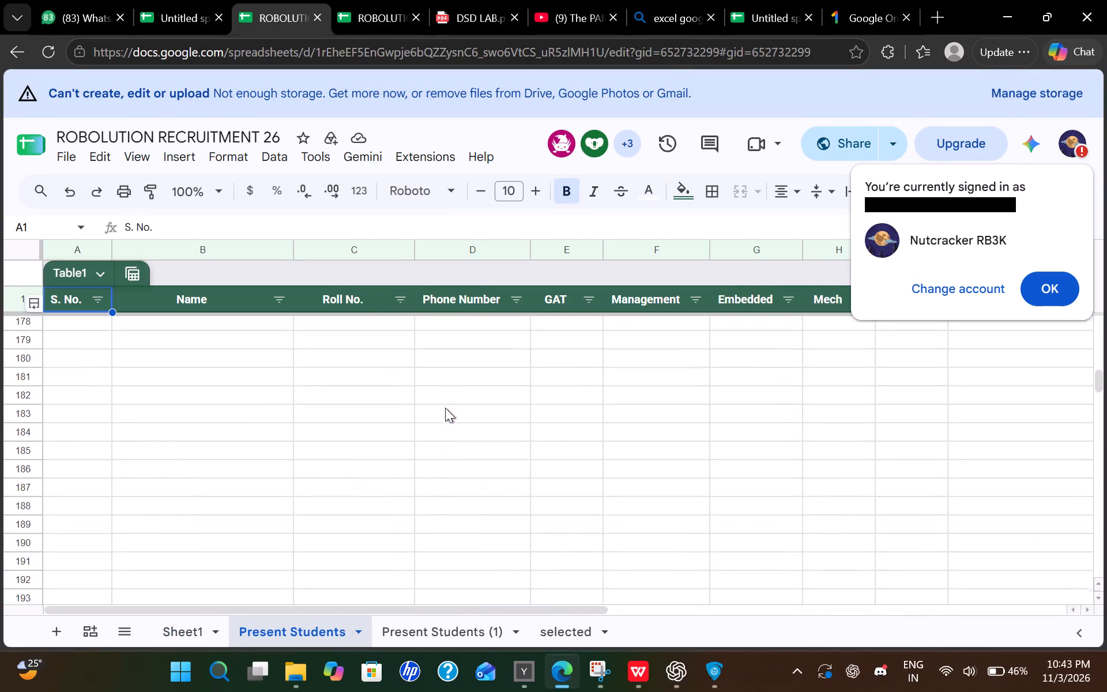
scroll(445, 408, down, 4)
click(555, 625)
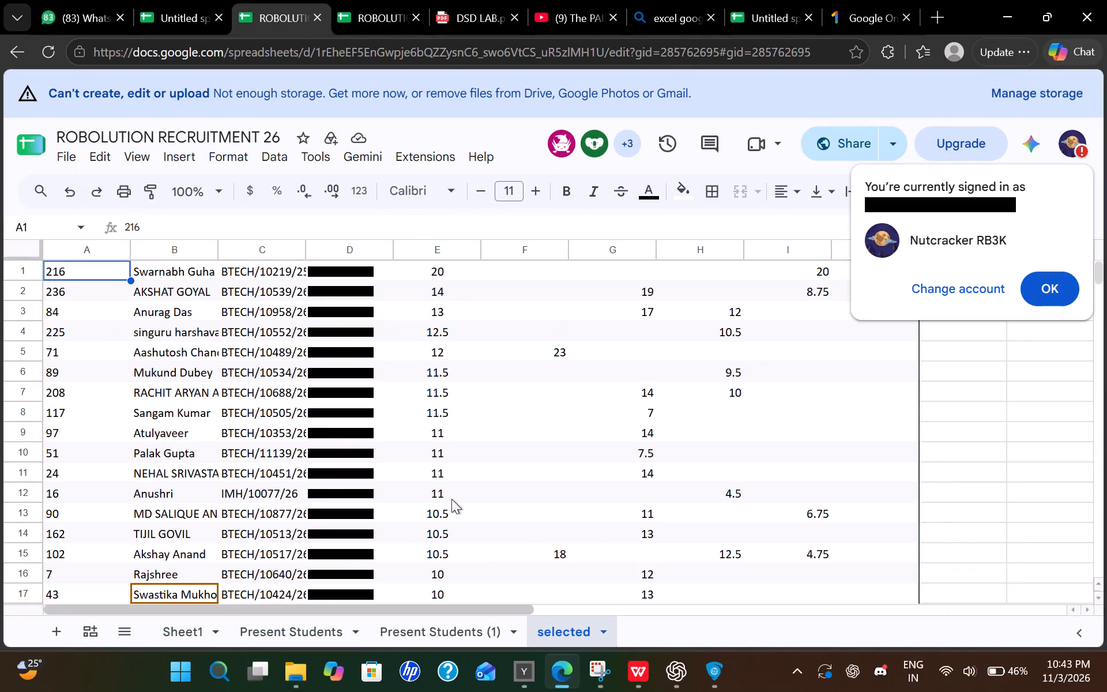
scroll(451, 499, up, 6)
scroll(451, 499, down, 10)
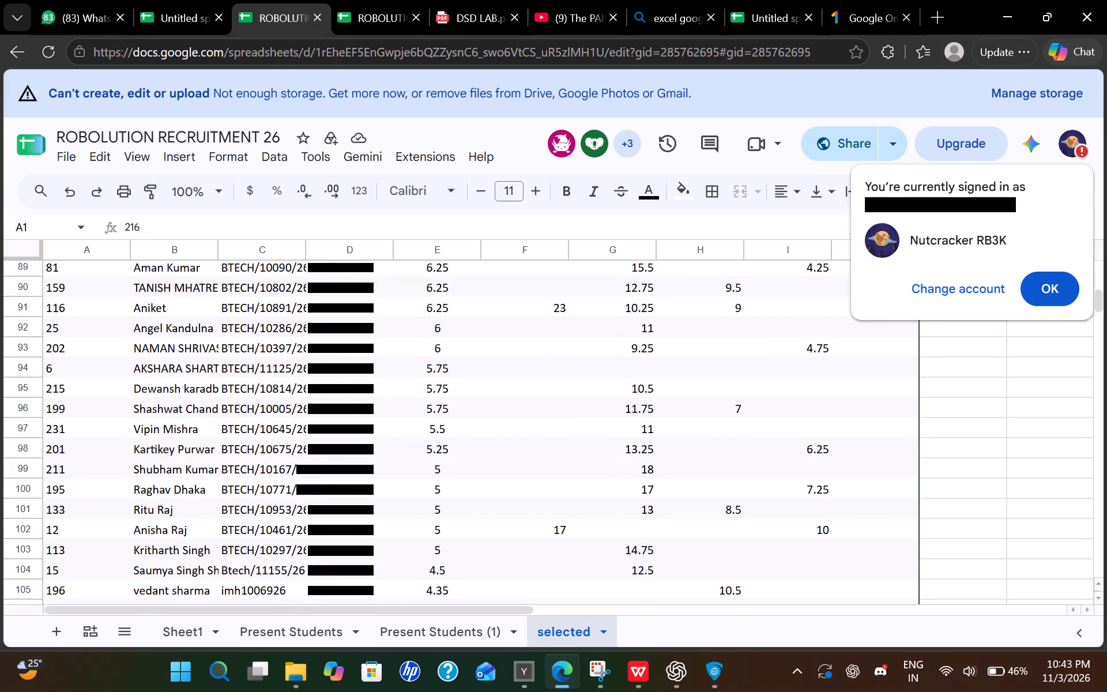
click(1041, 278)
scroll(935, 400, down, 2)
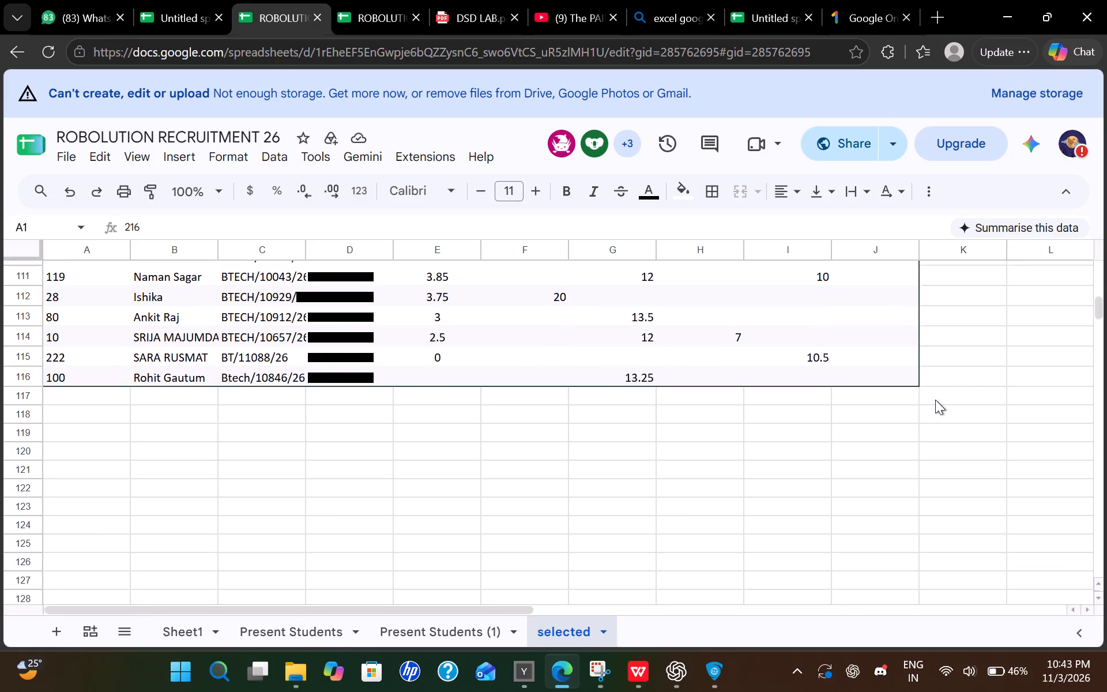
scroll(935, 400, down, 1)
scroll(935, 400, up, 7)
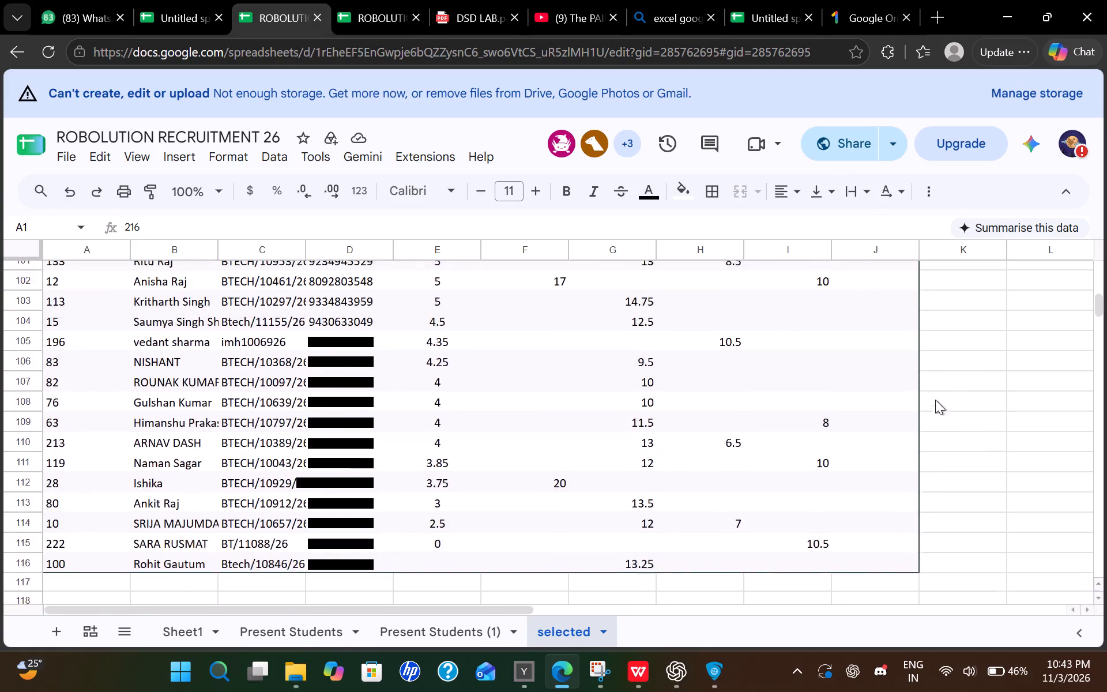
scroll(935, 400, up, 5)
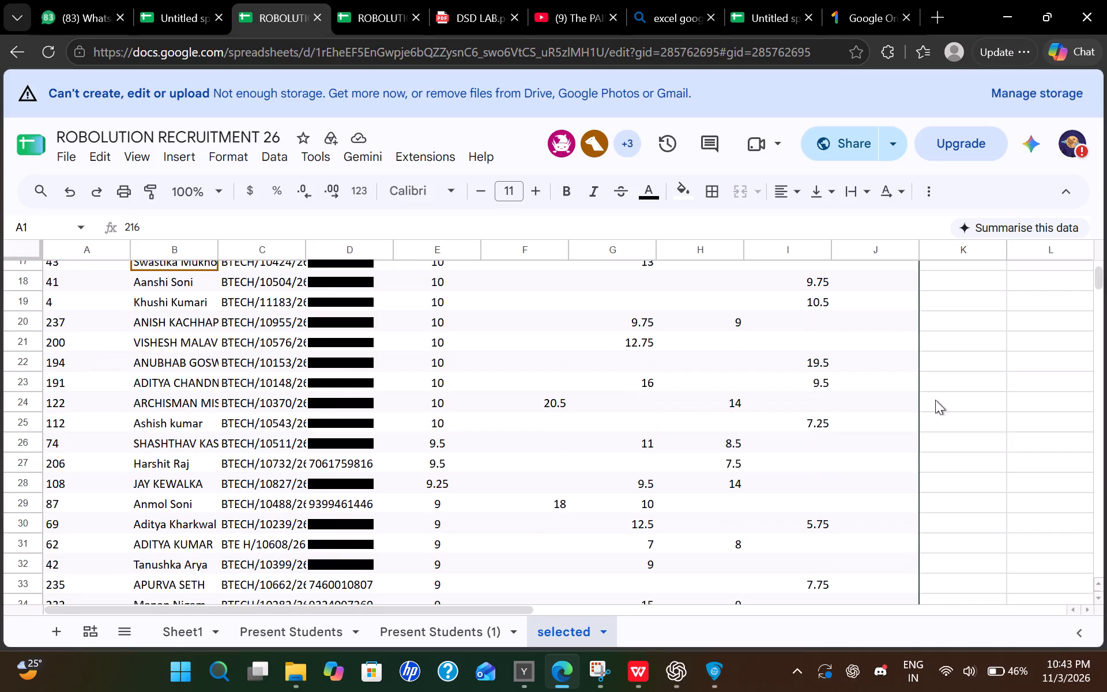
scroll(935, 400, down, 11)
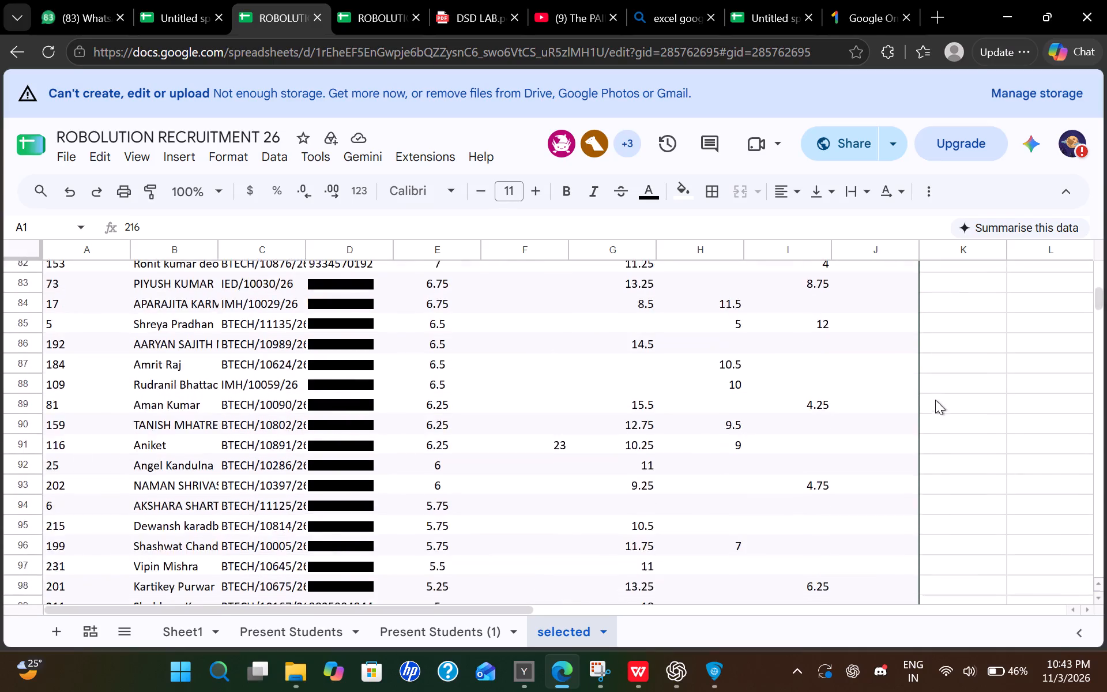
scroll(935, 400, down, 3)
scroll(935, 400, up, 3)
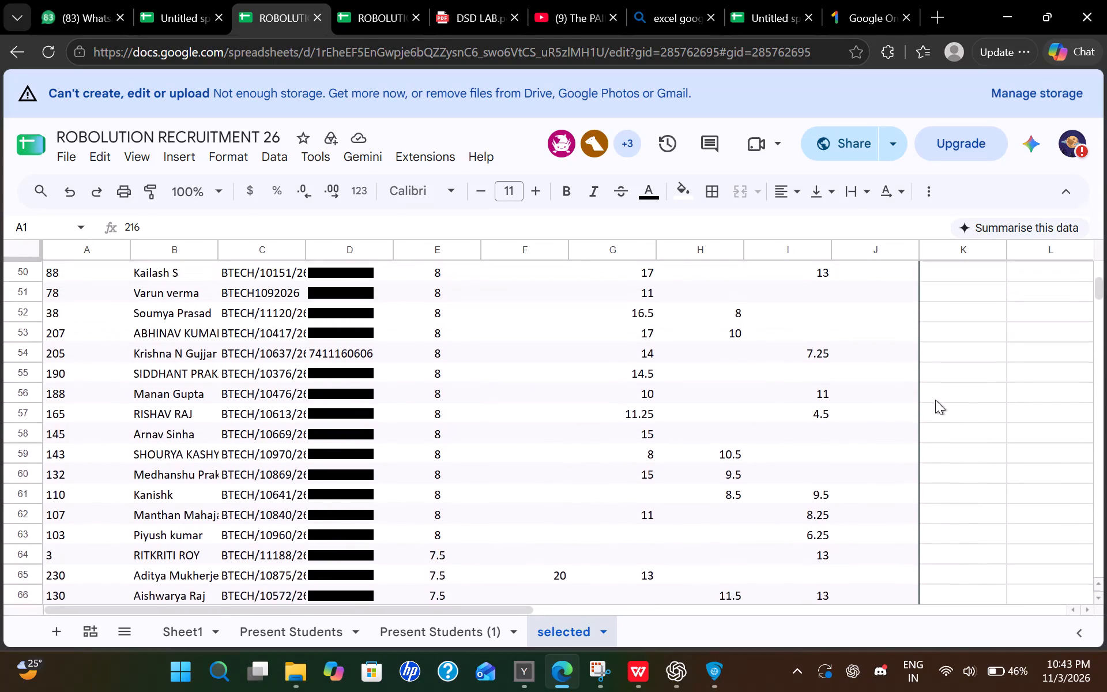
scroll(935, 400, up, 6)
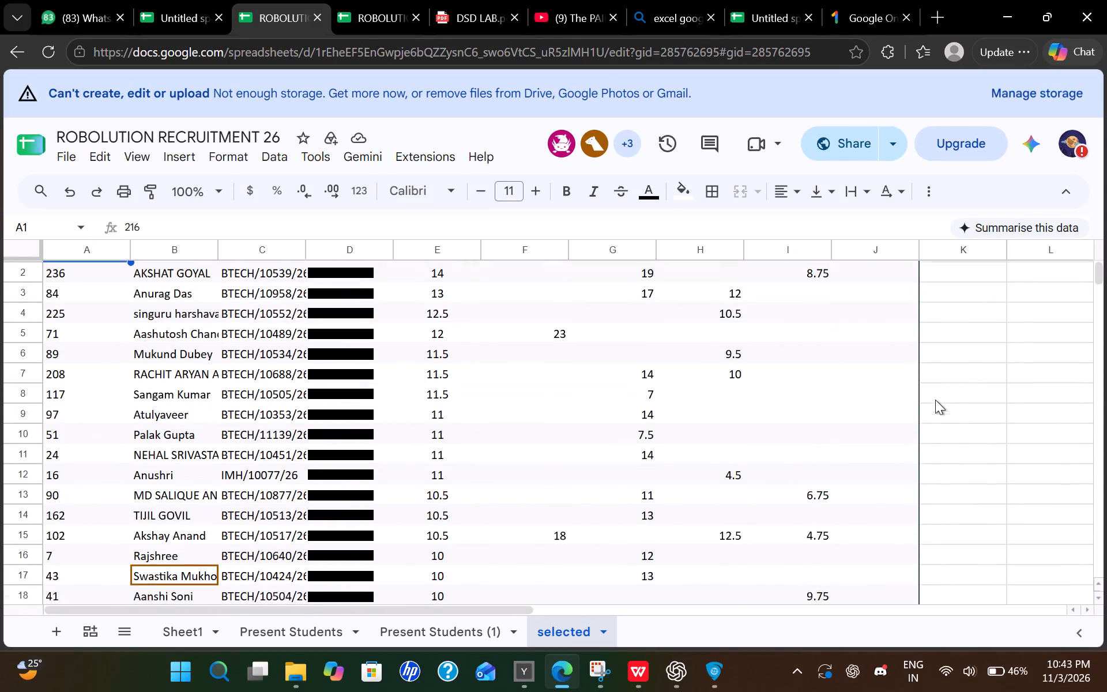
scroll(935, 400, up, 3)
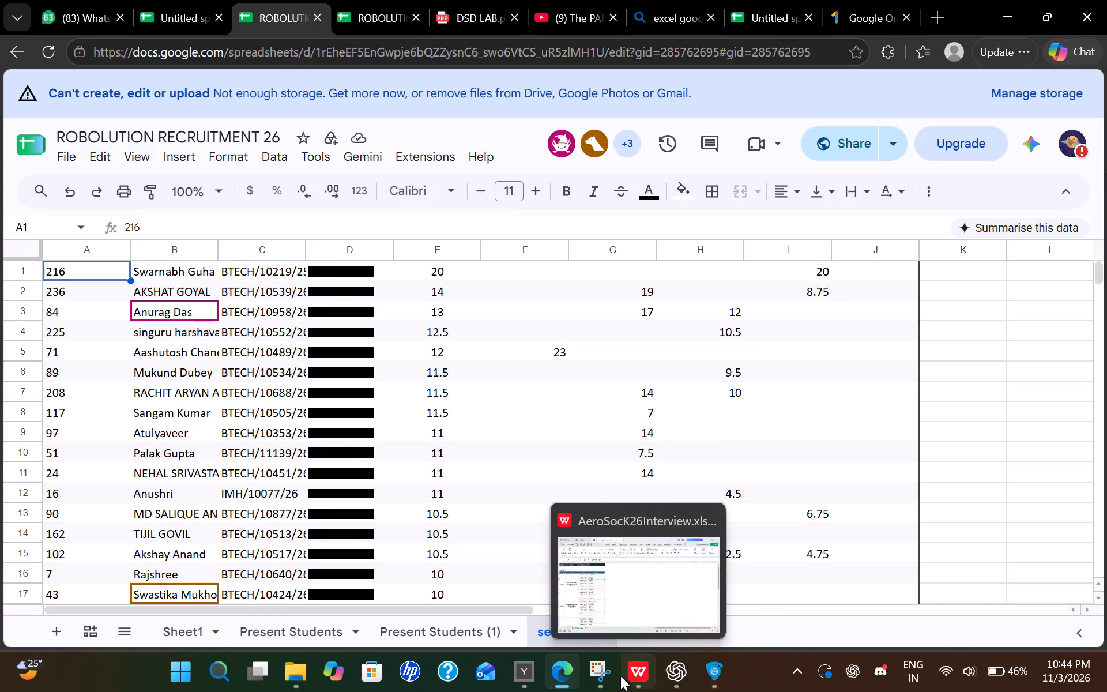
Return to the interview schedule and change the Interviewers header in cell B5 to Panelist.
click(742, 0)
scroll(474, 351, up, 1)
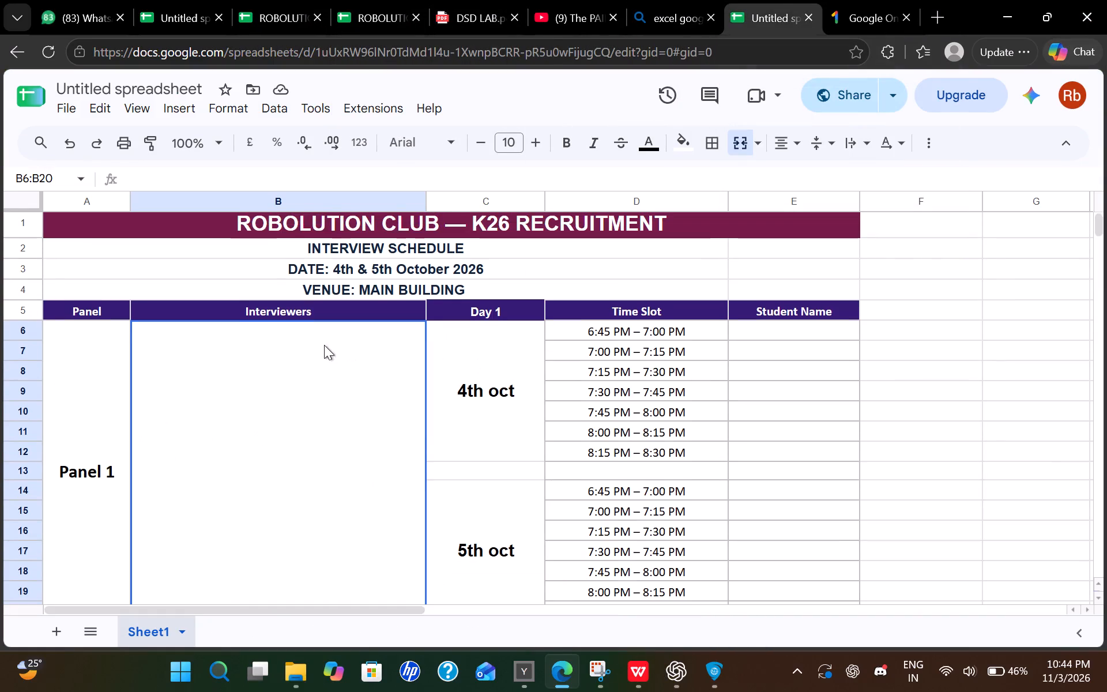
double_click(296, 316)
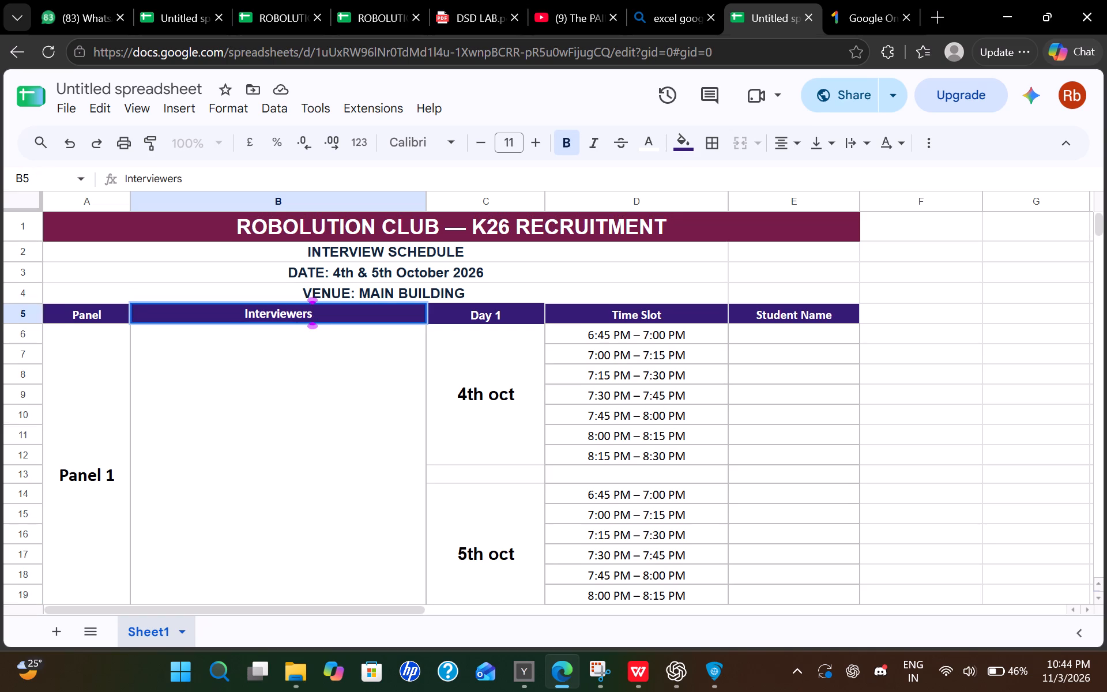
key(BackSpace)
key(BackSpace)
key(BackSpace)
key(BackSpace)
key(BackSpace)
key(BackSpace)
key(BackSpace)
key(BackSpace)
key(BackSpace)
key(BackSpace)
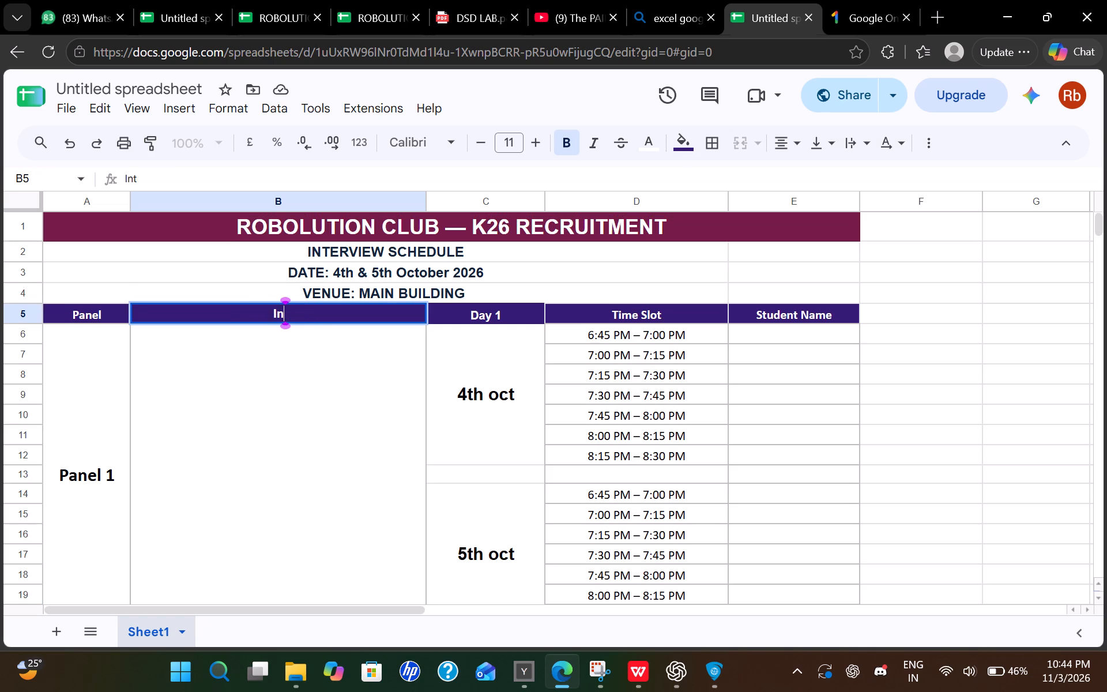
key(BackSpace)
text(anle)
key(BackSpace)
key(BackSpace)
text(elist)
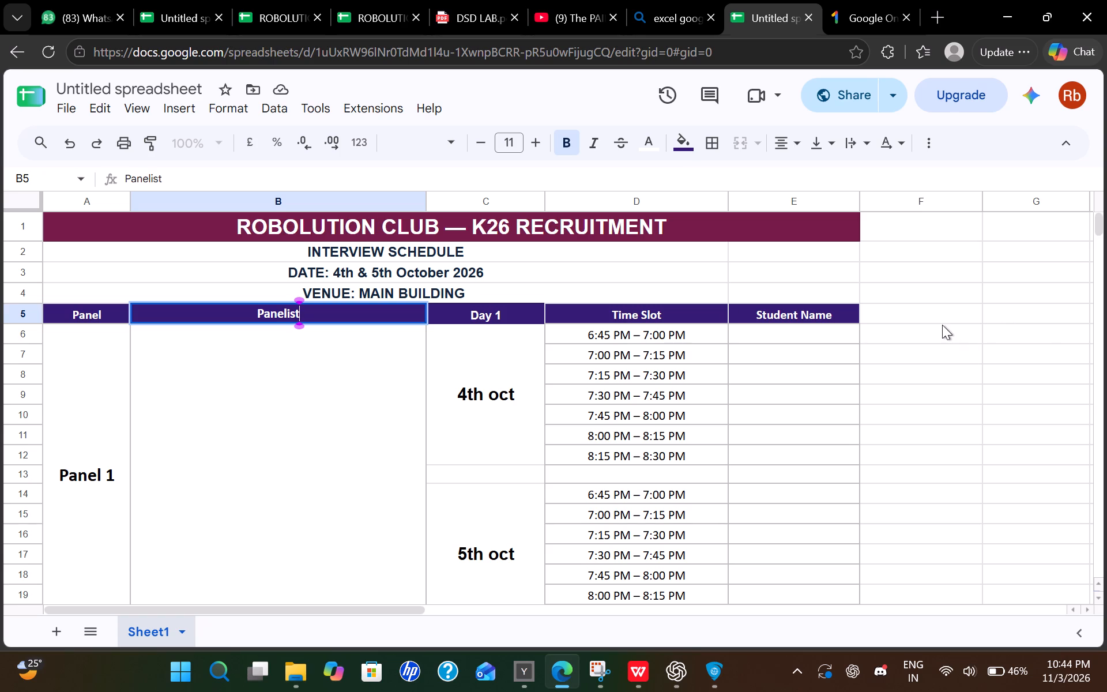
click(942, 325)
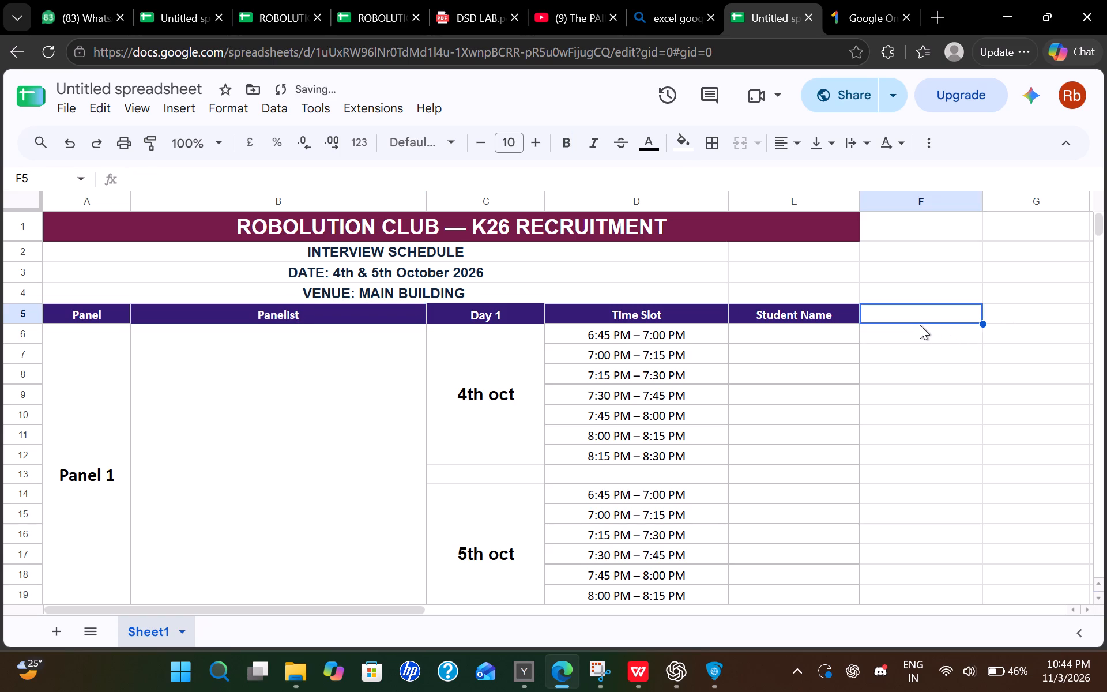
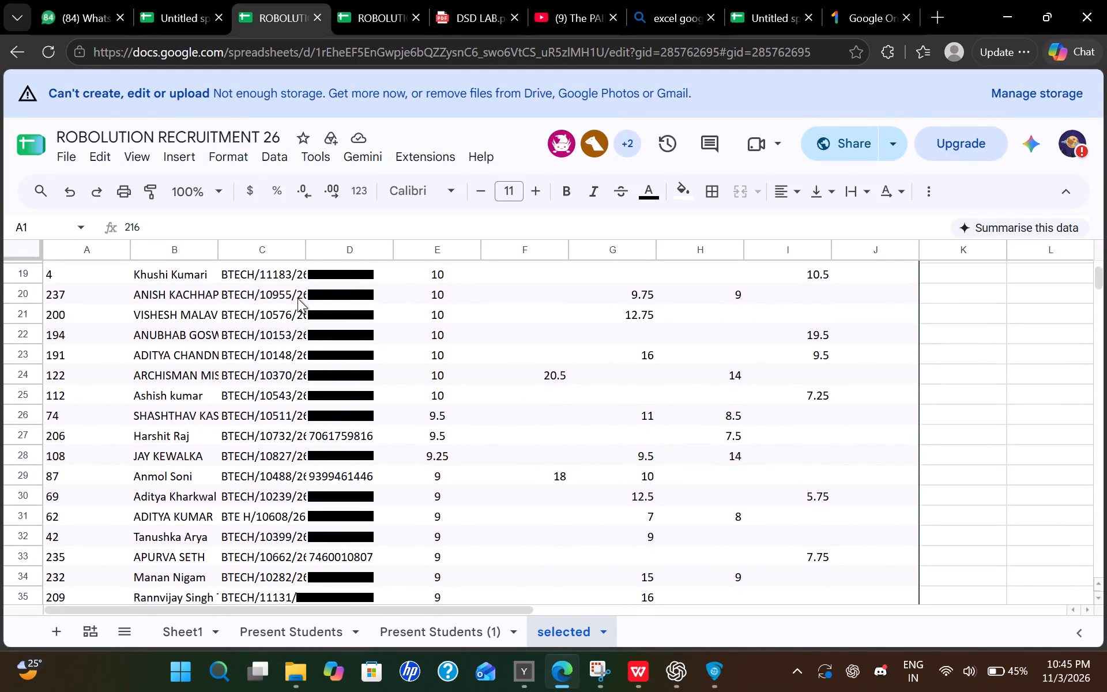
Highlight all of row 10, student number 51, on the selected sheet with a light blue fill.
scroll(298, 298, up, 1)
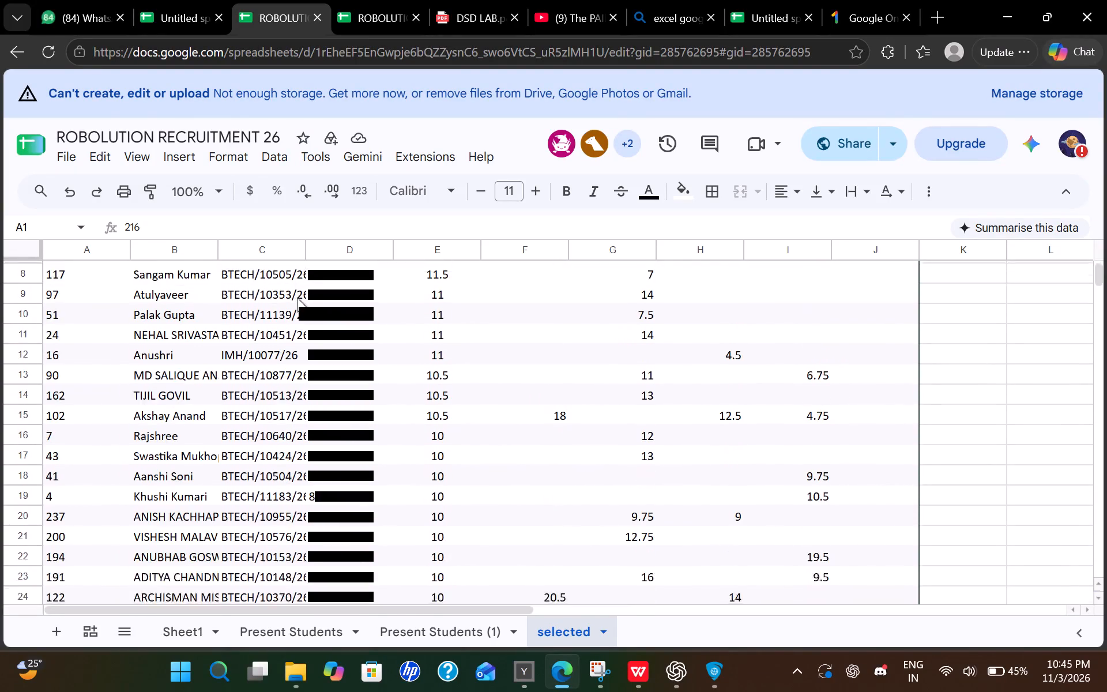
scroll(298, 298, up, 3)
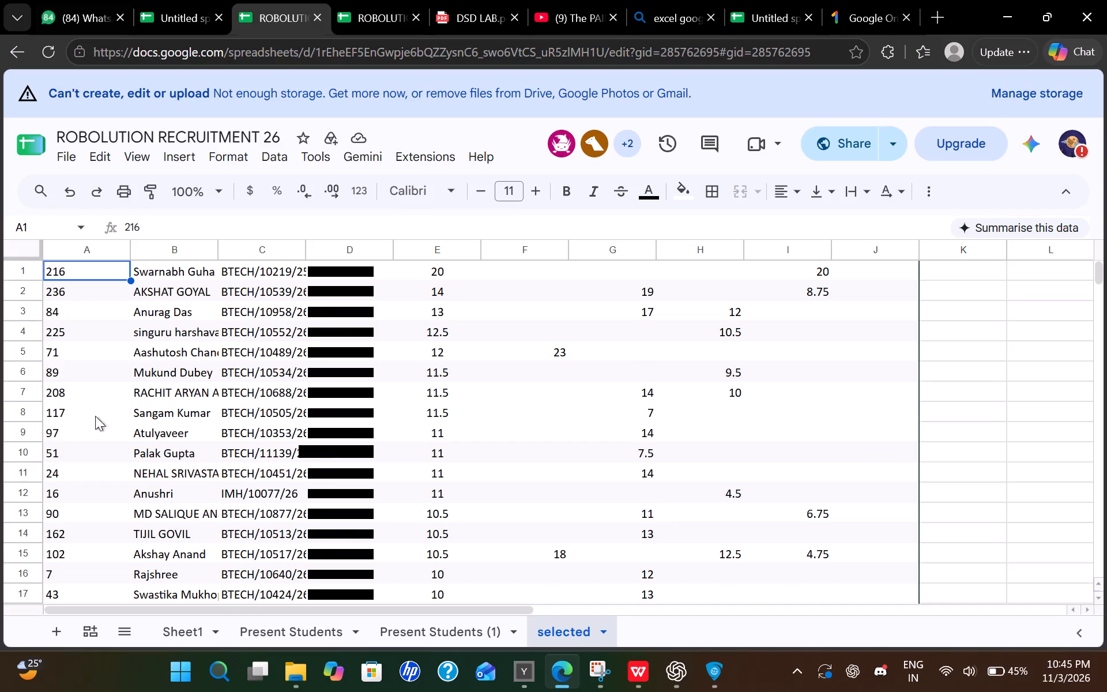
click(22, 455)
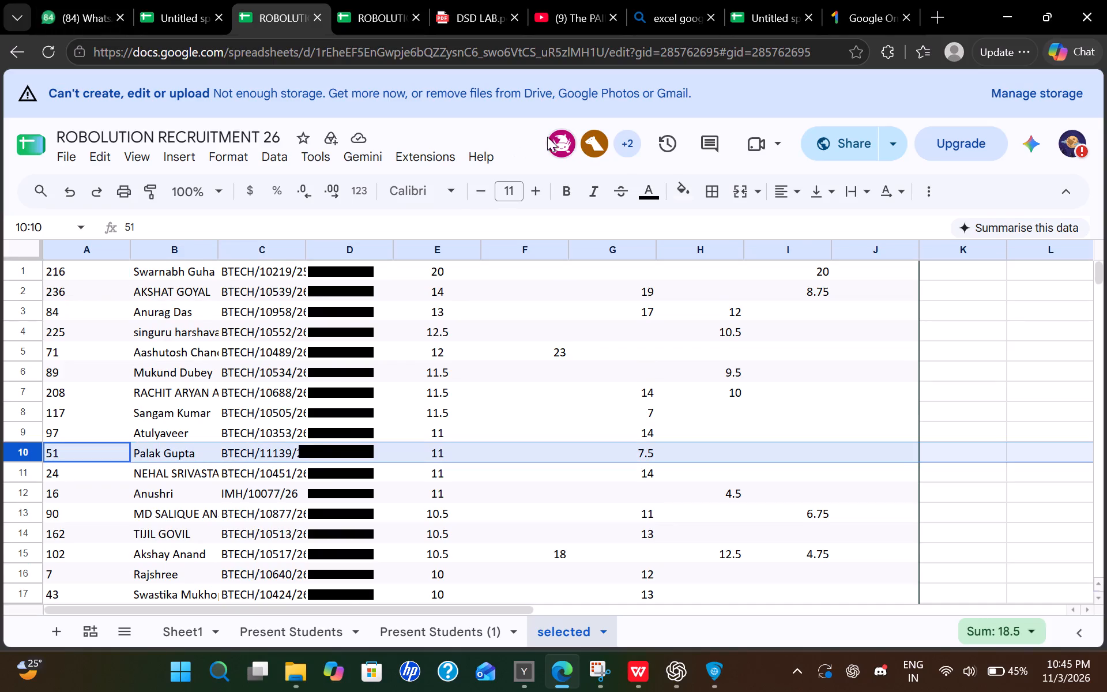
click(687, 193)
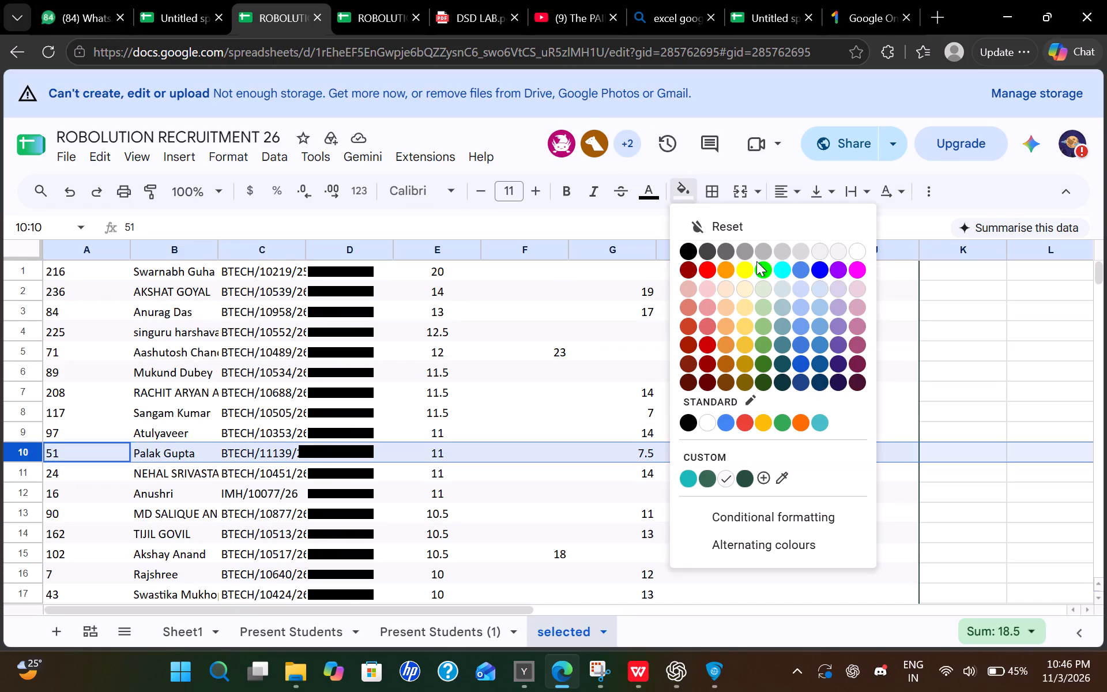
click(813, 289)
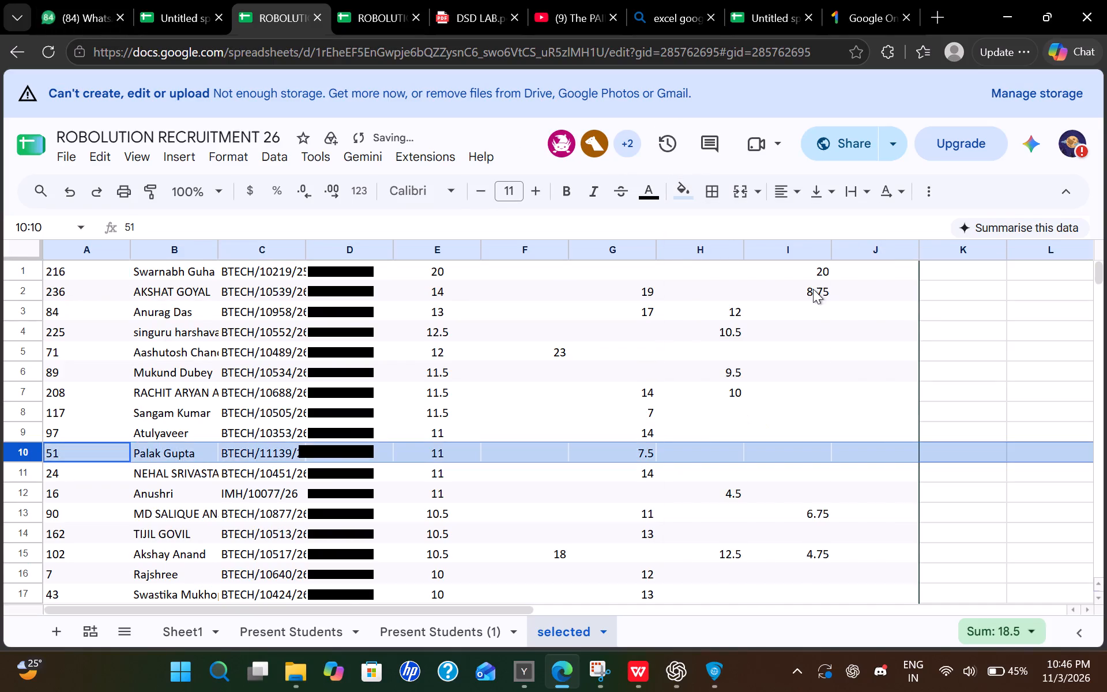
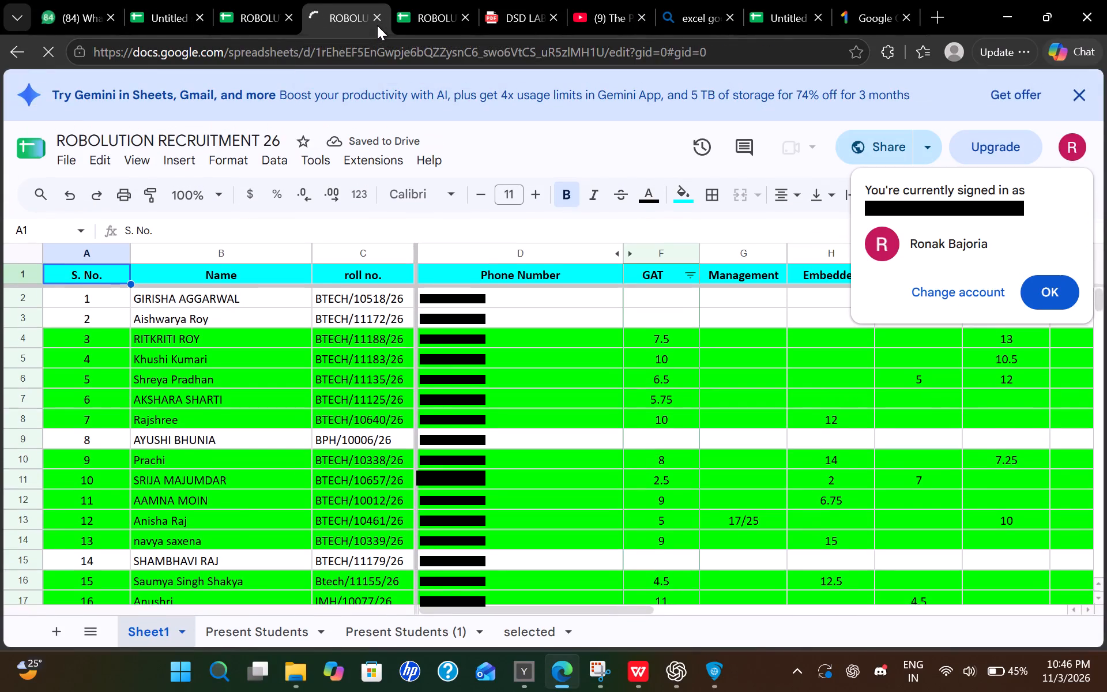
Close the extra ROBOLUTION RECRUITMENT 26 tab and open the selected sheet in the spreadsheet's other signed-in tab.
click(375, 17)
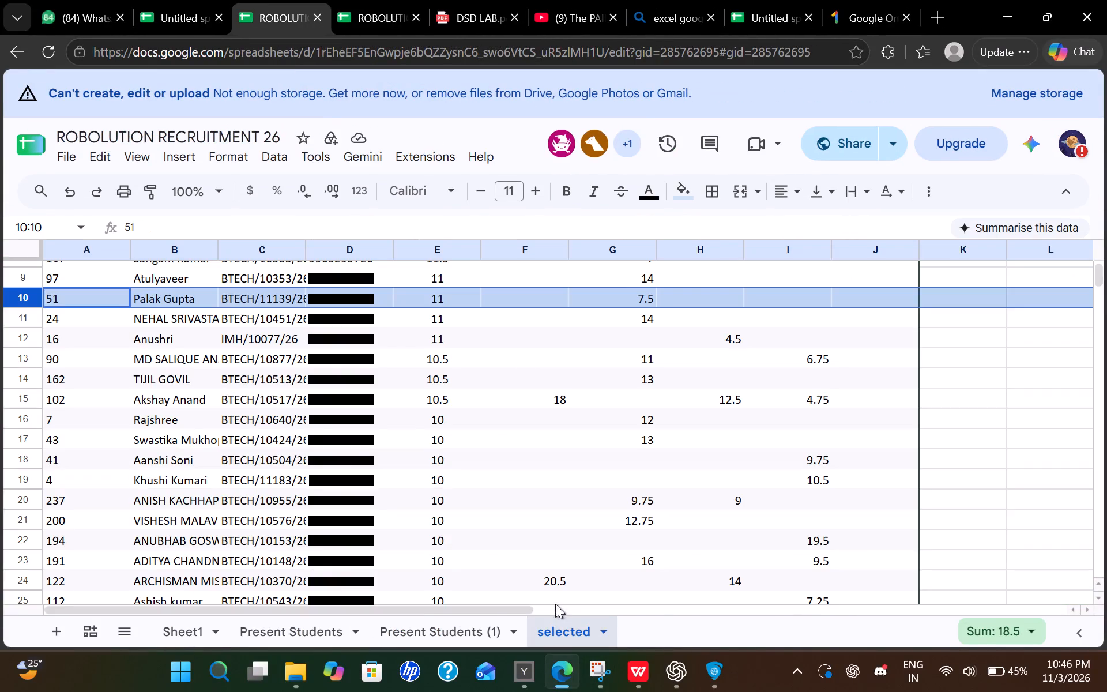
click(420, 0)
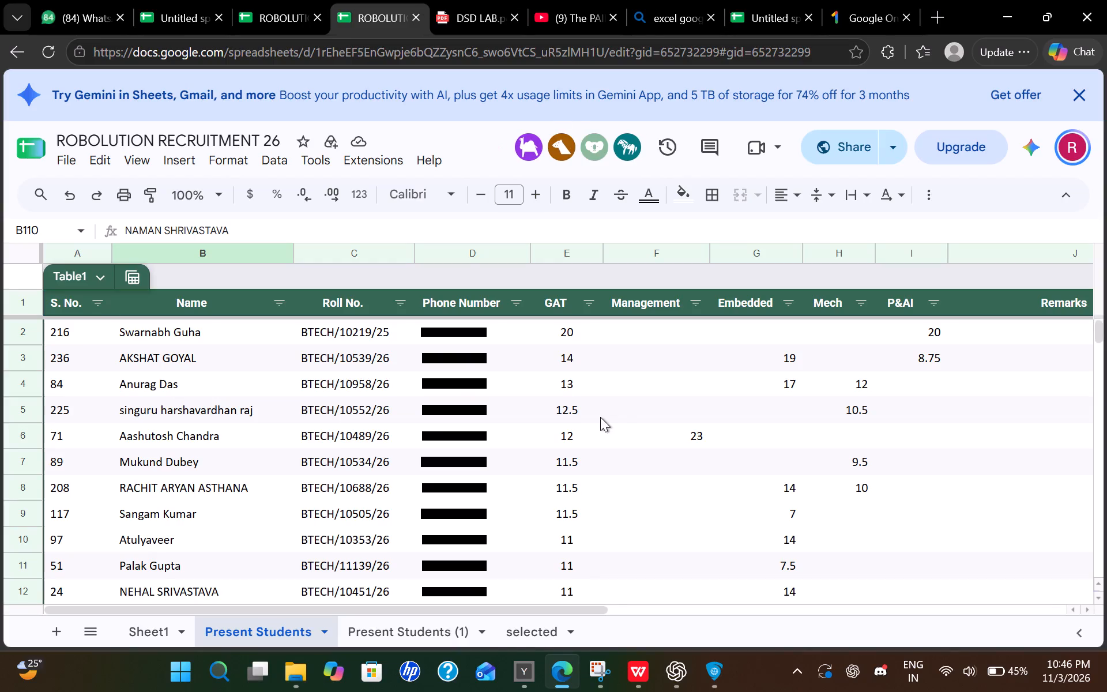
click(515, 638)
Select all of row 12, student number 16, on the selected sheet for a fill colour.
scroll(551, 492, up, 1)
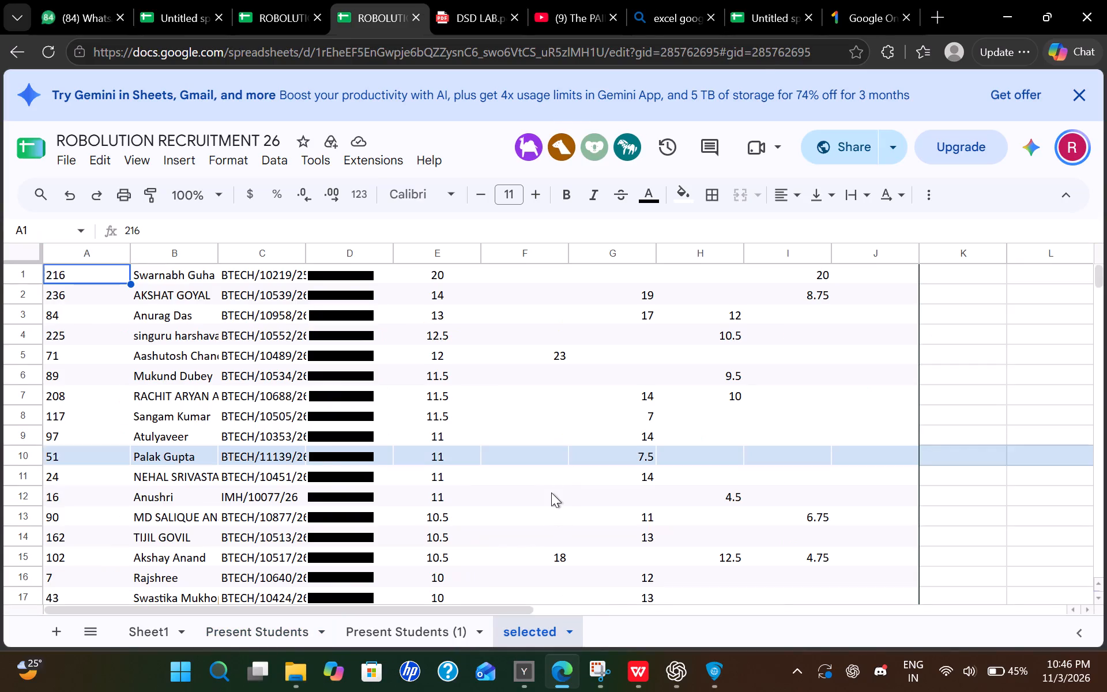
scroll(551, 492, up, 1)
scroll(551, 492, down, 1)
click(551, 492)
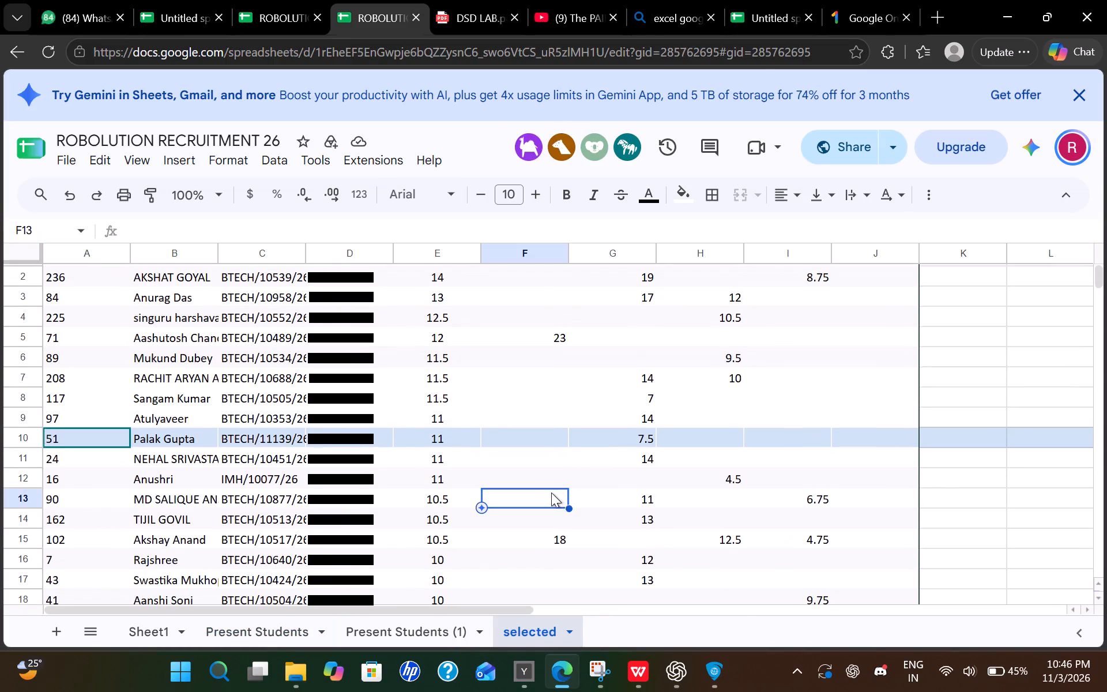
scroll(551, 492, down, 1)
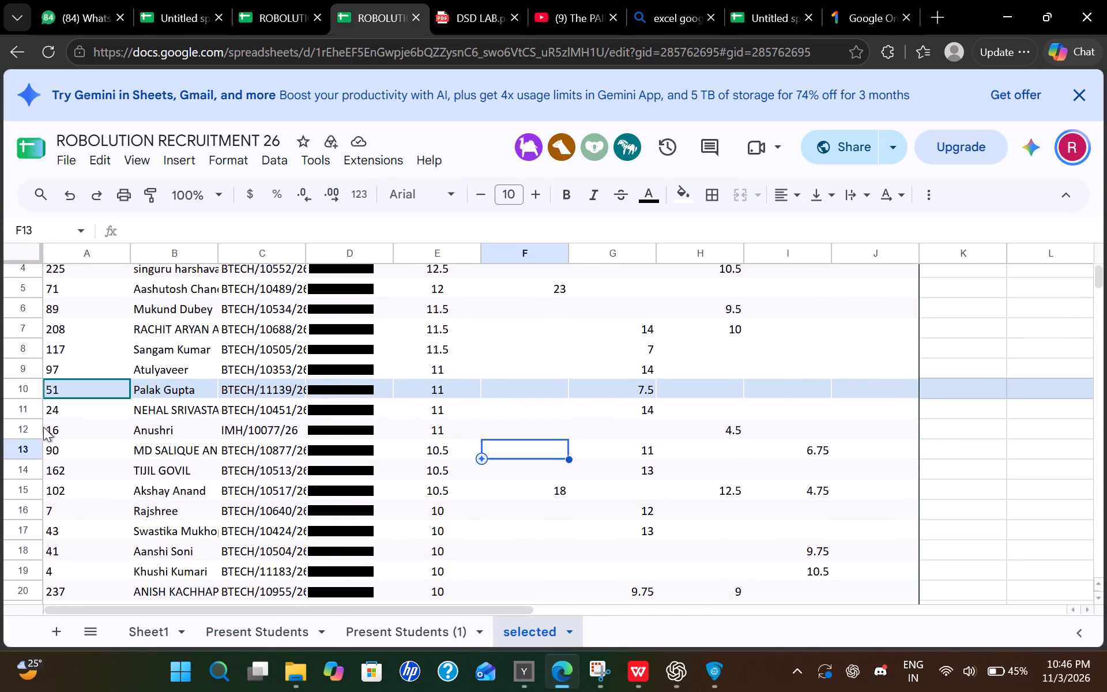
click(29, 426)
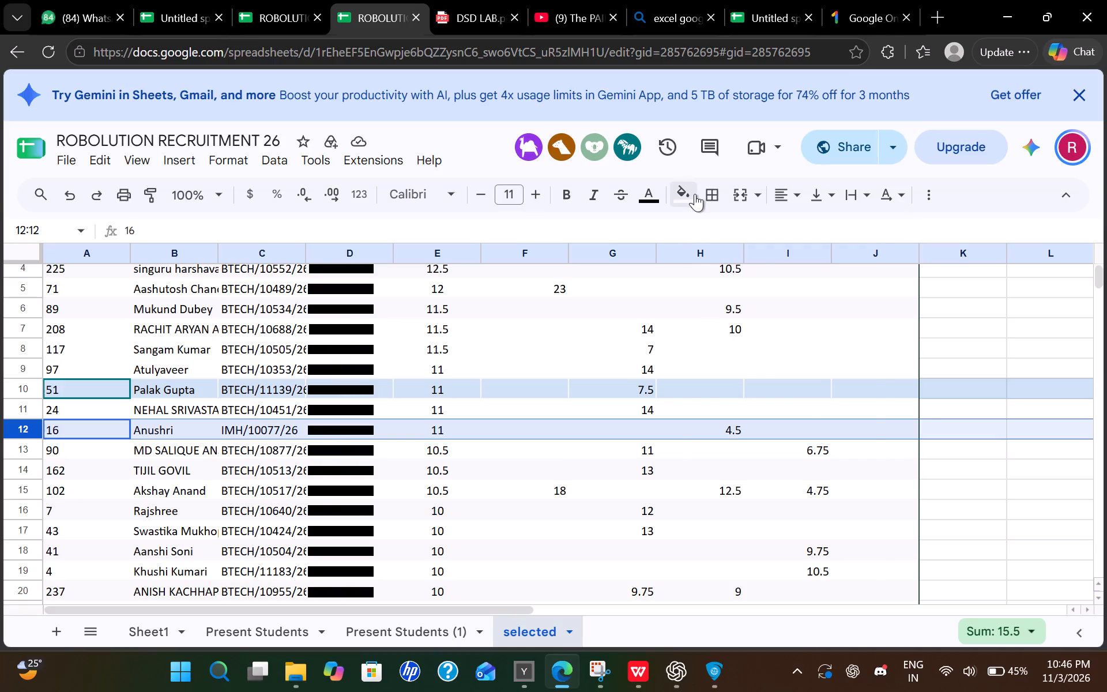
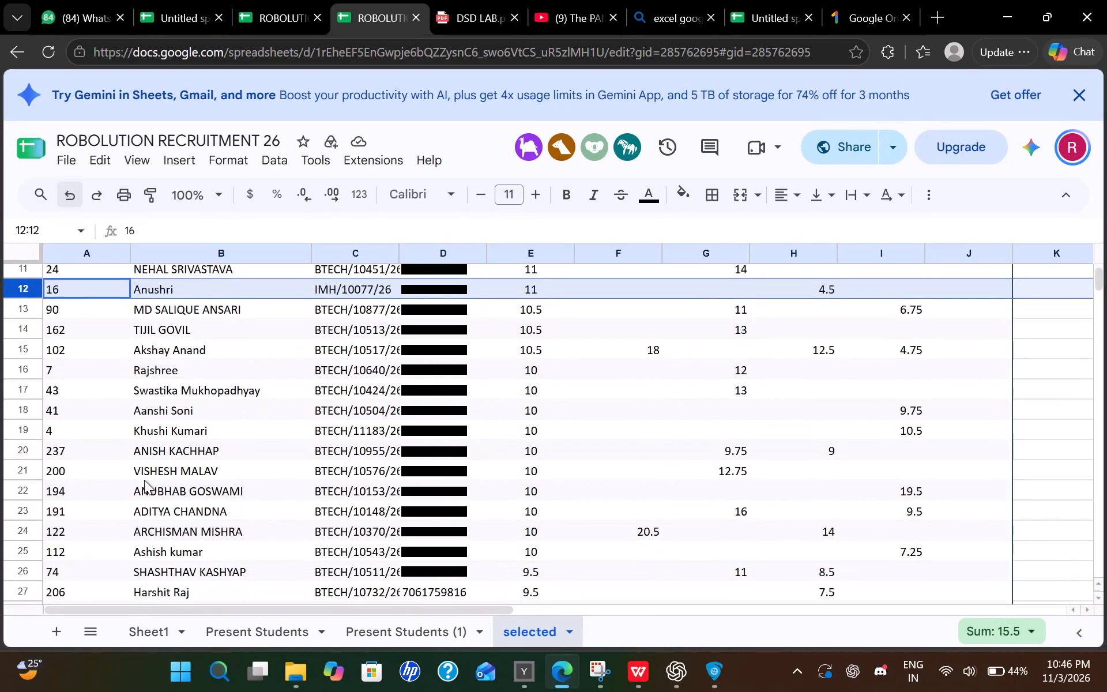
Fill all of row 12, student number 16, with light blue on the selected sheet, matching row 10.
scroll(140, 472, up, 1)
click(205, 453)
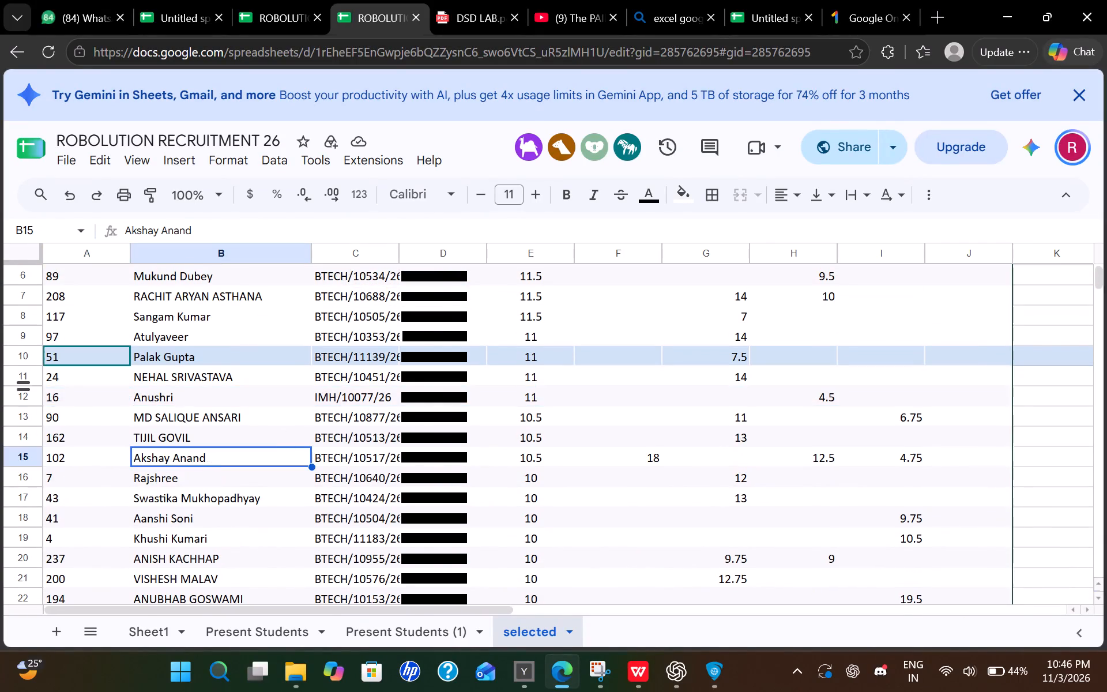
click(15, 396)
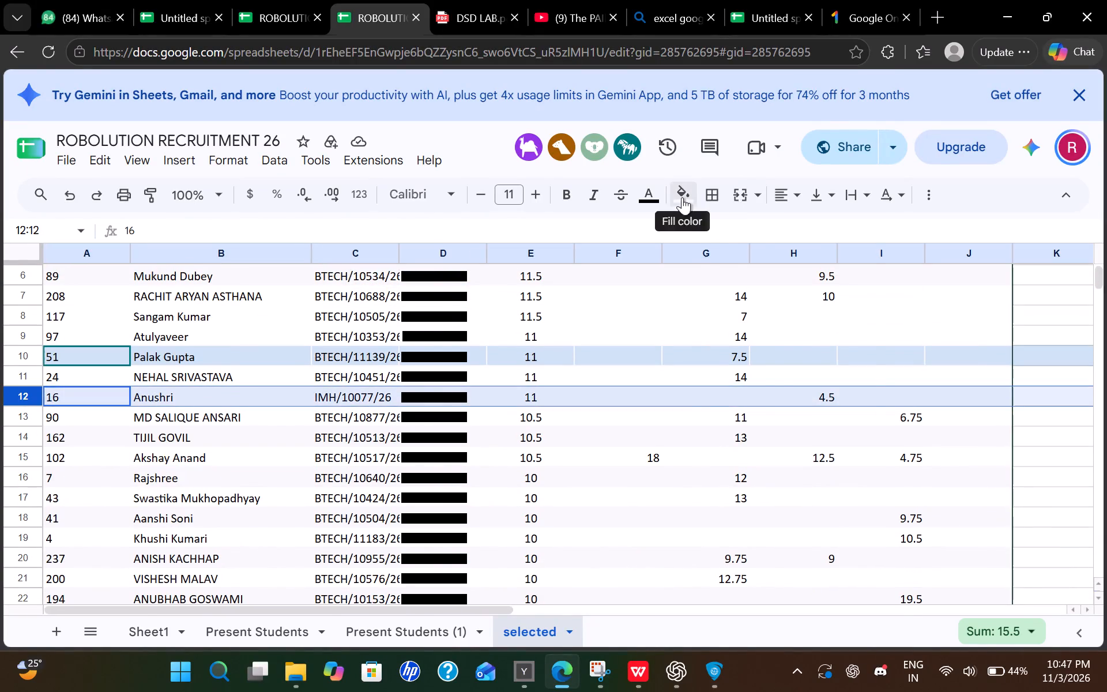
click(682, 197)
click(819, 295)
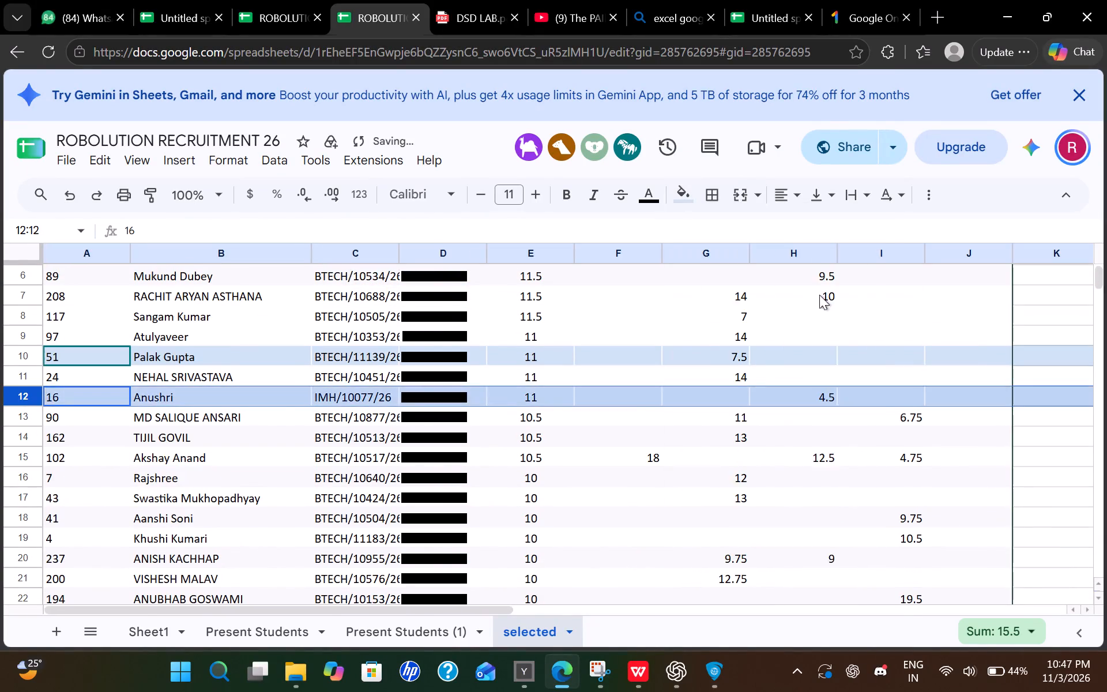
Review the student rows on the selected sheet through the end of the list and back up, checking which are colour-highlighted.
click(634, 388)
click(586, 476)
scroll(494, 473, up, 1)
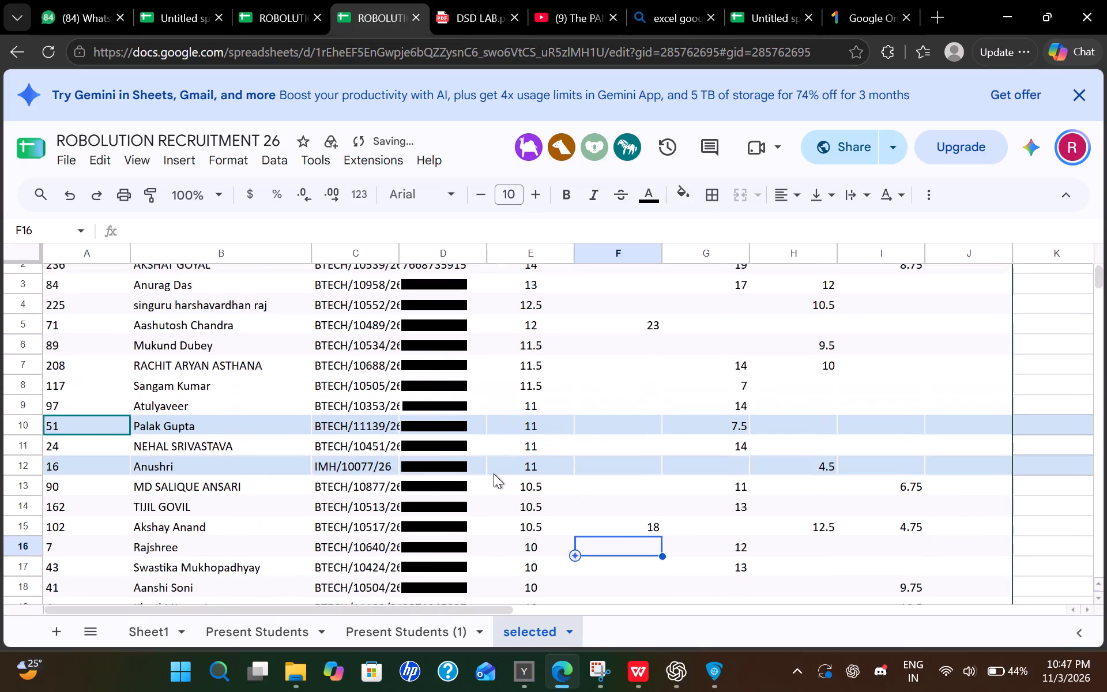
scroll(415, 494, down, 6)
scroll(415, 494, up, 3)
scroll(415, 494, down, 2)
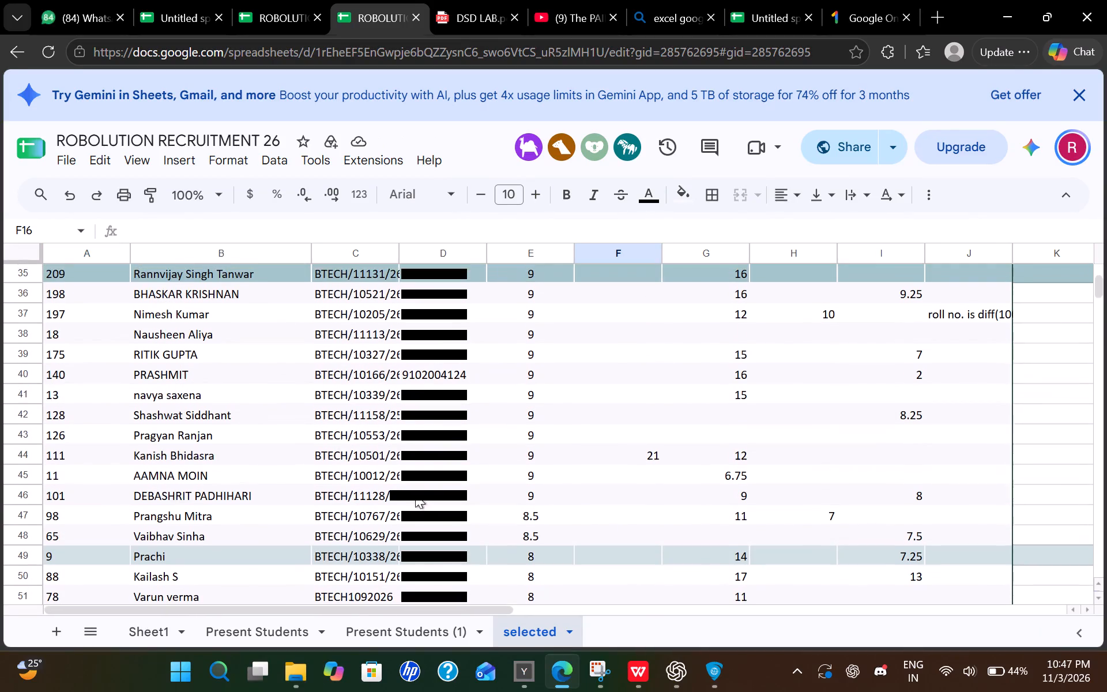
scroll(415, 494, down, 4)
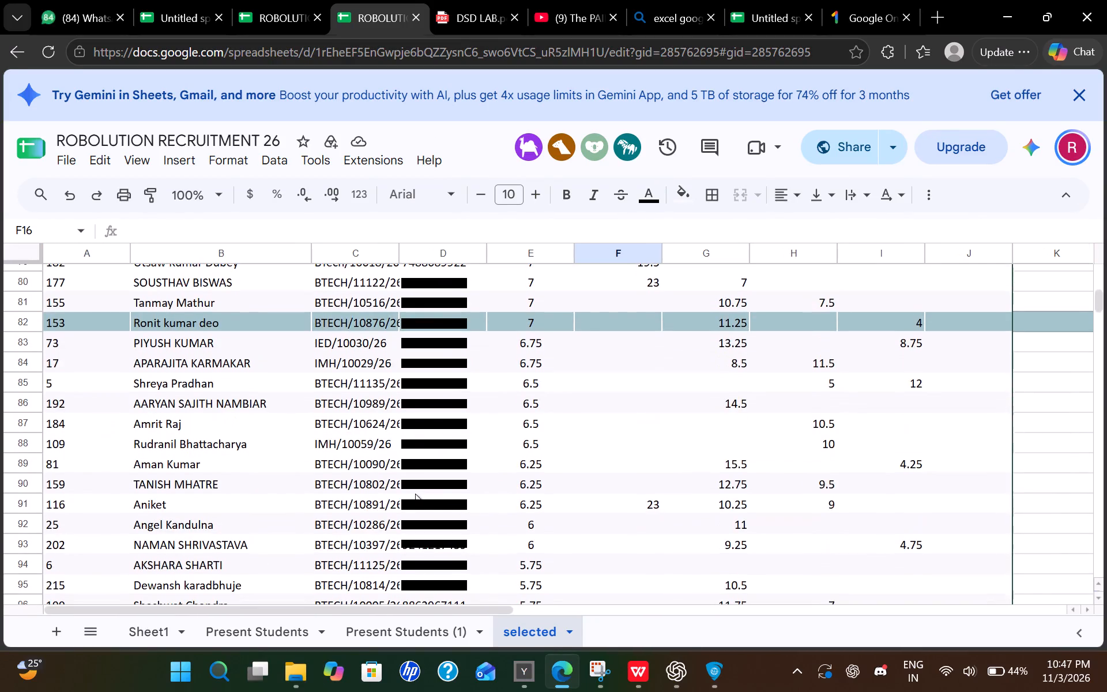
scroll(415, 494, down, 2)
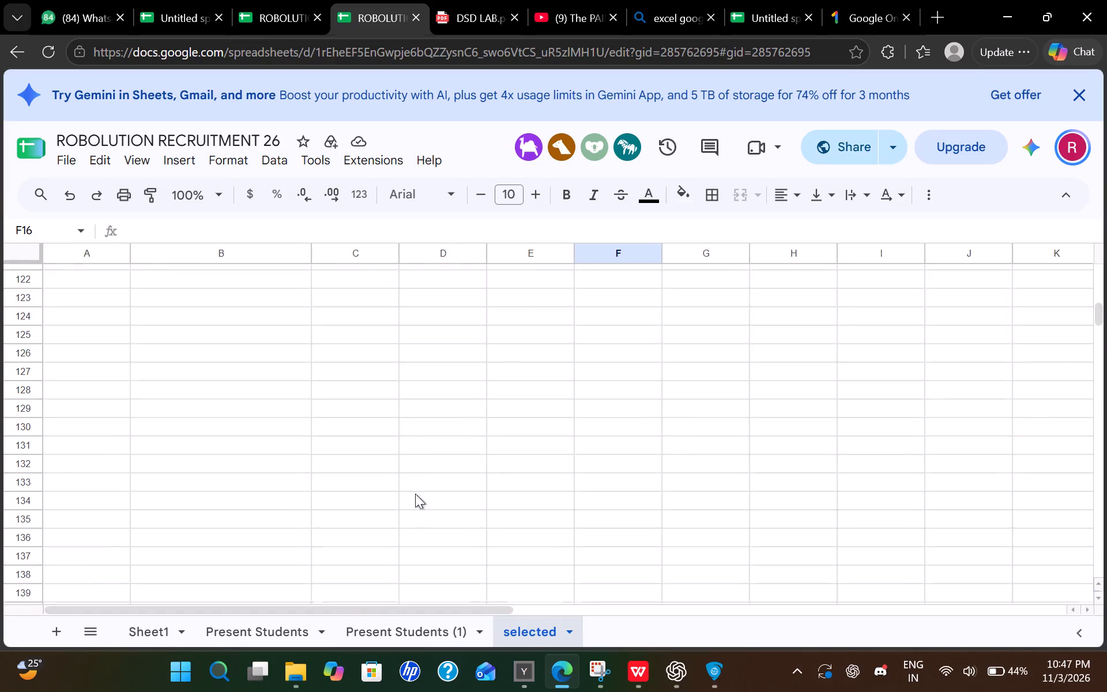
scroll(385, 495, up, 1)
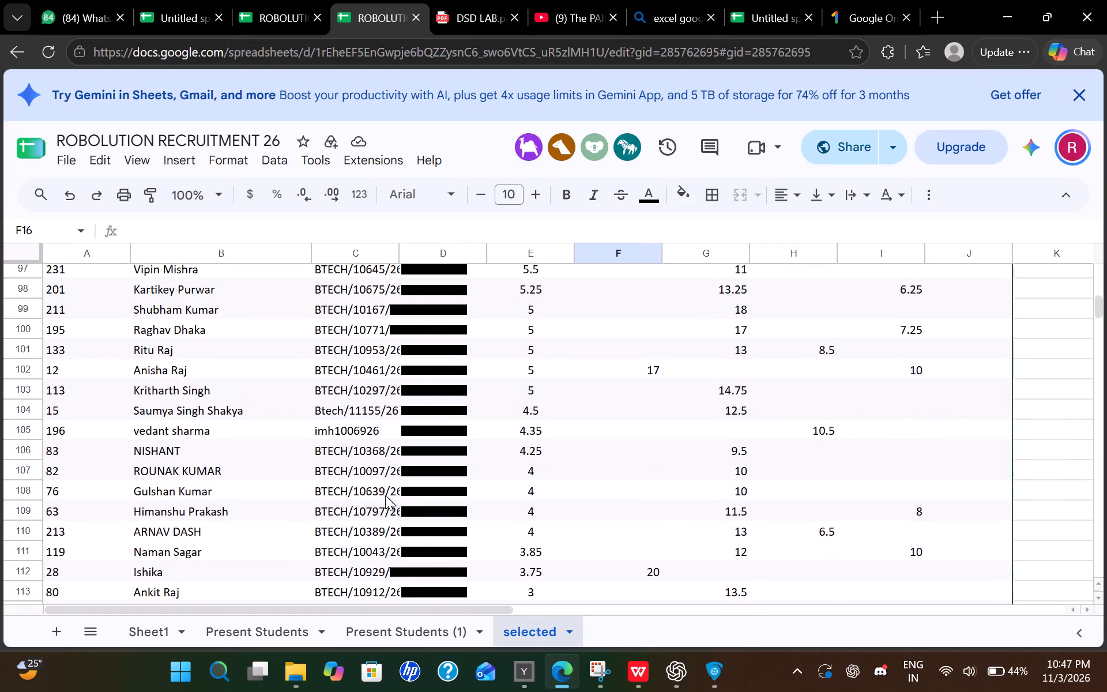
scroll(385, 495, up, 1)
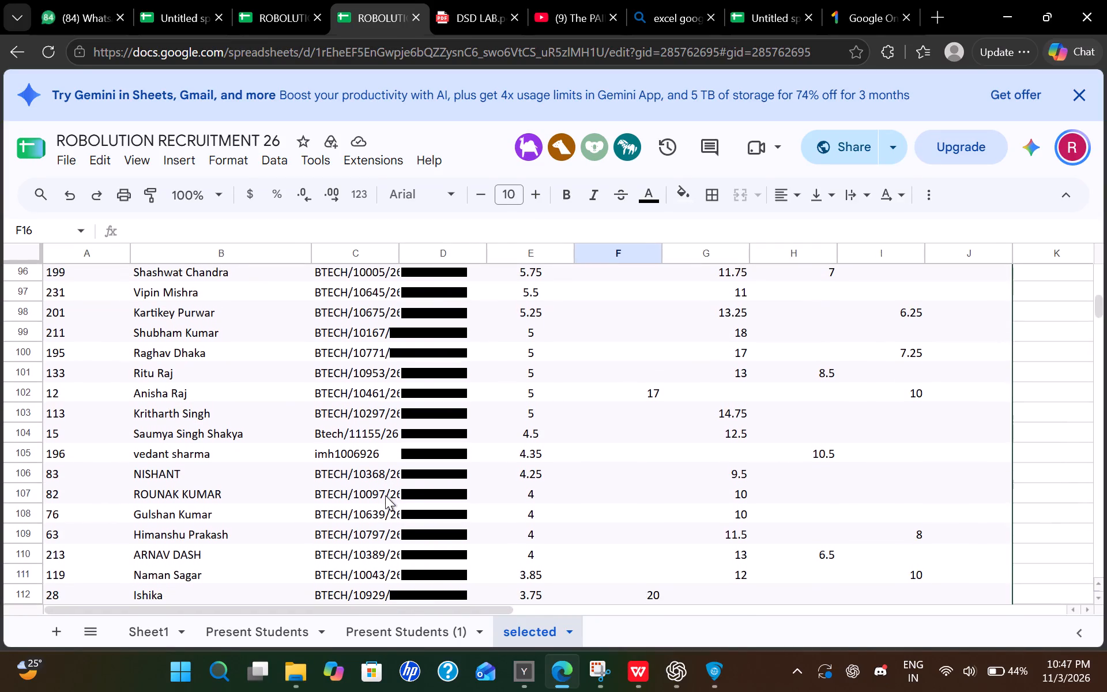
scroll(385, 495, up, 1)
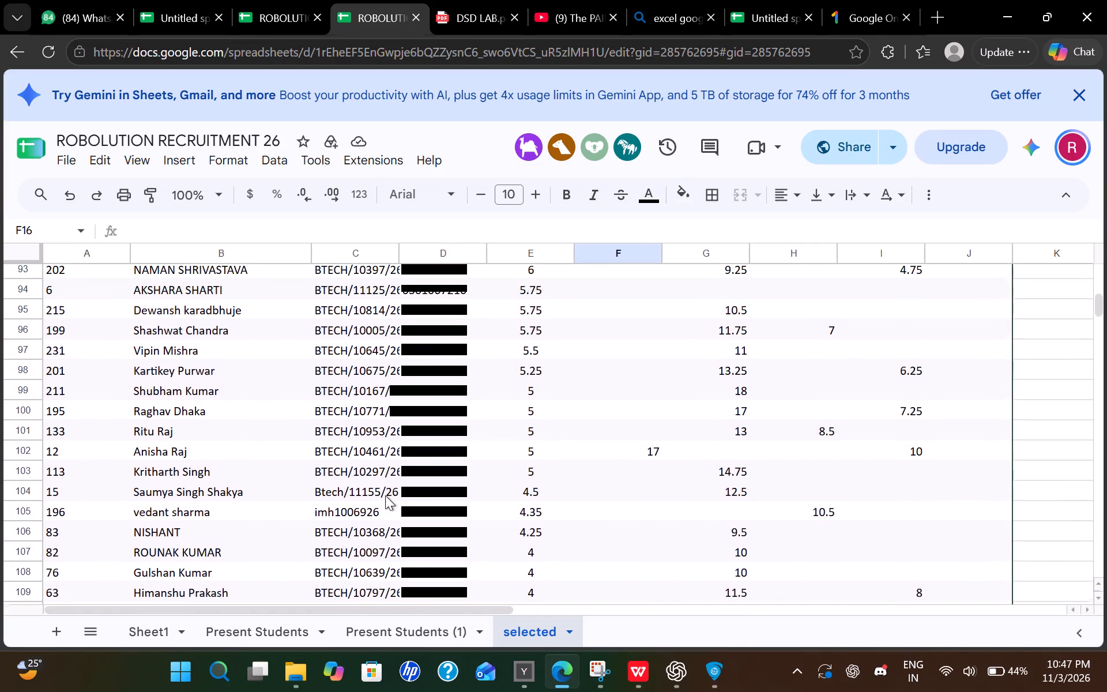
scroll(385, 495, up, 2)
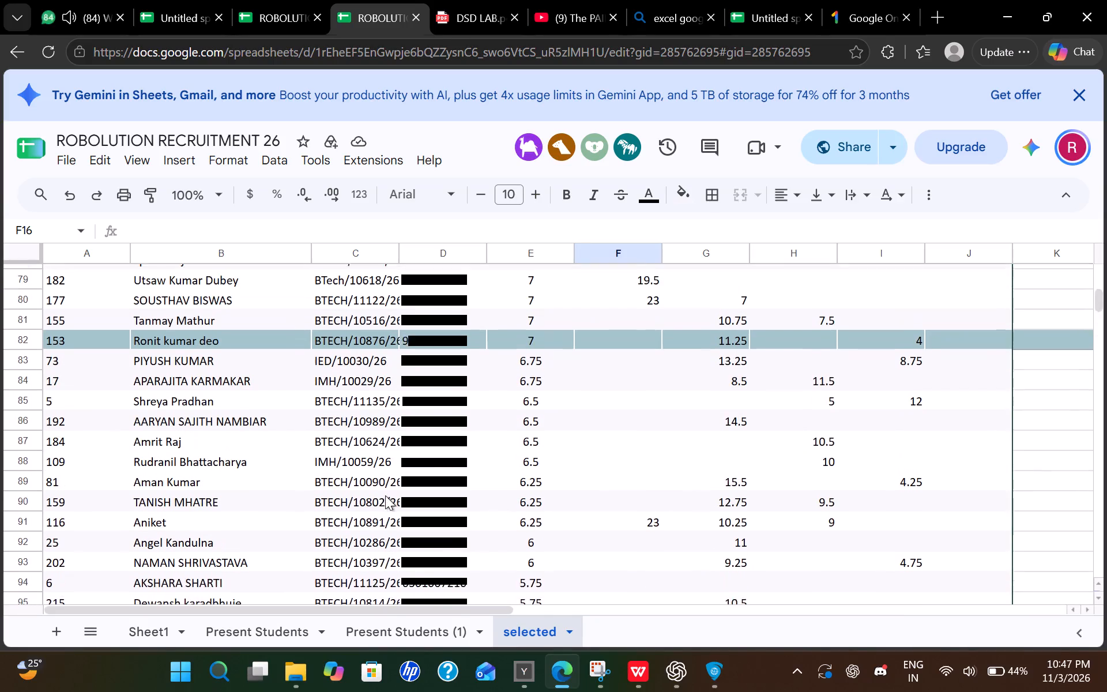
scroll(385, 495, up, 2)
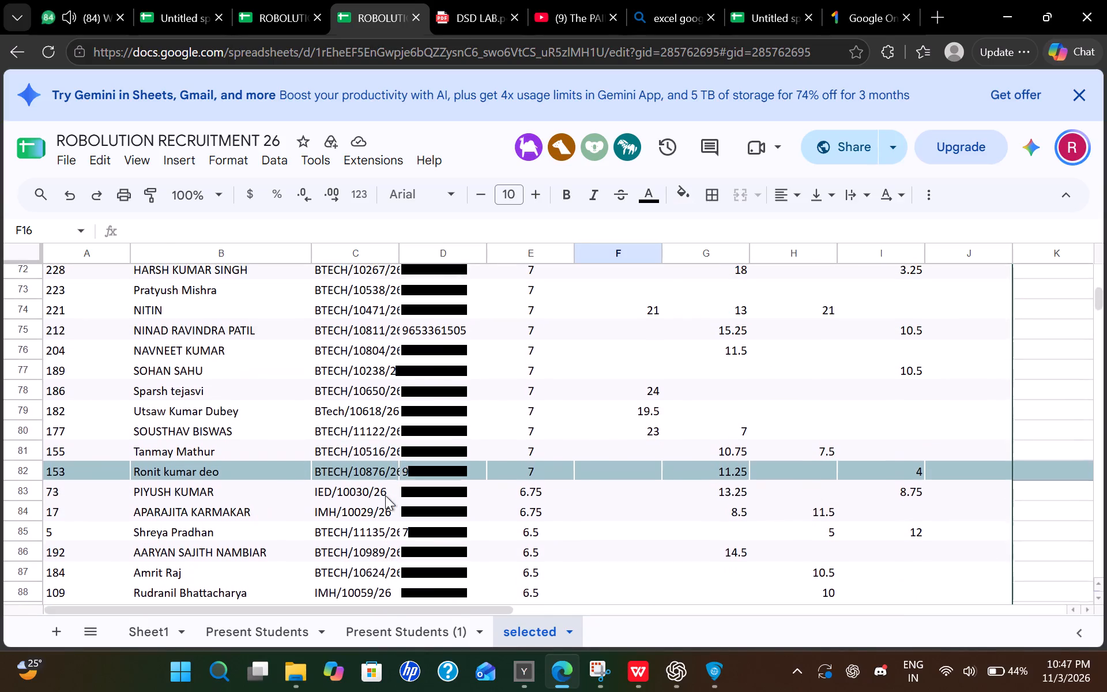
scroll(385, 495, up, 2)
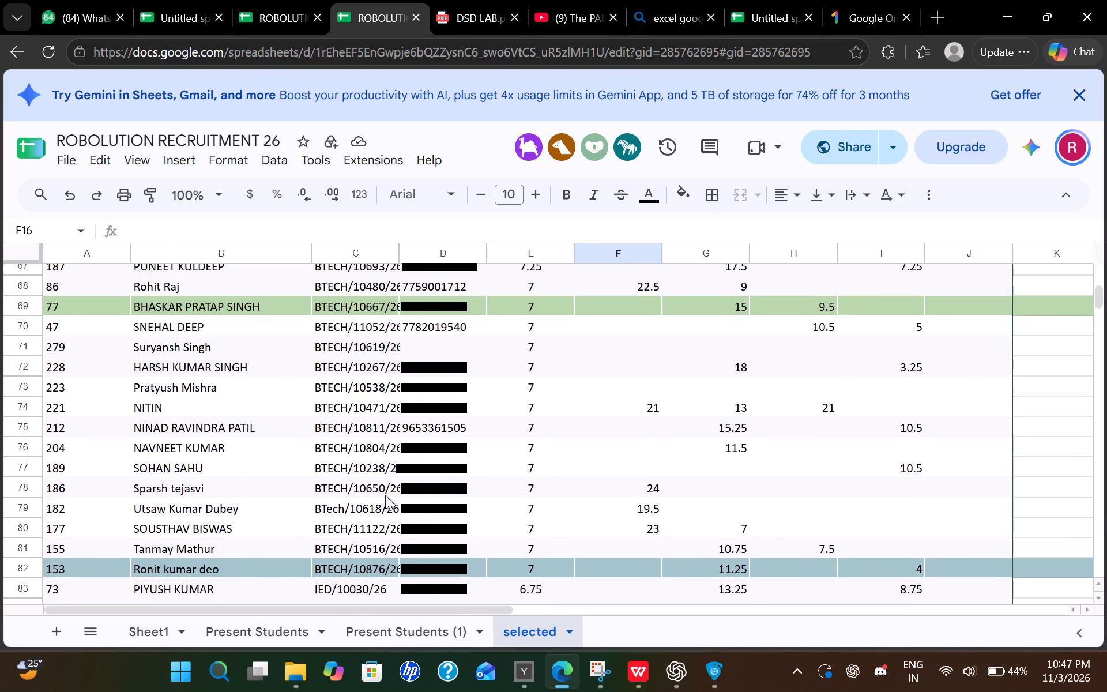
scroll(385, 495, up, 2)
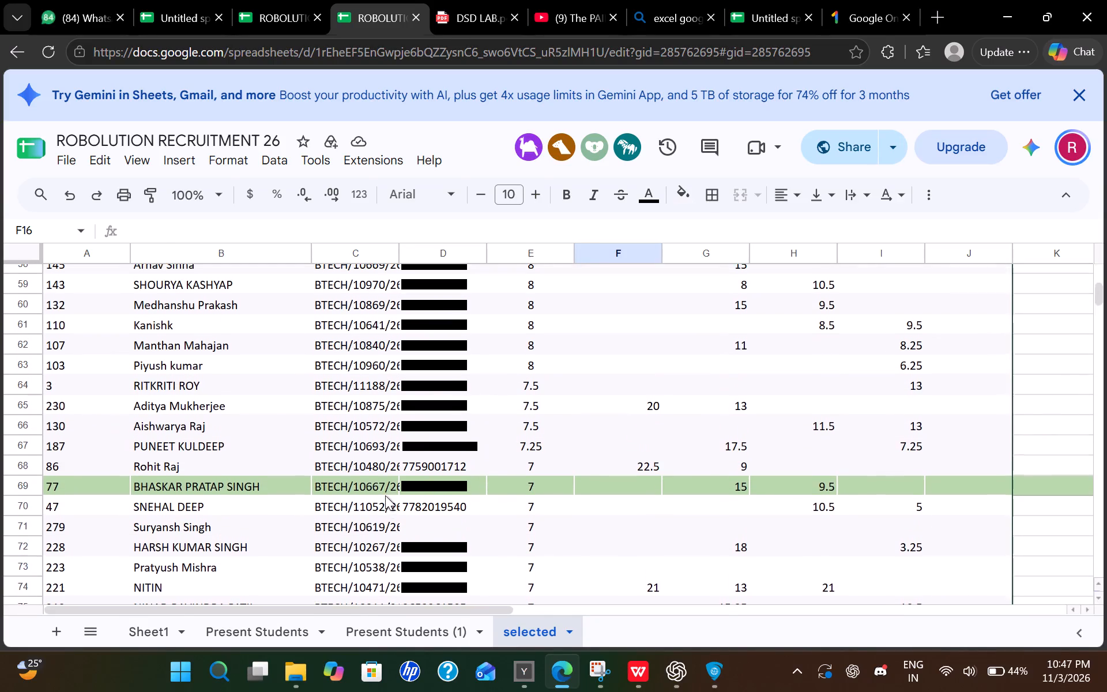
scroll(385, 495, up, 2)
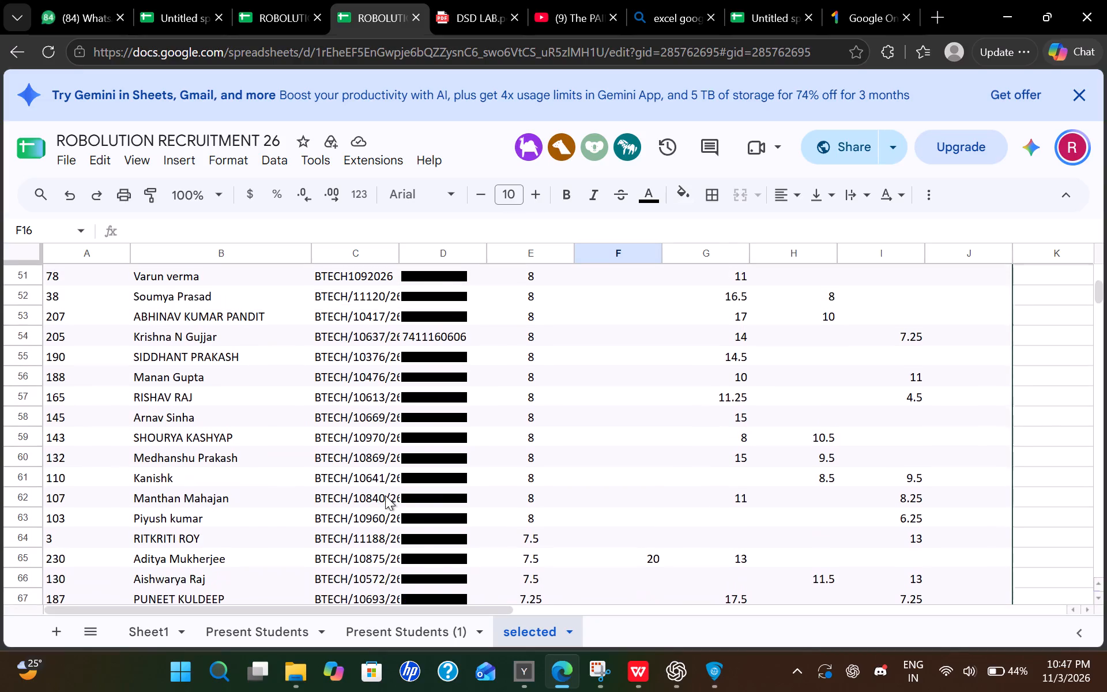
scroll(385, 495, up, 2)
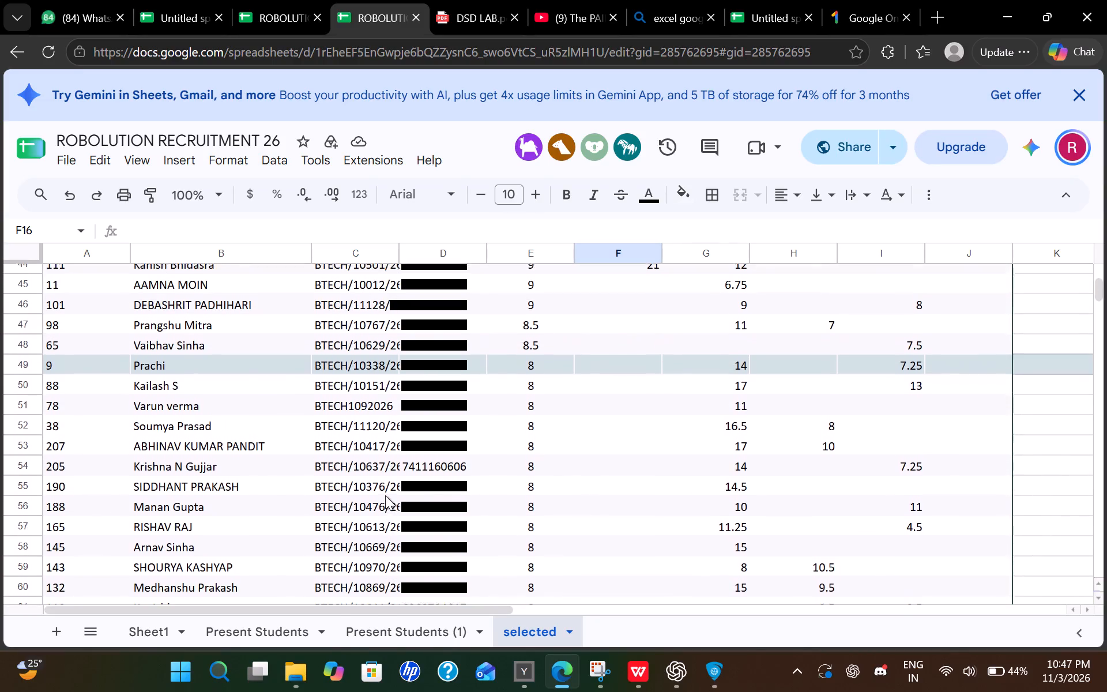
scroll(385, 495, up, 1)
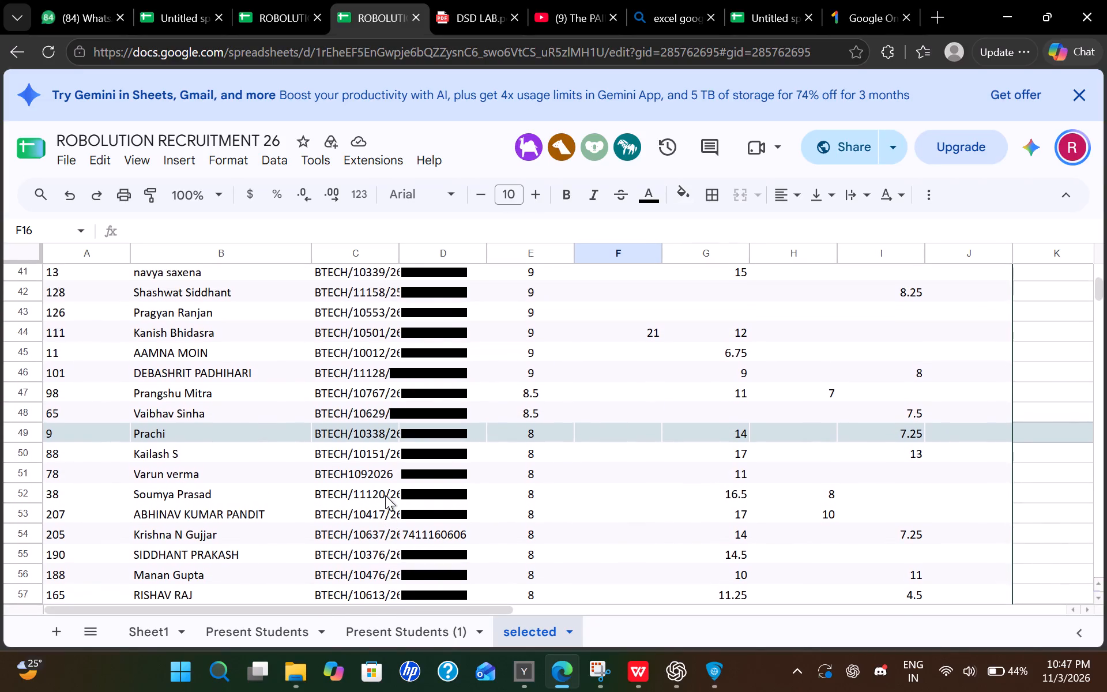
scroll(385, 495, up, 2)
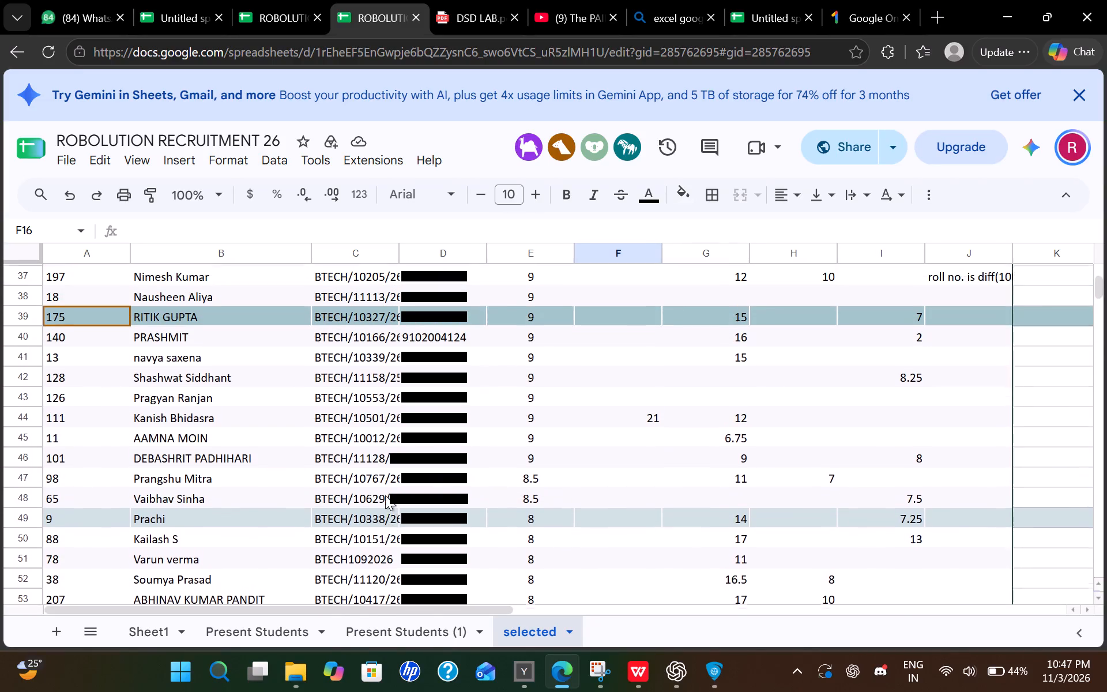
scroll(385, 495, up, 2)
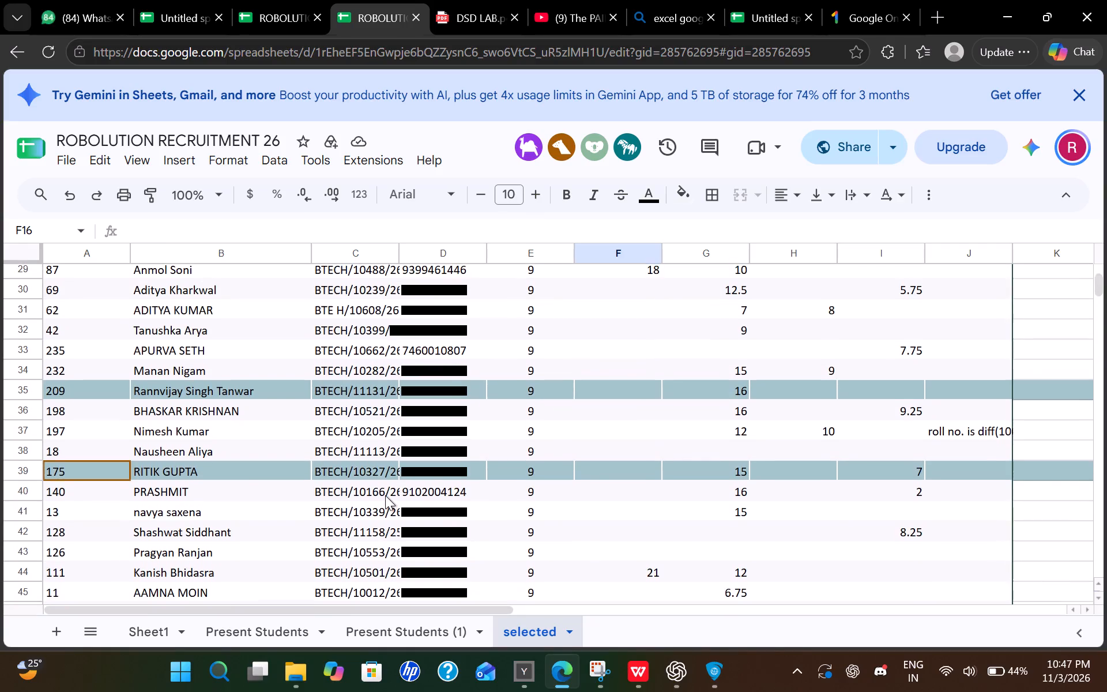
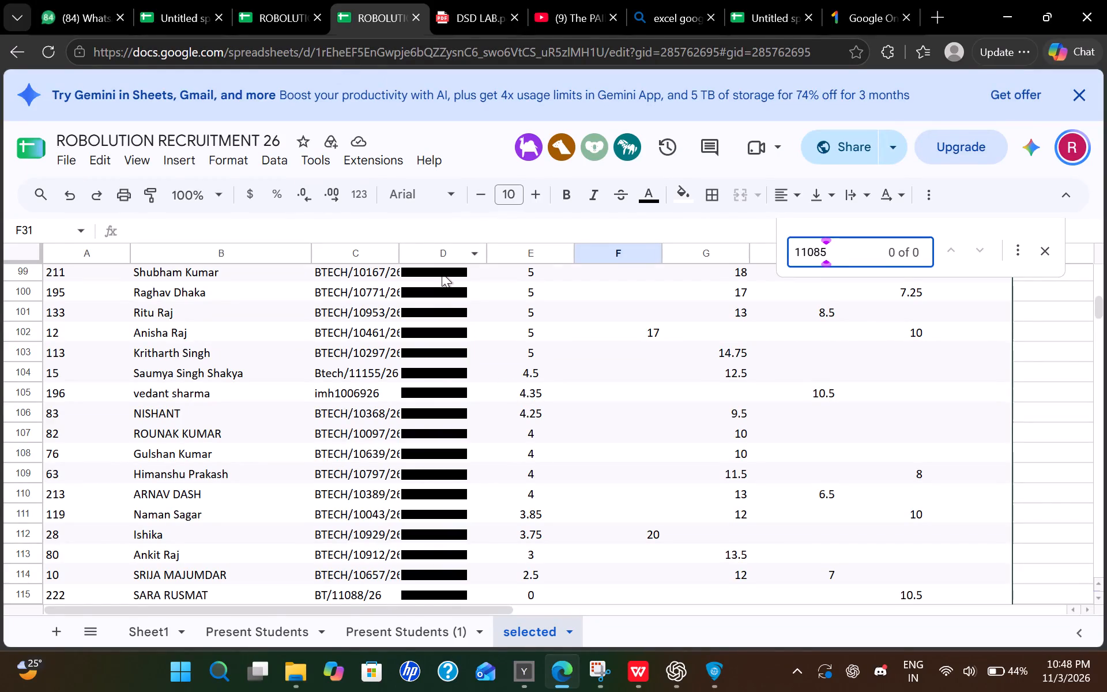
Look through the student rows on the selected sheet and clear the roll number from the find-in-sheet search.
scroll(442, 273, up, 3)
scroll(442, 273, down, 2)
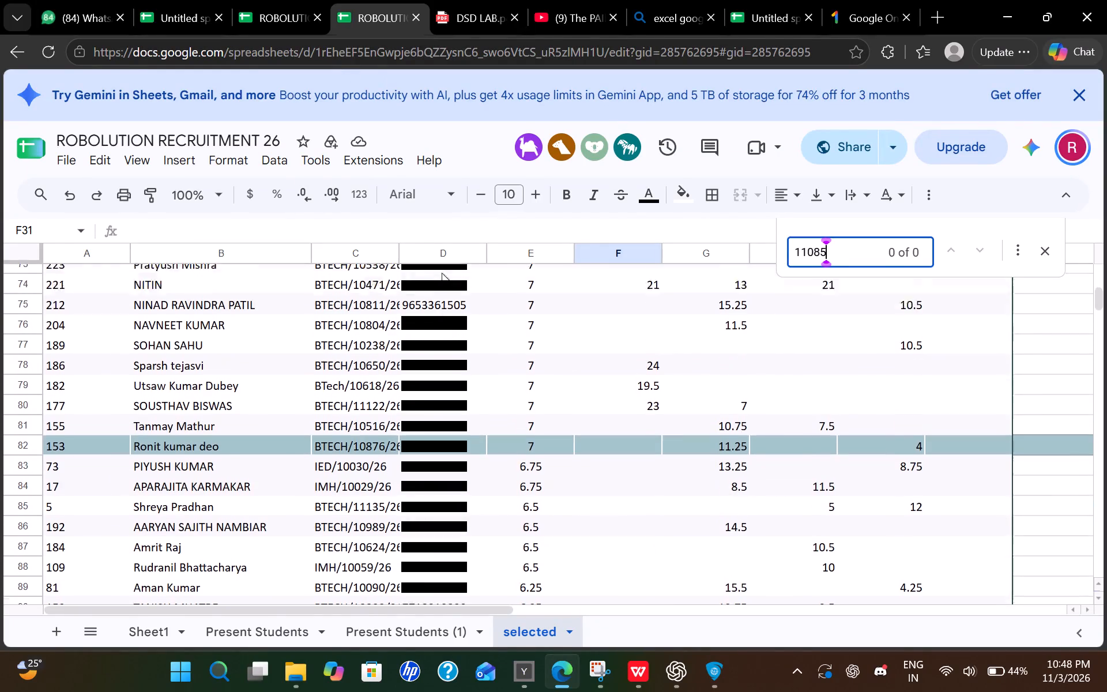
scroll(442, 273, down, 1)
scroll(442, 273, up, 5)
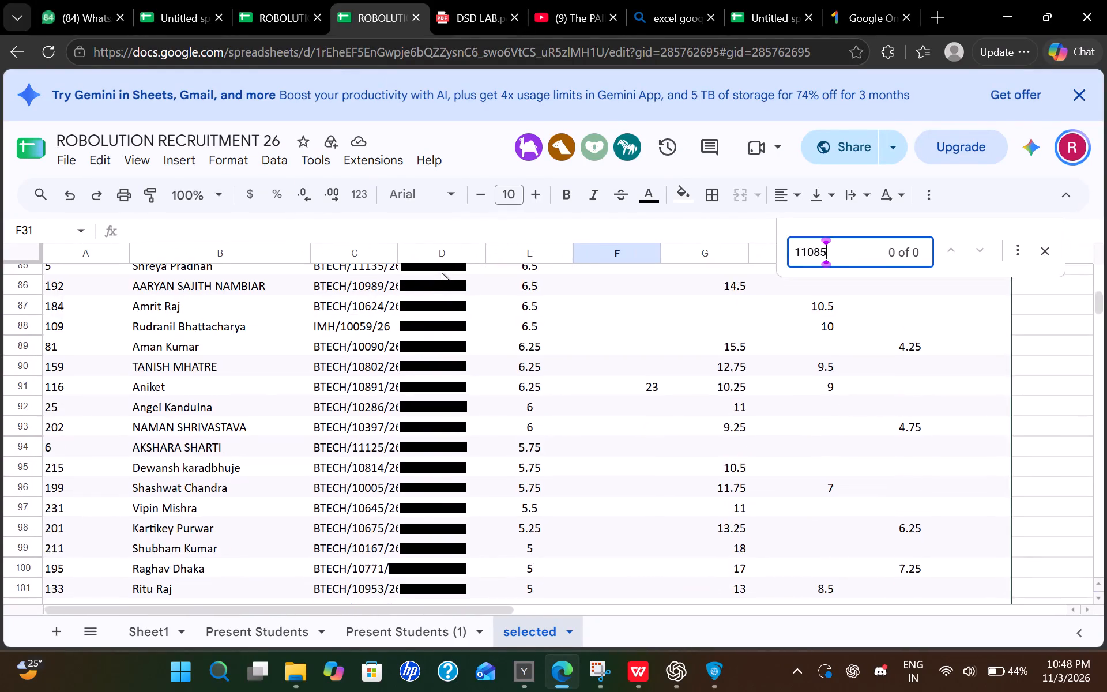
key(BackSpace)
key(BackSpace)
key(BackSpace)
key(BackSpace)
key(BackSpace)
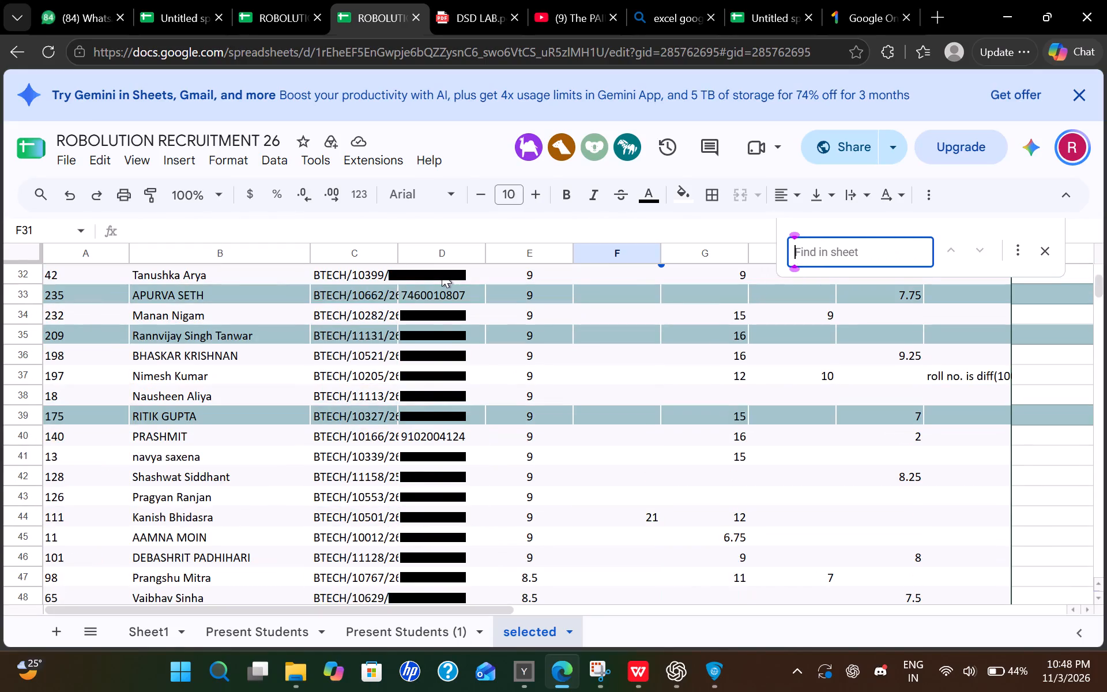
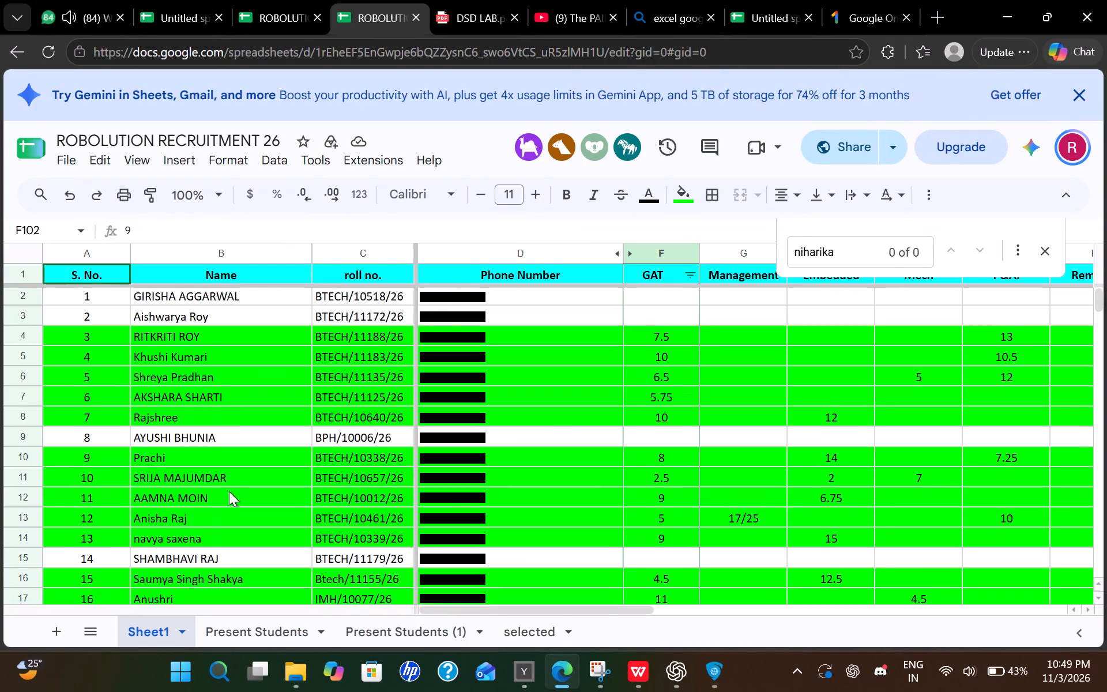
Review the highlighted student rows and their GAT and domain scores near the beginning of Sheet1.
scroll(229, 491, down, 1)
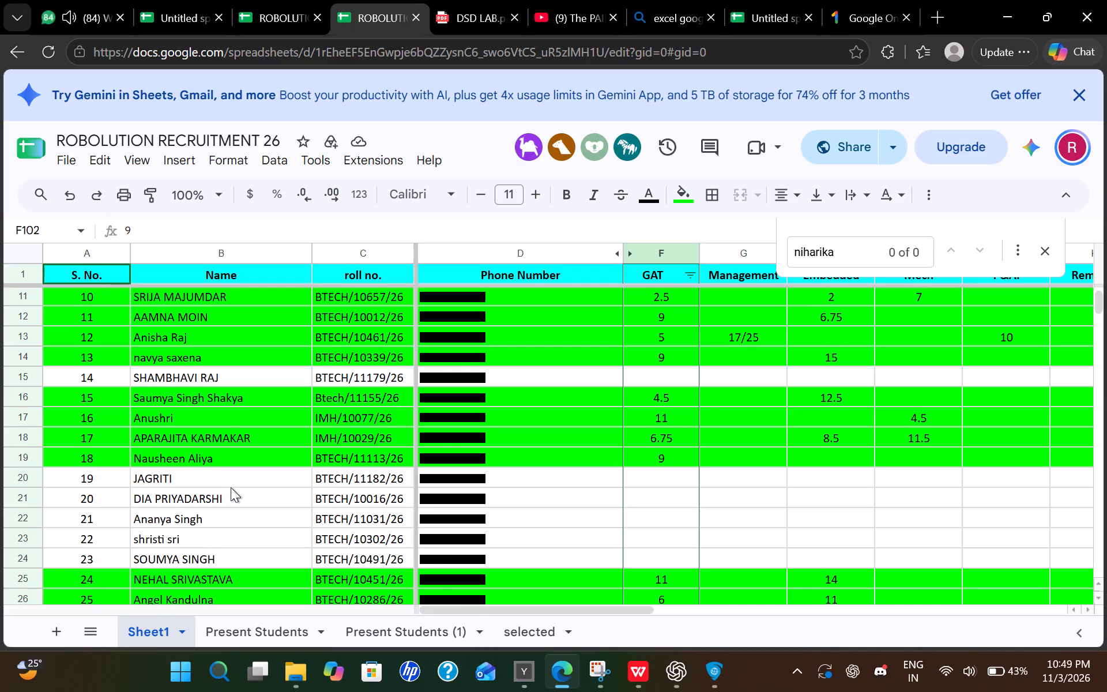
scroll(231, 487, down, 2)
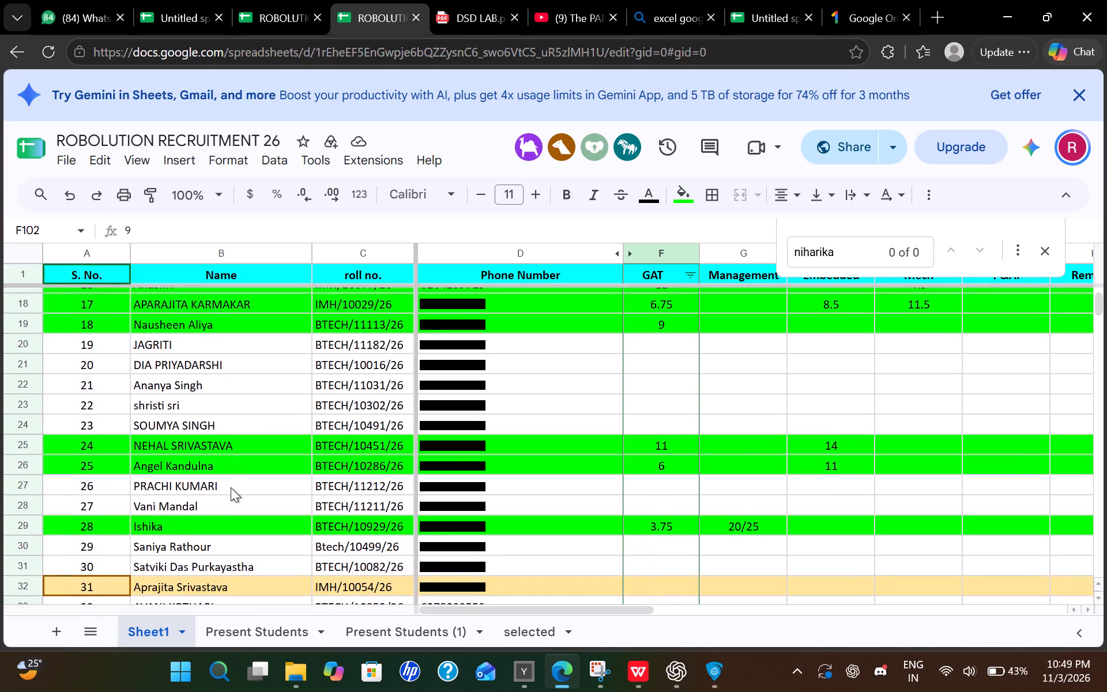
scroll(231, 487, down, 1)
scroll(231, 487, up, 1)
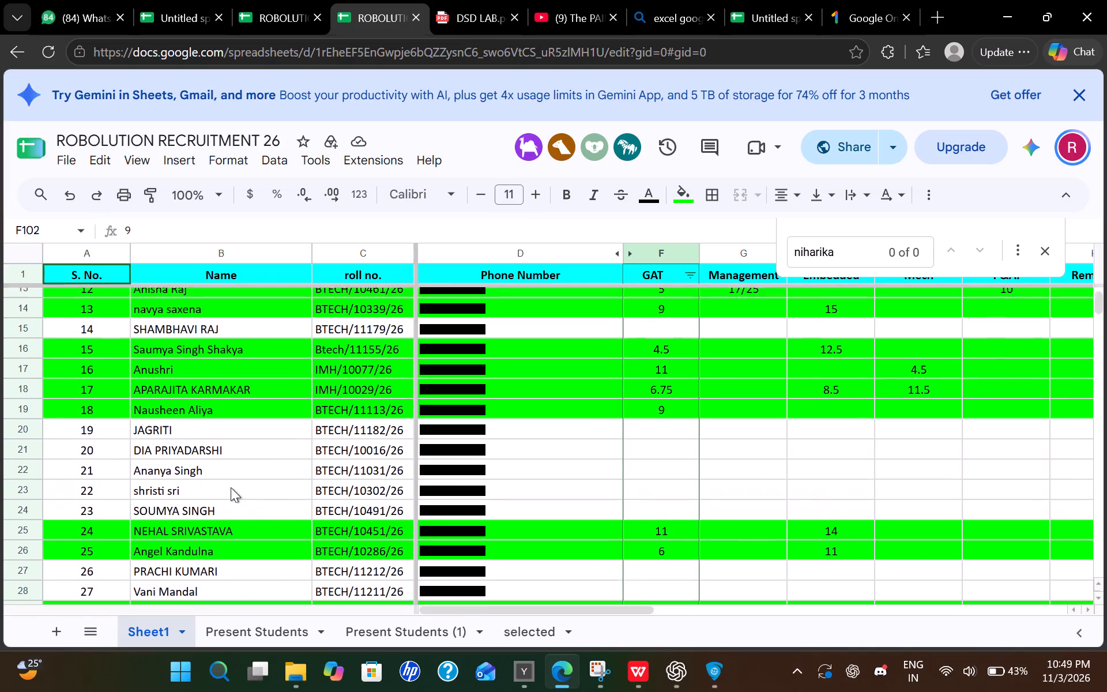
scroll(231, 487, up, 2)
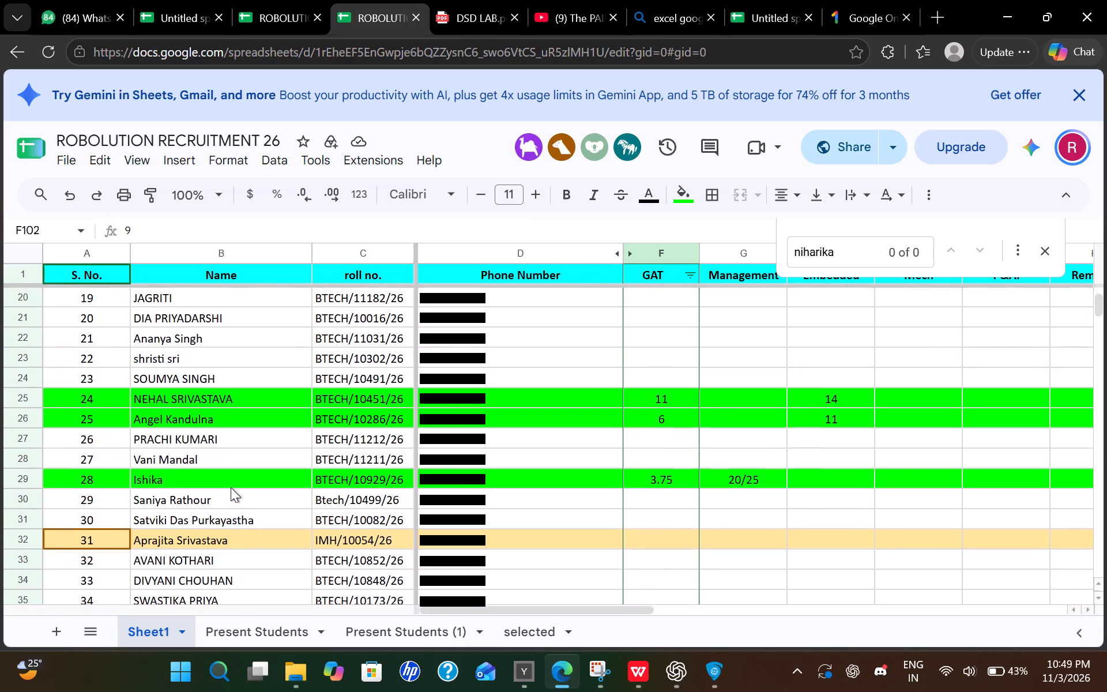
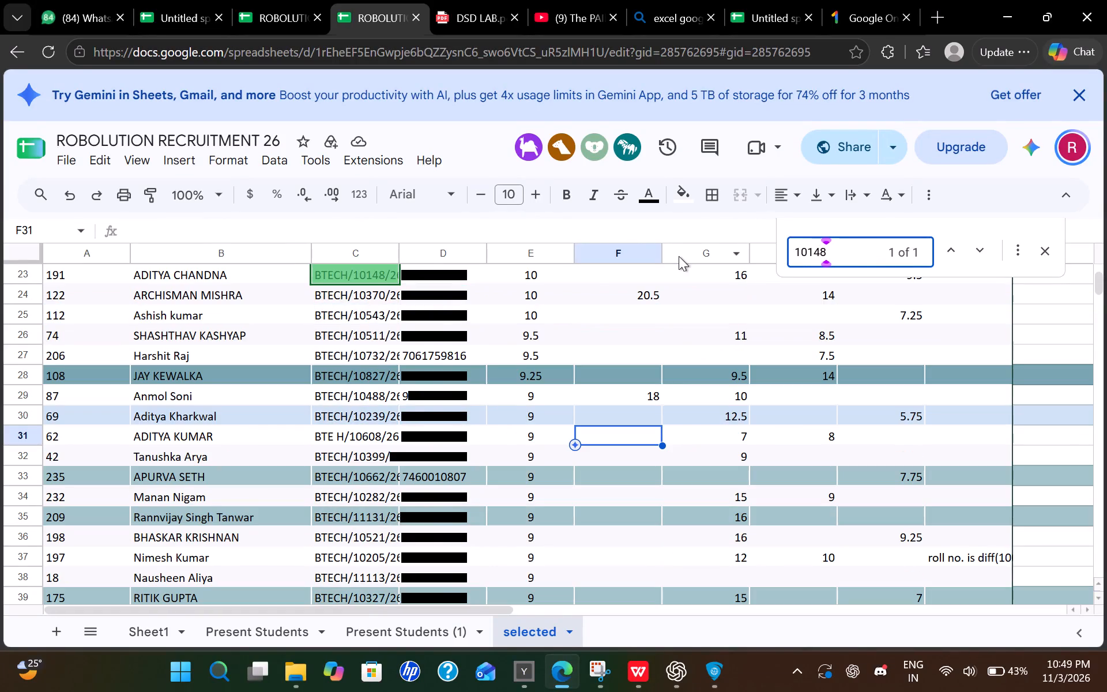
click(22, 271)
click(693, 190)
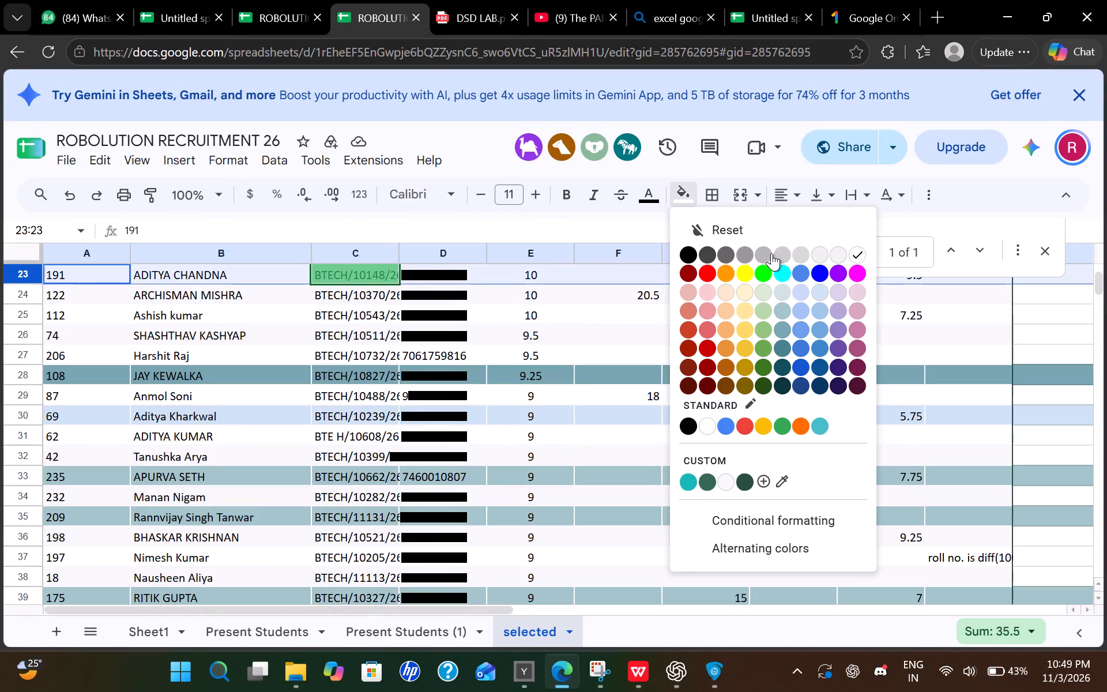
click(817, 292)
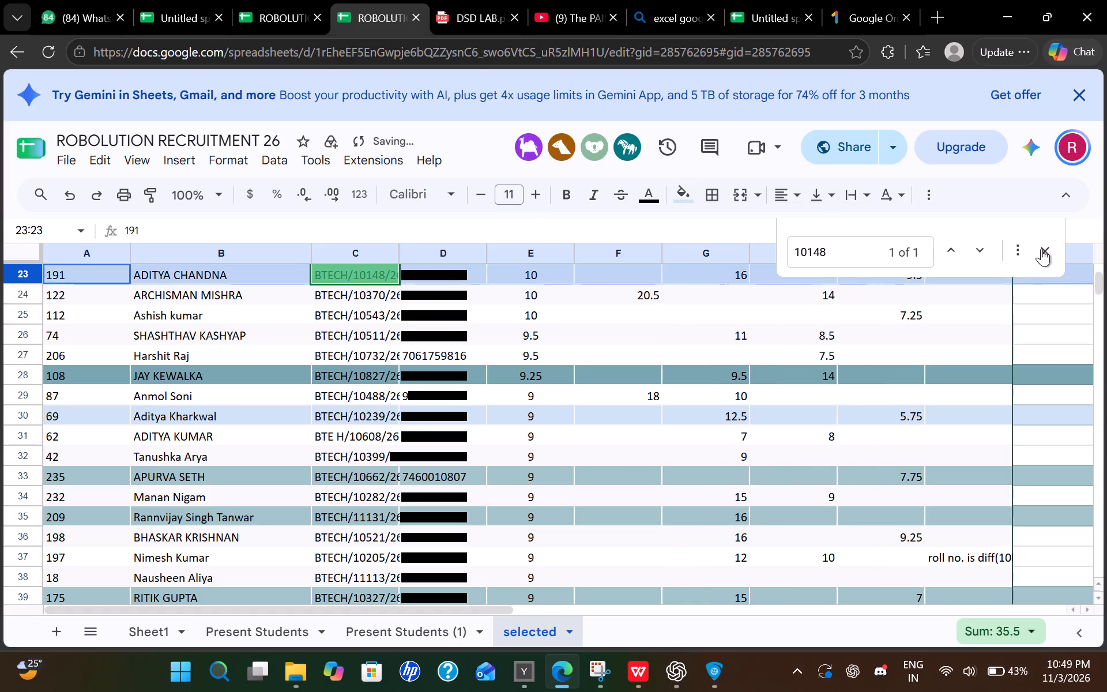
click(1041, 249)
click(750, 358)
scroll(750, 358, up, 2)
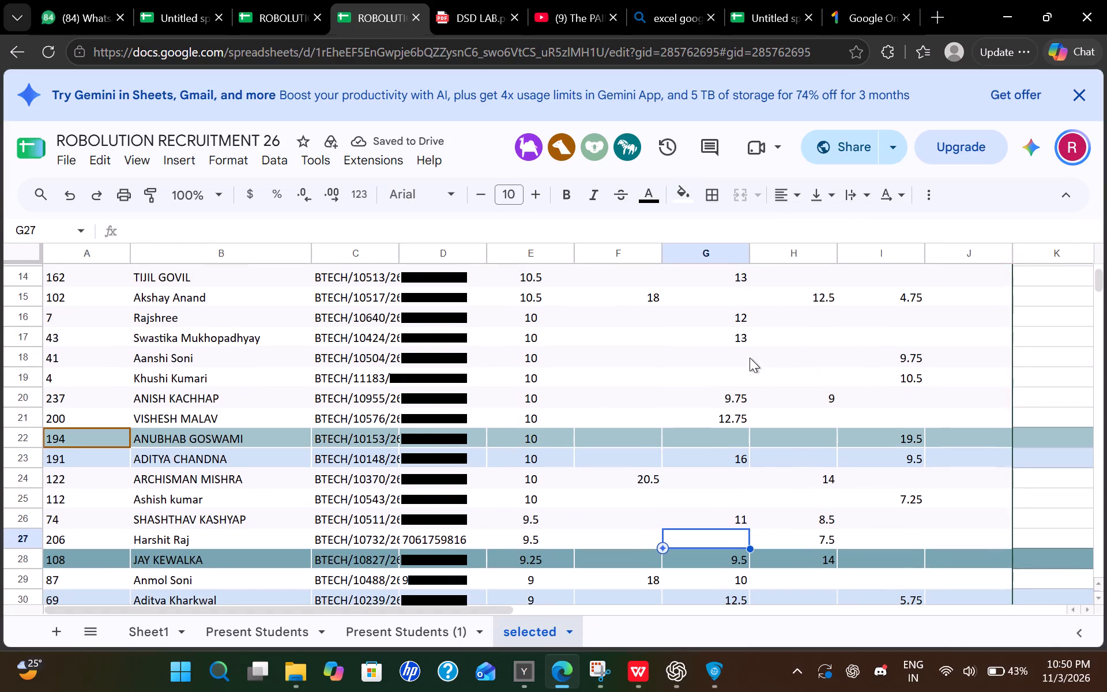
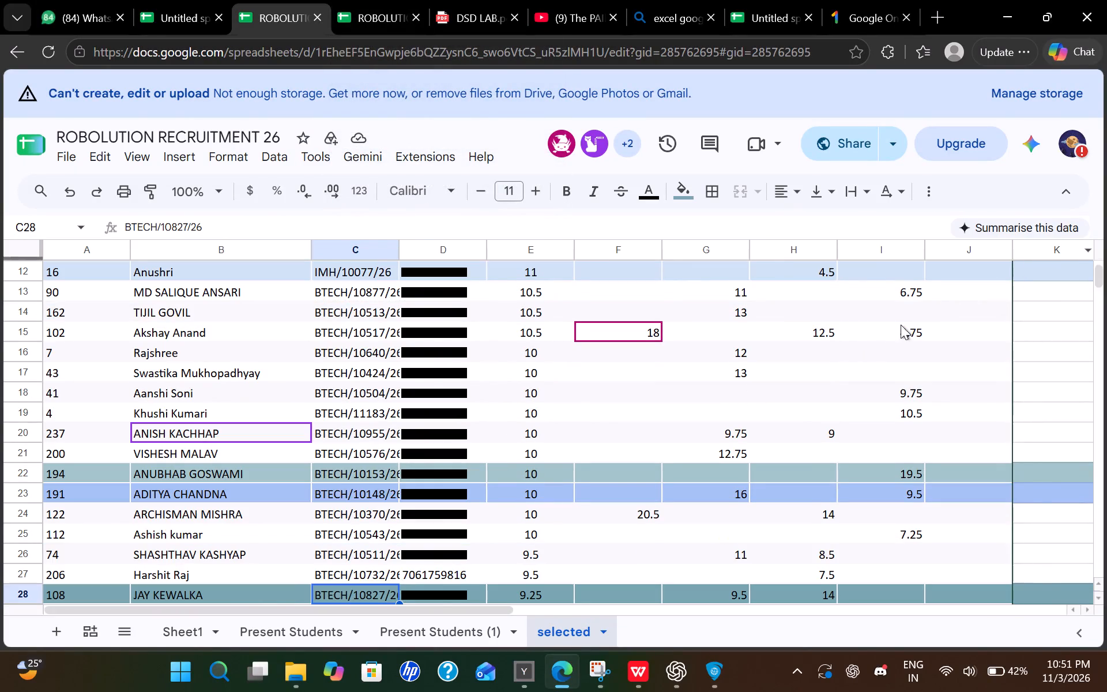
Review the student rows and their colour highlights on the selected sheet, down to the end of the list.
scroll(659, 428, up, 11)
scroll(659, 428, down, 7)
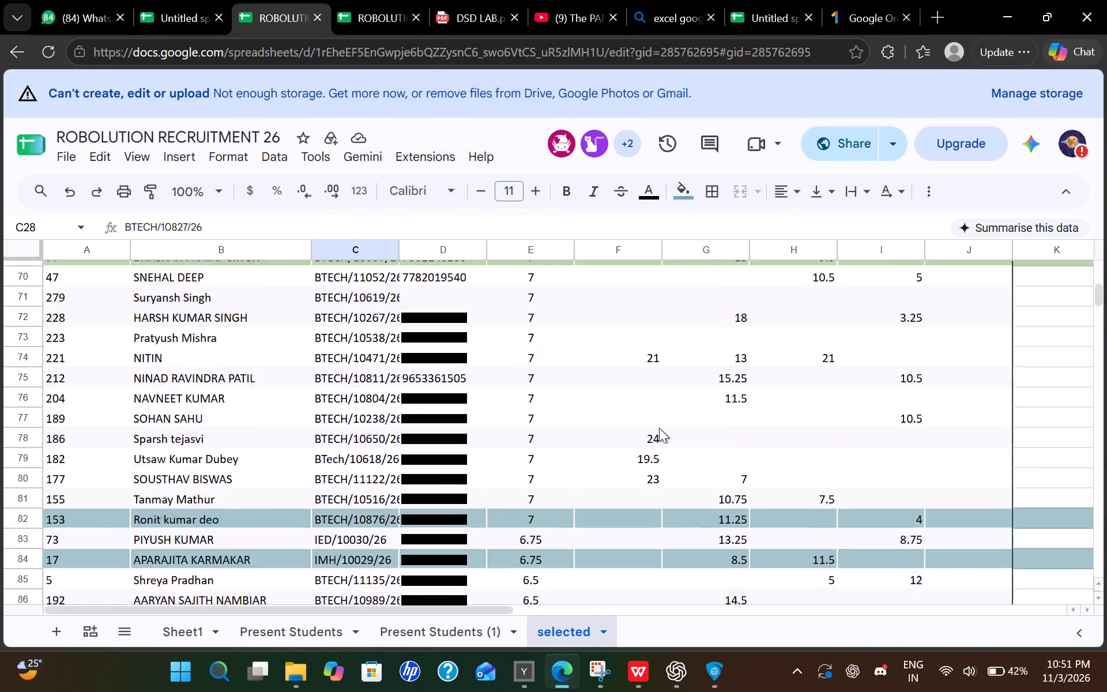
scroll(659, 428, down, 5)
scroll(659, 428, up, 1)
scroll(659, 428, down, 1)
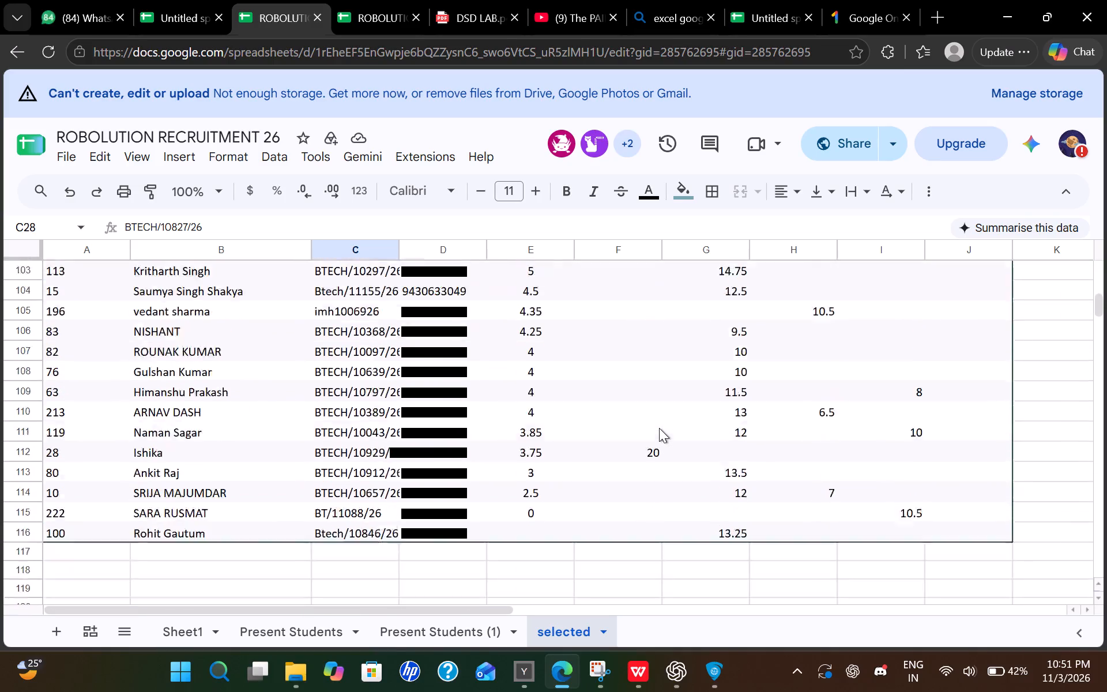
scroll(659, 428, down, 1)
click(498, 578)
scroll(498, 578, up, 1)
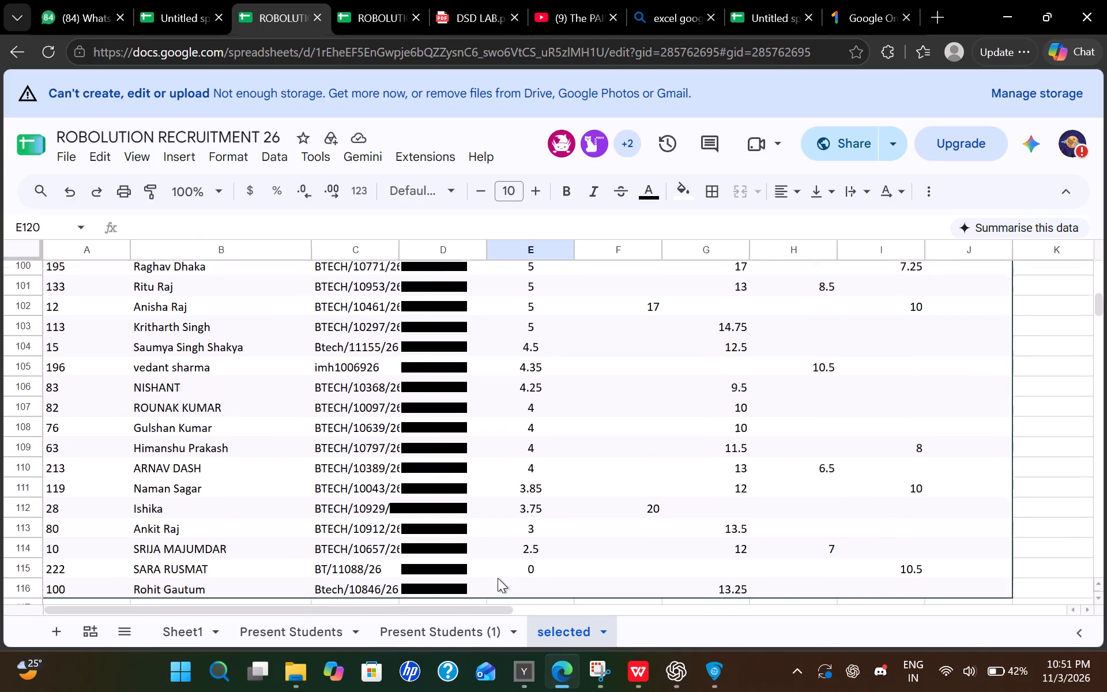
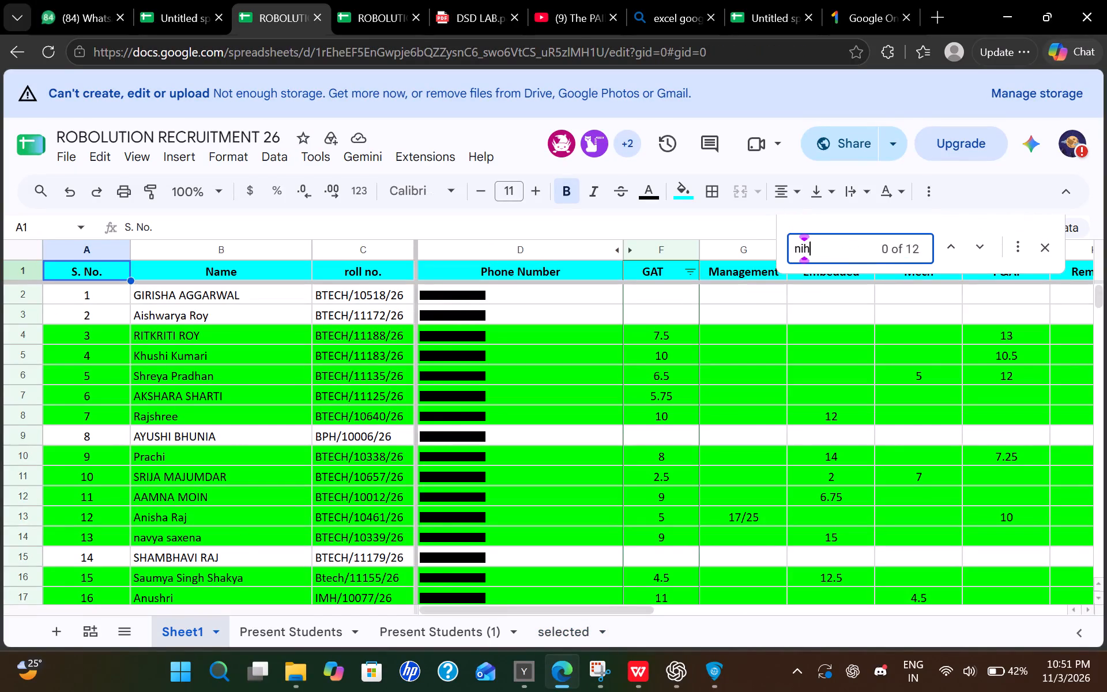
Search Sheet1 for the student name niharika and look through the student rows.
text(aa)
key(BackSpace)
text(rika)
scroll(323, 520, down, 1)
key(Return)
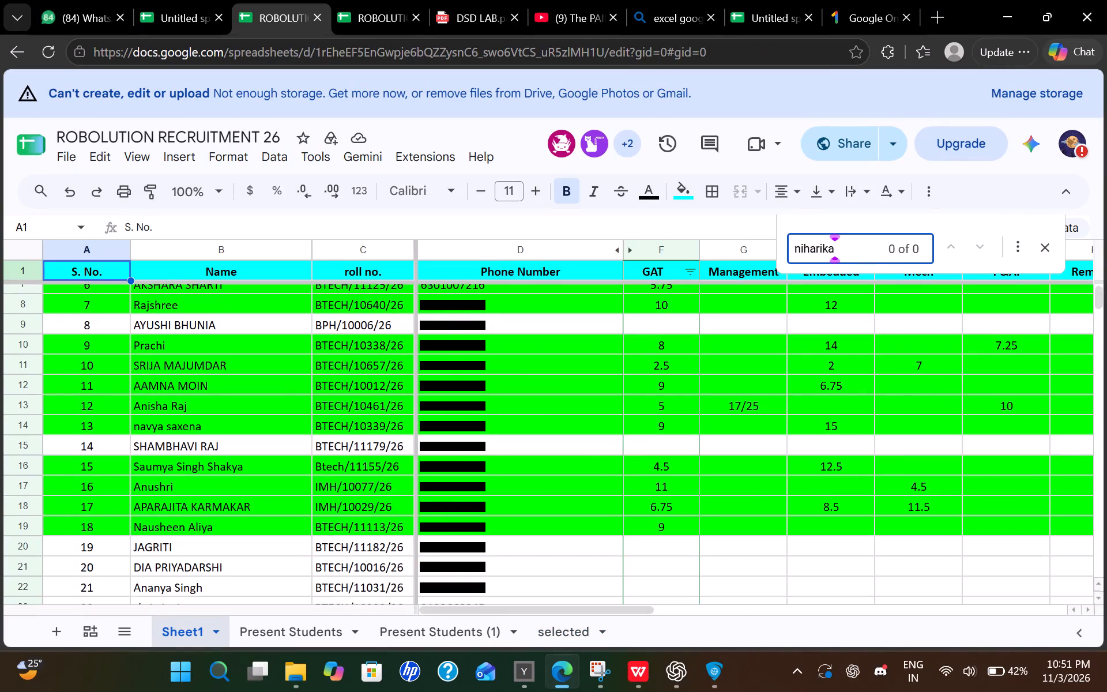
scroll(349, 415, up, 9)
scroll(349, 415, down, 3)
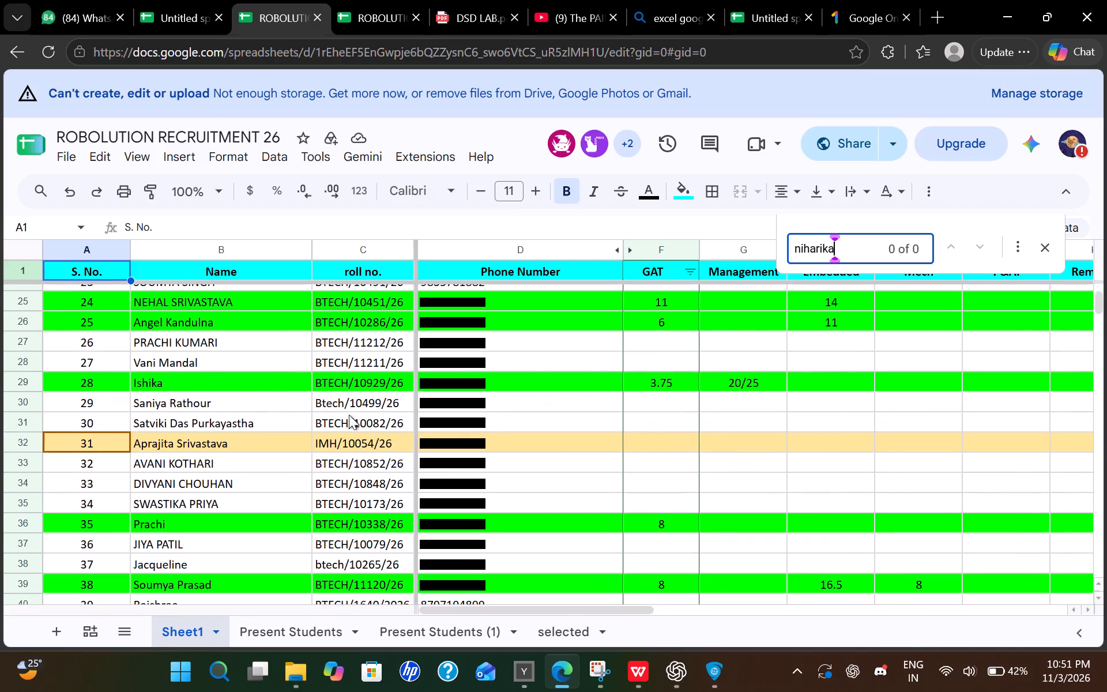
Look through the names, roll numbers and test scores of the applicants on Sheet1 of the ROBOLUTION RECRUITMENT 26 spreadsheet.
scroll(349, 415, down, 2)
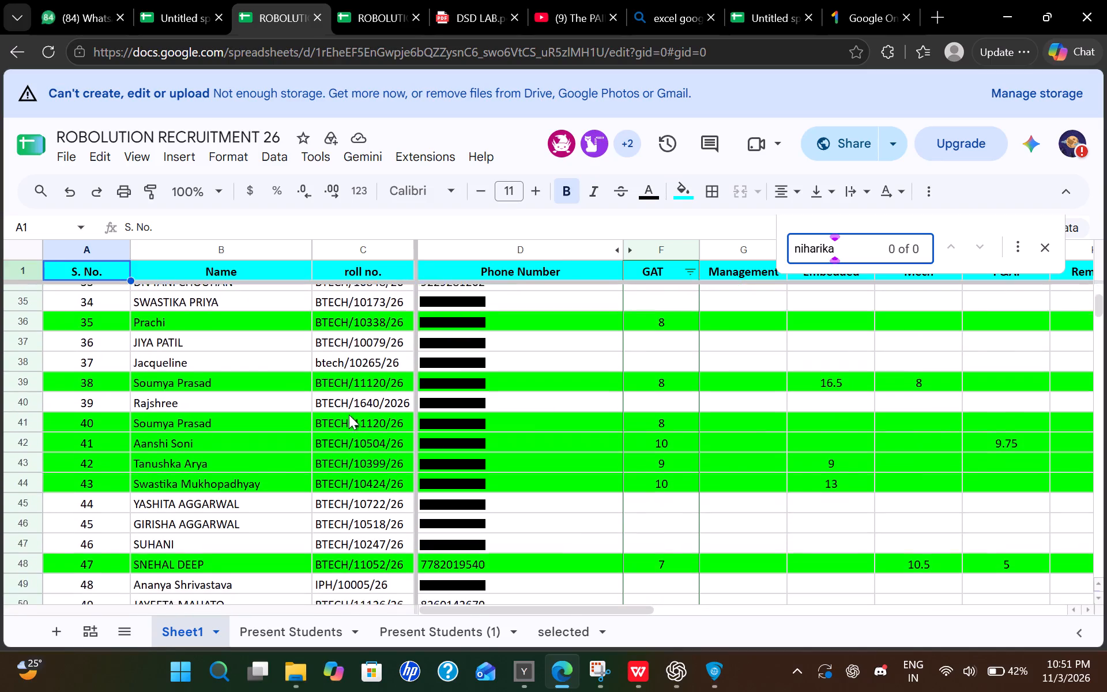
scroll(349, 415, down, 3)
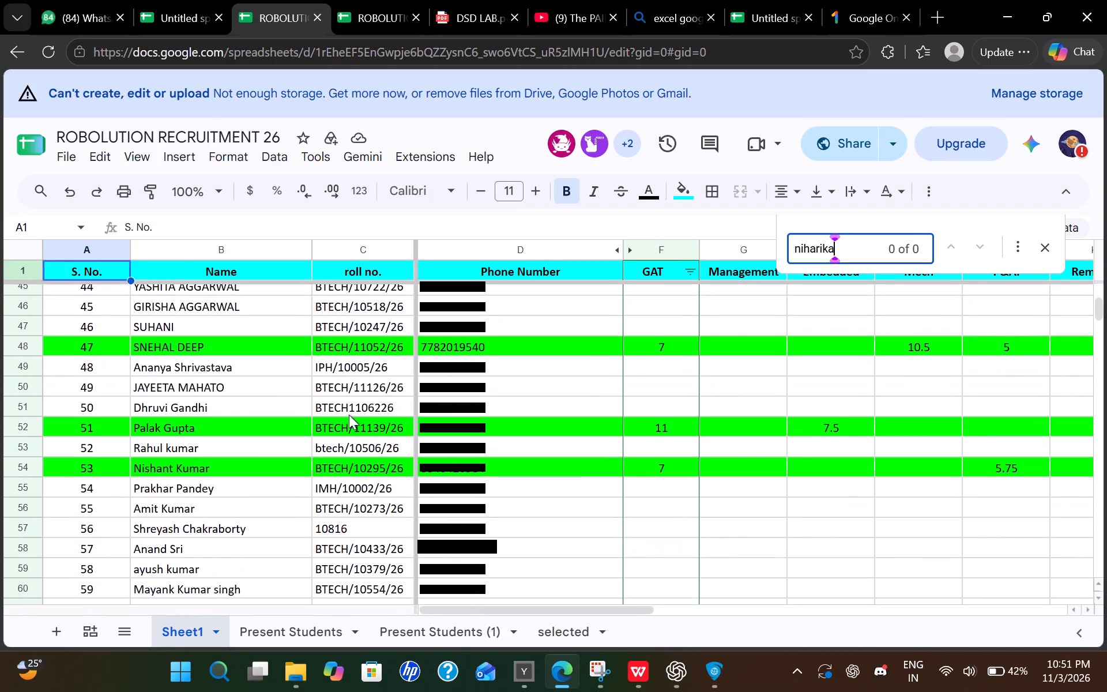
scroll(349, 415, down, 3)
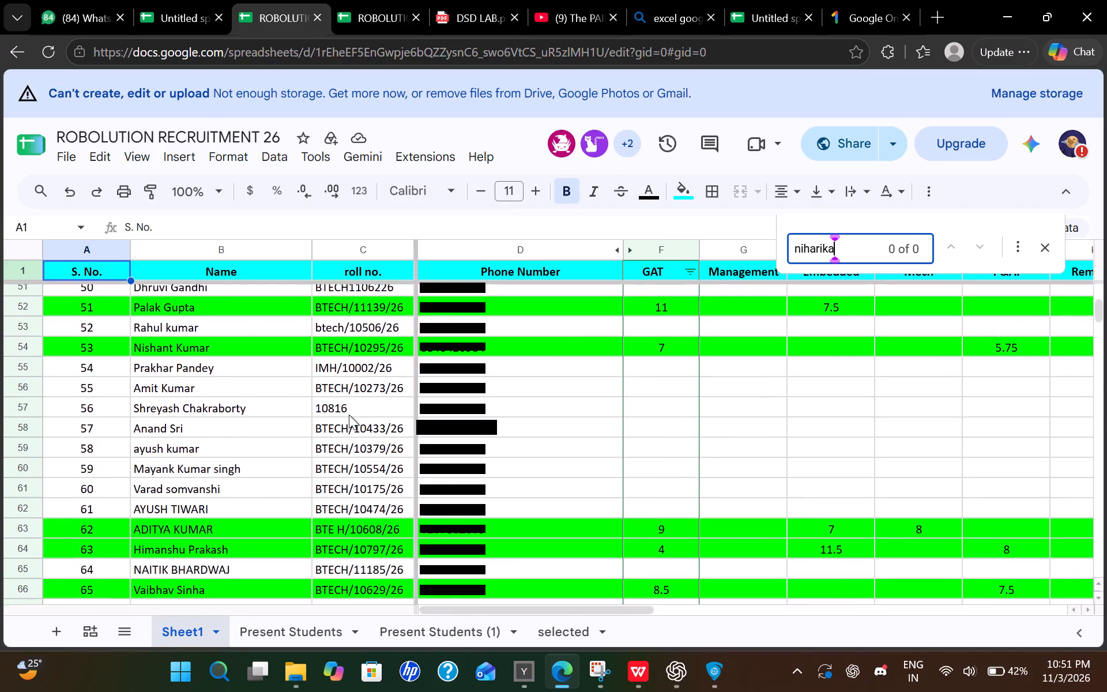
scroll(349, 415, down, 2)
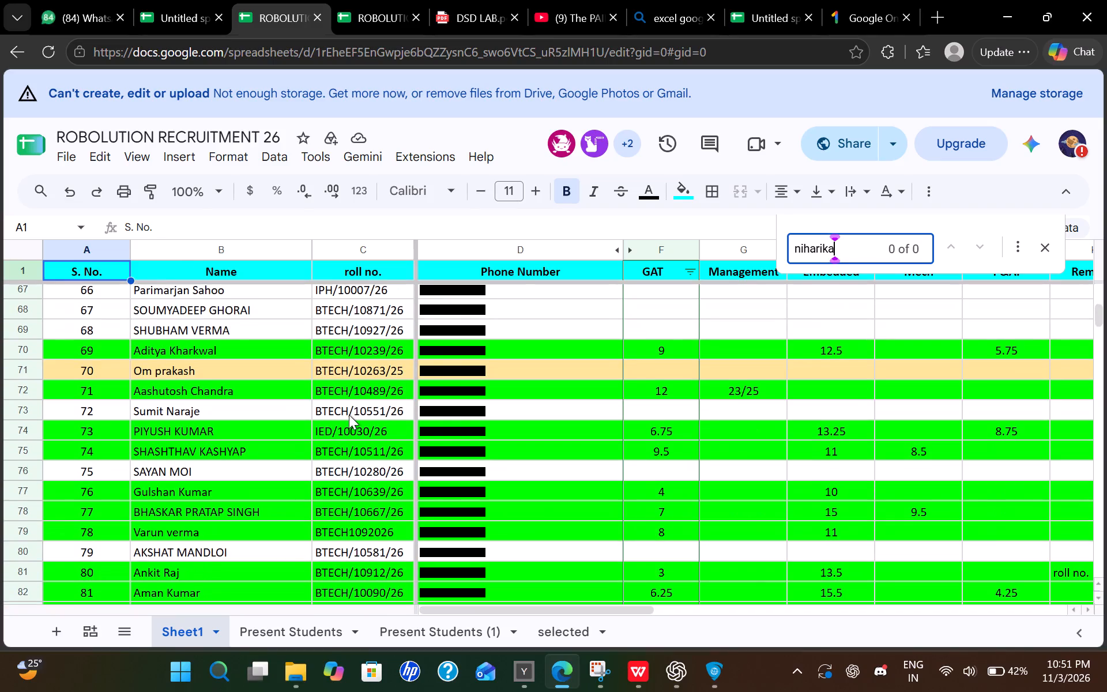
scroll(349, 415, up, 6)
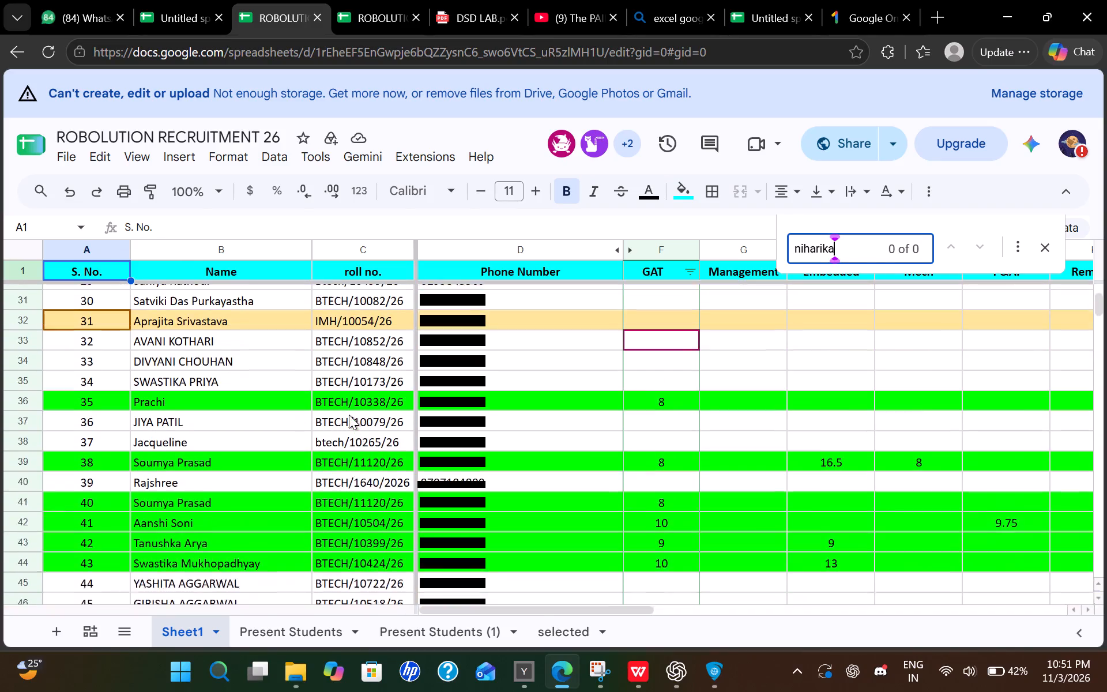
scroll(349, 415, up, 2)
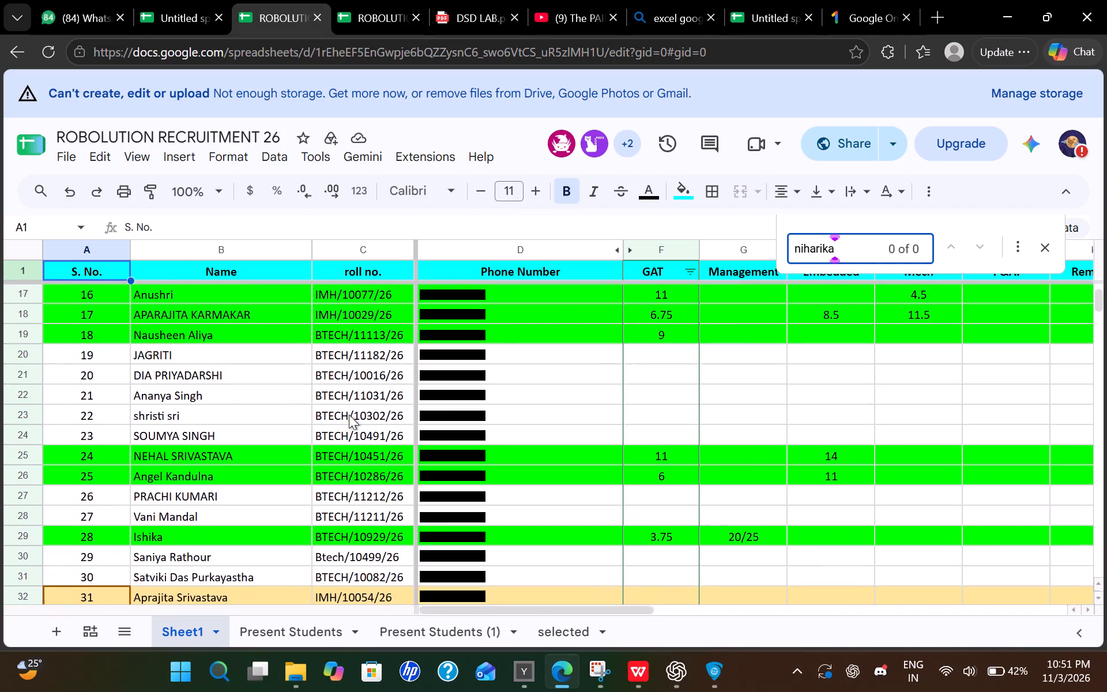
scroll(349, 415, up, 4)
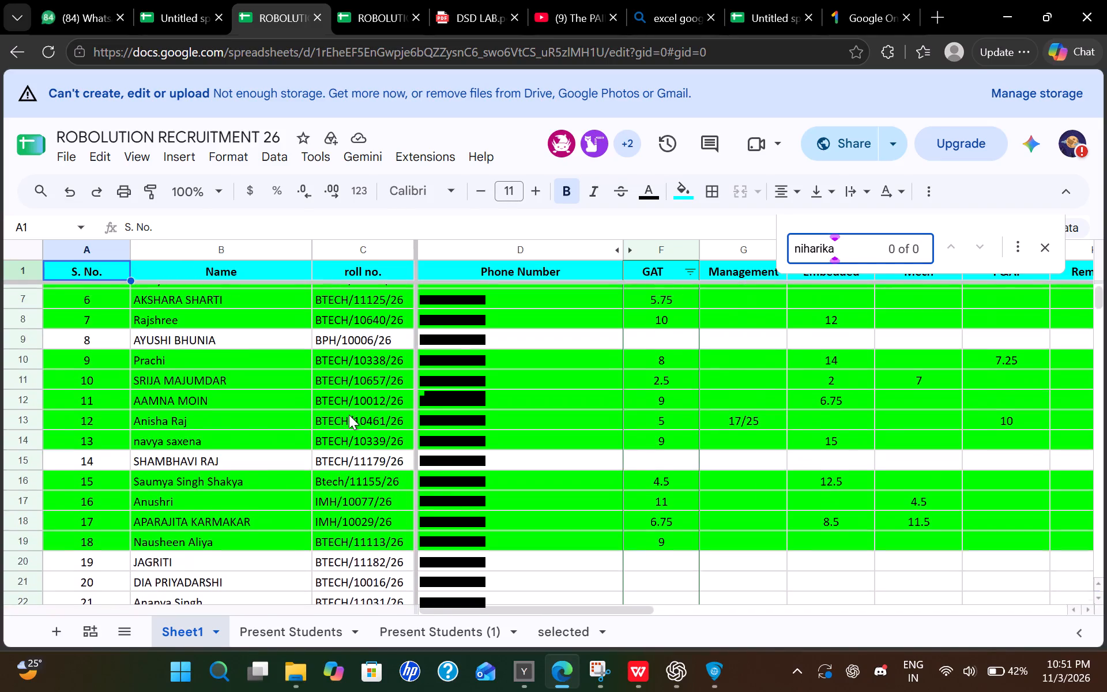
scroll(349, 415, up, 2)
scroll(349, 415, down, 1)
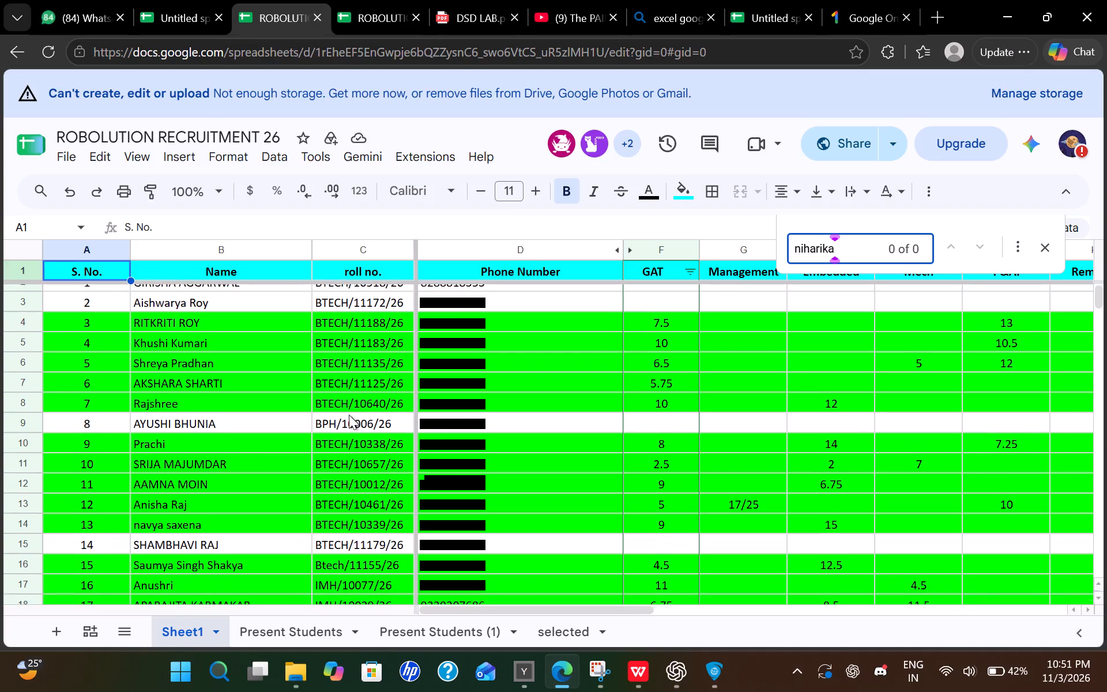
scroll(252, 457, down, 2)
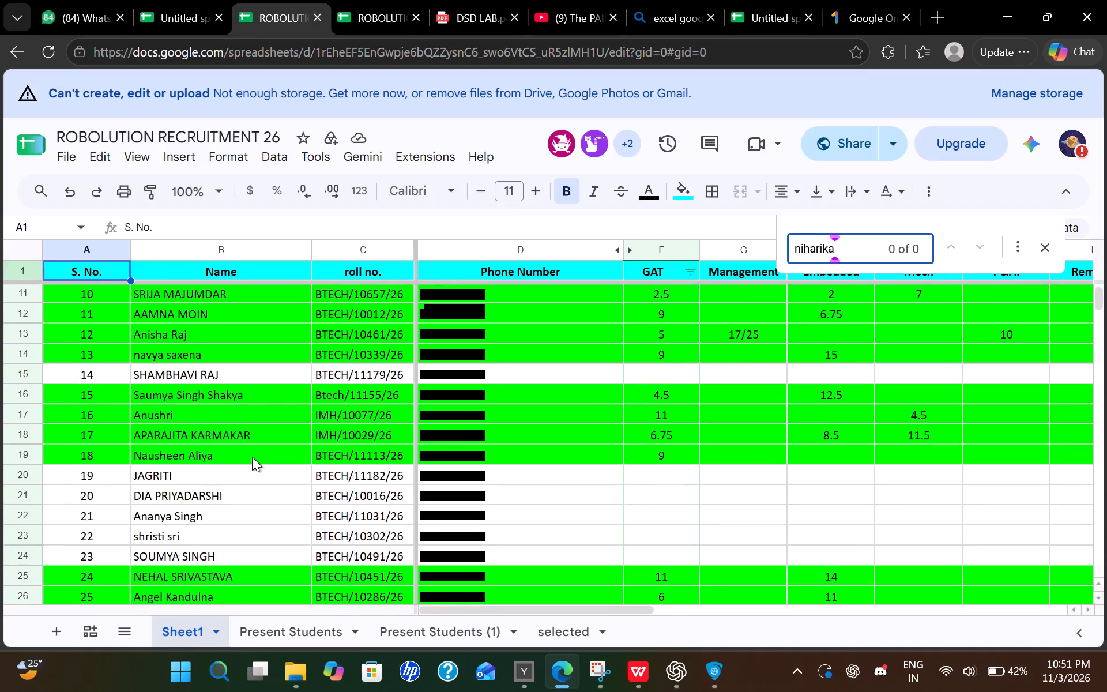
scroll(252, 457, down, 2)
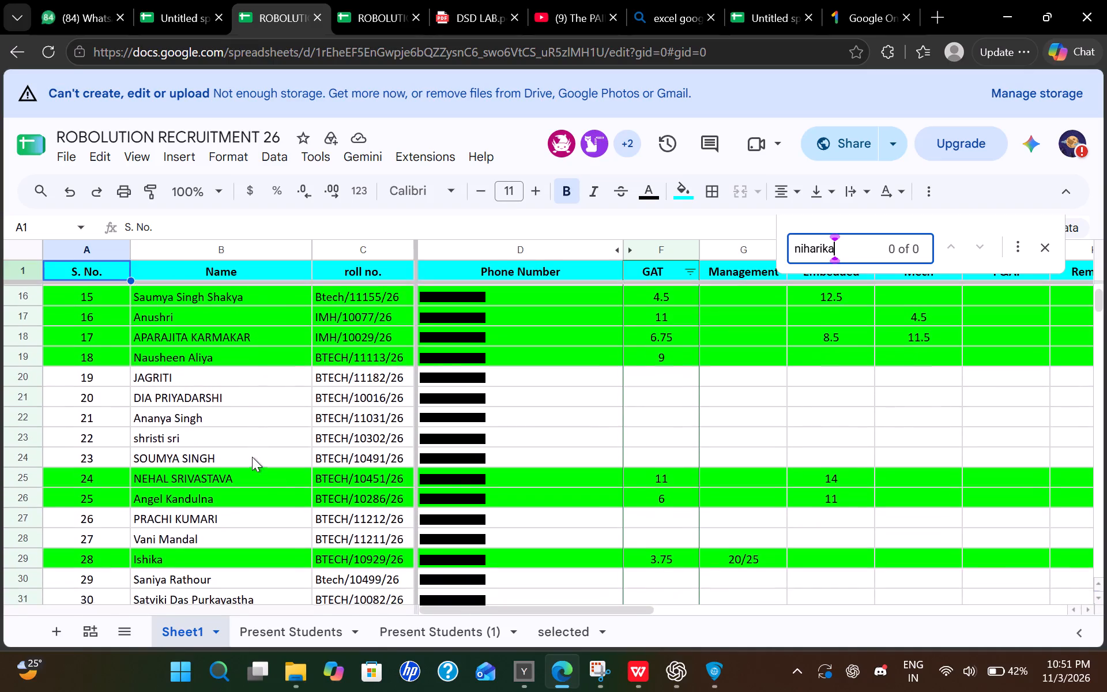
scroll(252, 457, down, 2)
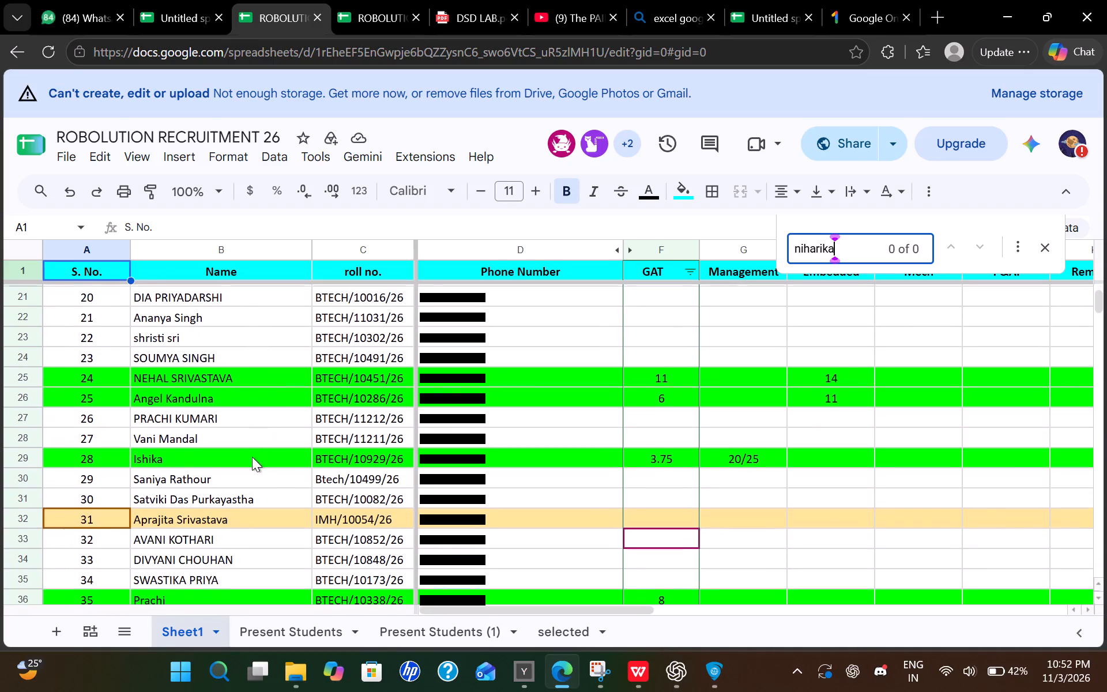
scroll(252, 457, down, 1)
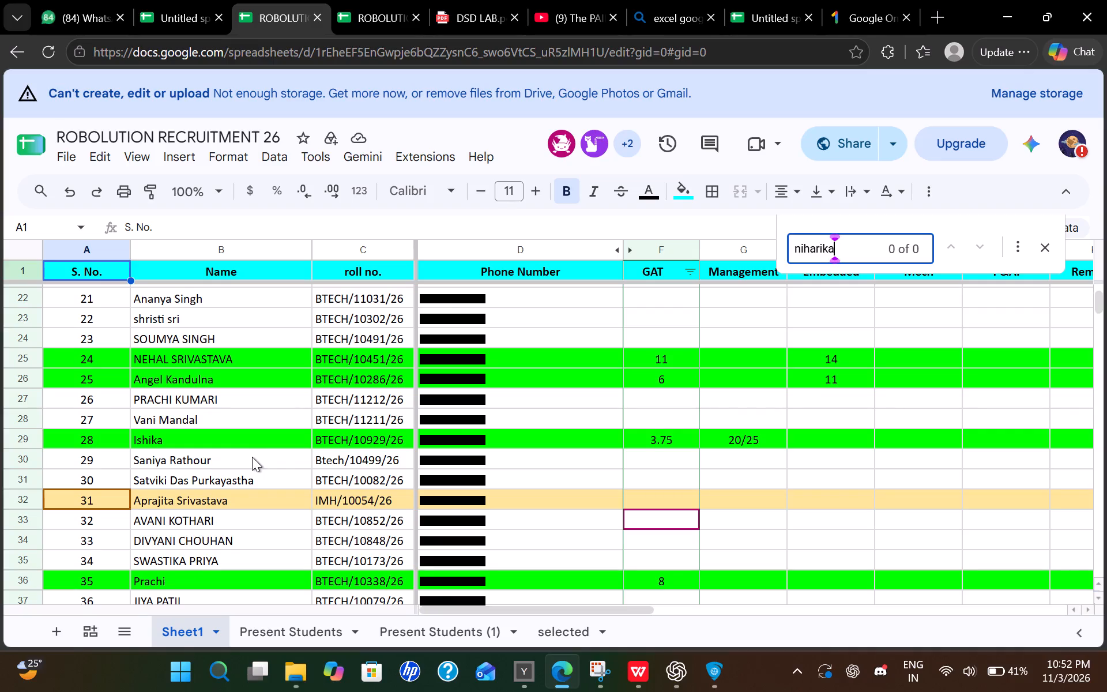
scroll(252, 457, up, 5)
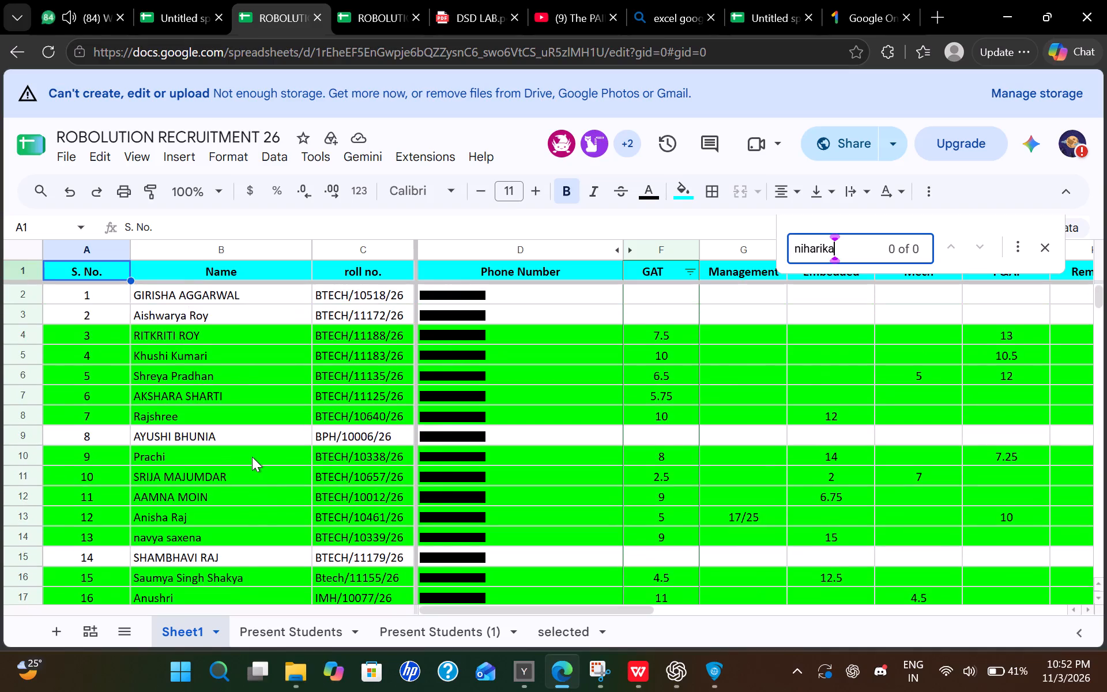
Close the name search and look through the applicants' names, roll numbers and row highlights on Sheet1.
scroll(252, 457, down, 1)
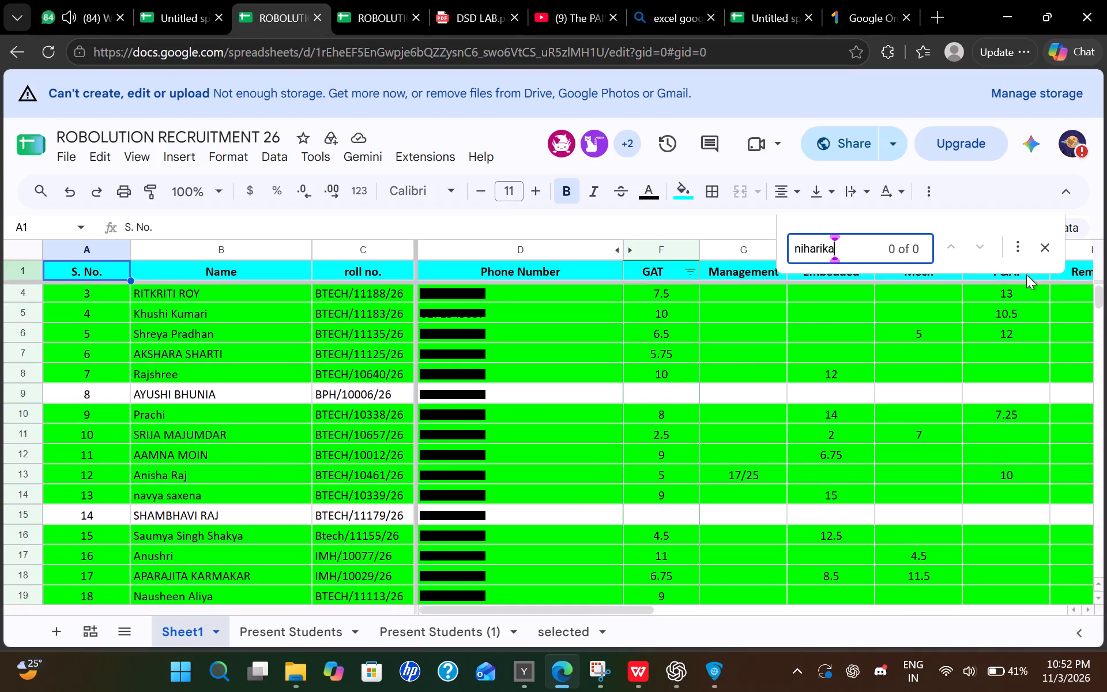
click(1044, 255)
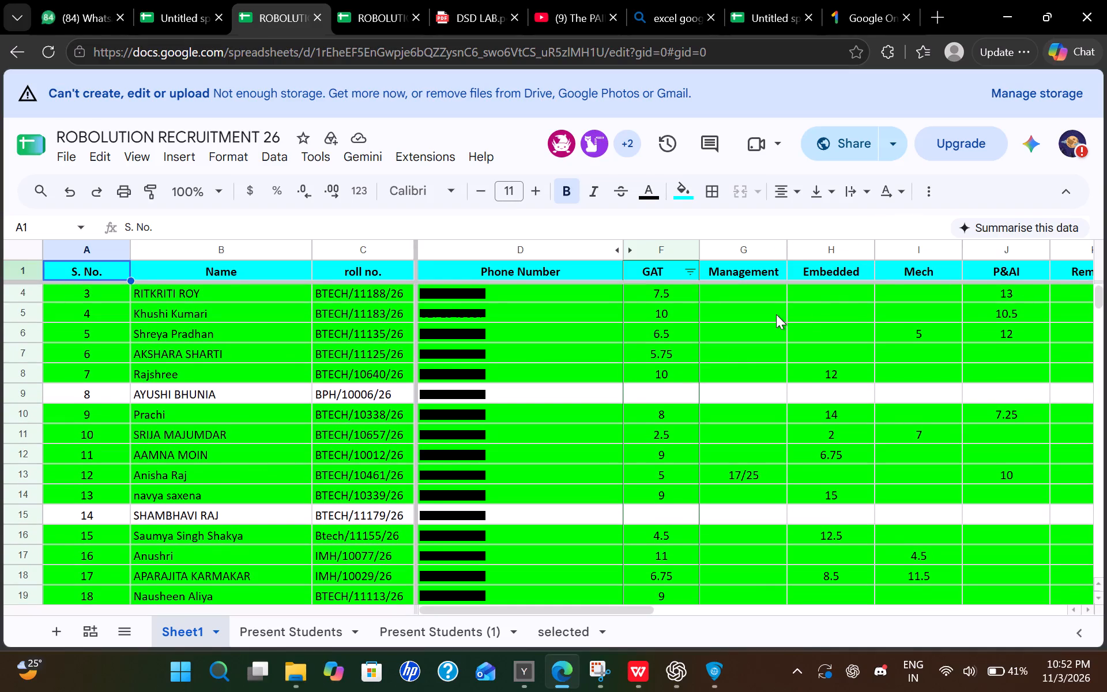
scroll(776, 314, up, 2)
scroll(776, 314, down, 2)
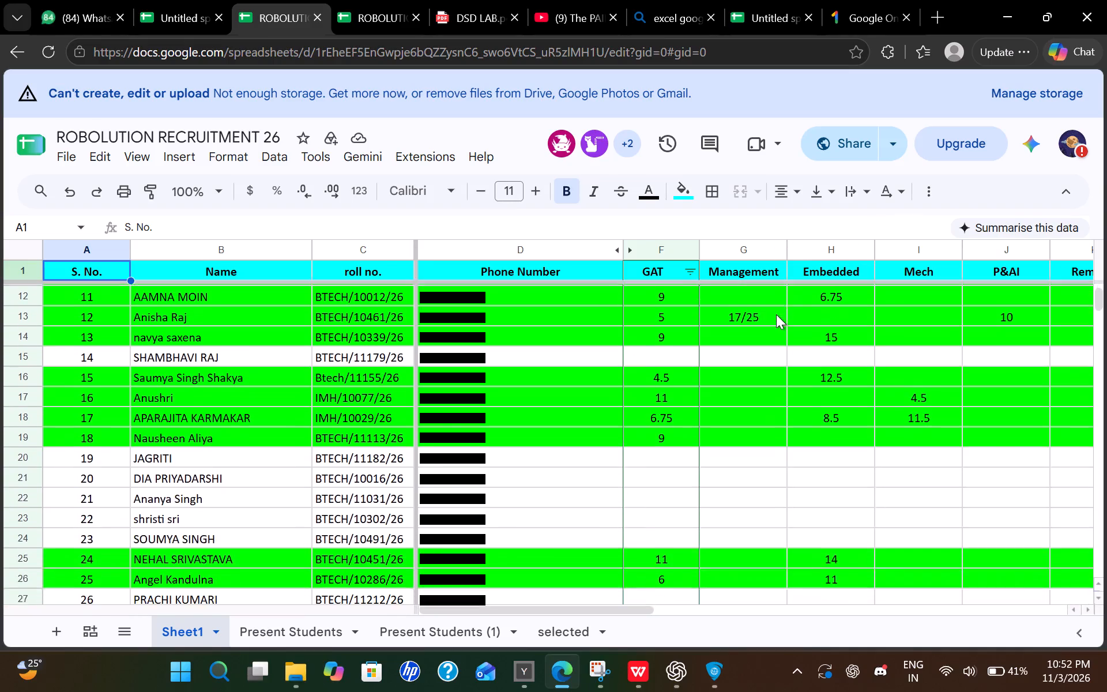
scroll(776, 314, down, 2)
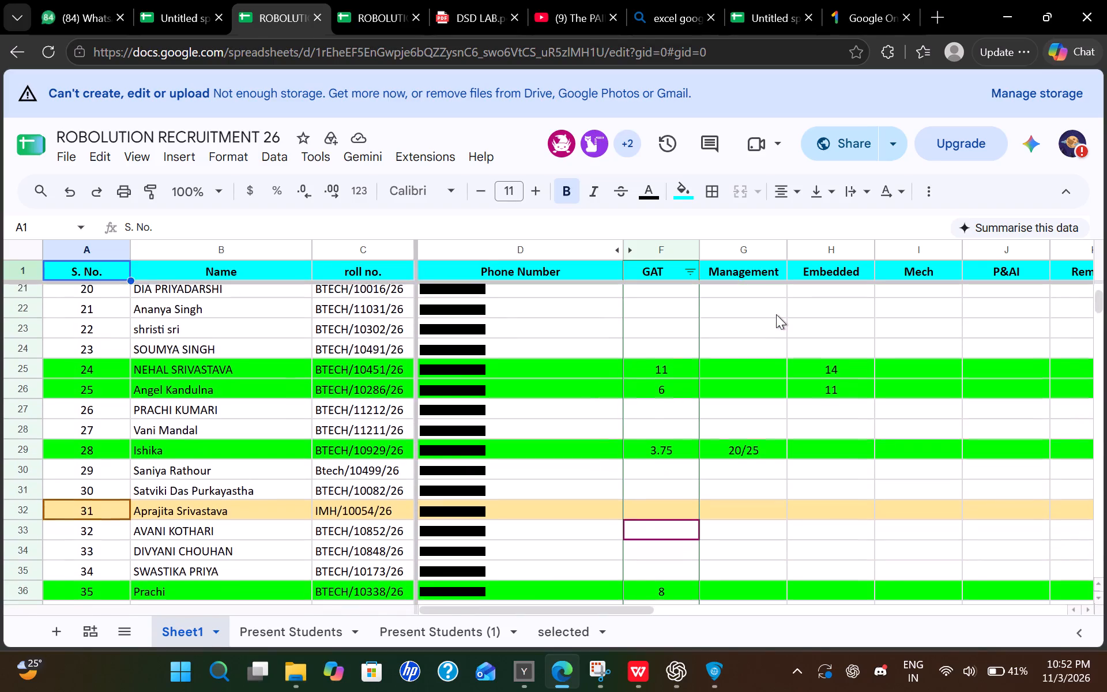
scroll(776, 314, down, 2)
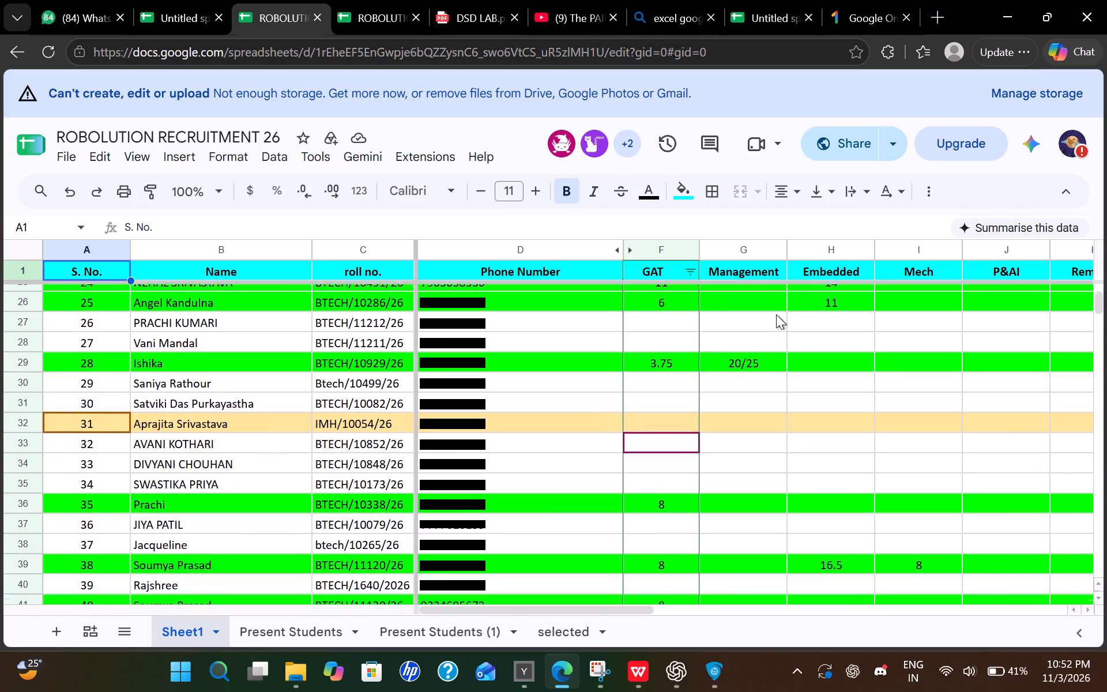
scroll(776, 314, down, 3)
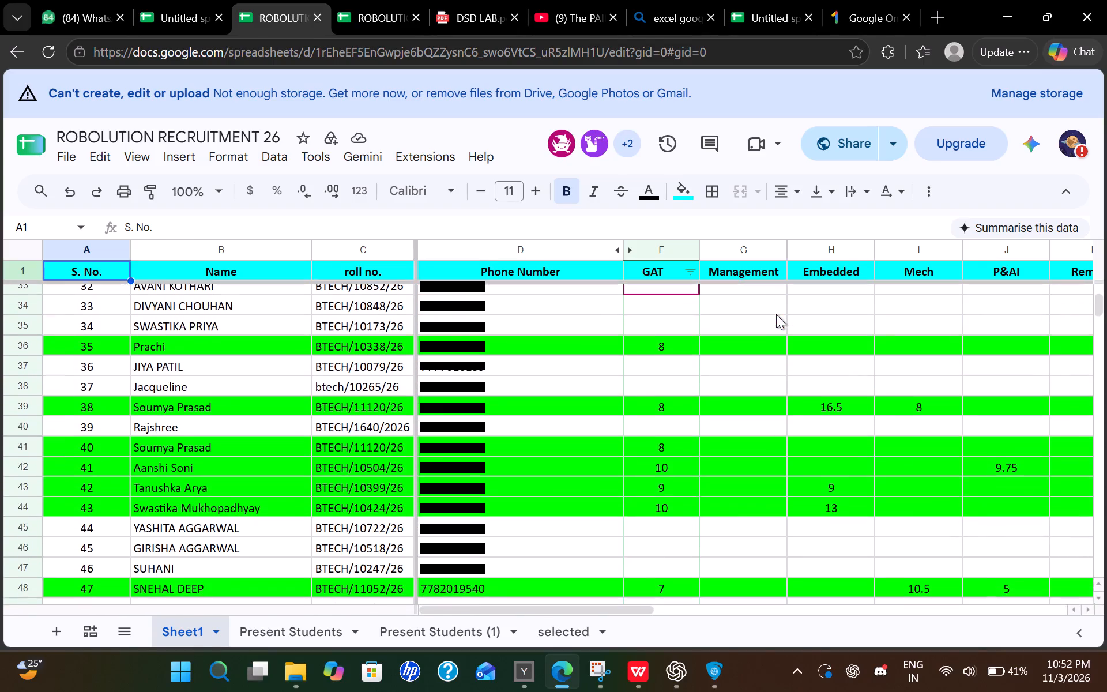
scroll(776, 314, down, 2)
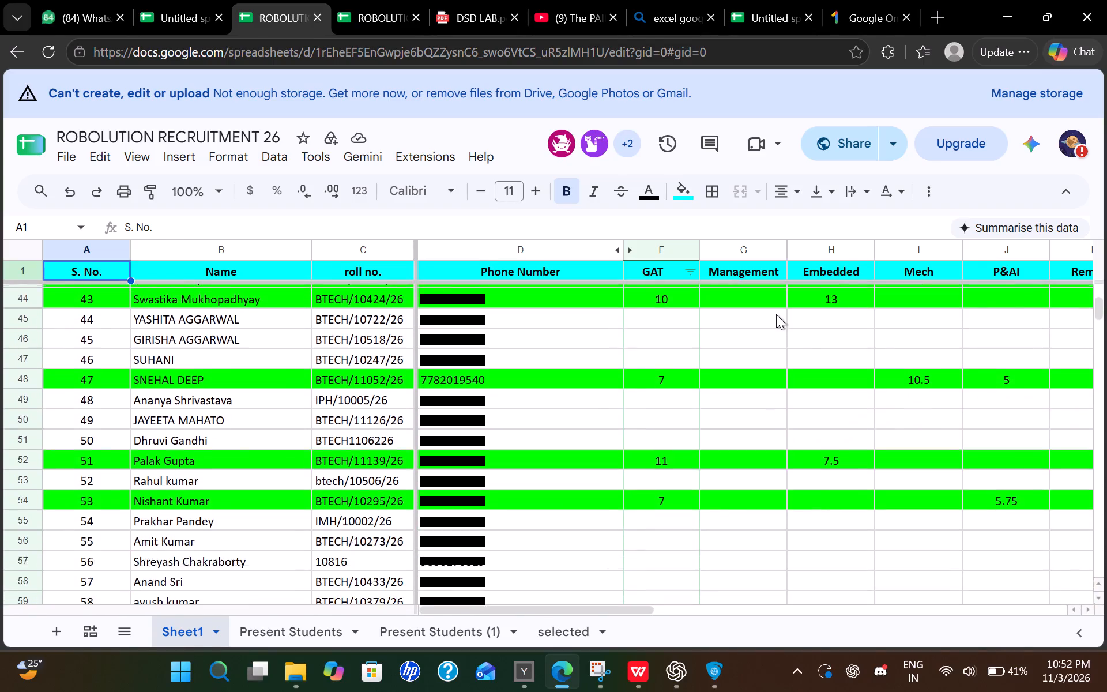
scroll(776, 314, down, 2)
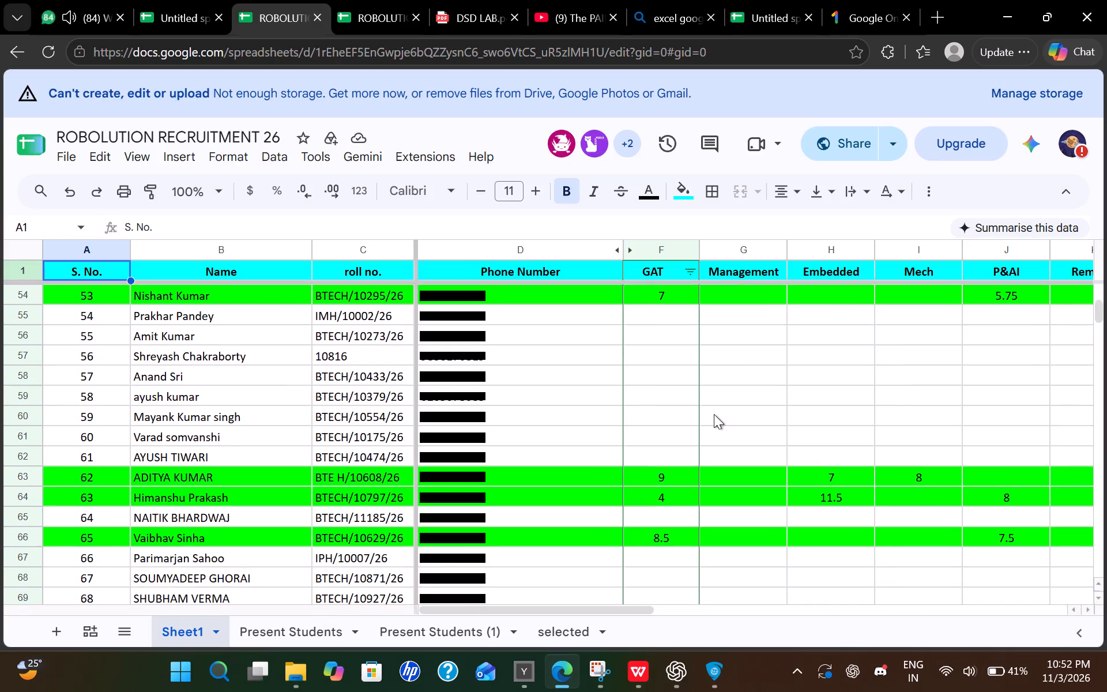
scroll(714, 414, down, 1)
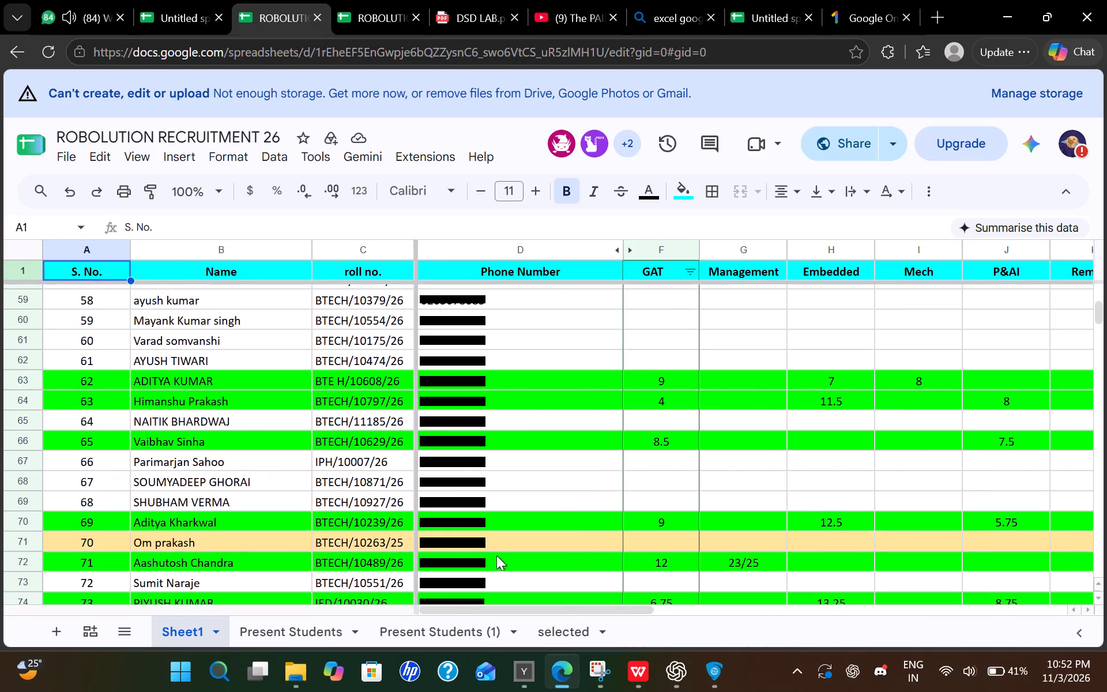
Open the selected sheet and review its student rows from the top, checking names, scores and which rows are colour-filled.
click(552, 627)
scroll(579, 497, up, 5)
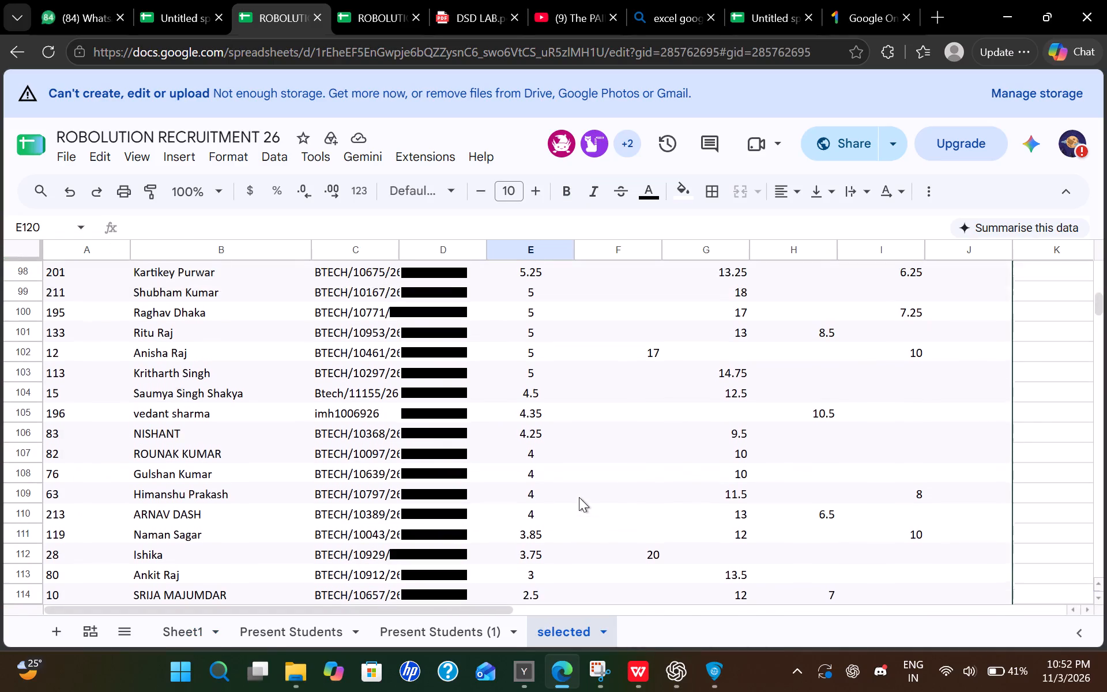
scroll(579, 497, up, 17)
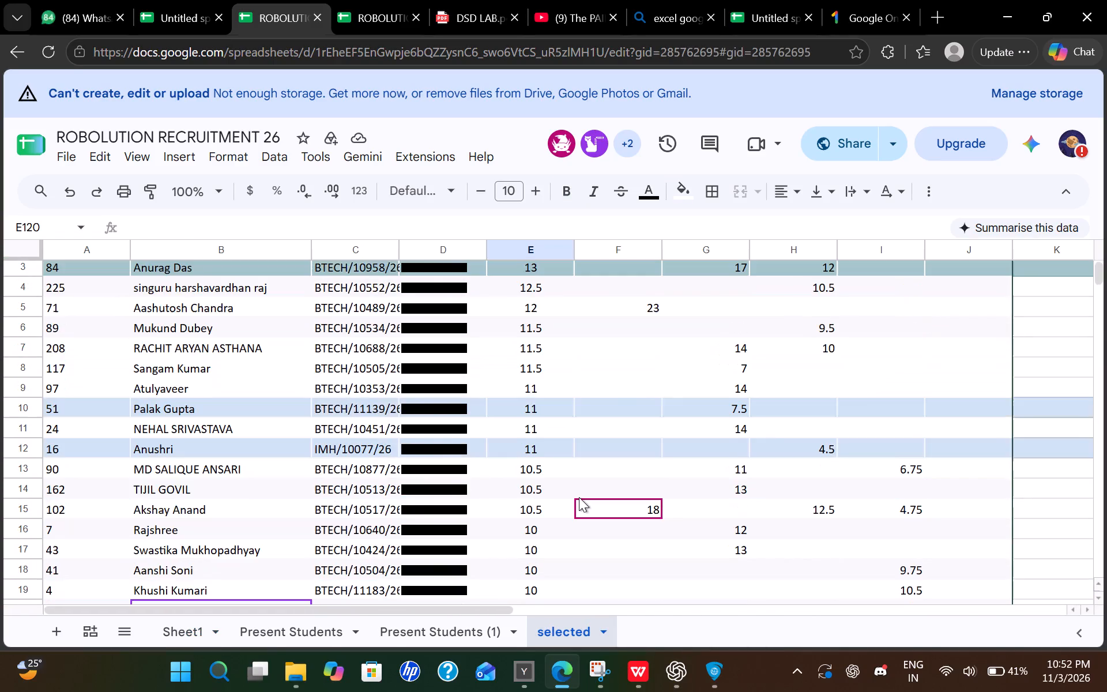
scroll(579, 497, up, 2)
scroll(579, 497, down, 4)
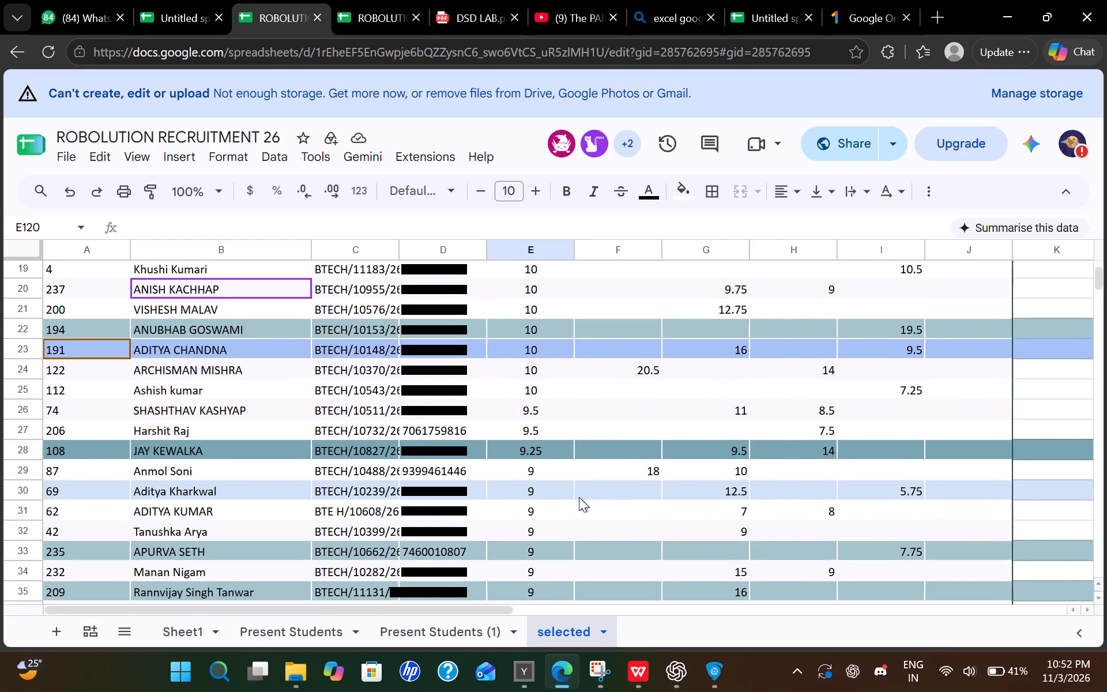
scroll(579, 497, down, 3)
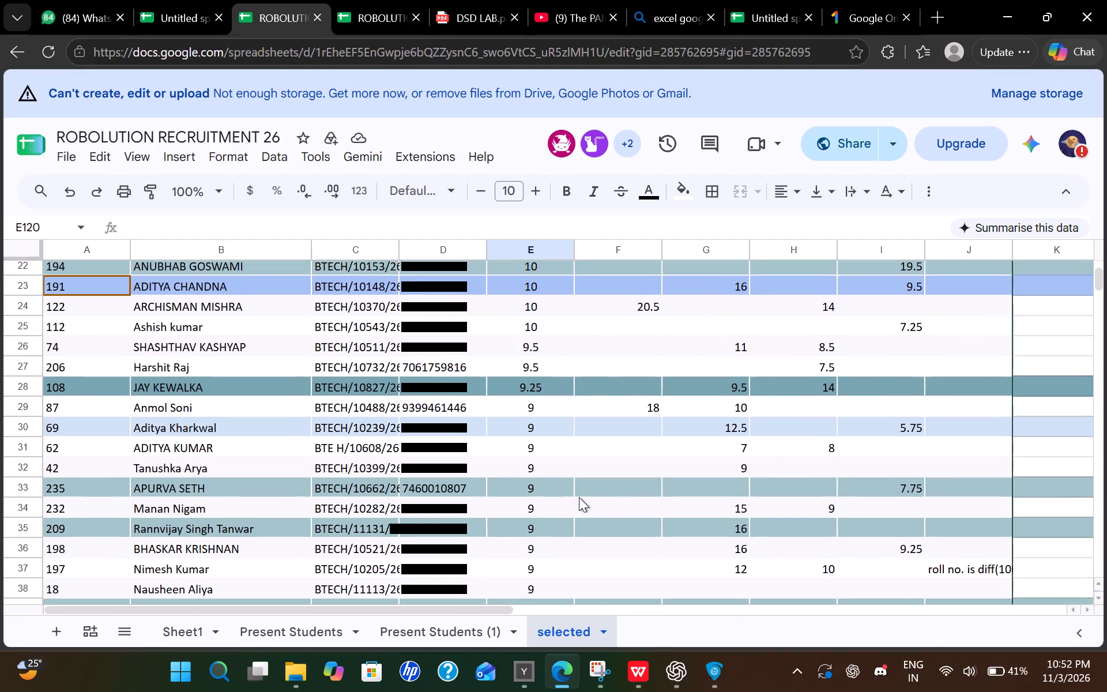
scroll(579, 497, down, 6)
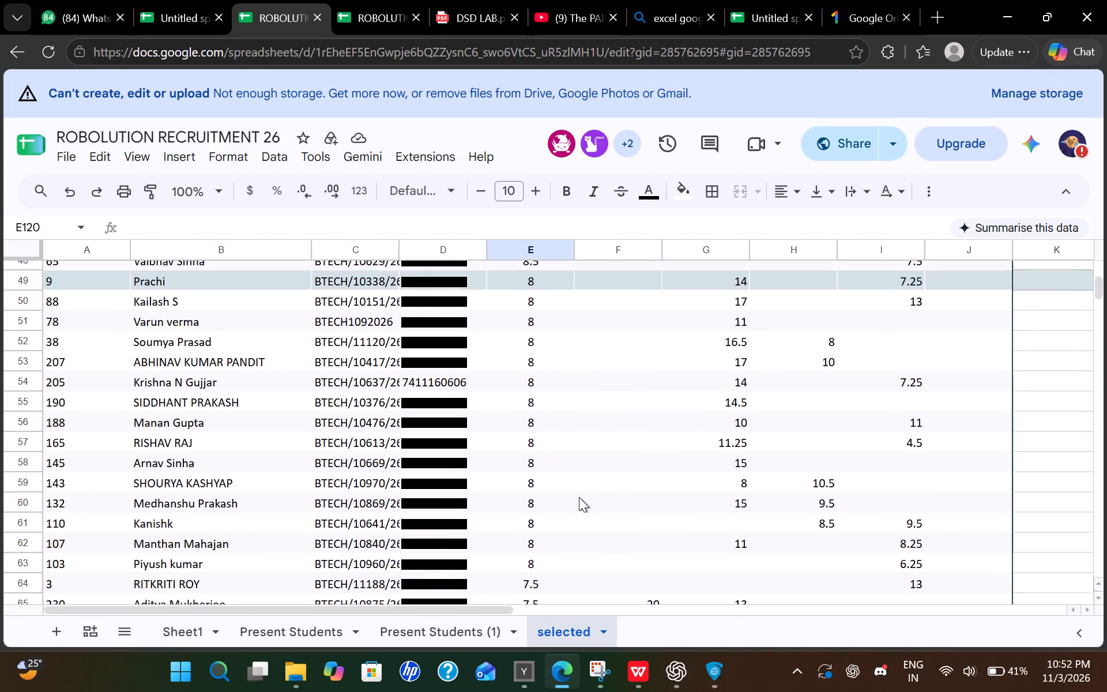
scroll(579, 497, down, 6)
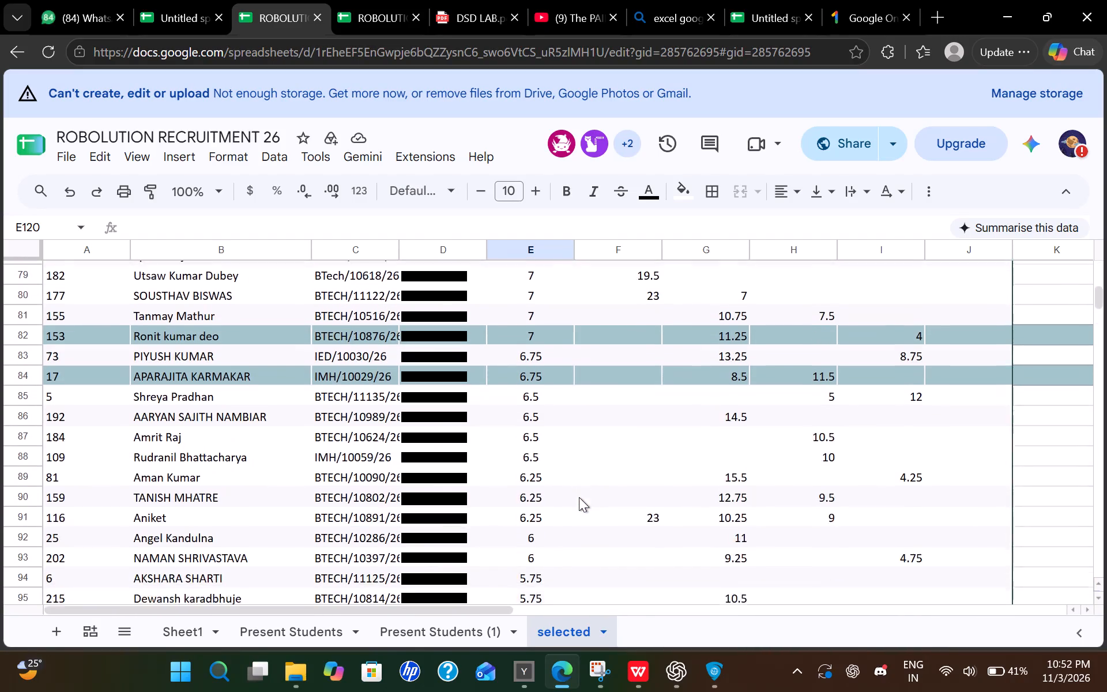
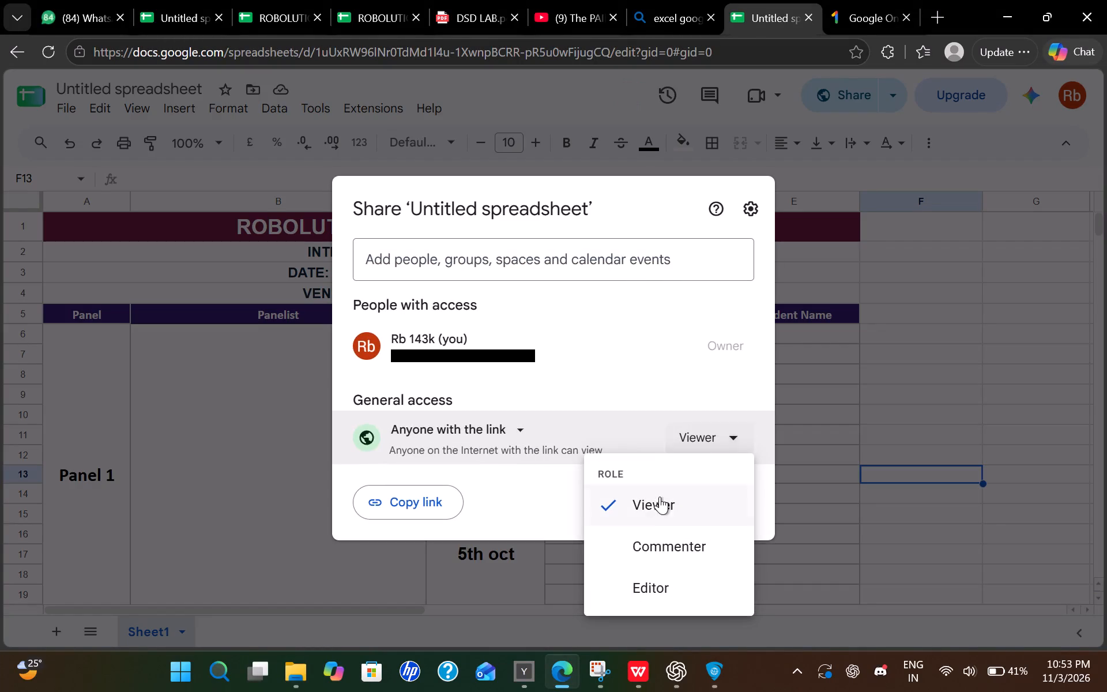
Set the general access role of Untitled spreadsheet to Editor for anyone with the link.
click(637, 582)
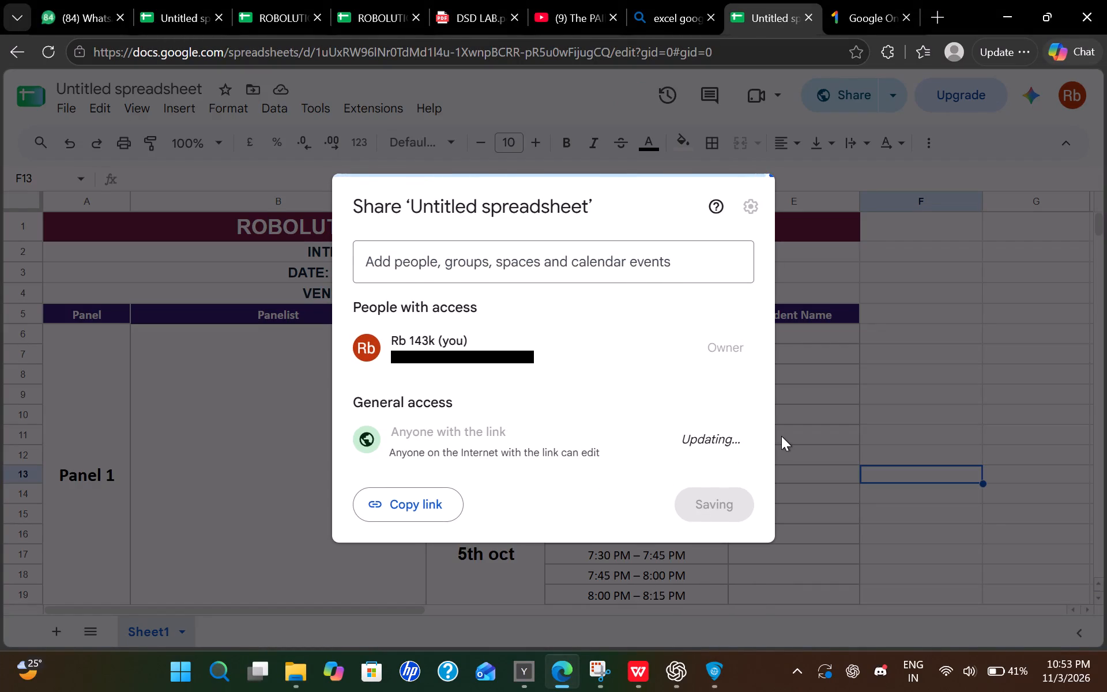
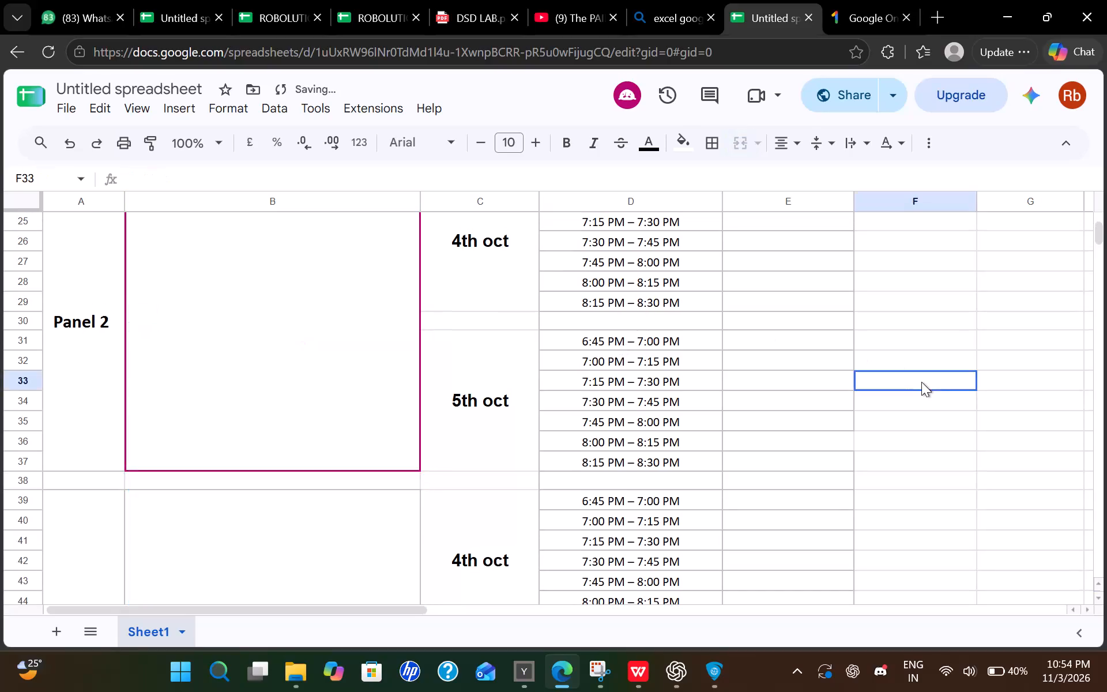
Look through the interview schedule's panels, panelist cells, dates and time slots down to Panel 8 and back to Panel 1.
scroll(921, 382, down, 7)
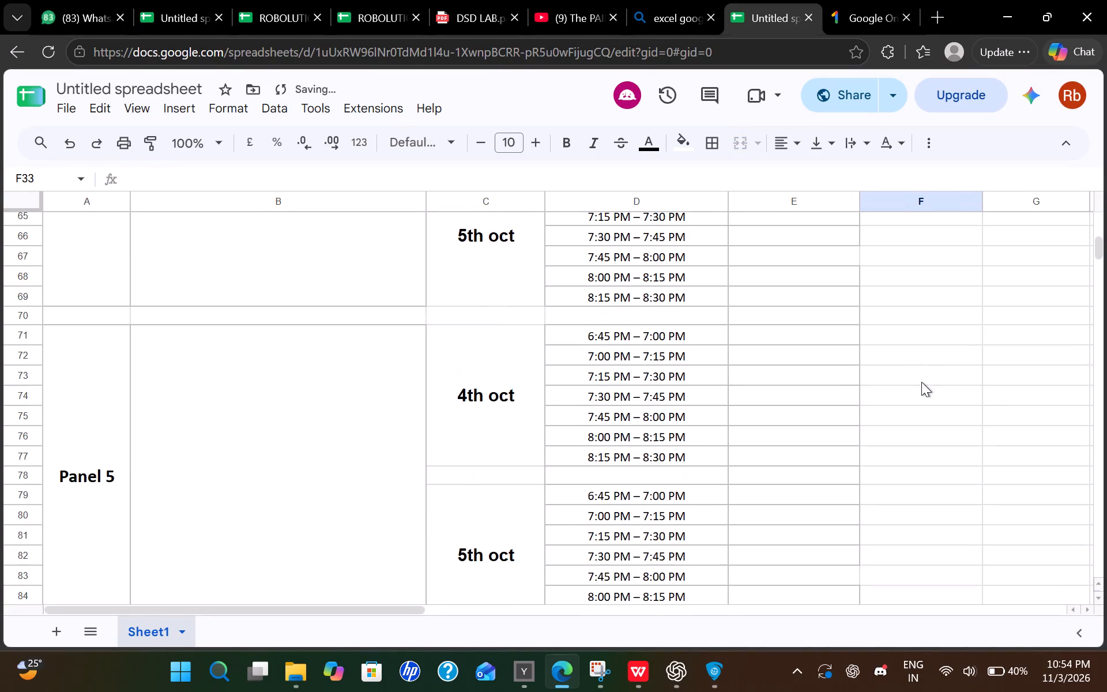
scroll(921, 382, down, 8)
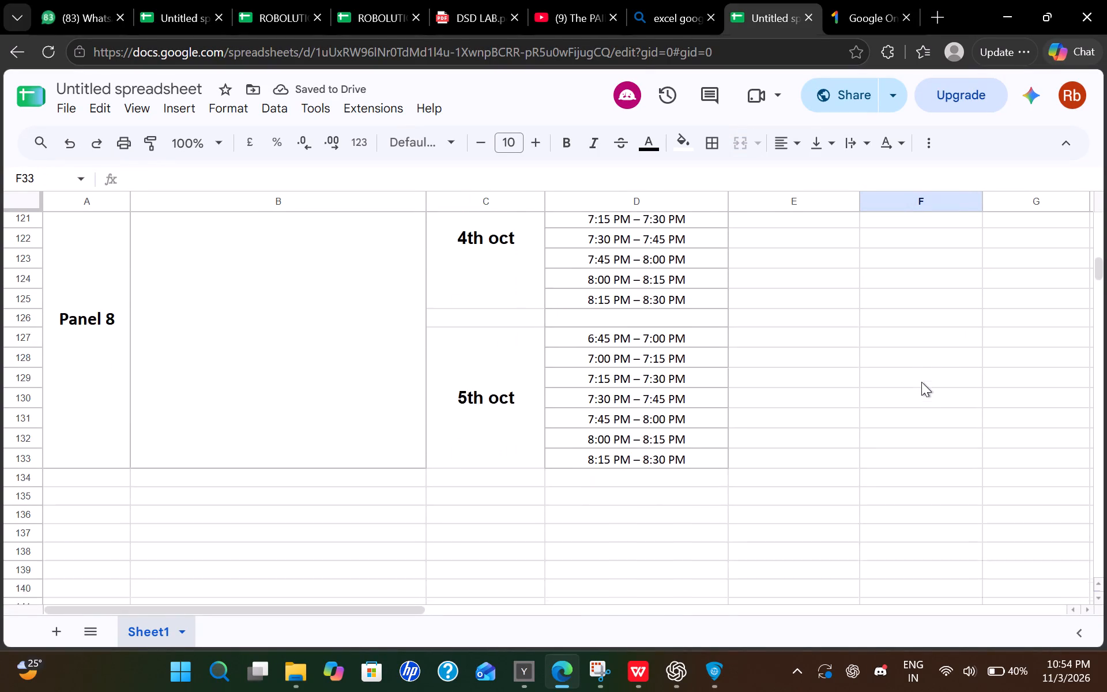
scroll(921, 382, up, 1)
scroll(1106, 691, up, 3)
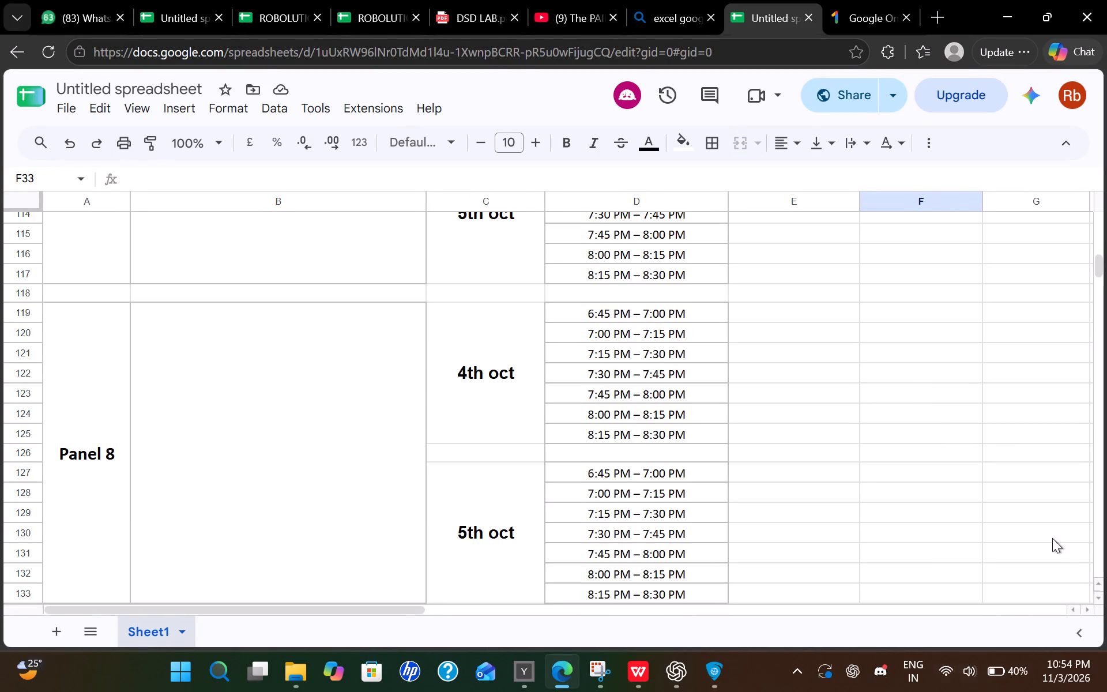
scroll(880, 417, up, 20)
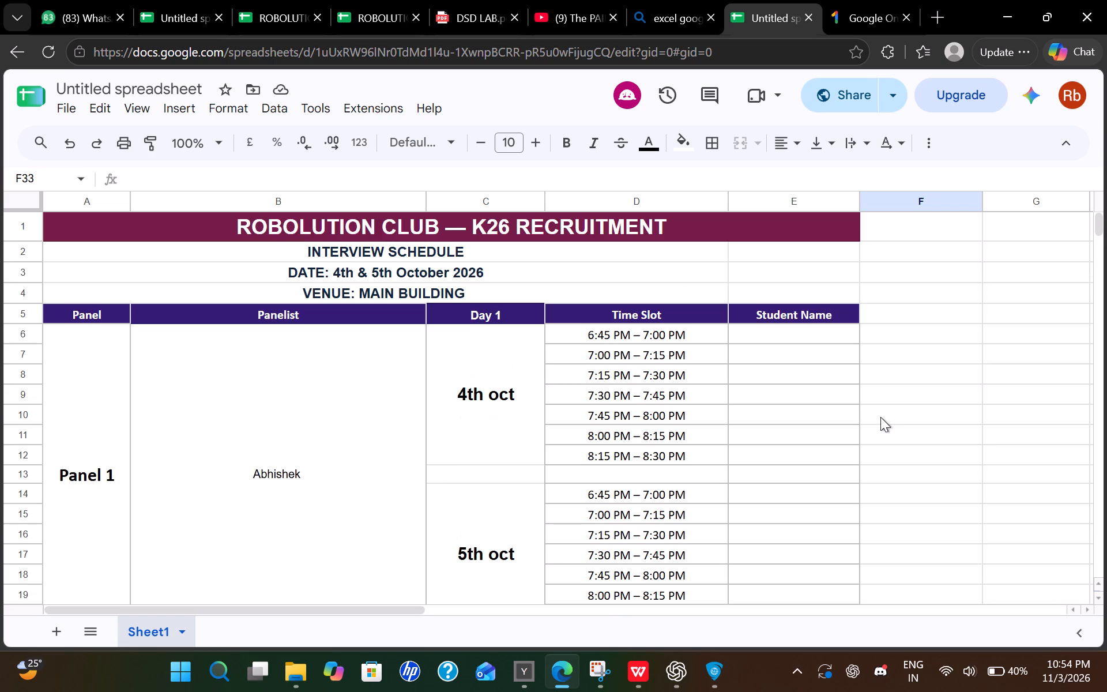
Clear the existing name from Panel 1's Panelist cell in the interview schedule.
drag(331, 512, 329, 660)
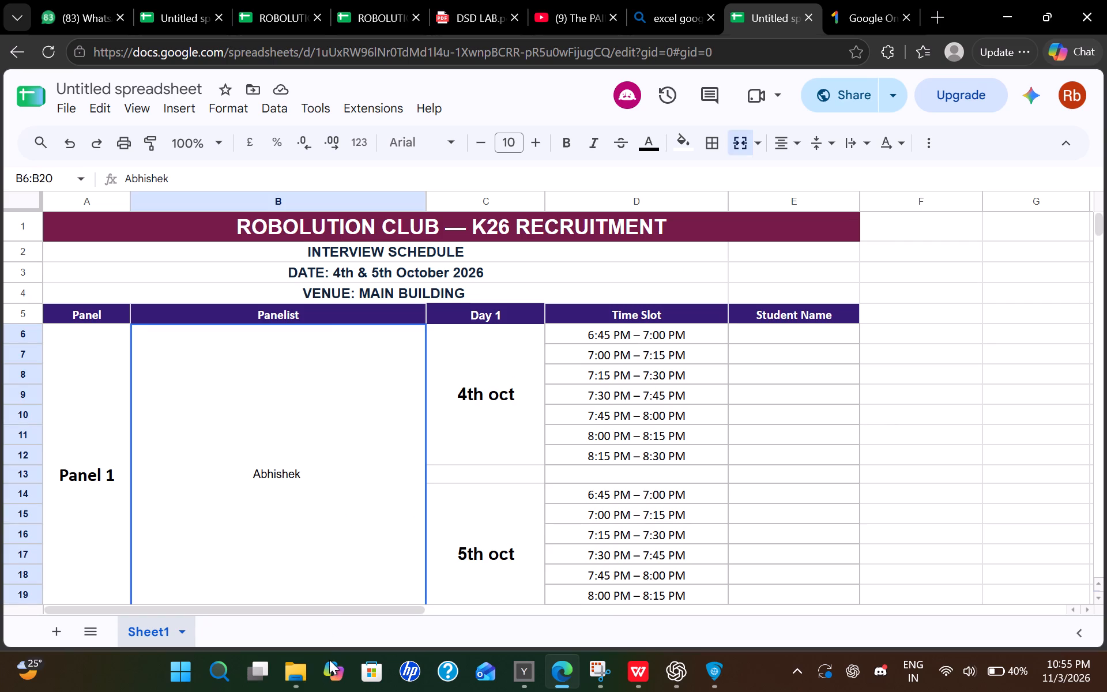
click(1036, 319)
double_click(294, 469)
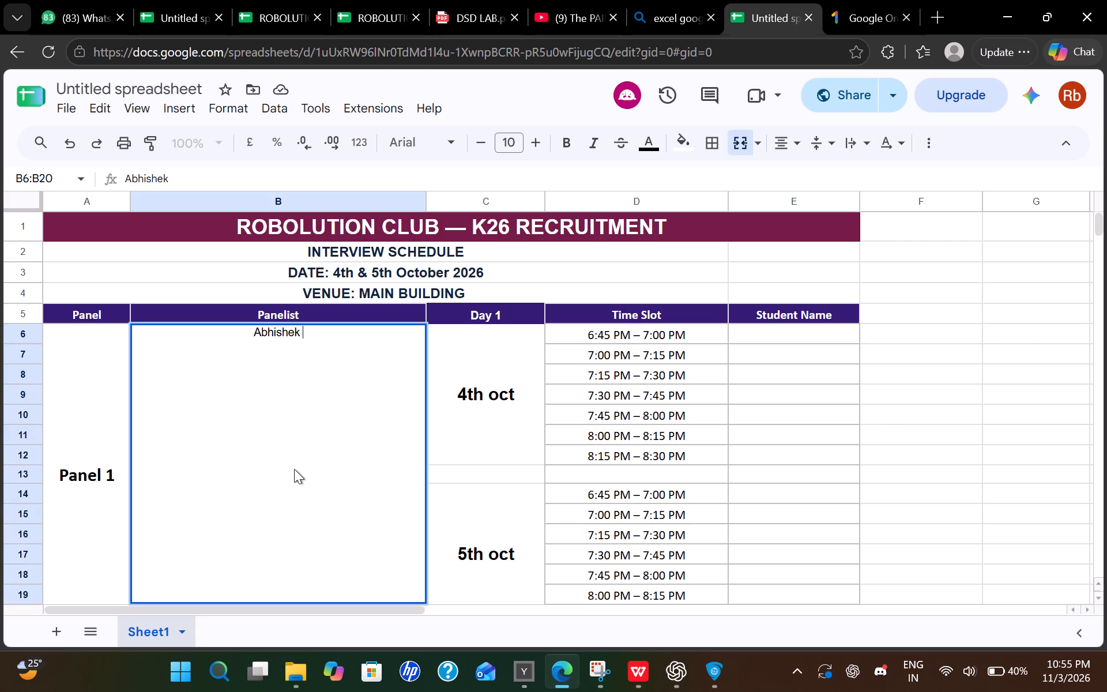
key(BackSpace)
key(BackSpace)
key(BackSpace)
key(BackSpace)
key(BackSpace)
key(BackSpace)
key(BackSpace)
key(BackSpace)
key(BackSpace)
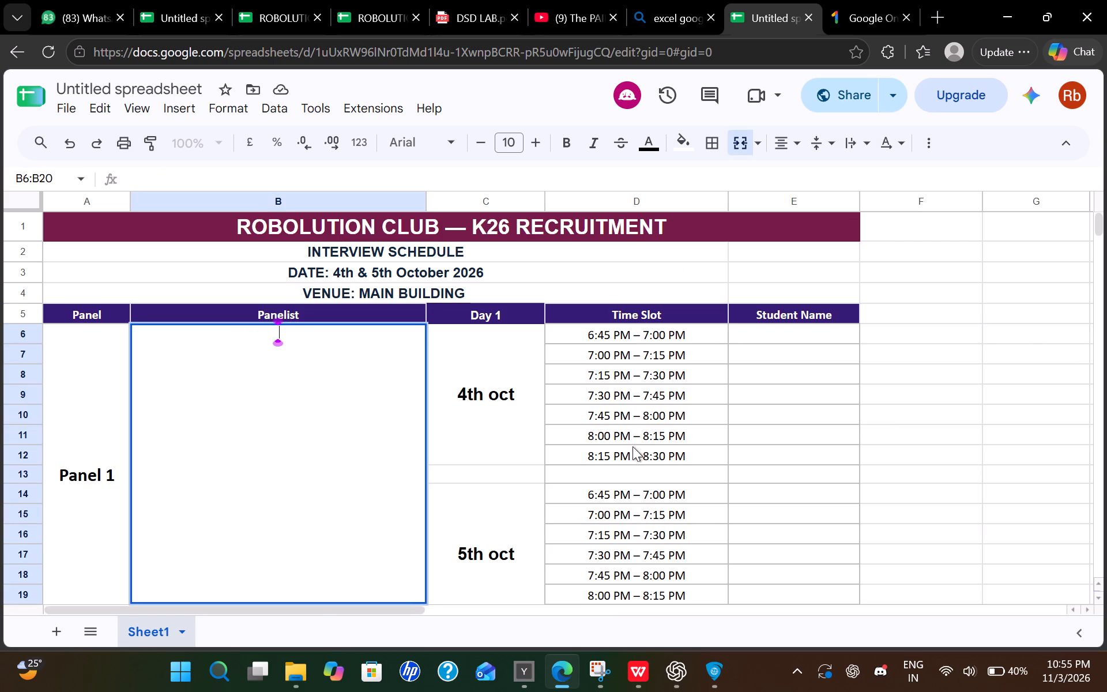
click(923, 408)
Format the Panelist cells B6:B133 as bold with font size 15.
drag(319, 375, 338, 610)
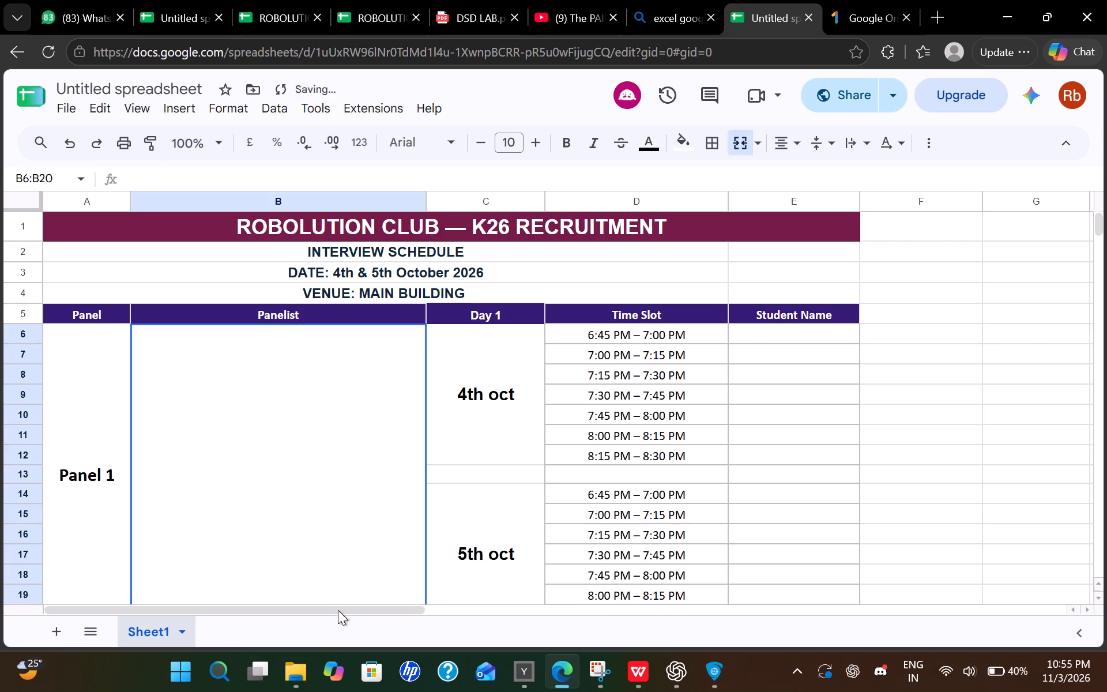
drag(338, 610, 351, 666)
scroll(370, 501, down, 1)
drag(226, 403, 257, 276)
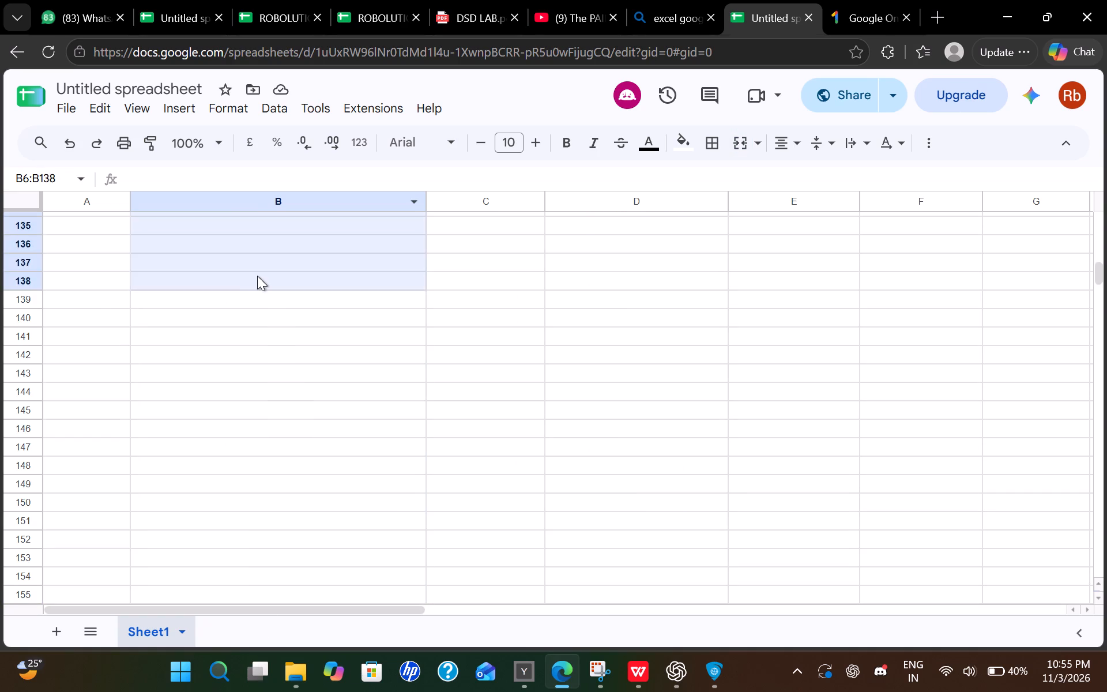
drag(257, 276, 220, 250)
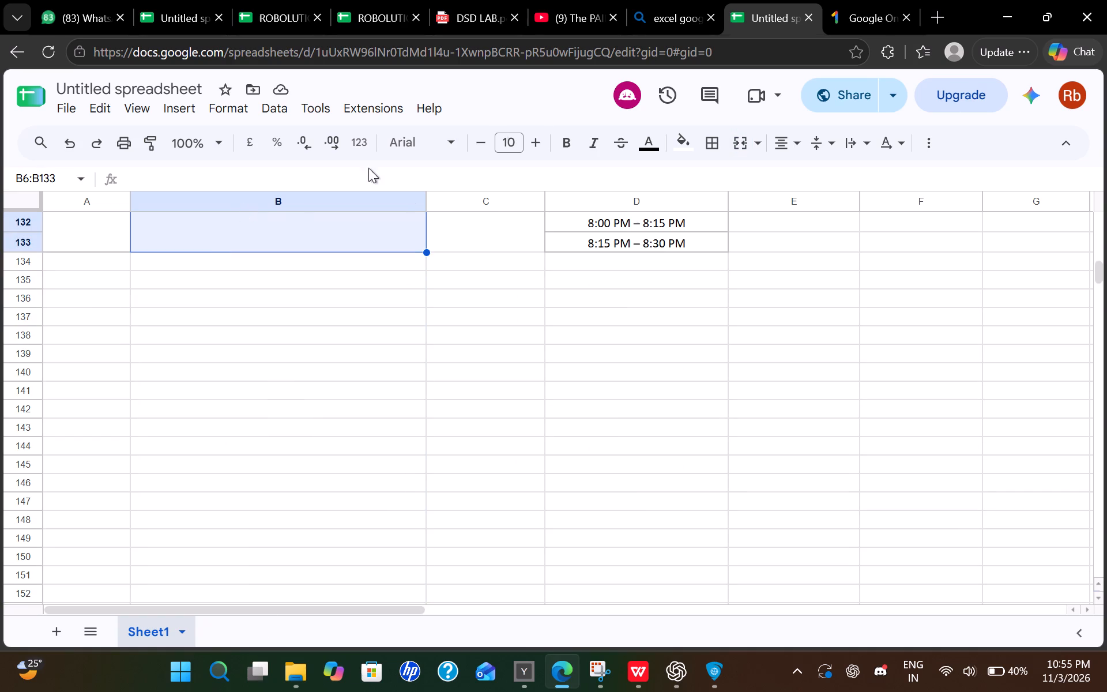
click(577, 142)
triple_click(541, 144)
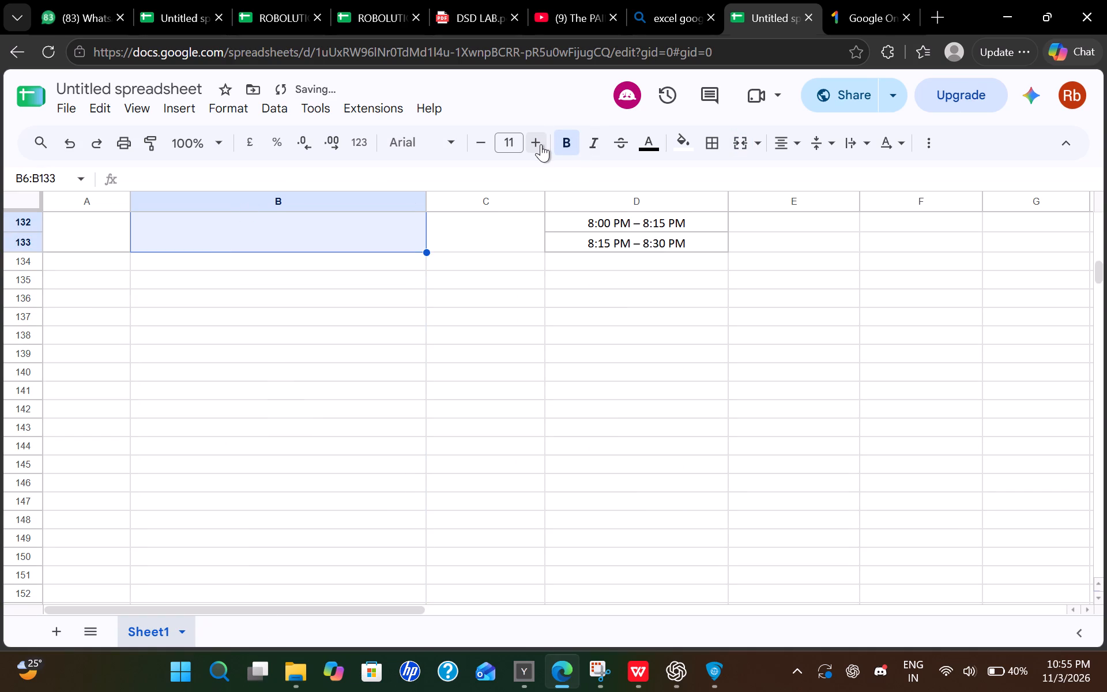
triple_click(541, 144)
click(477, 143)
click(479, 351)
Enter "Abhishek" followed by a comma in Panel 1's Panelist cell.
scroll(479, 351, up, 9)
scroll(239, 340, up, 4)
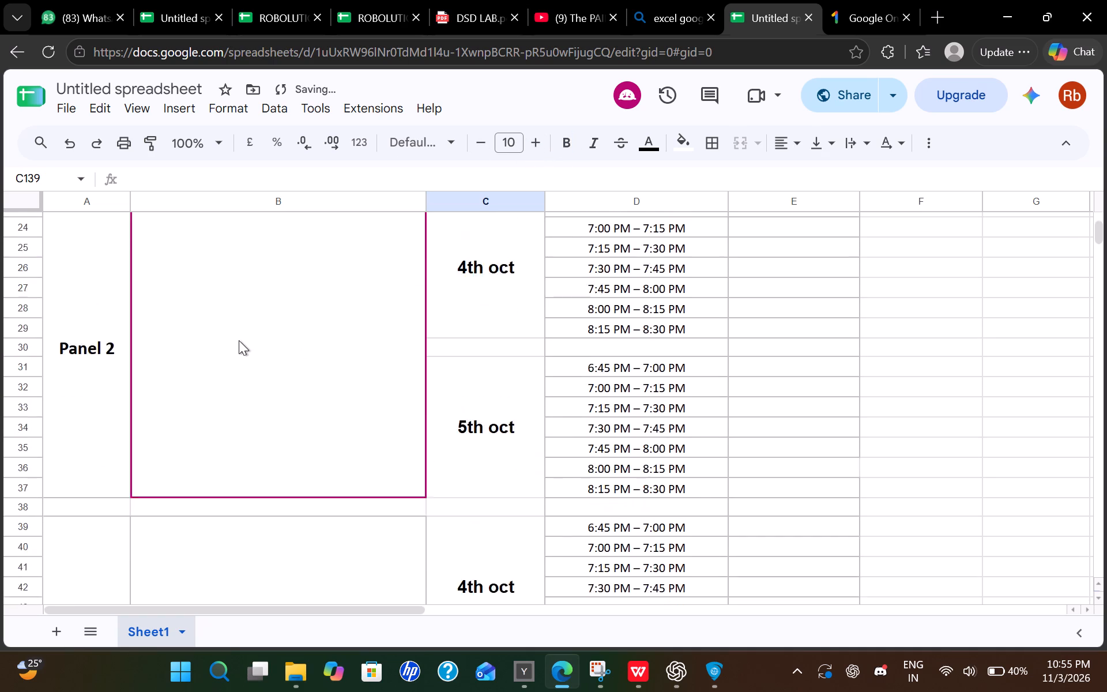
scroll(202, 354, up, 2)
double_click(202, 372)
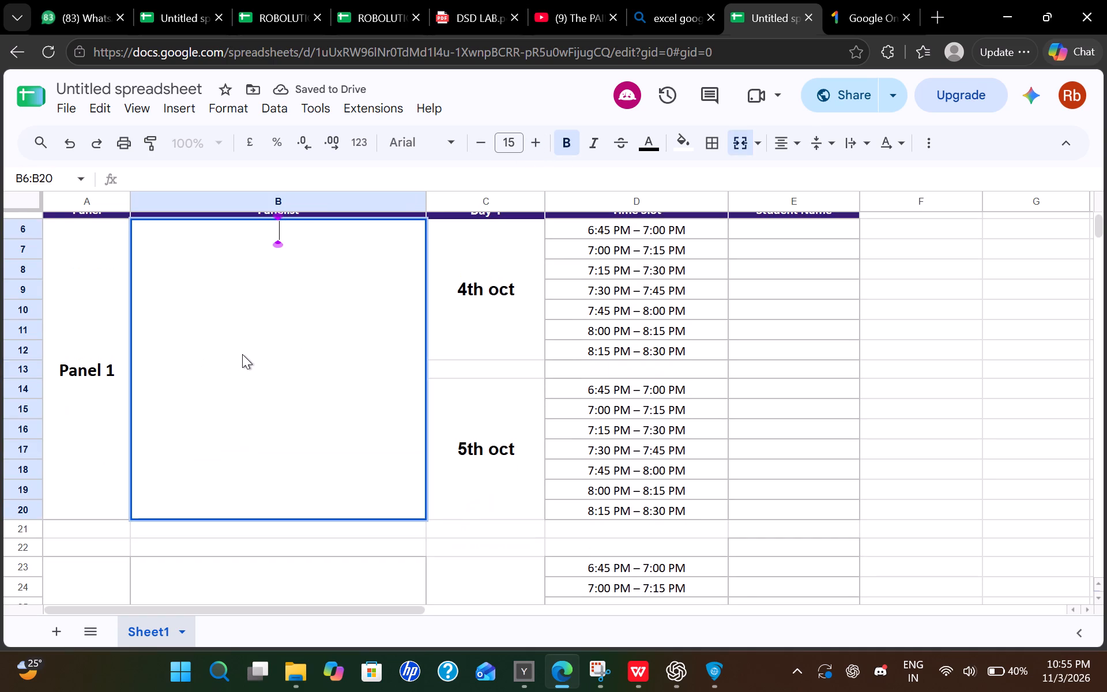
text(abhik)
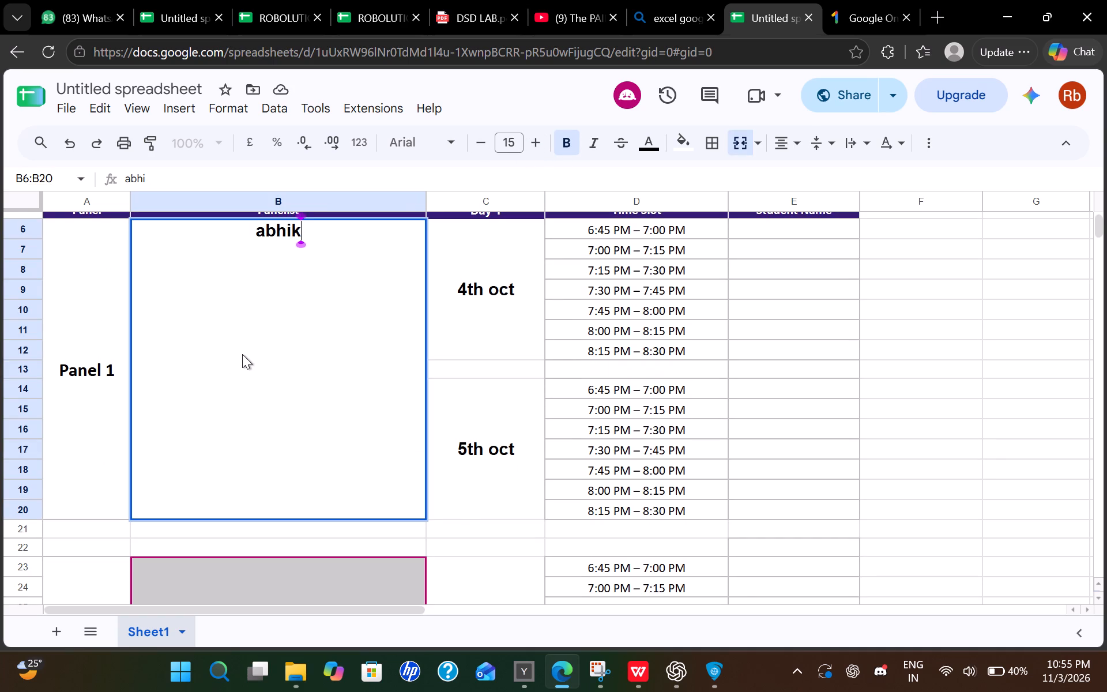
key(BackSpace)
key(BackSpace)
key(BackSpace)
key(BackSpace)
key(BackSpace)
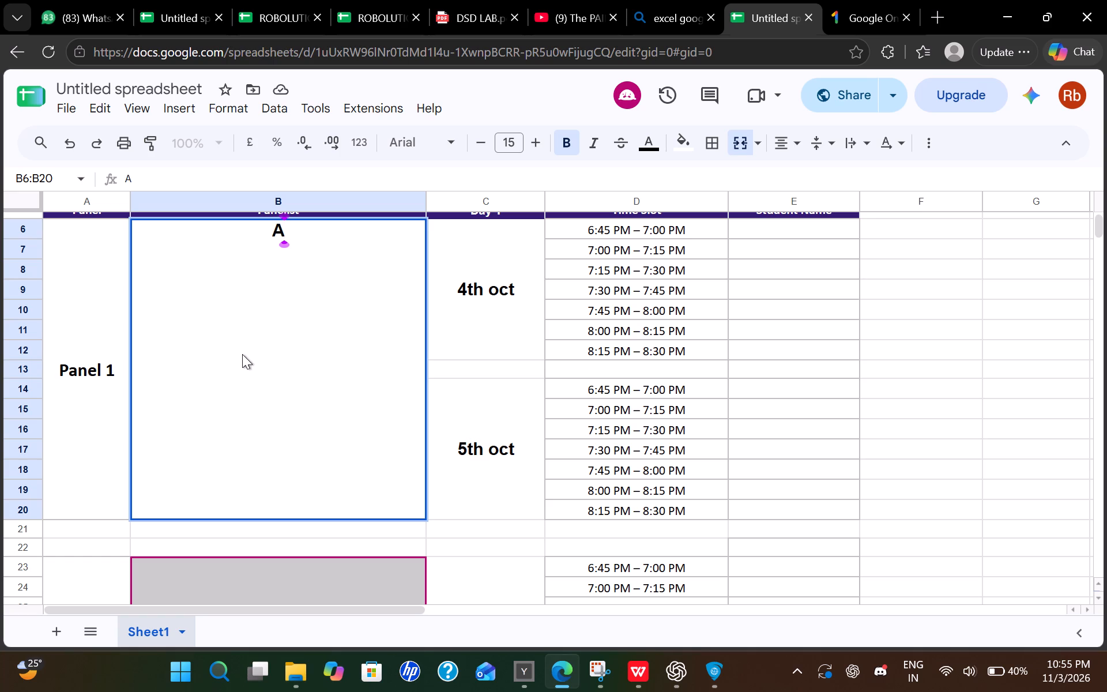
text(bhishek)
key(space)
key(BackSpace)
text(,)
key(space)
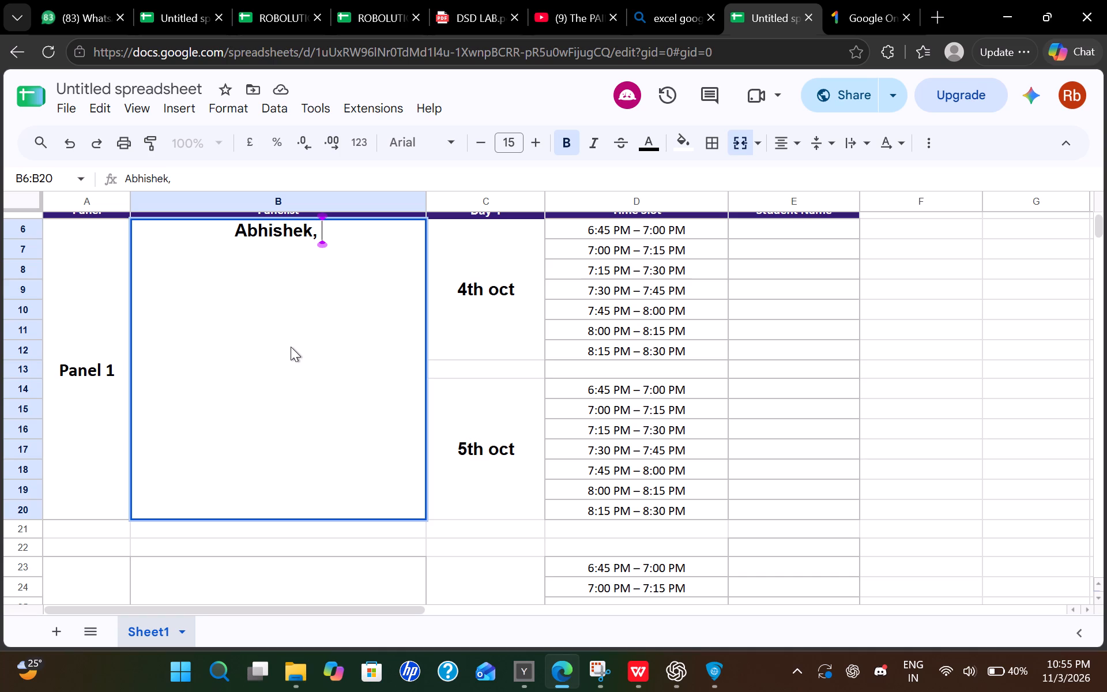
Copy "suyashi" from panel 6 of the panelist list and append it to Panel 1's Panelist cell in the schedule.
click(149, 0)
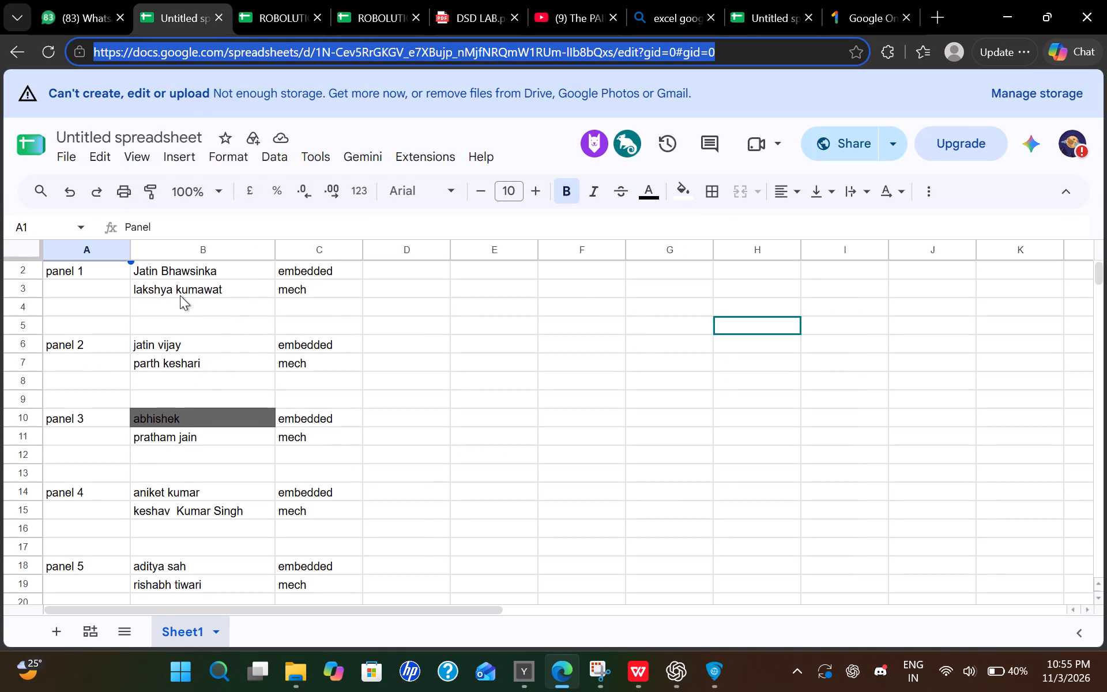
scroll(180, 295, down, 1)
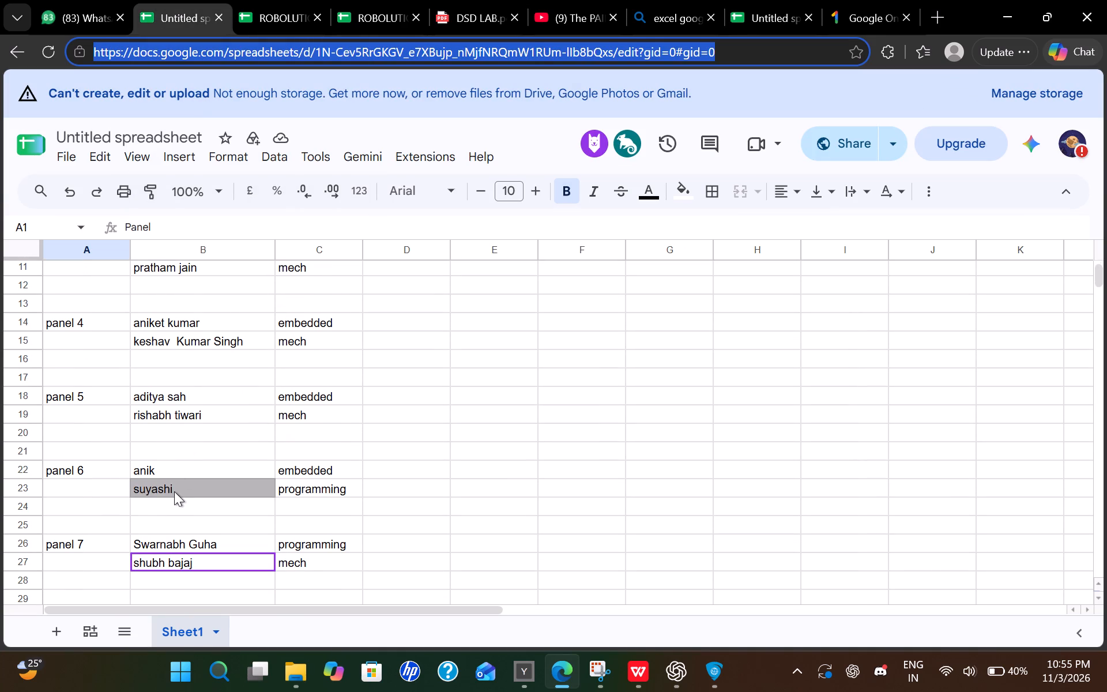
click(174, 491)
key(ctrl+c)
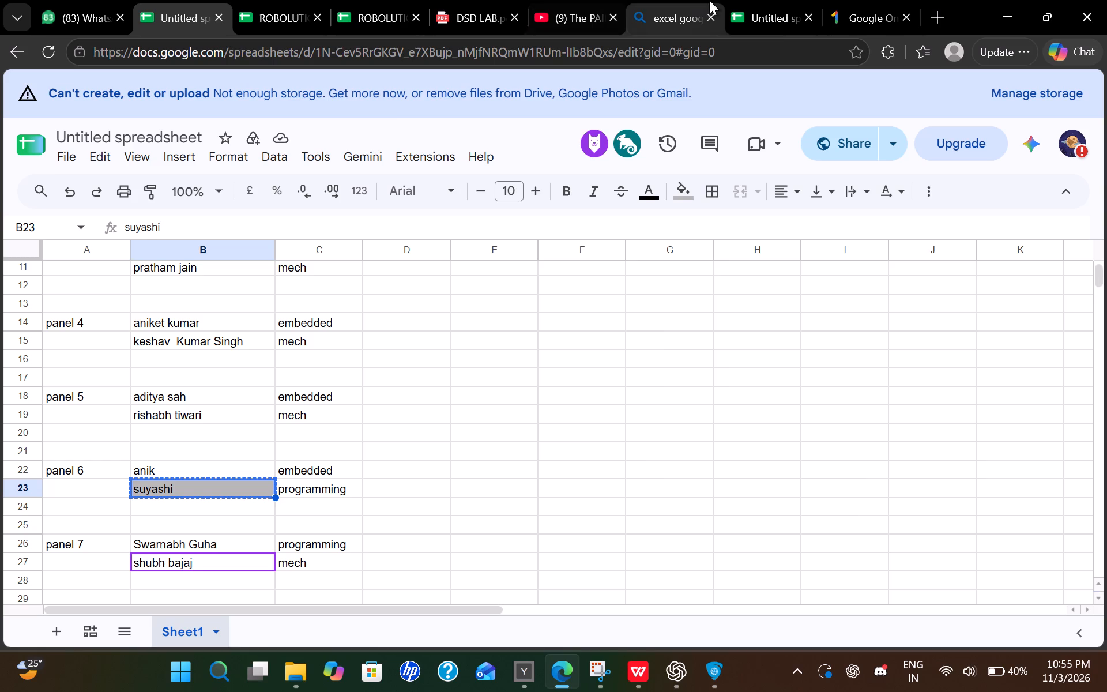
click(742, 0)
key(ctrl+v)
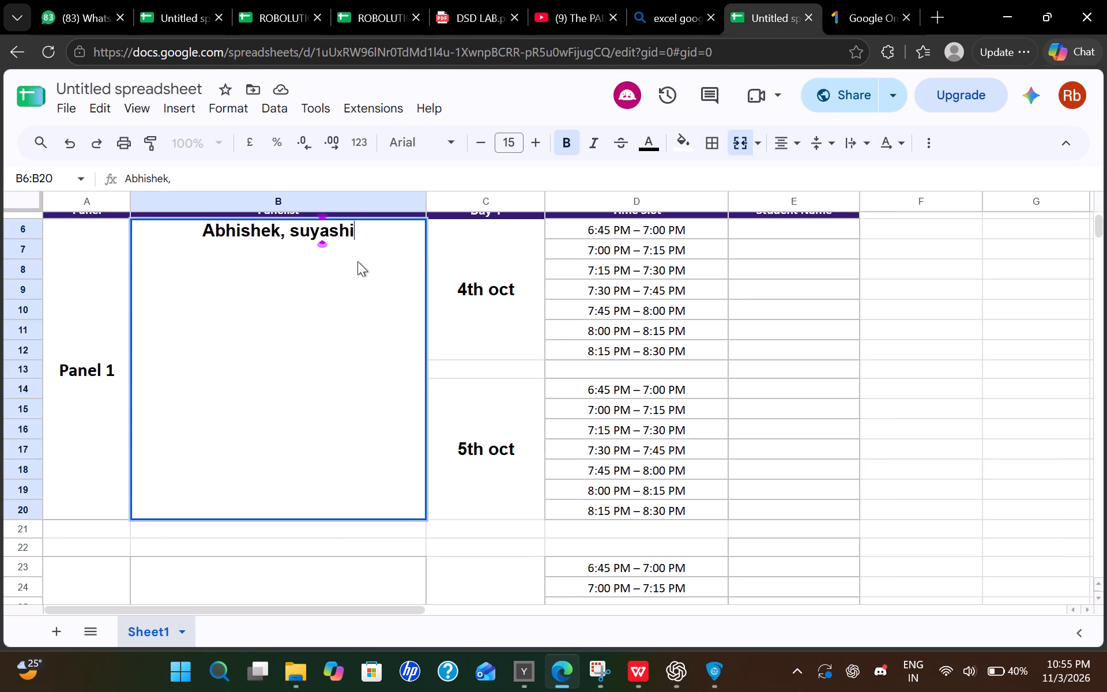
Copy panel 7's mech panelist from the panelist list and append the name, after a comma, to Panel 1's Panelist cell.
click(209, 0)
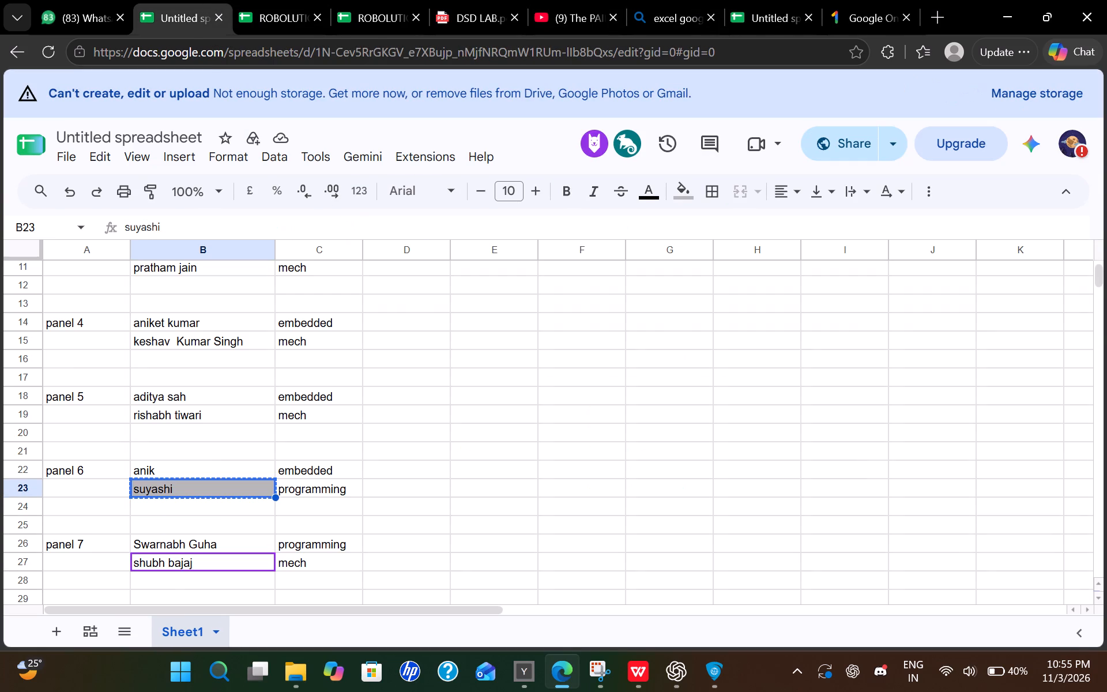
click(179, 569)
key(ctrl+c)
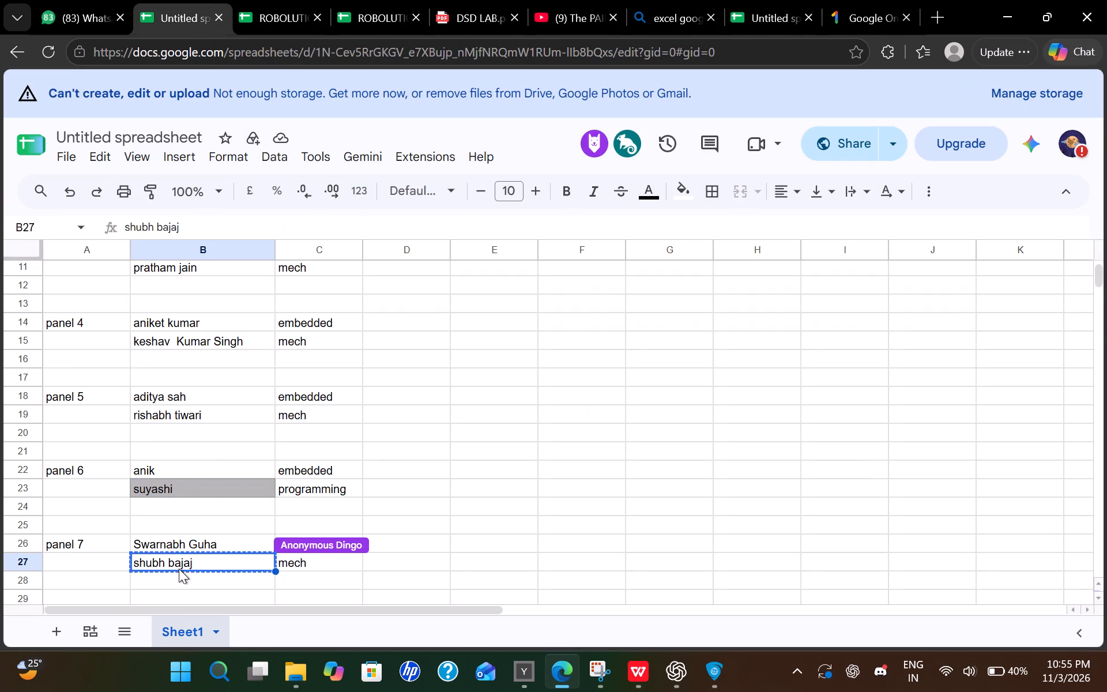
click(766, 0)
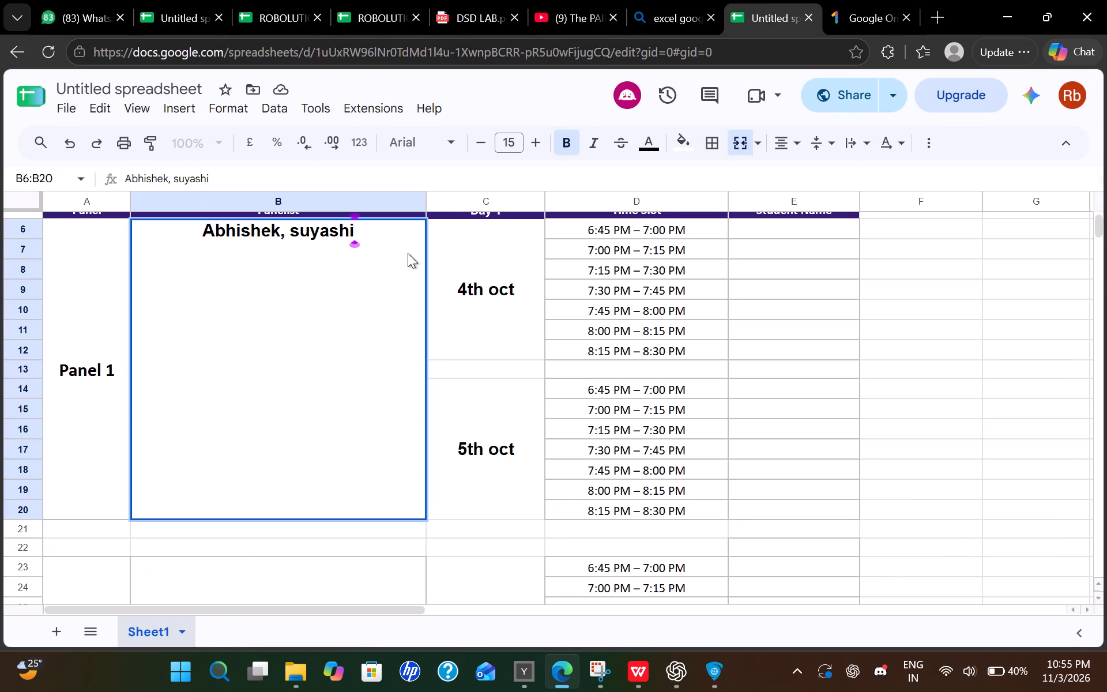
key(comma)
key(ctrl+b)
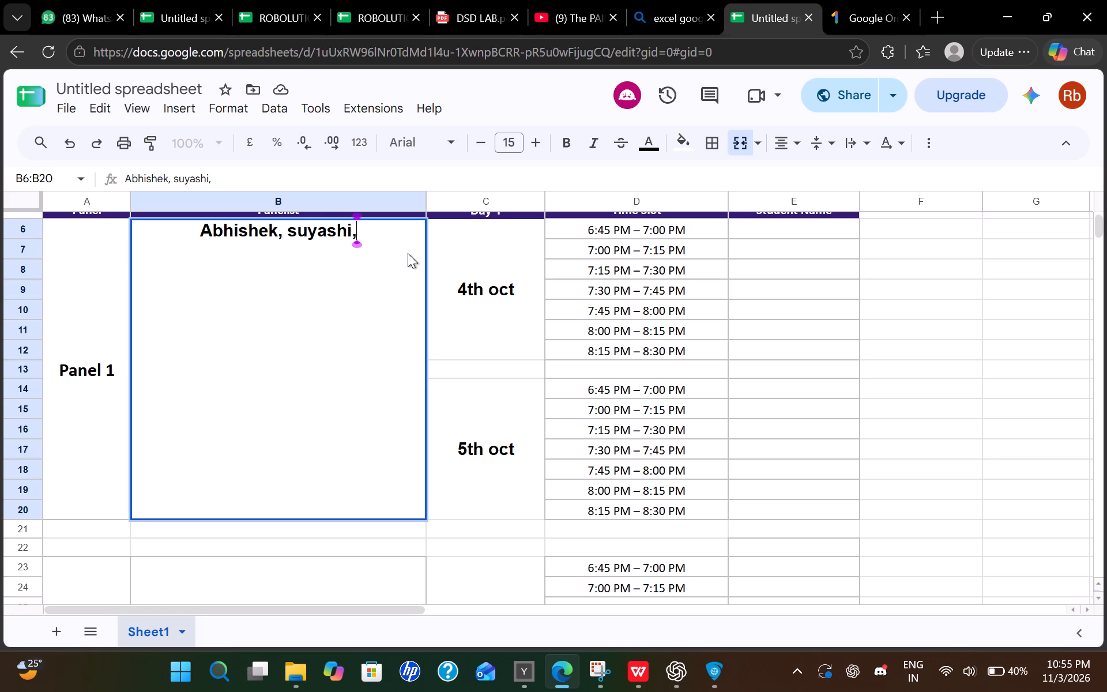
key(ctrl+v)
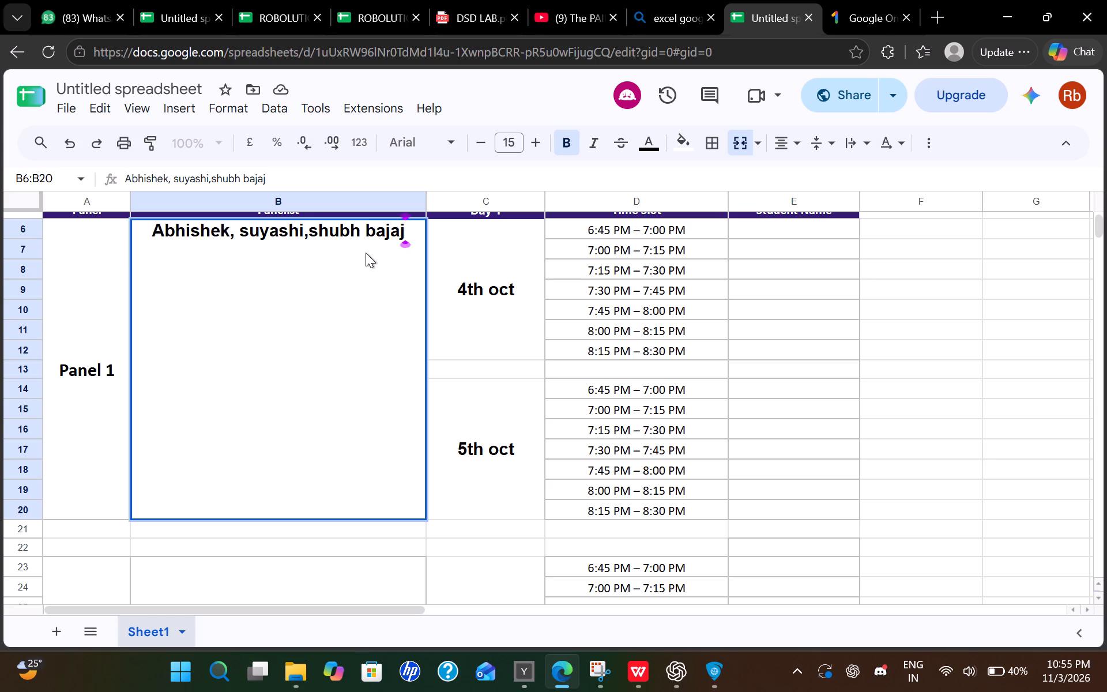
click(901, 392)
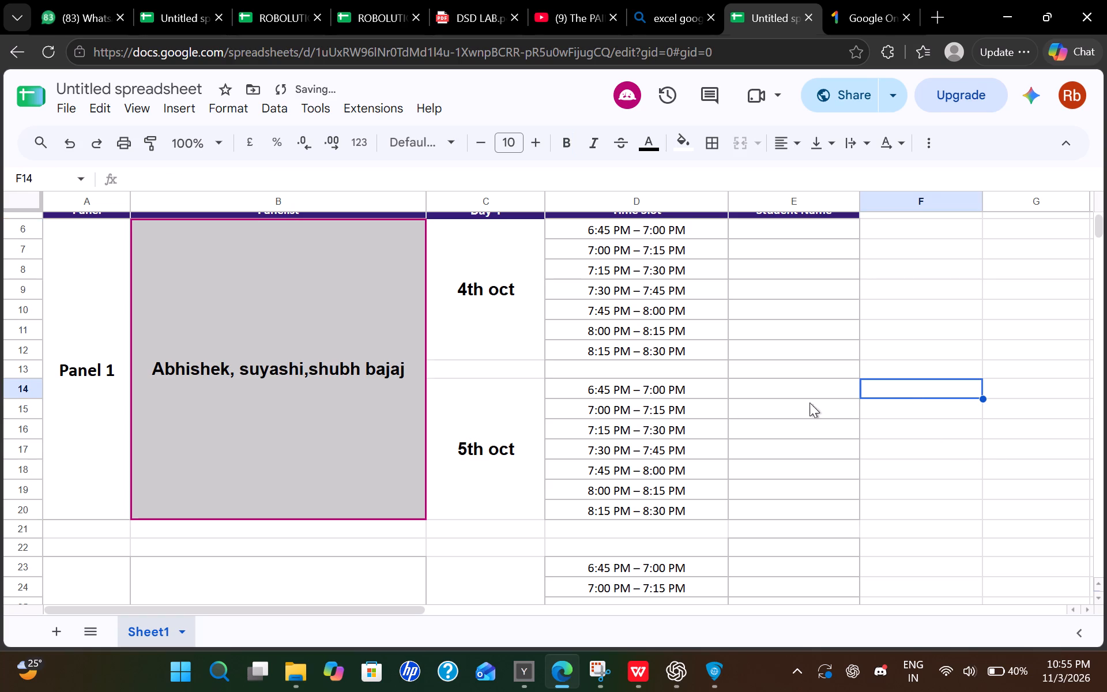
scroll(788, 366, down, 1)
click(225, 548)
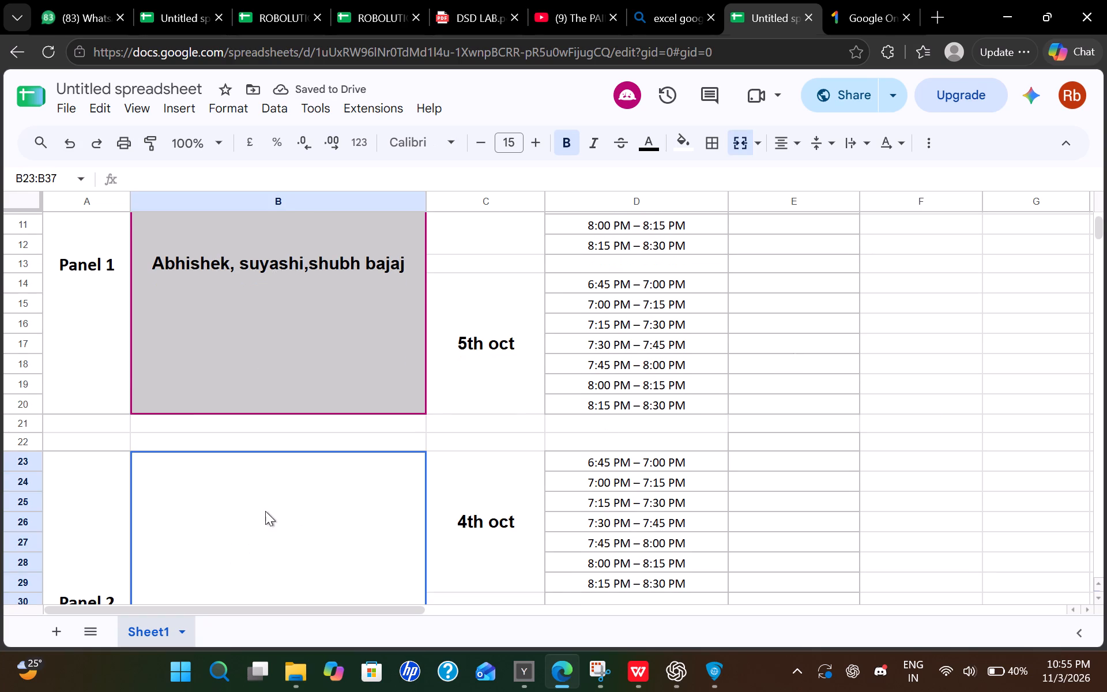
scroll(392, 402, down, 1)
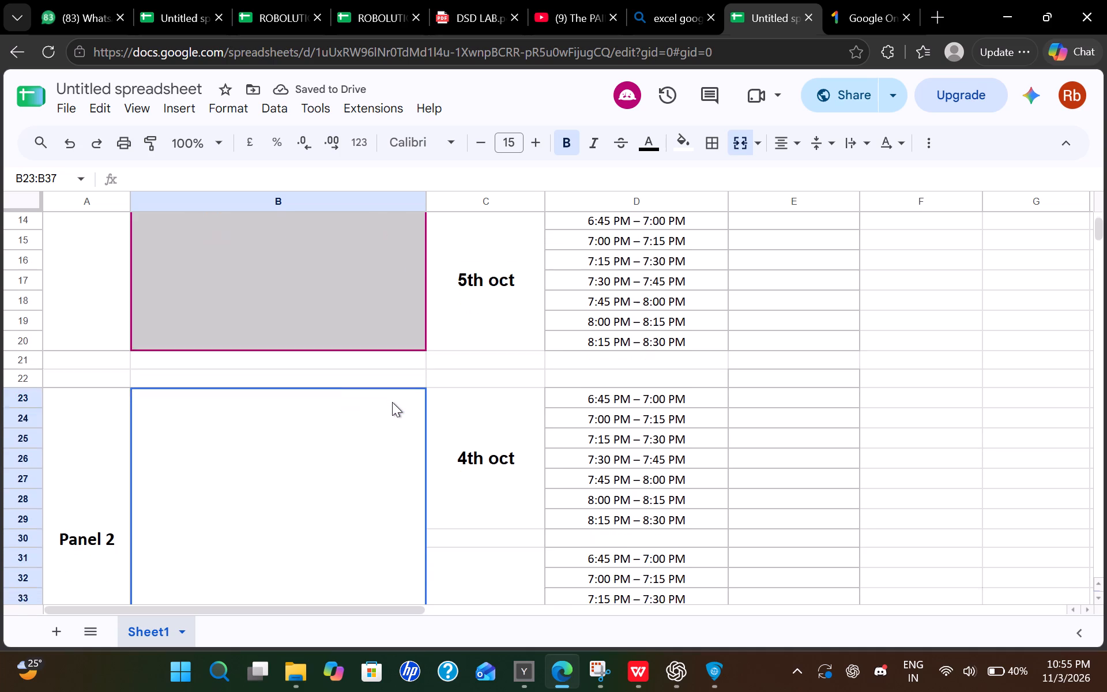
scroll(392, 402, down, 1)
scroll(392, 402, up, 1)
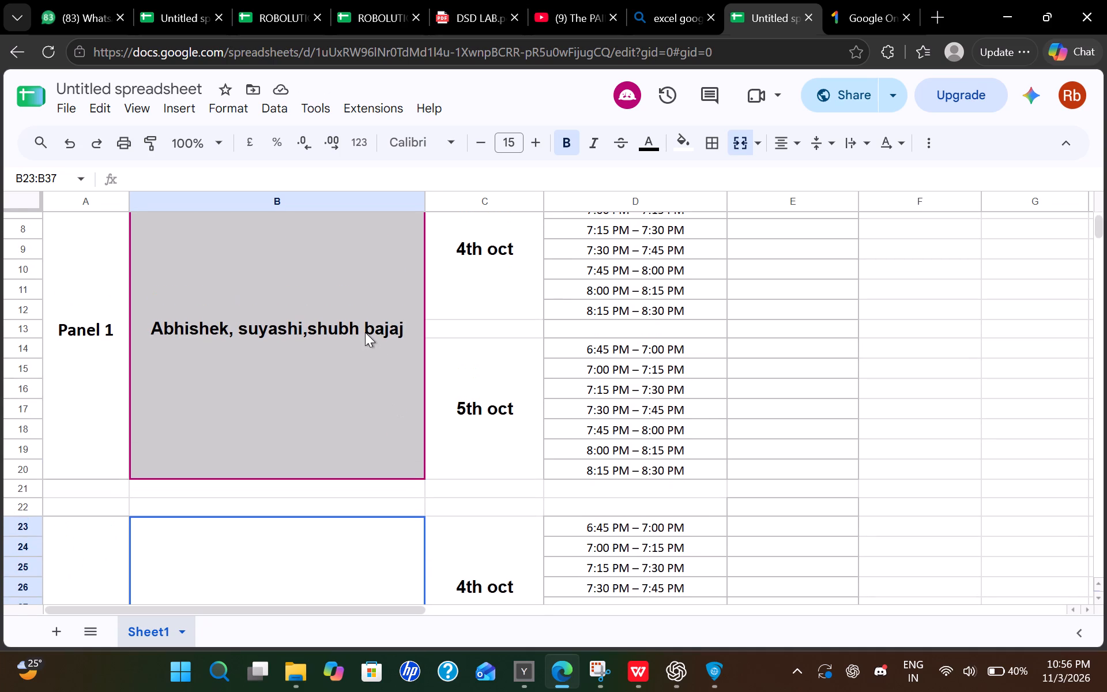
Replace the third name in Panel 1's Panelist cell with panel 9's embedded panelist copied from the panelist list.
click(177, 1)
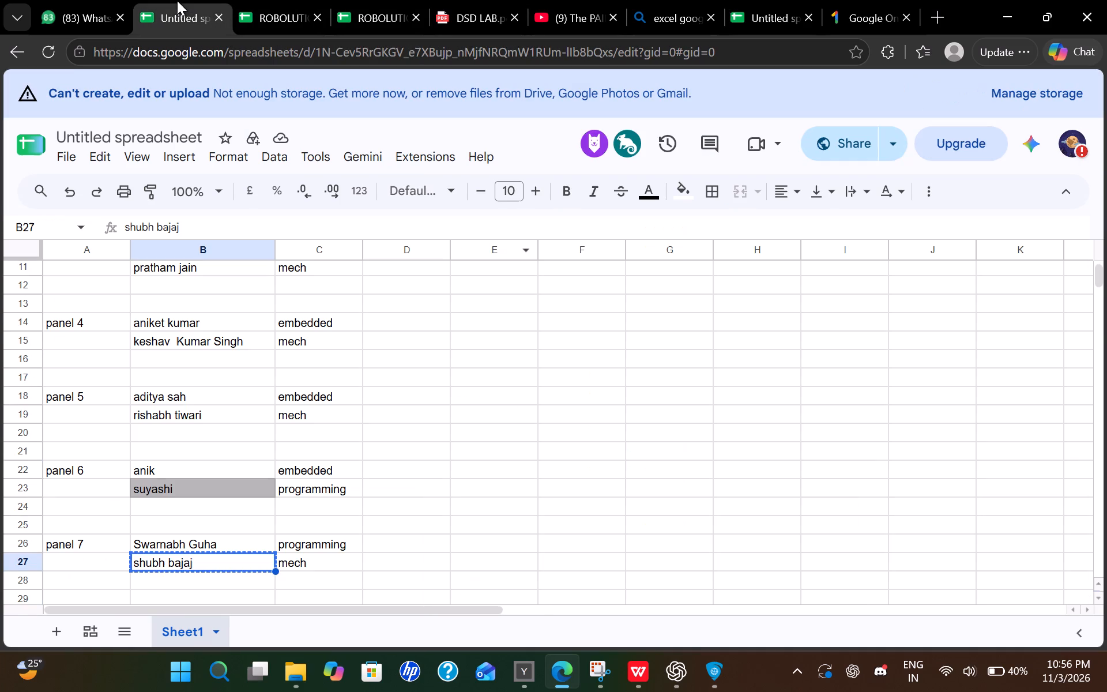
scroll(258, 280, up, 2)
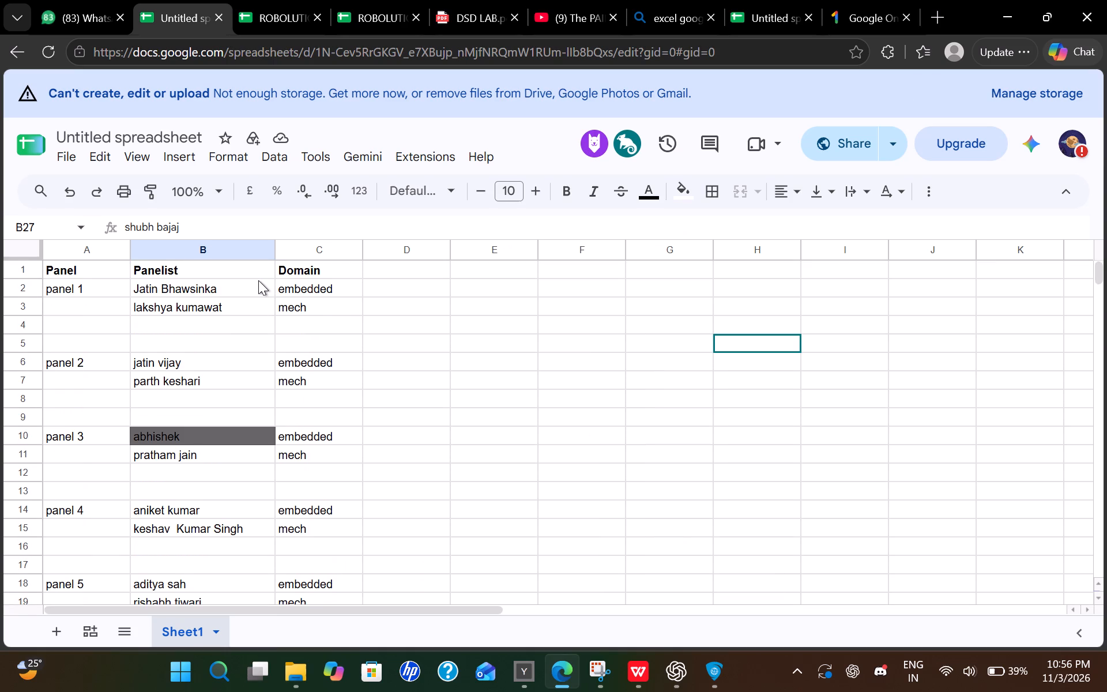
scroll(258, 280, up, 1)
scroll(258, 280, right, 2)
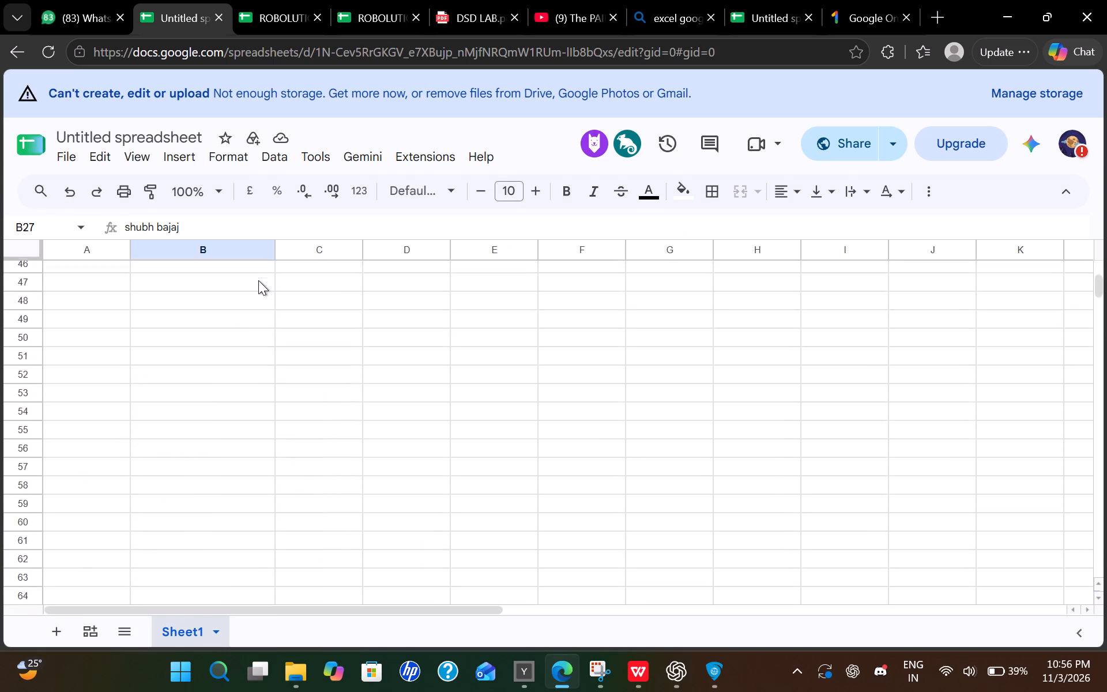
scroll(258, 280, right, 1)
scroll(258, 280, up, 2)
click(204, 406)
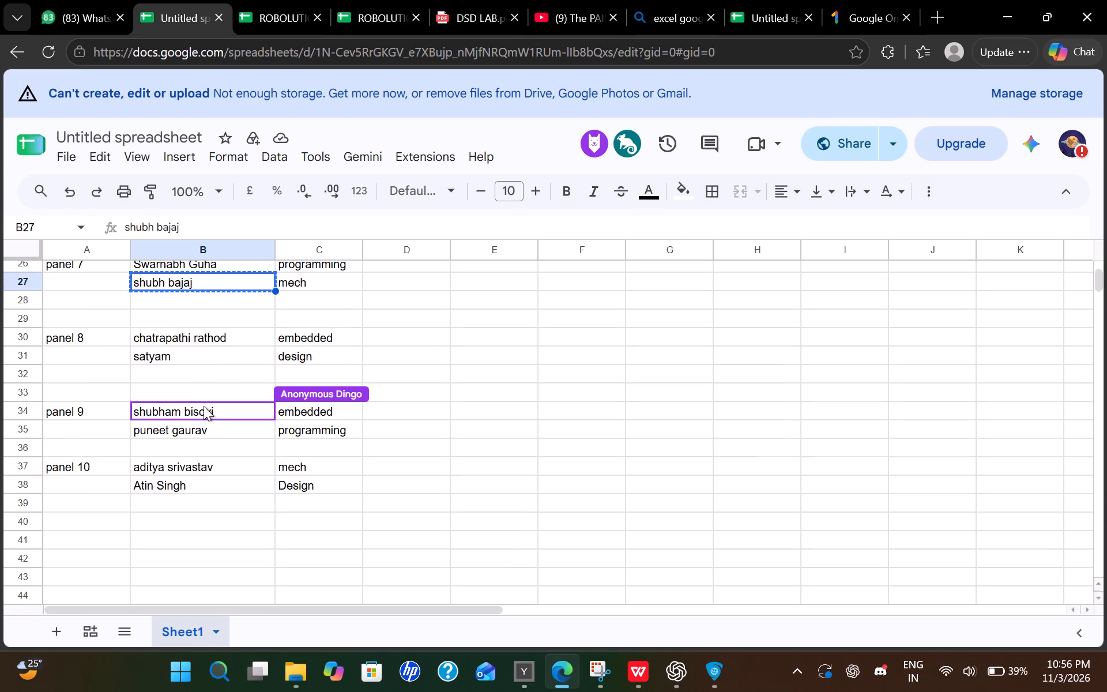
key(ctrl+c)
click(734, 0)
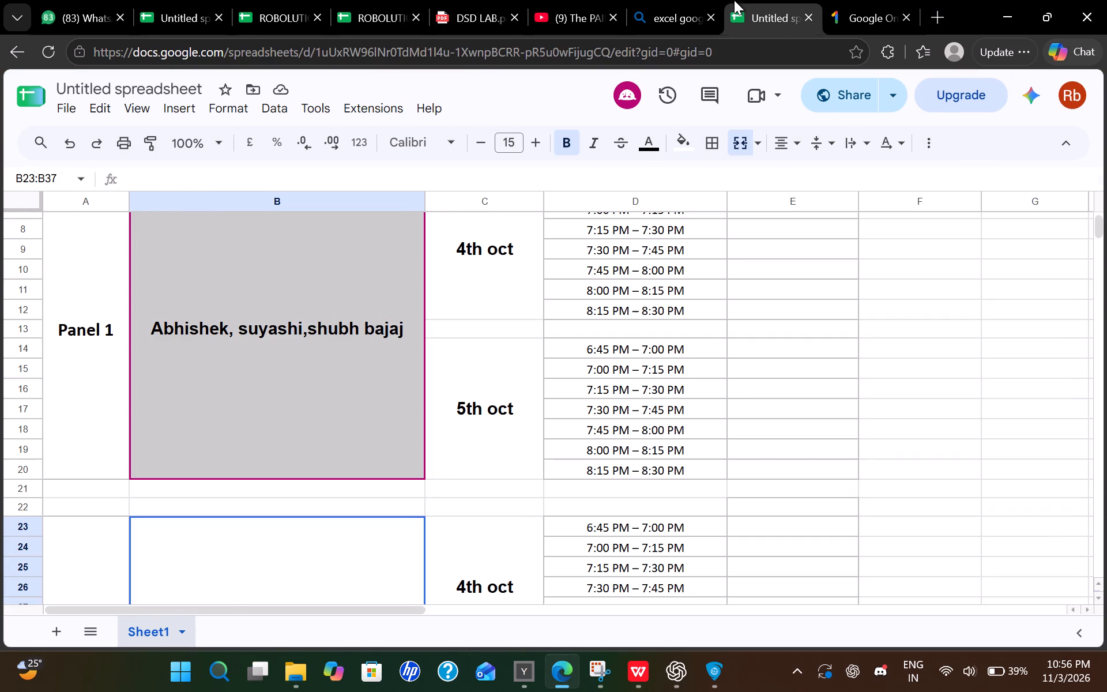
double_click(329, 333)
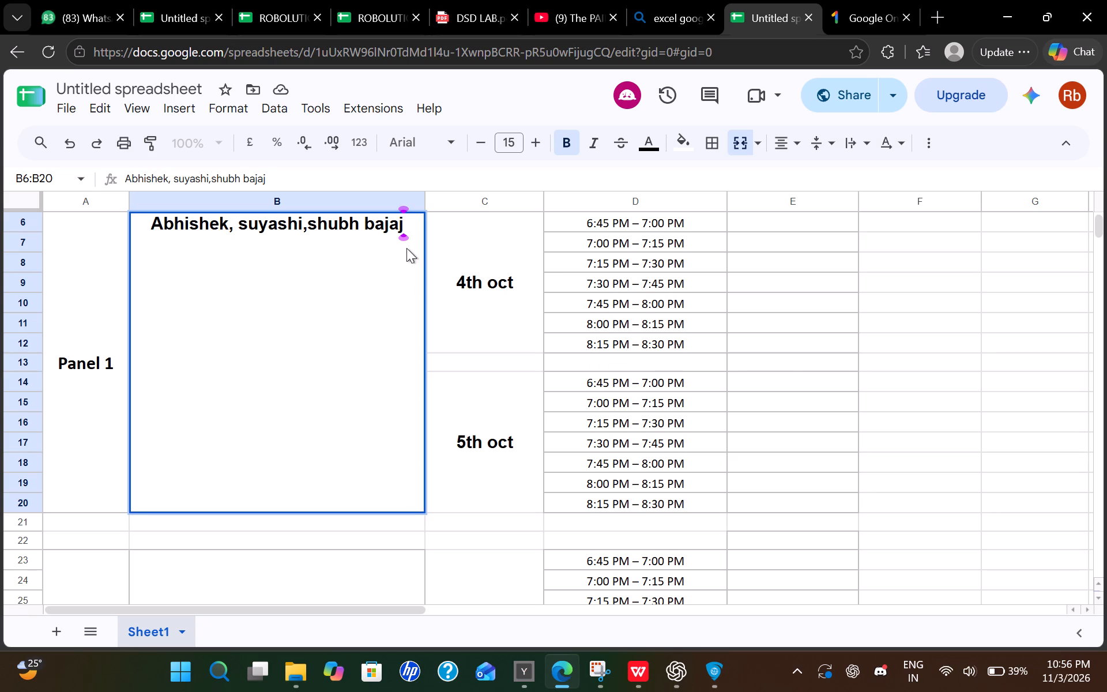
drag(408, 224, 310, 225)
key(BackSpace)
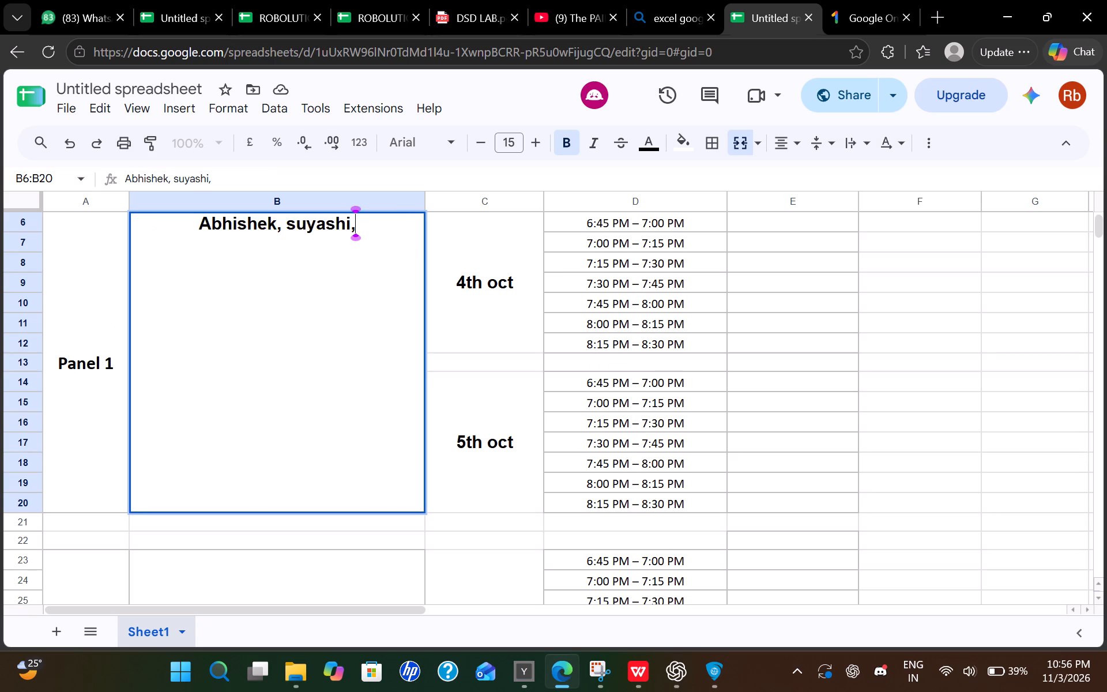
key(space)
key(ctrl+v)
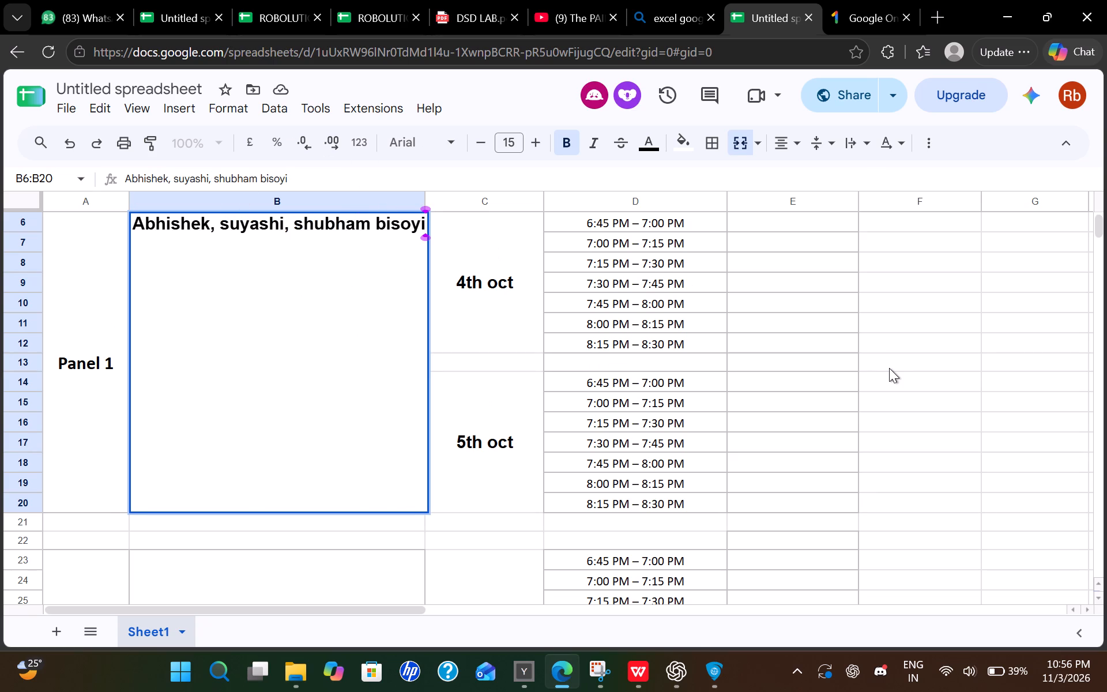
click(889, 368)
Enter "Parth" followed by a comma in Panel 2's Panelist cell.
scroll(889, 368, down, 2)
click(259, 501)
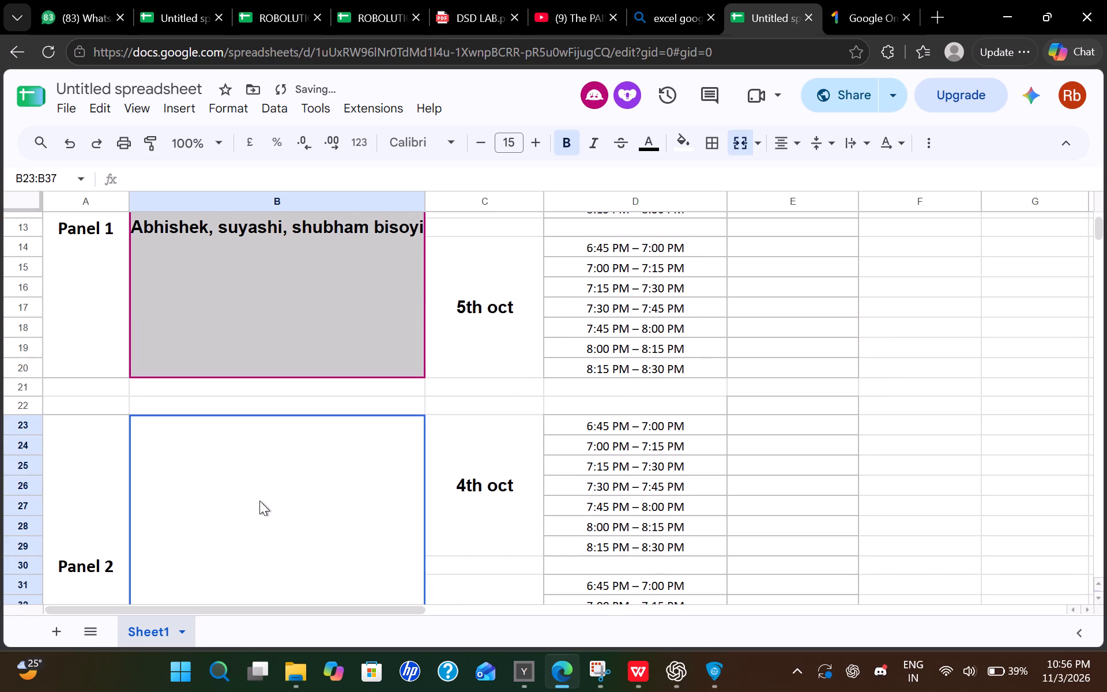
double_click(259, 501)
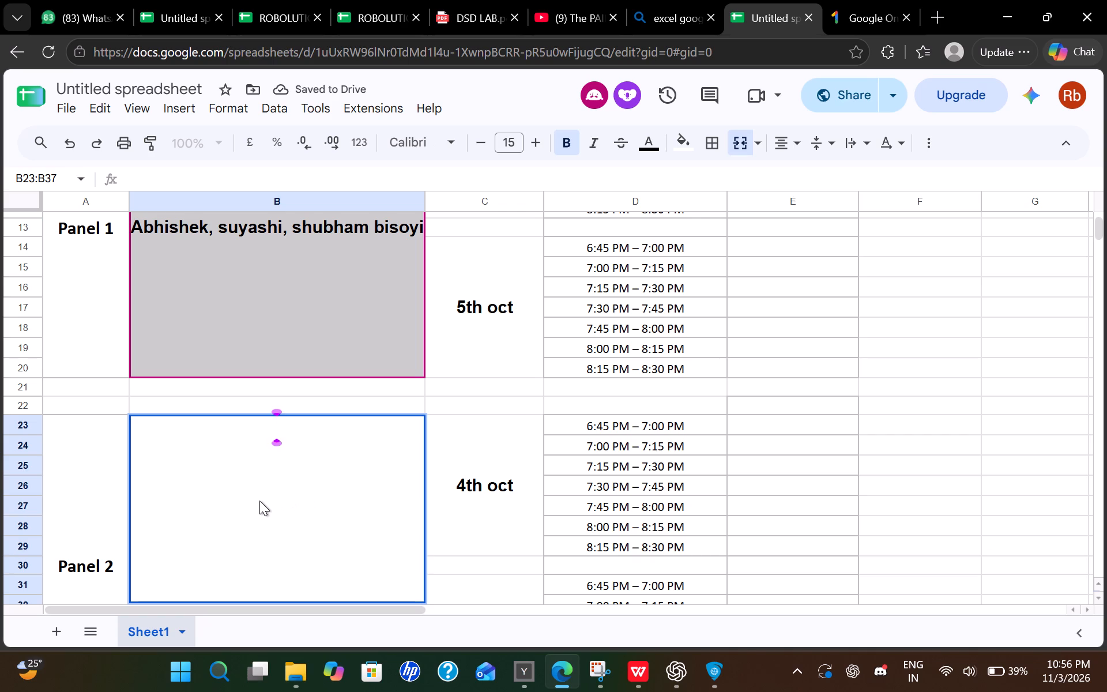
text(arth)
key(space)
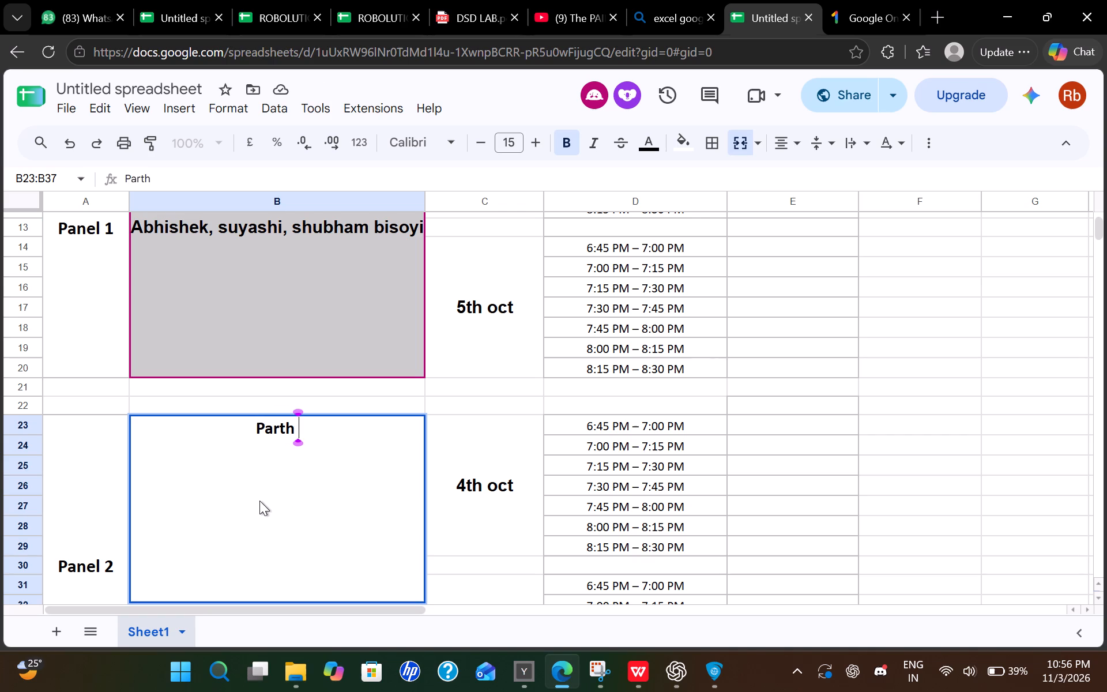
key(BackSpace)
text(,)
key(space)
Append the embedded panelist from the panelist list's panel 2, followed by a comma, to Panel 2's Panelist cell in the schedule.
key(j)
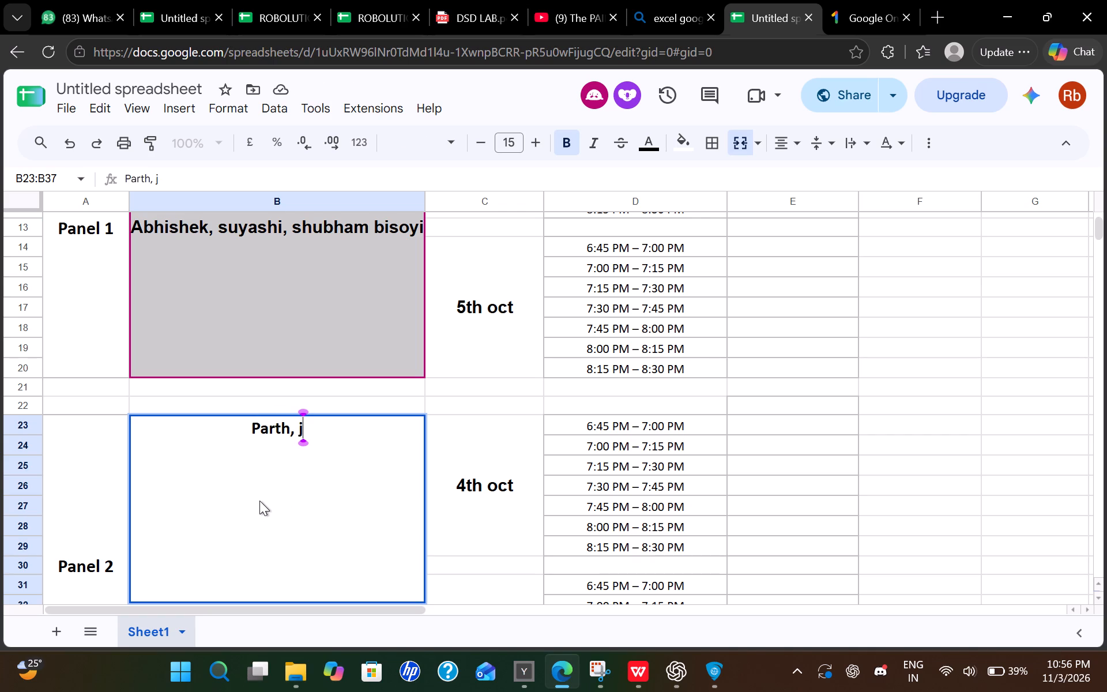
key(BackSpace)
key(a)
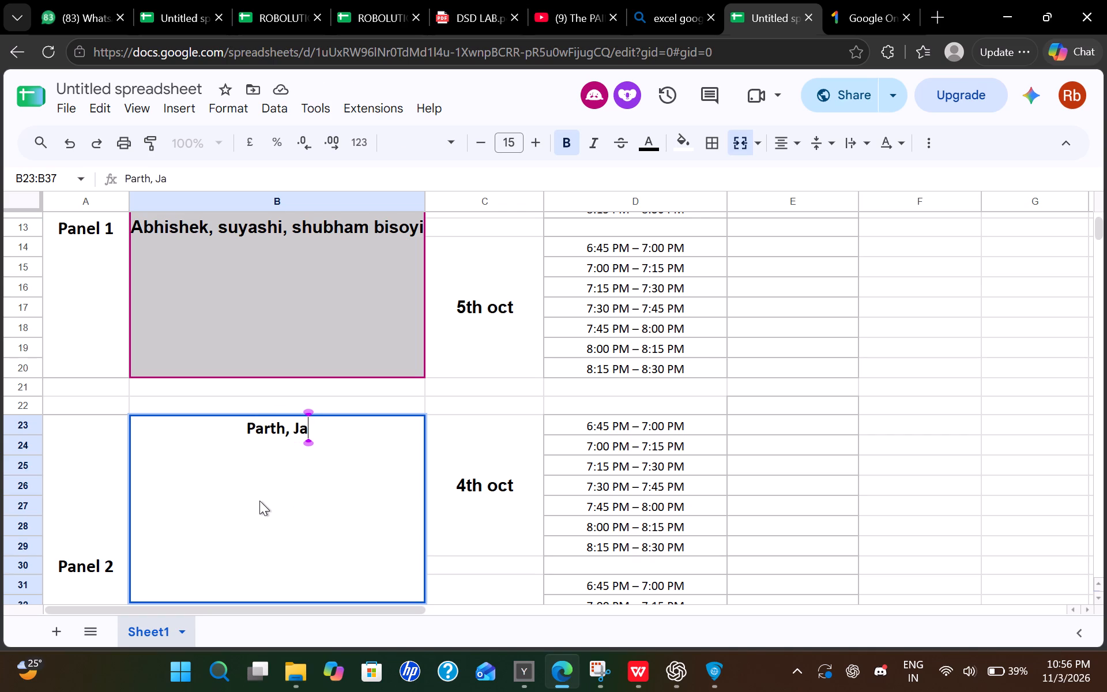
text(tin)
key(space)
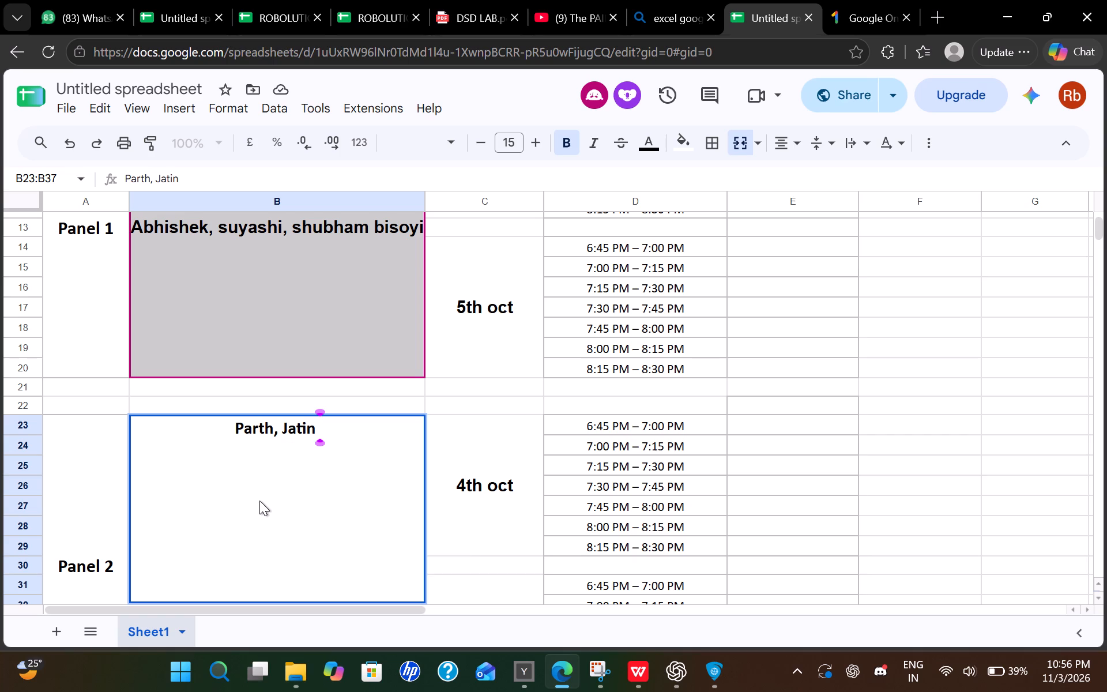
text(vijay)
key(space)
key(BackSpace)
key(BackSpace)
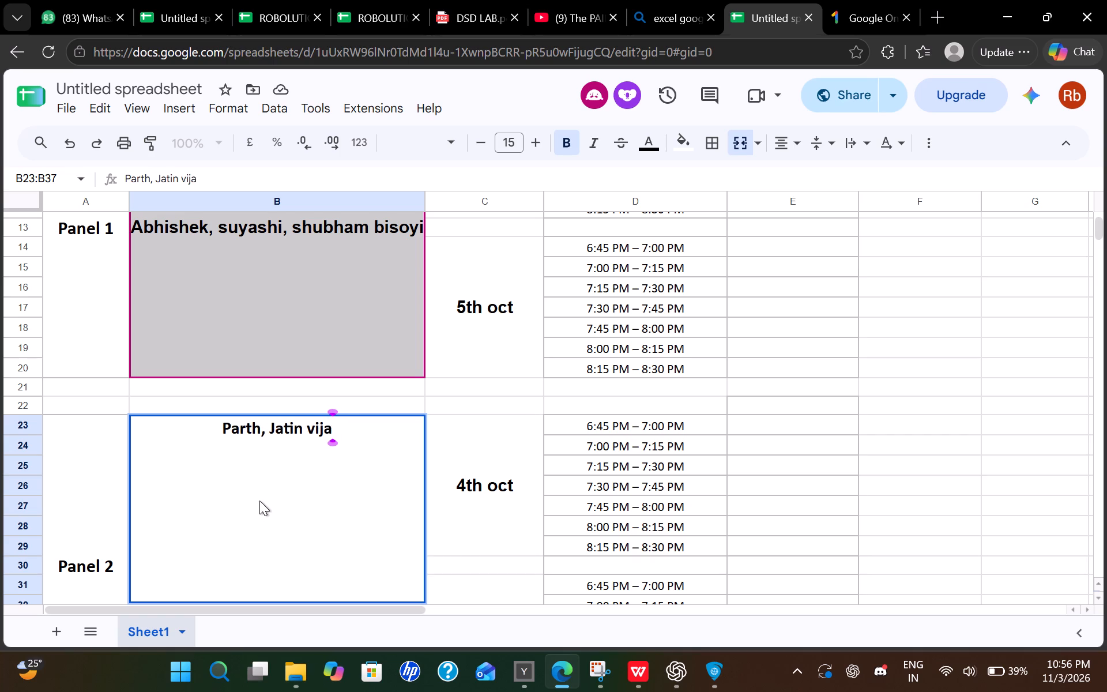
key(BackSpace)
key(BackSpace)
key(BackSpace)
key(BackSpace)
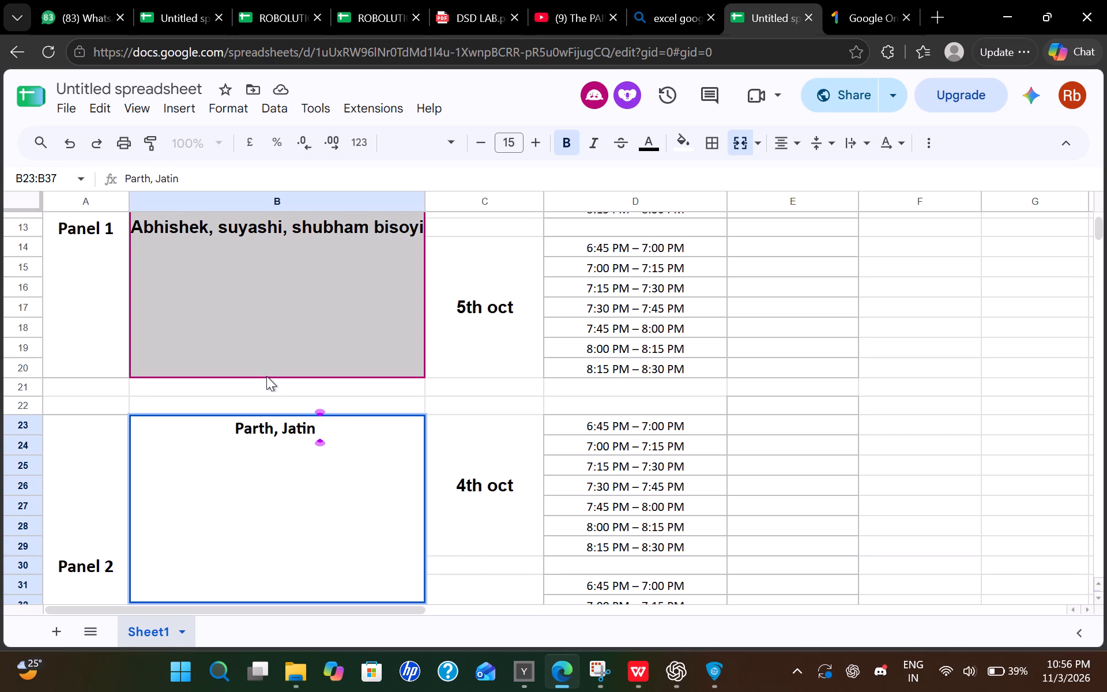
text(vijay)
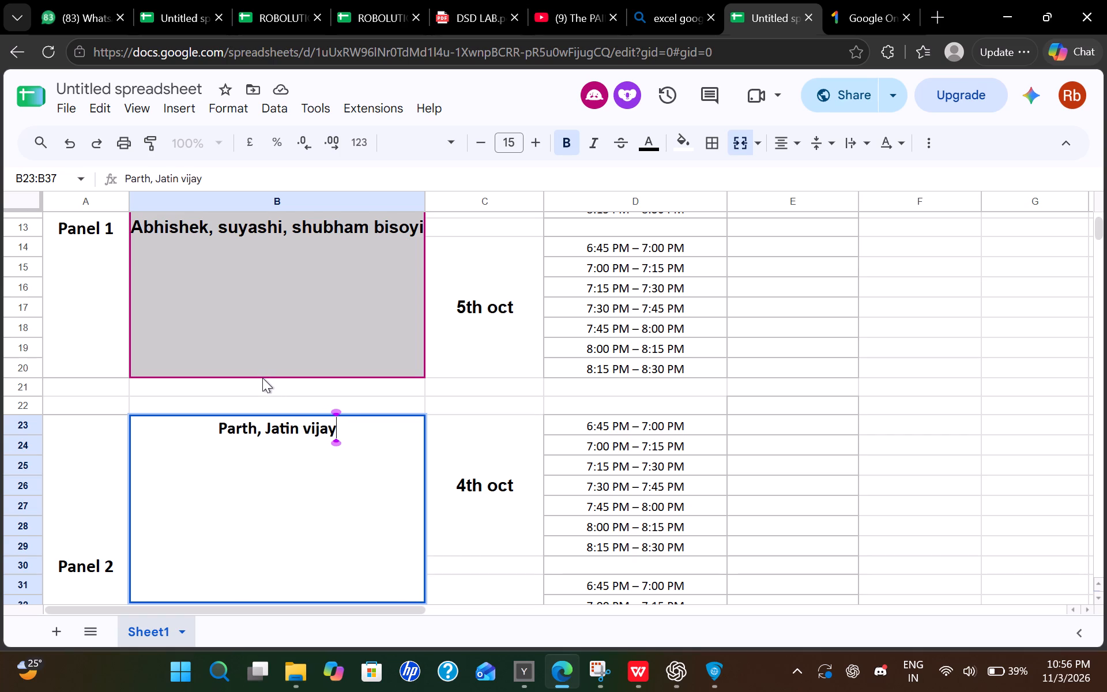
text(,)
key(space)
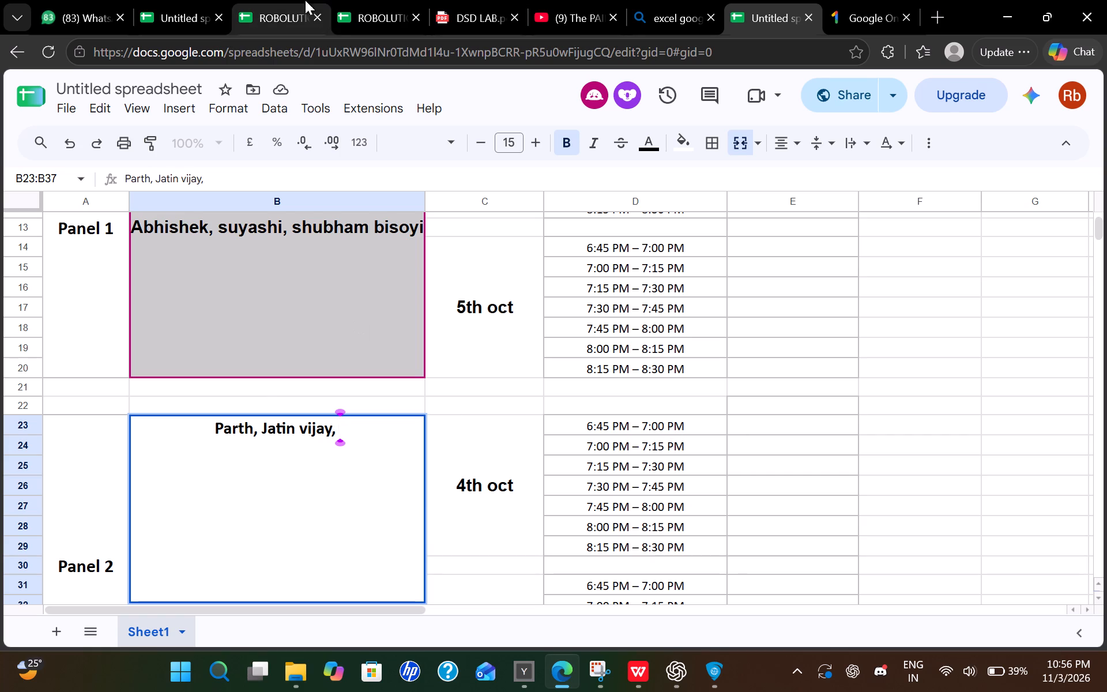
Examine the panelist list's ten panels and their domains for panelists not yet placed in the schedule.
click(217, 0)
scroll(231, 371, up, 2)
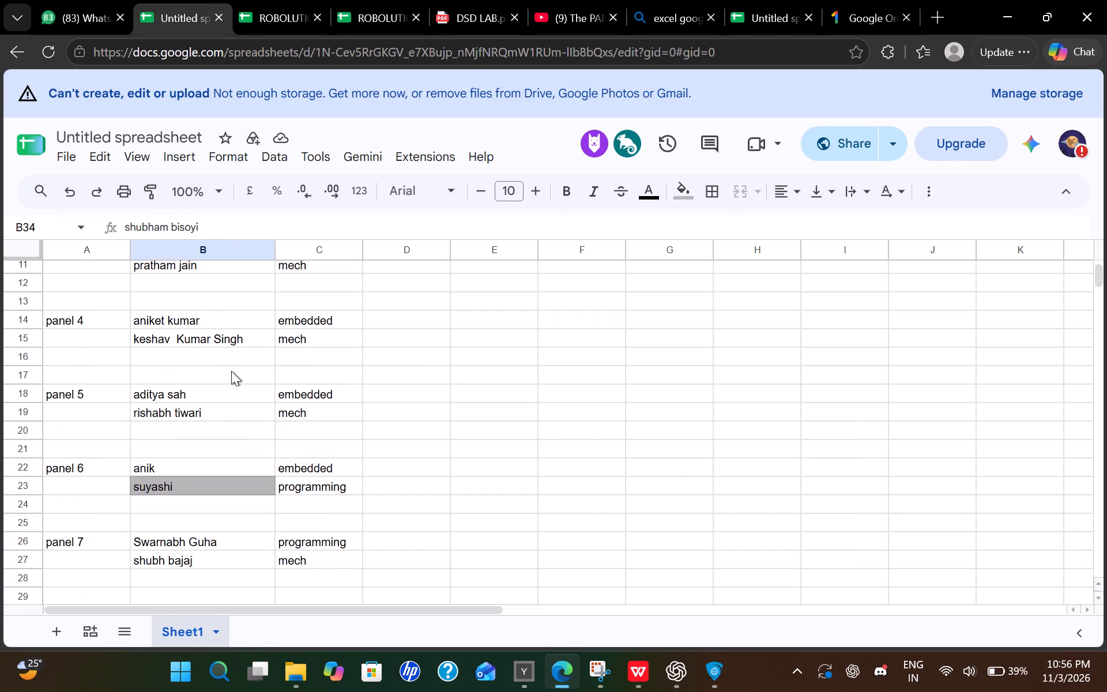
scroll(231, 371, up, 2)
click(465, 382)
scroll(465, 382, up, 1)
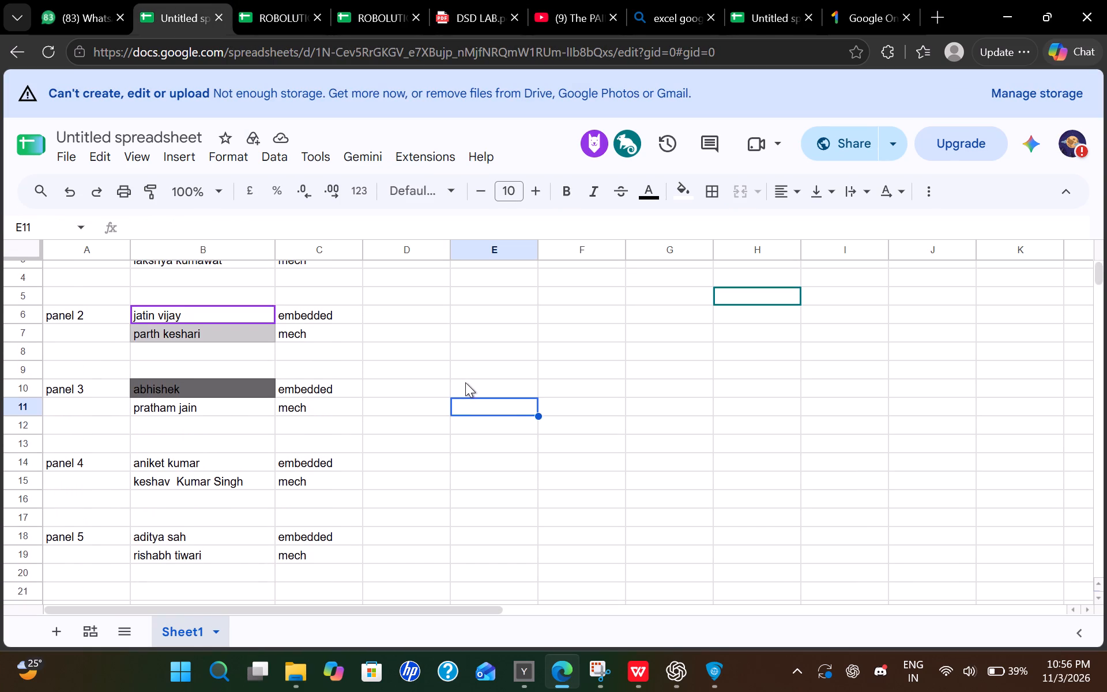
scroll(465, 382, up, 1)
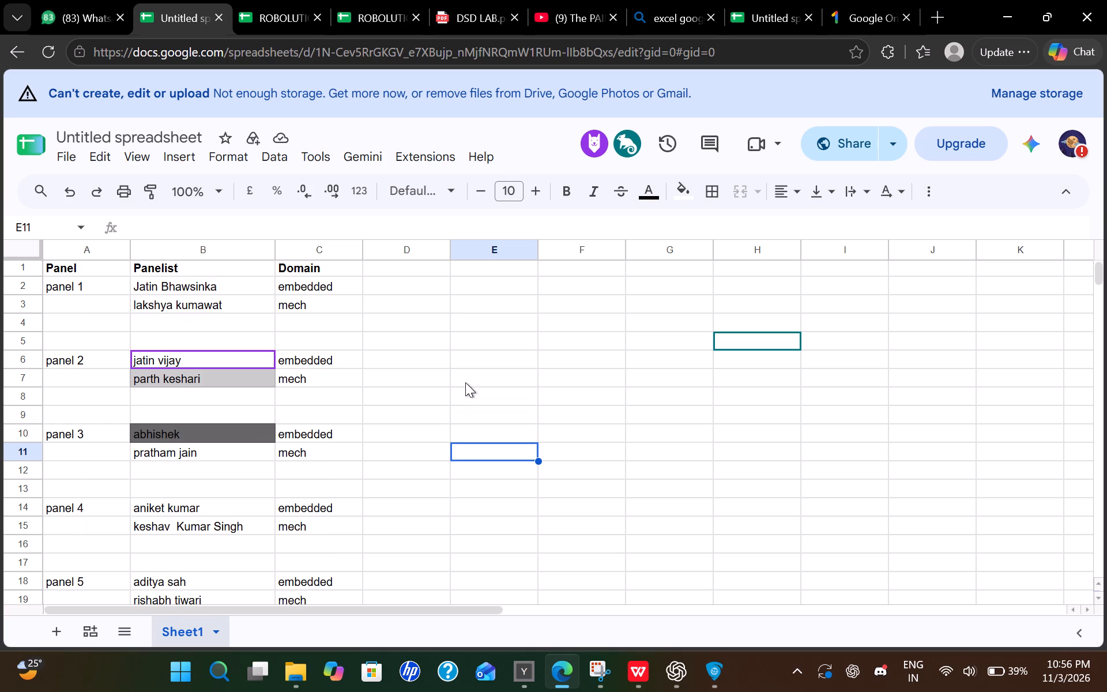
scroll(360, 400, right, 1)
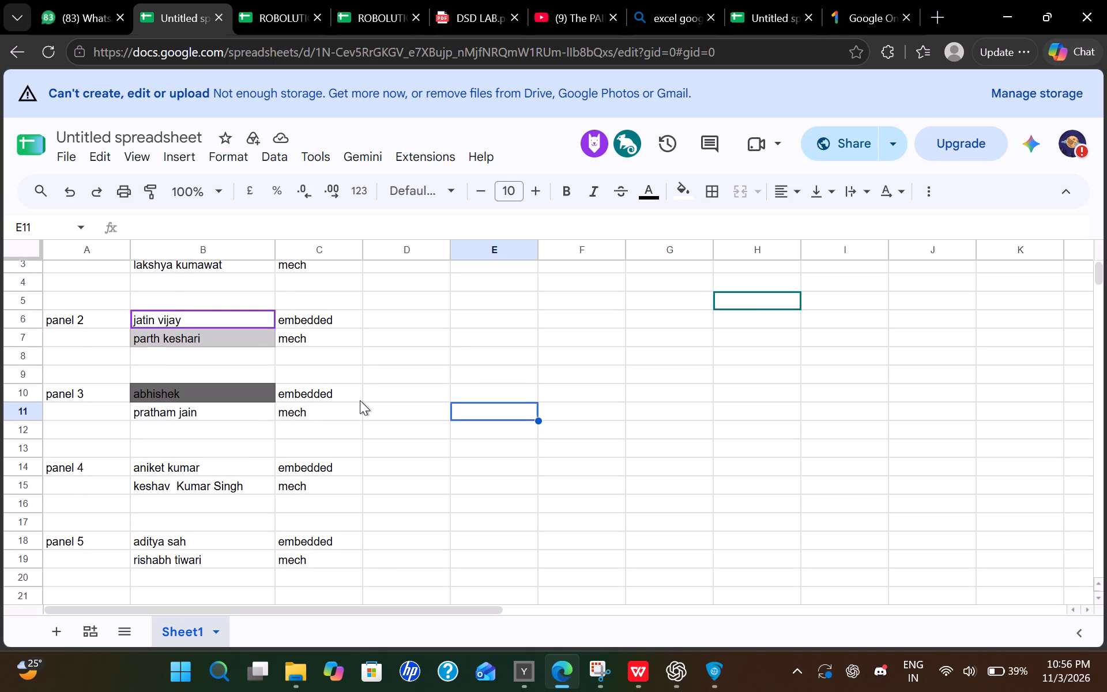
scroll(360, 400, right, 2)
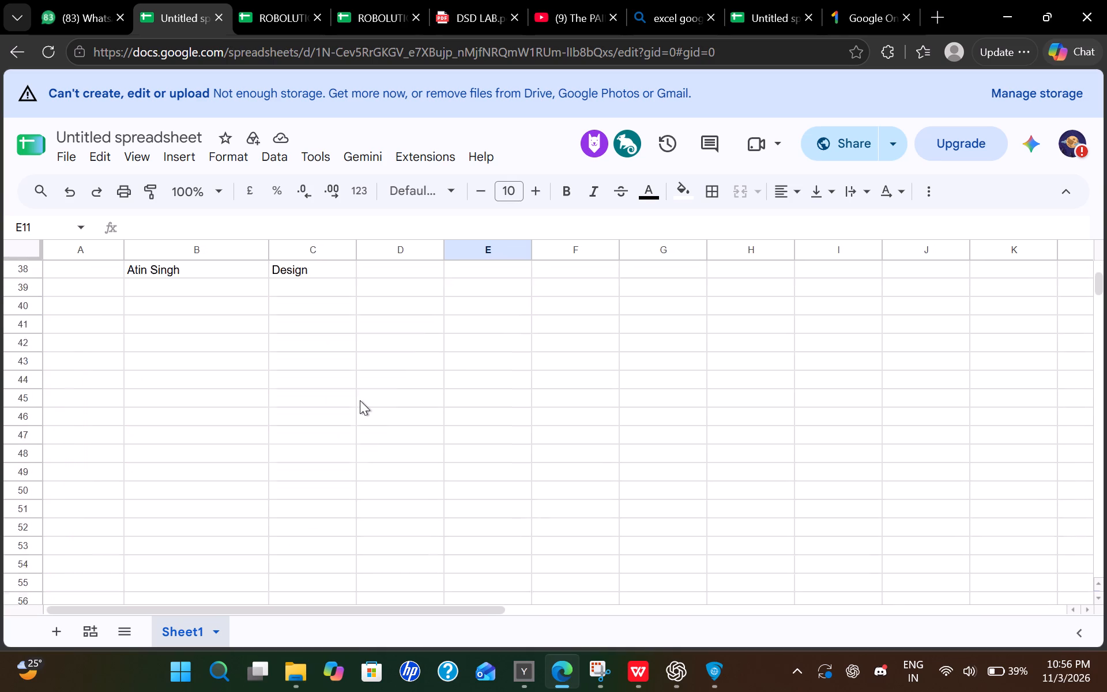
scroll(360, 400, right, 1)
scroll(360, 400, up, 2)
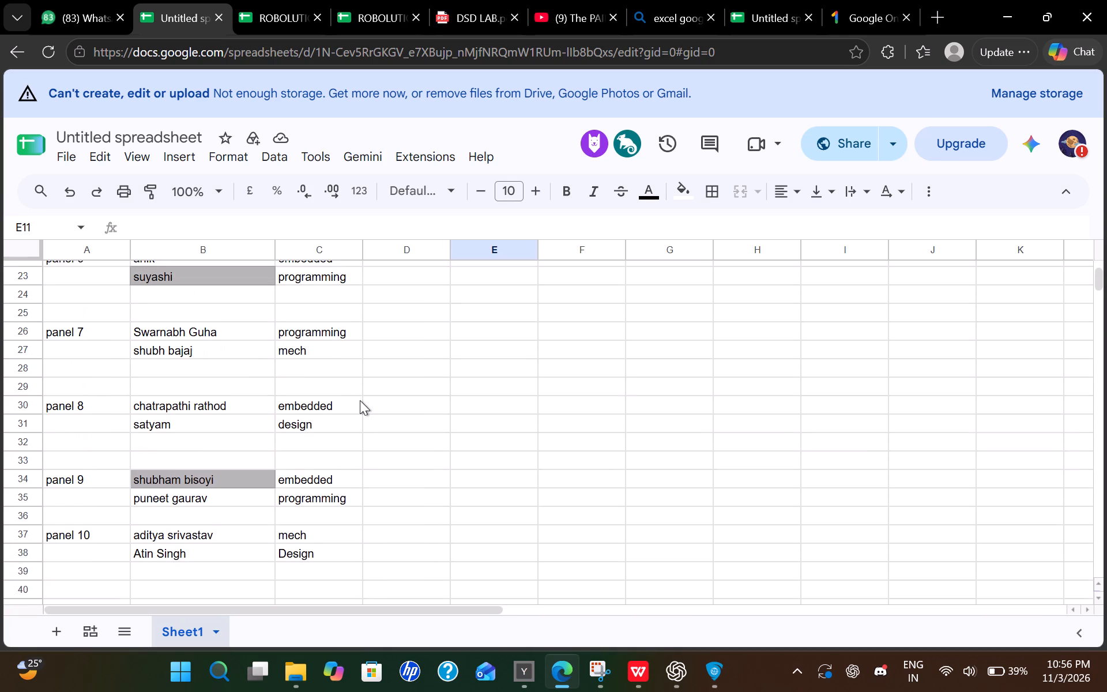
scroll(360, 400, up, 2)
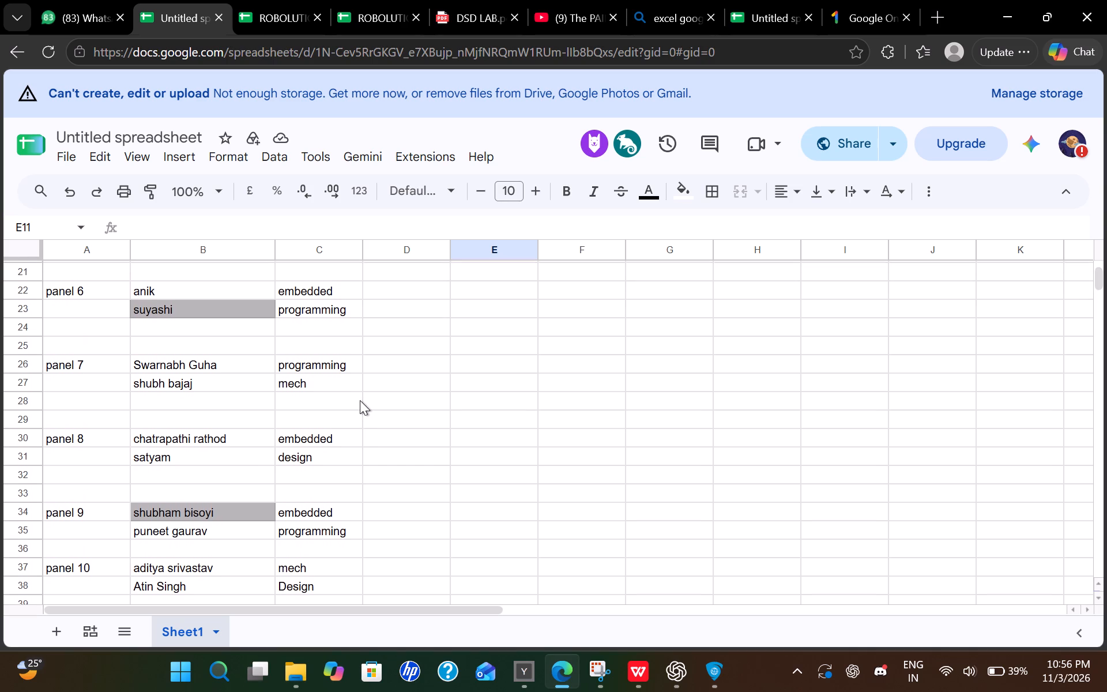
scroll(360, 400, up, 2)
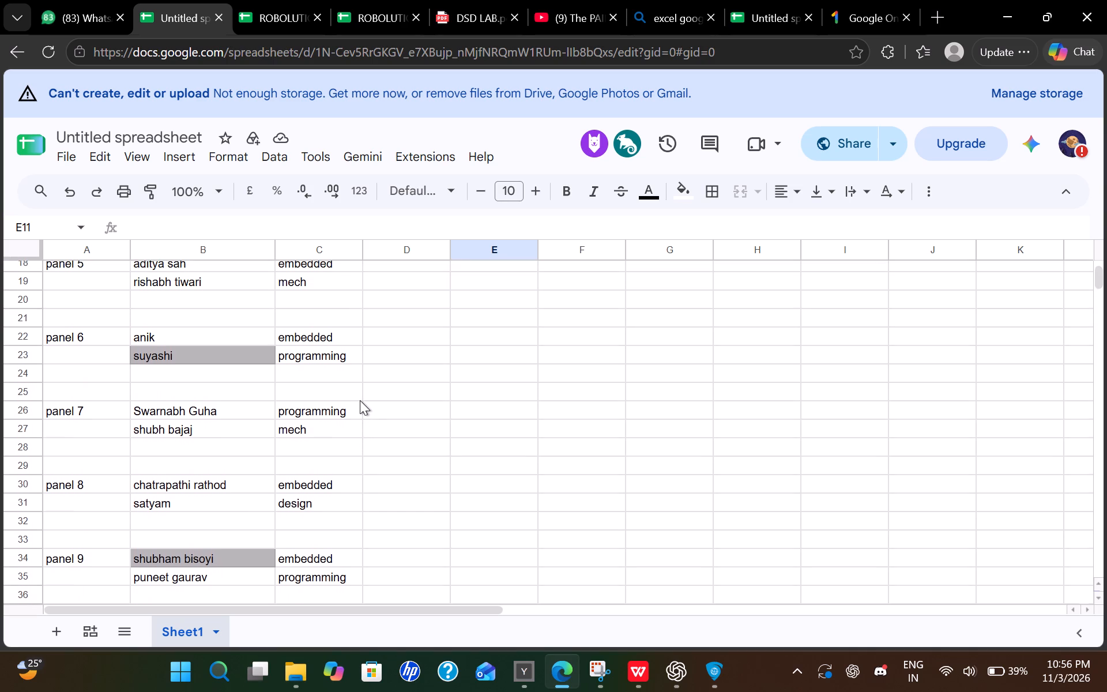
scroll(360, 400, up, 1)
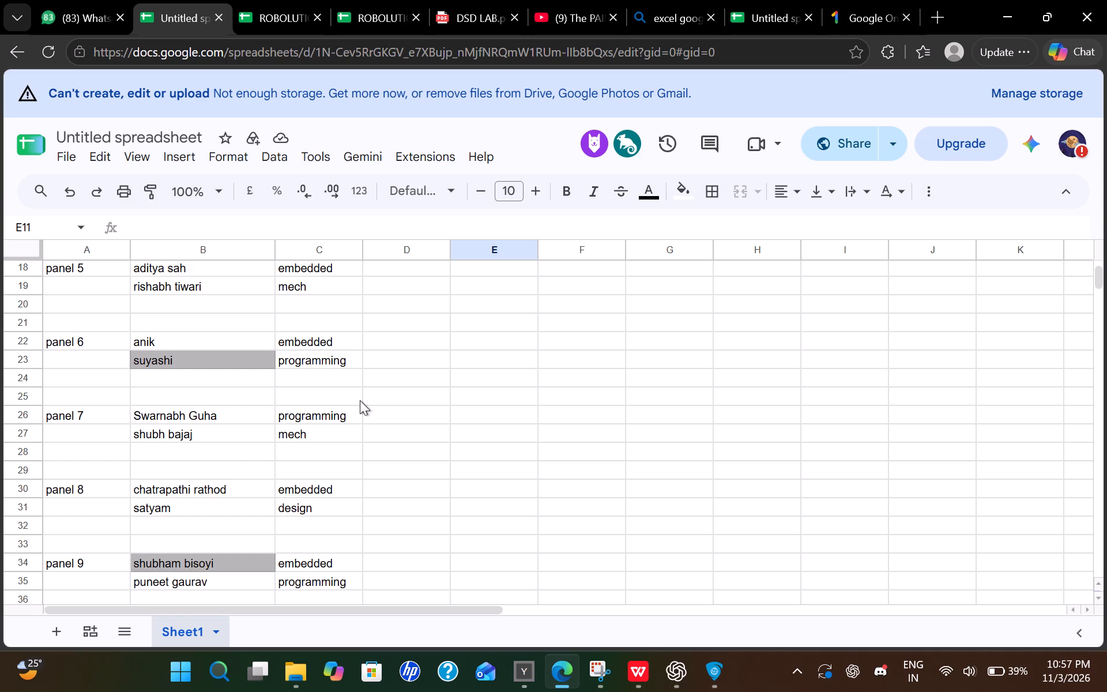
scroll(360, 400, up, 1)
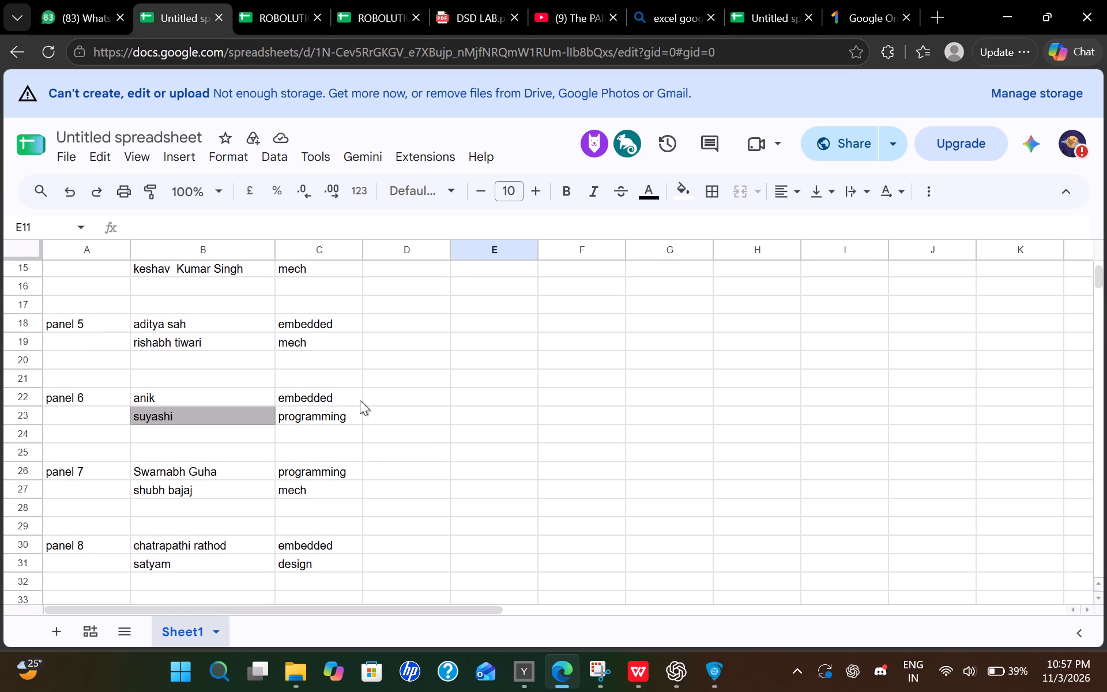
scroll(360, 400, up, 2)
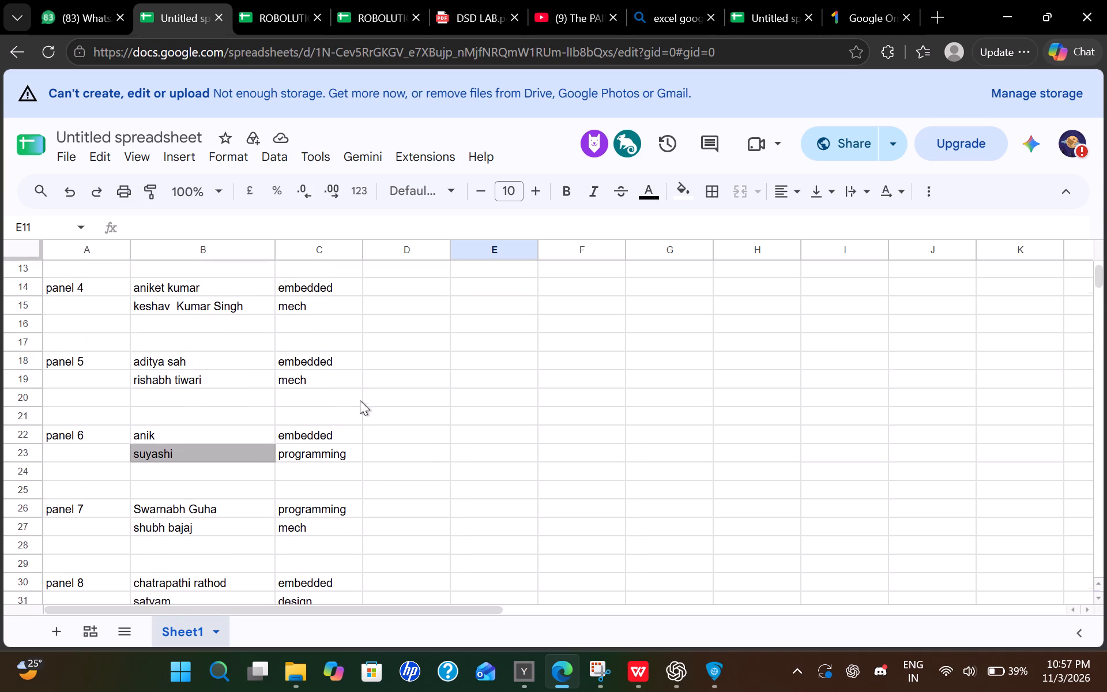
scroll(360, 400, up, 2)
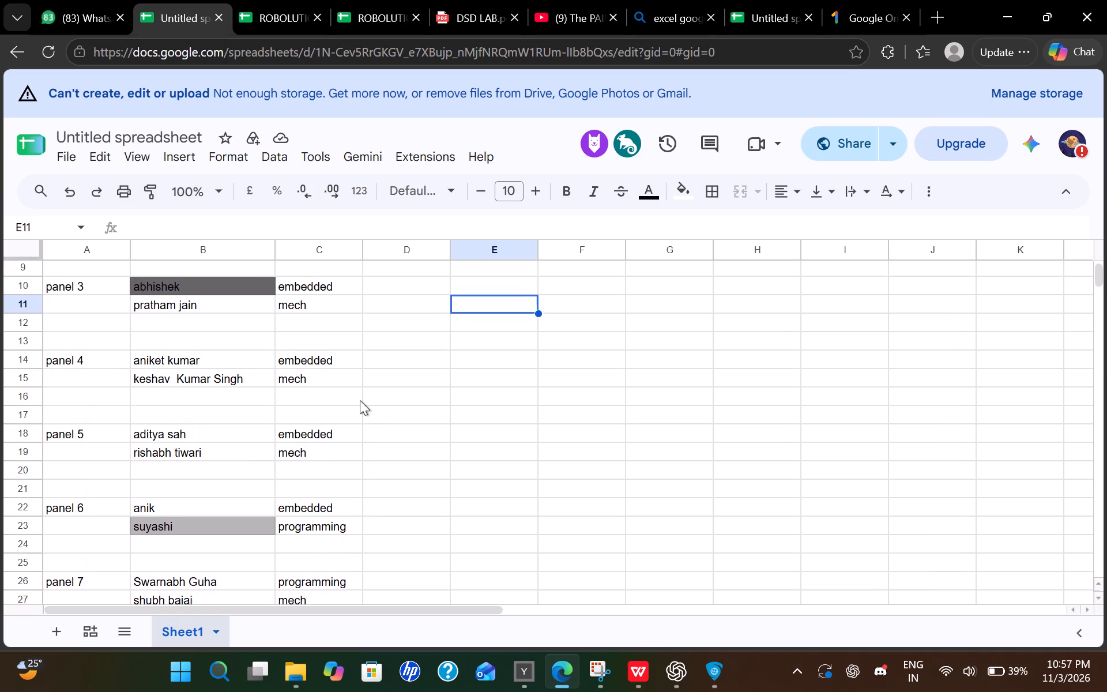
scroll(360, 400, up, 1)
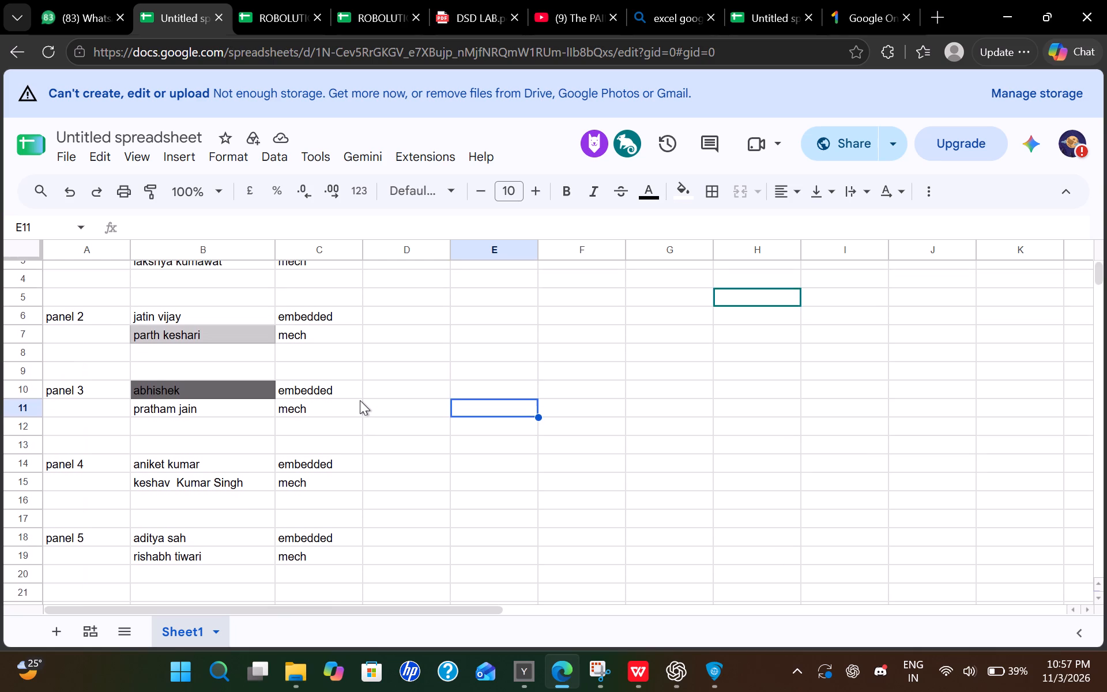
scroll(434, 246, down, 1)
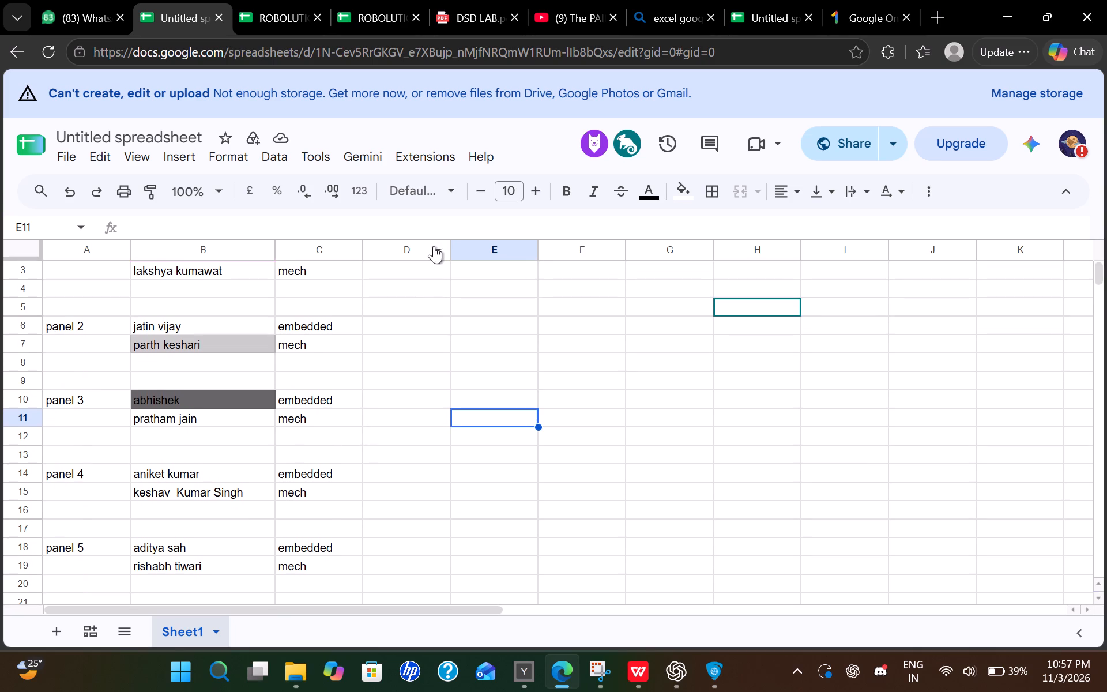
scroll(434, 246, down, 1)
click(175, 563)
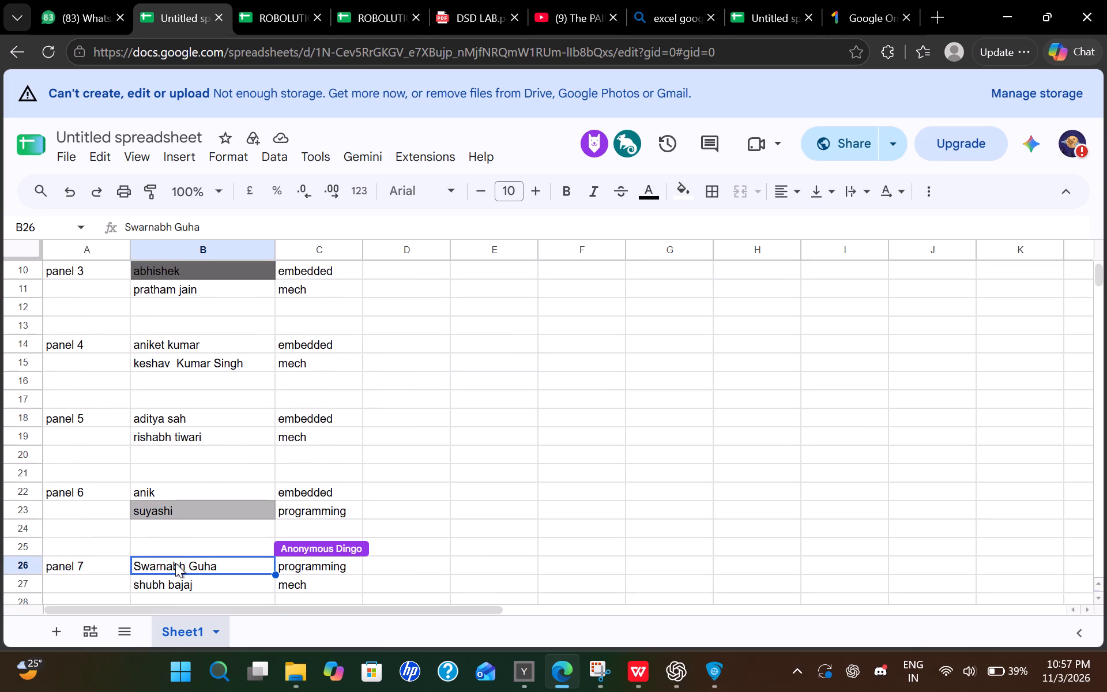
scroll(175, 563, up, 1)
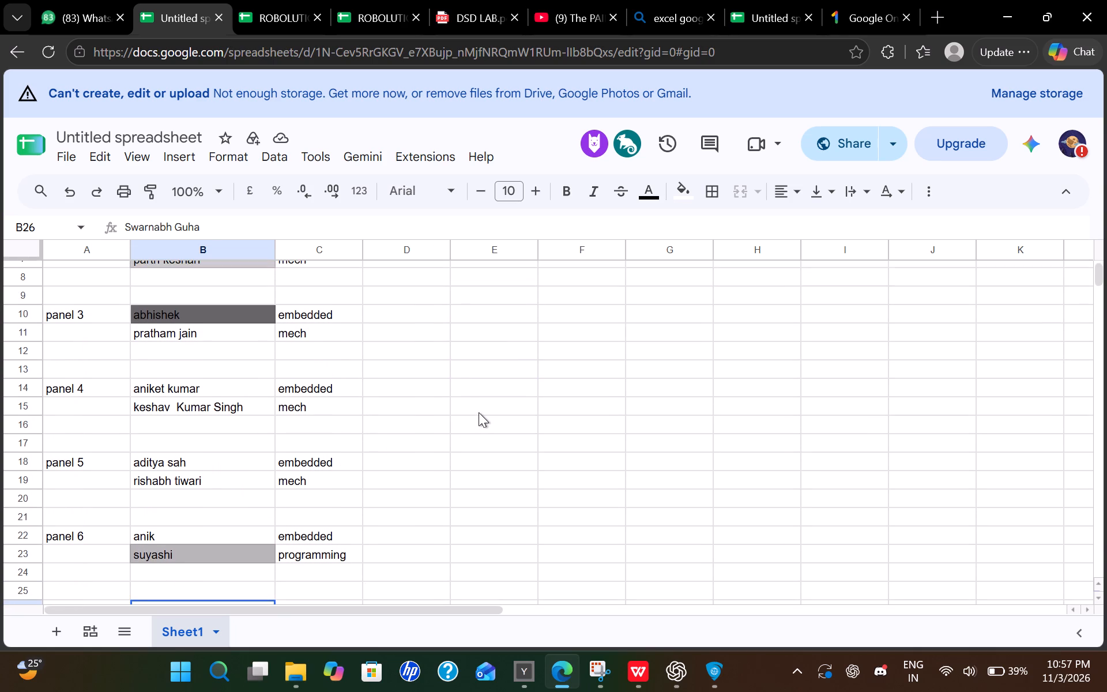
scroll(479, 412, up, 1)
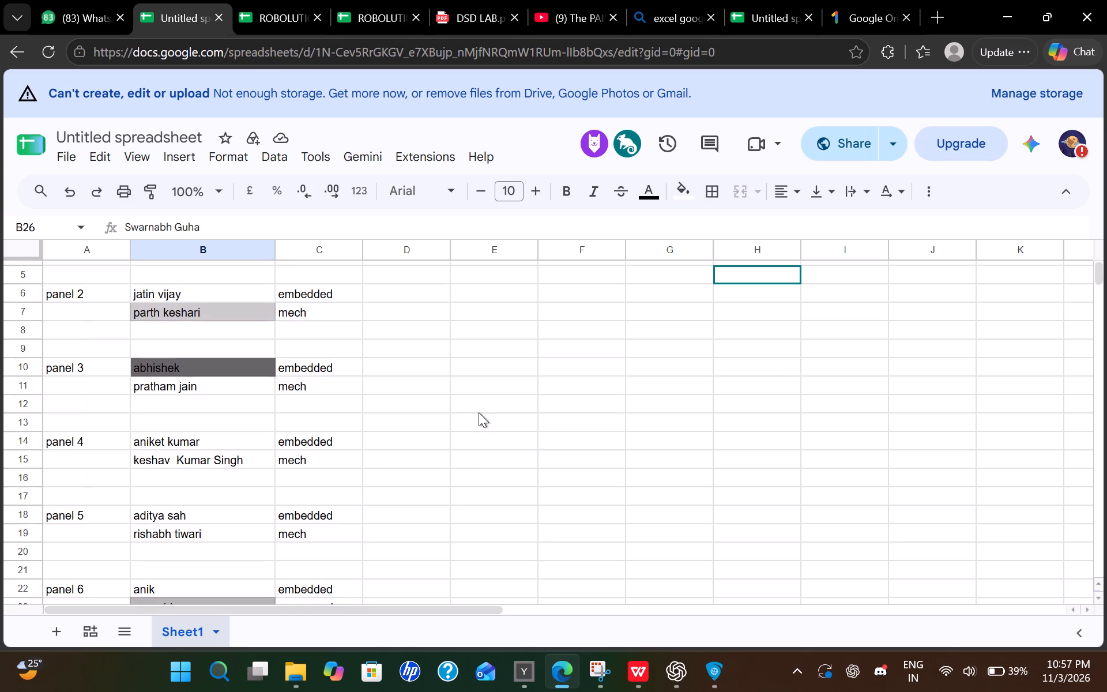
scroll(479, 412, up, 1)
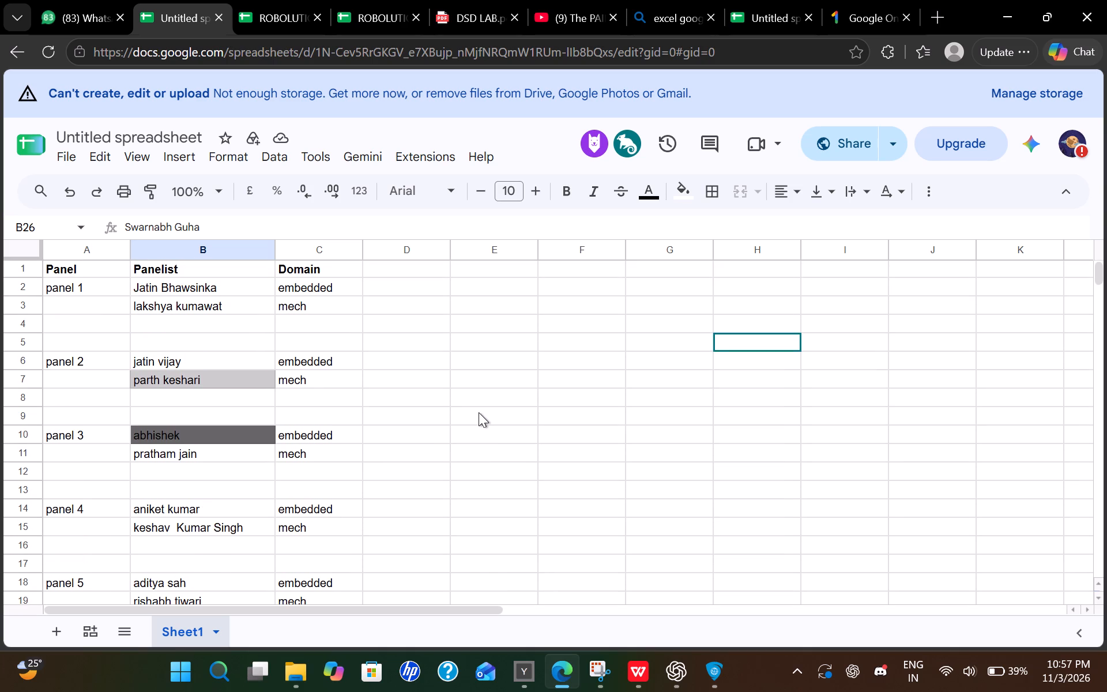
scroll(479, 412, up, 1)
scroll(400, 409, down, 1)
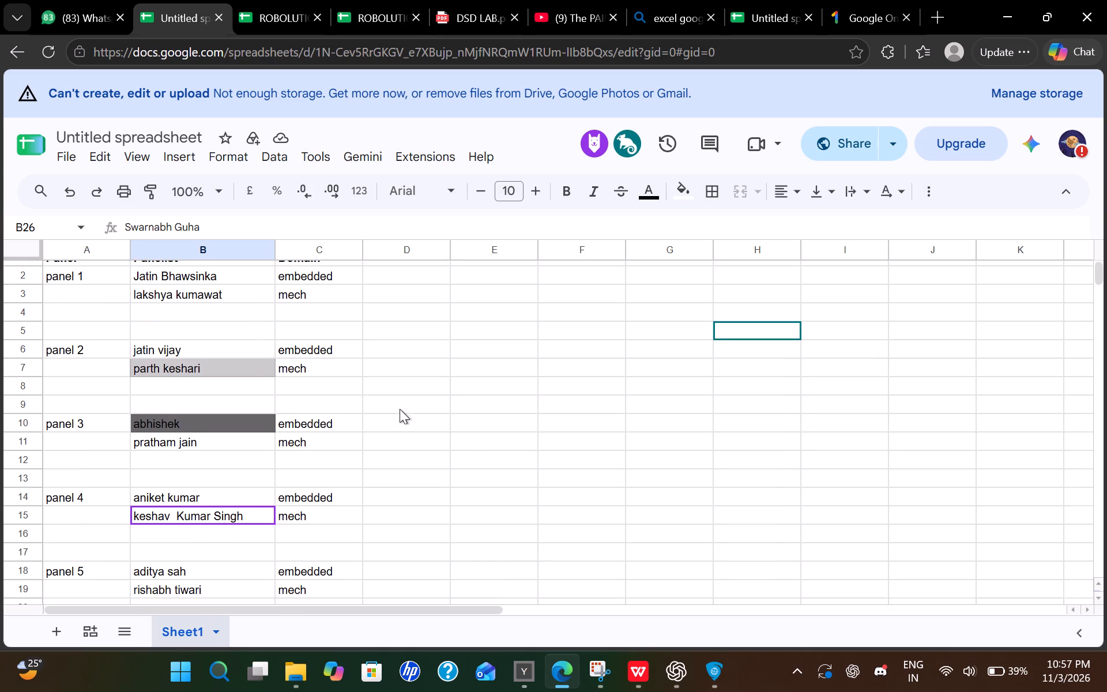
scroll(400, 409, down, 1)
double_click(190, 291)
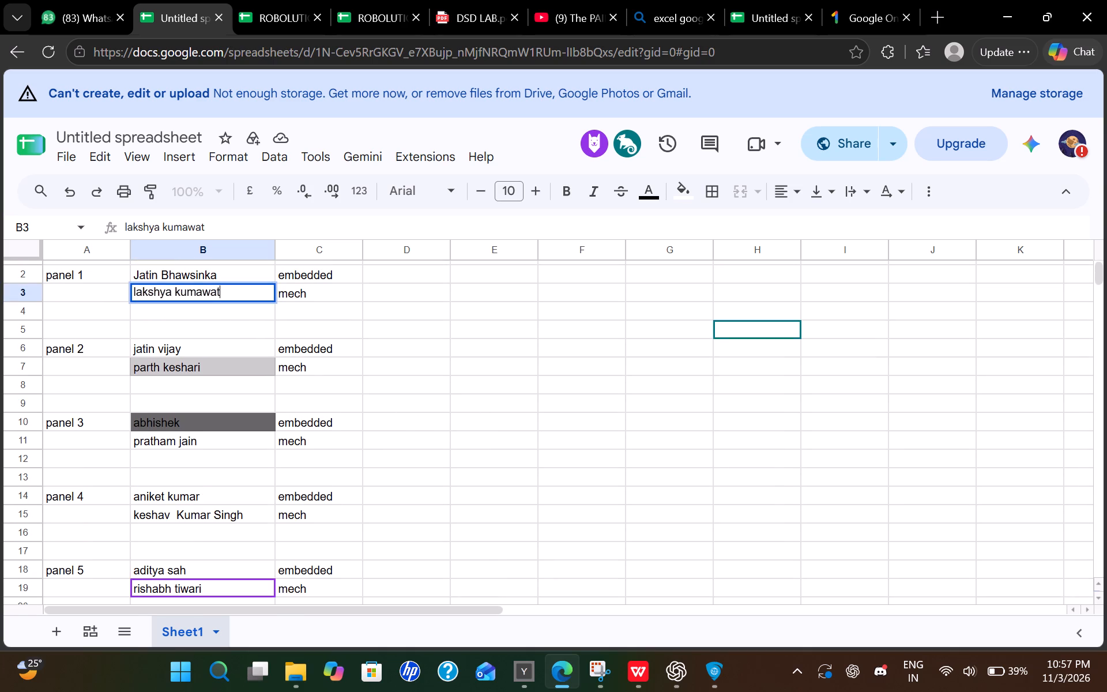
click(427, 291)
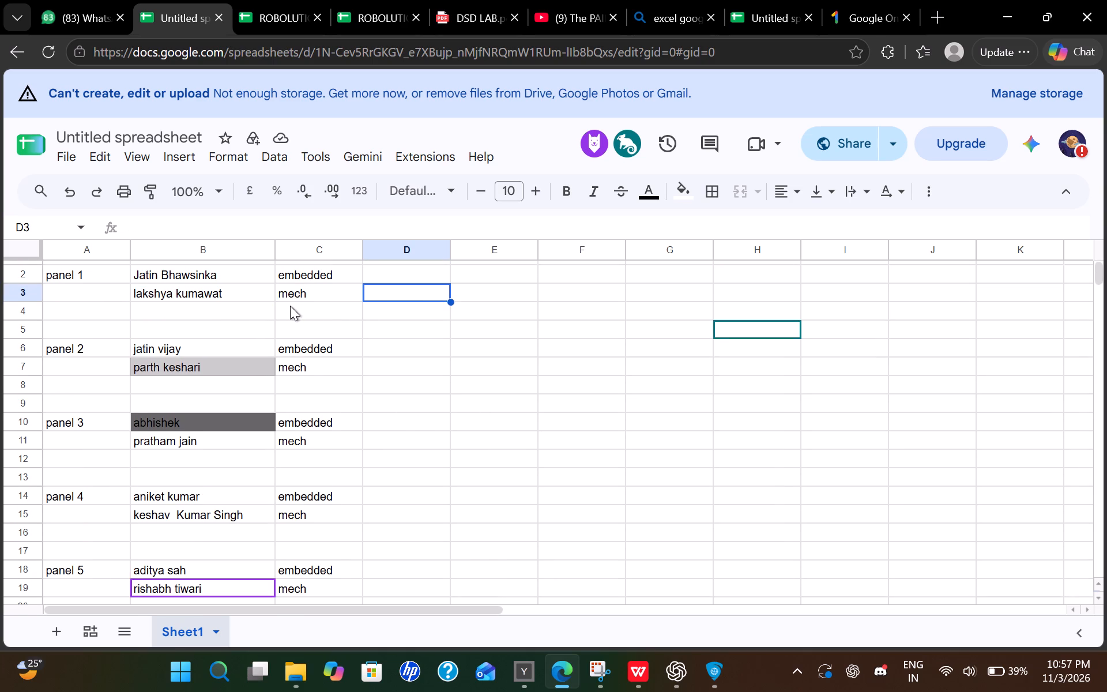
click(343, 0)
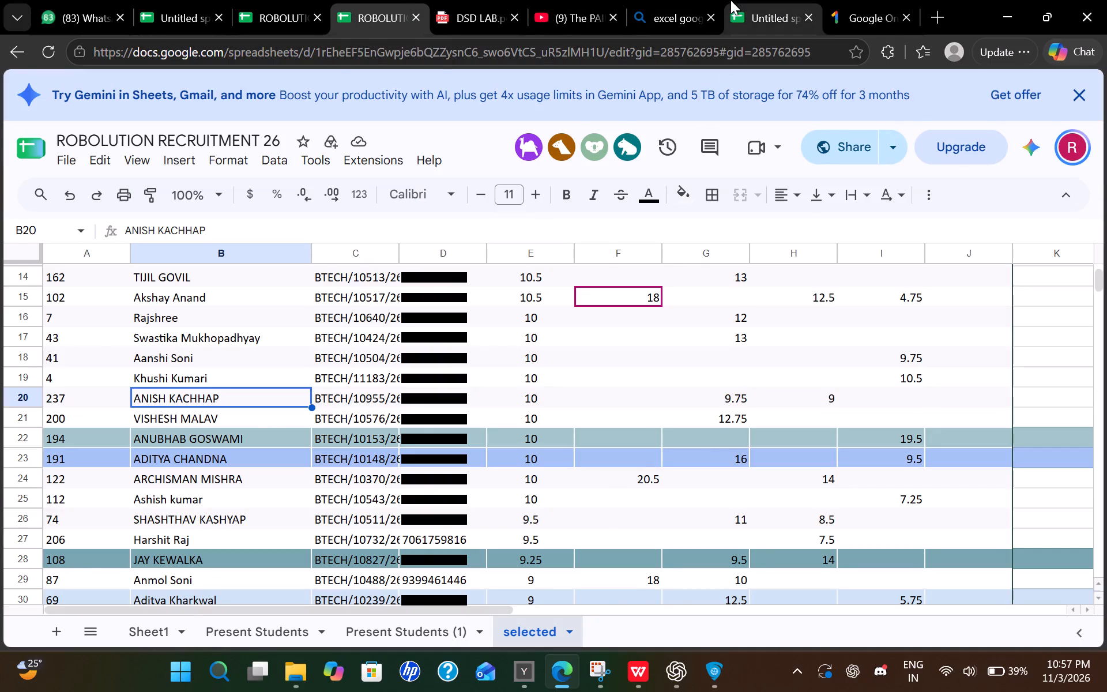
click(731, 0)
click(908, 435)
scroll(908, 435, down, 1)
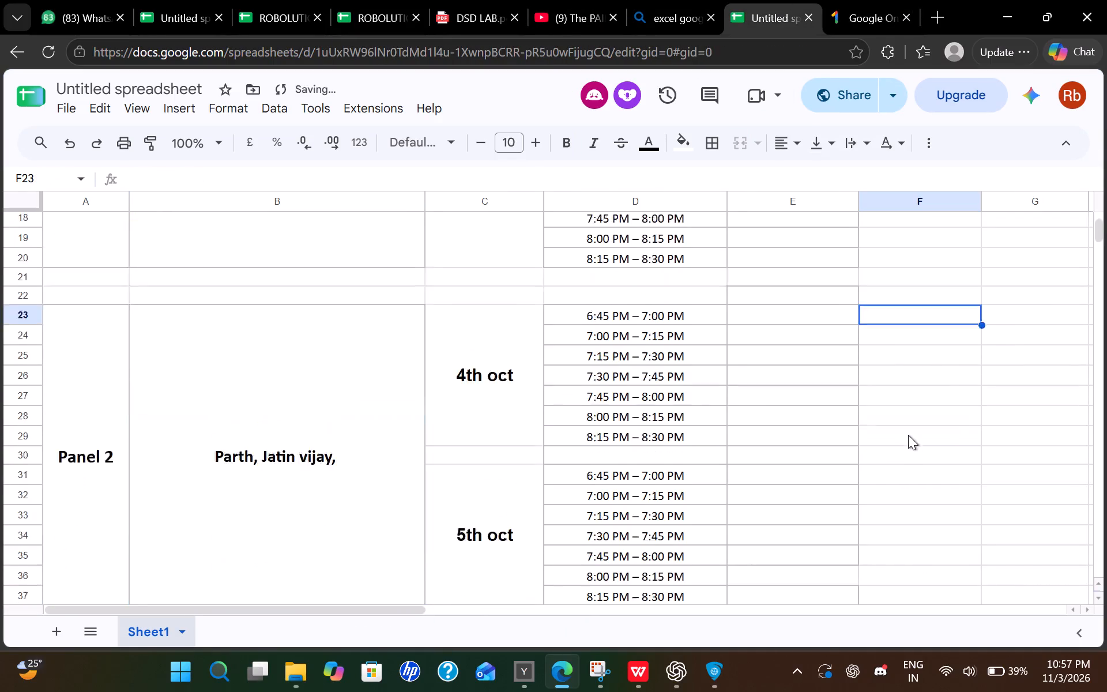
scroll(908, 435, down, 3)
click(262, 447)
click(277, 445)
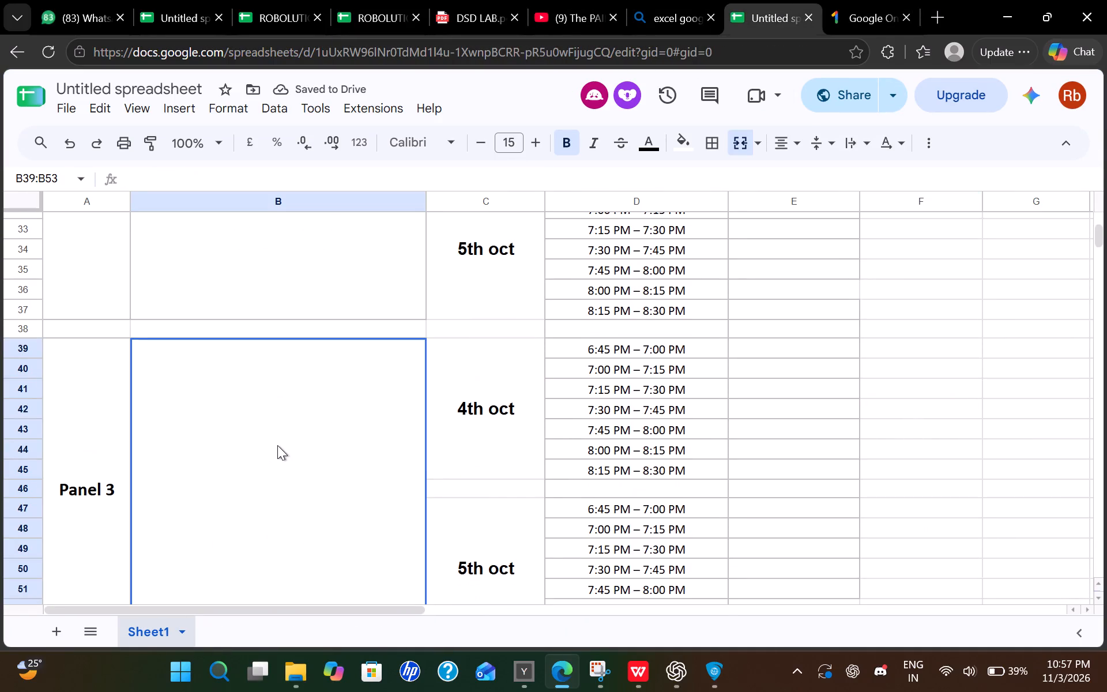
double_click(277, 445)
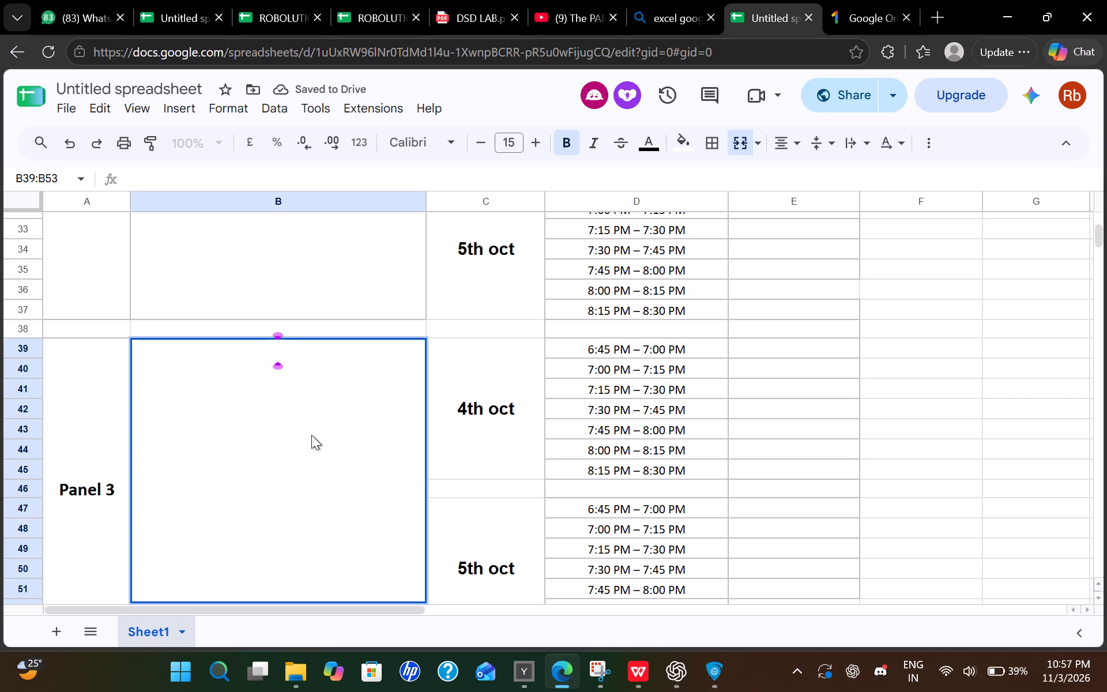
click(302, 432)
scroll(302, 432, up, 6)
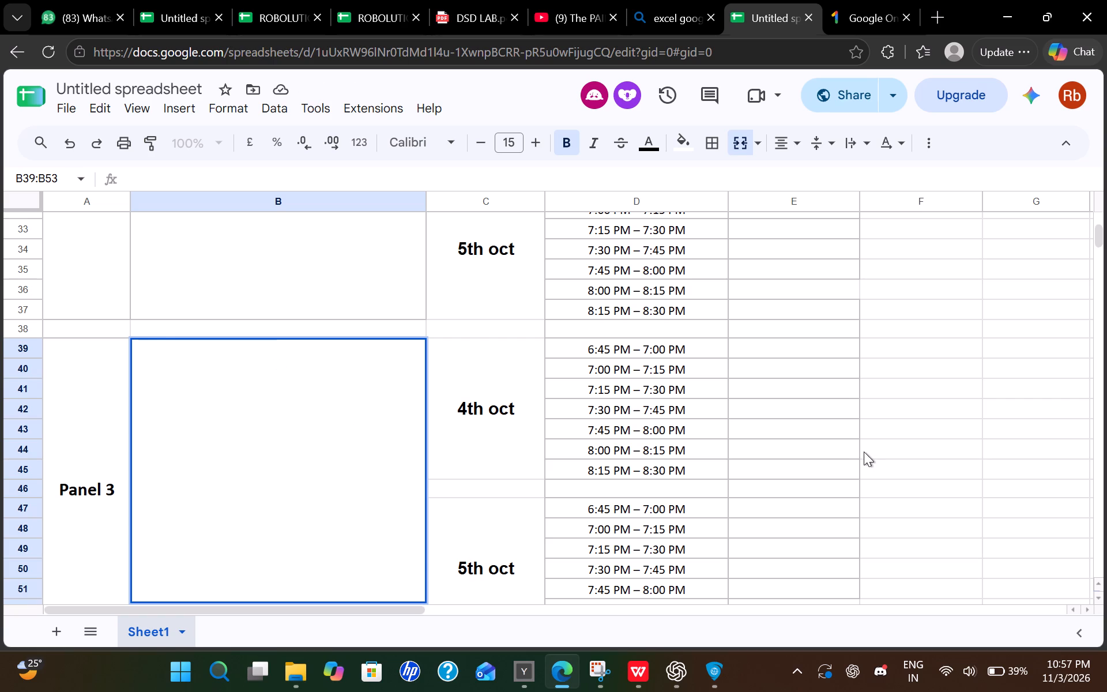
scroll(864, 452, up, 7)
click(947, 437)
Copy Panel 2's Panelist cell, and undo the last two edits to restore Panel 1's panelist names.
scroll(947, 437, down, 3)
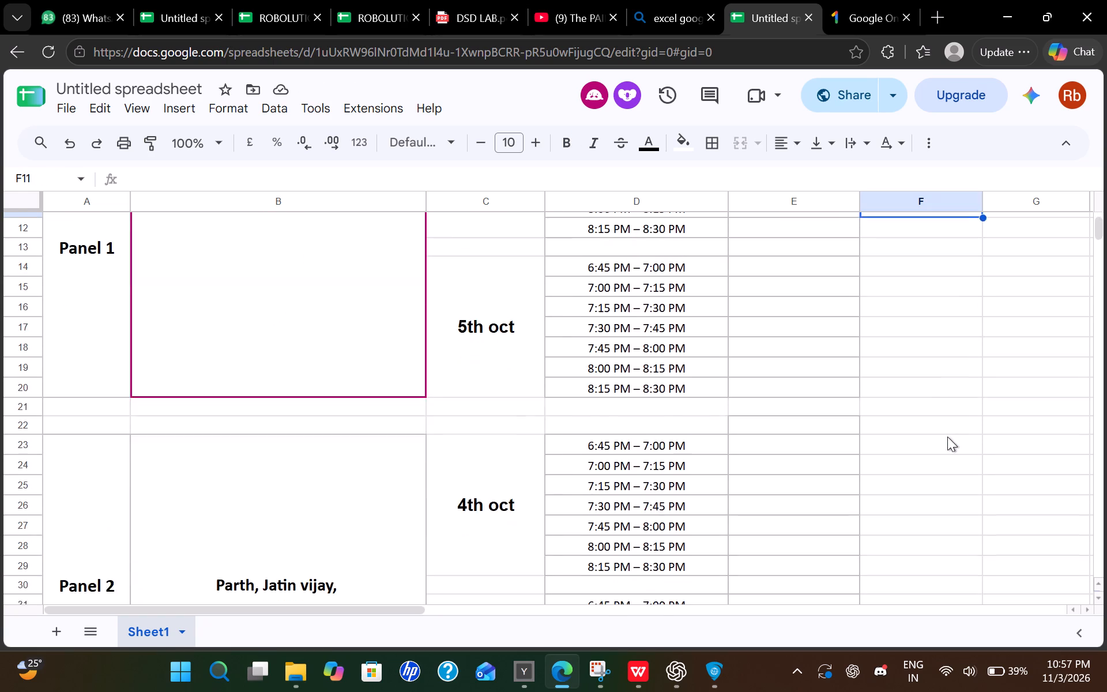
scroll(947, 437, up, 1)
scroll(248, 416, up, 1)
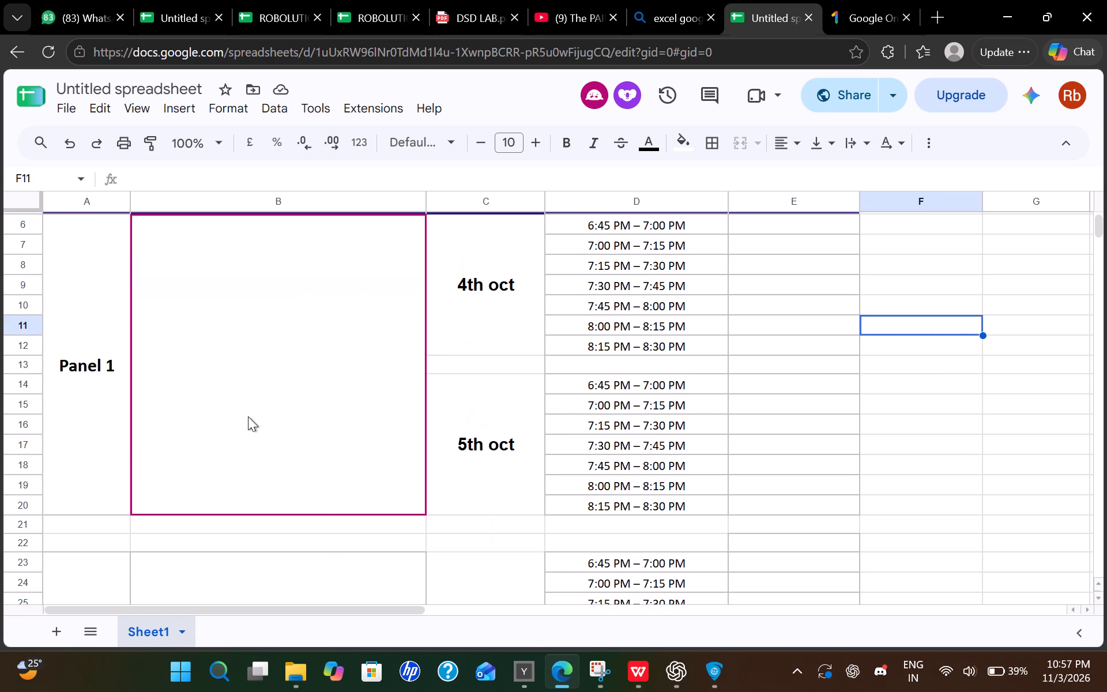
scroll(0, 494, down, 2)
scroll(319, 378, up, 2)
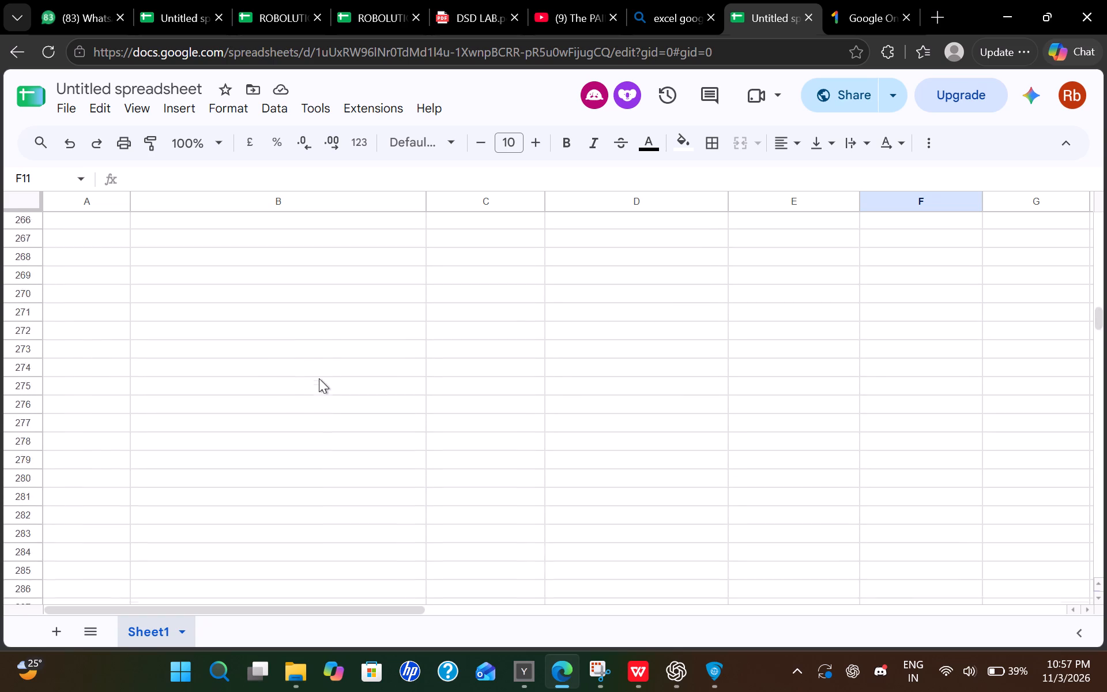
scroll(319, 378, up, 9)
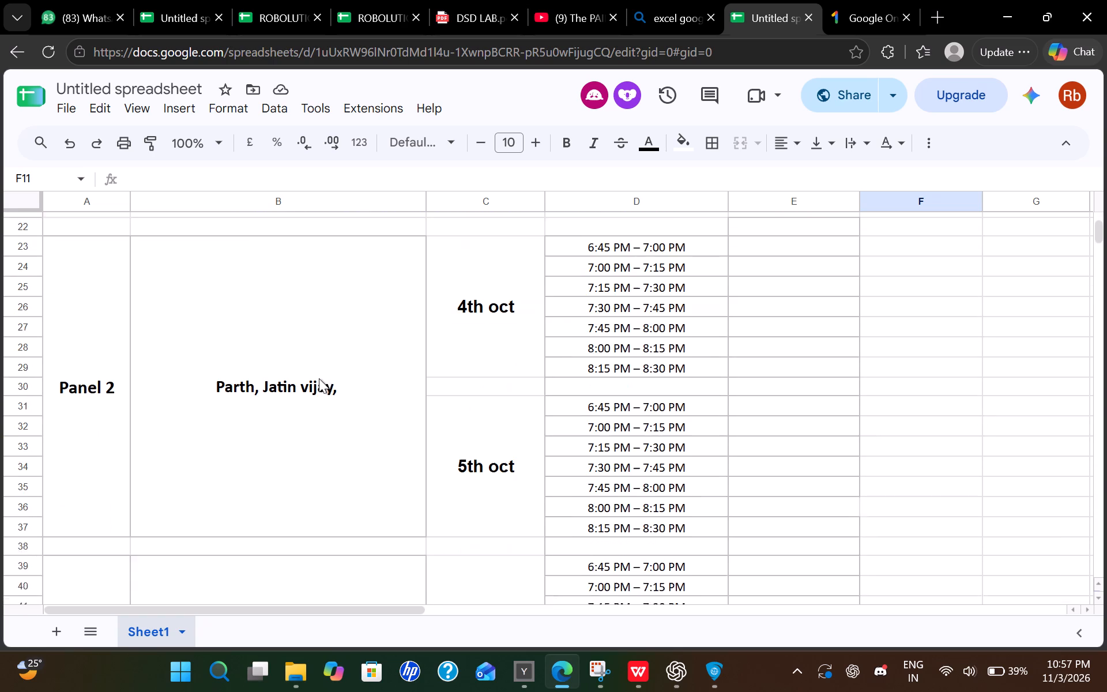
scroll(319, 378, up, 2)
click(291, 386)
key(ctrl+c)
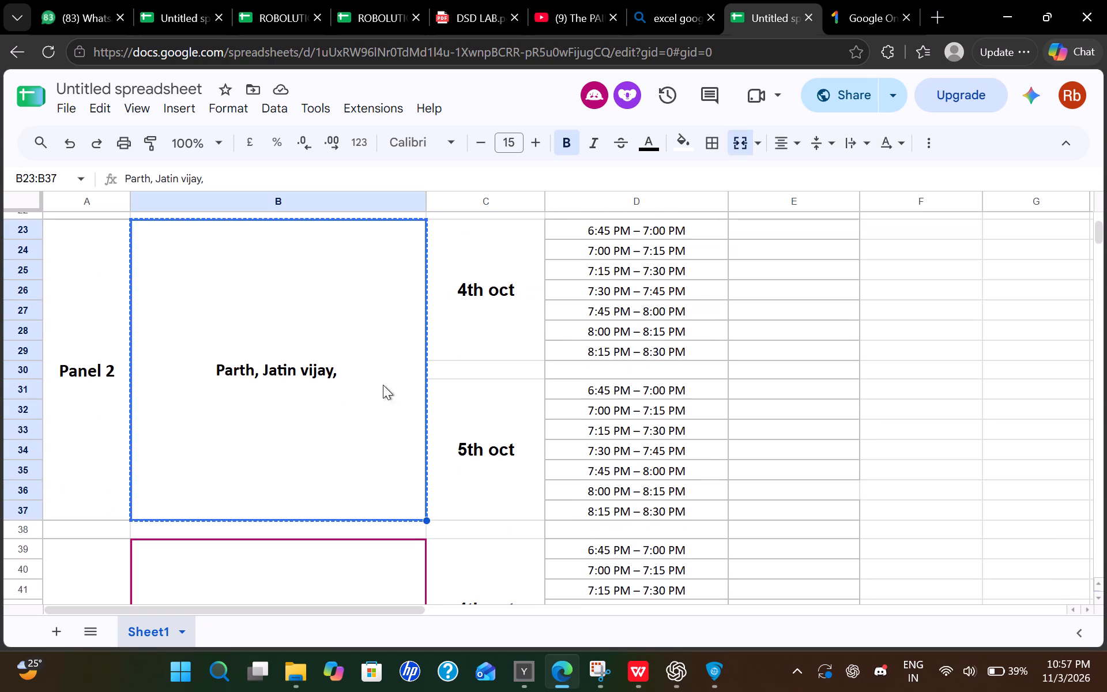
scroll(485, 411, up, 1)
click(986, 386)
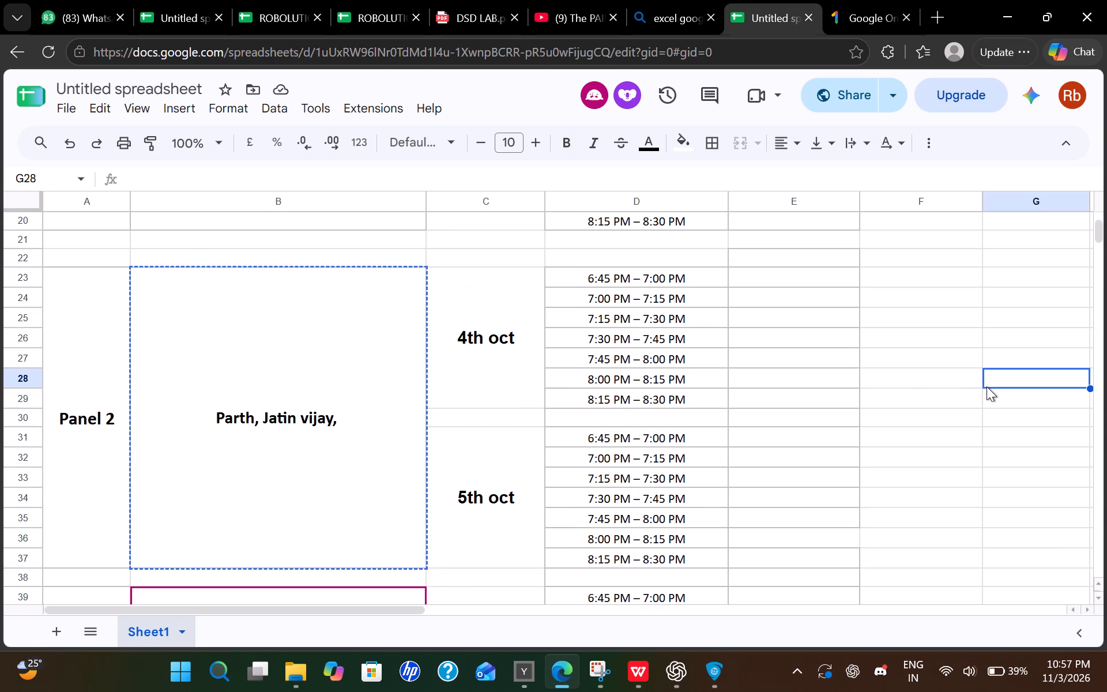
key(ctrl+z)
key(ctrl+z)
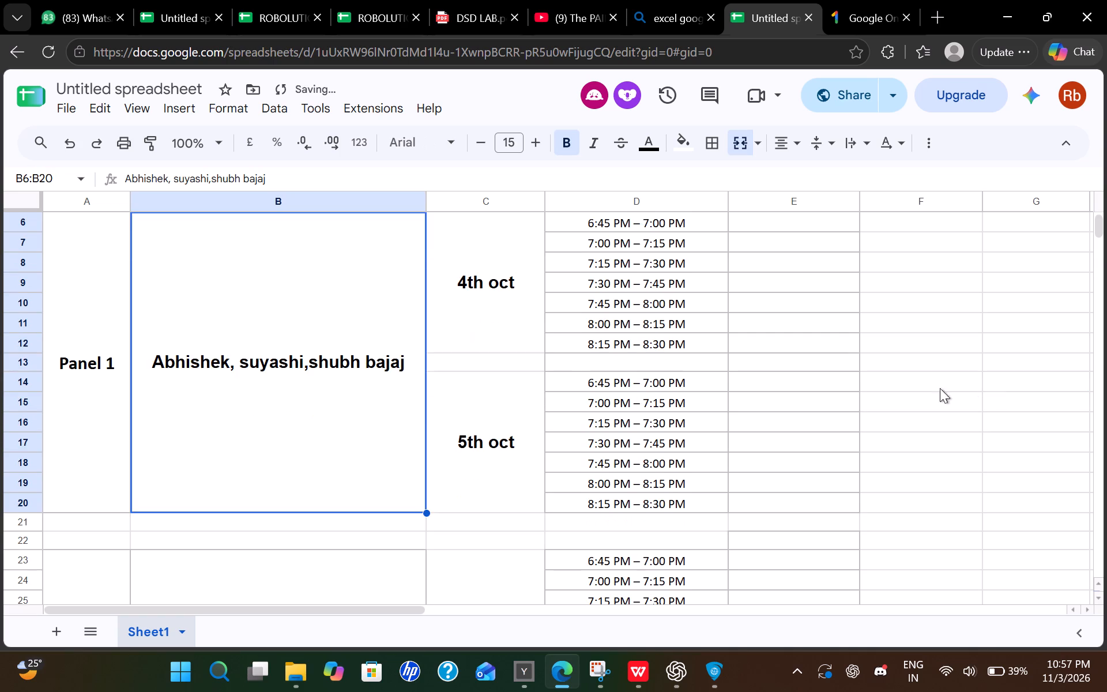
ctrl+scroll(915, 387, up, 1)
click(935, 395)
scroll(935, 395, down, 2)
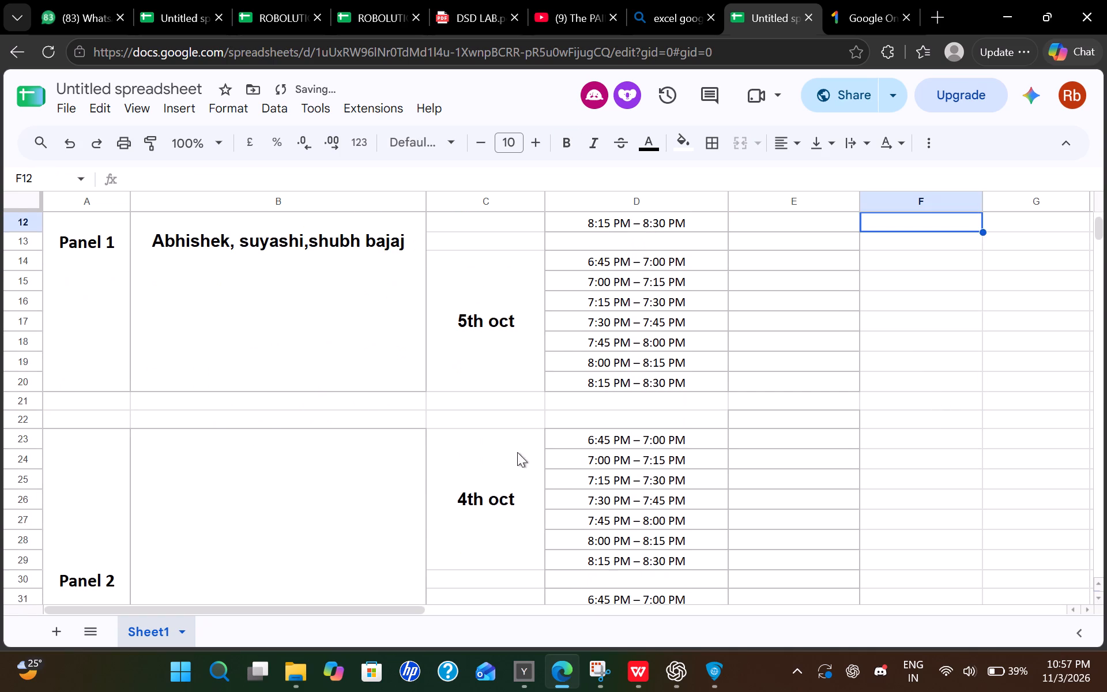
Paste the copied panelist names back into Panel 2's merged Panelist cell.
click(306, 515)
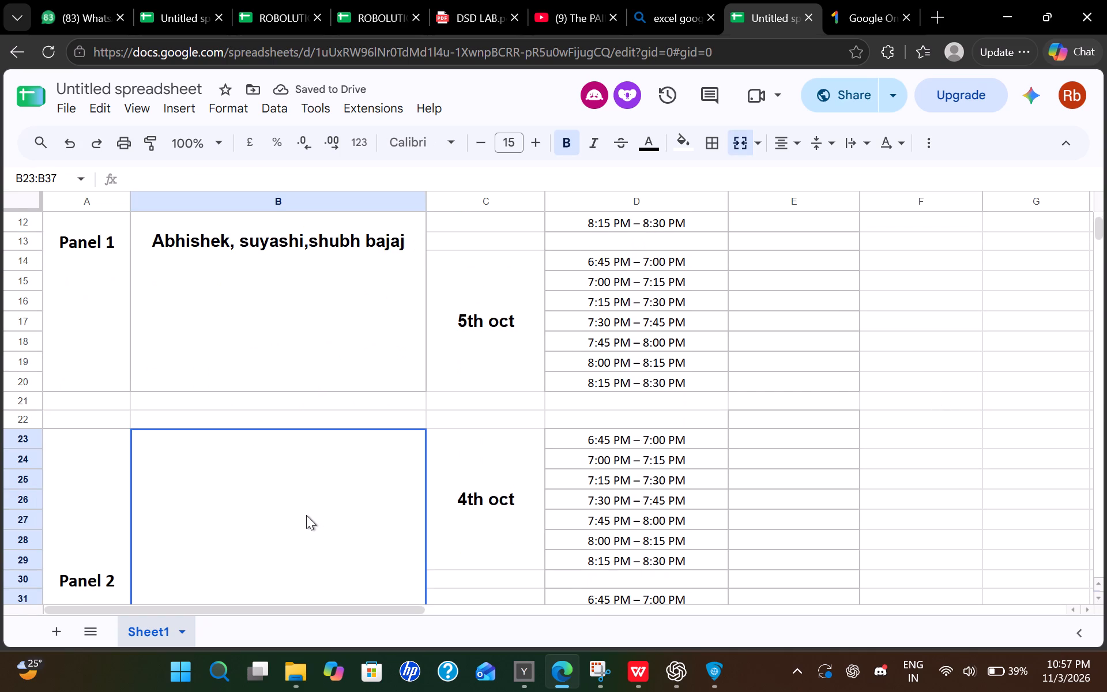
click(306, 515)
key(ctrl+v)
scroll(809, 398, down, 1)
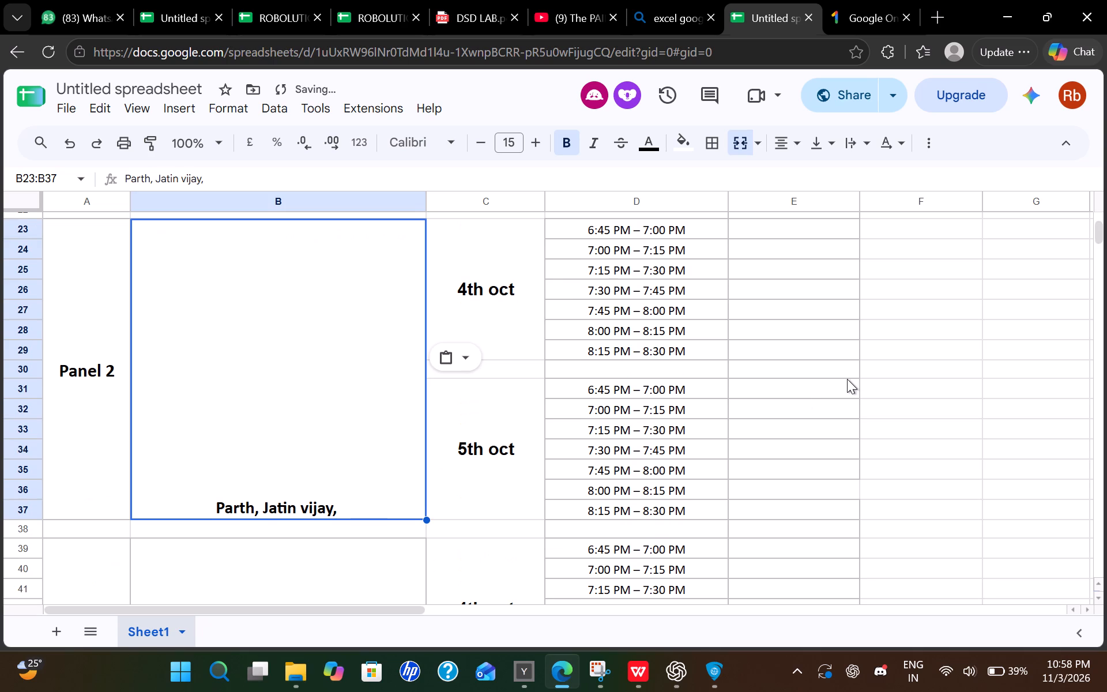
click(847, 379)
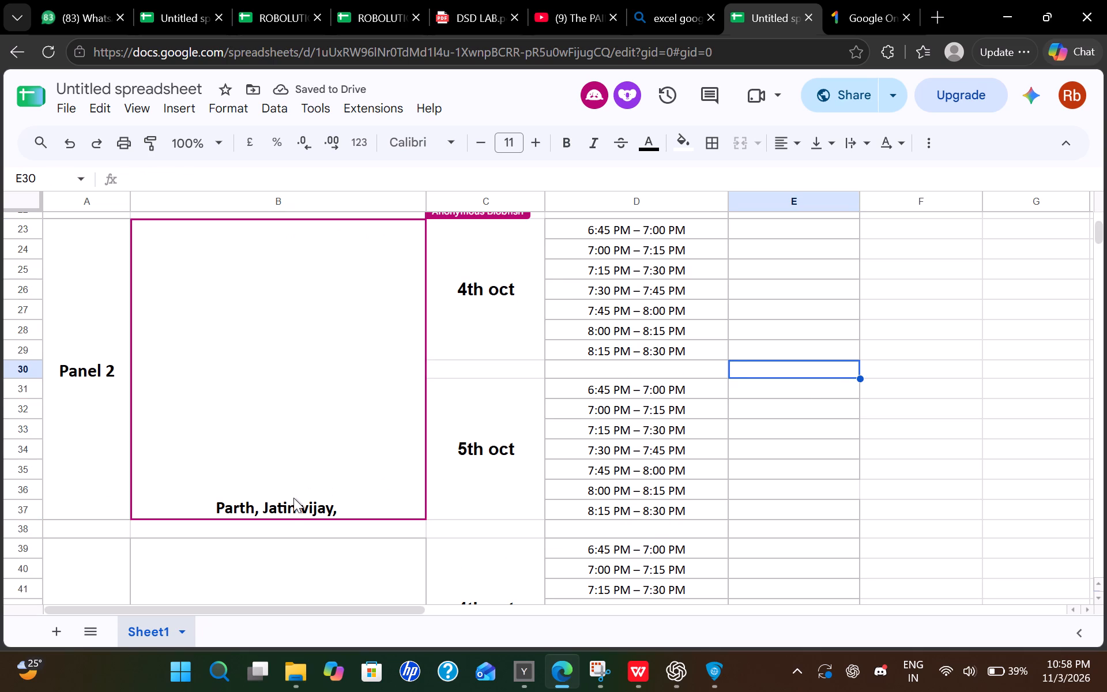
Set the vertical alignment of Panel 2's Panelist cell to middle.
click(293, 498)
click(232, 111)
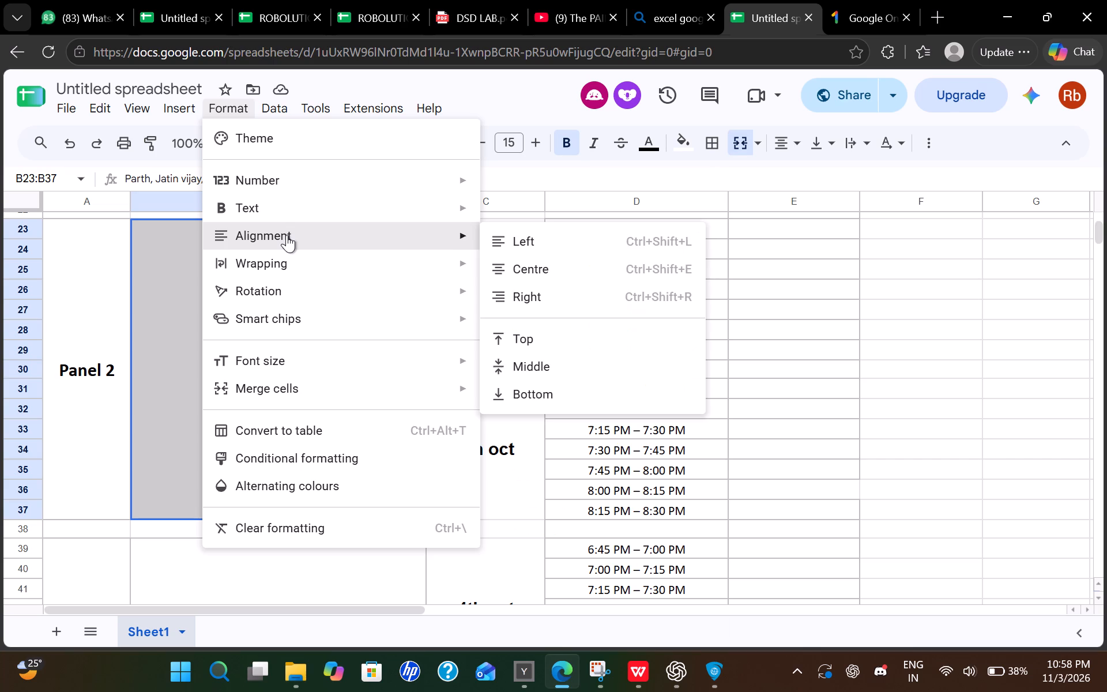
click(564, 374)
click(905, 323)
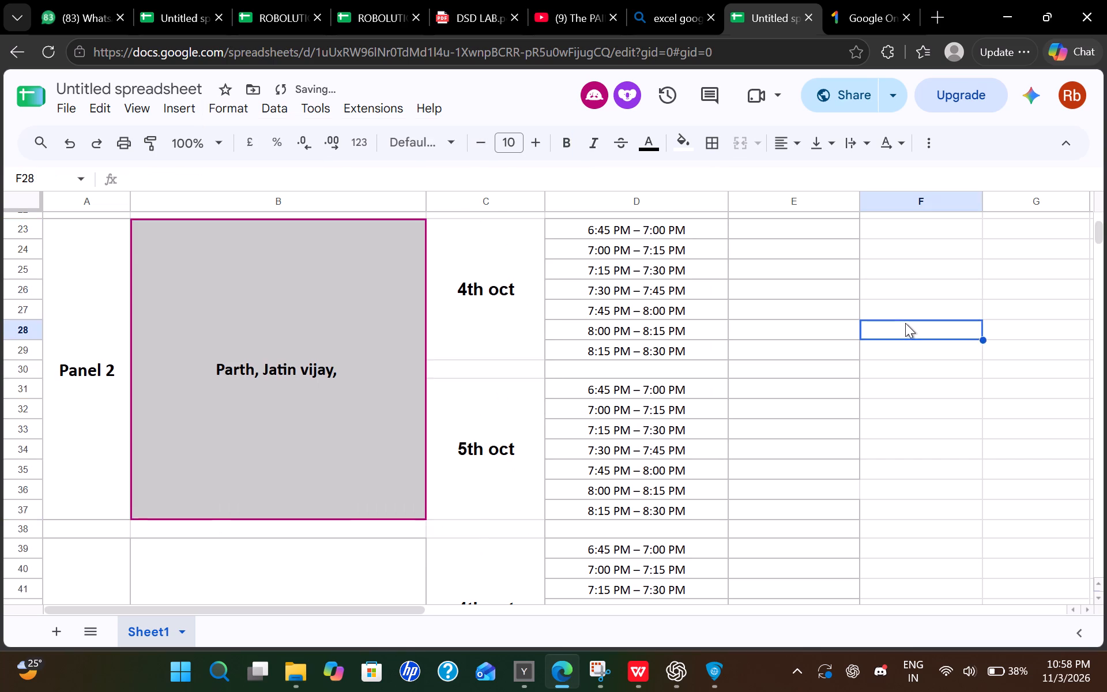
Enter the embedded panelist of the panelist list's panel 5 and "rishav", separated by a comma, in Panel 3's Panelist cell.
scroll(905, 323, up, 2)
scroll(908, 322, down, 2)
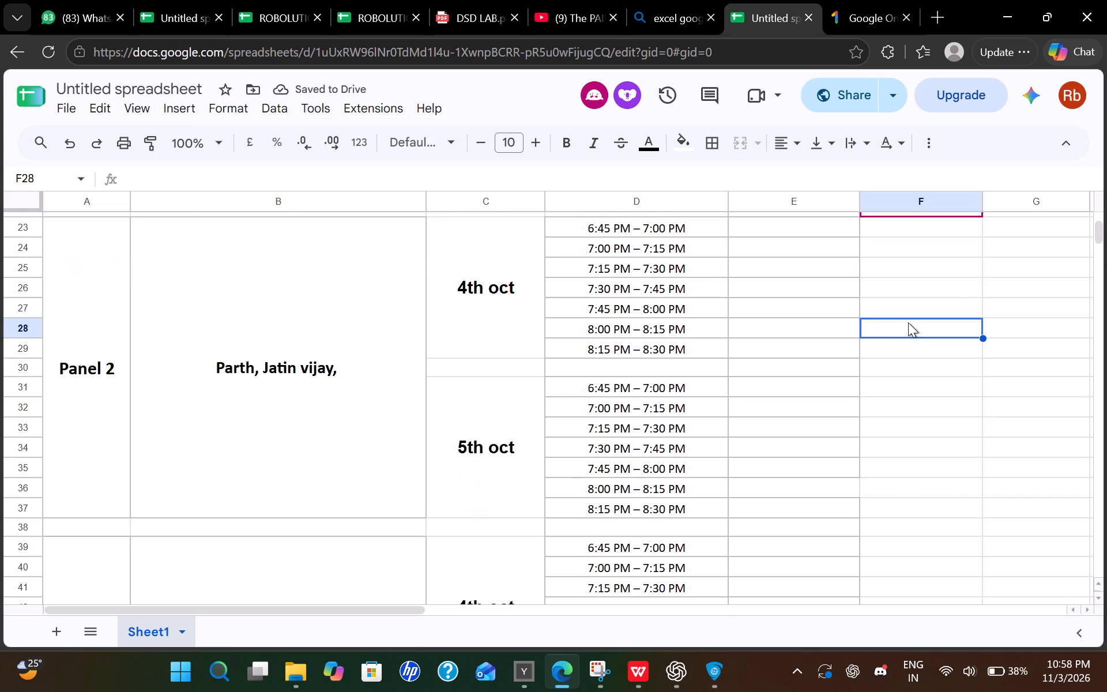
scroll(908, 322, down, 2)
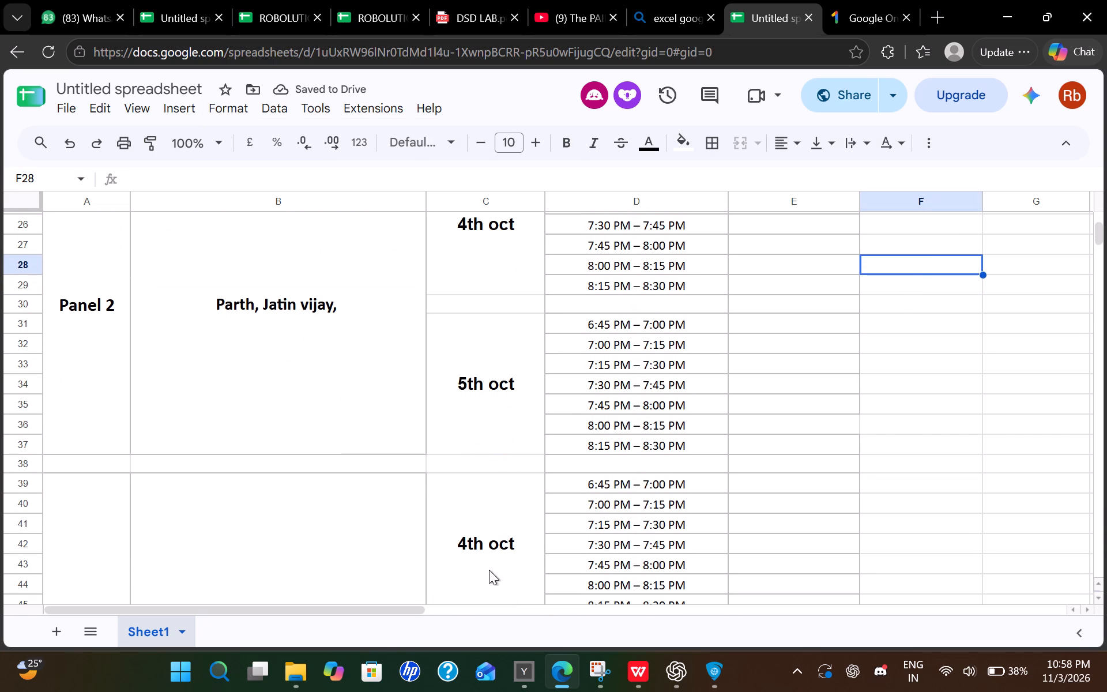
double_click(332, 565)
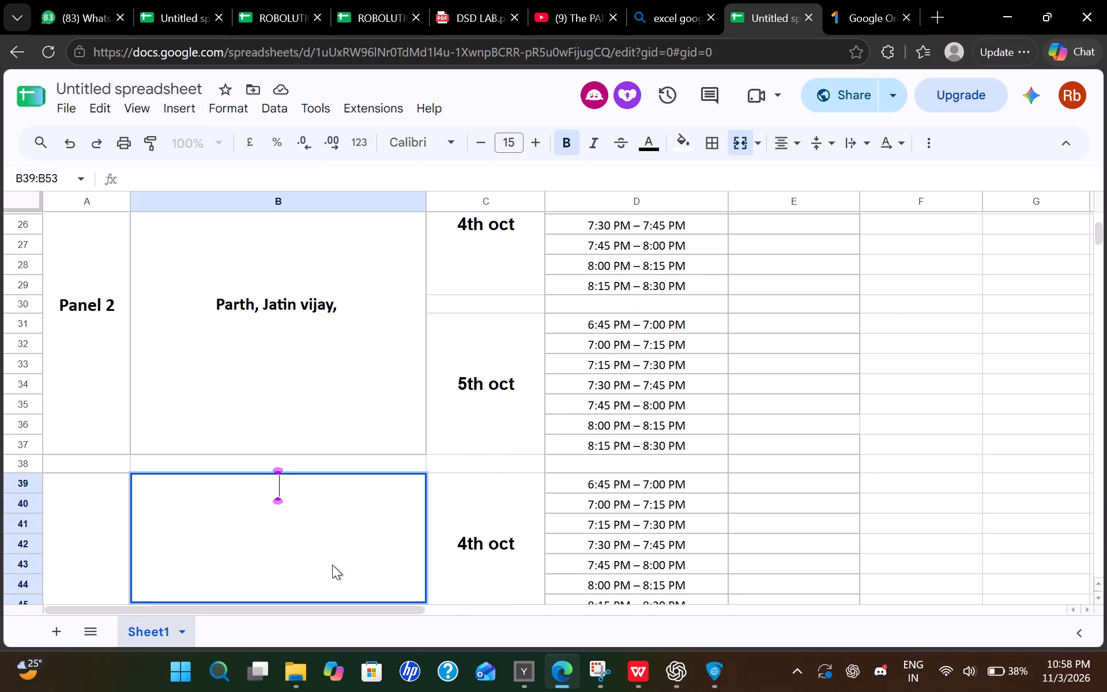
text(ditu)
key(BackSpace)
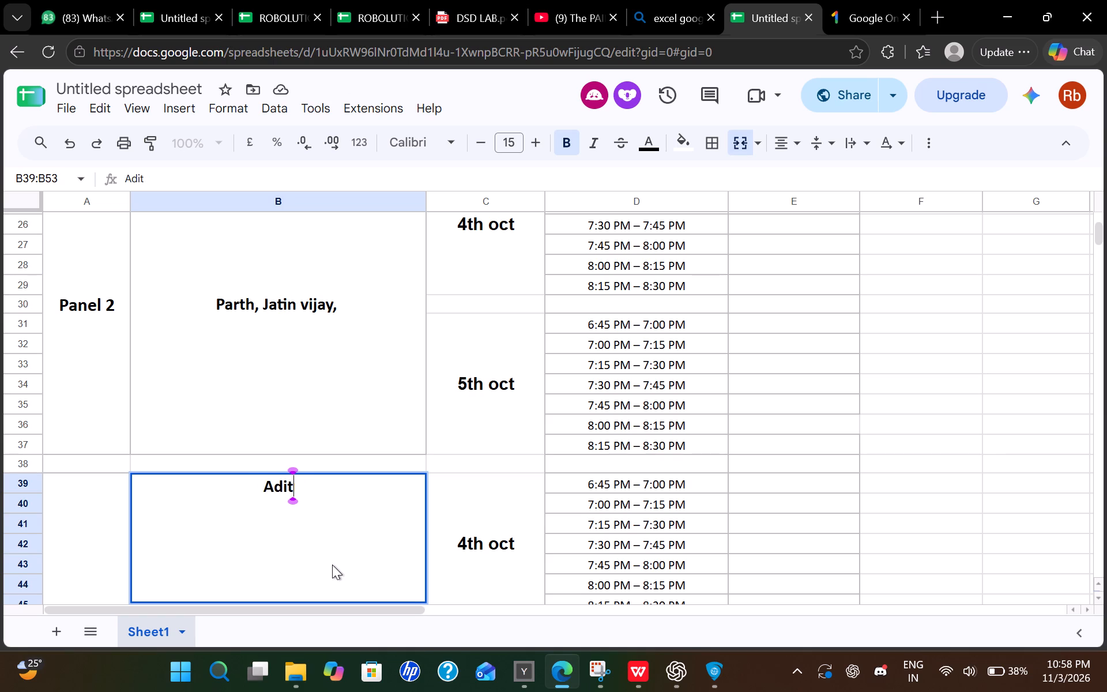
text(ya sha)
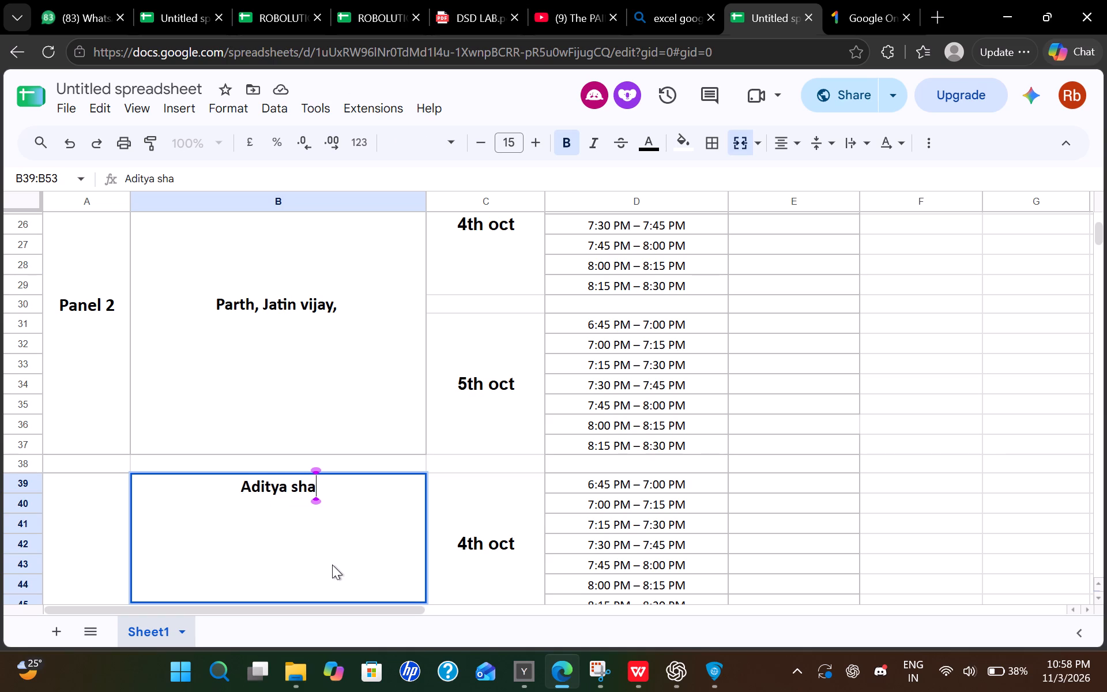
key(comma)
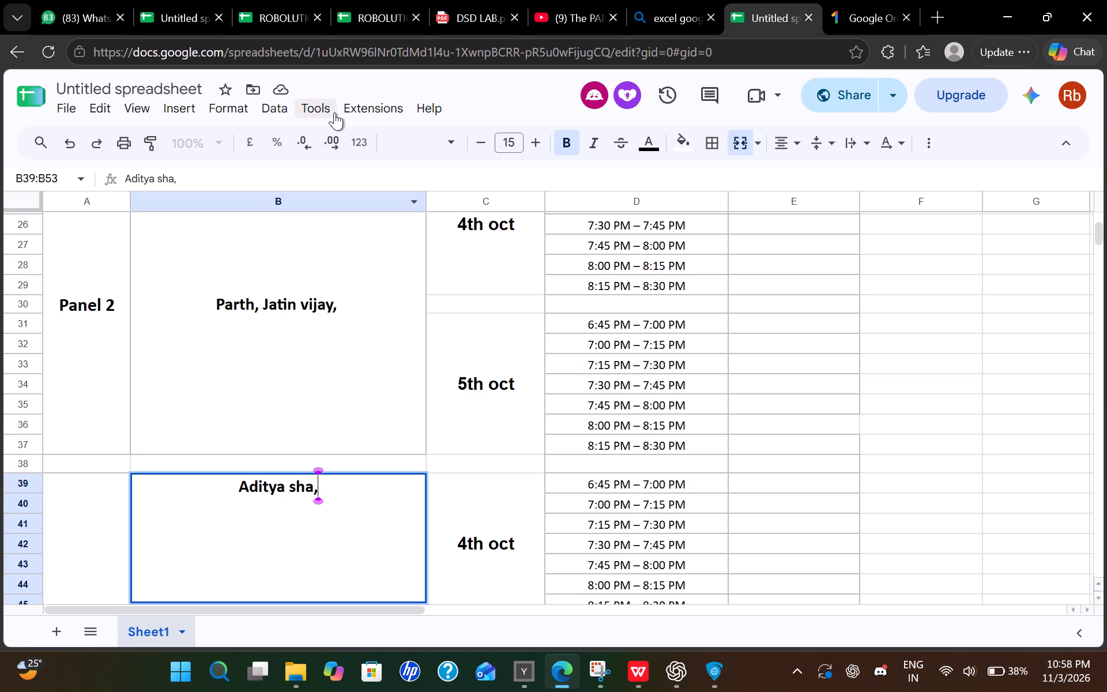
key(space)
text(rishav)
scroll(460, 238, down, 1)
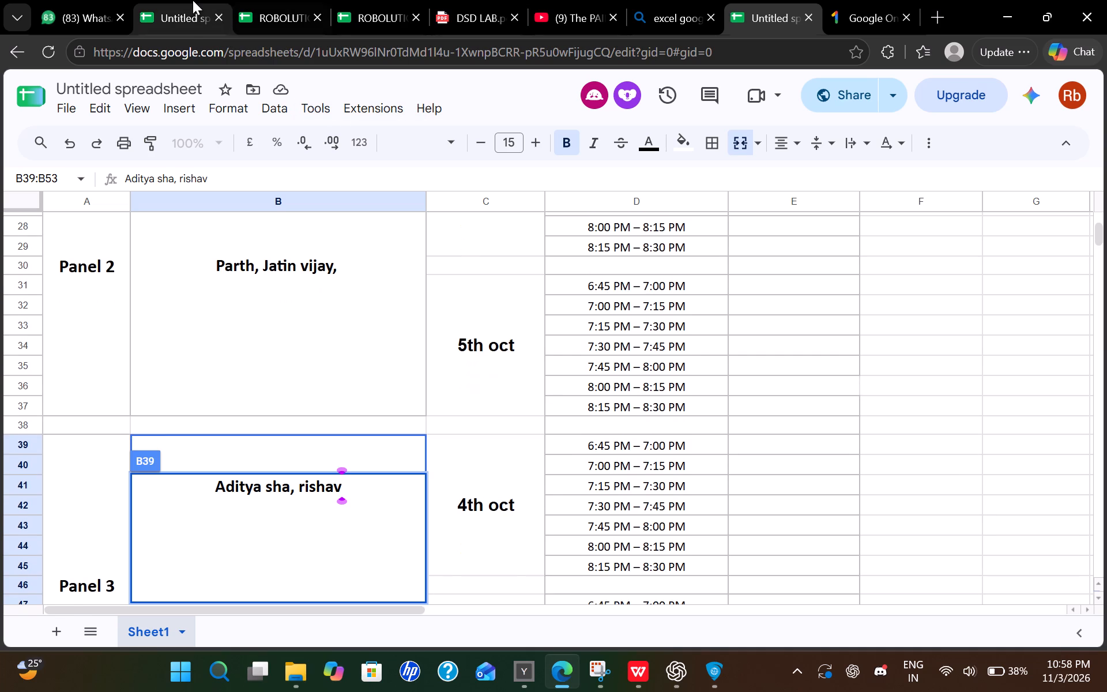
Check panel 5's mech panelist in the panelist list and complete that name in Panel 3's Panelist cell, followed by a comma.
click(170, 0)
scroll(337, 360, right, 1)
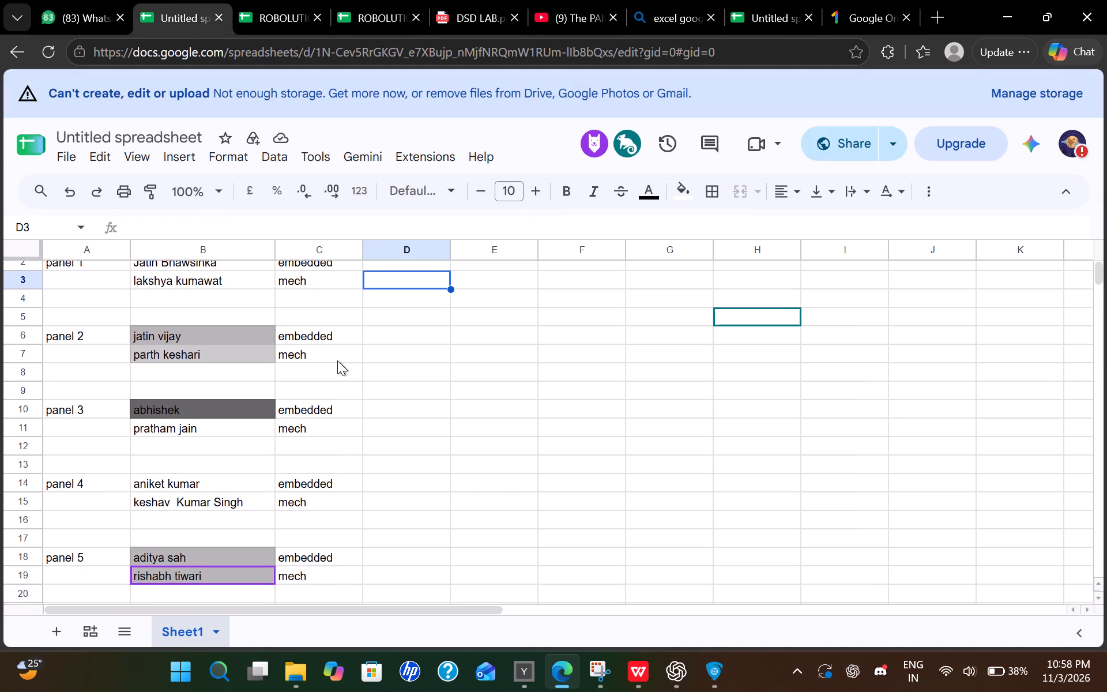
scroll(337, 360, right, 1)
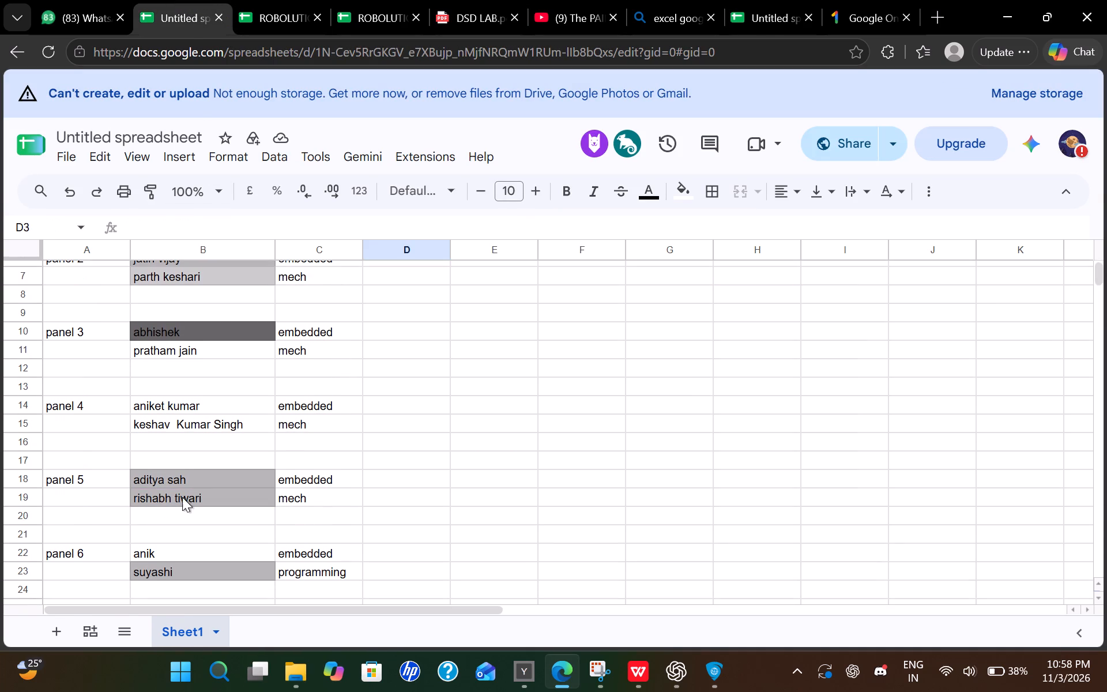
click(747, 0)
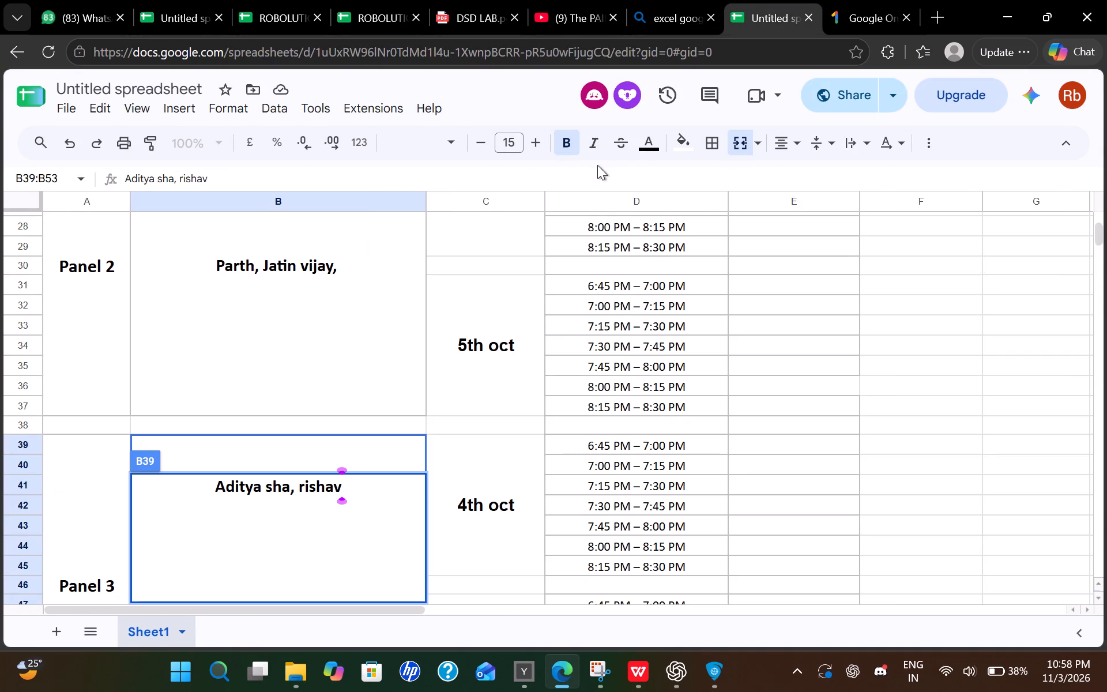
key(BackSpace)
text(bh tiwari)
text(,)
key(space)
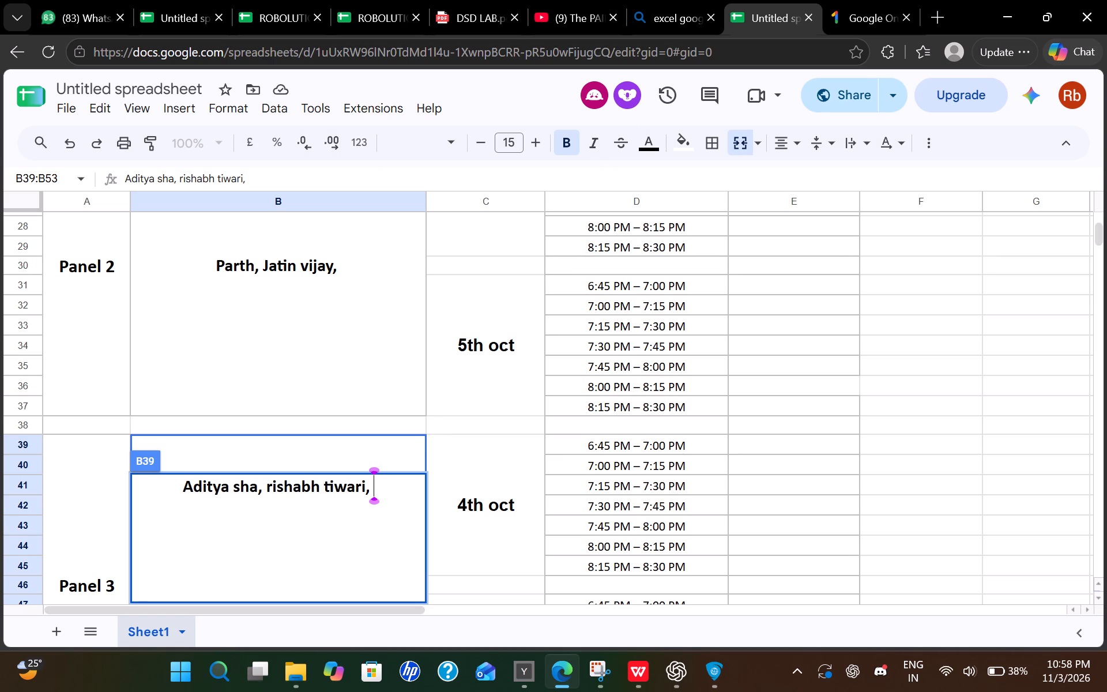
Capitalize the first letter of the second panelist's name in Panel 3's Panelist cell.
click(272, 486)
key(BackSpace)
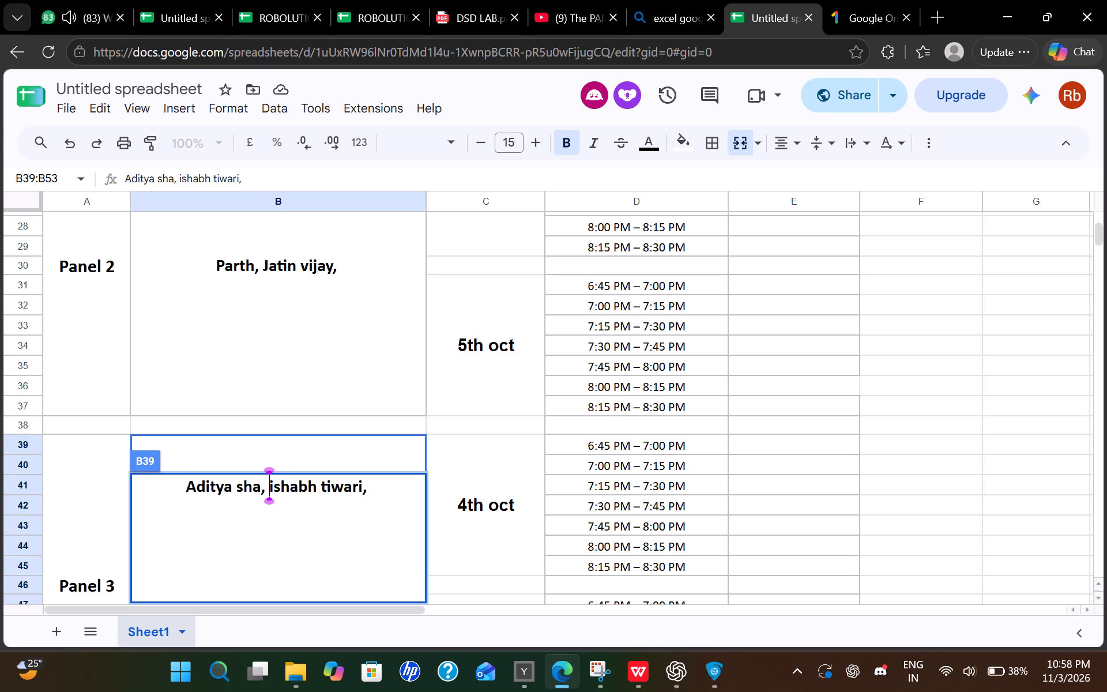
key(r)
click(402, 486)
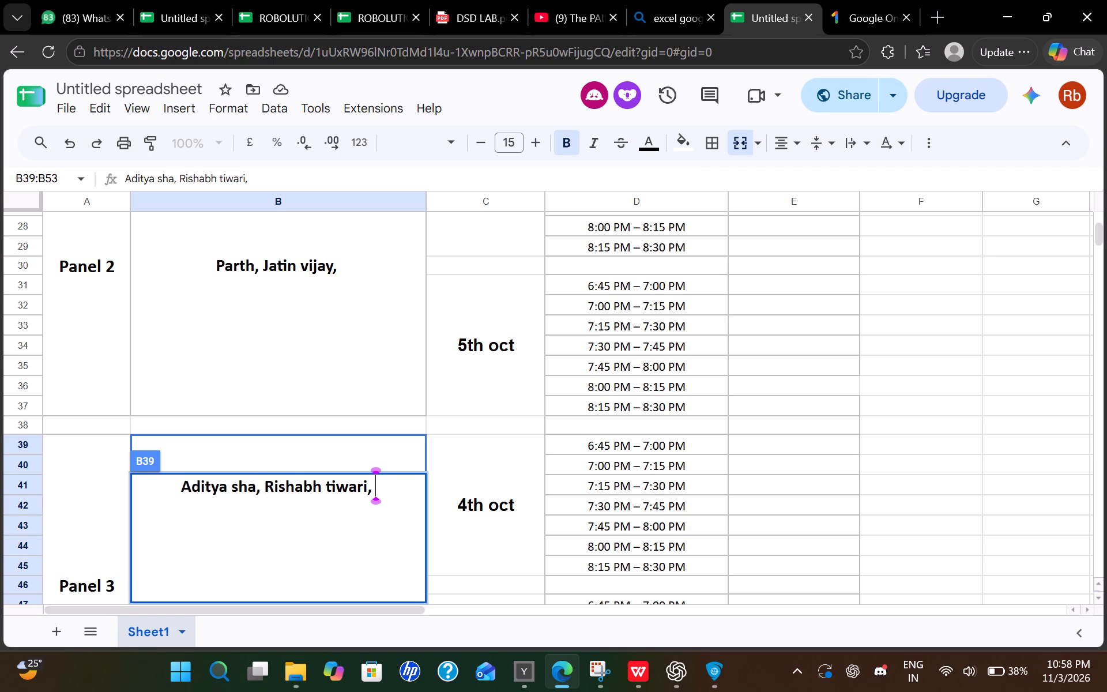
click(777, 437)
Enter the full name of the panelist list's panel 4 embedded panelist in Panel 4's Panelist cell, with initial capitals and a trailing comma.
scroll(969, 424, down, 3)
double_click(342, 534)
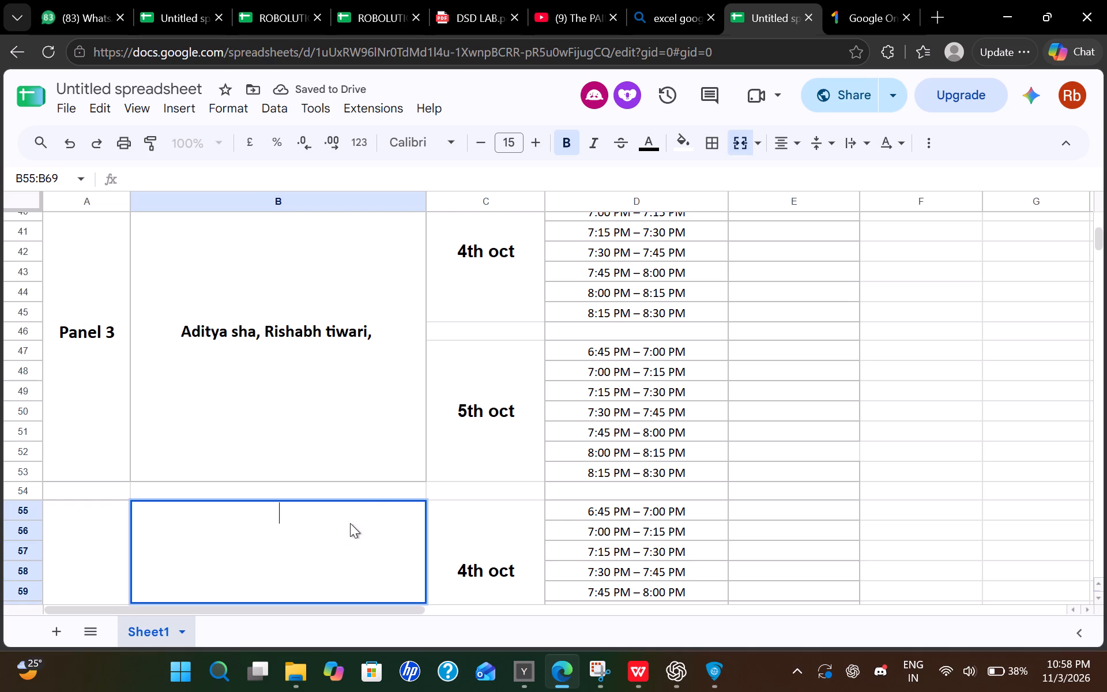
scroll(339, 477, down, 1)
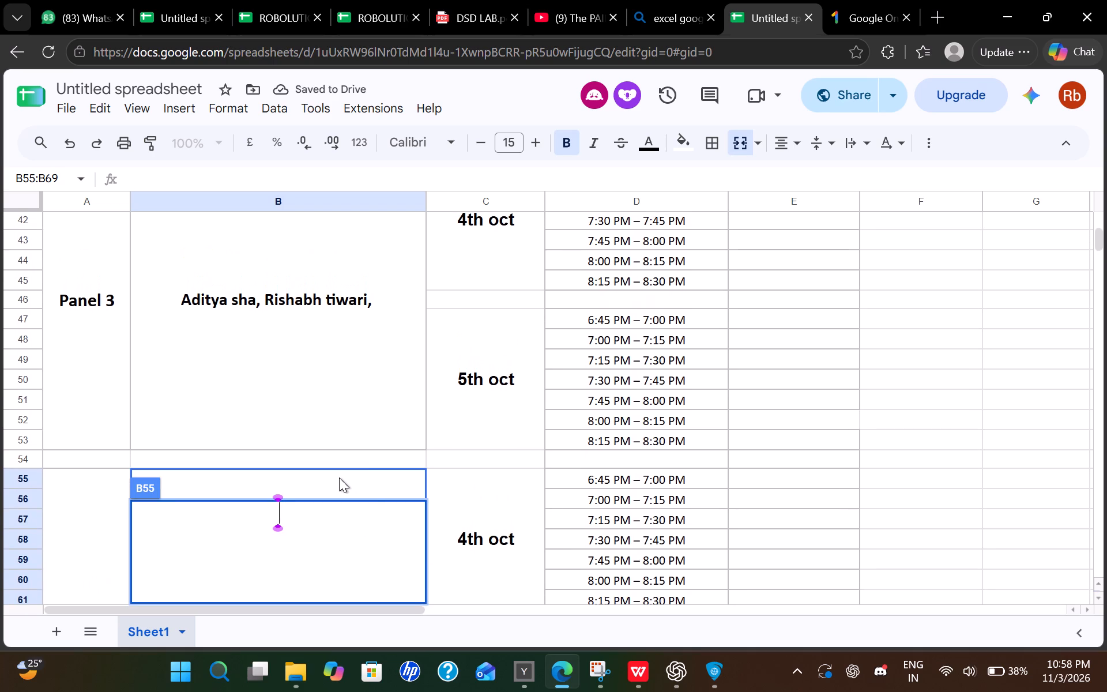
scroll(517, 398, down, 2)
scroll(816, 331, up, 2)
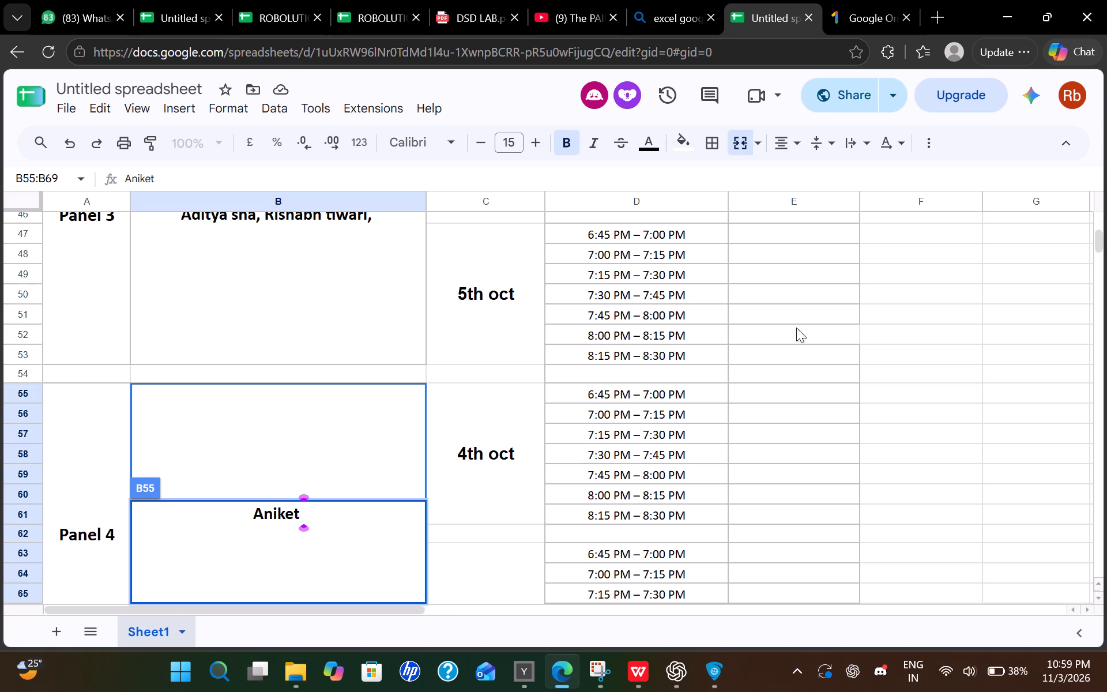
click(159, 0)
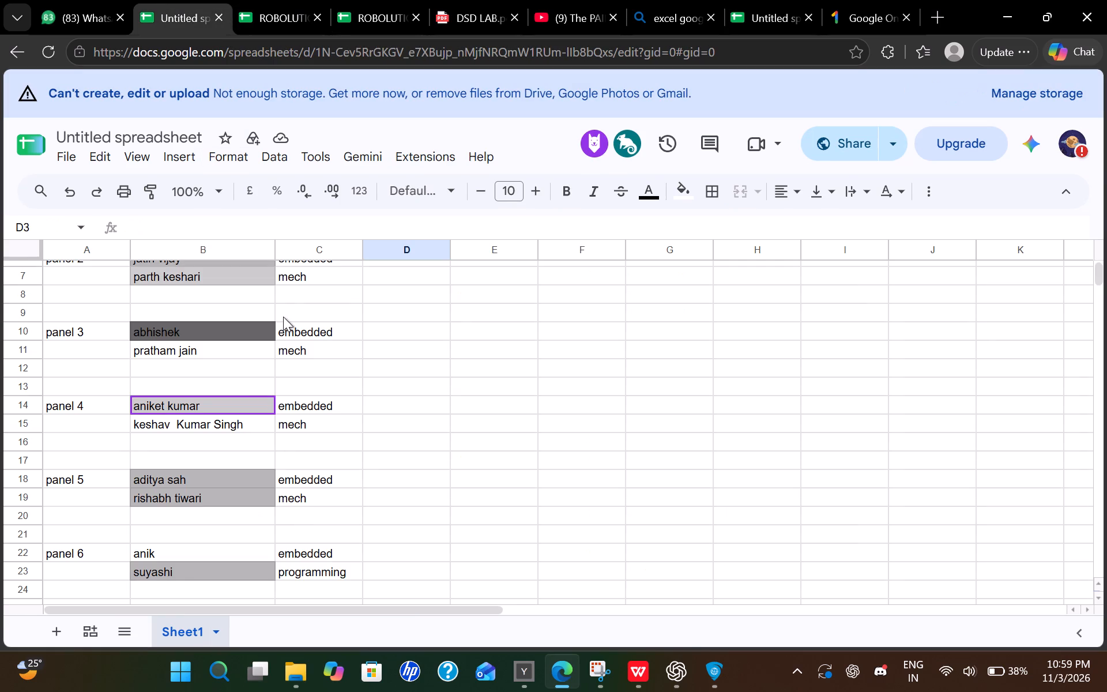
click(798, 0)
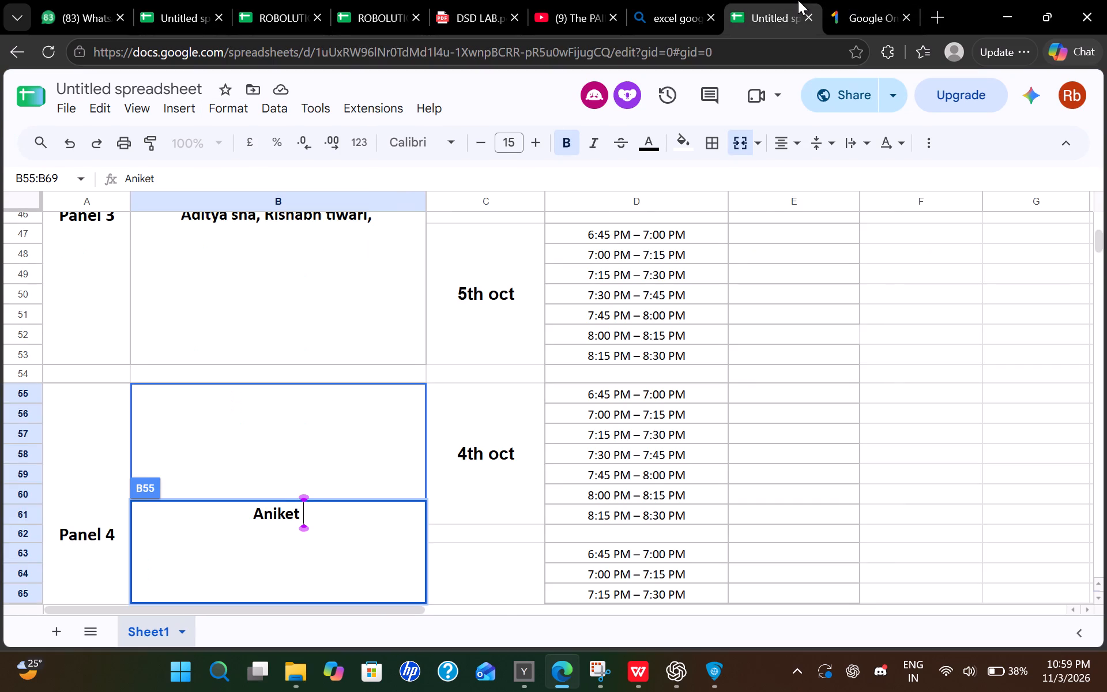
key(BackSpace)
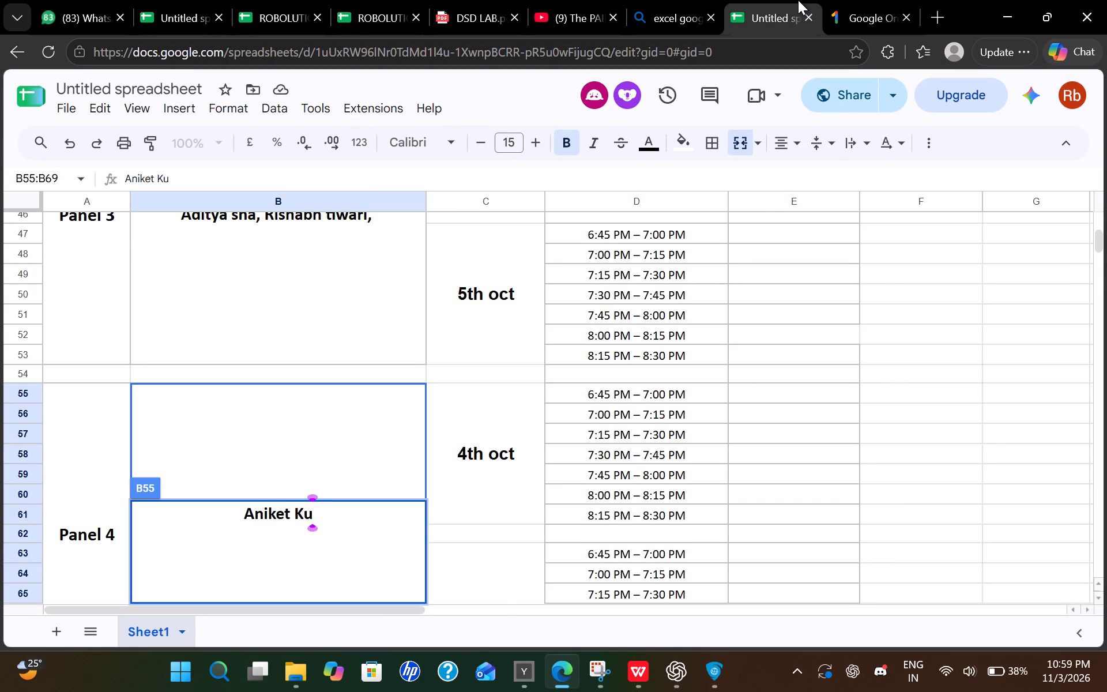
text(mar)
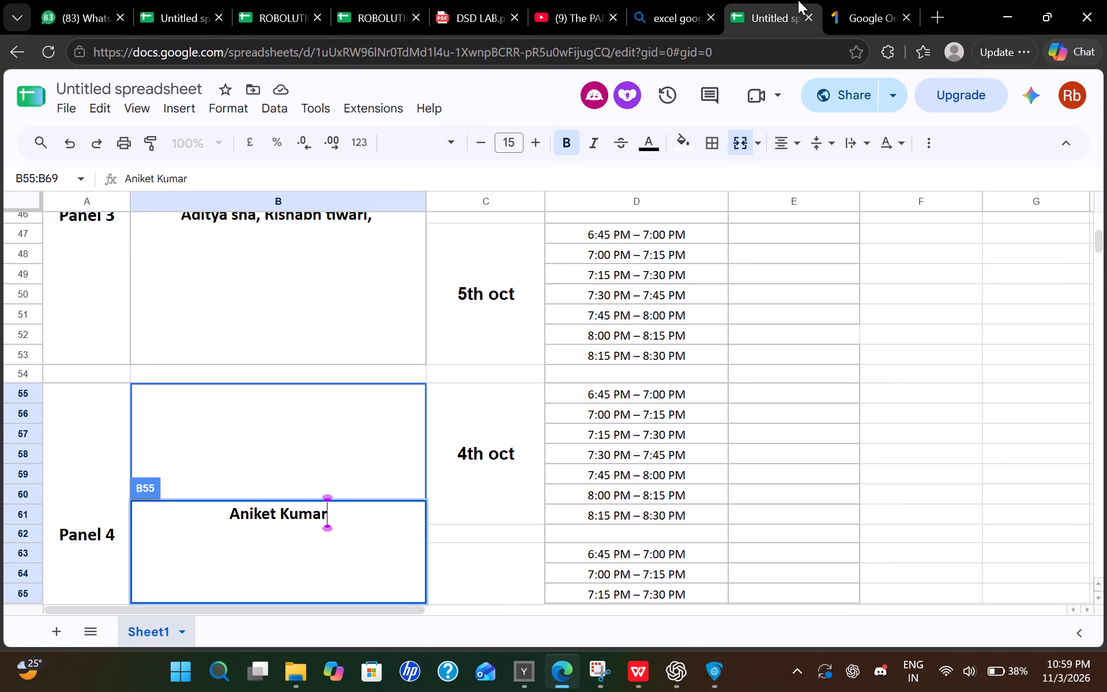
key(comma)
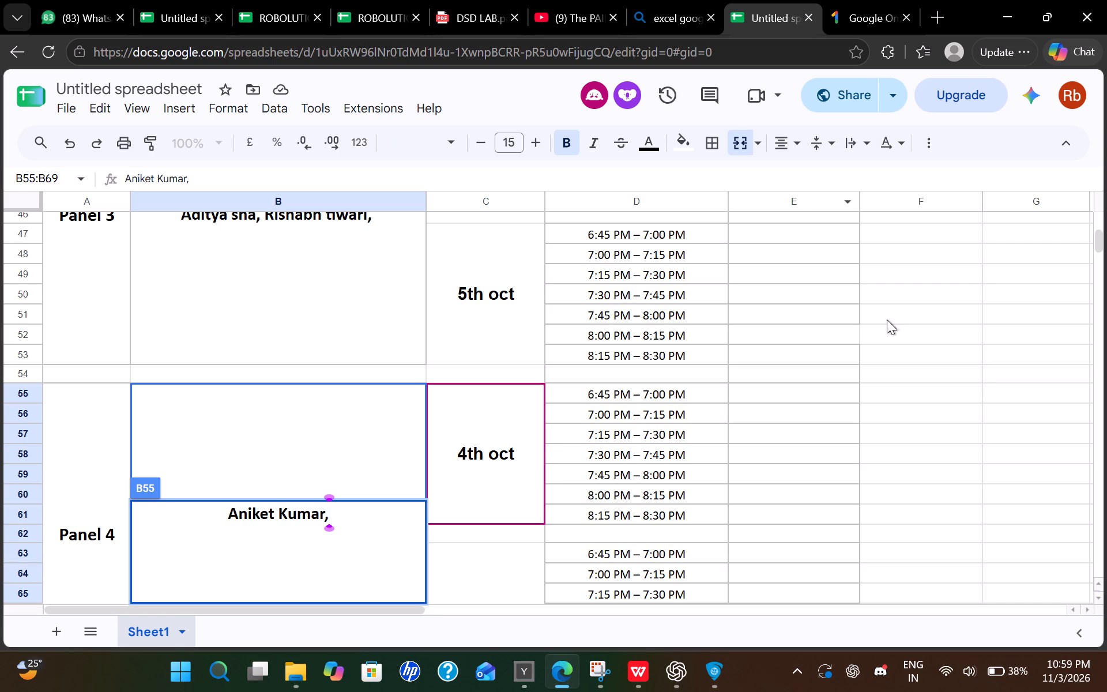
click(886, 375)
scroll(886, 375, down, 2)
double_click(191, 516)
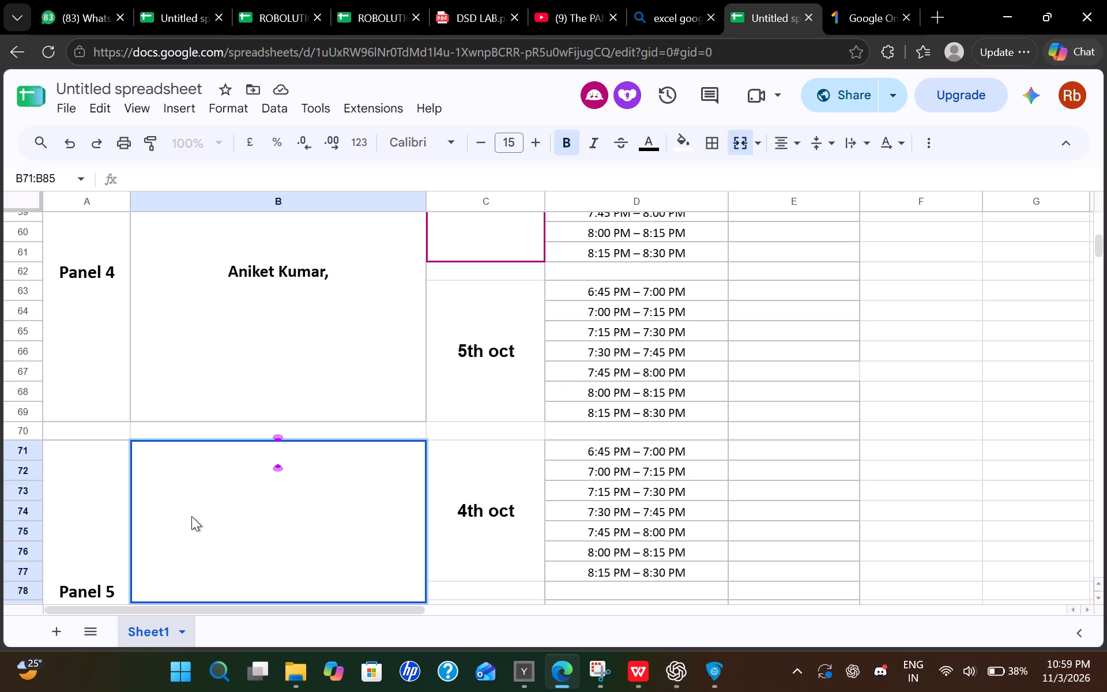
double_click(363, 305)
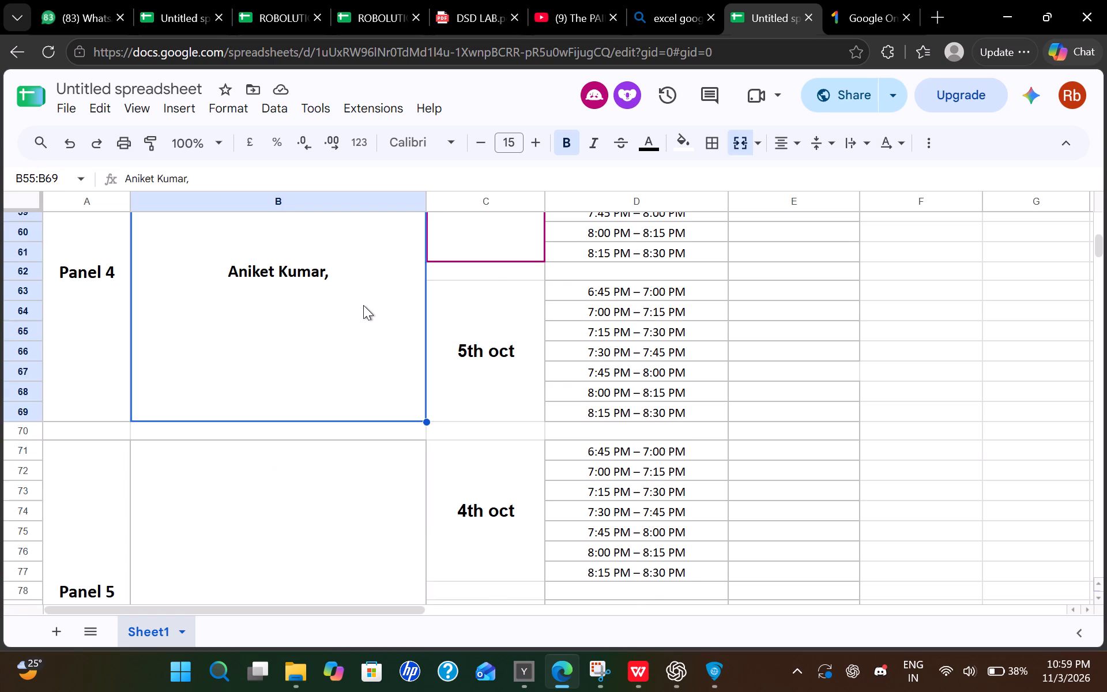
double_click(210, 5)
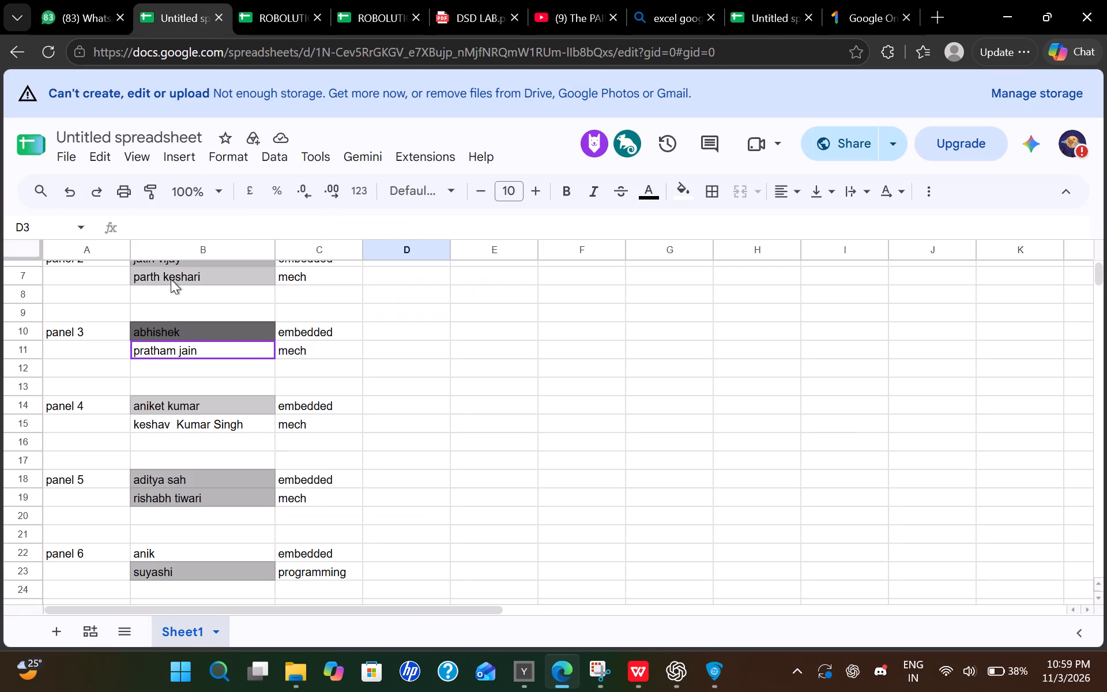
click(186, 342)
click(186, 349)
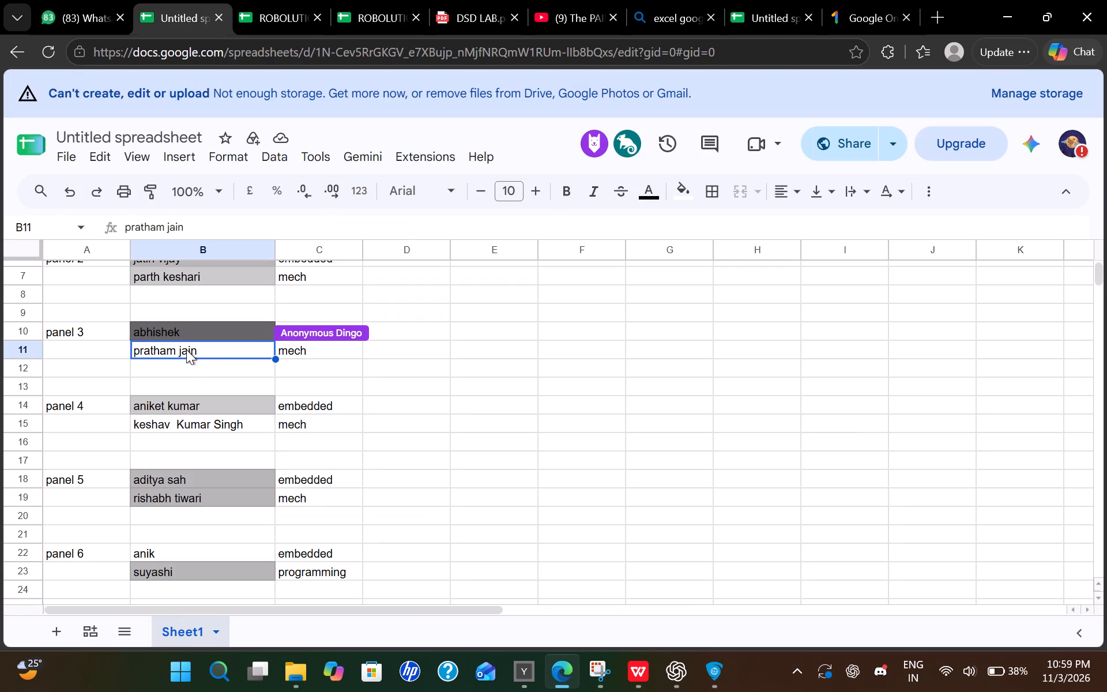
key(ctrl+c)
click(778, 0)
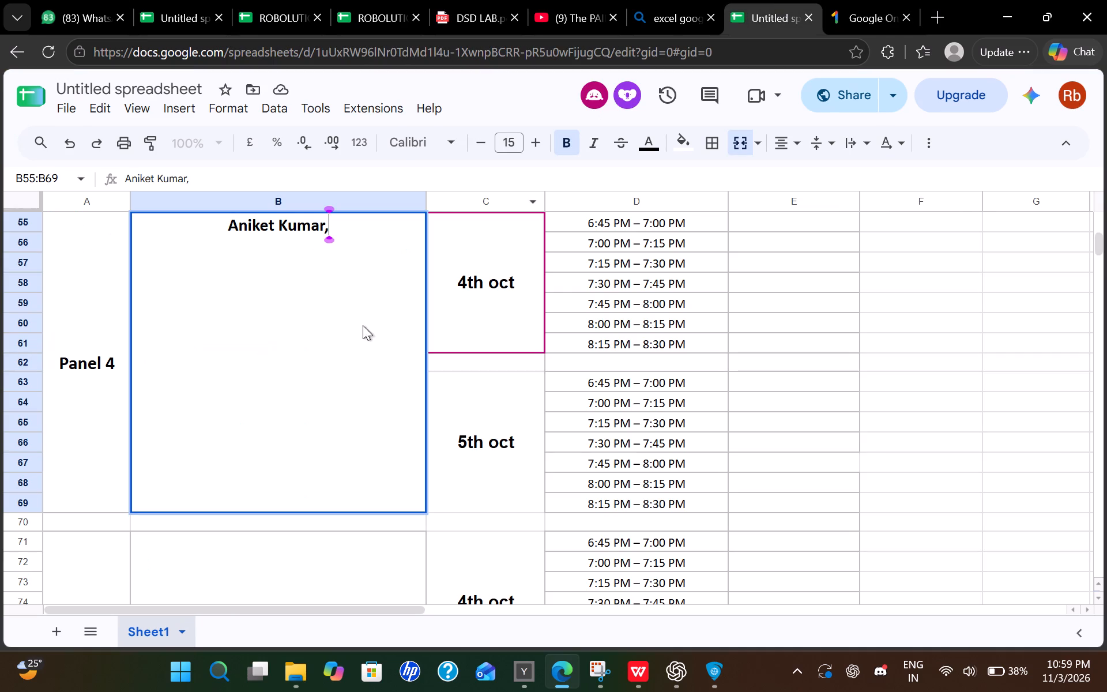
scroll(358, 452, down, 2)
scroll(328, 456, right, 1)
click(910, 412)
Copy the embedded panelist of panel 8 from the panelist list into Panel 5's Panelist cell as text.
scroll(910, 412, down, 2)
double_click(350, 518)
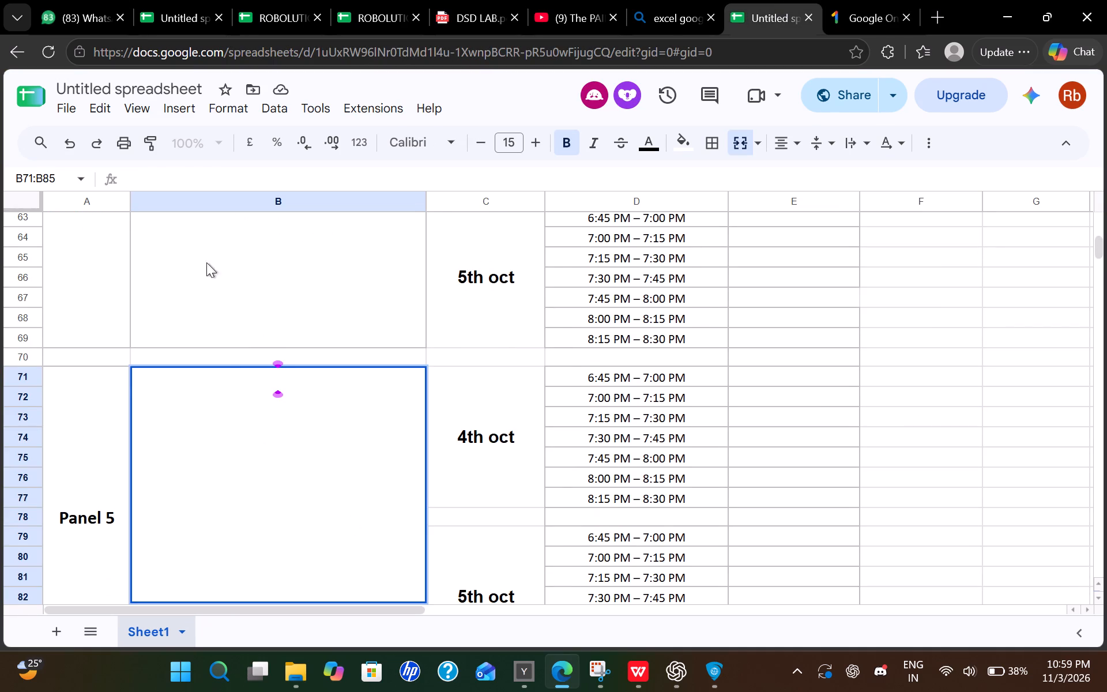
click(139, 0)
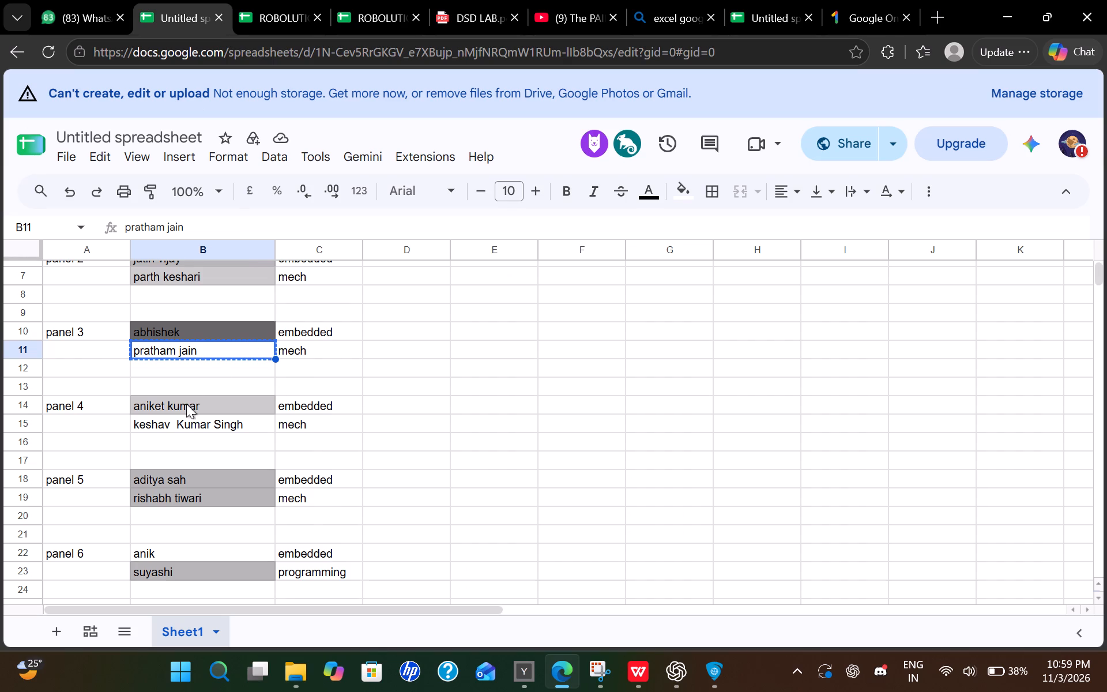
scroll(186, 404, down, 1)
click(178, 535)
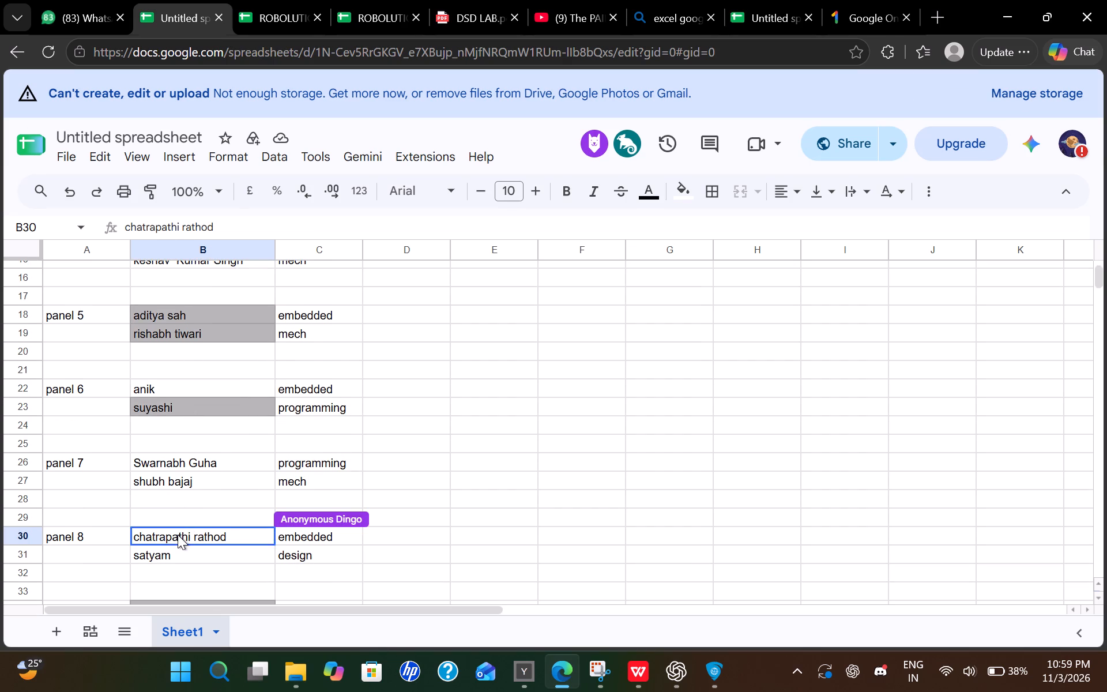
key(ctrl+c)
click(791, 0)
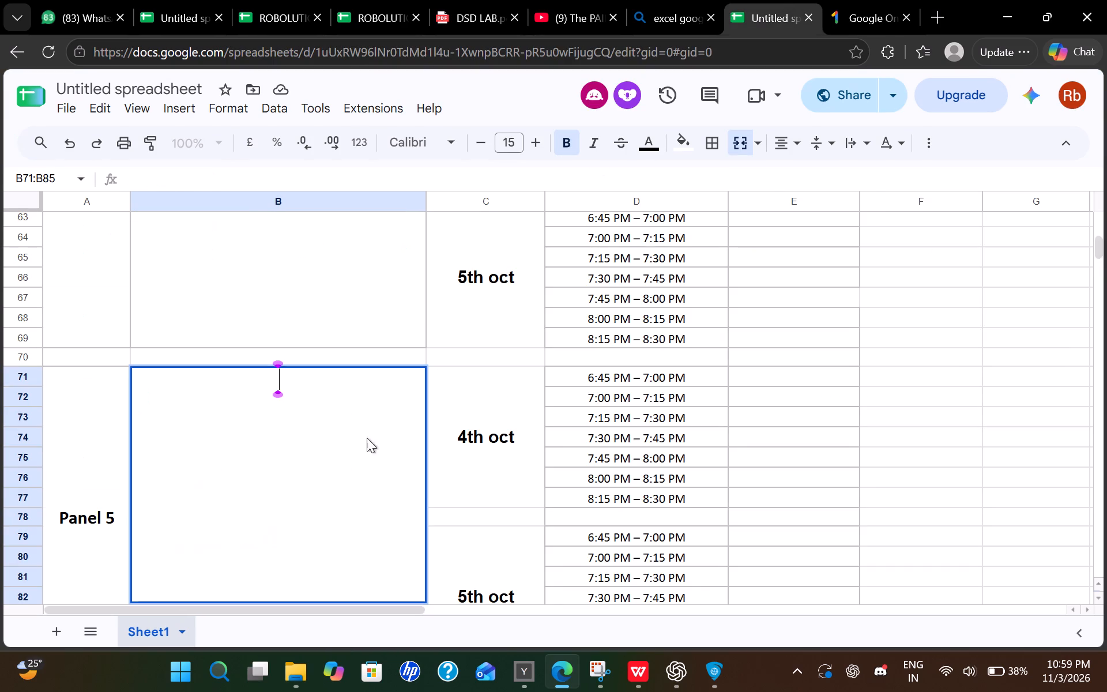
double_click(278, 471)
click(207, 483)
double_click(346, 418)
click(272, 476)
click(830, 373)
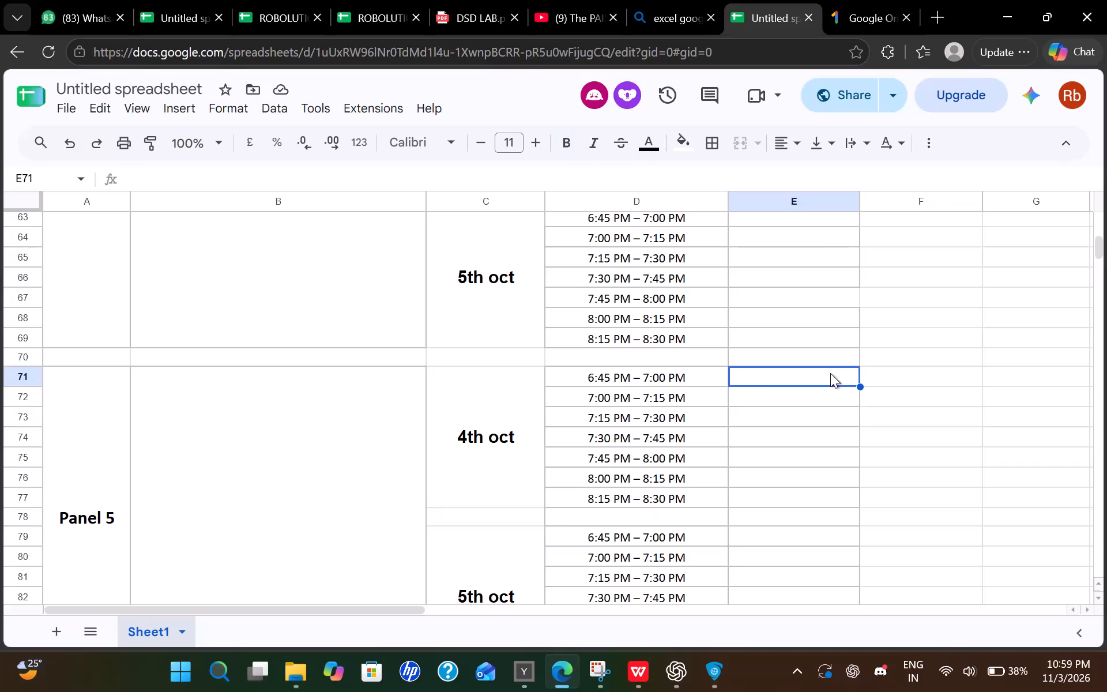
double_click(270, 460)
key(ctrl+v)
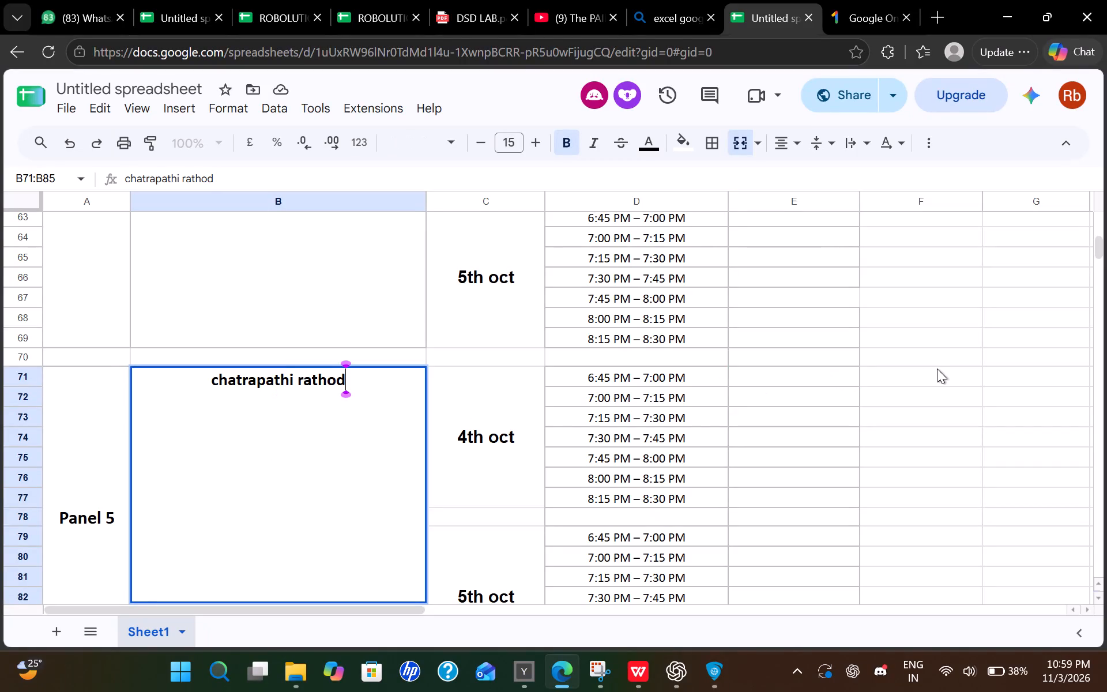
click(939, 368)
Copy the mech panelist of panel 10 from the panelist list into Panel 6's Panelist cell as text, keeping the merged cell's formatting.
scroll(939, 368, down, 2)
click(231, 529)
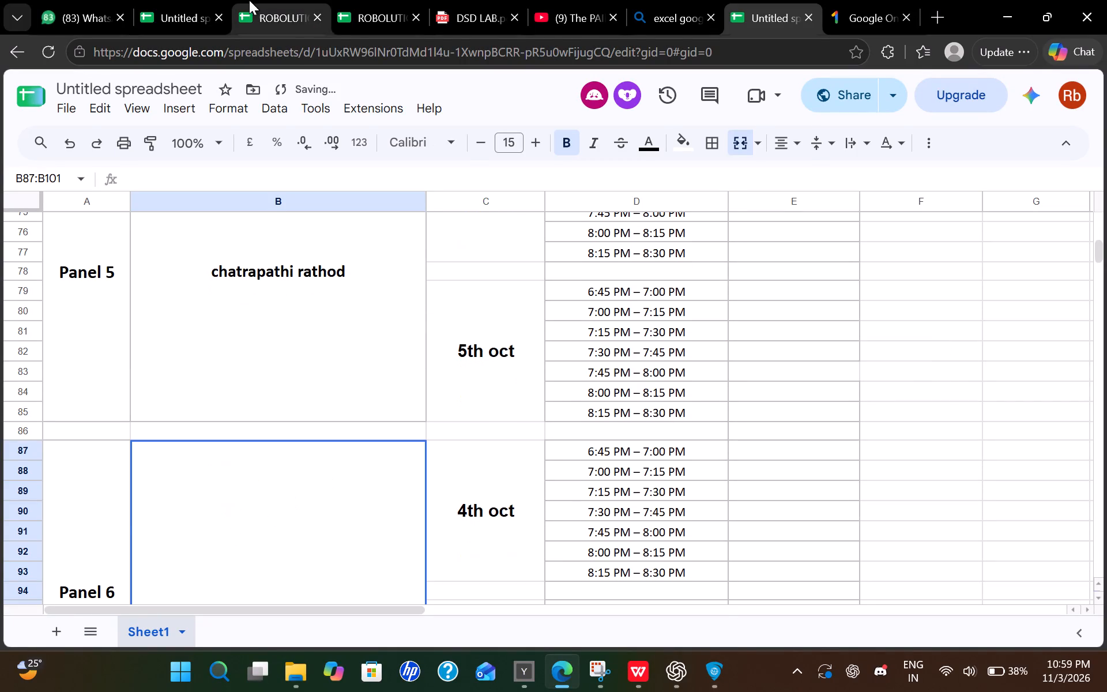
click(209, 0)
scroll(262, 435, up, 2)
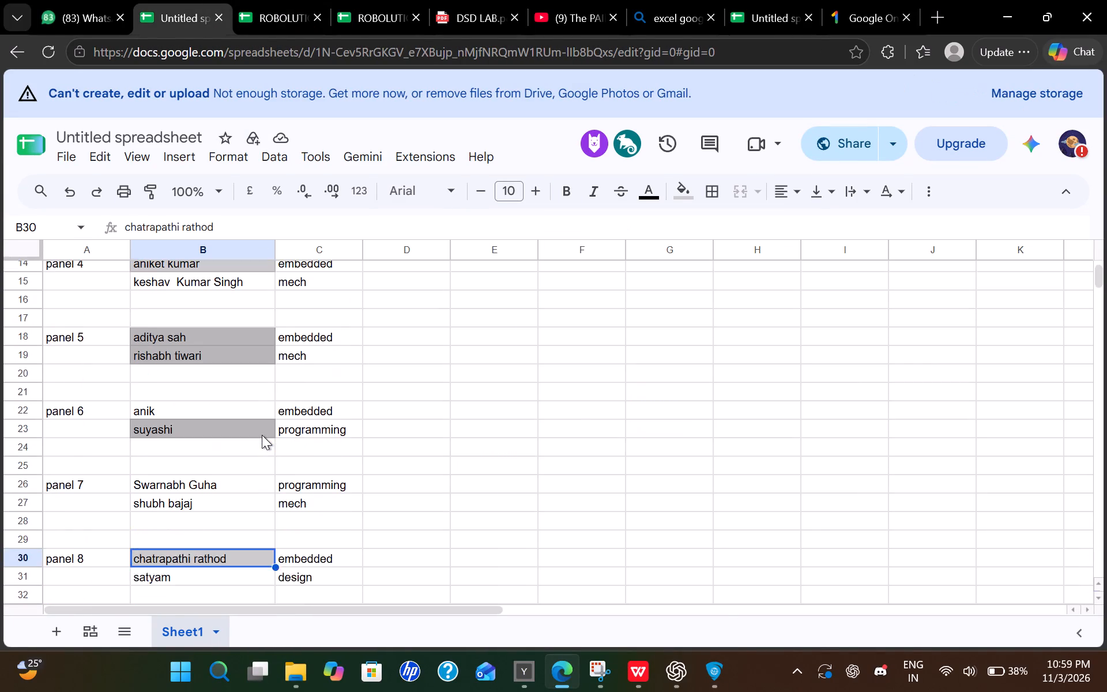
scroll(262, 435, up, 2)
scroll(262, 435, down, 2)
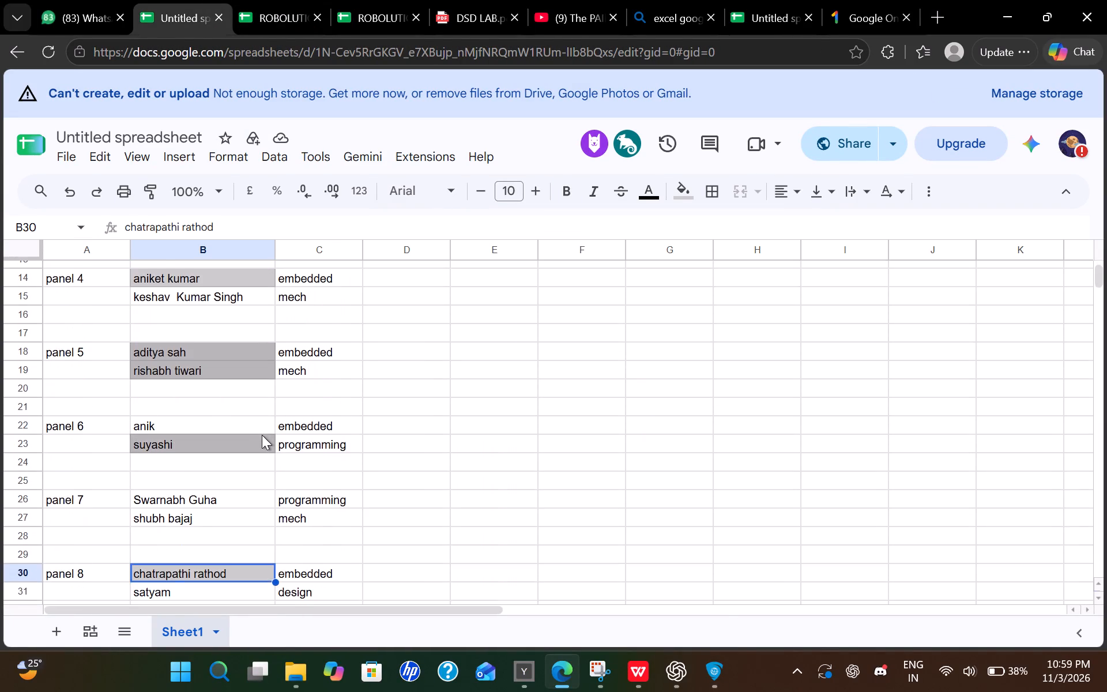
scroll(262, 435, down, 3)
click(197, 516)
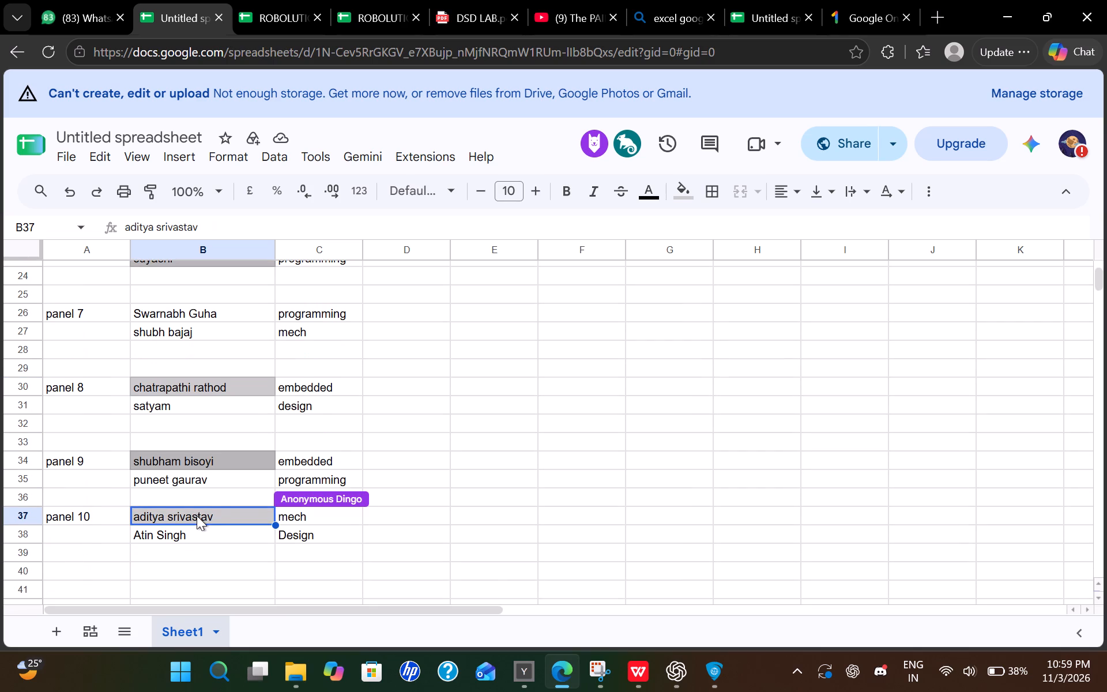
key(ctrl+c)
click(785, 0)
click(262, 516)
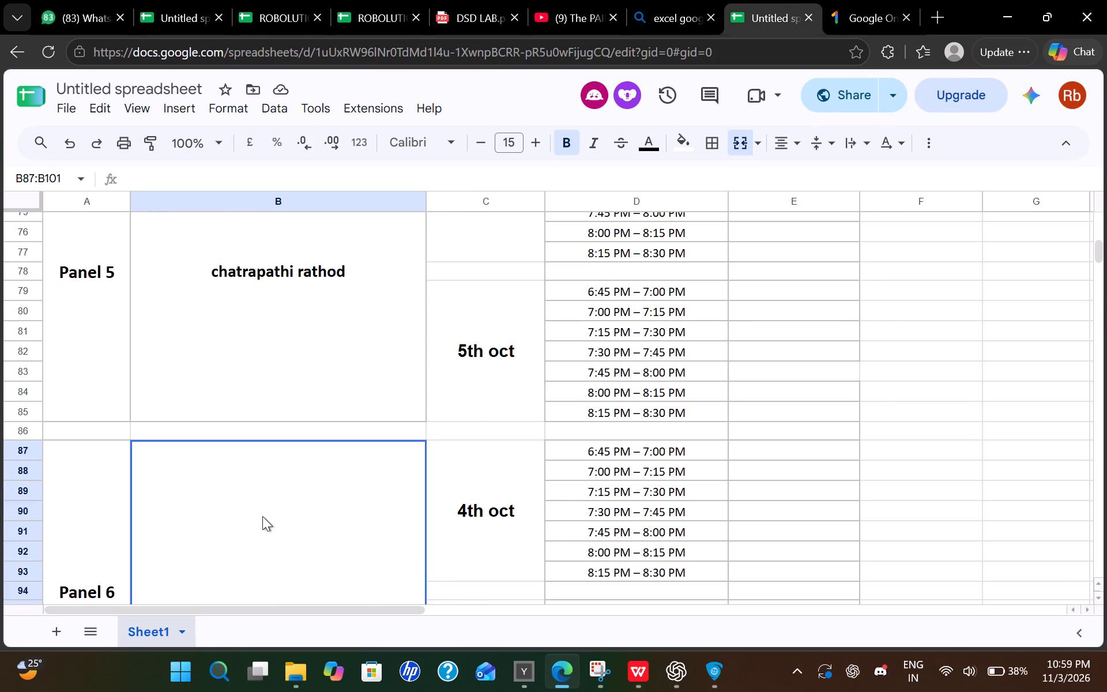
key(ctrl+v)
key(ctrl+z)
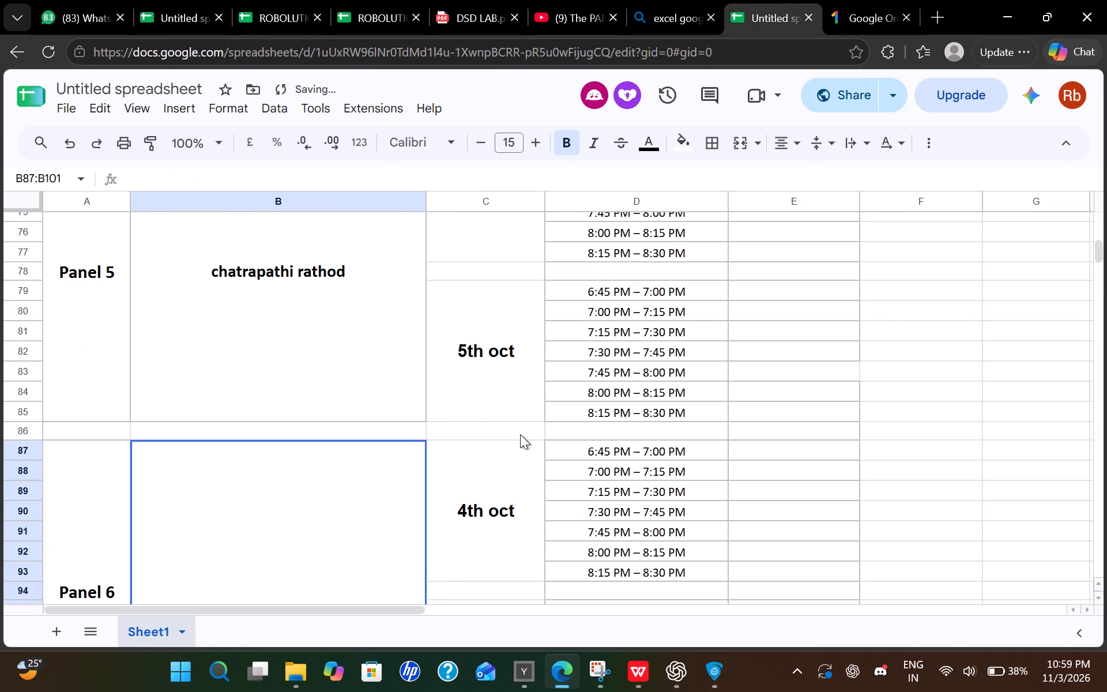
double_click(231, 526)
key(ctrl+v)
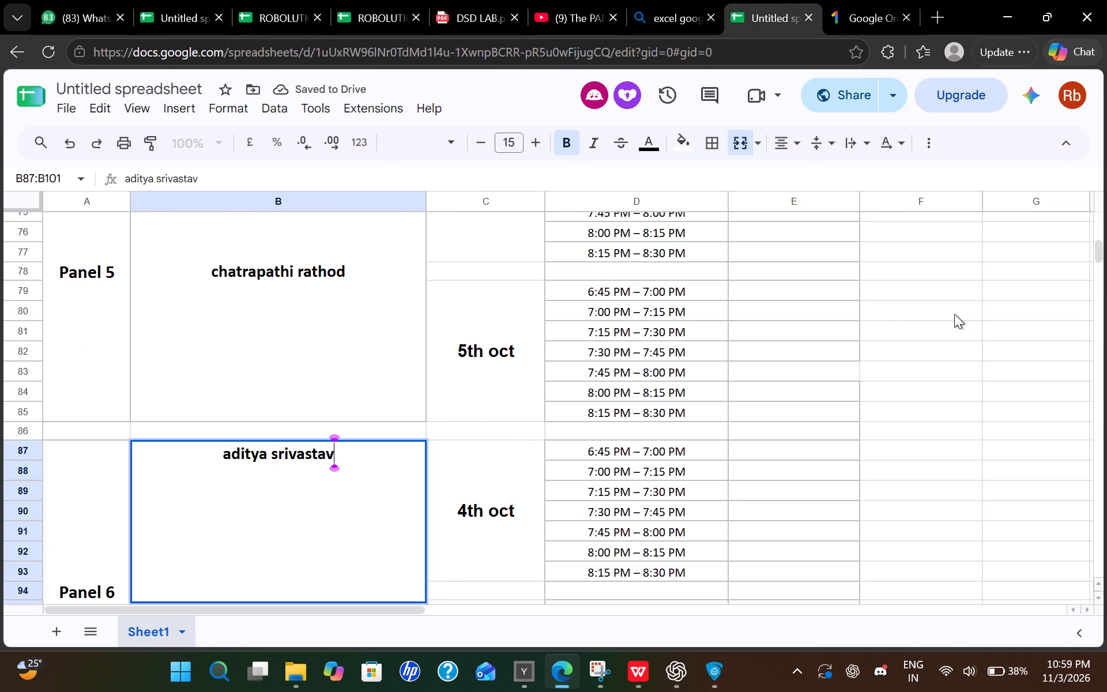
click(968, 309)
Copy the programming panelist of panel 7 from the panelist list into Panel 7's Panelist cell as text, keeping the merged cell's formatting.
scroll(943, 323, down, 4)
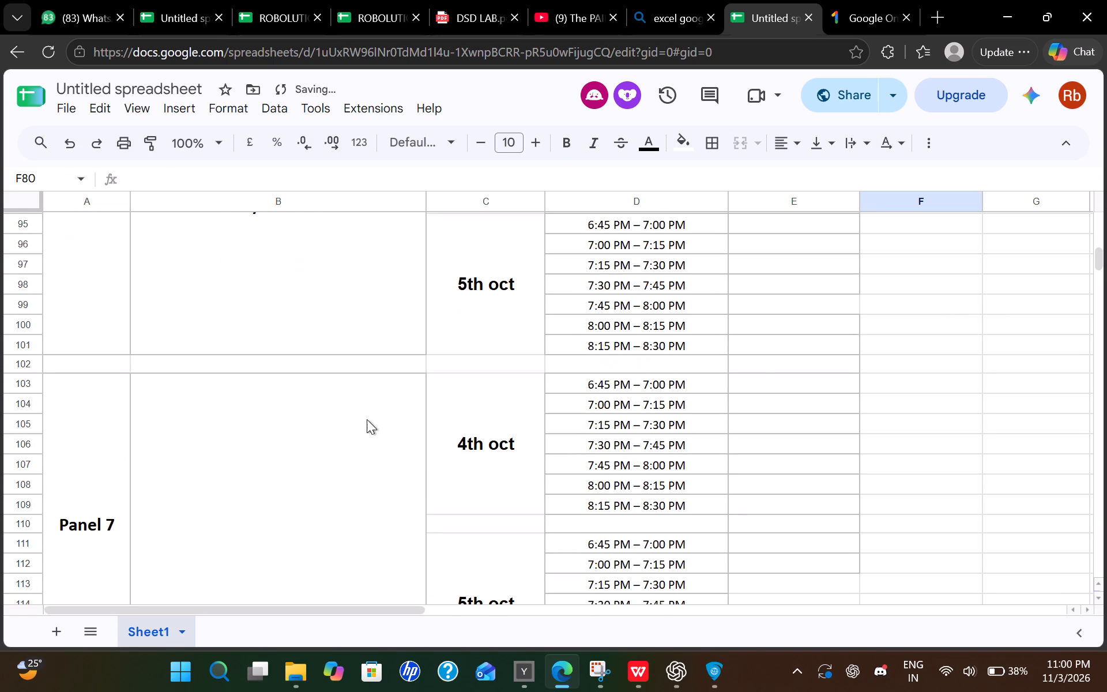
click(256, 462)
scroll(286, 393, down, 1)
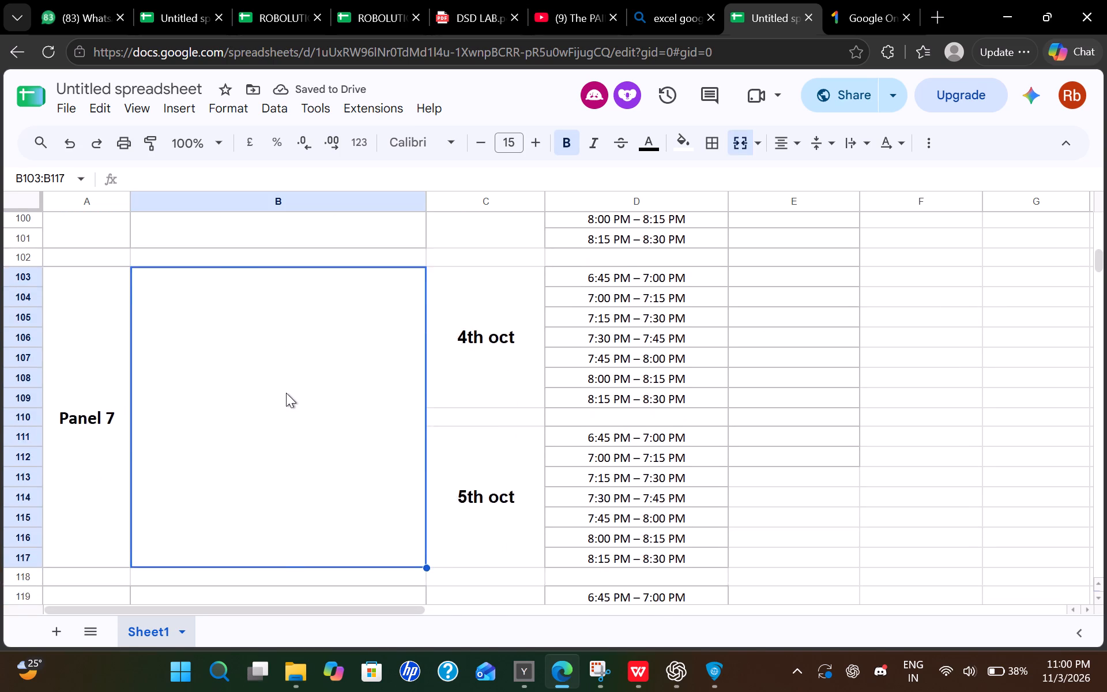
scroll(286, 393, down, 1)
scroll(286, 393, up, 1)
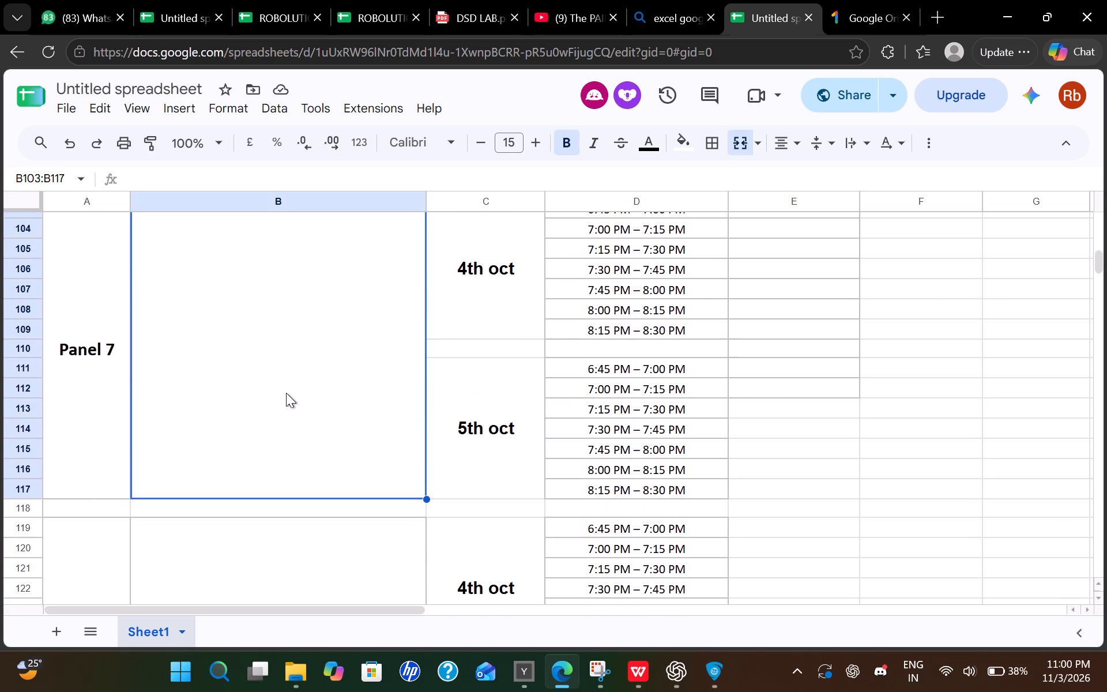
scroll(286, 393, up, 1)
click(205, 0)
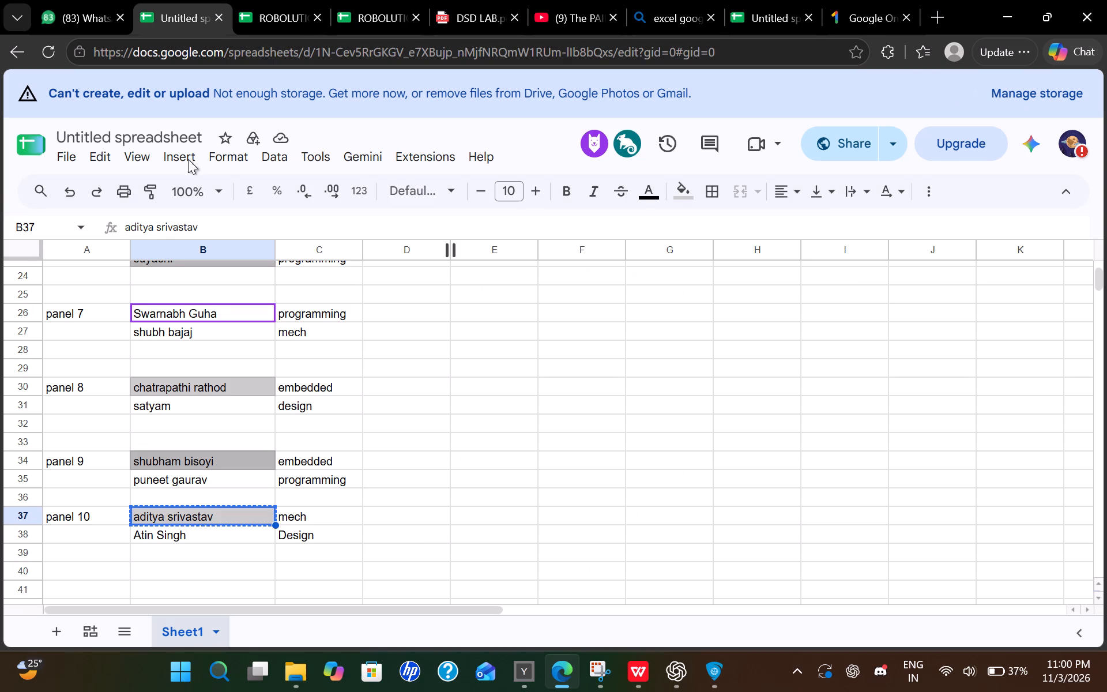
scroll(184, 392, up, 1)
click(176, 392)
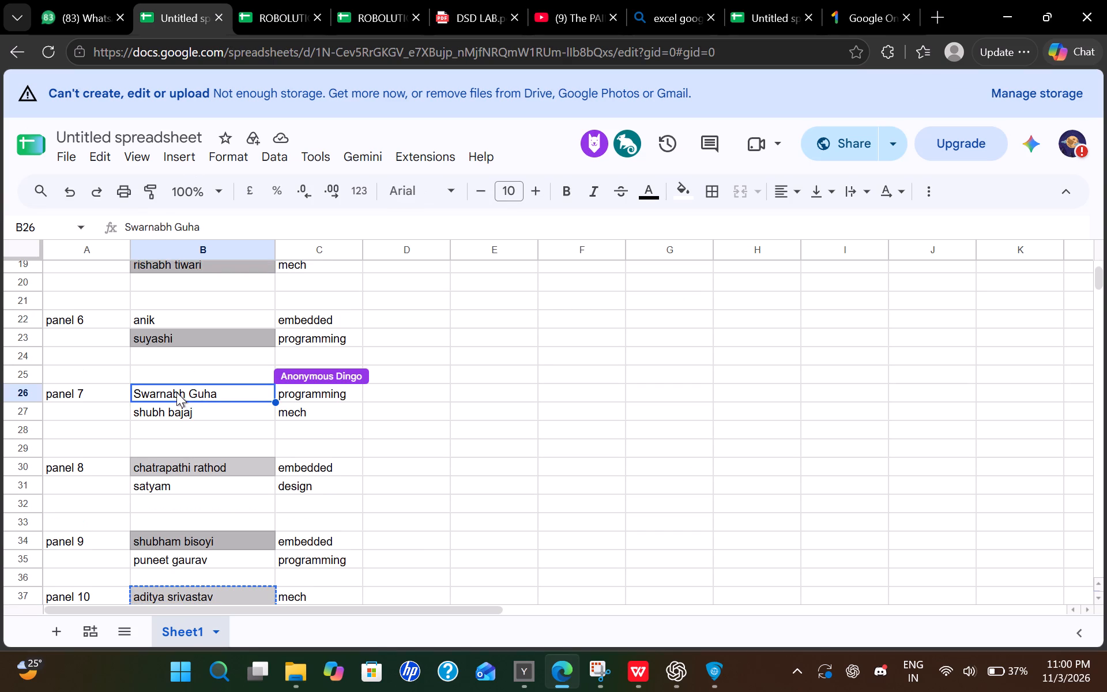
key(ctrl+c)
scroll(330, 420, right, 1)
click(784, 0)
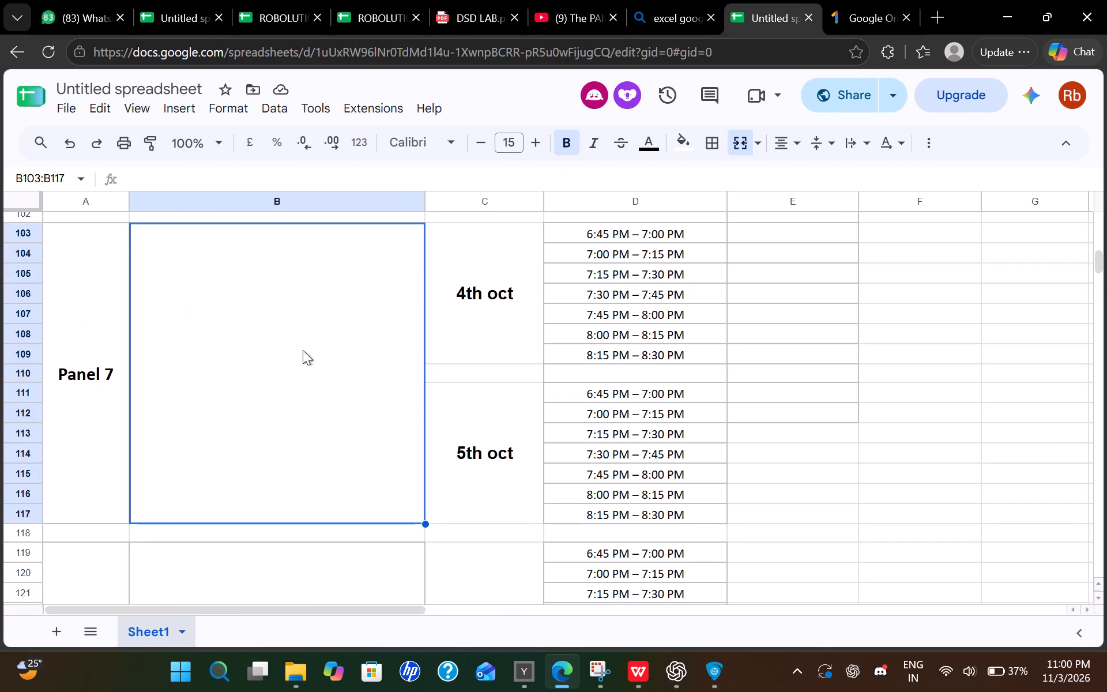
click(281, 366)
double_click(281, 366)
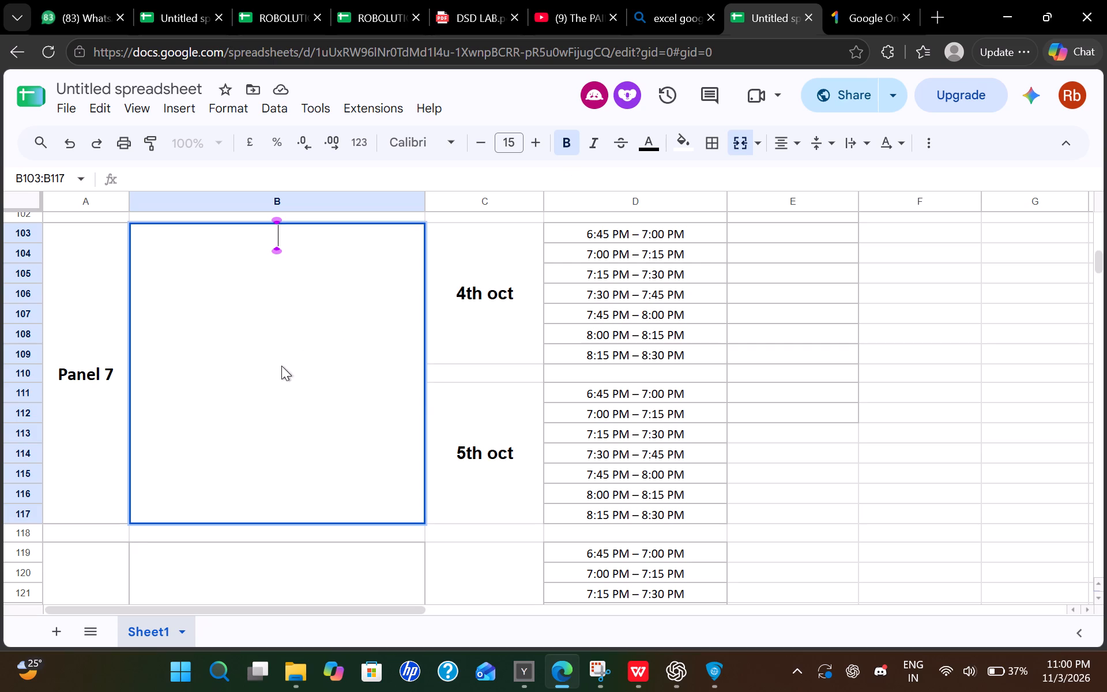
key(ctrl+v)
click(871, 388)
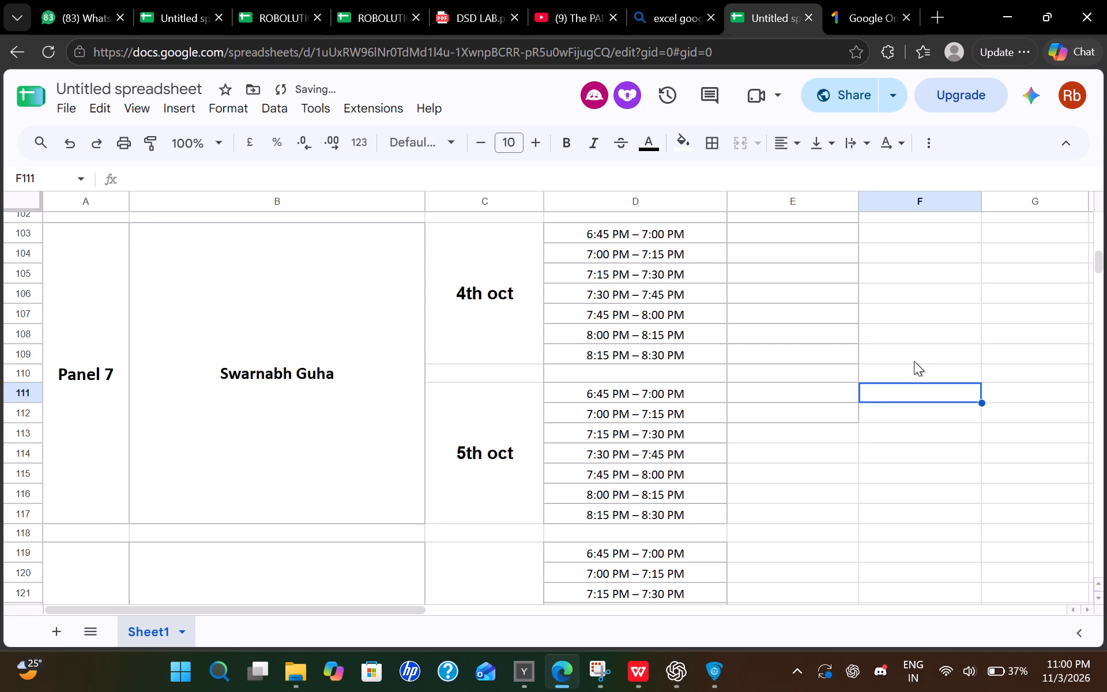
Check the schedule's filled Panelist cells against the panelist list for people still unassigned.
scroll(914, 361, up, 11)
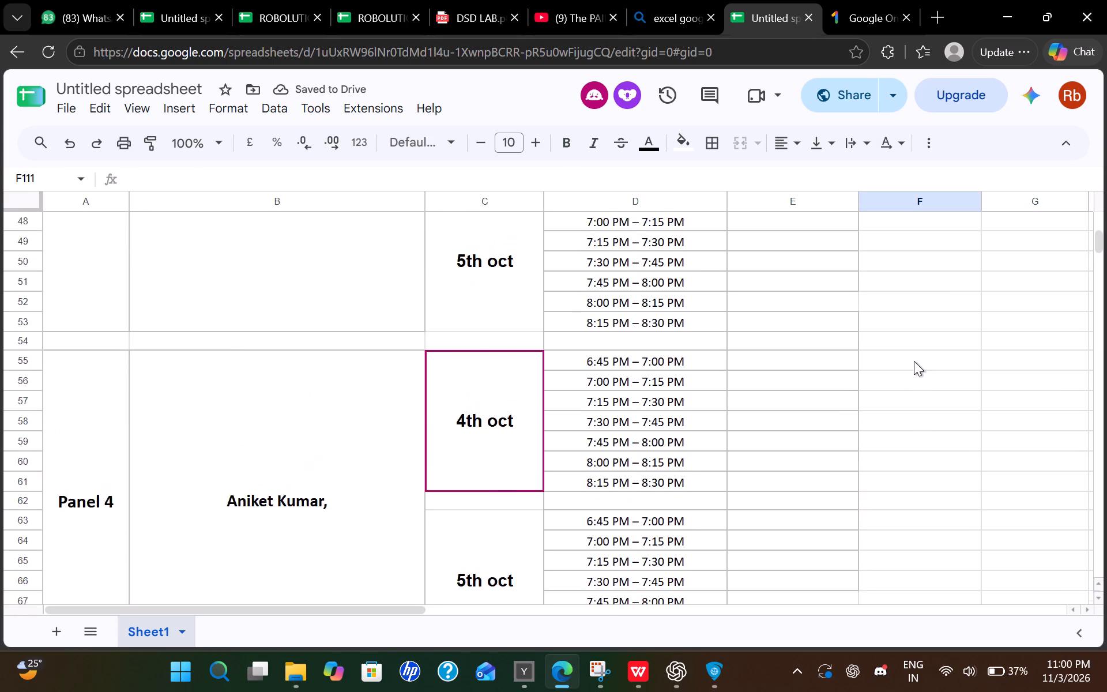
scroll(914, 361, up, 1)
scroll(914, 361, down, 2)
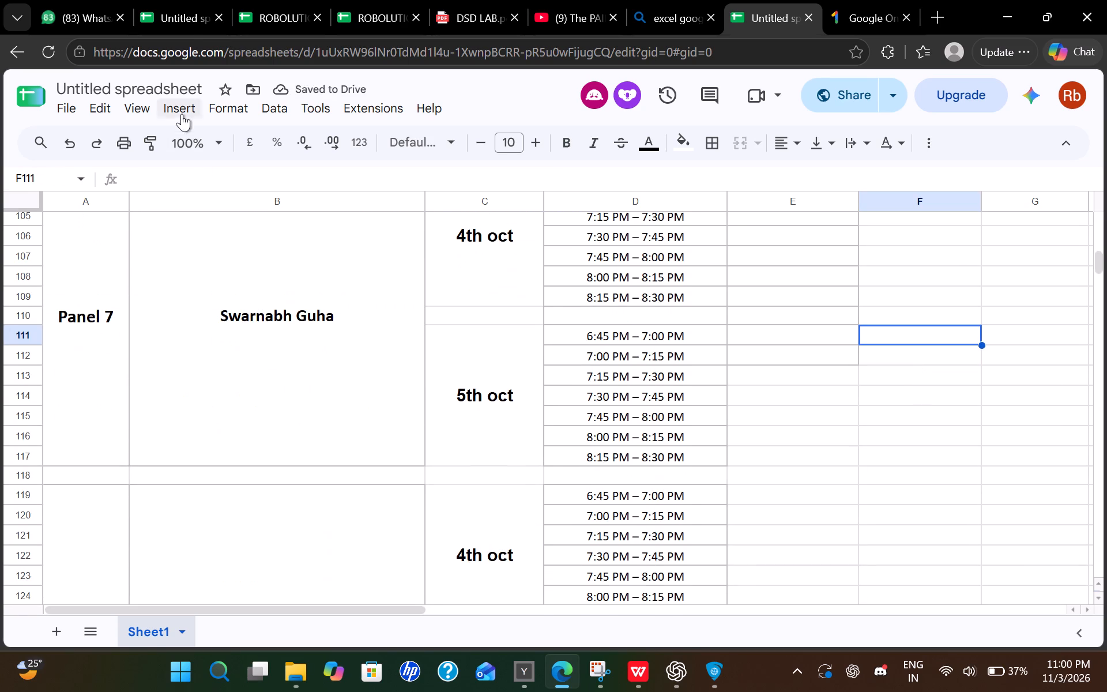
click(191, 0)
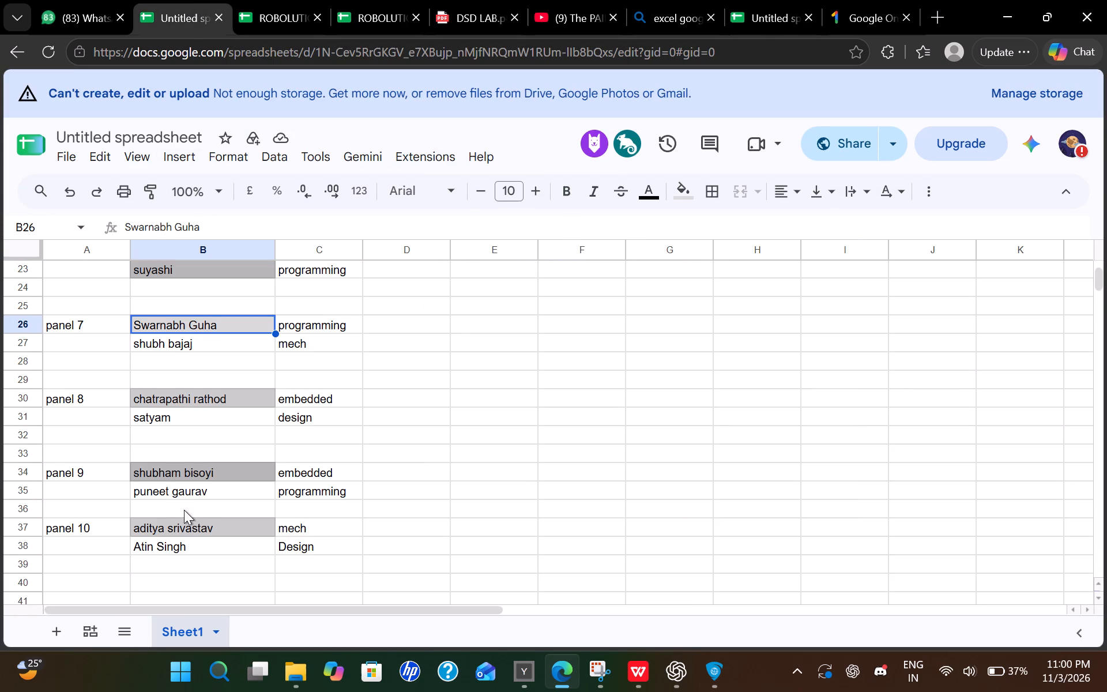
scroll(184, 510, up, 1)
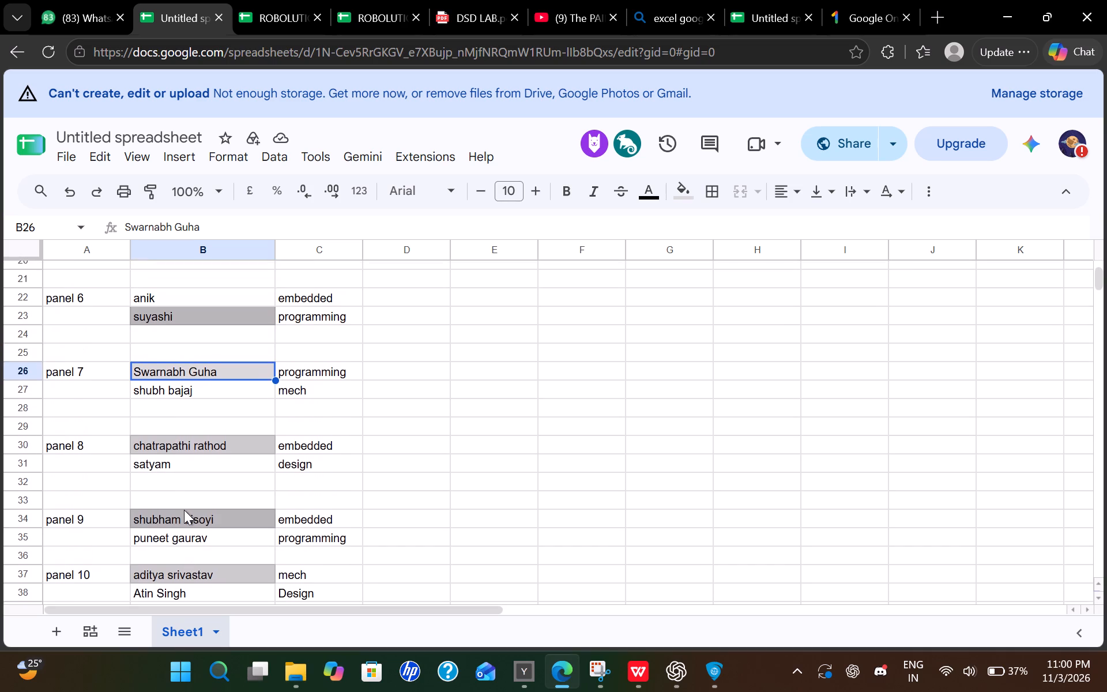
scroll(184, 510, up, 1)
scroll(184, 510, right, 1)
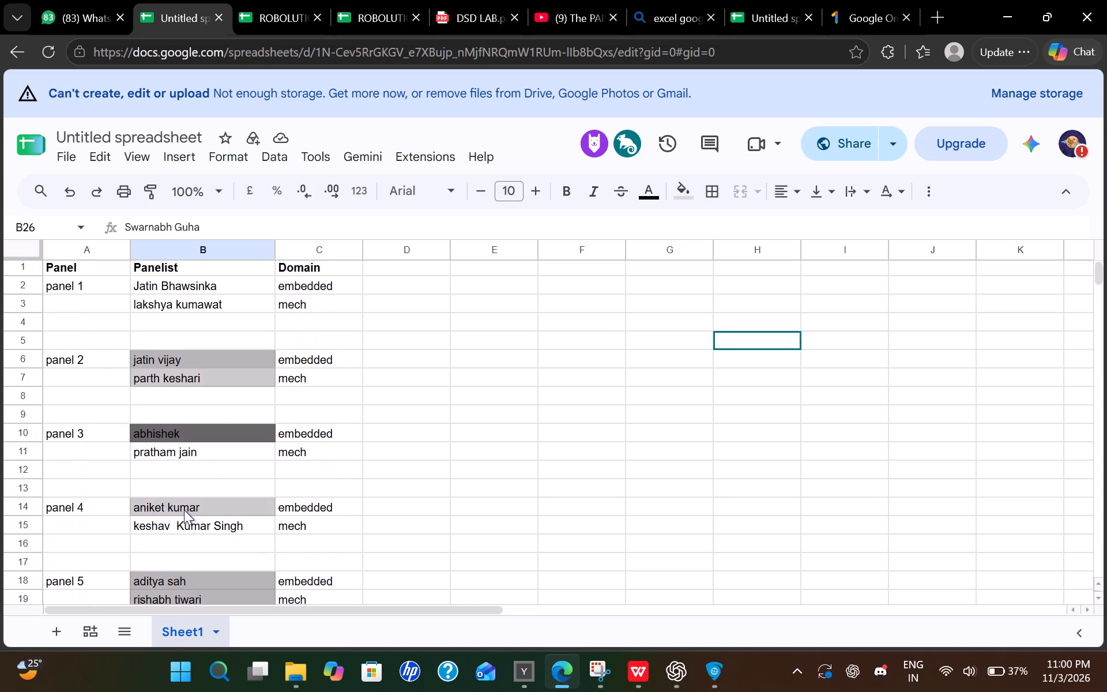
scroll(184, 510, right, 1)
click(157, 524)
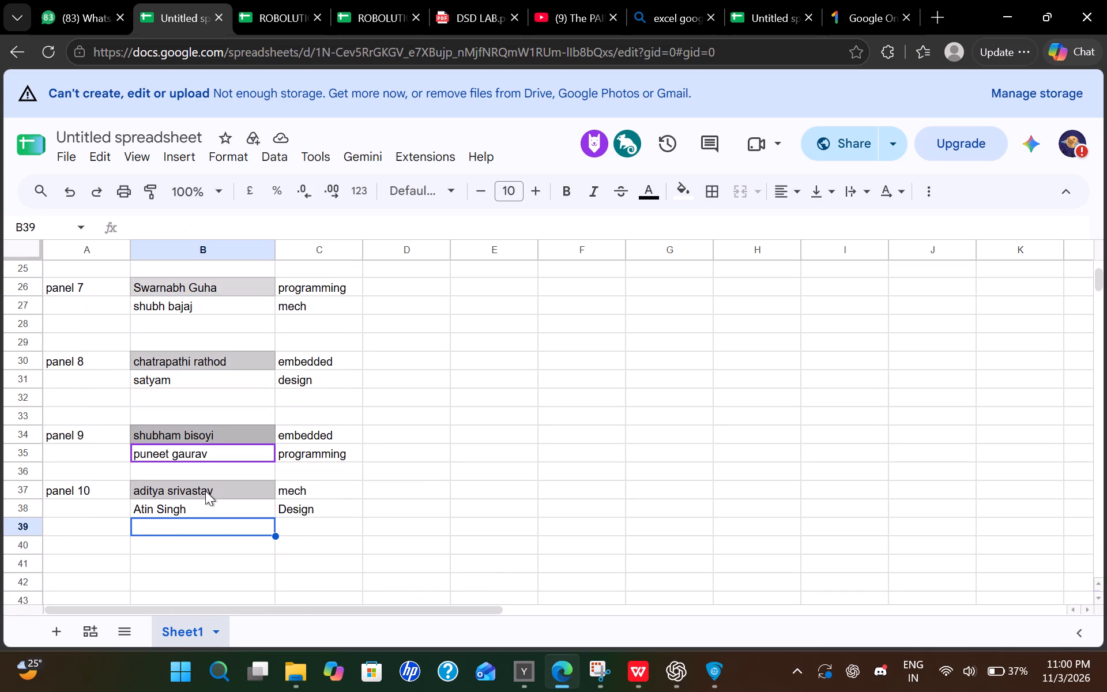
scroll(205, 491, up, 1)
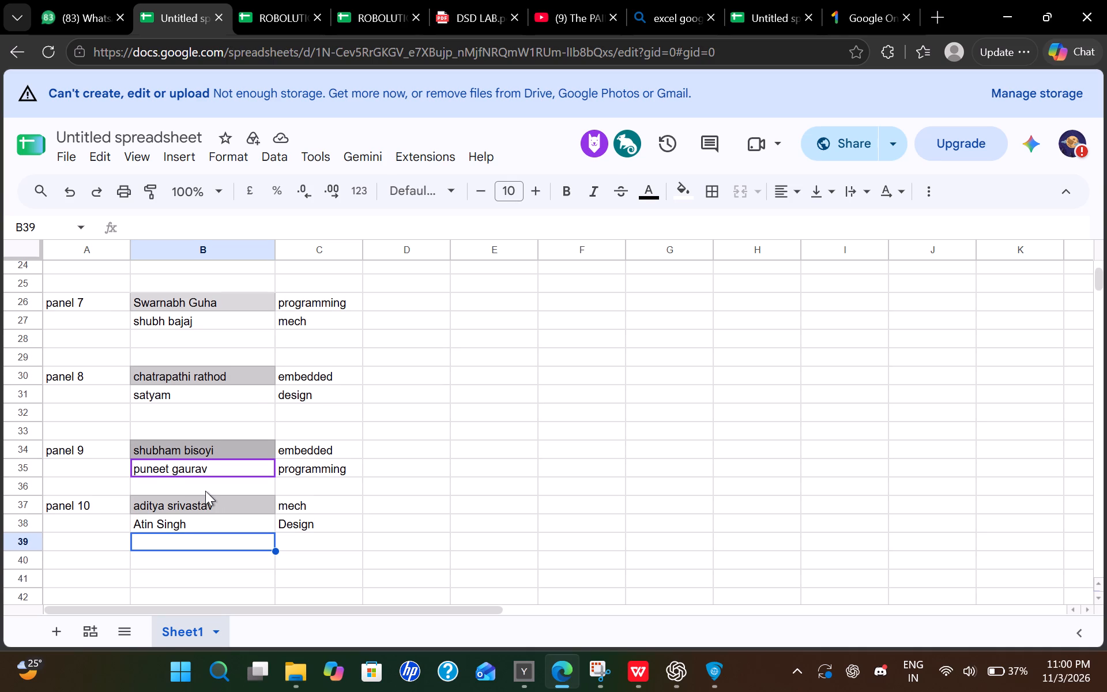
scroll(205, 491, up, 1)
Append a comma, a space and the programming panelist of panel 9 from the panelist list to Panel 7's Panelist cell.
click(213, 469)
key(ctrl+c)
click(669, 285)
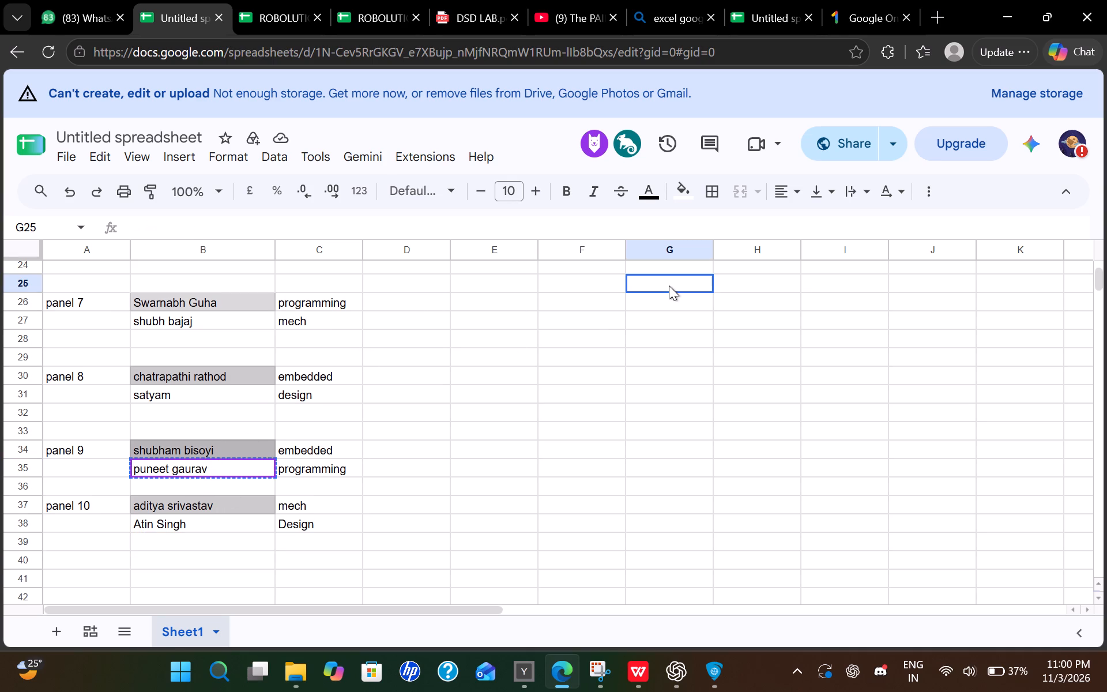
click(815, 0)
scroll(358, 405, up, 1)
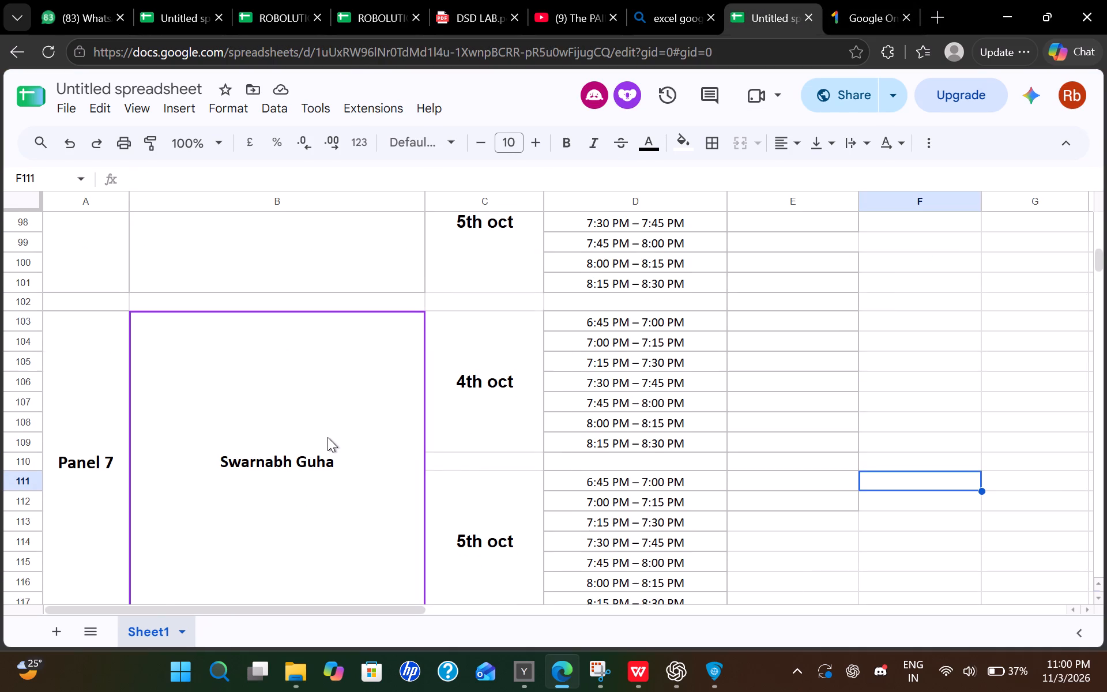
double_click(327, 437)
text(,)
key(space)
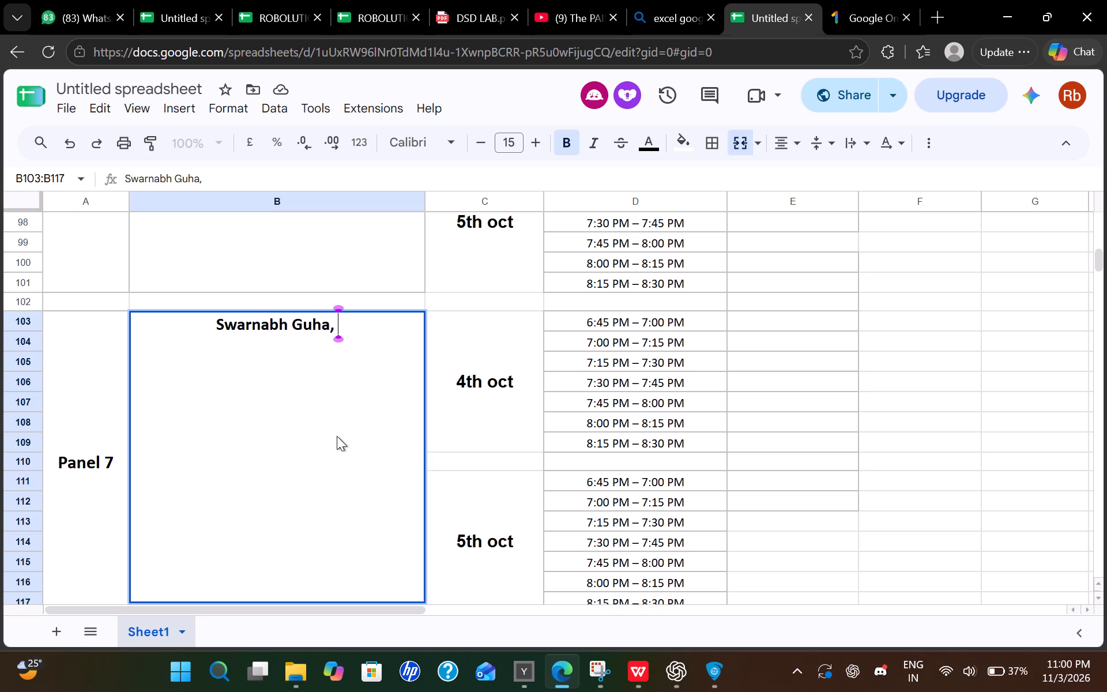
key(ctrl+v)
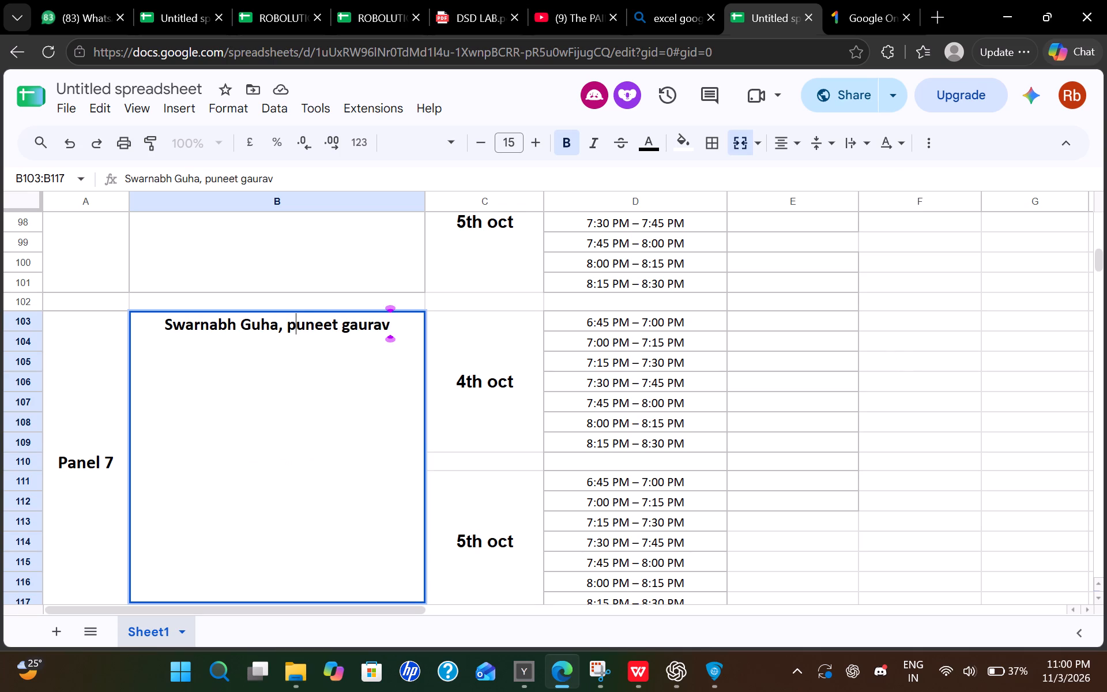
Capitalize the first letter of the second panelist's first name in Panel 7's Panelist cell.
click(297, 320)
key(BackSpace)
key(BackSpace)
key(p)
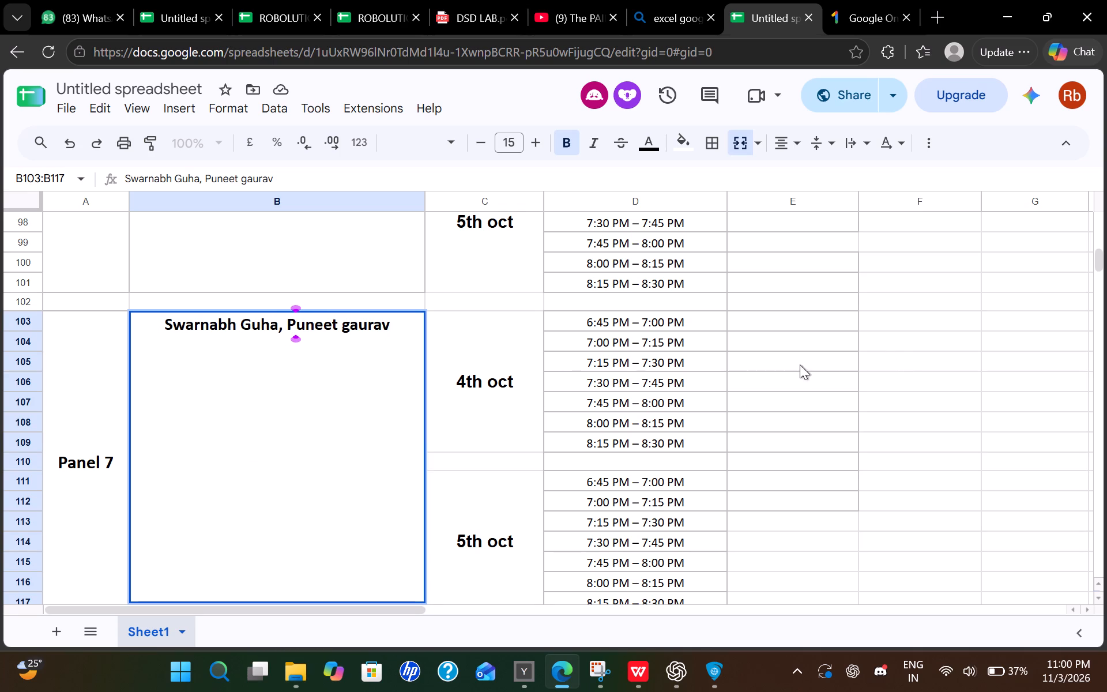
click(835, 361)
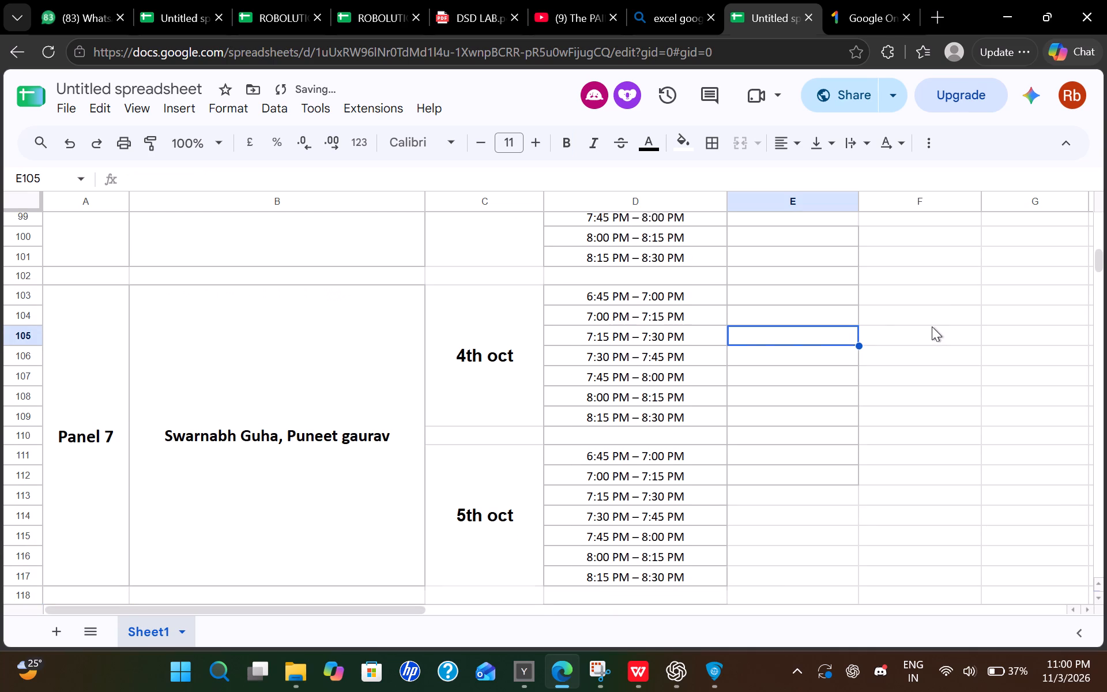
Delete the third panelist's name from Panel 1's Panelist cell, keeping the first two names and the trailing comma.
scroll(870, 373, up, 12)
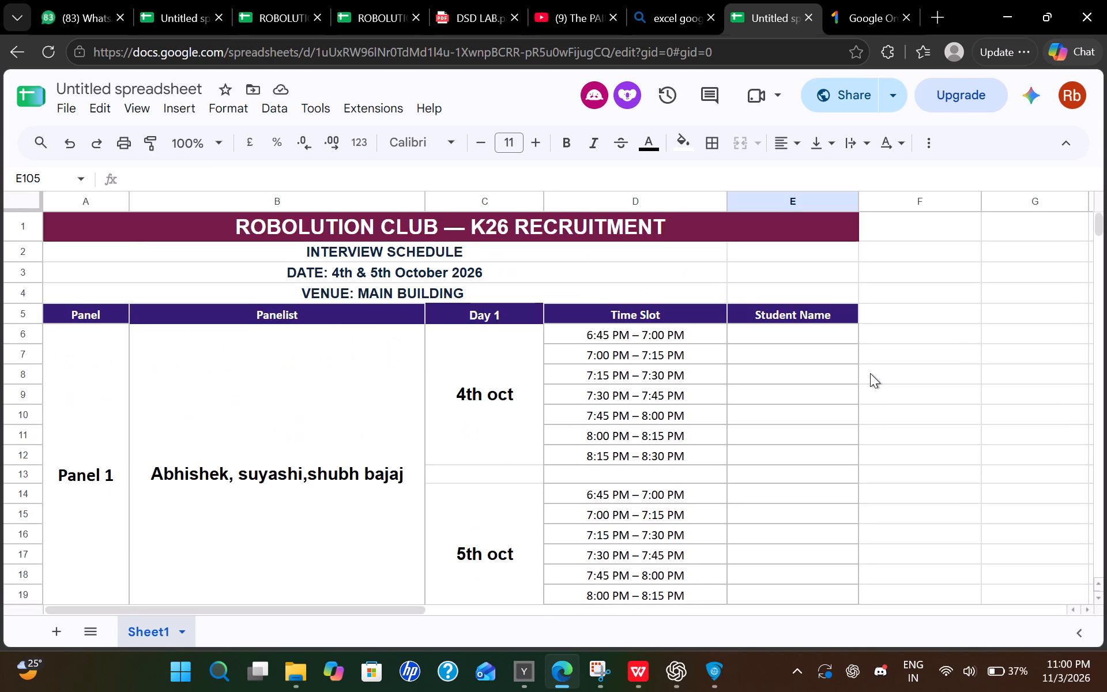
scroll(870, 373, down, 2)
click(306, 307)
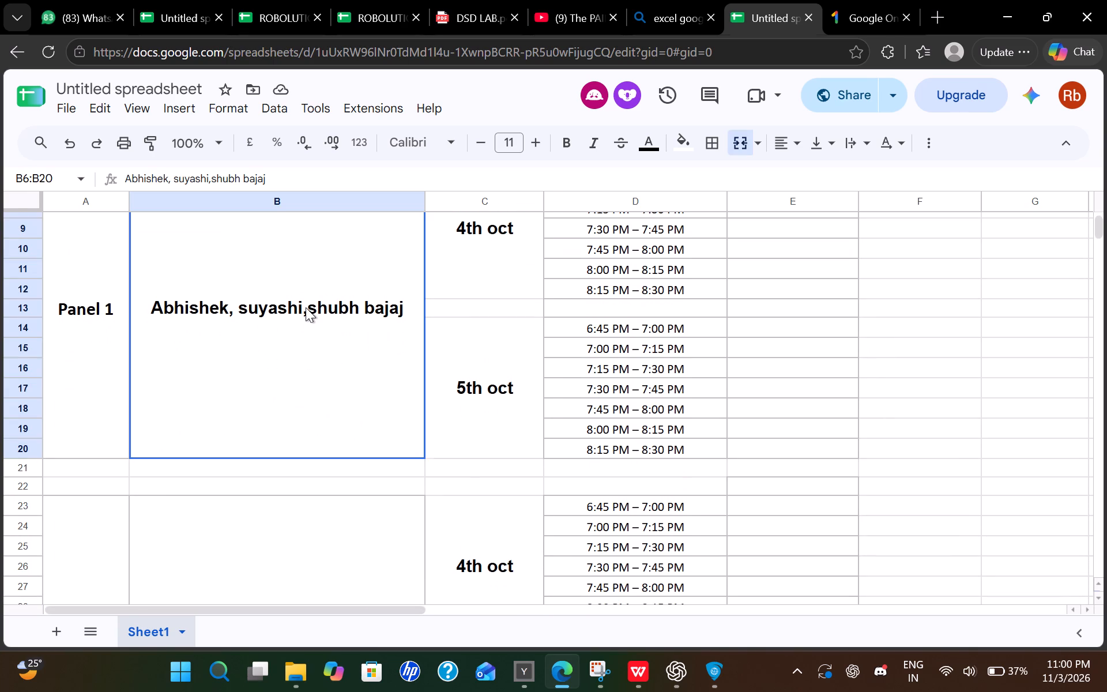
double_click(310, 307)
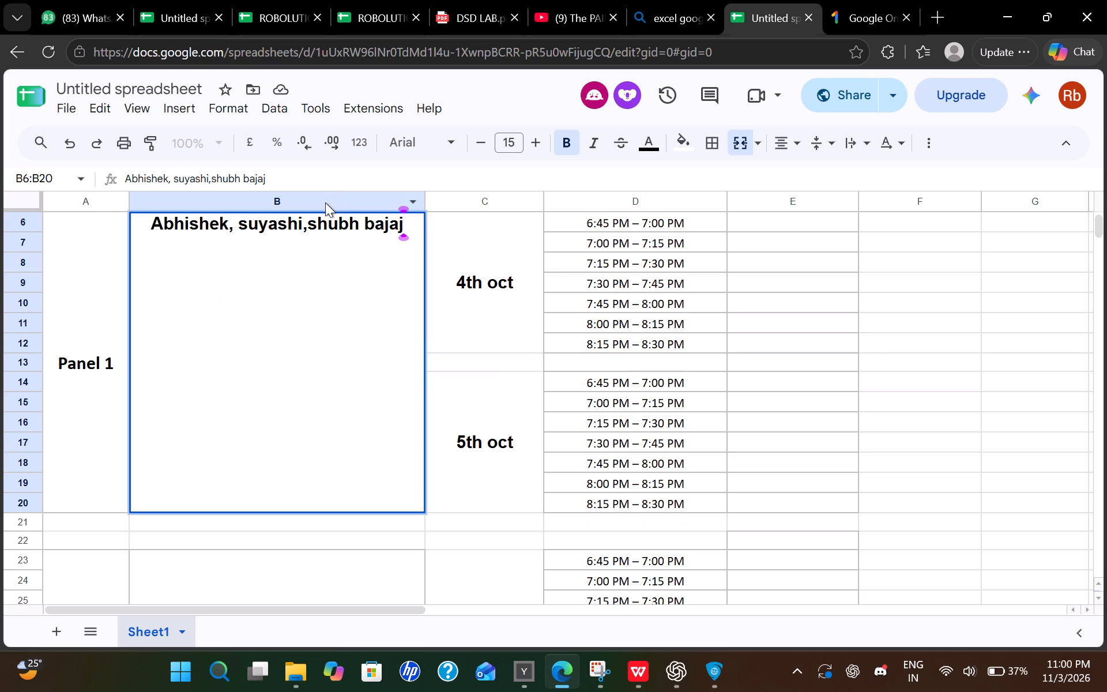
drag(311, 221, 408, 218)
key(BackSpace)
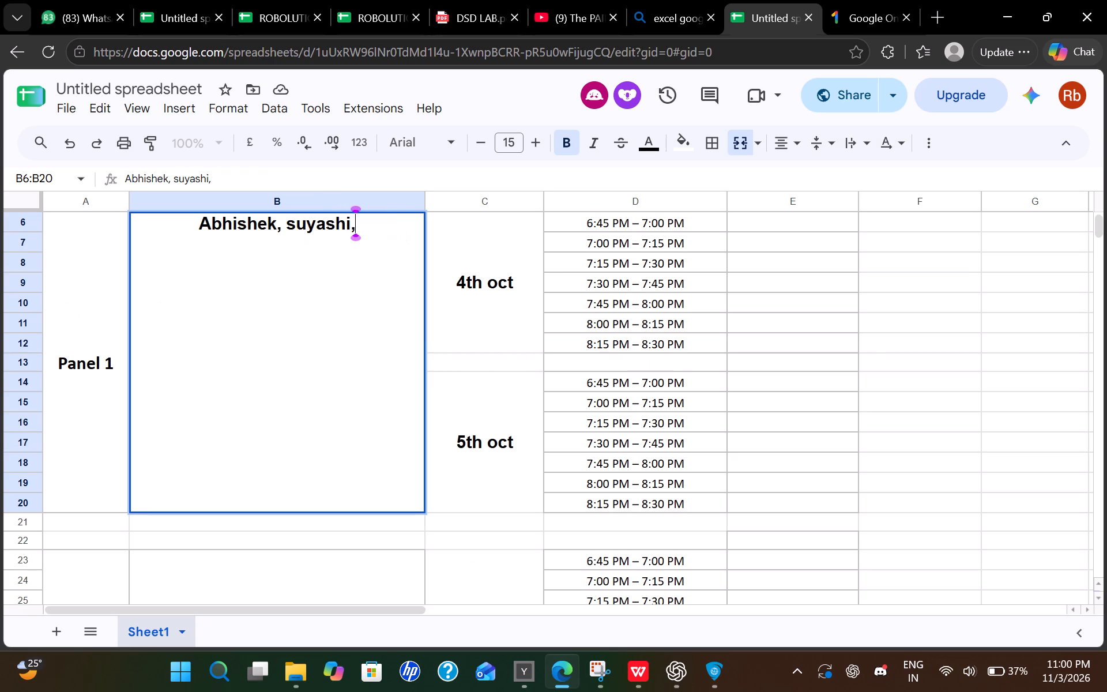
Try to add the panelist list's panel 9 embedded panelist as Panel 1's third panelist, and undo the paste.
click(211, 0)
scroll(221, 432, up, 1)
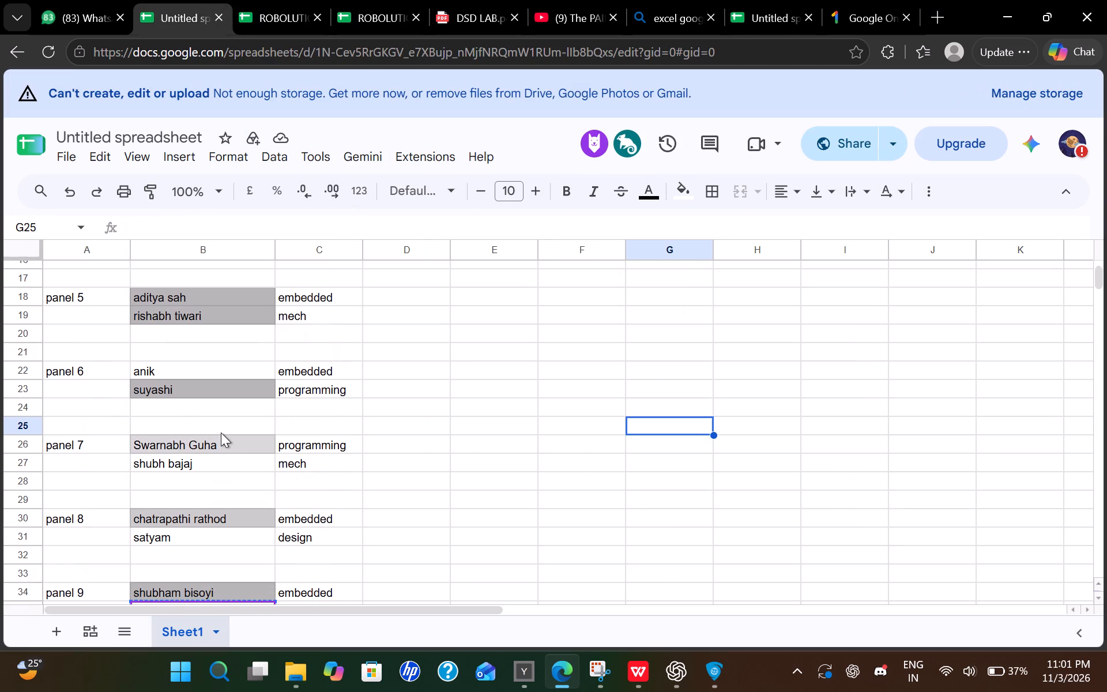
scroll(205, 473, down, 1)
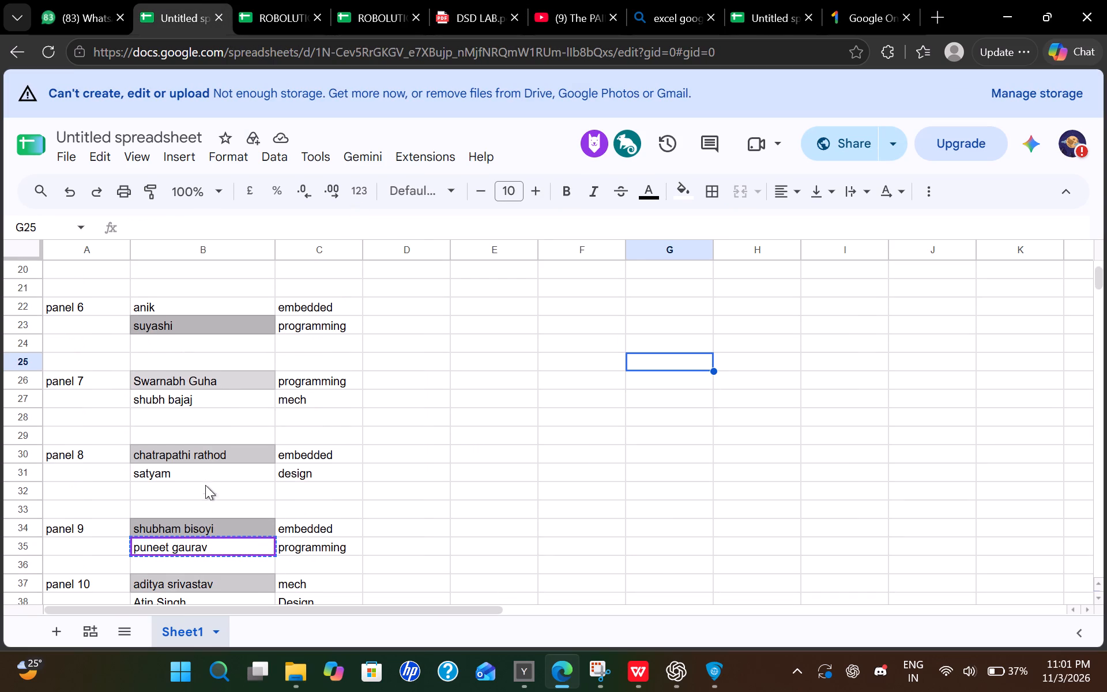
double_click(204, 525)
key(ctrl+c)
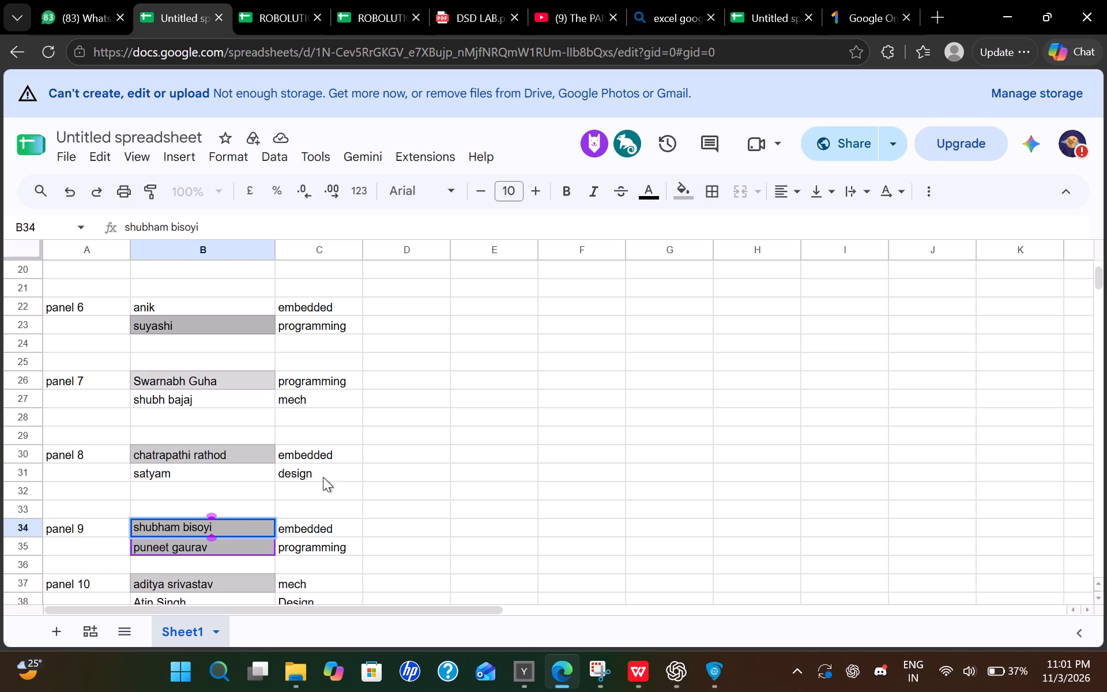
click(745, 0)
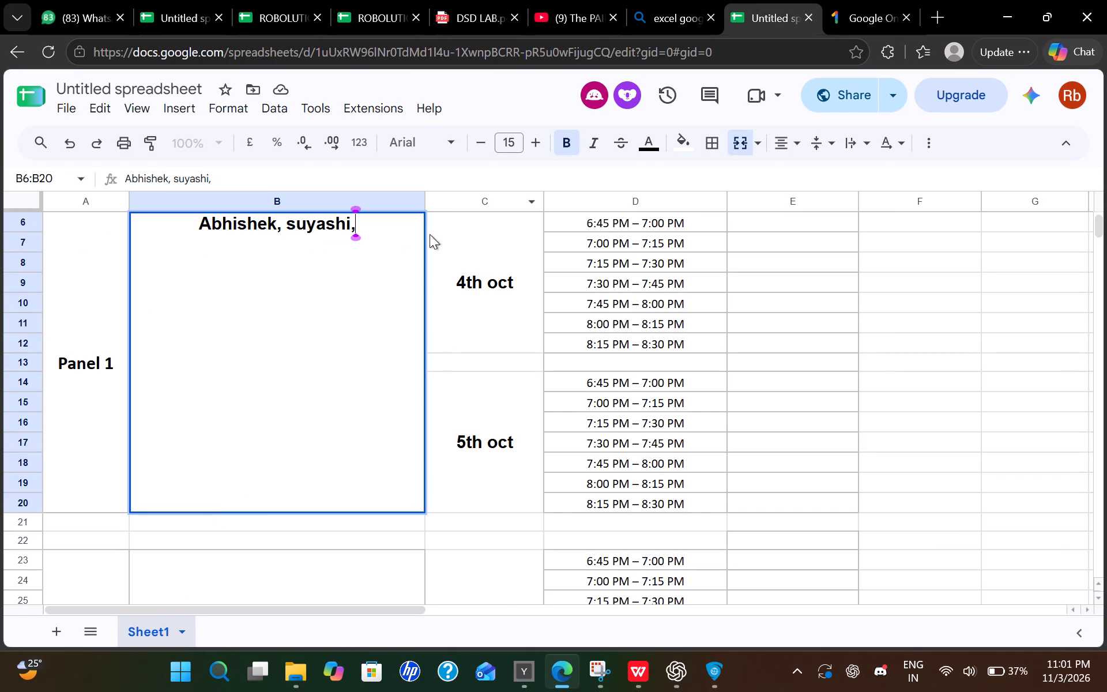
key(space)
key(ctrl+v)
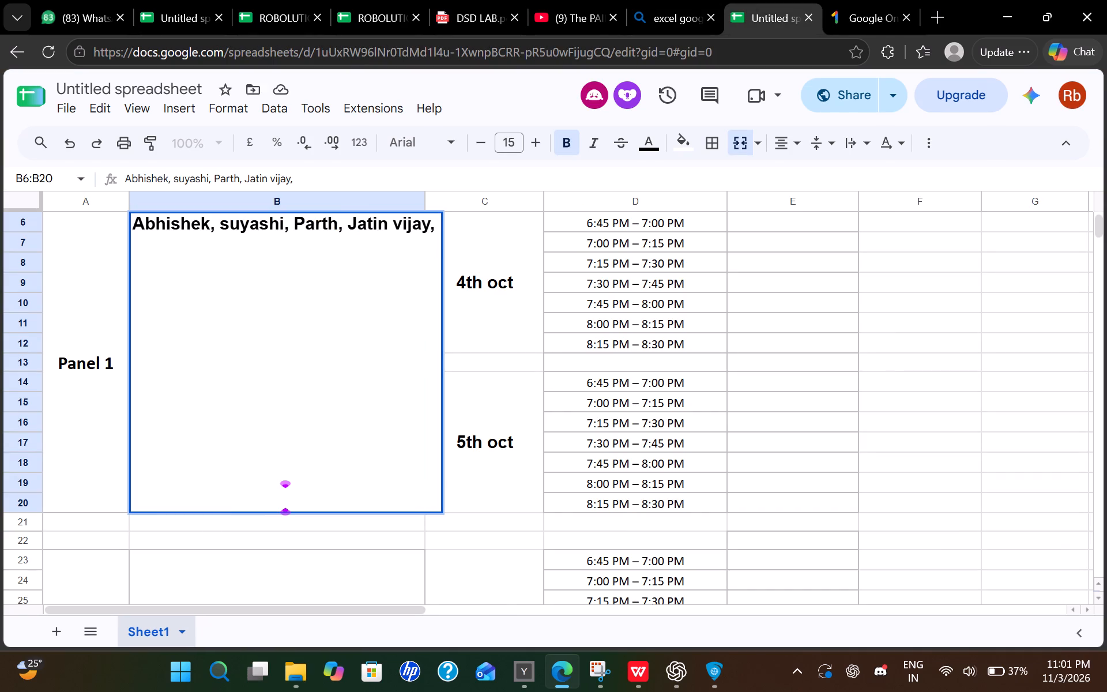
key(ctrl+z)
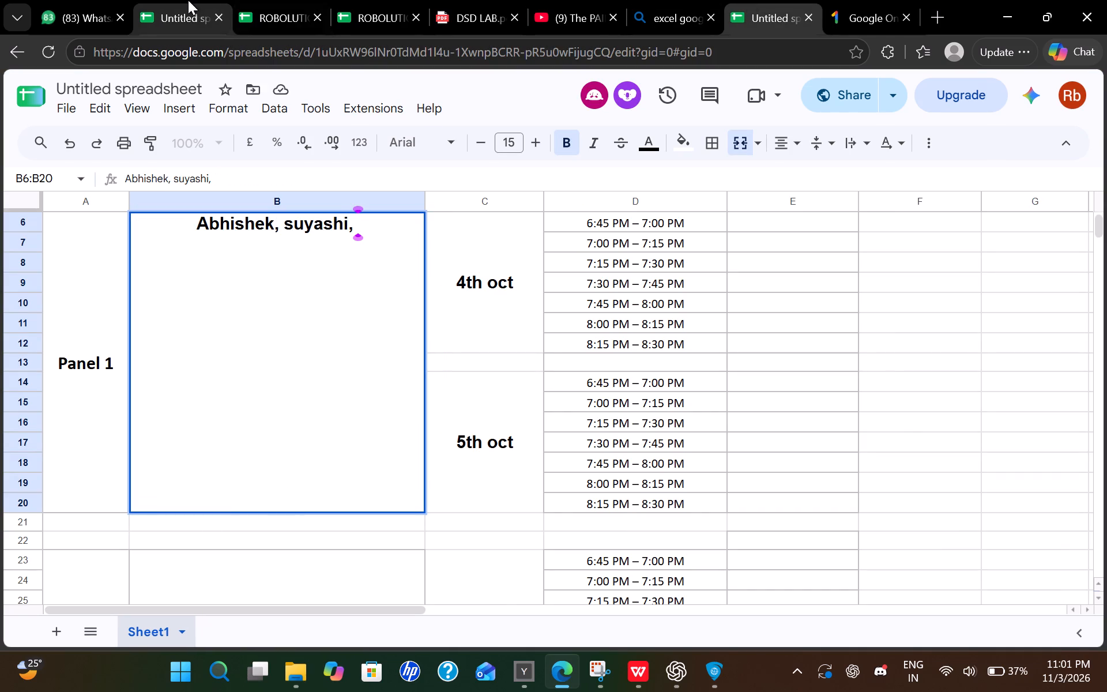
Copy panel 9's embedded panelist from the panelist list and paste the name as the third panelist in Panel 1's Panelist cell.
click(175, 0)
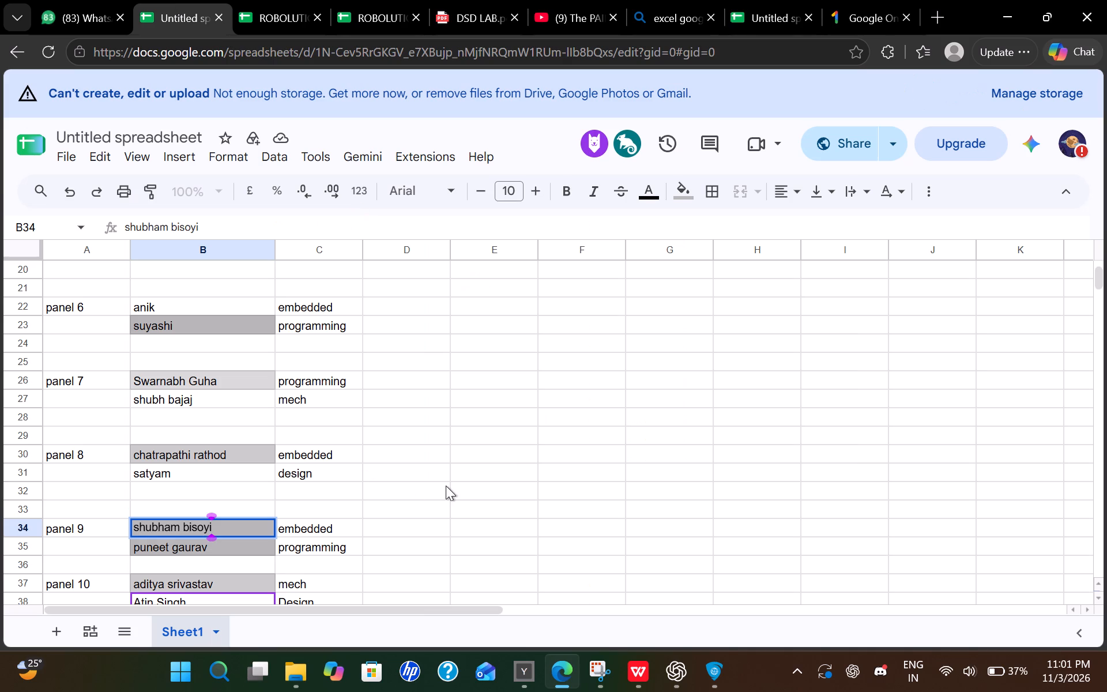
click(446, 486)
scroll(446, 486, down, 1)
click(157, 366)
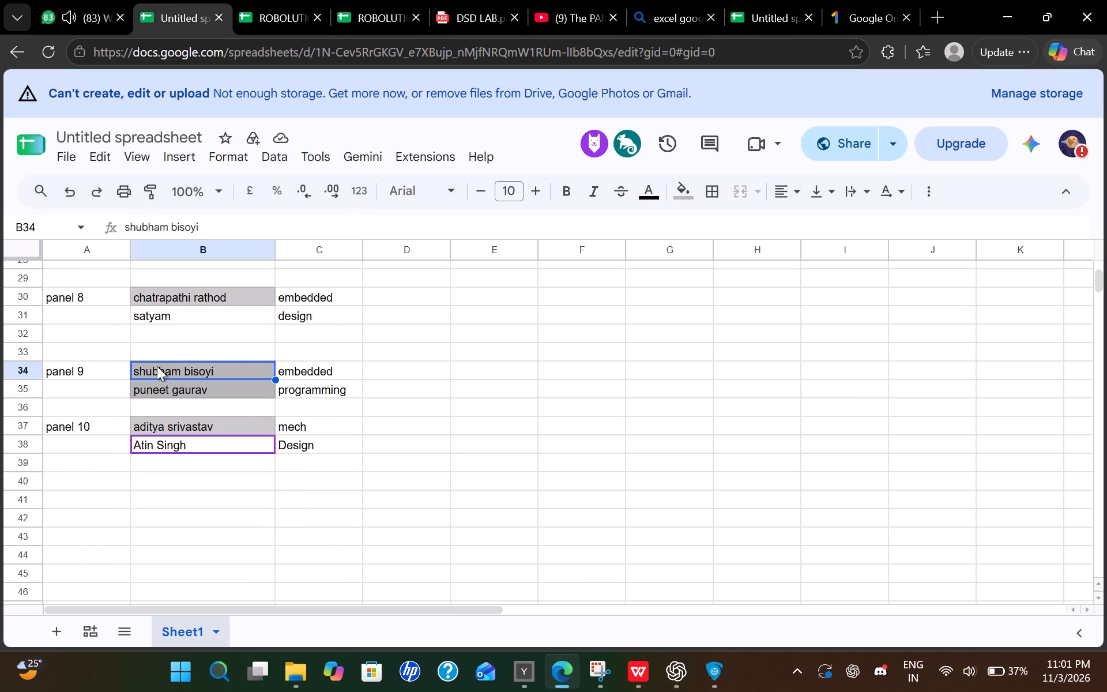
key(ctrl+c)
click(744, 0)
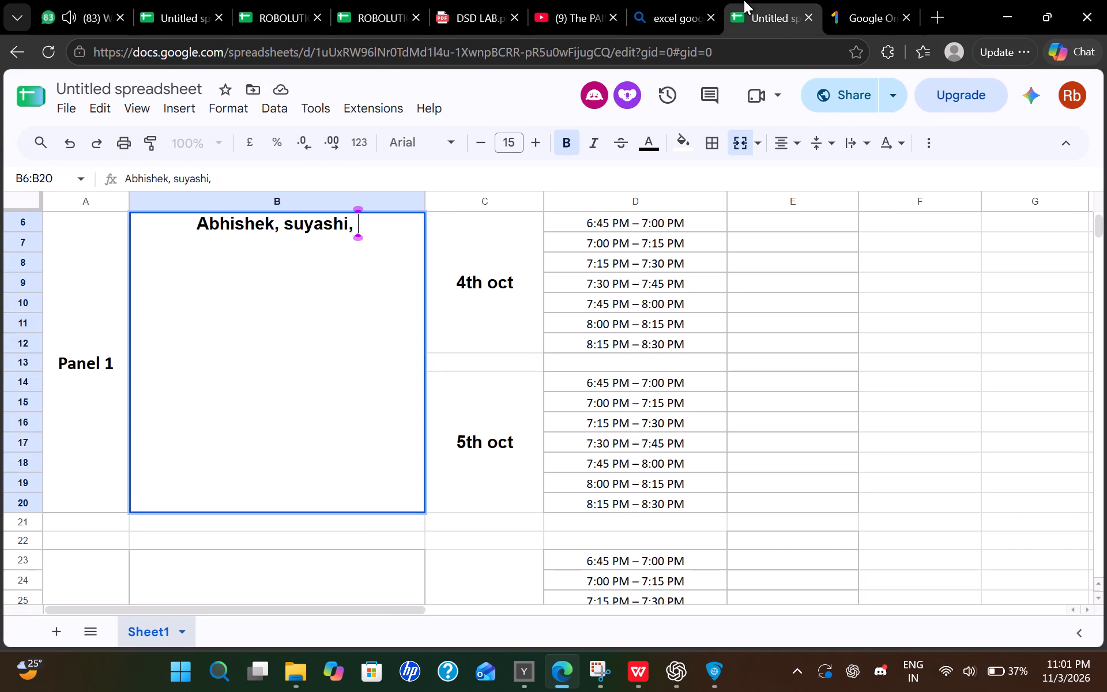
key(ctrl+v)
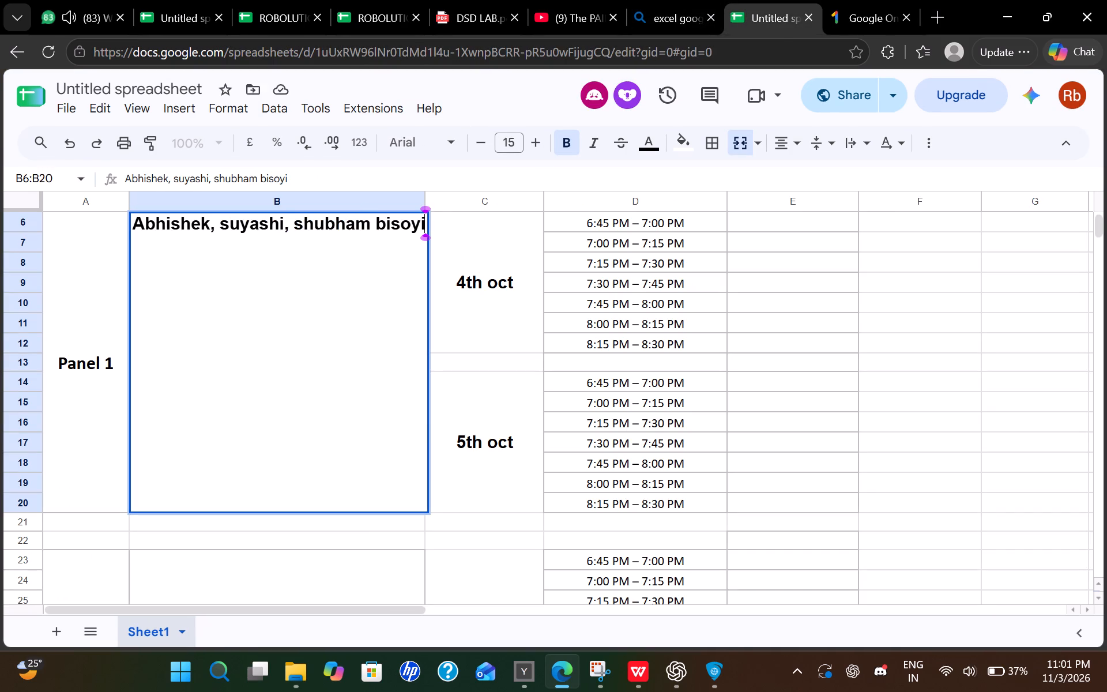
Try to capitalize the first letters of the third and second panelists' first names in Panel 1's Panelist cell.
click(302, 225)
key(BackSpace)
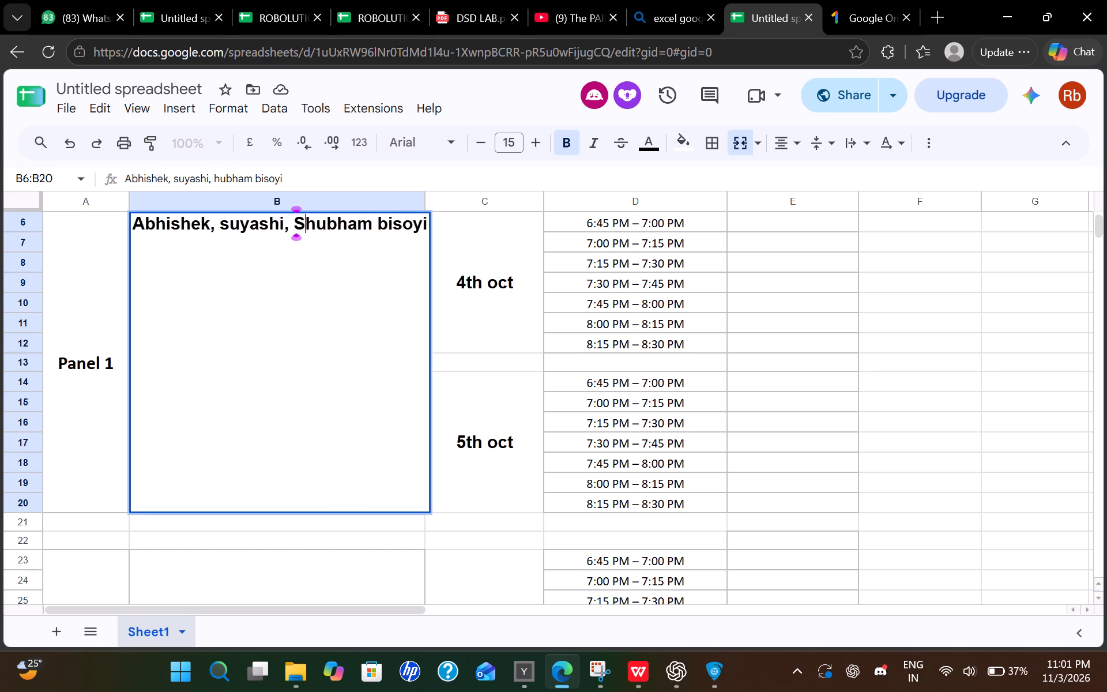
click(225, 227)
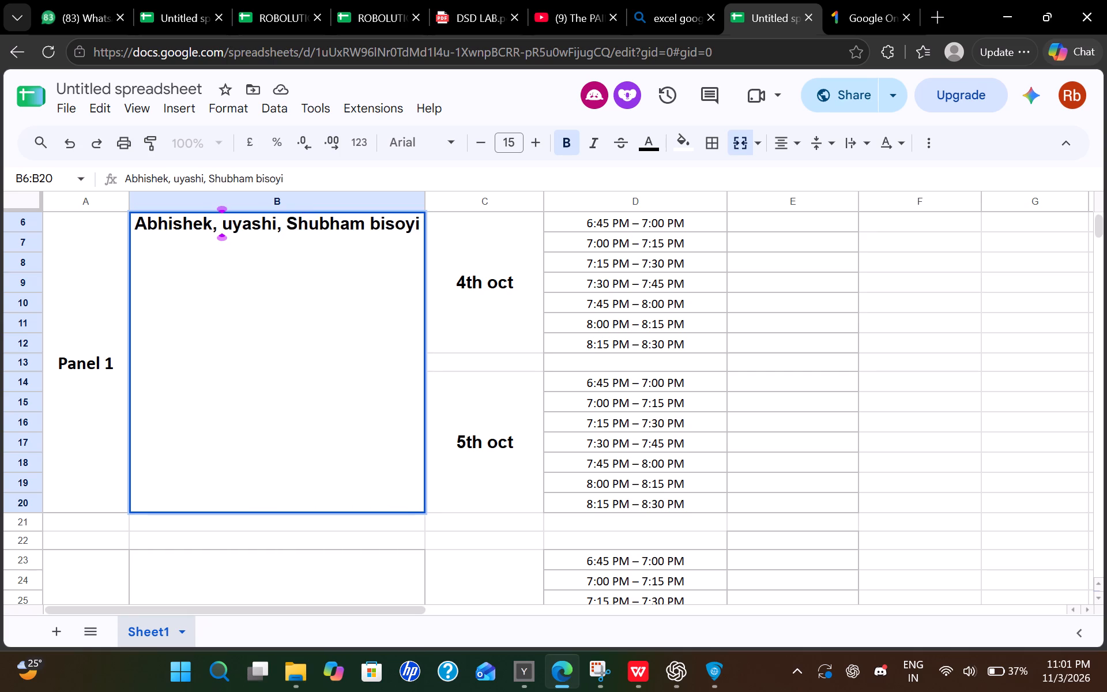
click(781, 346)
Look through the Panelist cells from Panel 1 down to Panel 6 to check which names are filled in.
scroll(781, 346, down, 1)
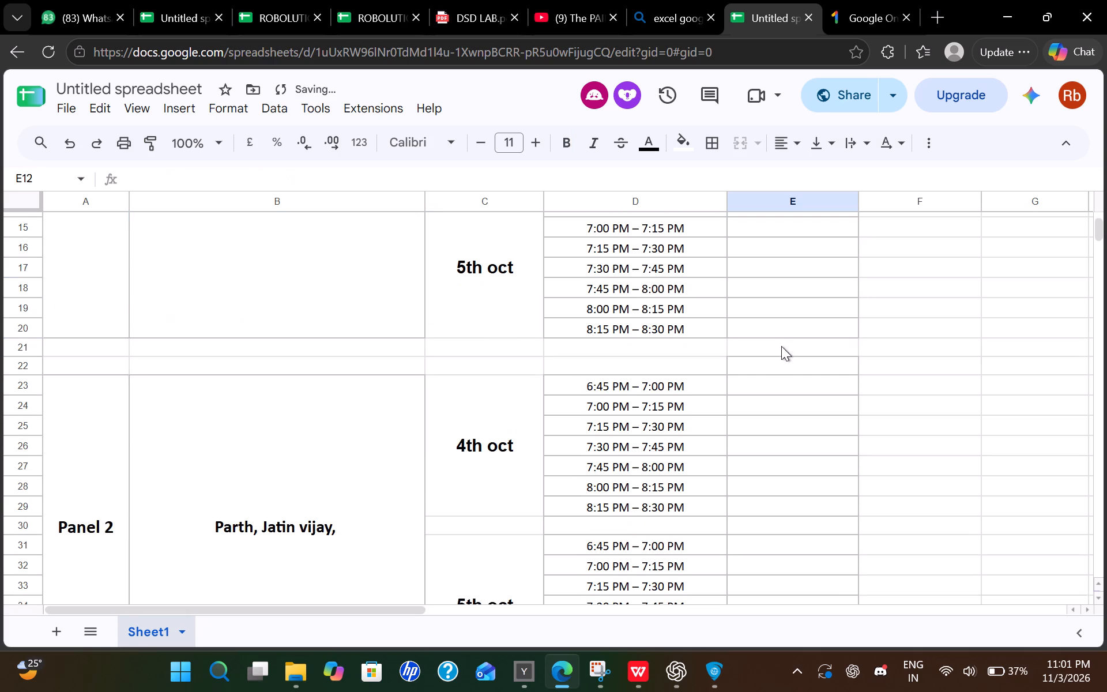
scroll(688, 409, up, 1)
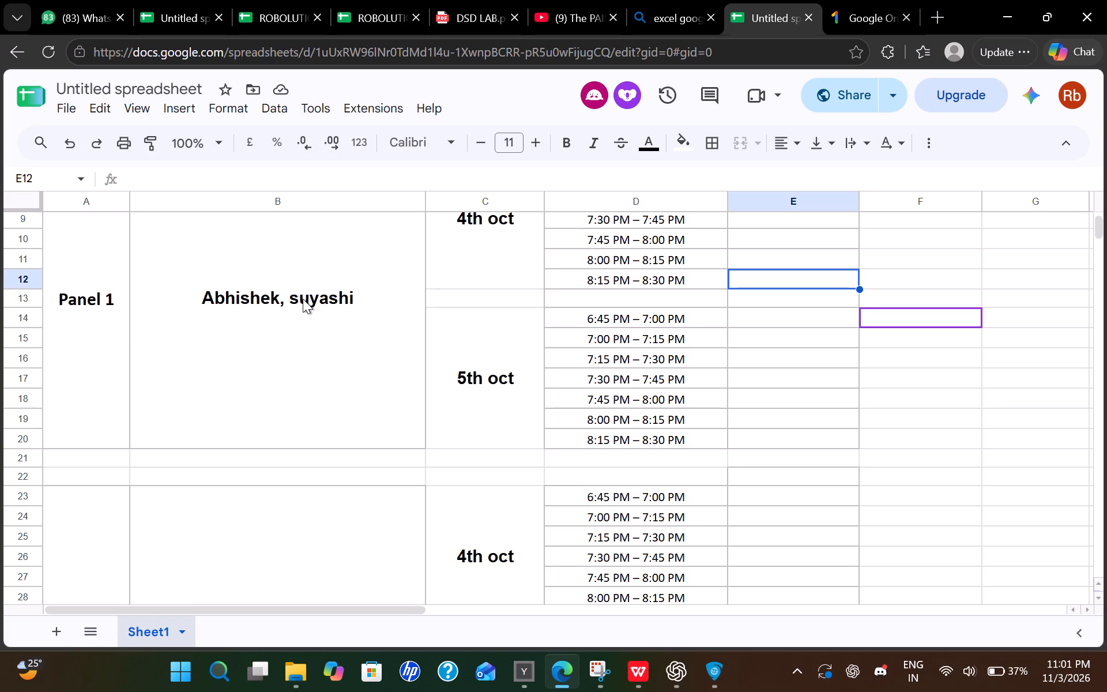
scroll(307, 324, down, 1)
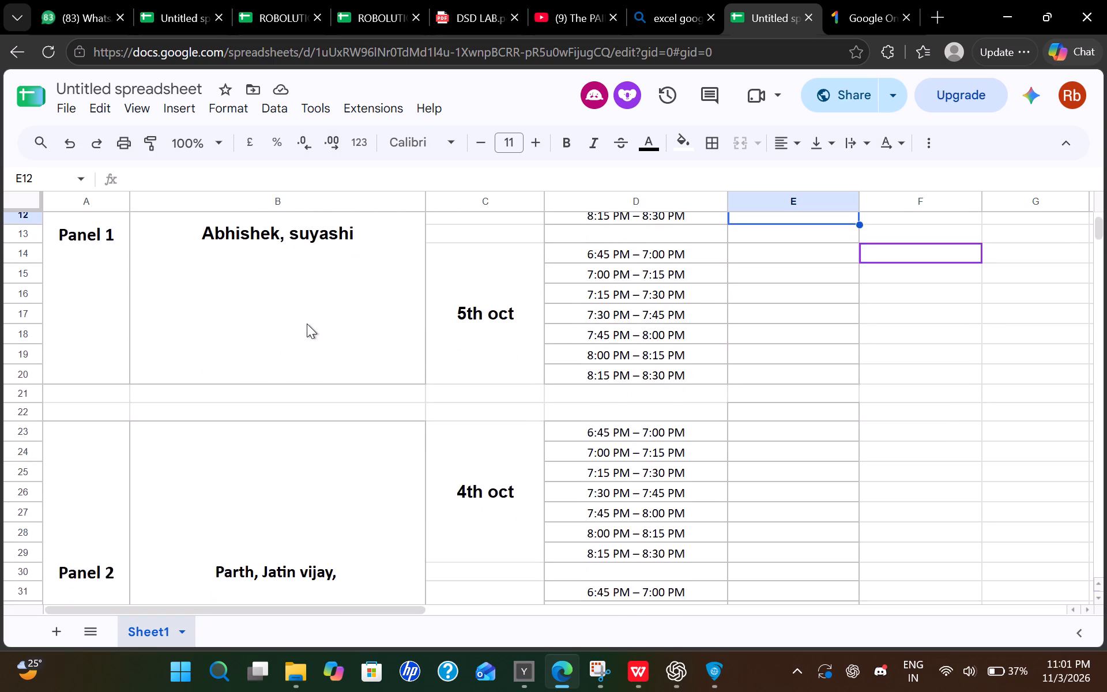
scroll(307, 324, down, 1)
scroll(307, 324, up, 1)
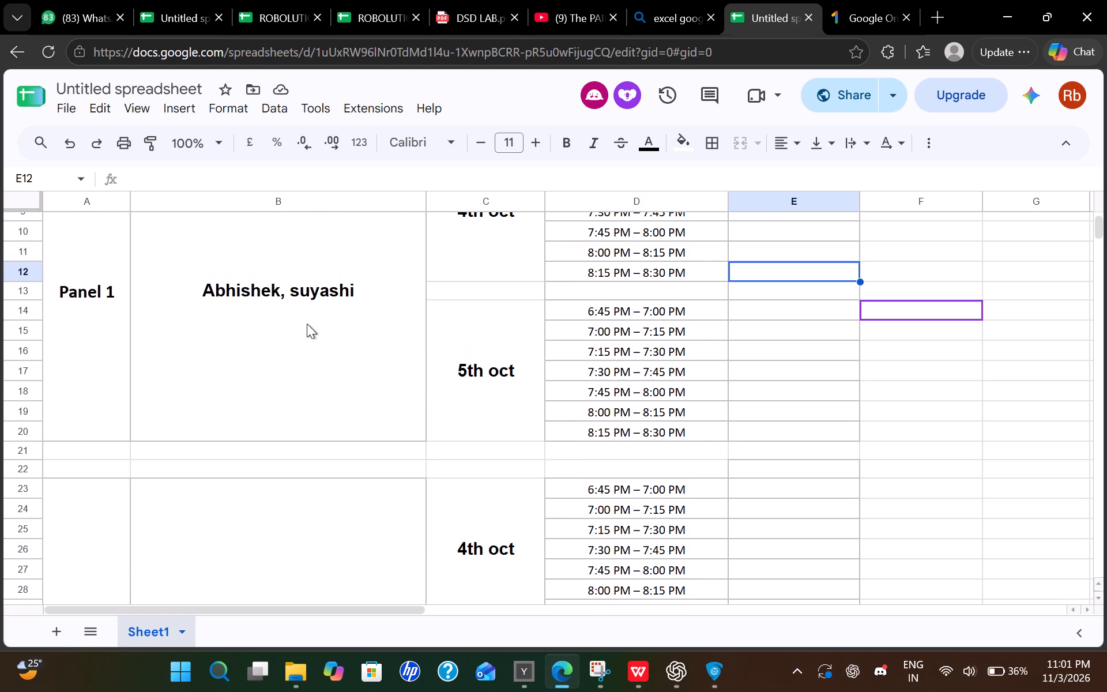
scroll(337, 301, down, 5)
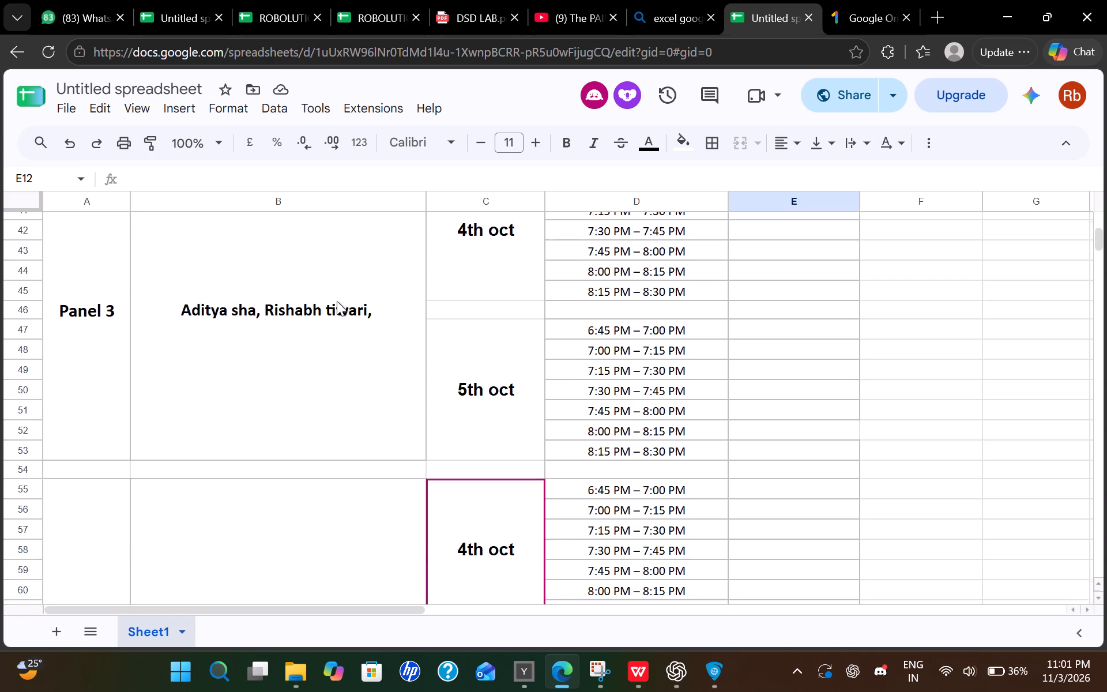
scroll(337, 301, down, 6)
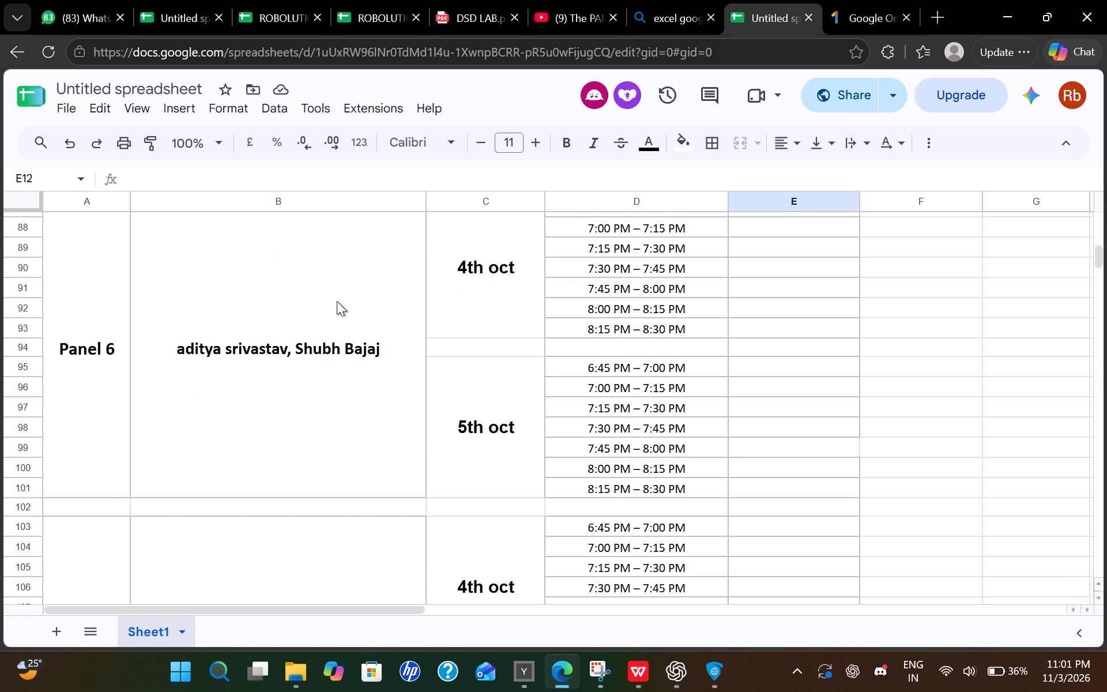
scroll(337, 301, down, 3)
scroll(337, 301, up, 16)
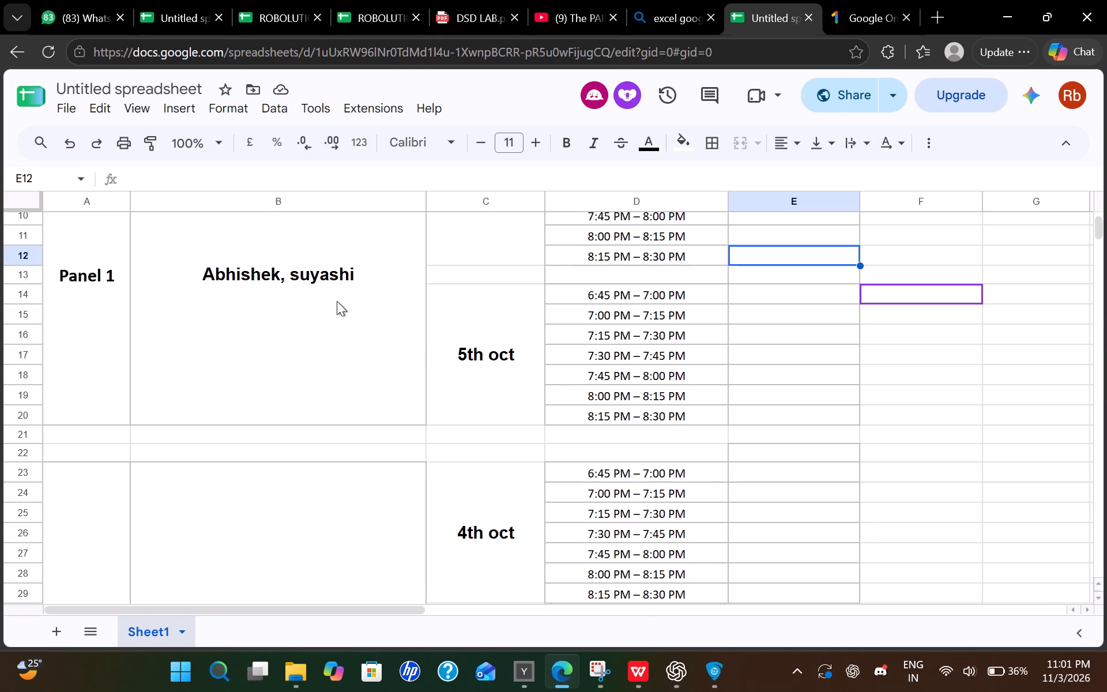
Append a comma, a space and the copied panel 9 embedded panelist to Panel 1's Panelist cell.
click(356, 514)
double_click(353, 497)
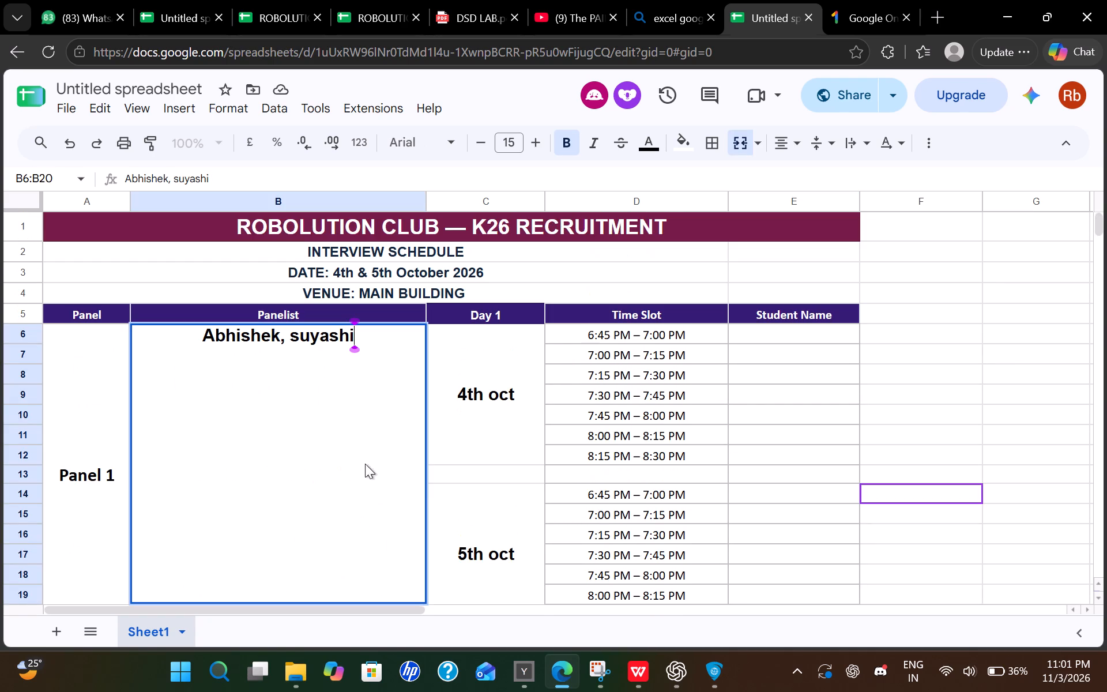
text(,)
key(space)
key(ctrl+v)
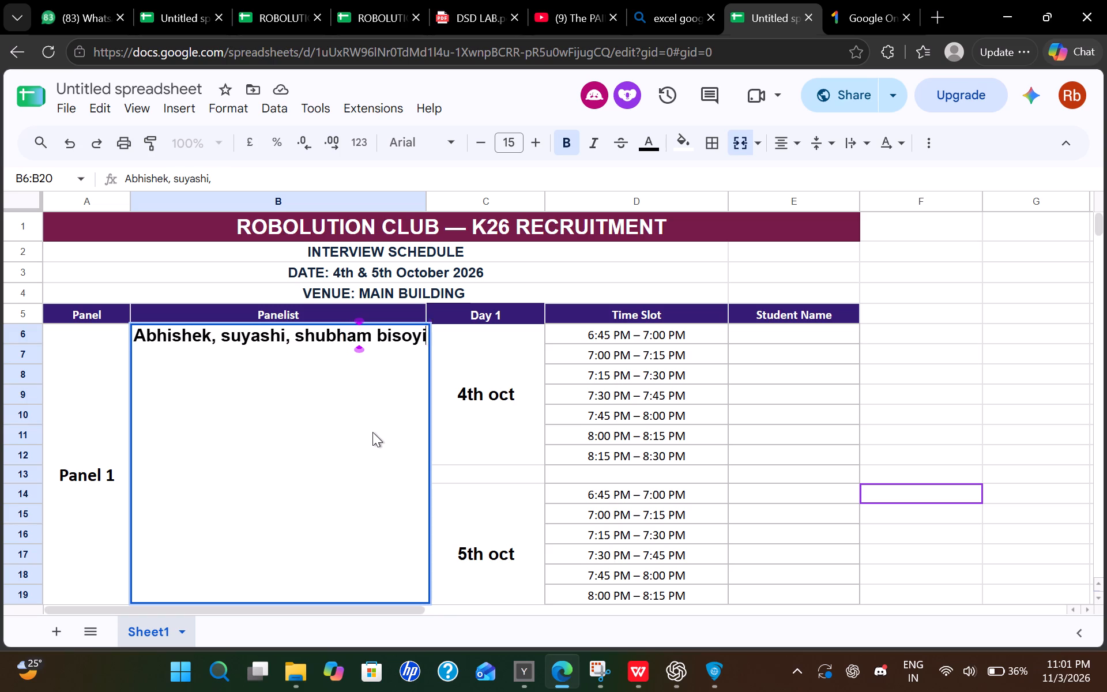
click(1040, 318)
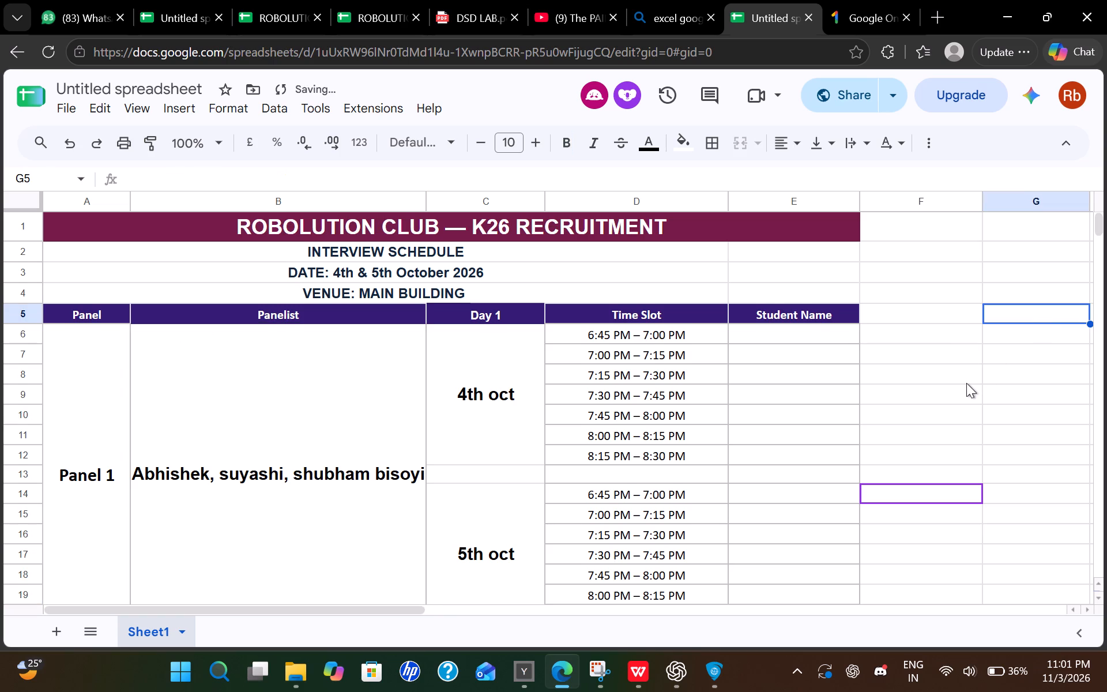
Add Anik as the third panelist in Panel 2's Panelist cell.
scroll(966, 383, down, 3)
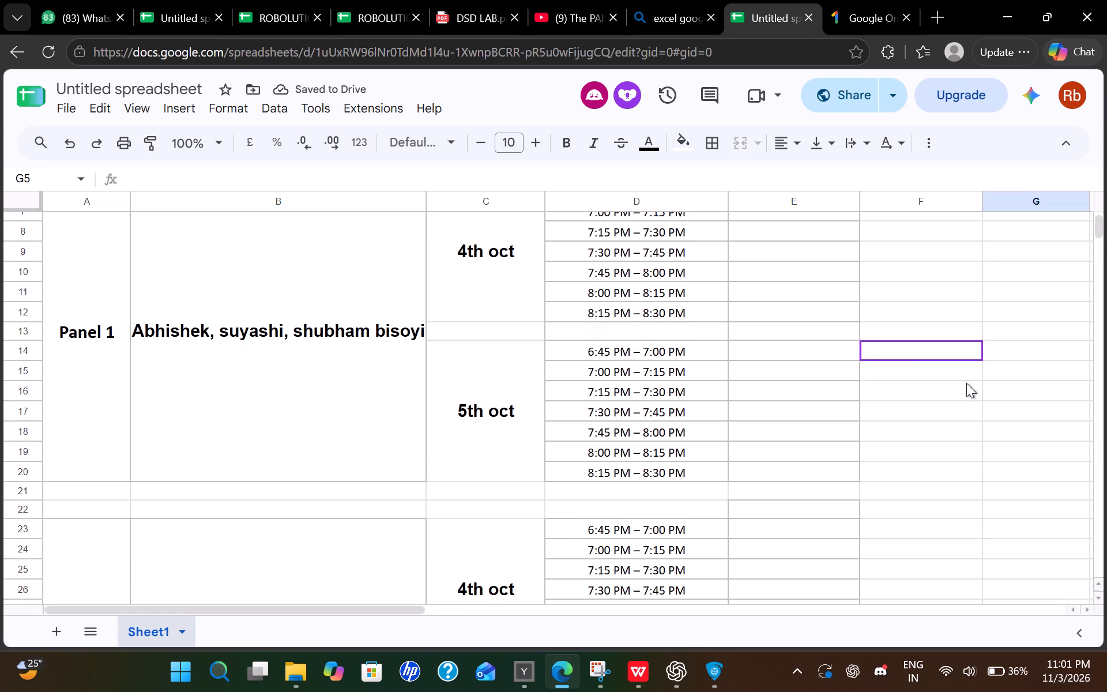
scroll(966, 383, down, 2)
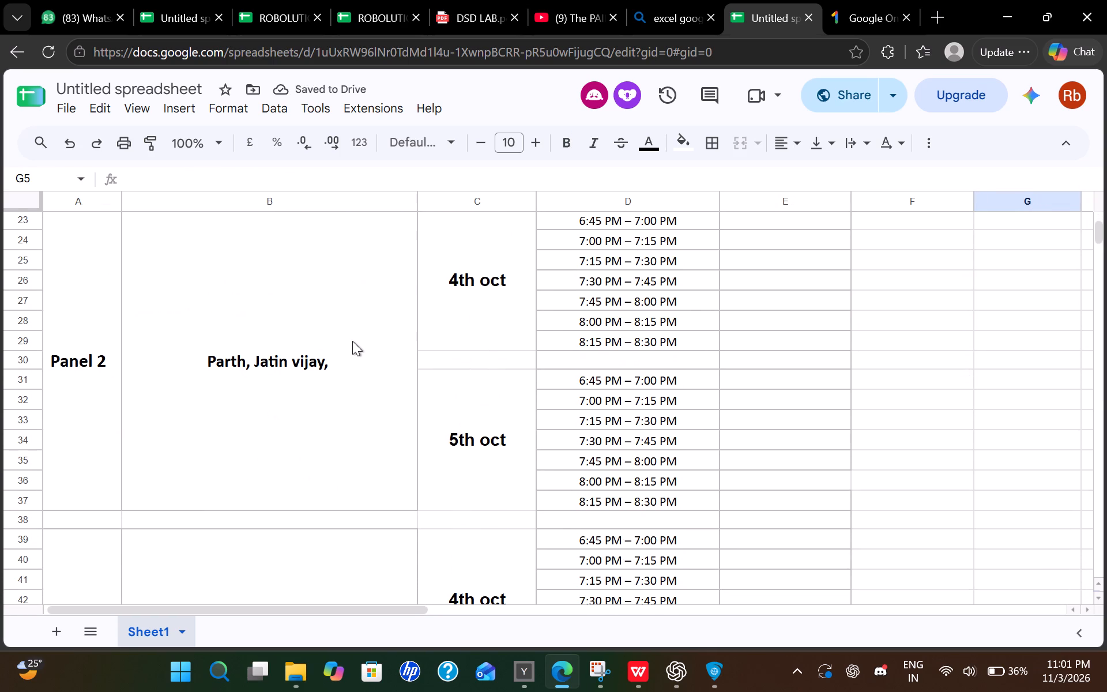
double_click(352, 341)
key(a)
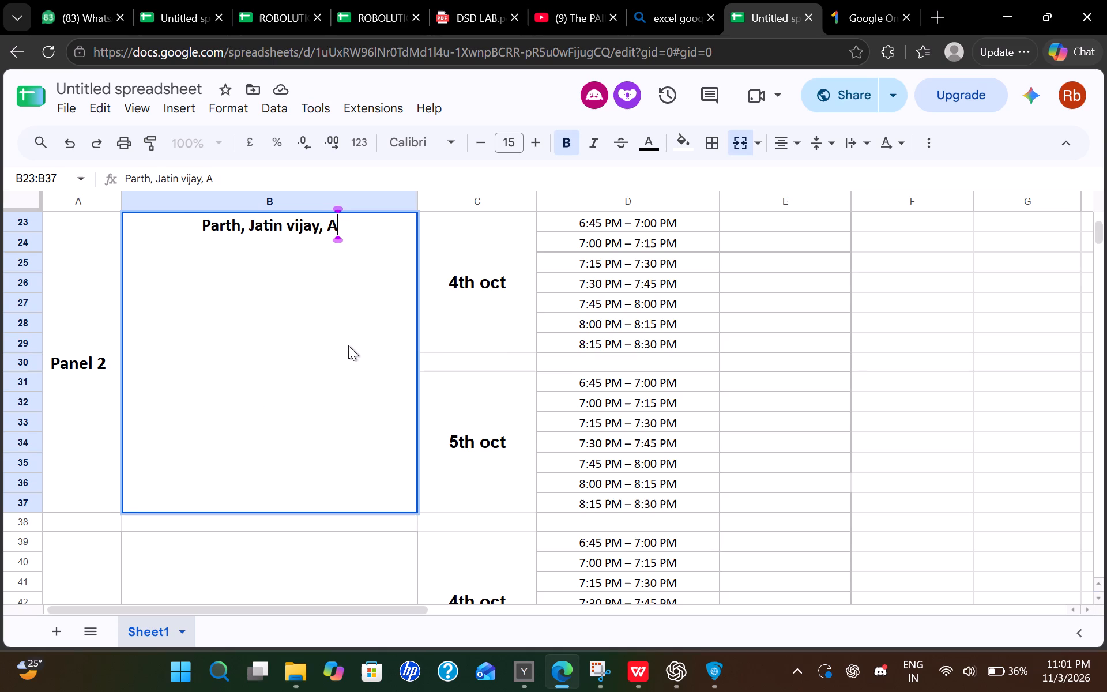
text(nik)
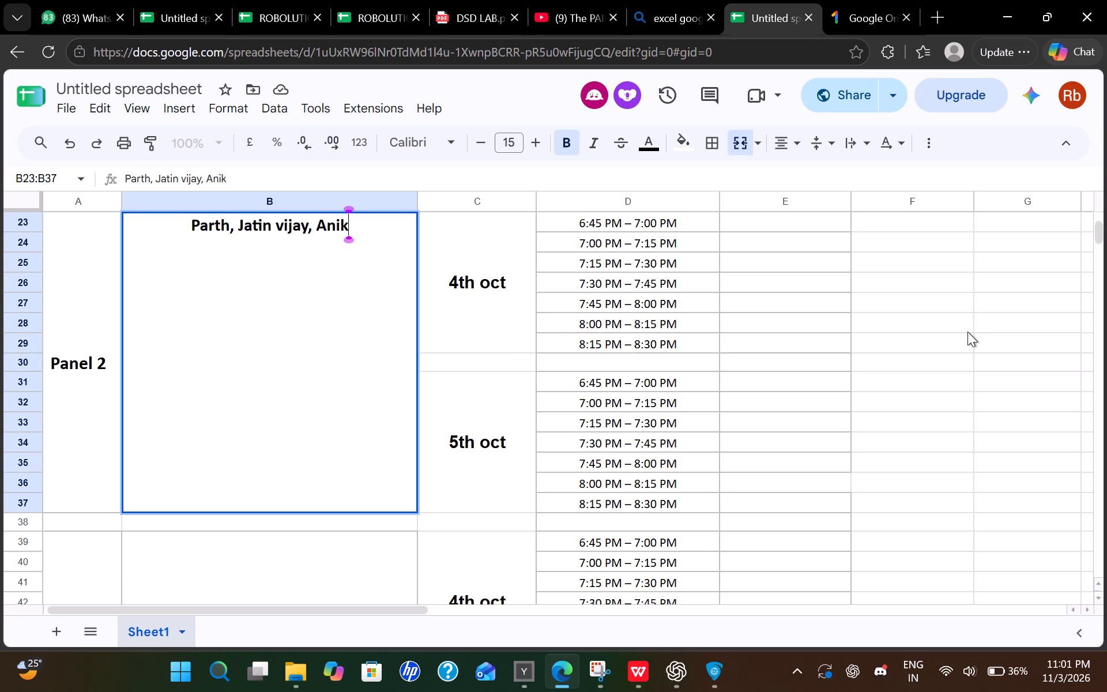
click(967, 332)
Delete the third panelist's surname from Panel 1's Panelist cell, keeping only the first name.
scroll(883, 351, up, 4)
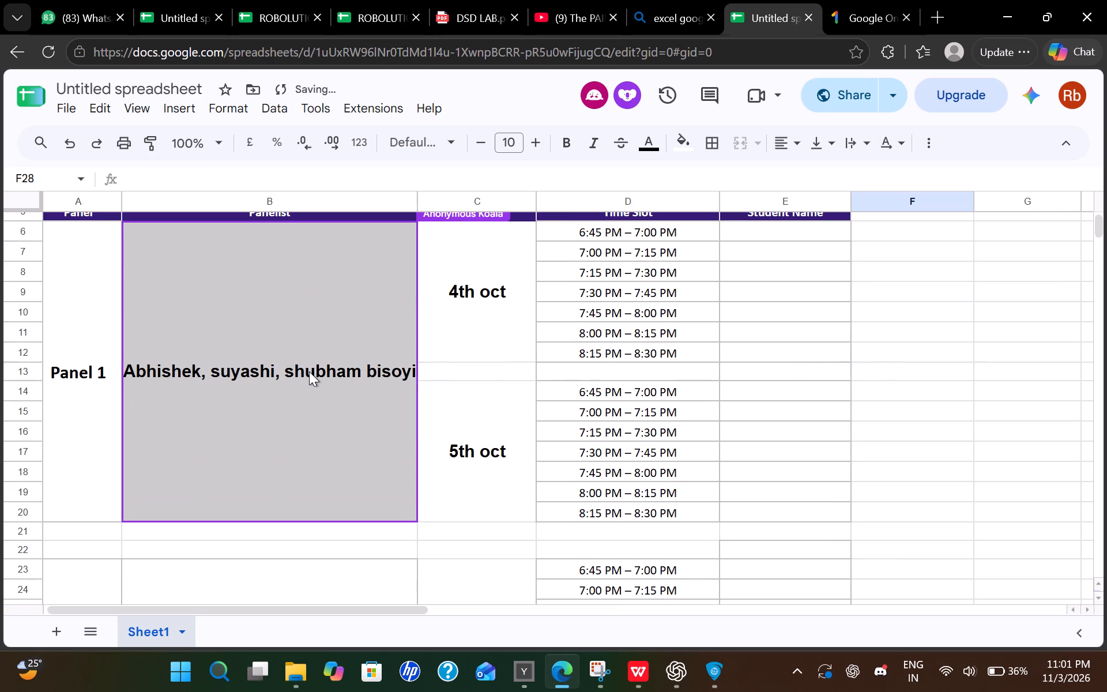
double_click(313, 371)
key(BackSpace)
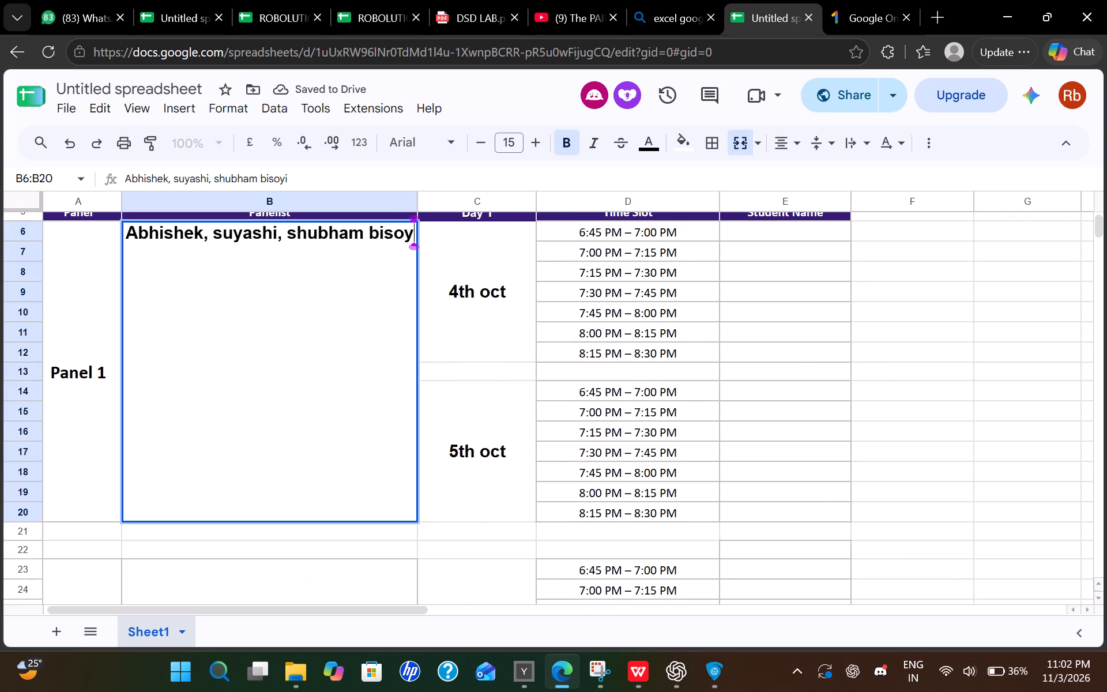
key(BackSpace)
key(BackSpace)
key(BackSpace)
key(BackSpace)
key(BackSpace)
click(1026, 363)
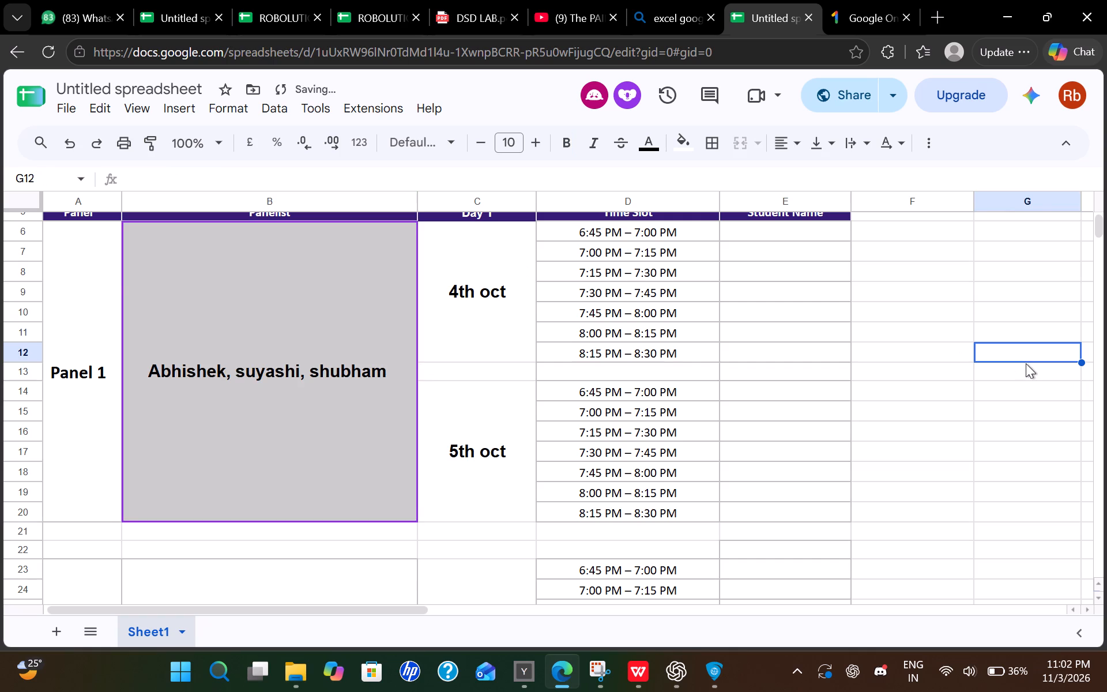
Capitalize the first letters of the third and second panelists' names in Panel 1's Panelist cell, giving Shubham and Suyashi.
scroll(943, 390, down, 2)
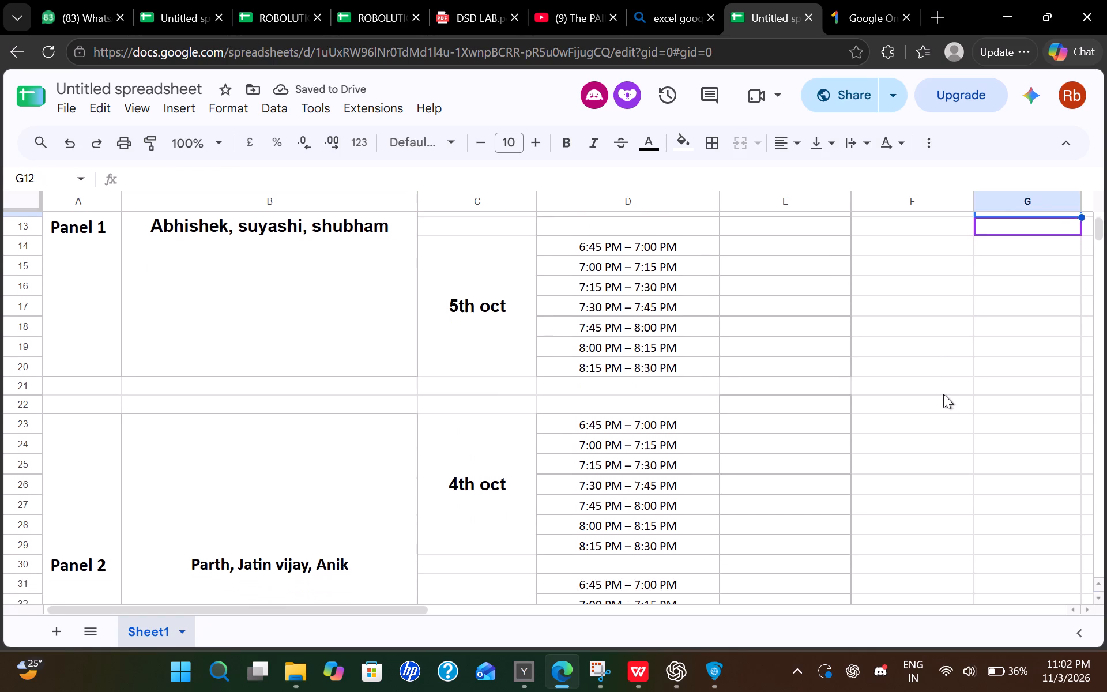
scroll(943, 394, down, 1)
double_click(360, 269)
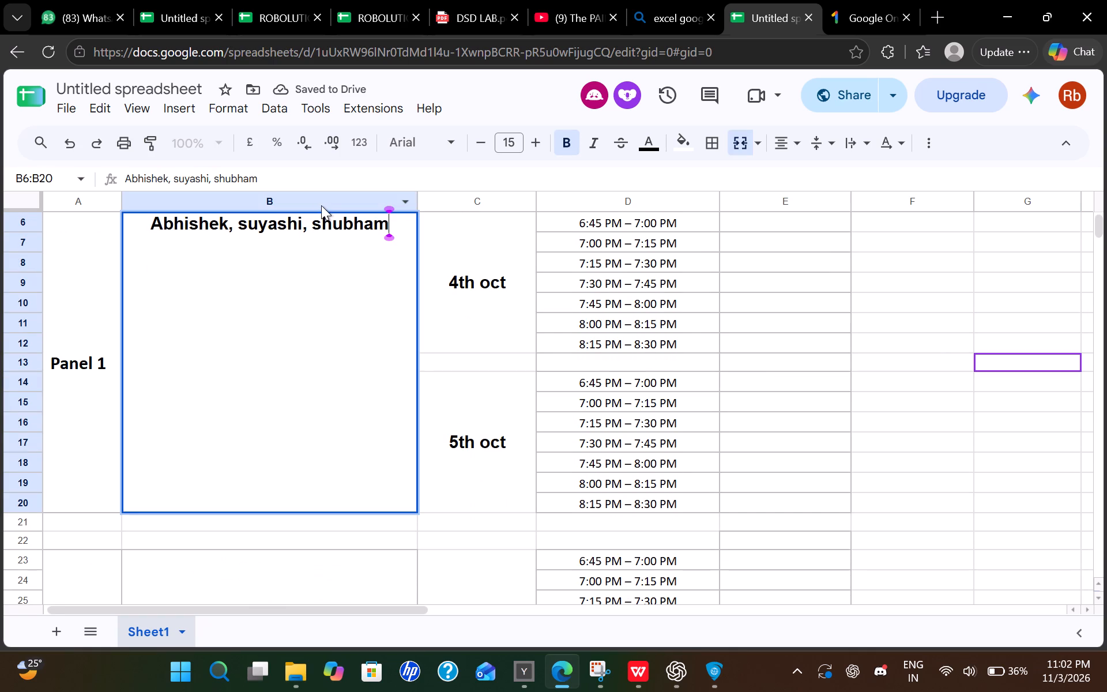
click(320, 224)
key(BackSpace)
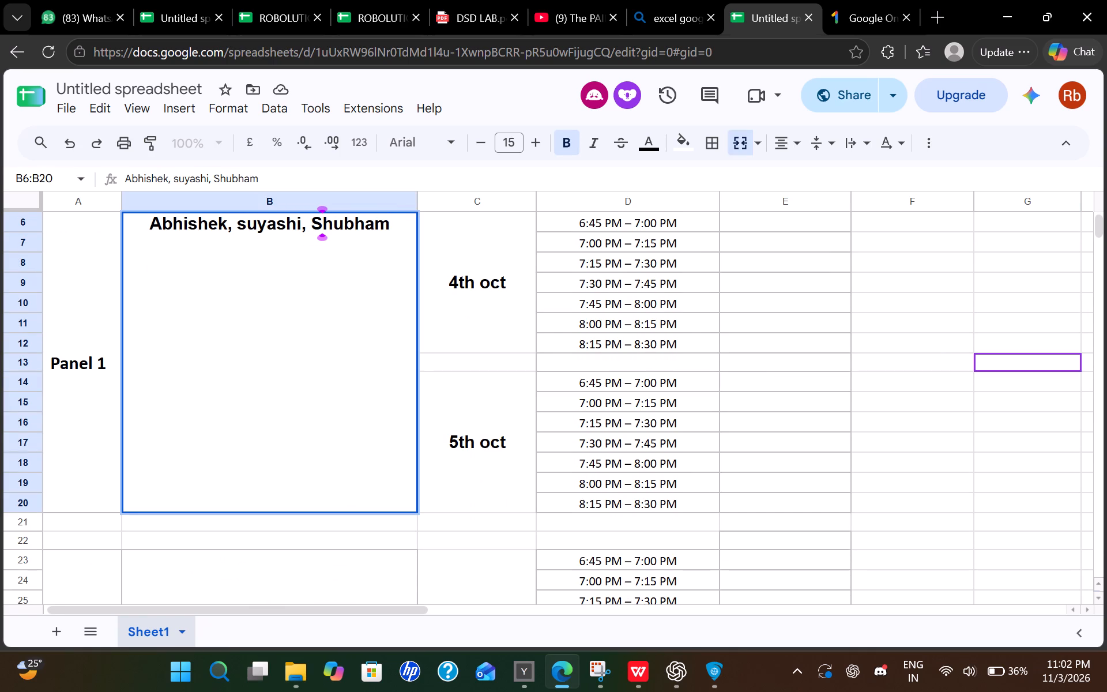
click(245, 225)
key(BackSpace)
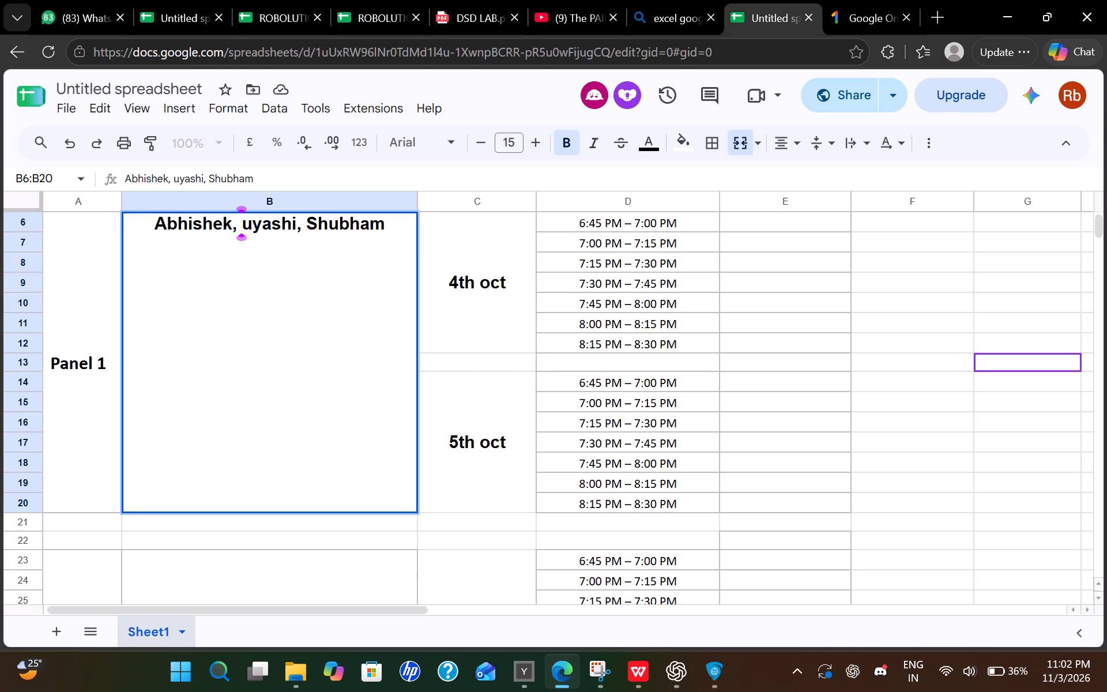
click(892, 301)
Reduce the font size of Panel 1's Panelist cell by two points.
scroll(892, 301, down, 1)
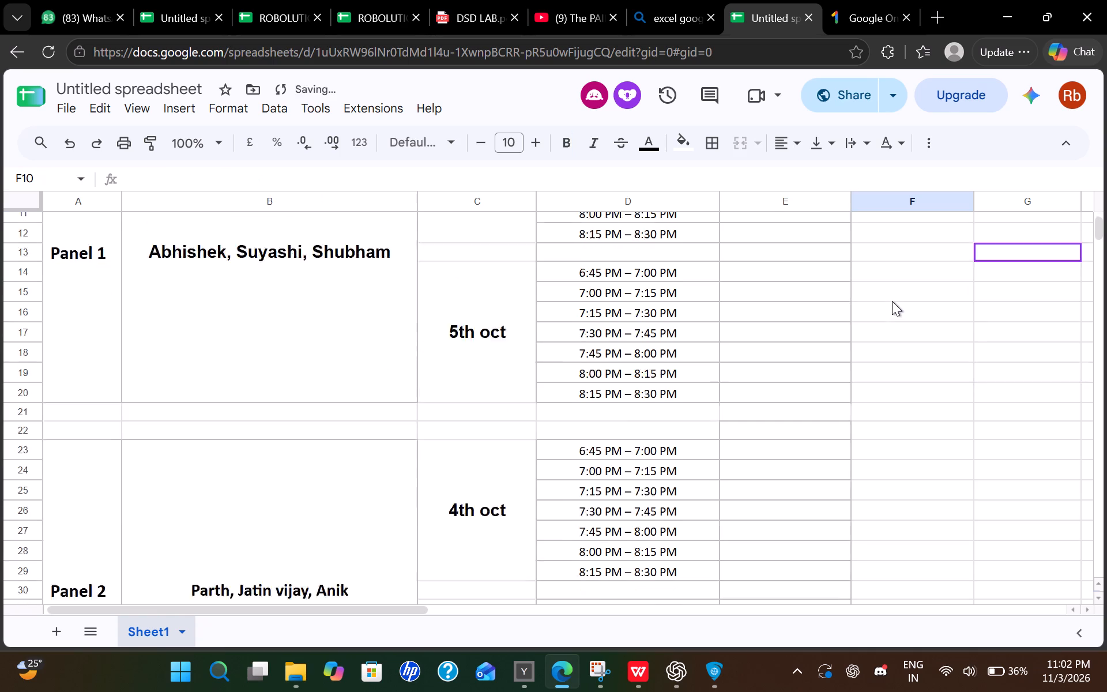
scroll(892, 301, down, 2)
scroll(579, 337, down, 1)
scroll(579, 337, up, 1)
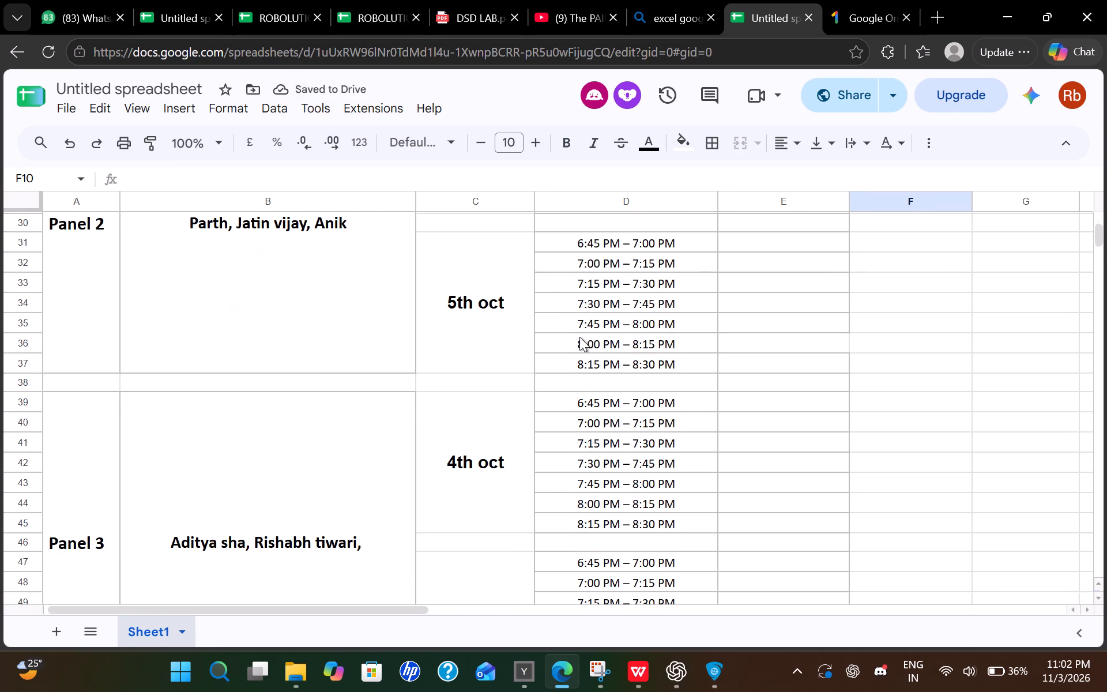
scroll(579, 337, up, 2)
scroll(579, 337, down, 1)
click(175, 390)
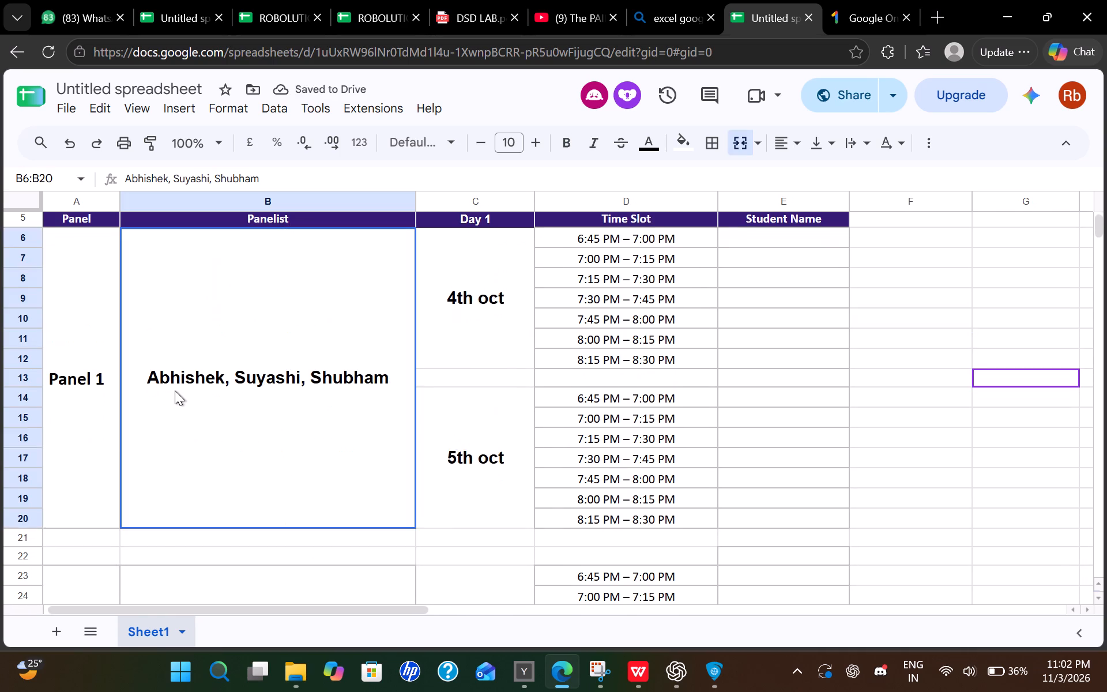
click(471, 140)
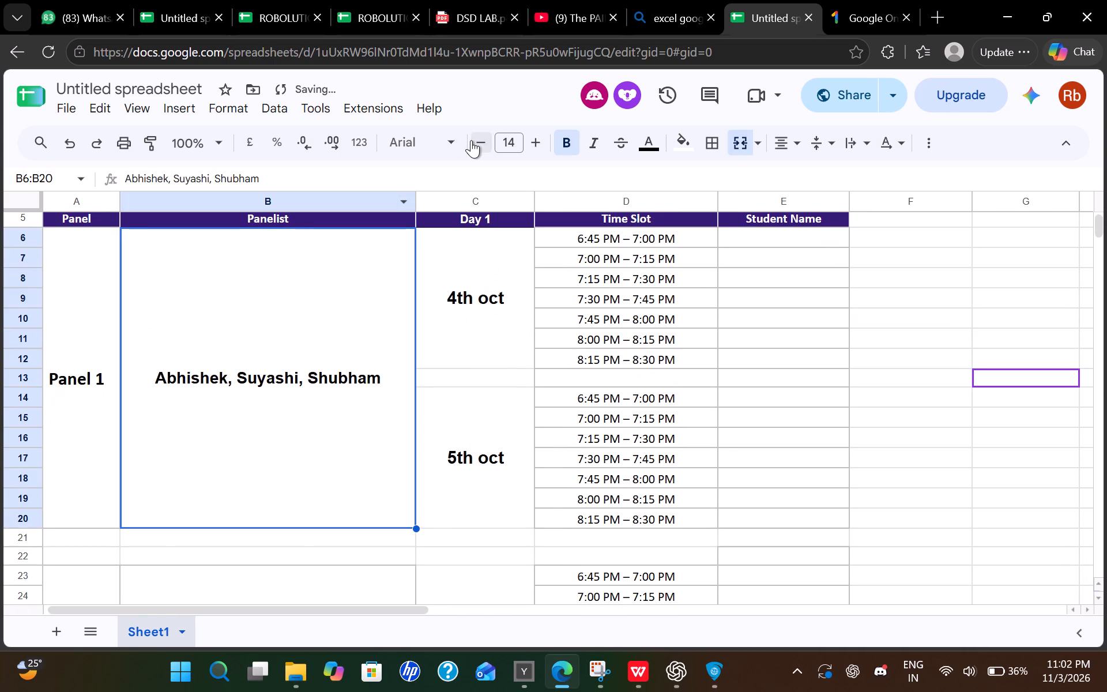
click(471, 140)
click(902, 302)
Add Pratham as the second panelist in Panel 4's Panelist cell.
scroll(902, 302, down, 1)
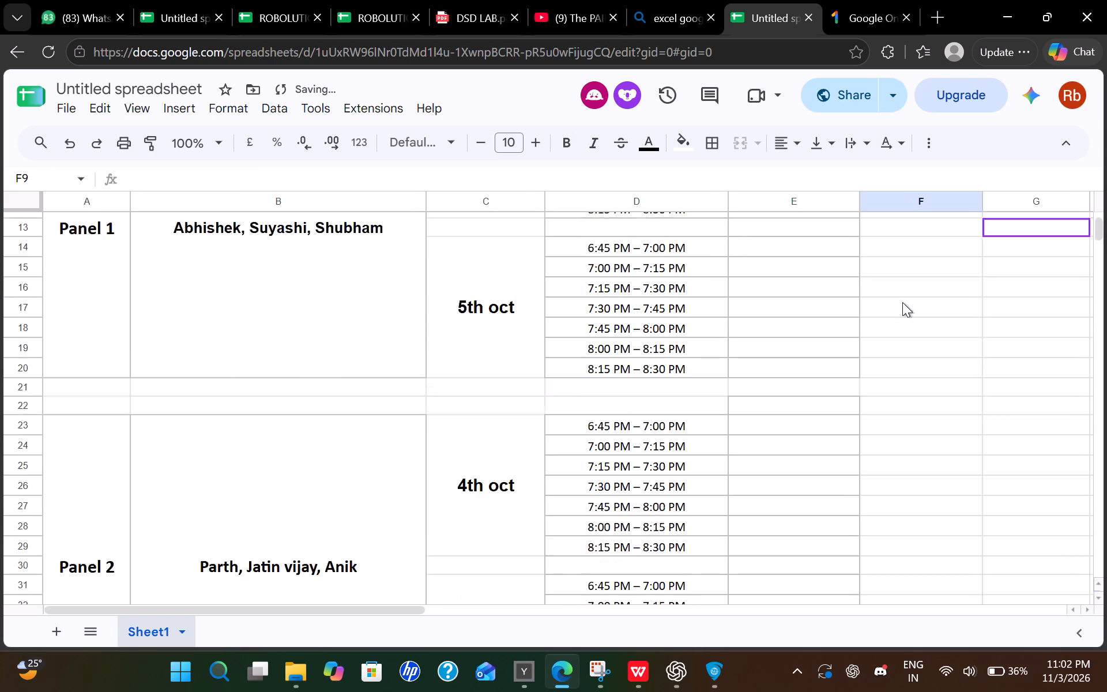
scroll(902, 302, down, 2)
scroll(406, 467, down, 3)
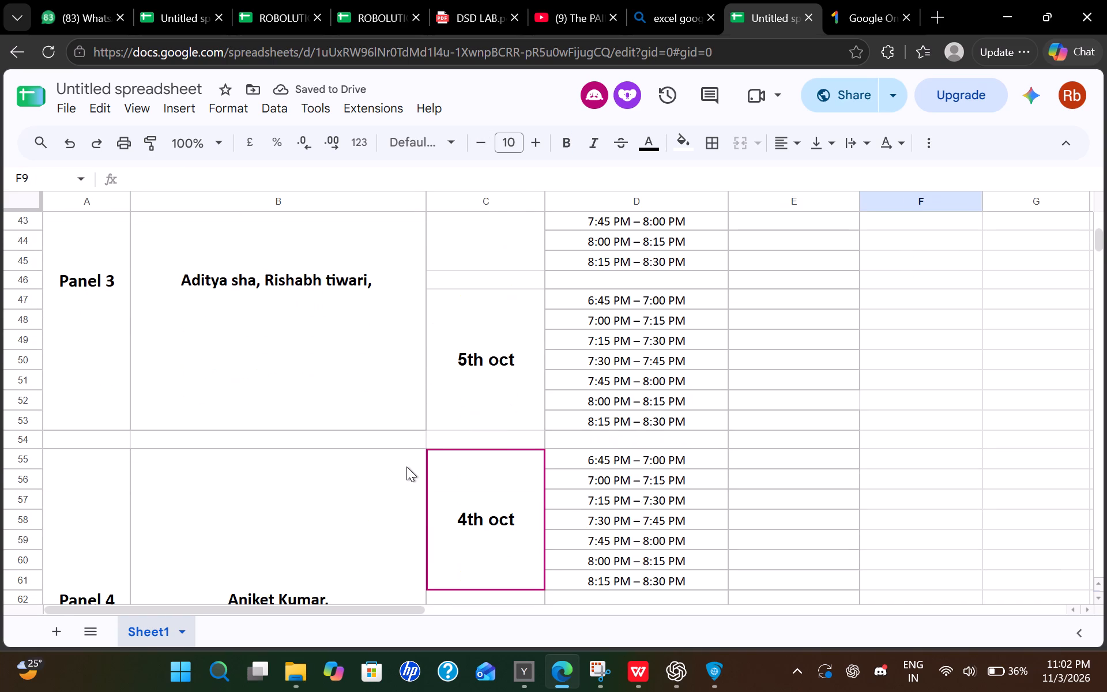
scroll(374, 292, down, 1)
double_click(353, 413)
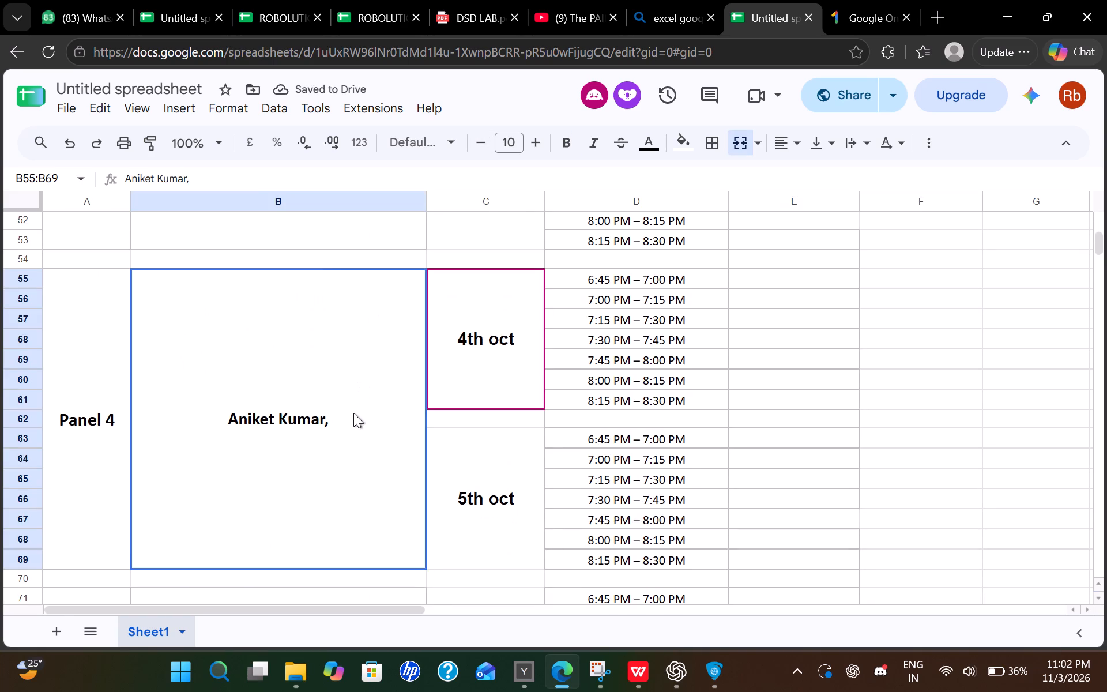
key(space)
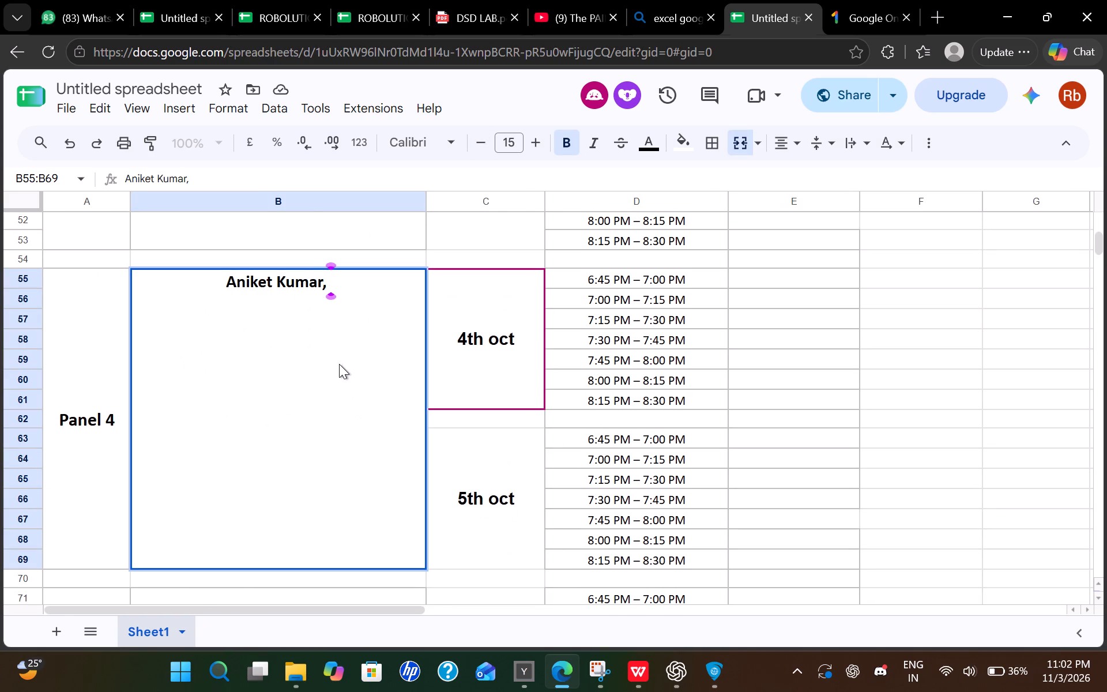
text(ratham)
click(875, 374)
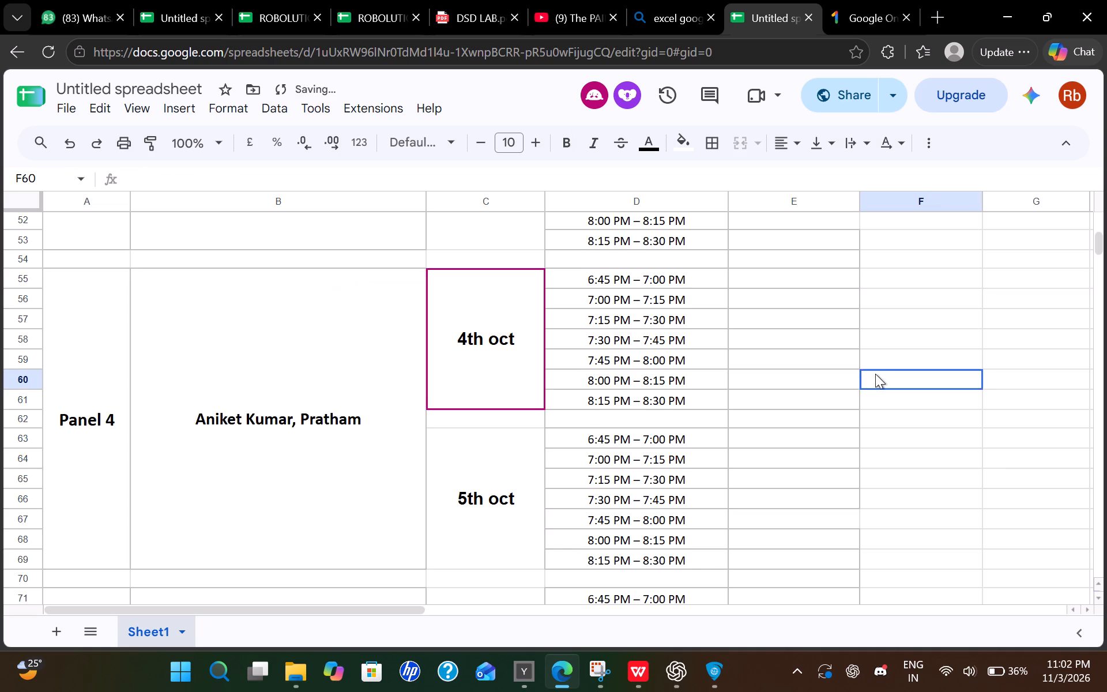
Add a comma and the first name jatin as the second panelist in Panel 5's Panelist cell.
scroll(875, 374, down, 3)
click(296, 382)
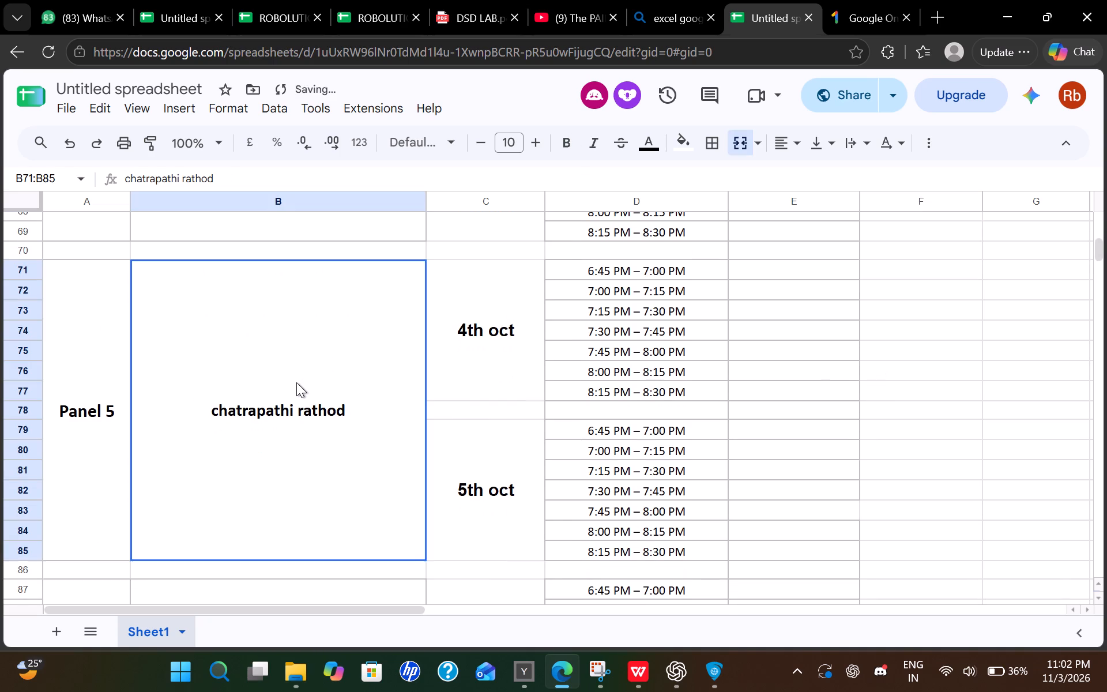
double_click(345, 393)
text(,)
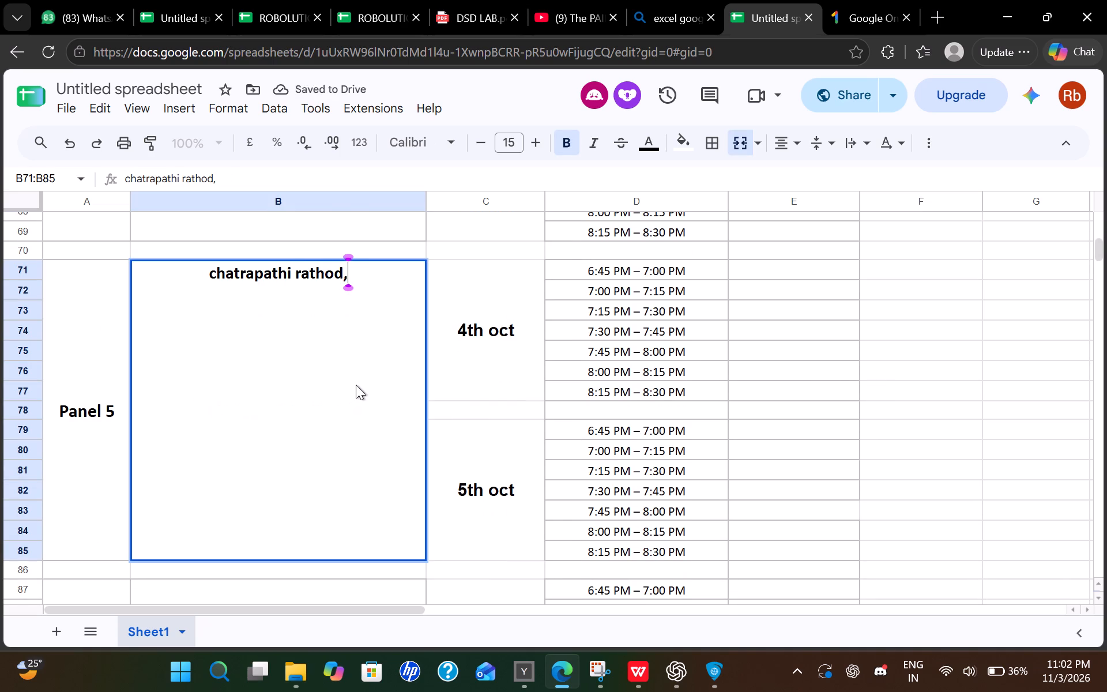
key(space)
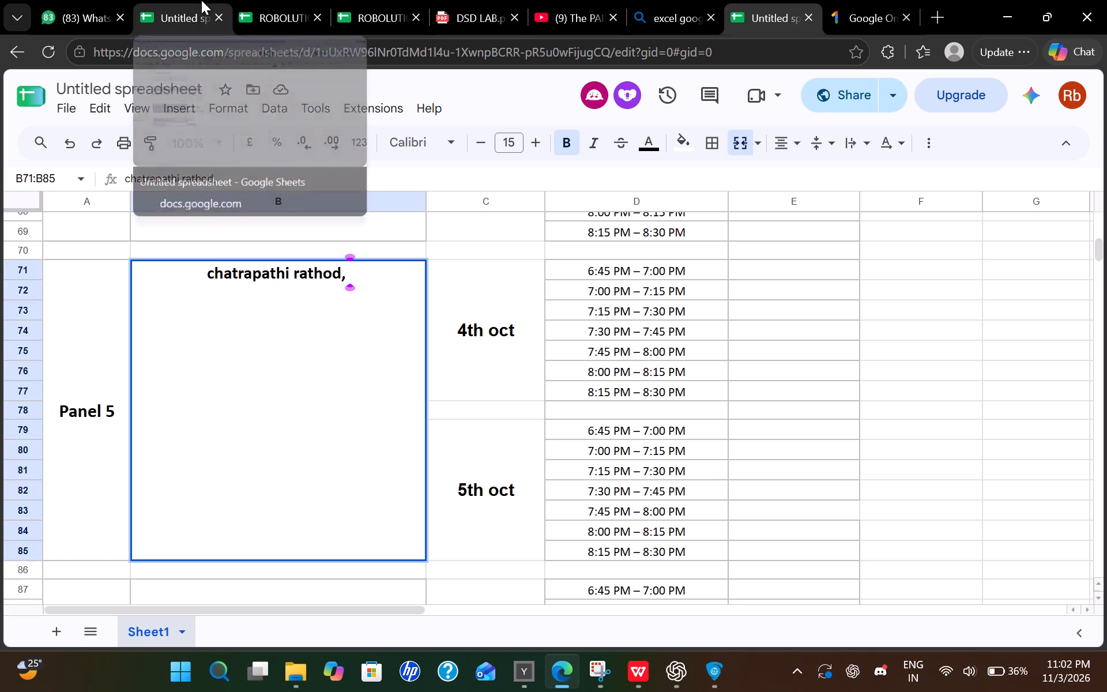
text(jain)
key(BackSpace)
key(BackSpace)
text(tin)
Replace jatin in Panel 5's Panelist cell with the full name copied from the panel 1 embedded entry in the original panelist spreadsheet.
click(198, 3)
click(198, 3)
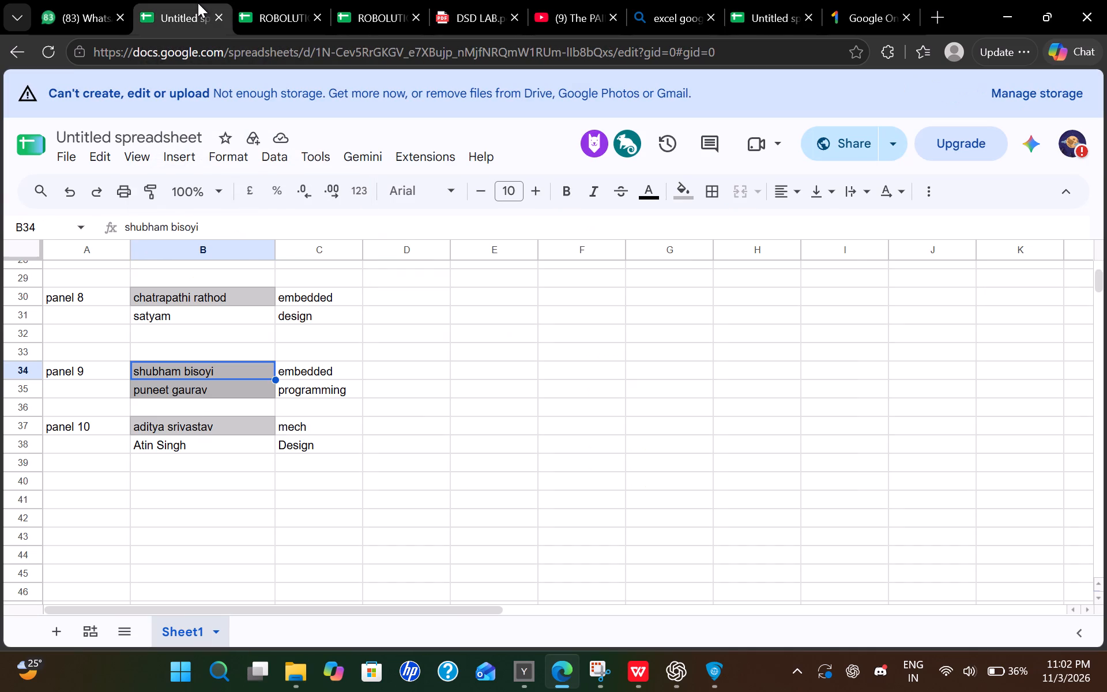
scroll(279, 475, up, 7)
double_click(212, 287)
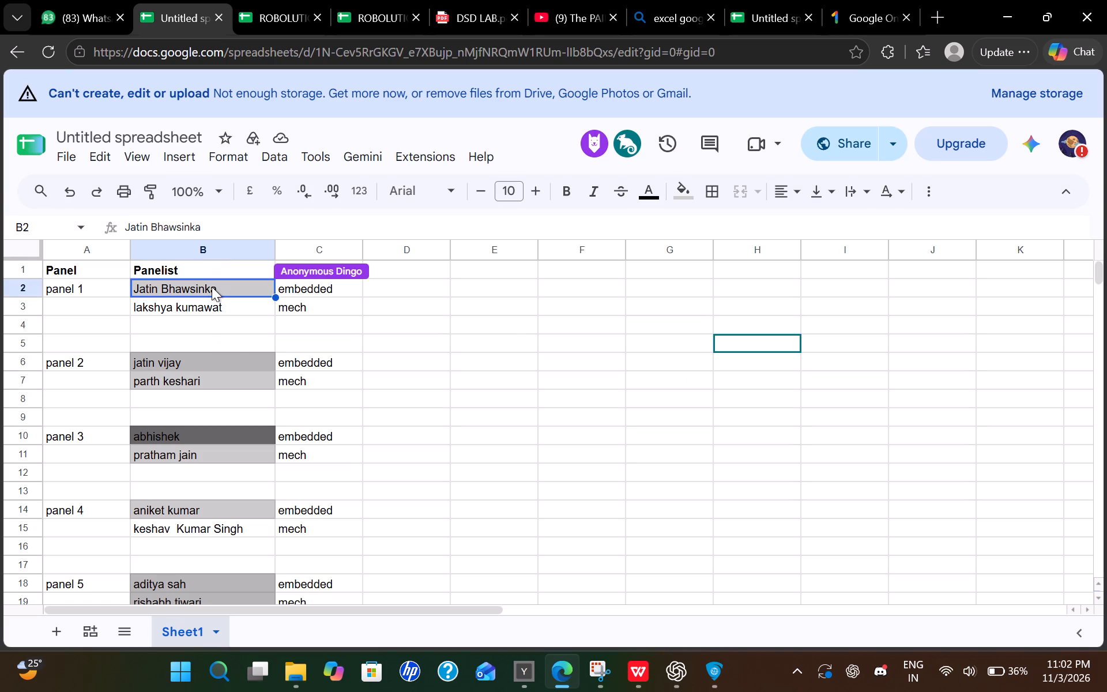
click(511, 331)
click(201, 283)
key(ctrl+c)
click(793, 0)
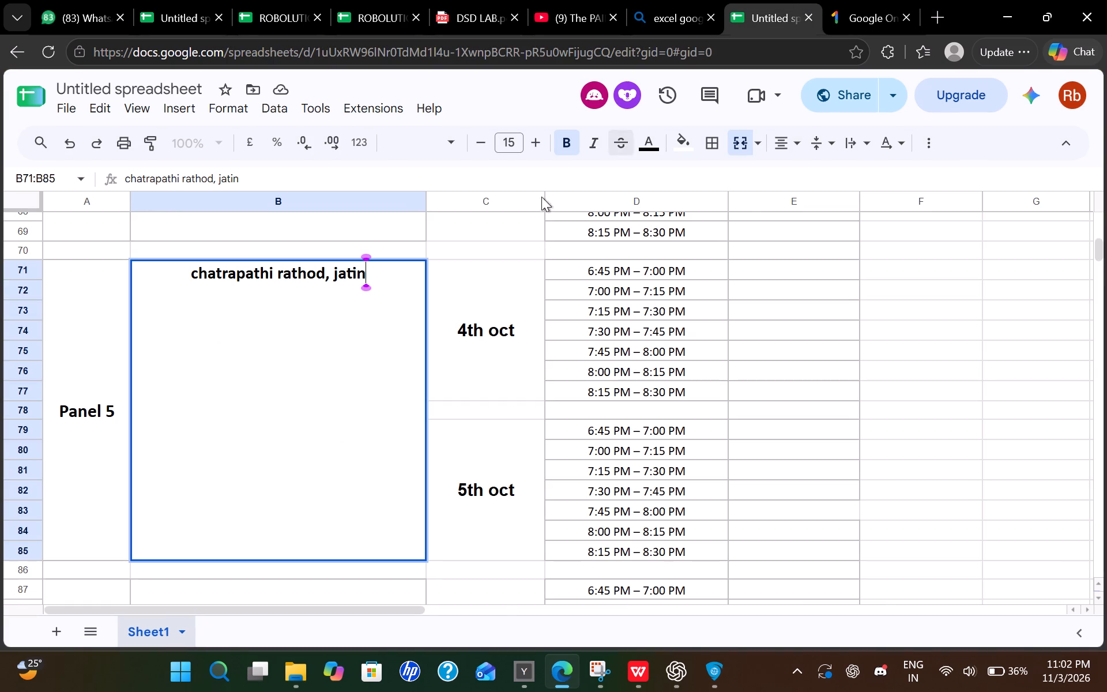
drag(379, 270, 333, 271)
key(ctrl+v)
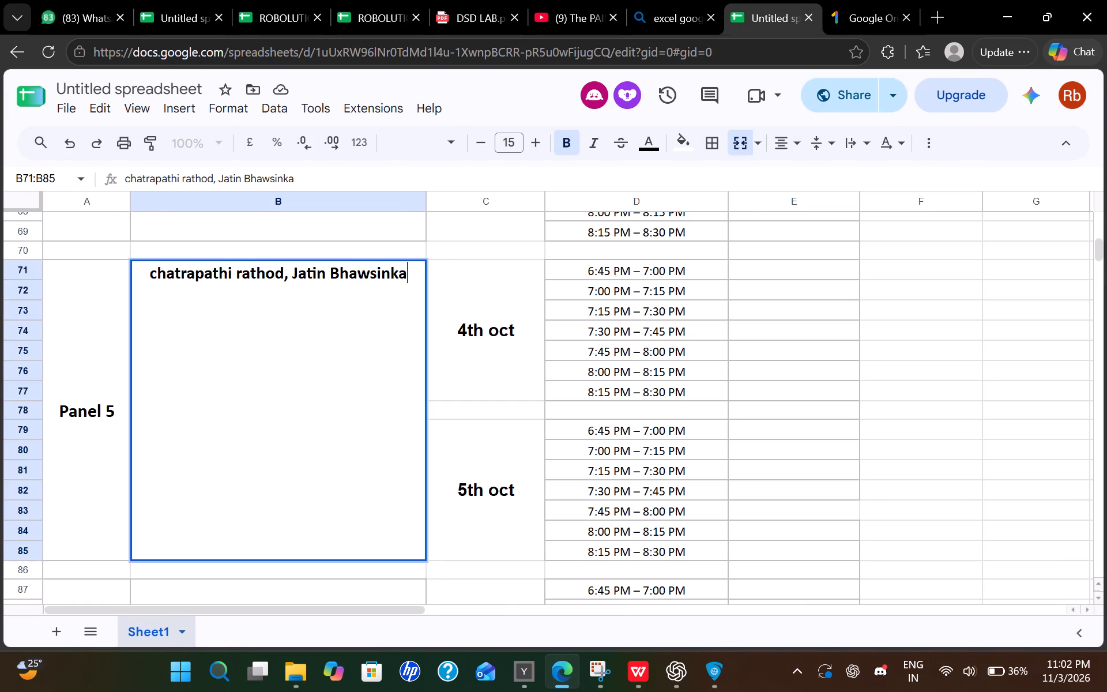
click(841, 330)
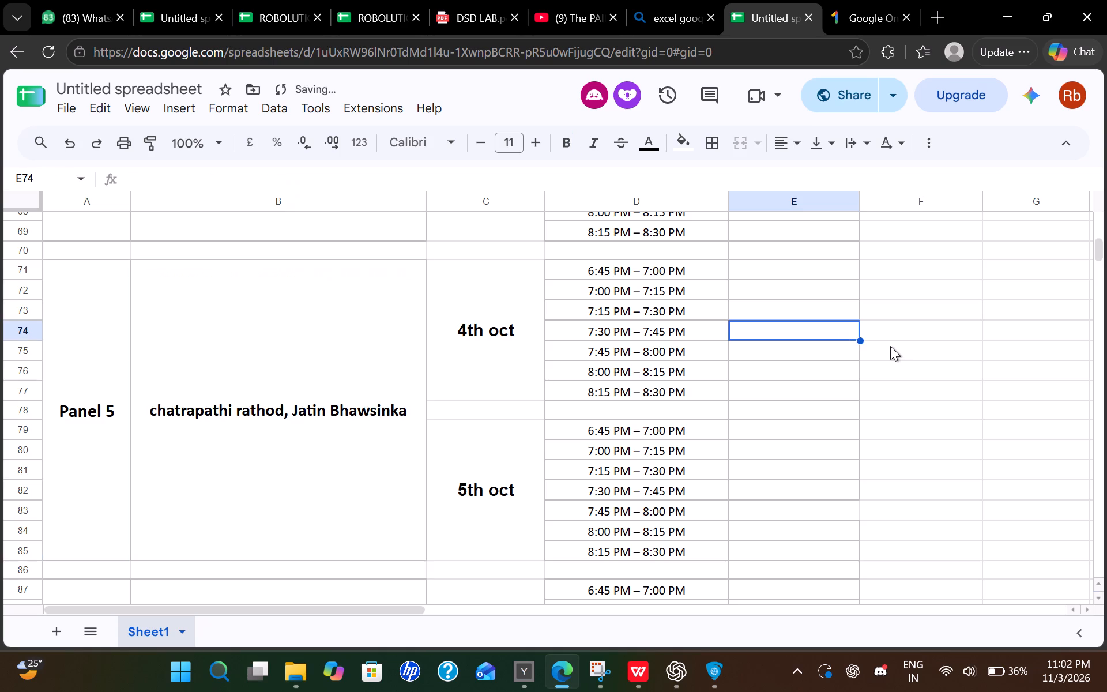
click(903, 351)
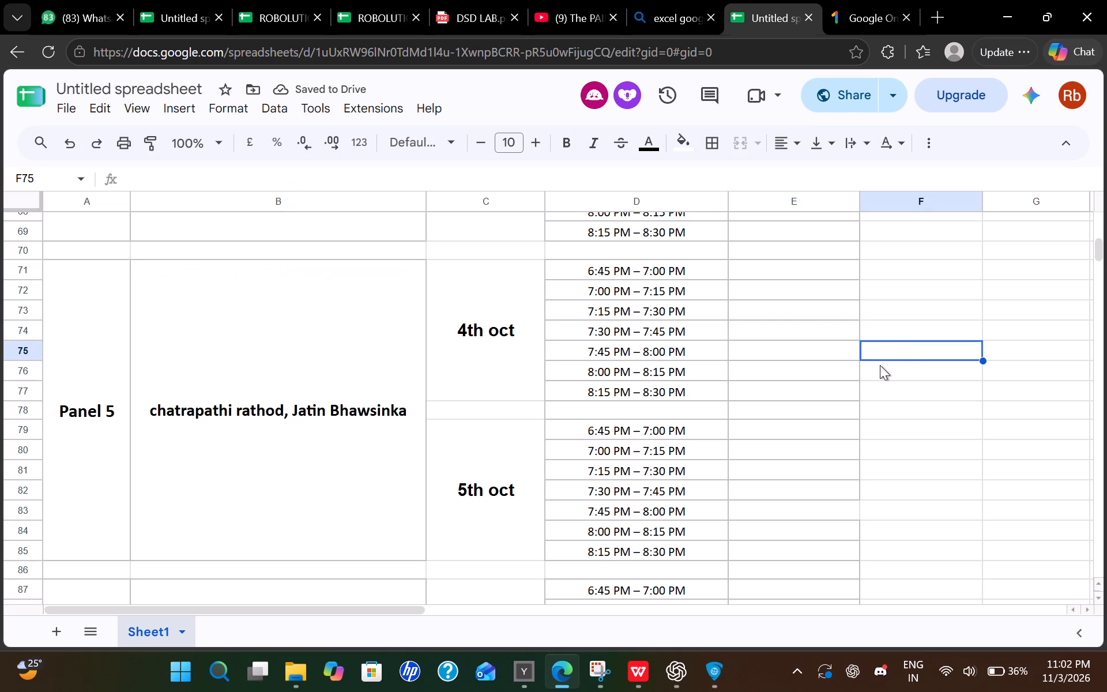
Review the Panelist cells of all panels in the schedule, checking which names are filled in and which are missing.
scroll(882, 365, down, 2)
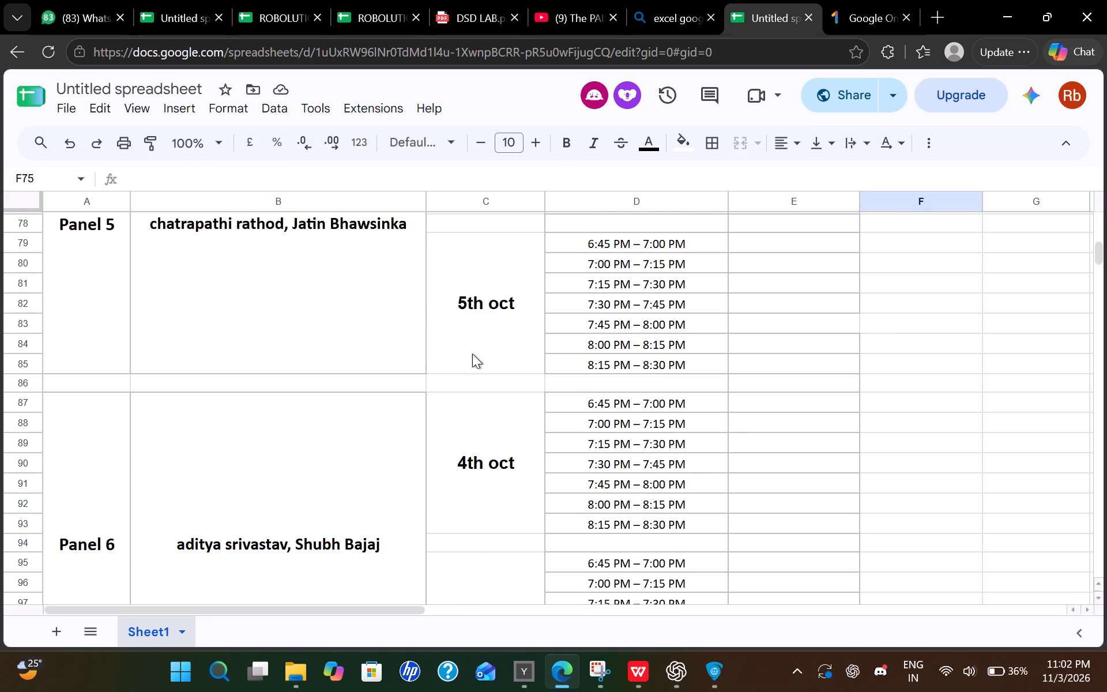
scroll(300, 445, down, 5)
scroll(300, 445, up, 2)
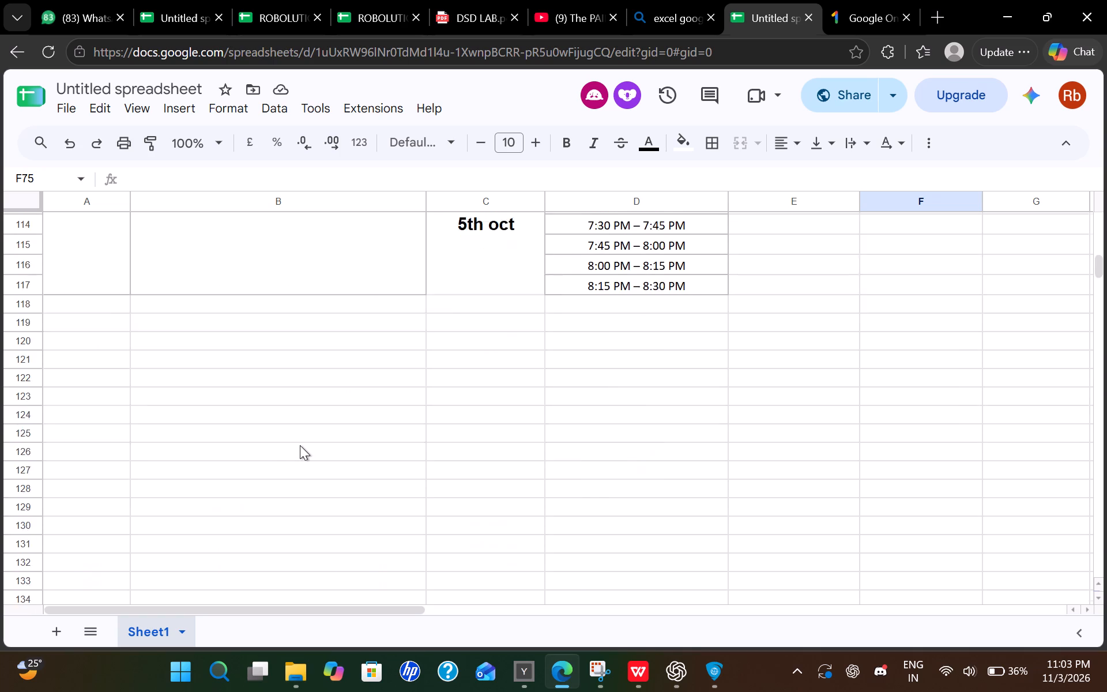
scroll(300, 445, up, 11)
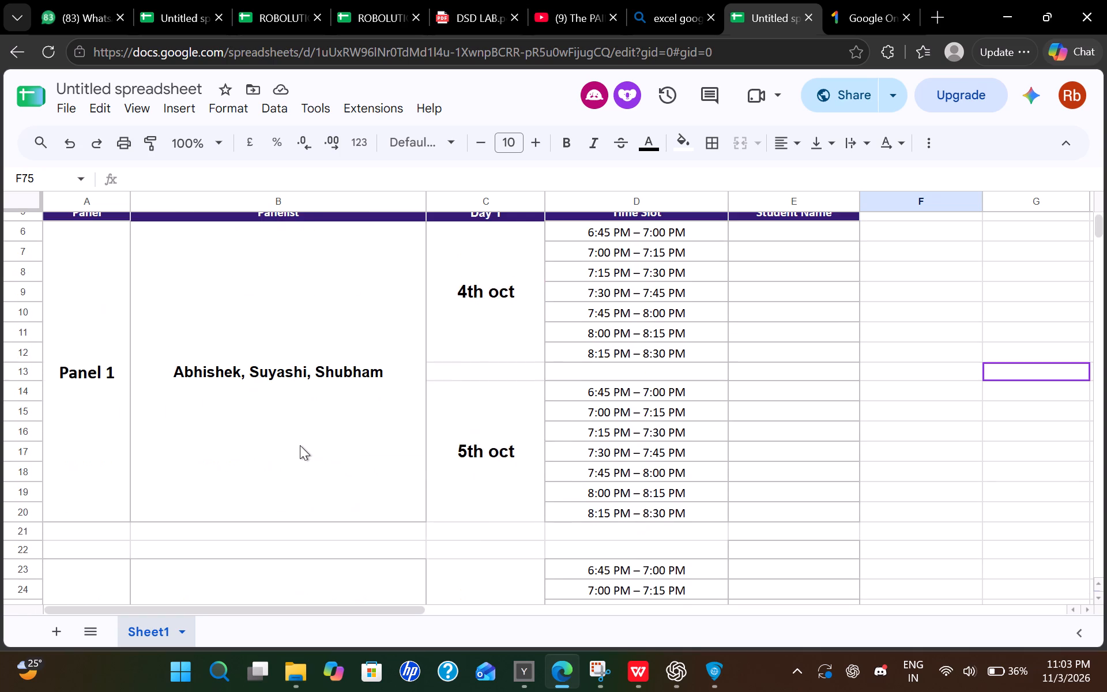
scroll(300, 445, down, 4)
scroll(300, 445, up, 1)
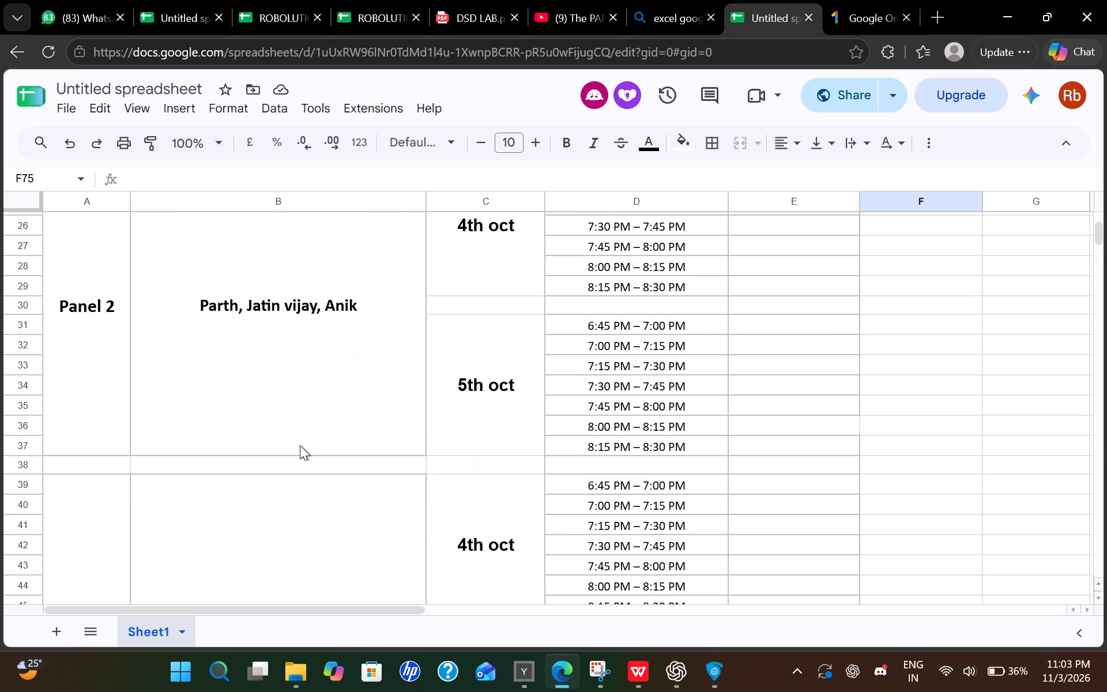
scroll(300, 445, up, 2)
scroll(300, 445, down, 3)
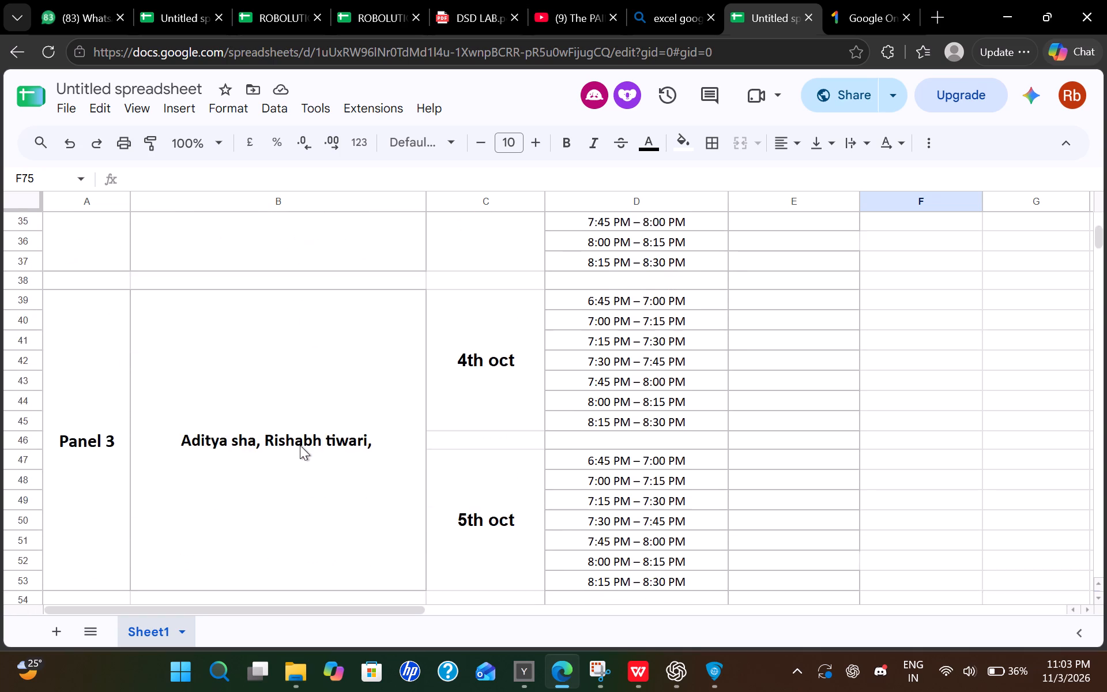
scroll(300, 445, down, 2)
scroll(300, 445, right, 1)
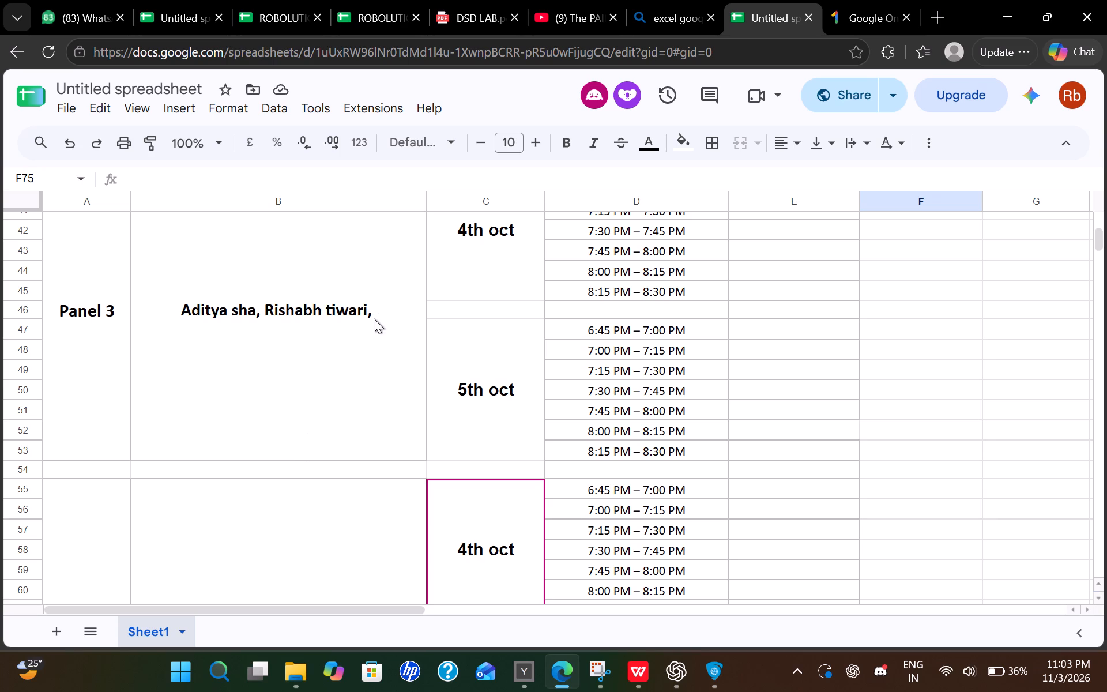
scroll(374, 318, down, 8)
scroll(374, 318, up, 1)
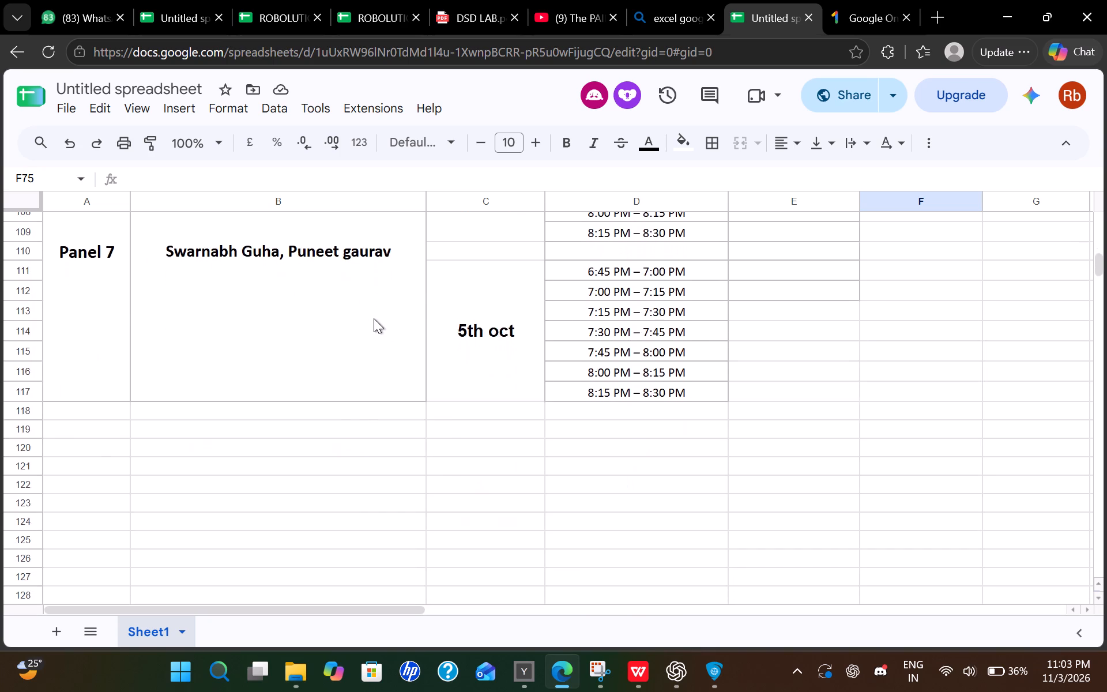
scroll(374, 318, up, 5)
scroll(371, 420, down, 2)
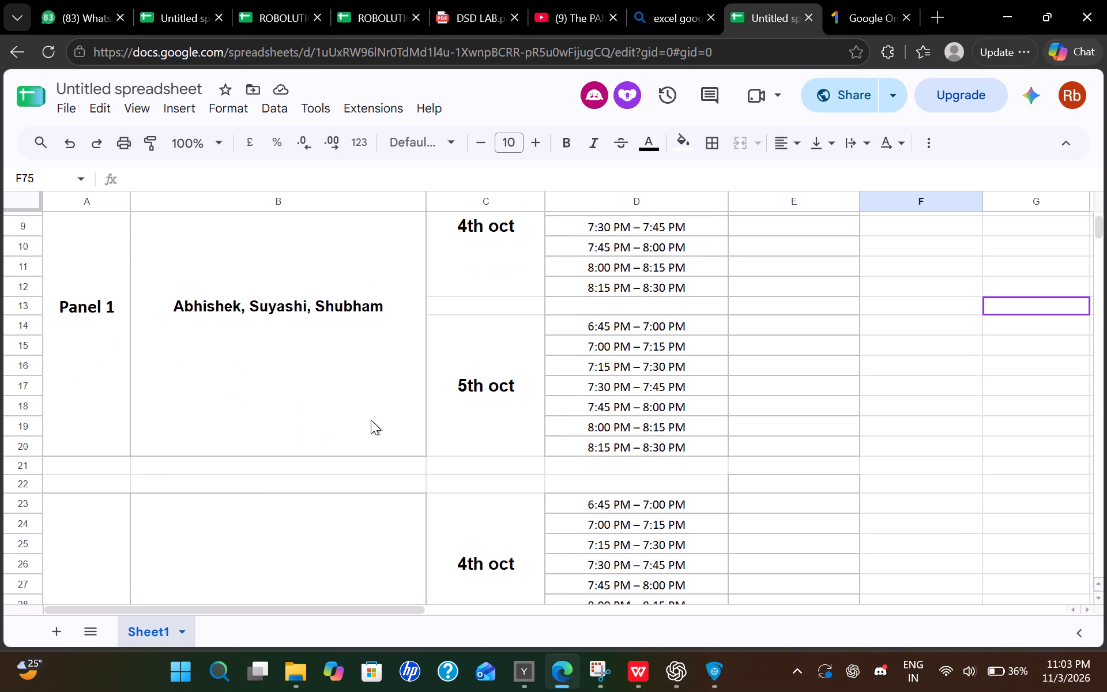
scroll(371, 420, down, 1)
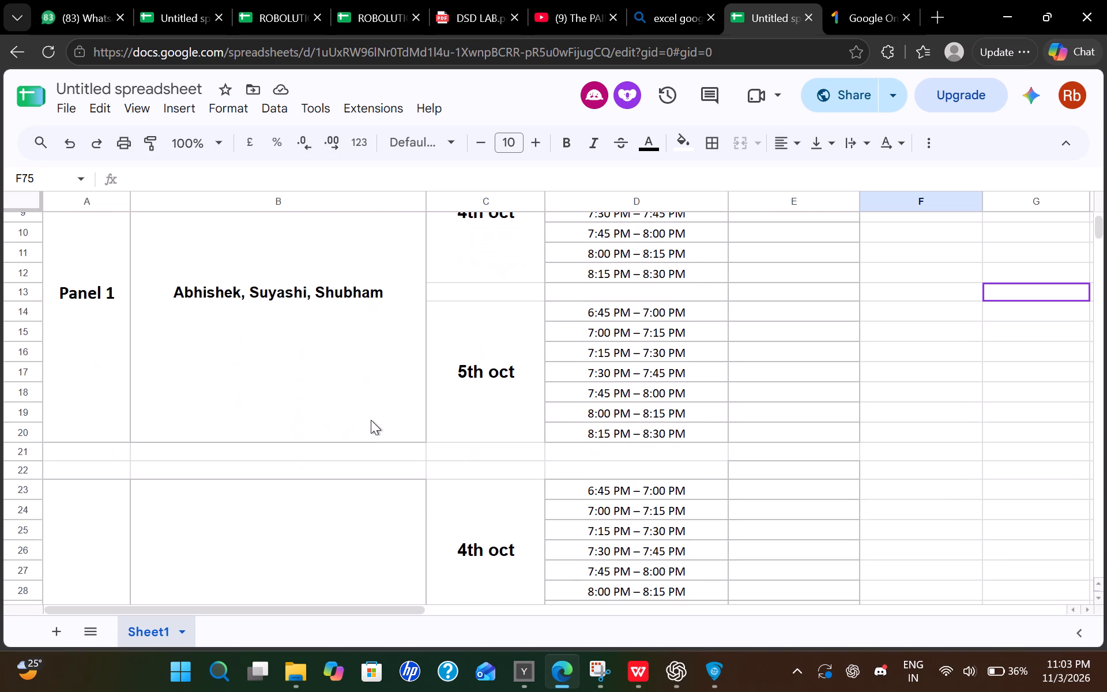
scroll(371, 420, down, 12)
scroll(371, 420, up, 1)
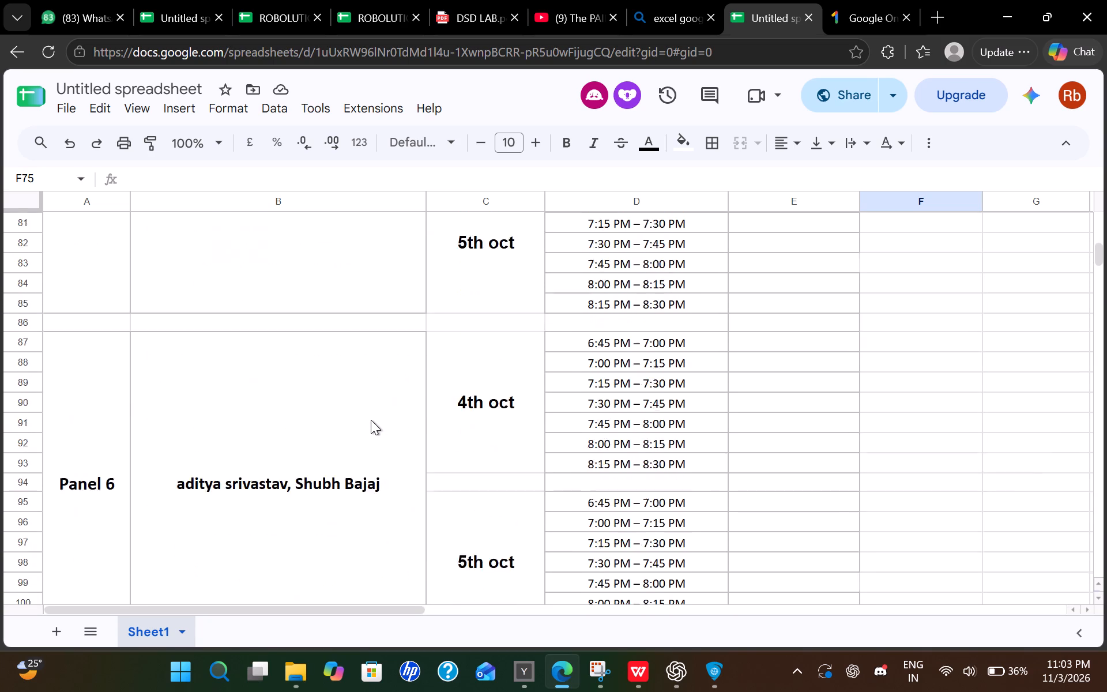
scroll(371, 420, up, 6)
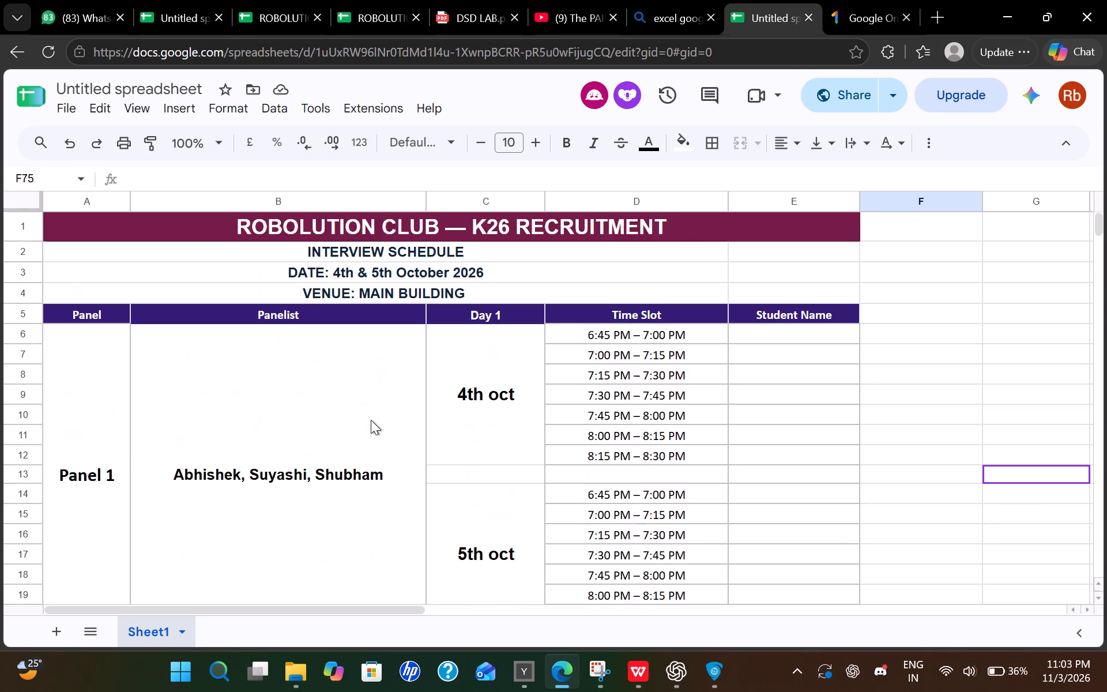
scroll(371, 420, down, 3)
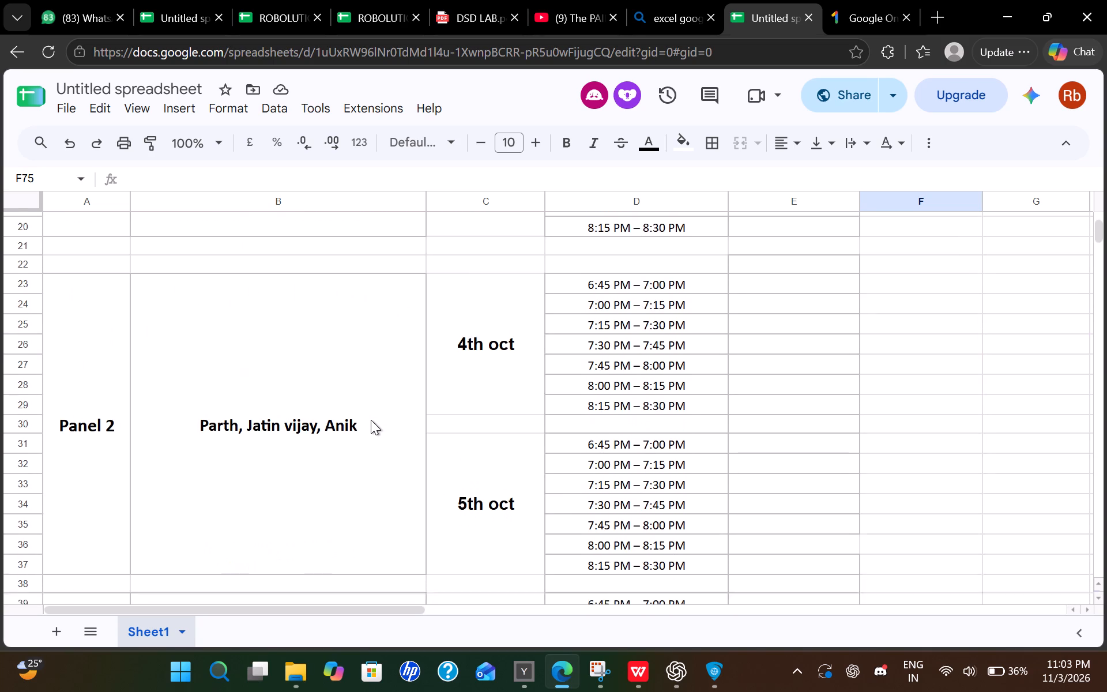
scroll(371, 420, down, 1)
scroll(371, 420, up, 2)
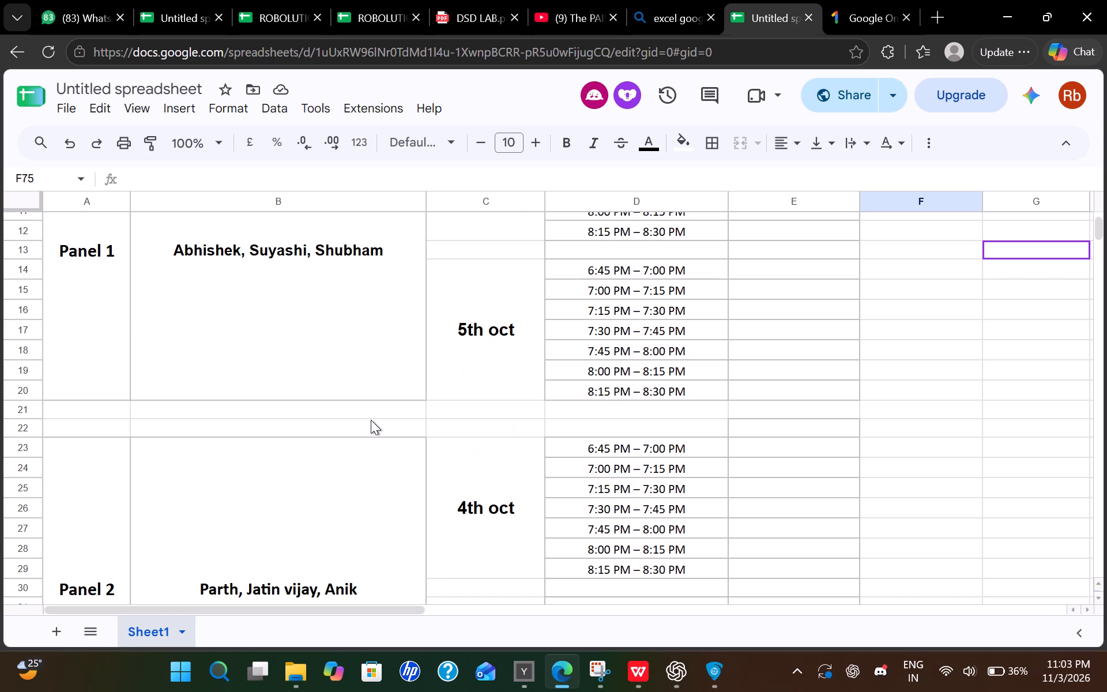
scroll(371, 420, down, 3)
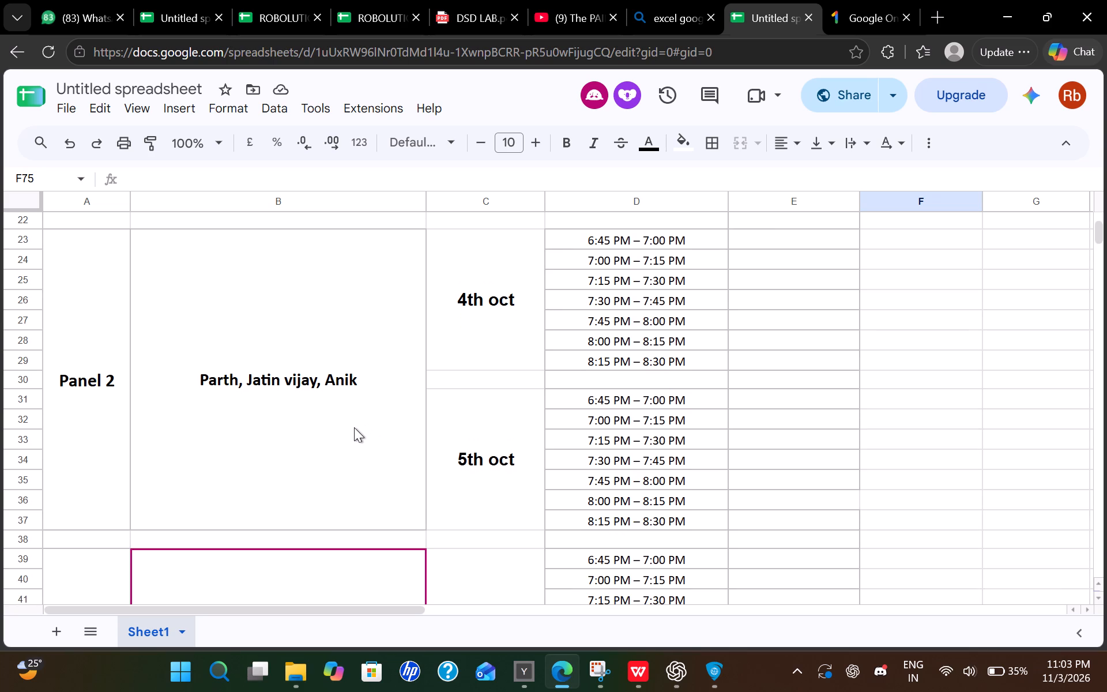
scroll(354, 427, down, 4)
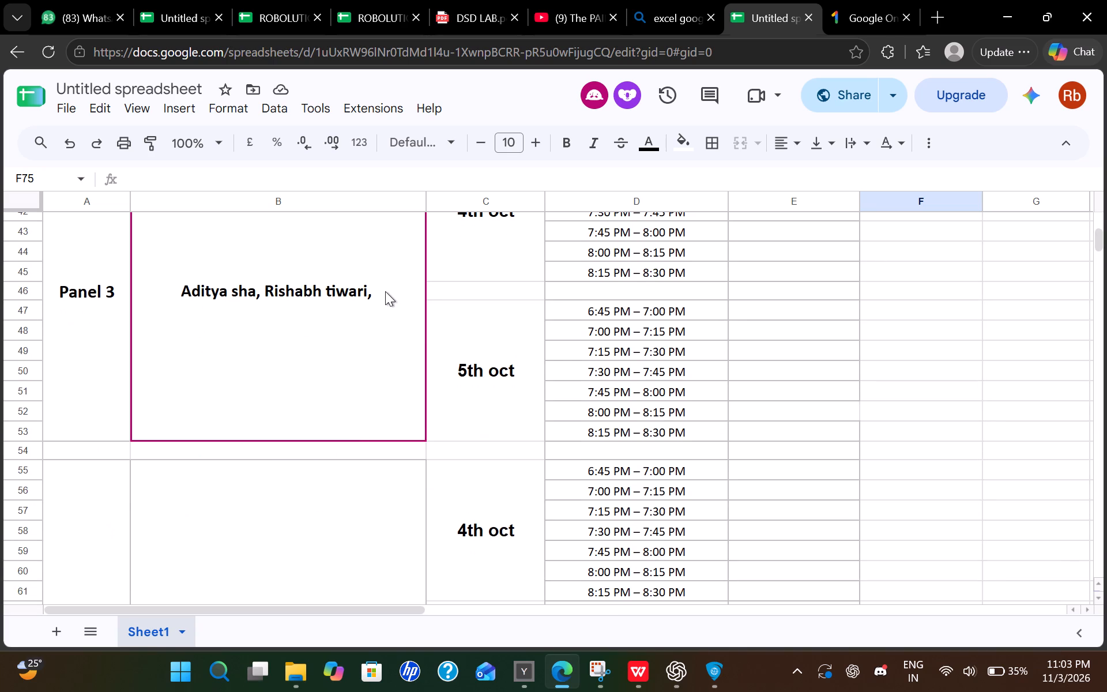
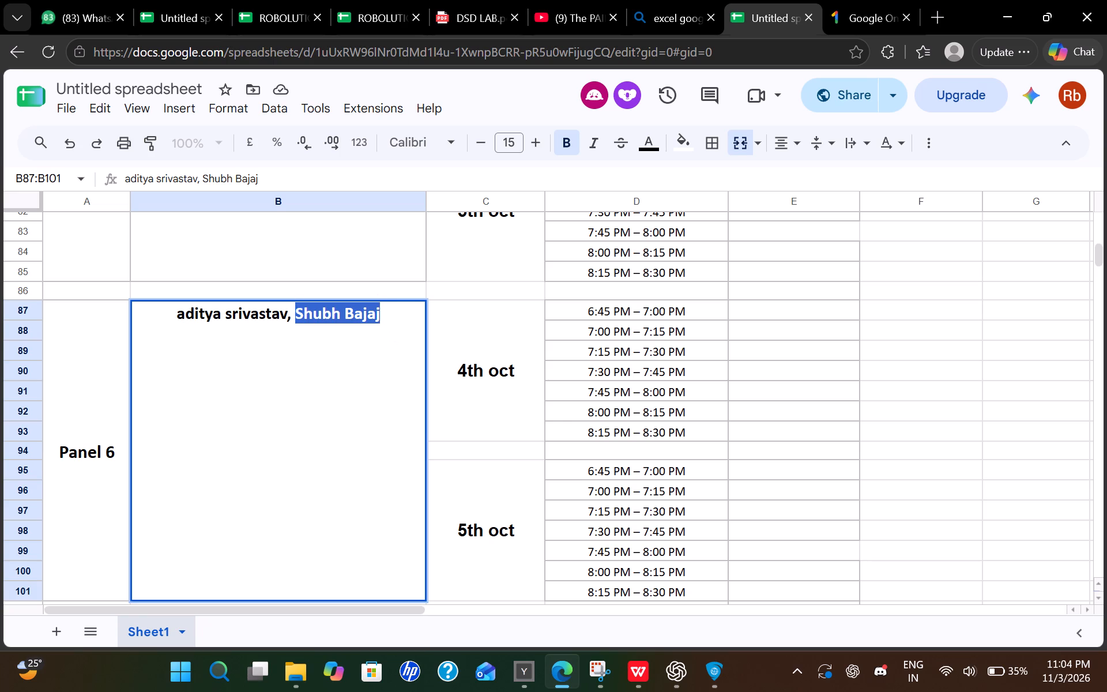
Leave Panel 6's Panelist cell and examine the original panelist spreadsheet for panelists not yet assigned in the schedule.
drag(299, 311, 293, 311)
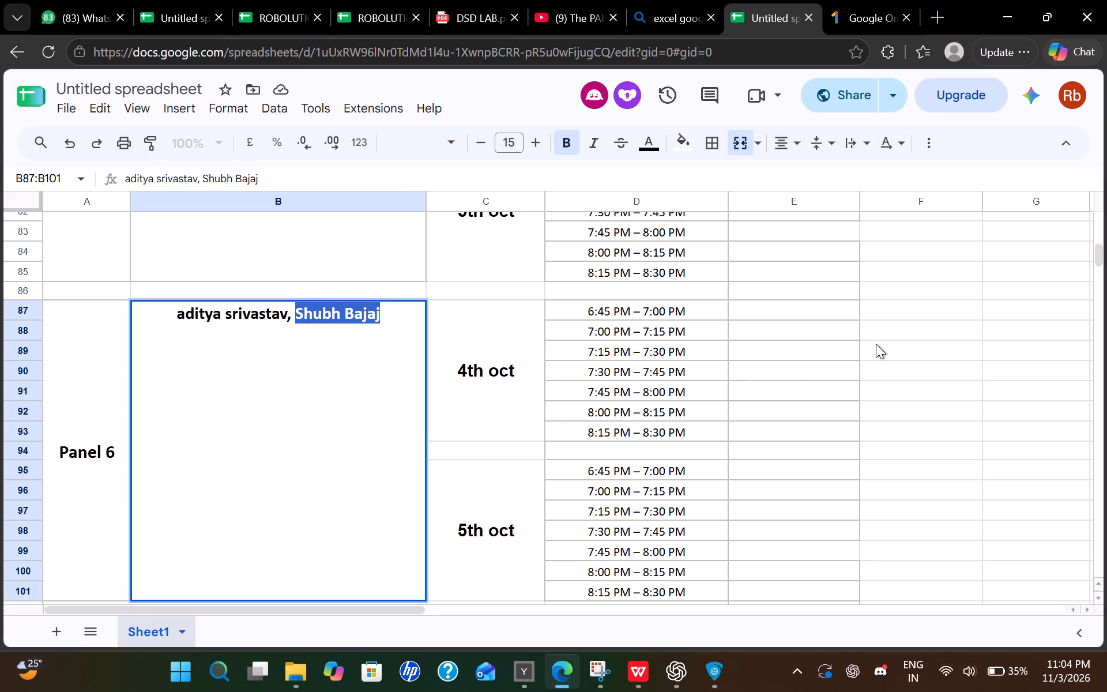
click(876, 344)
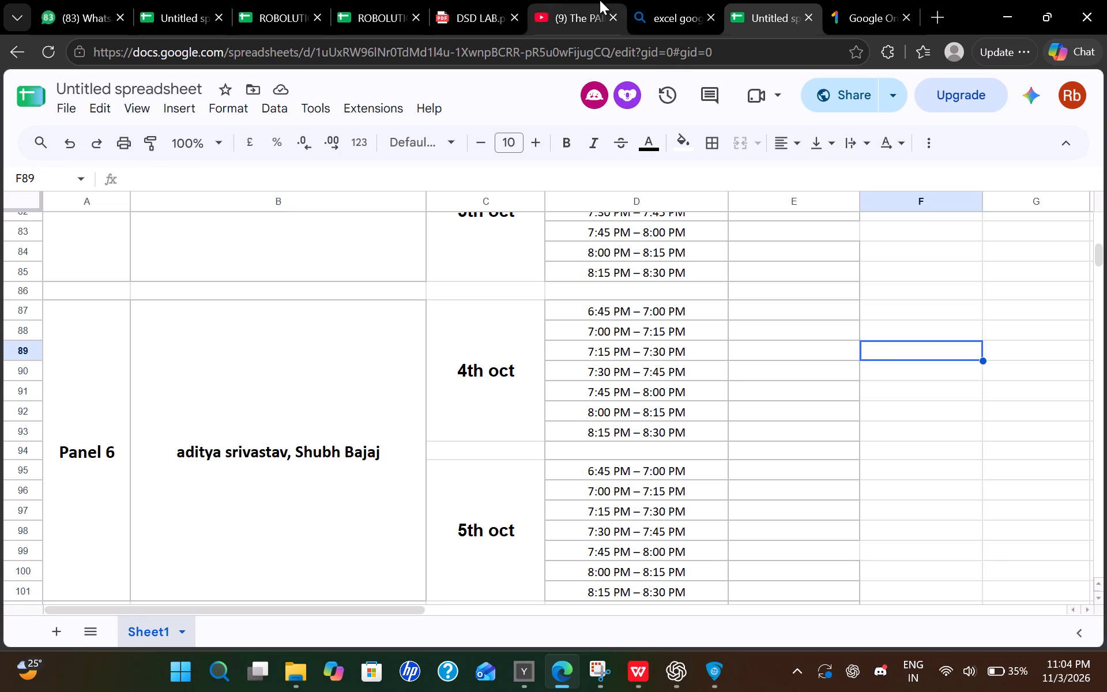
click(164, 0)
scroll(283, 278, down, 1)
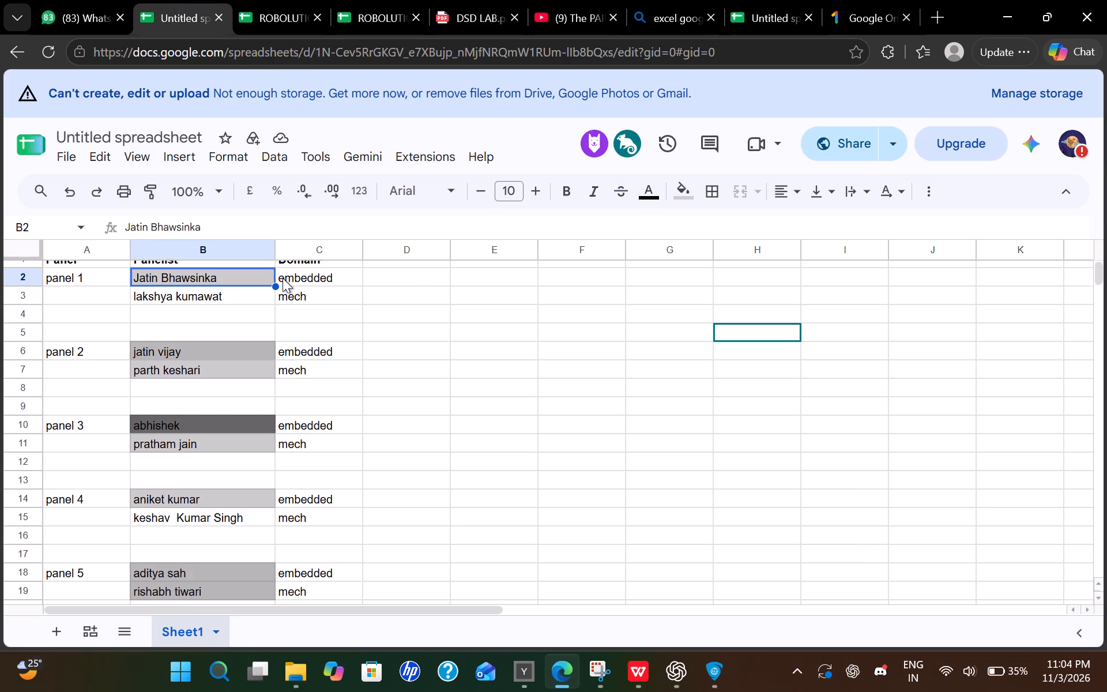
scroll(283, 278, down, 2)
click(228, 298)
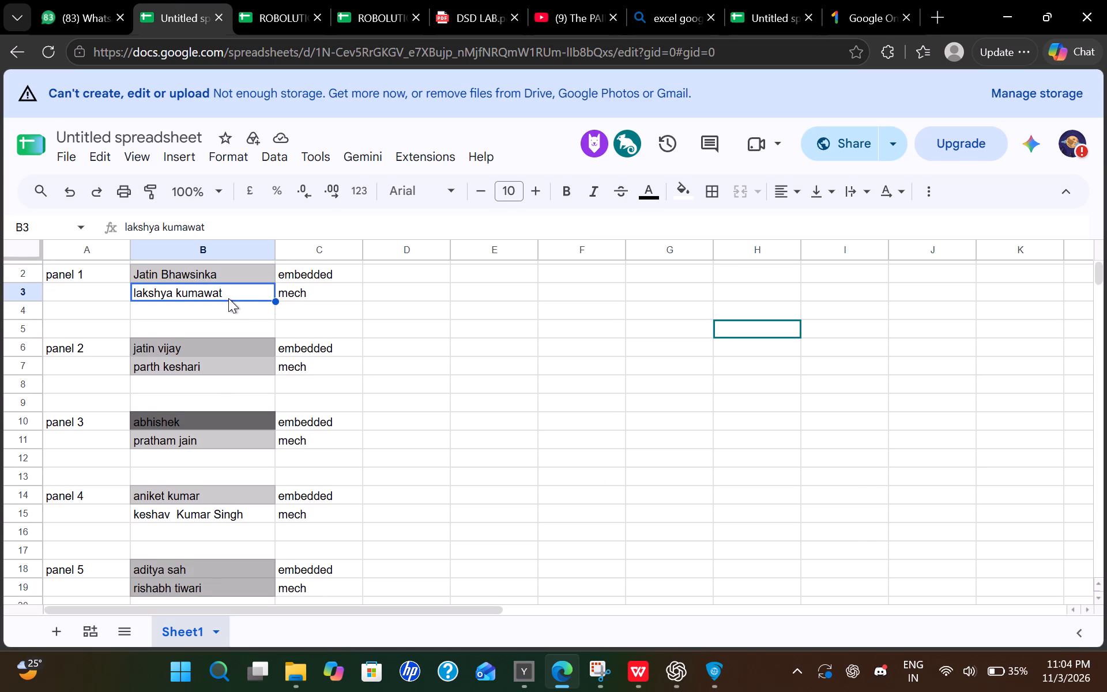
scroll(344, 330, right, 2)
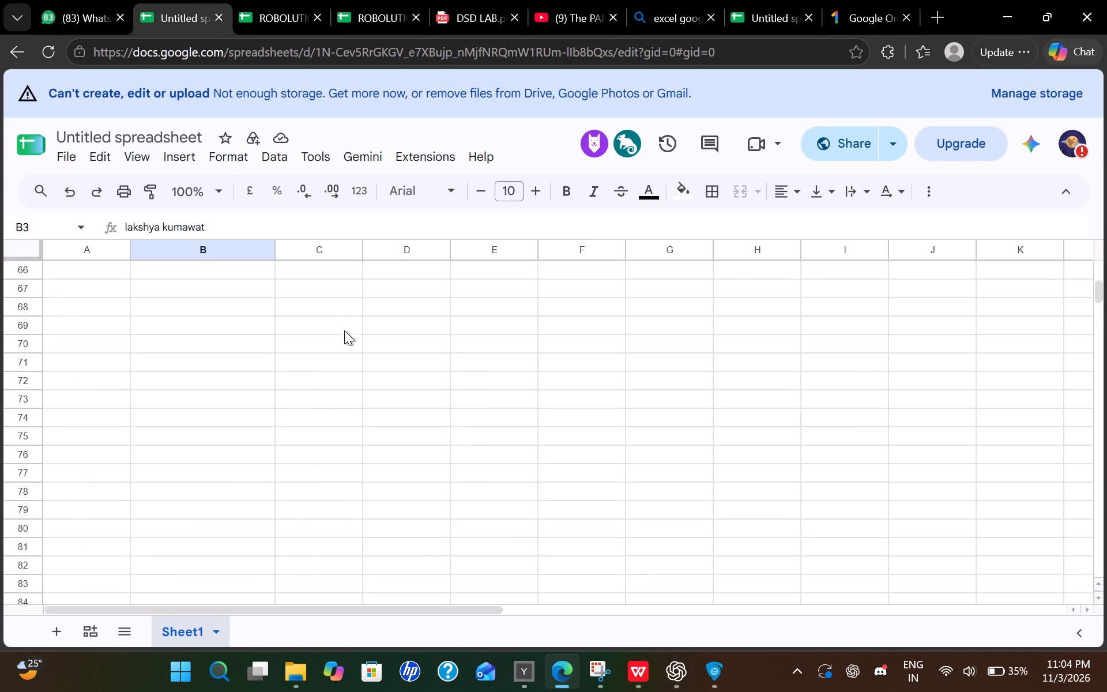
scroll(344, 330, up, 4)
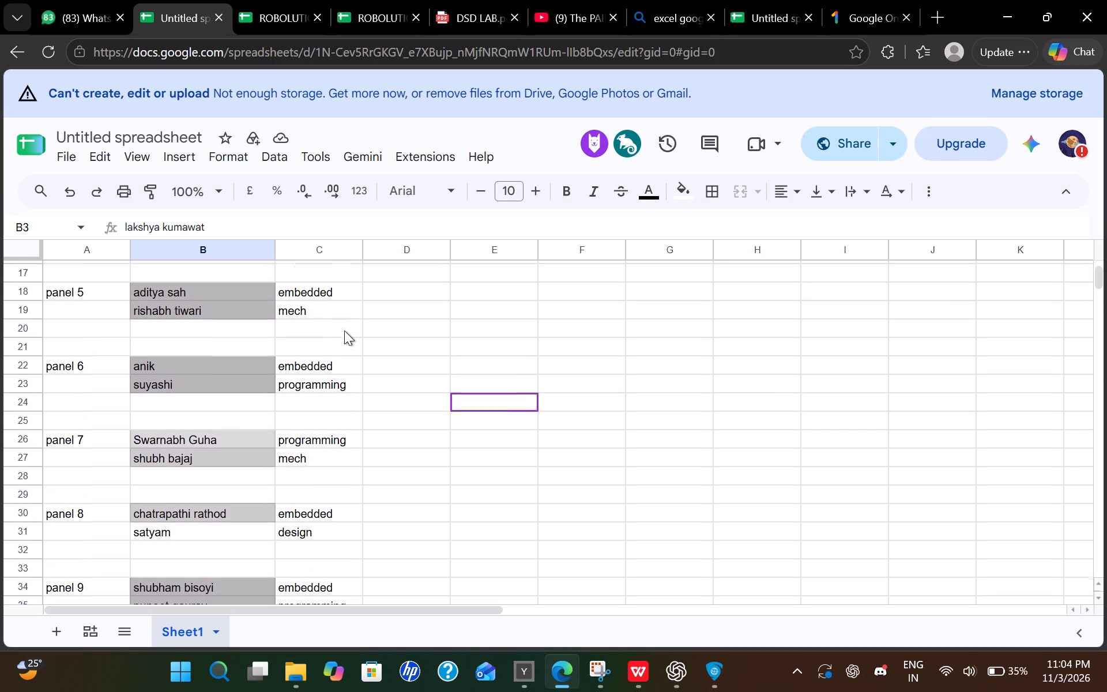
scroll(344, 330, up, 4)
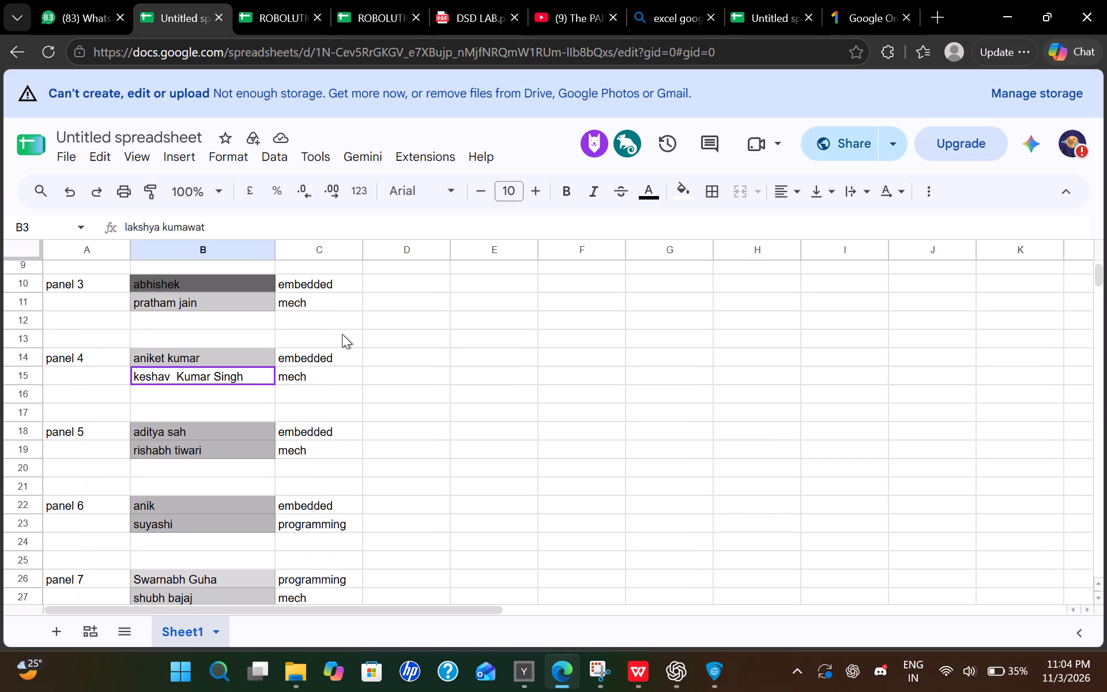
scroll(342, 334, up, 2)
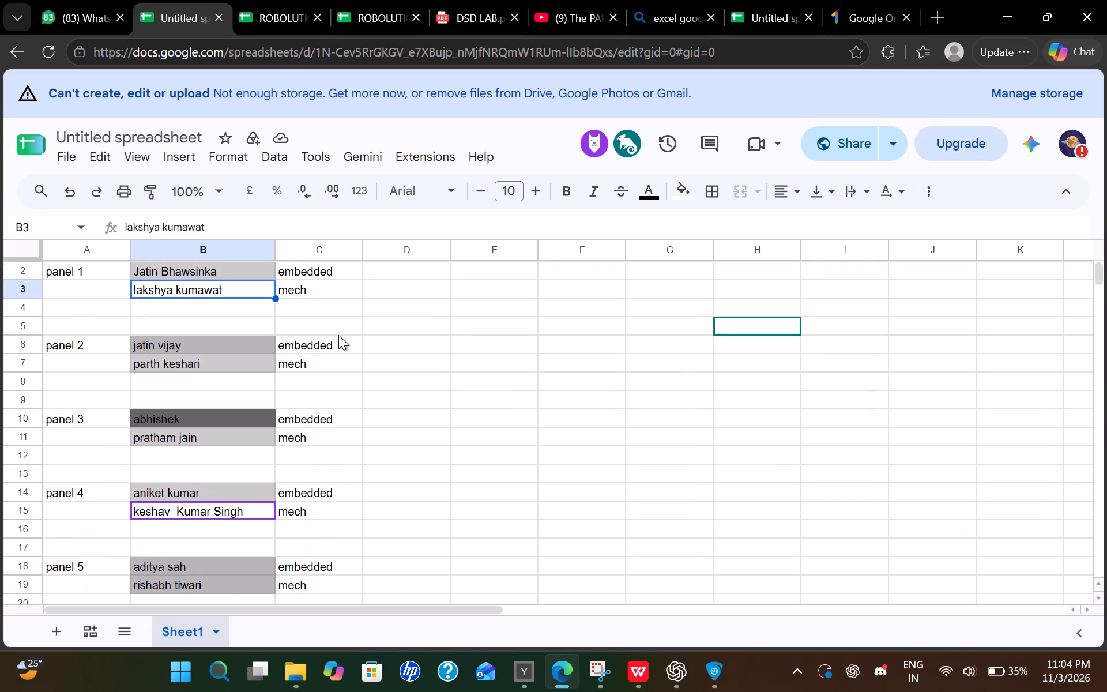
Check the Panelist cells of Panels 5 to 7 in the interview schedule for where an unassigned panelist could go.
click(781, 0)
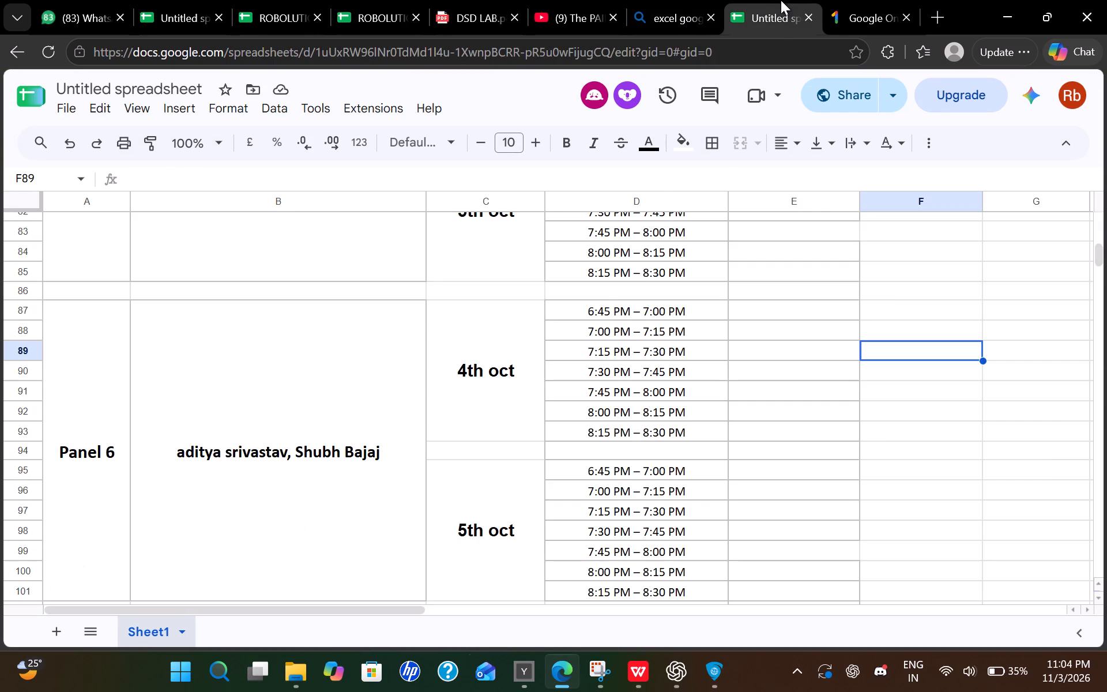
scroll(597, 320, down, 1)
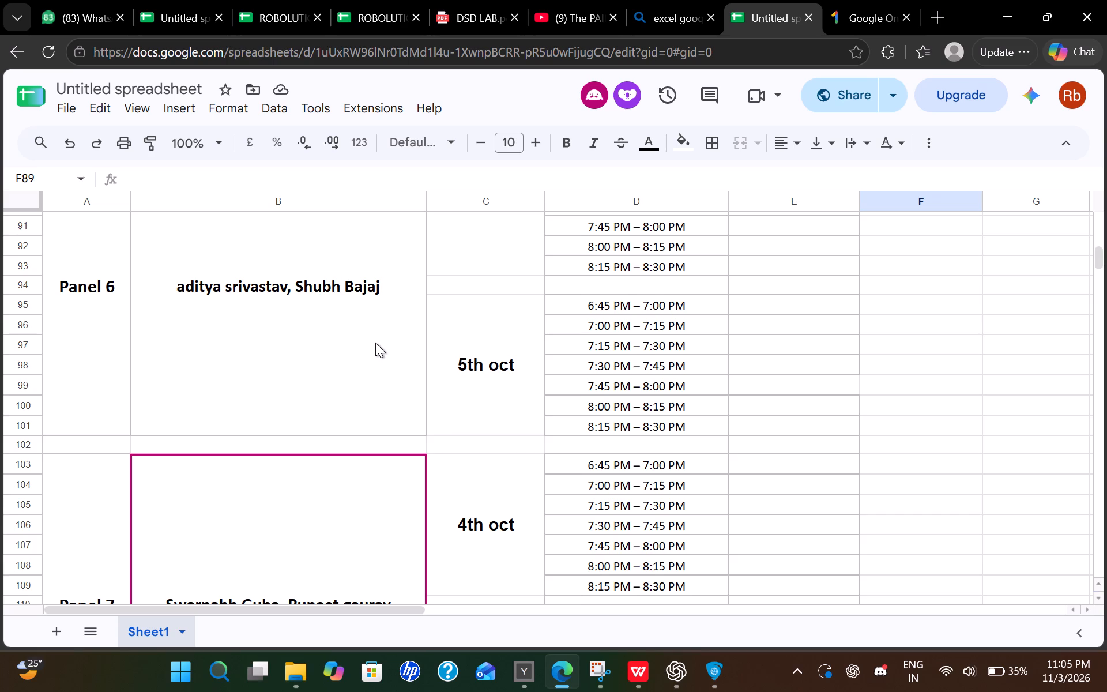
scroll(375, 343, down, 3)
scroll(375, 343, up, 1)
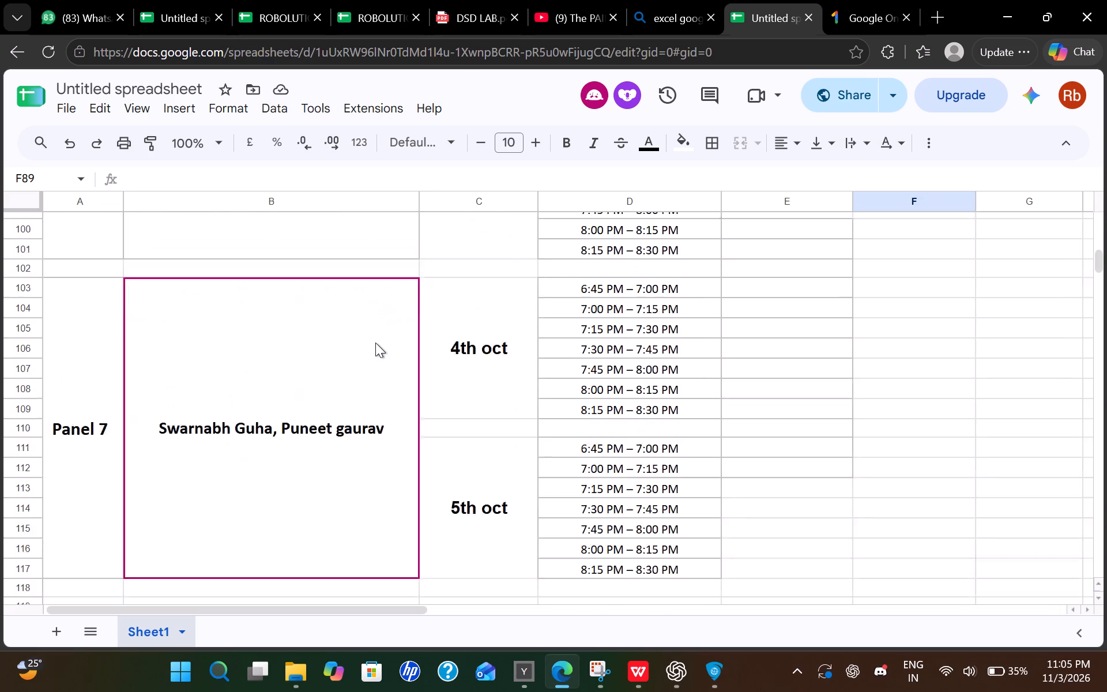
scroll(375, 343, up, 3)
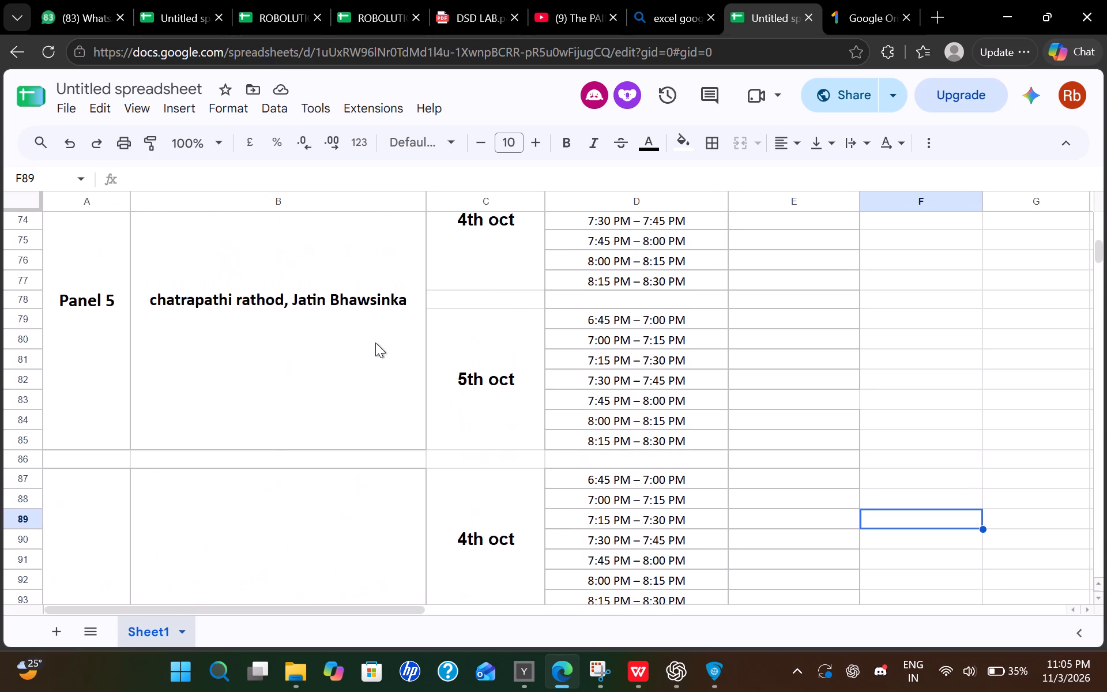
scroll(375, 343, up, 1)
scroll(375, 343, down, 1)
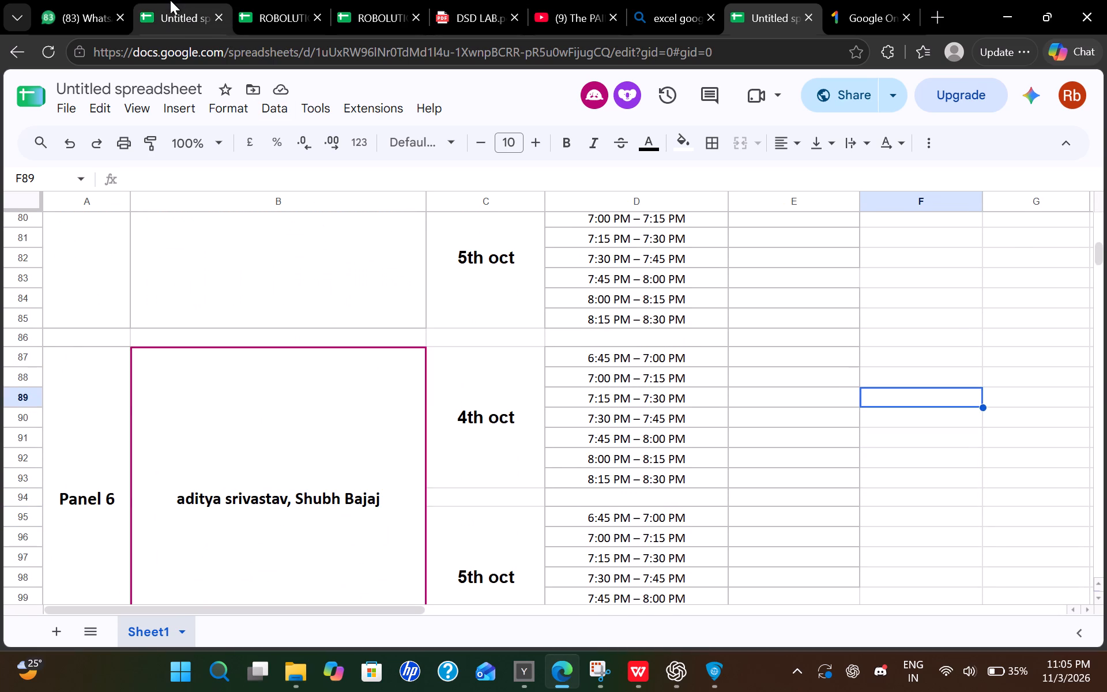
Copy the panel 4 mech panelist's name from the original panelist spreadsheet.
click(170, 0)
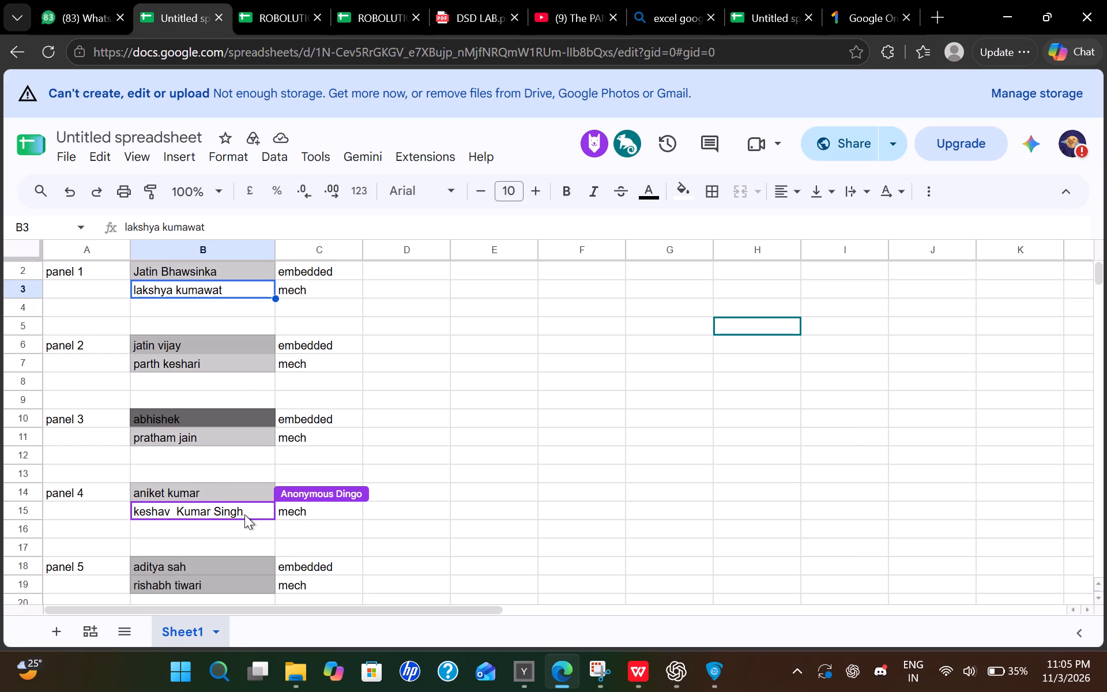
click(242, 512)
key(ctrl+c)
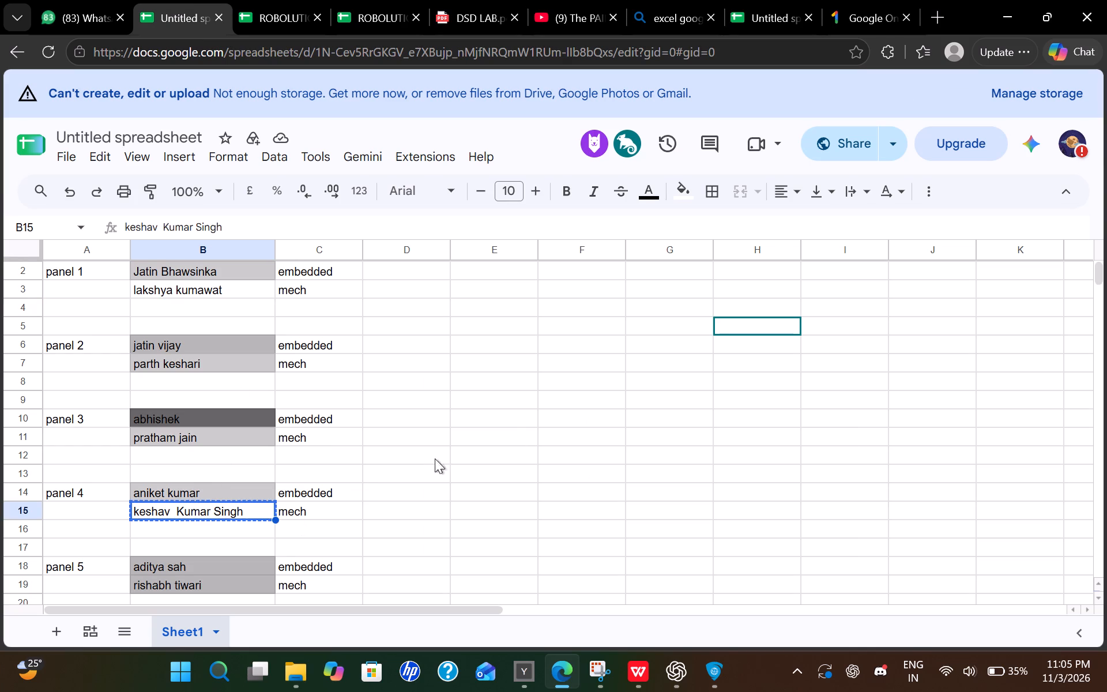
click(514, 431)
Review the Panelist cells of Panels 1 to 7 in the schedule against the names in the original panelist spreadsheet.
click(783, 0)
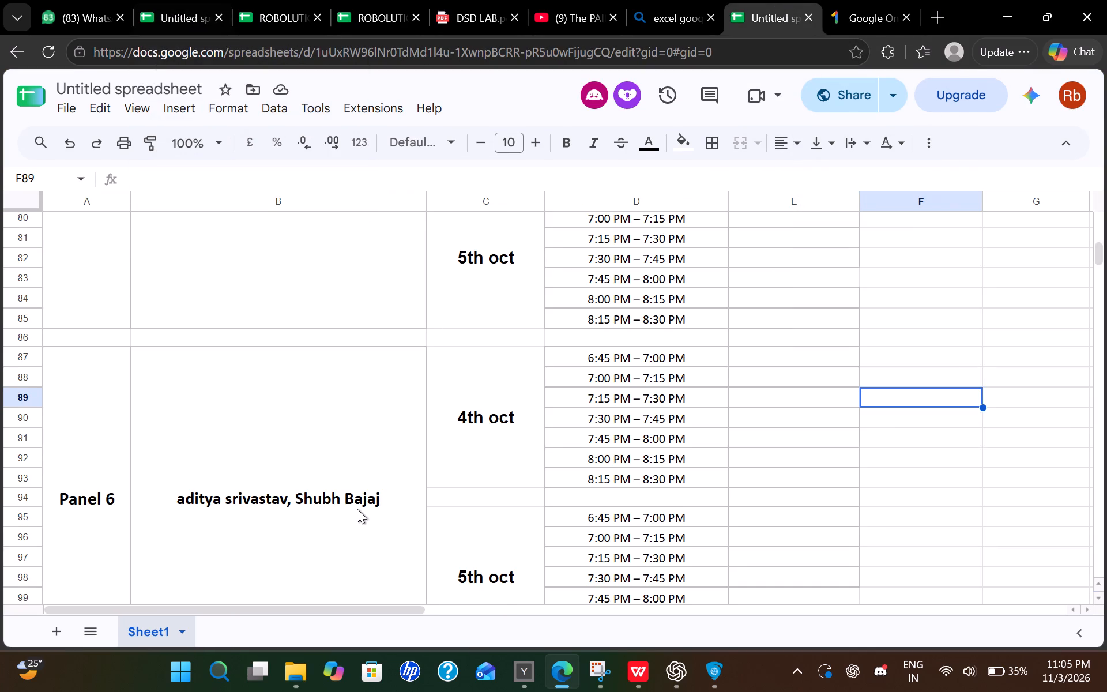
scroll(357, 509, down, 1)
scroll(381, 437, down, 2)
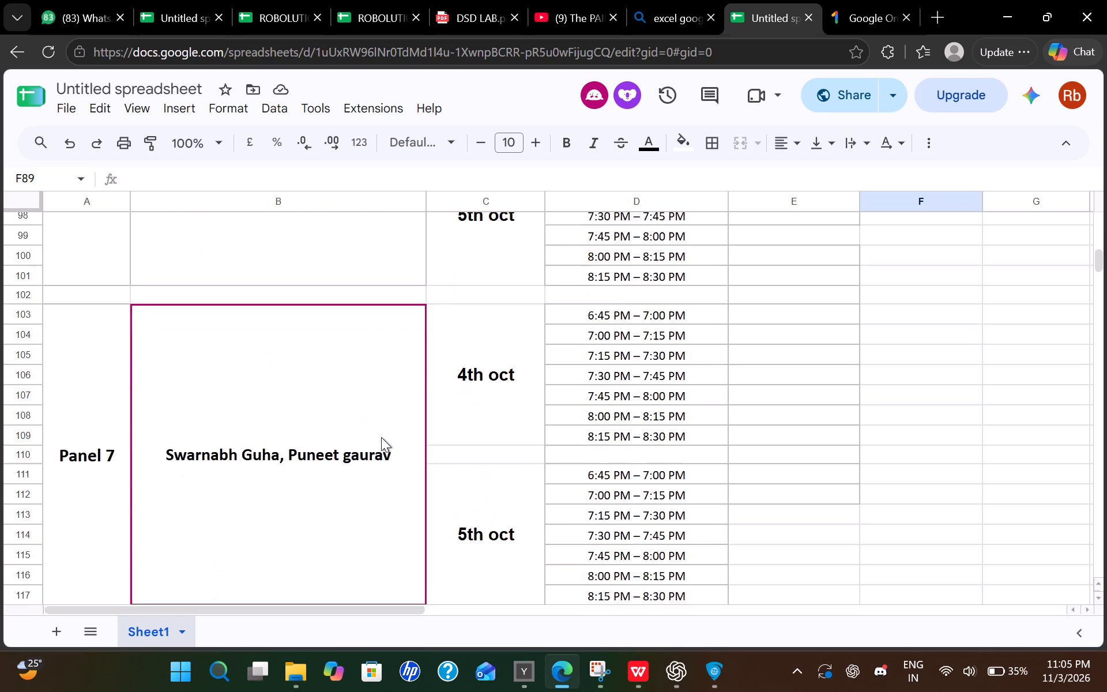
scroll(381, 437, down, 1)
scroll(381, 437, up, 3)
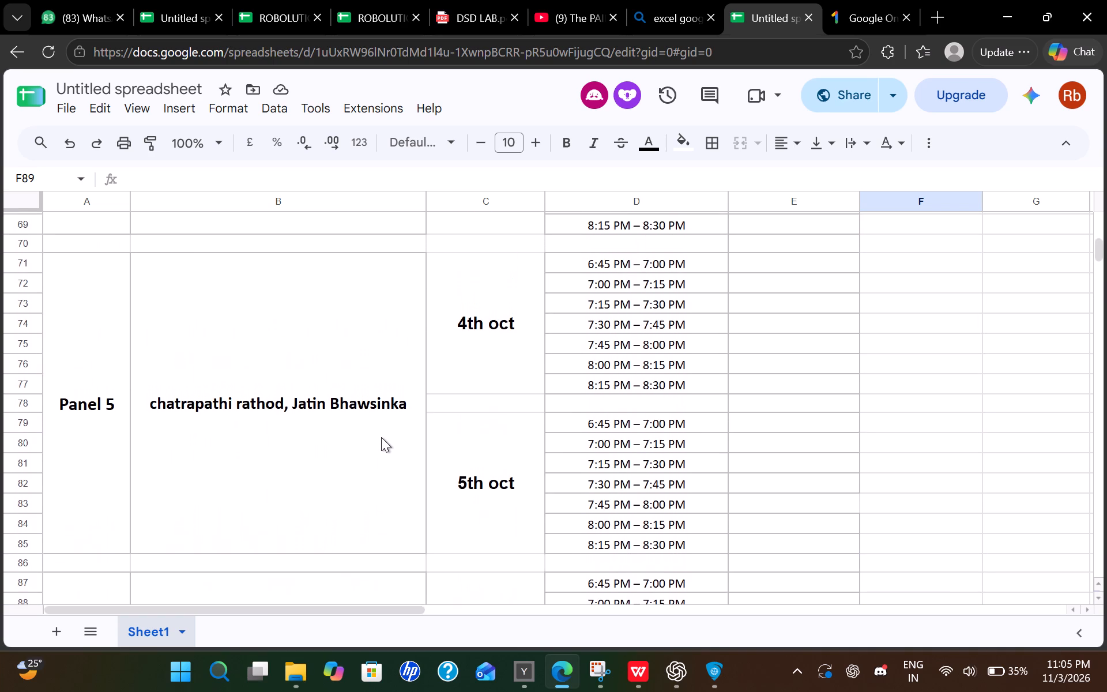
scroll(381, 437, up, 5)
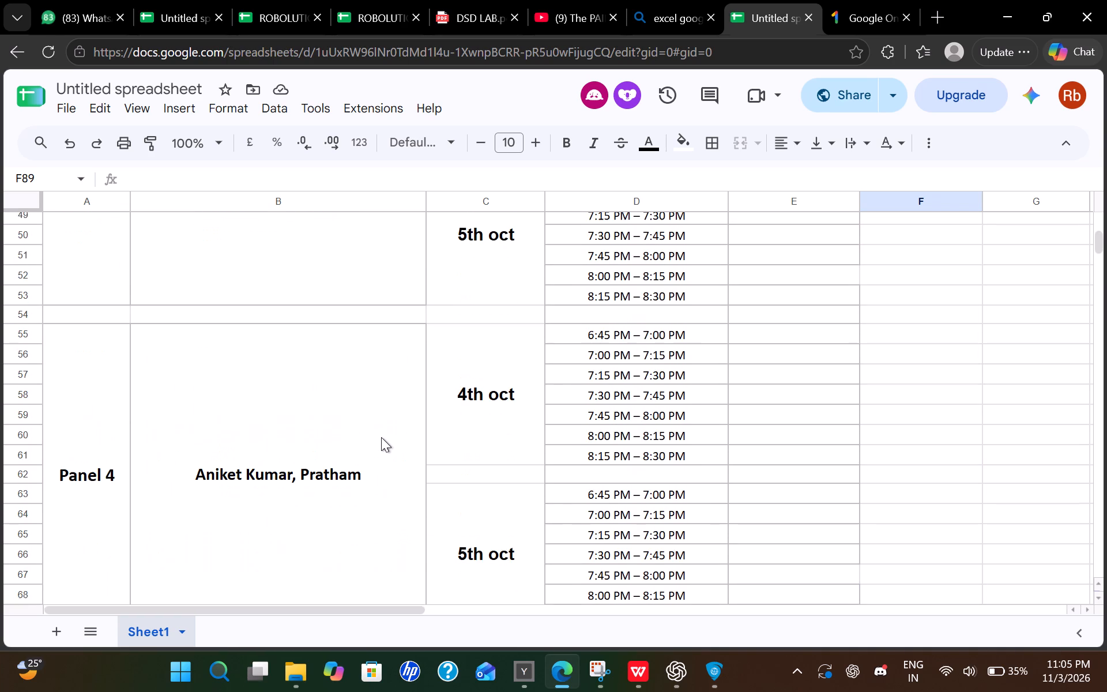
scroll(381, 437, up, 4)
scroll(381, 437, down, 1)
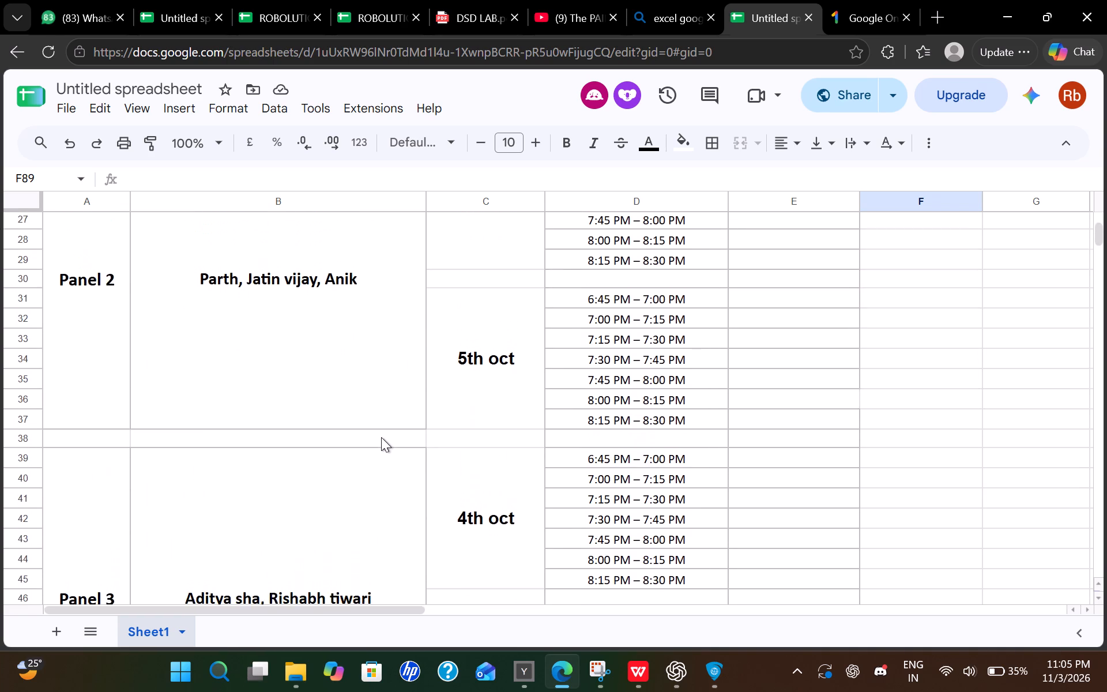
scroll(381, 437, down, 1)
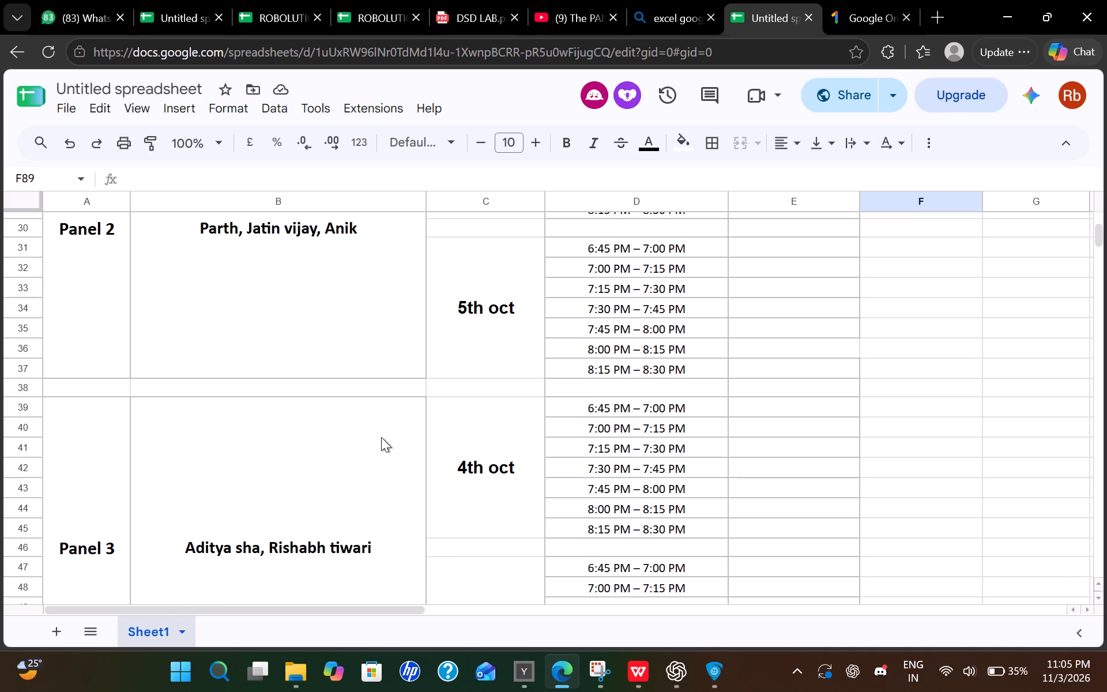
scroll(376, 440, up, 1)
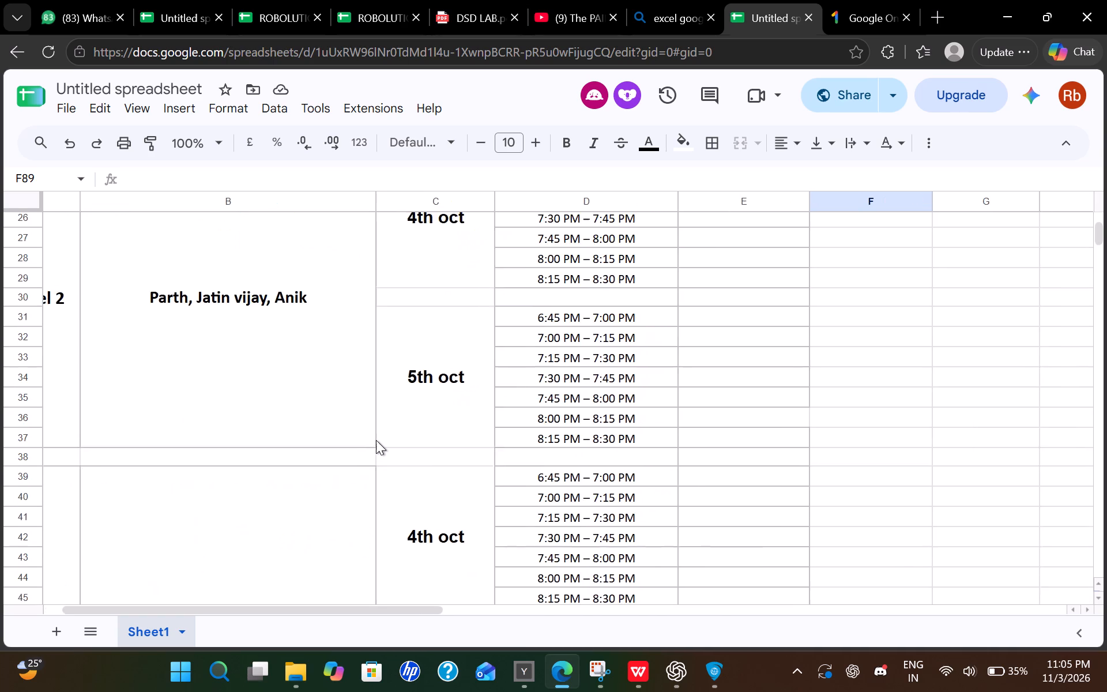
scroll(376, 440, up, 5)
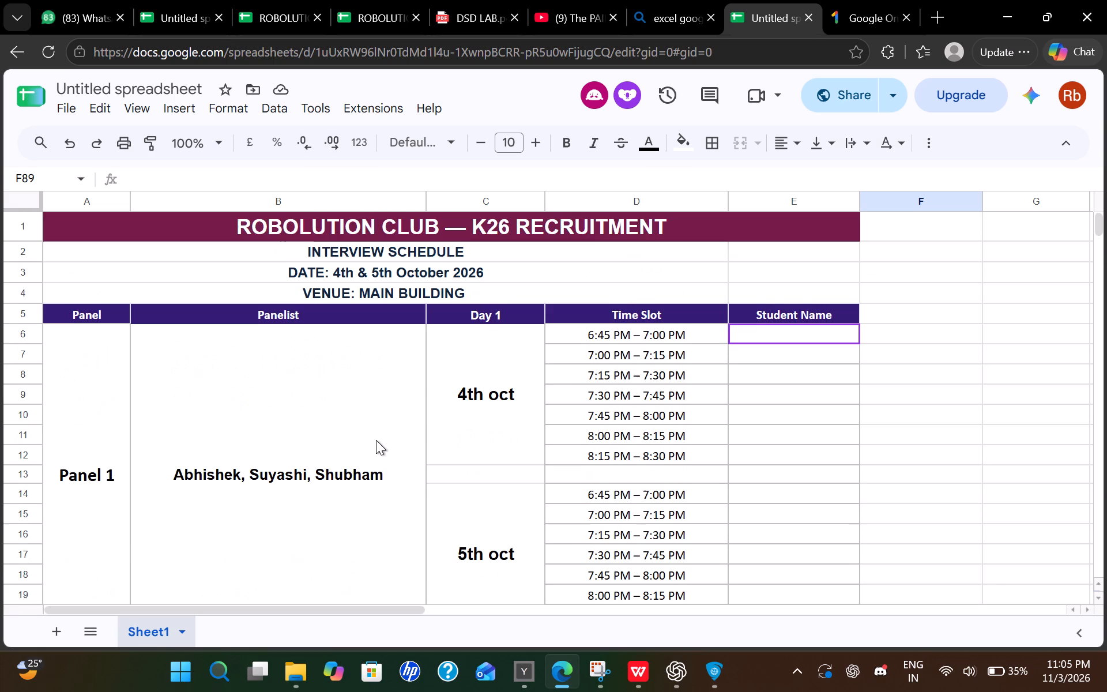
scroll(376, 440, down, 6)
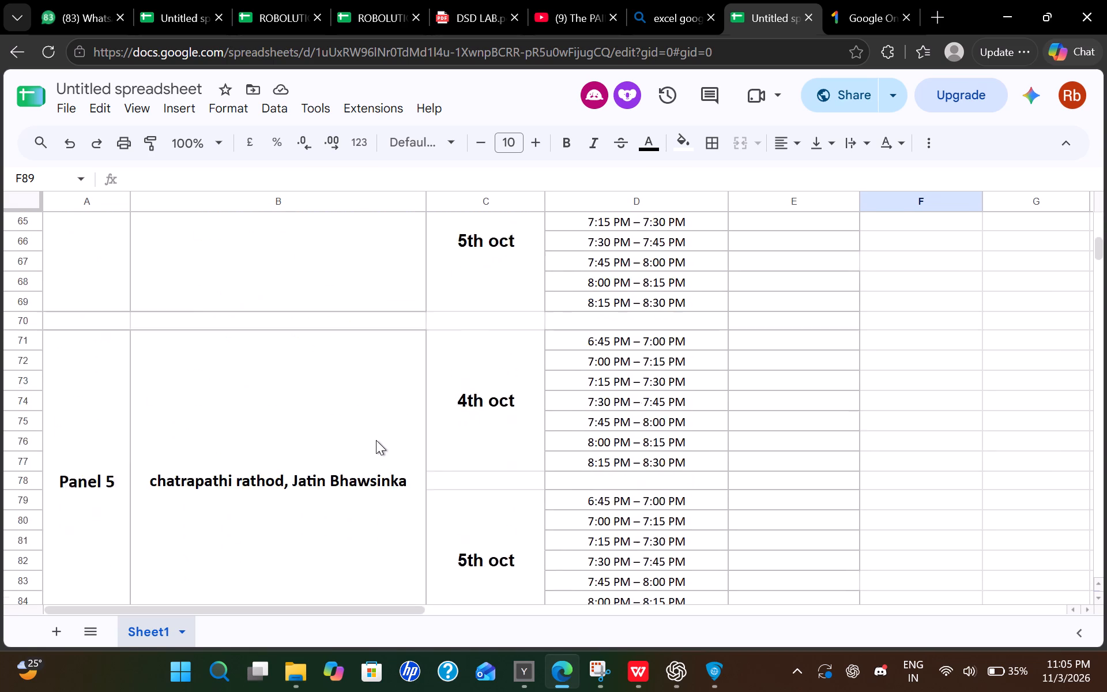
scroll(376, 440, down, 8)
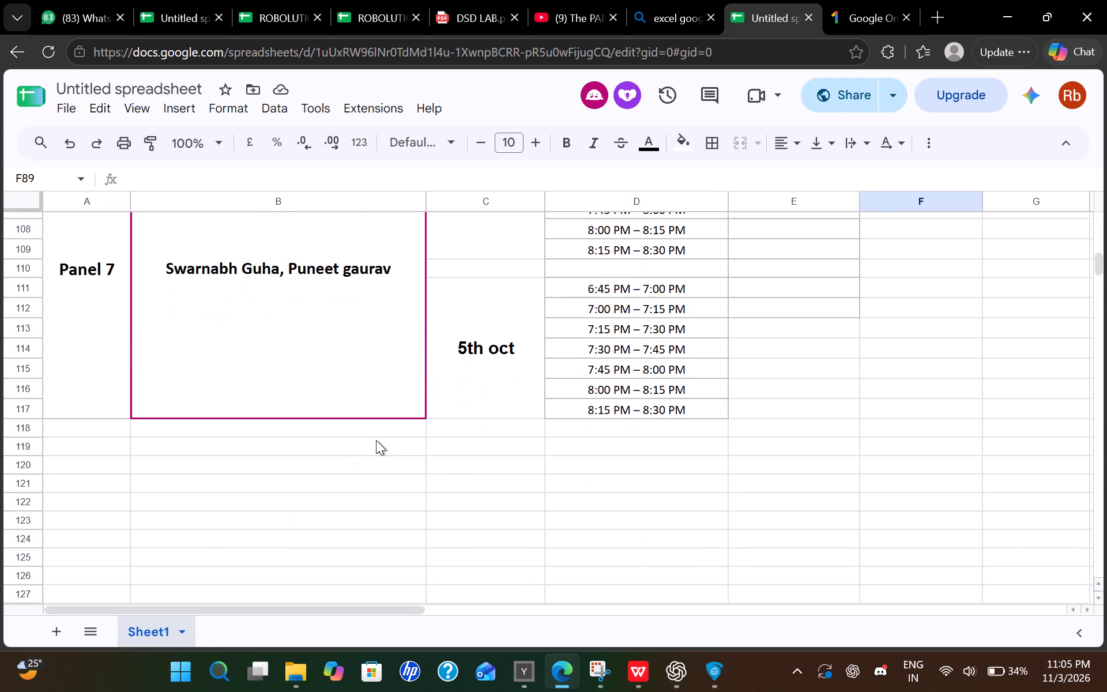
scroll(376, 440, down, 2)
scroll(315, 520, up, 1)
click(329, 540)
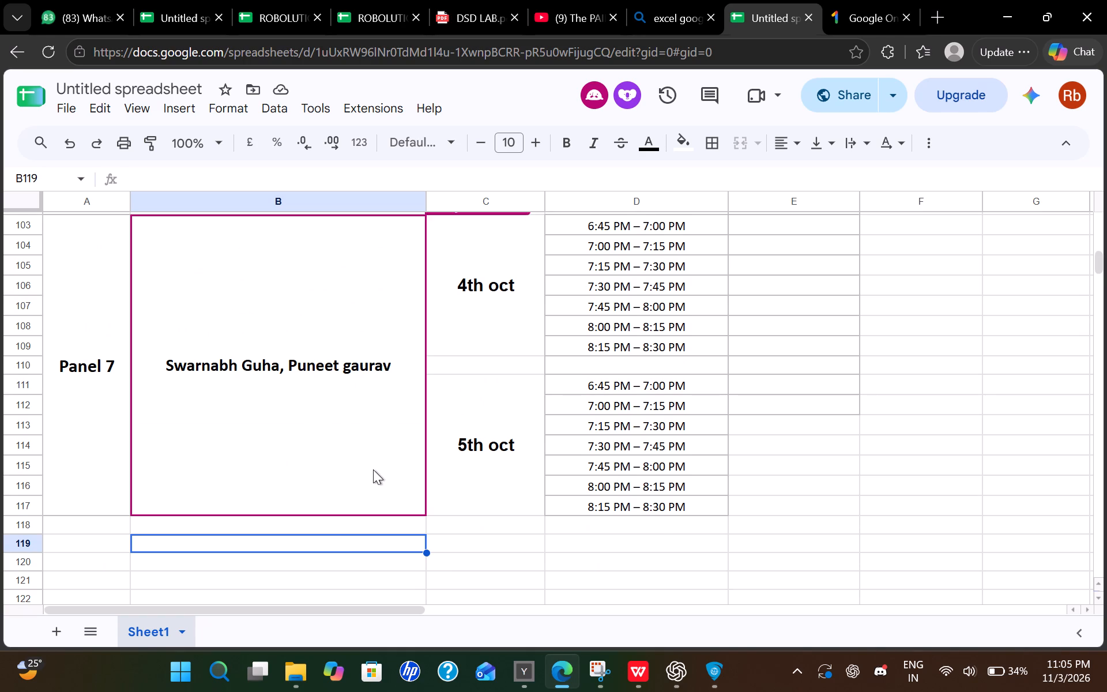
scroll(373, 469, up, 3)
scroll(807, 339, down, 4)
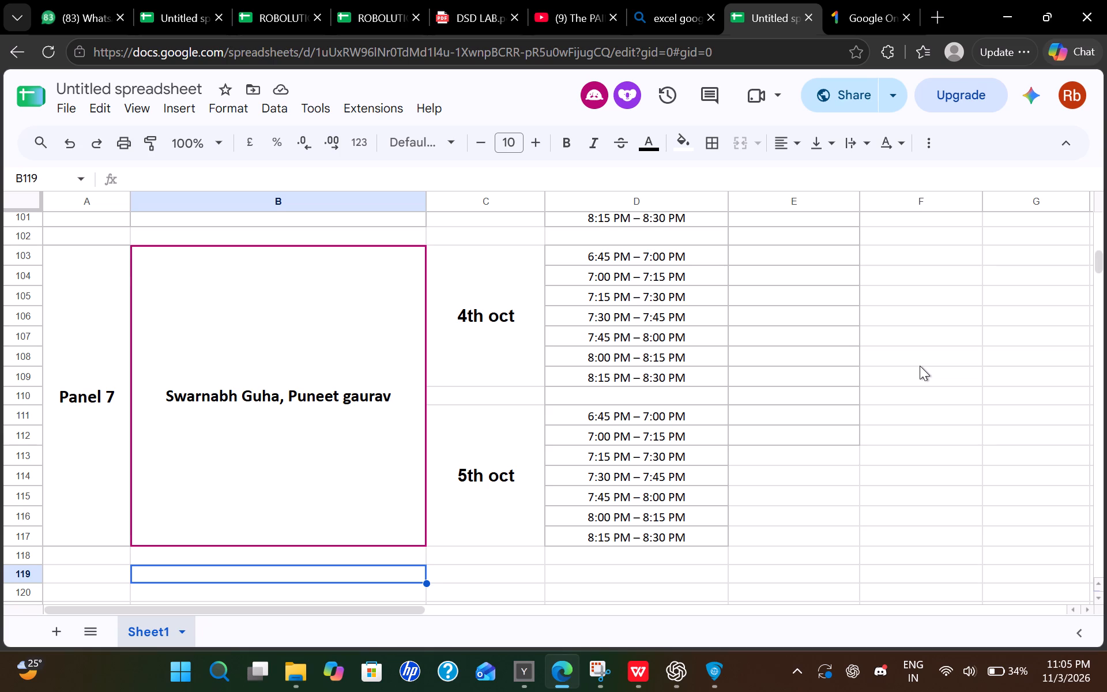
scroll(920, 366, up, 7)
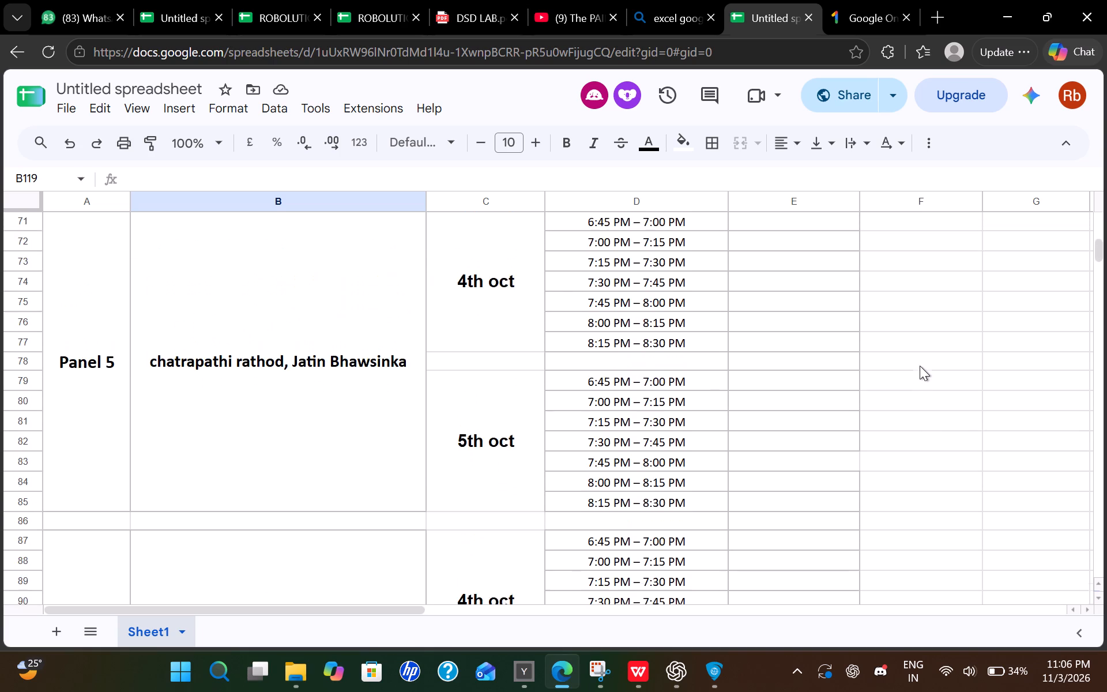
scroll(920, 366, up, 4)
scroll(920, 366, down, 1)
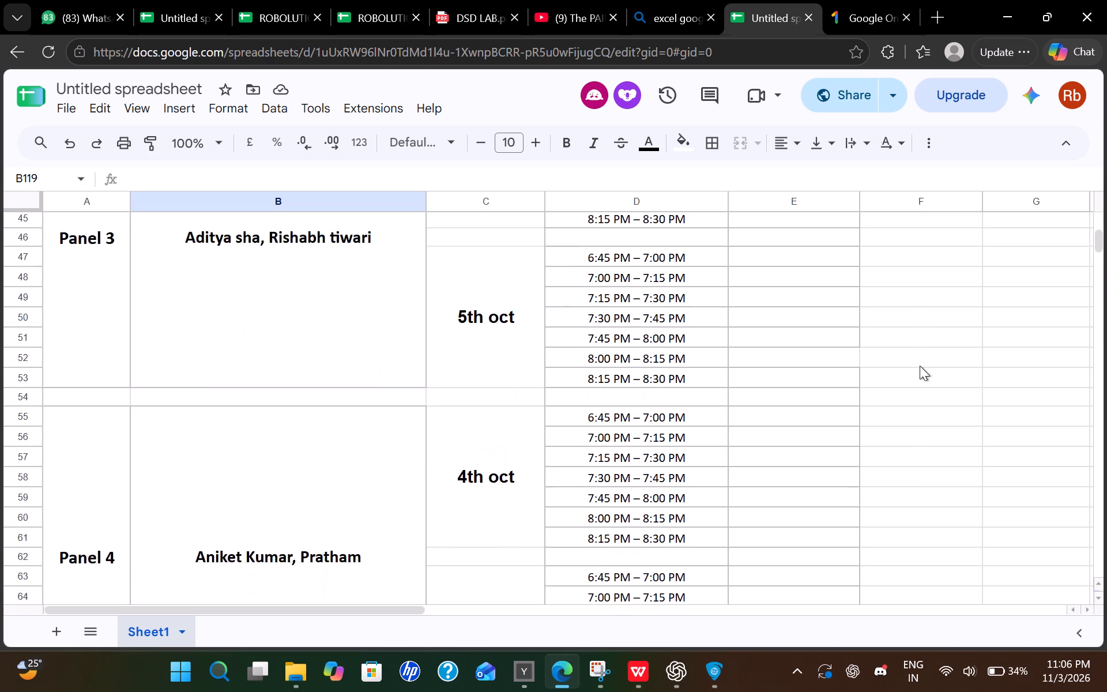
scroll(920, 366, down, 2)
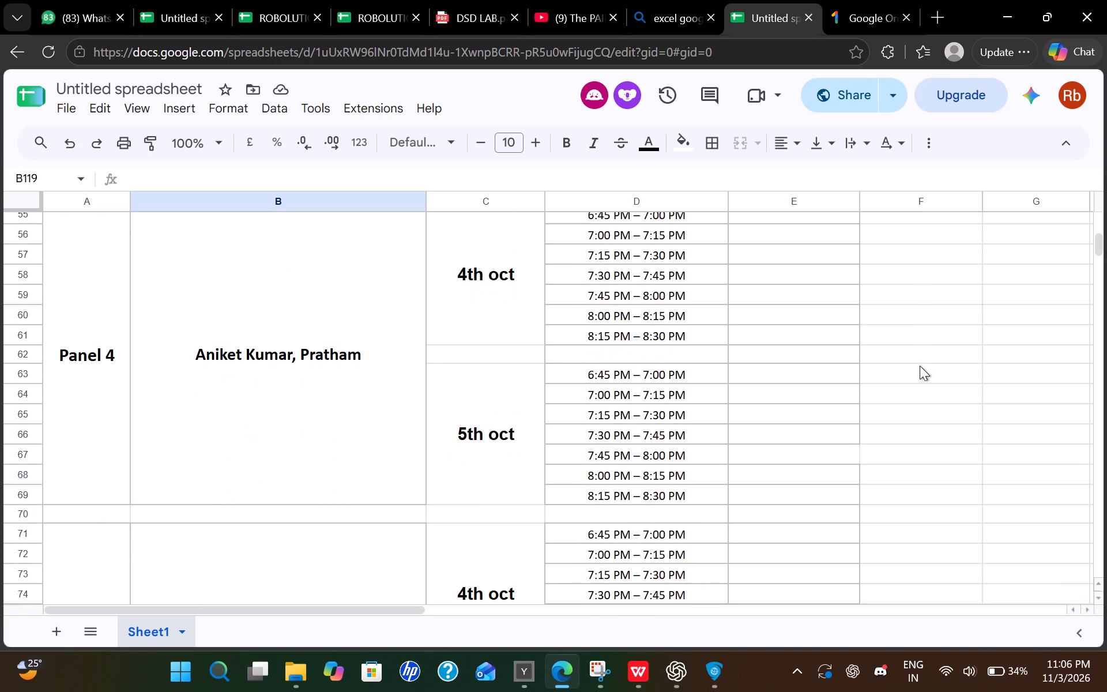
scroll(920, 366, down, 2)
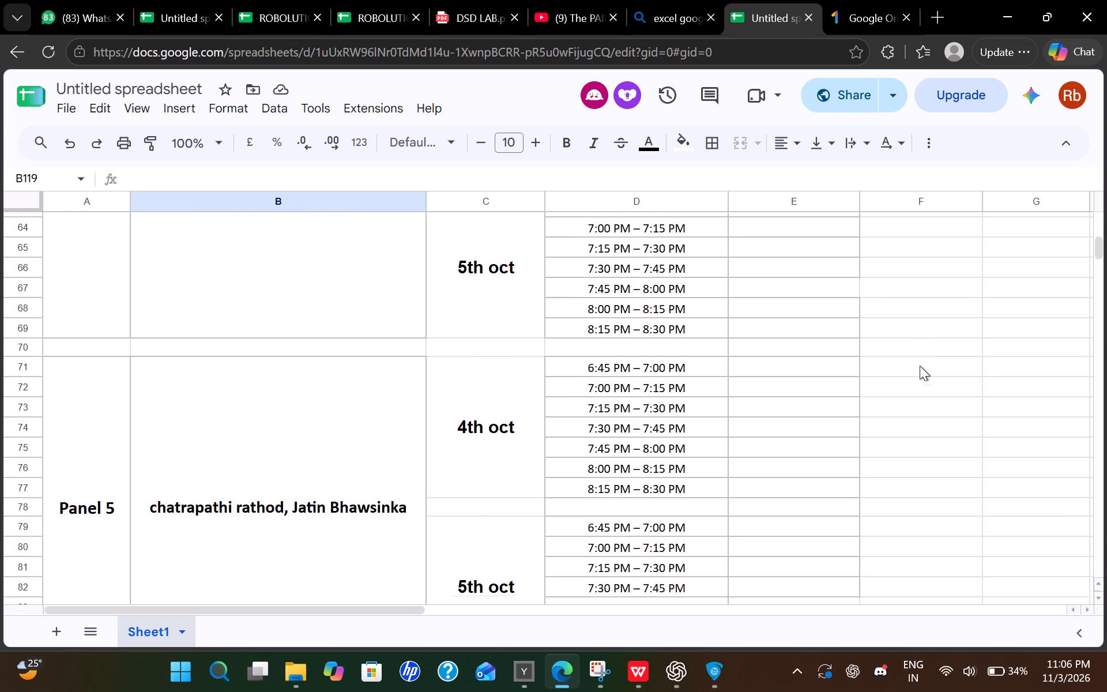
scroll(920, 366, down, 3)
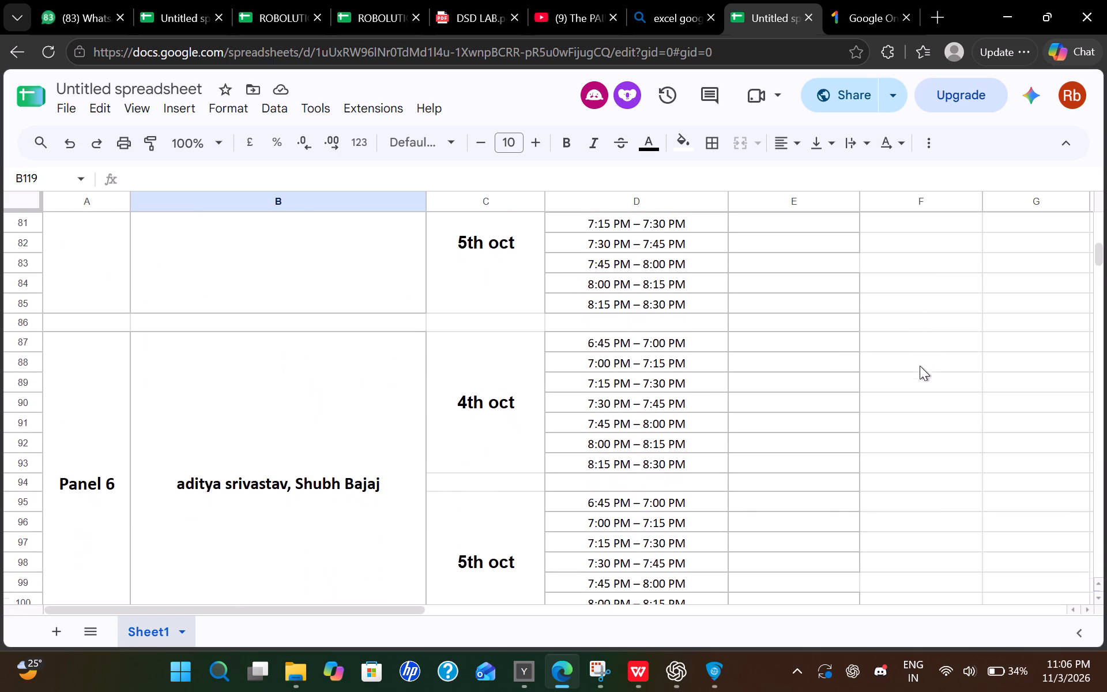
scroll(920, 366, down, 3)
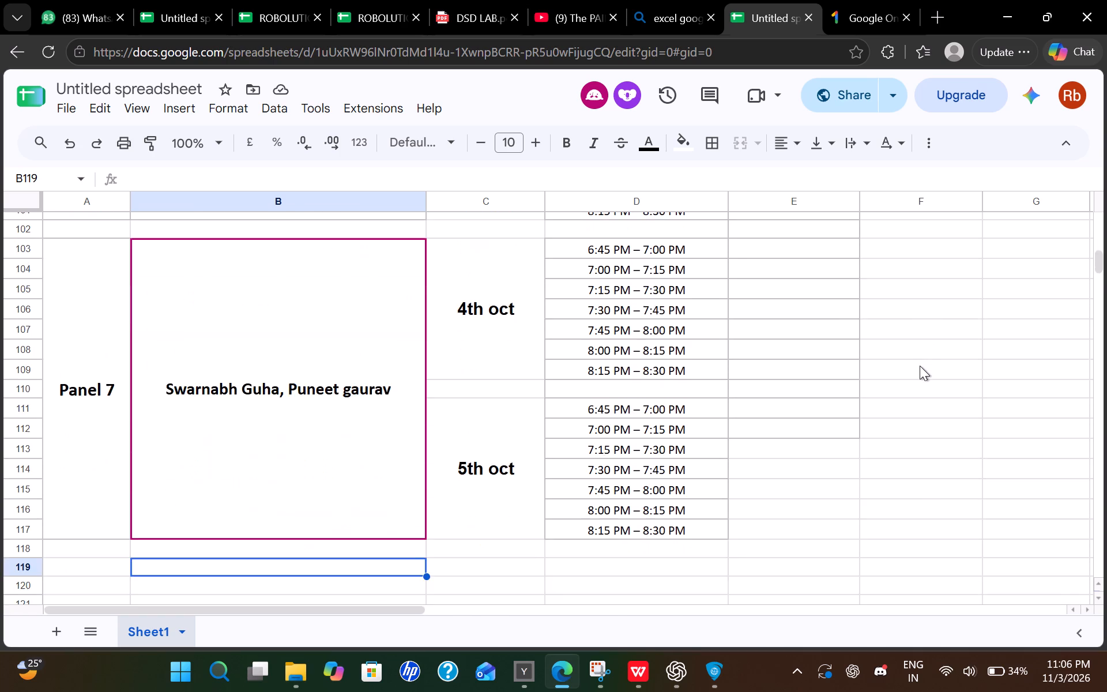
scroll(920, 366, down, 1)
scroll(920, 366, up, 1)
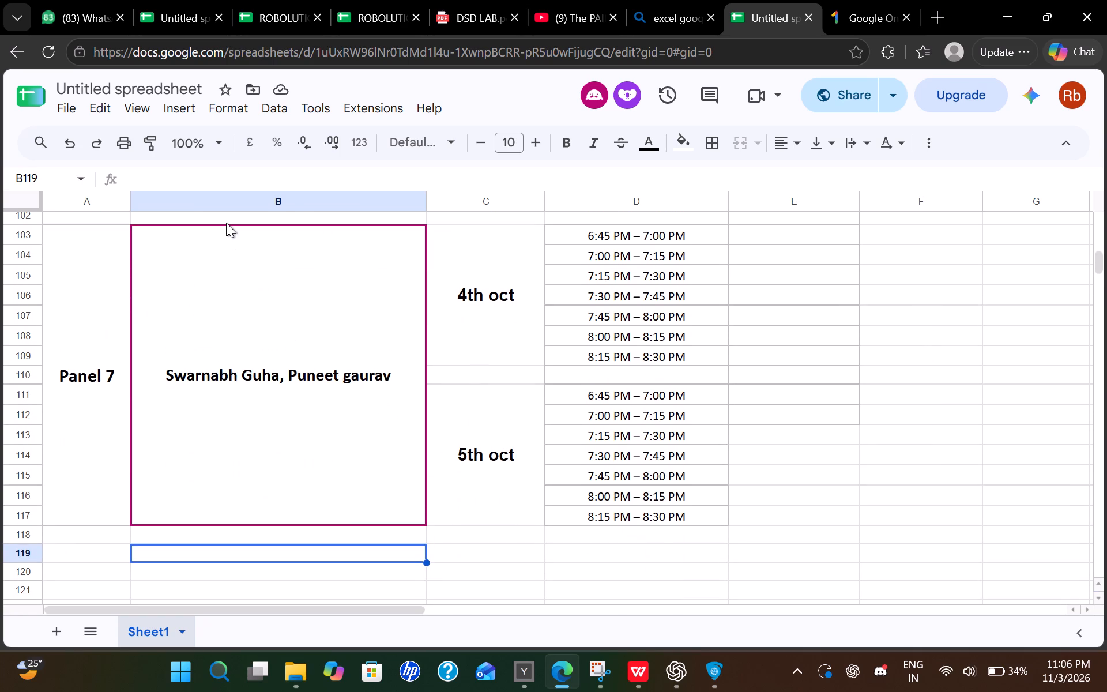
click(170, 2)
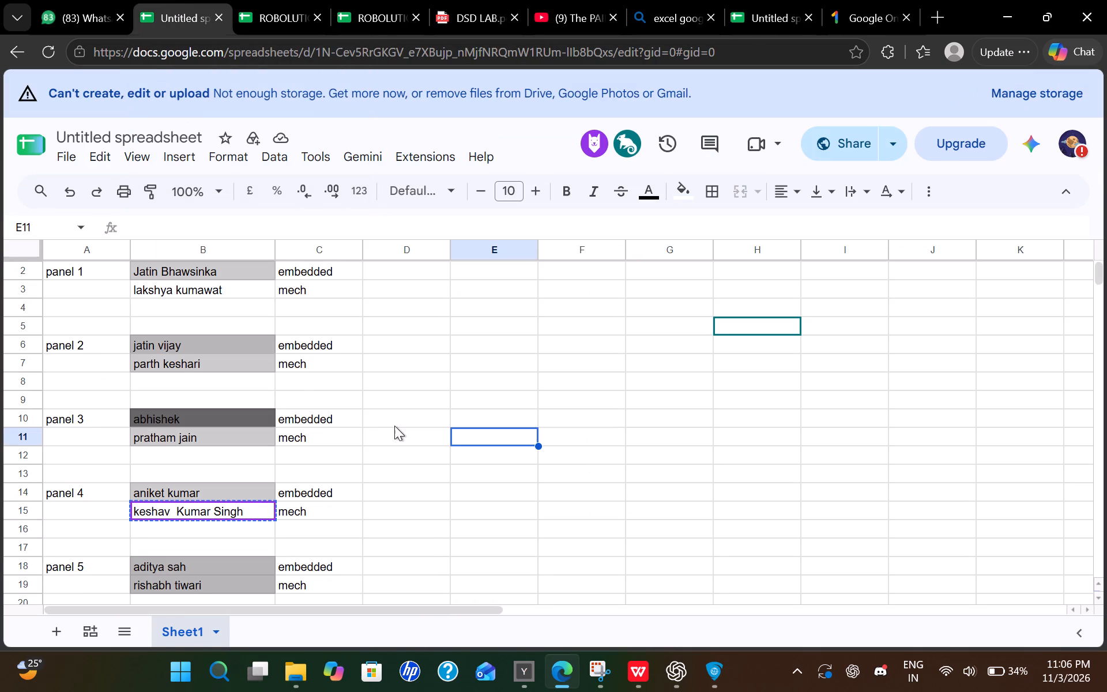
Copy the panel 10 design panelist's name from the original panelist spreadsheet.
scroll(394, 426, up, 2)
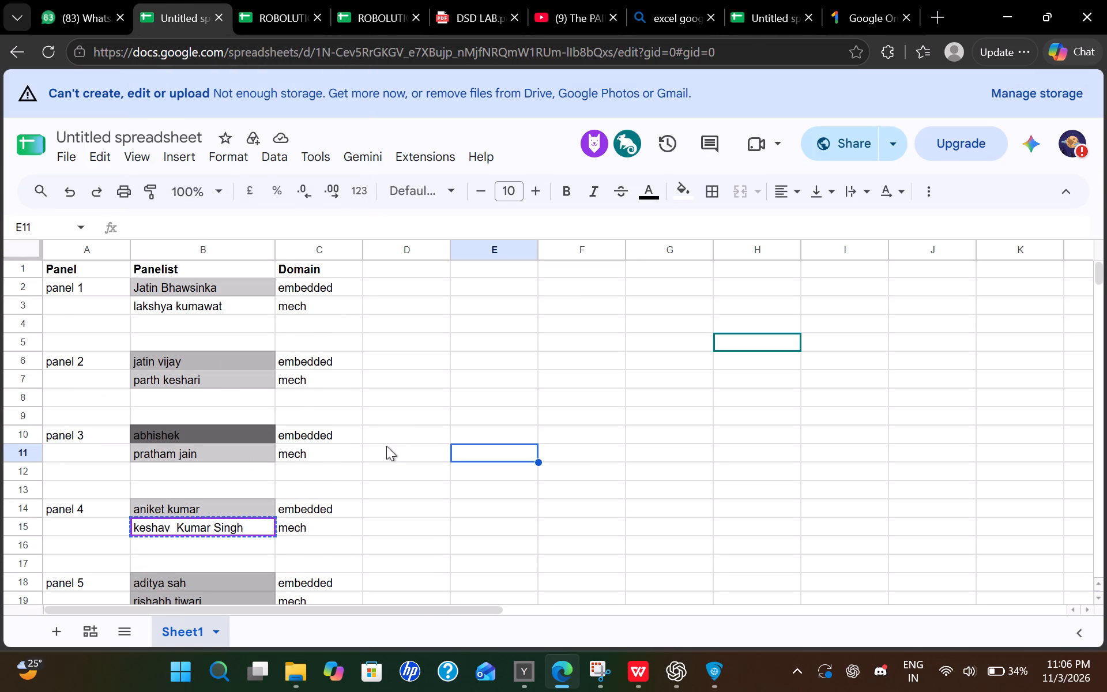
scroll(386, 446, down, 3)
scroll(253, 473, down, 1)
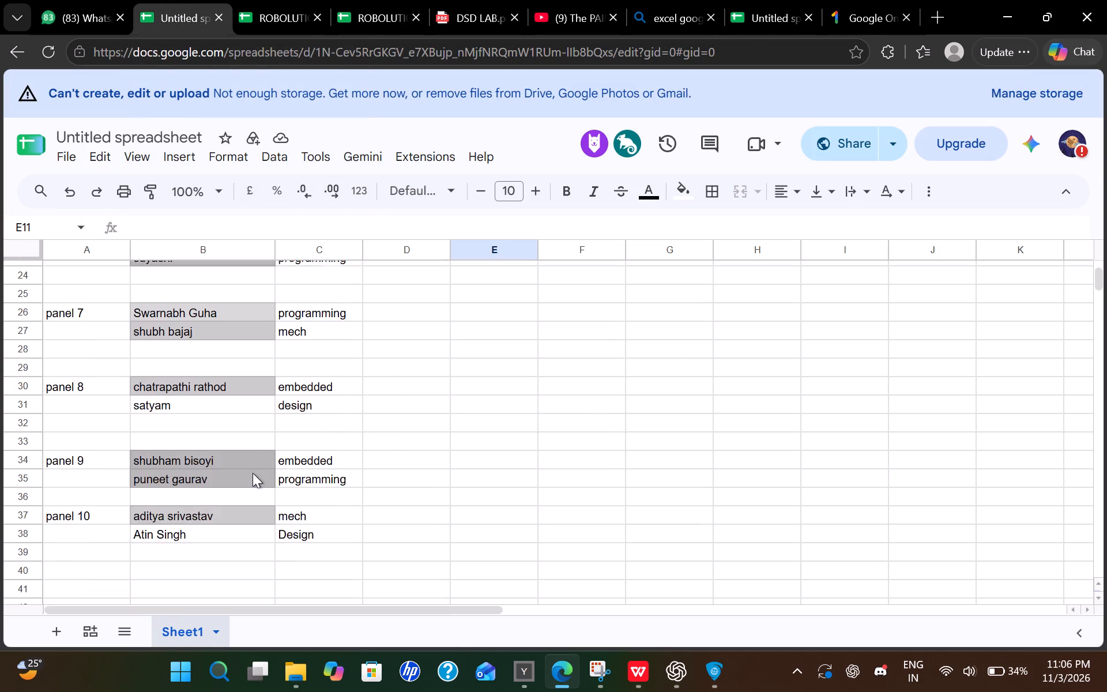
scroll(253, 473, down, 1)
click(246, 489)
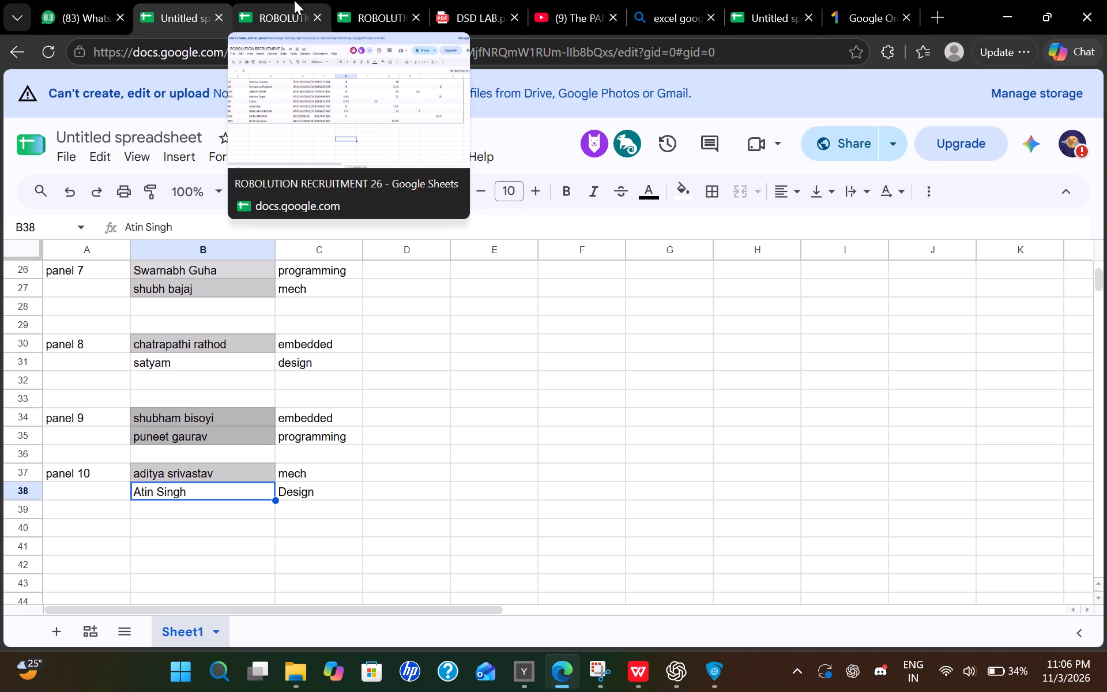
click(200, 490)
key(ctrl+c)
Add a comma and a space after the second name in Panel 7's Panelist cell of the interview schedule.
click(728, 0)
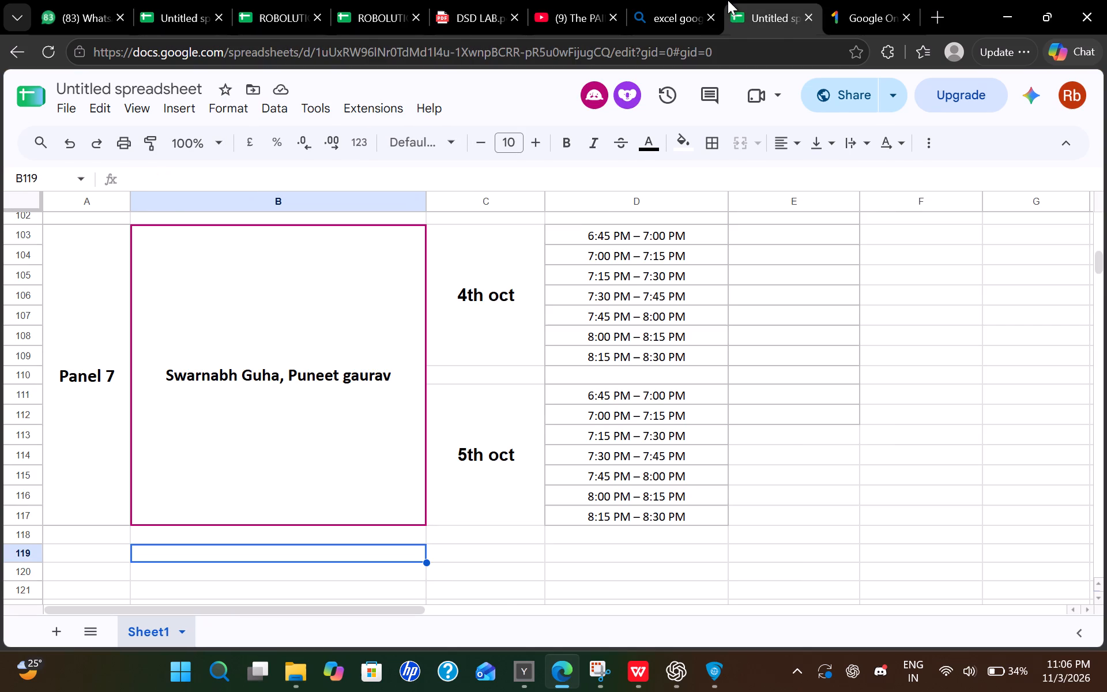
double_click(374, 380)
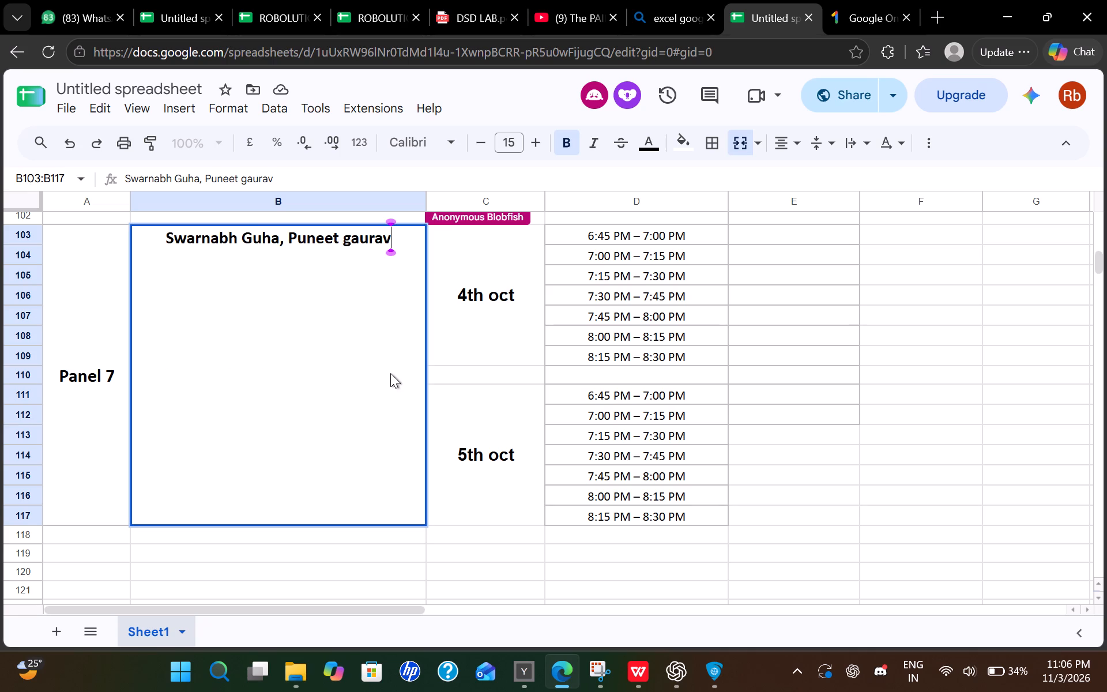
text(,)
key(space)
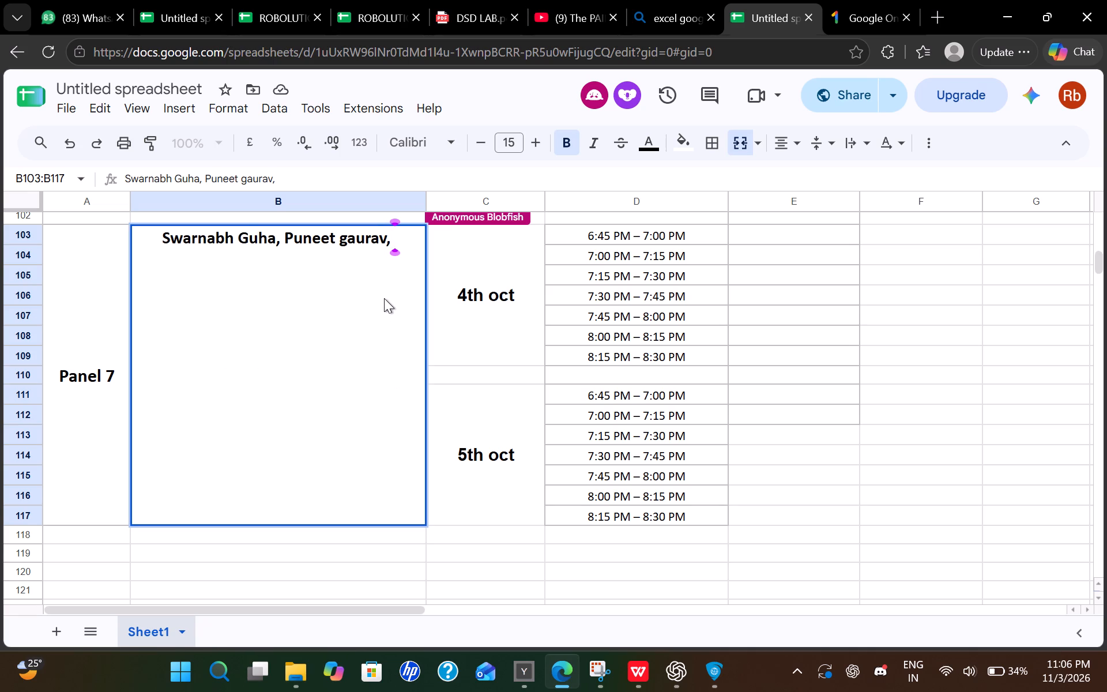
scroll(384, 298, up, 10)
click(951, 352)
Review the Panelist cells of Panels 1 to 7 in the interview schedule for who is already assigned.
scroll(951, 352, up, 15)
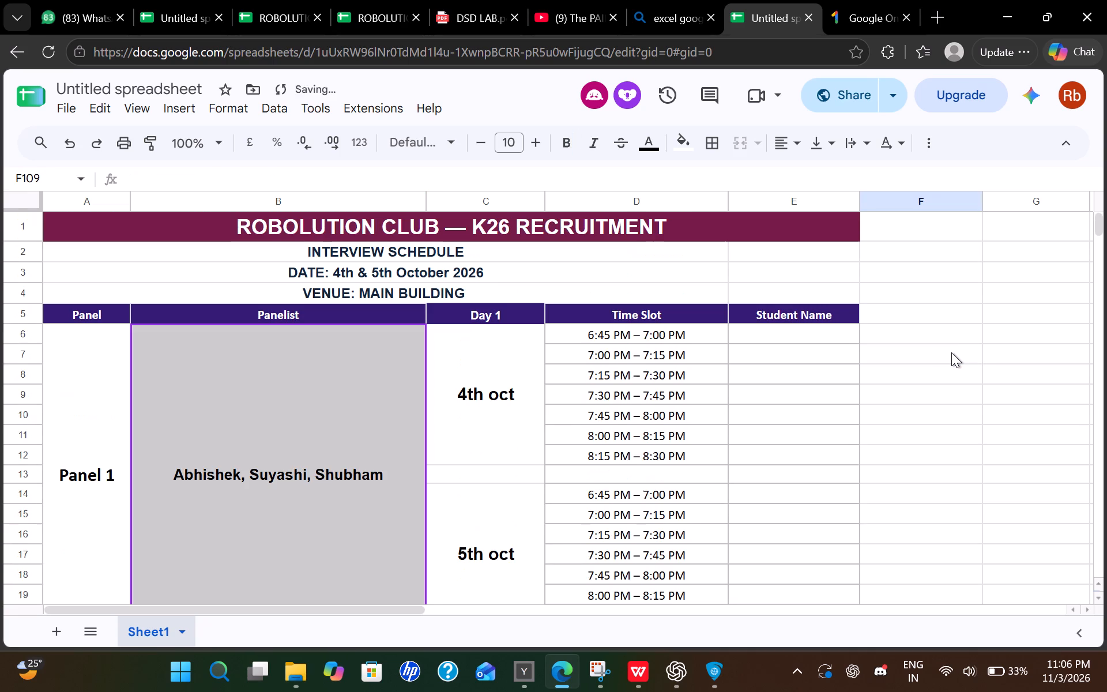
scroll(951, 352, down, 2)
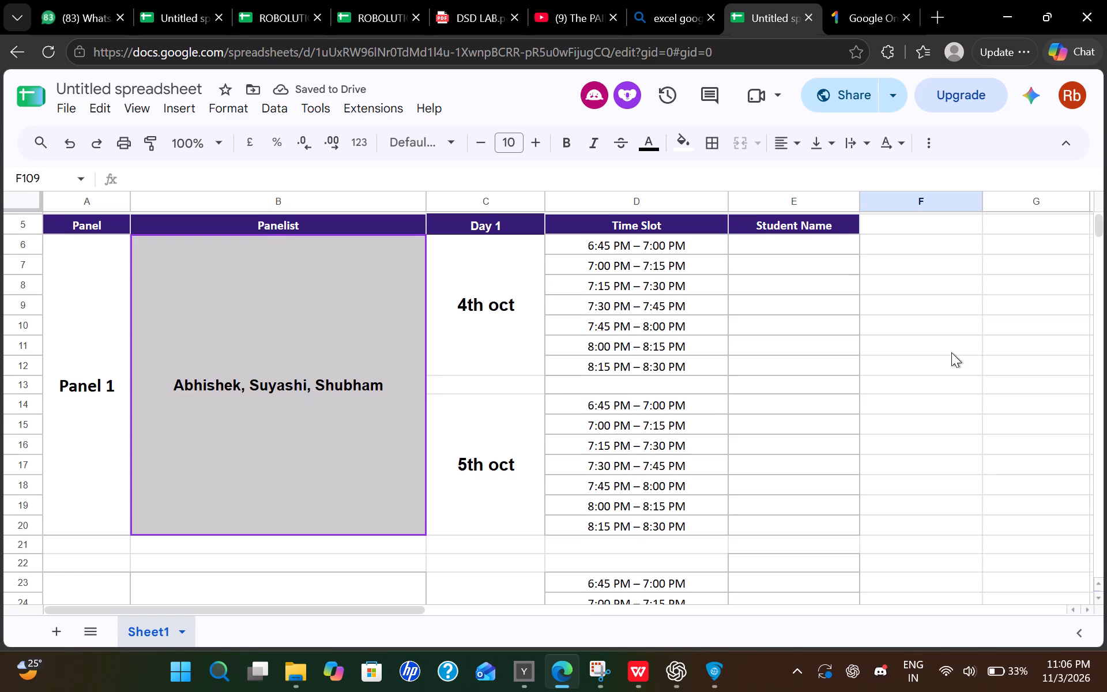
scroll(951, 352, down, 14)
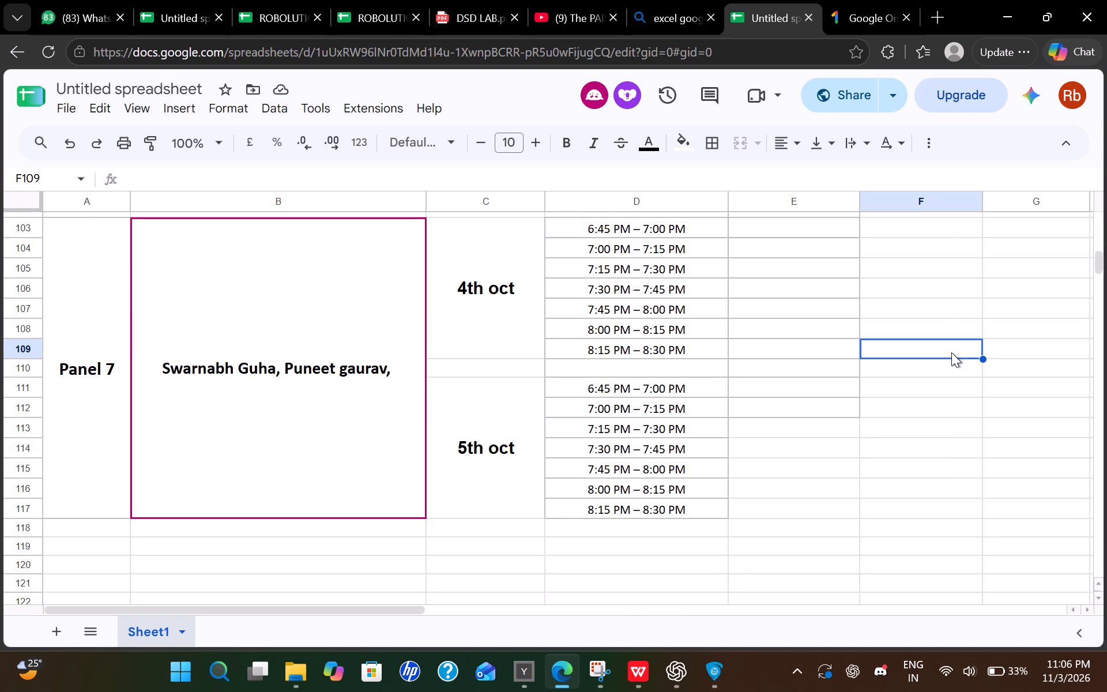
scroll(951, 352, down, 2)
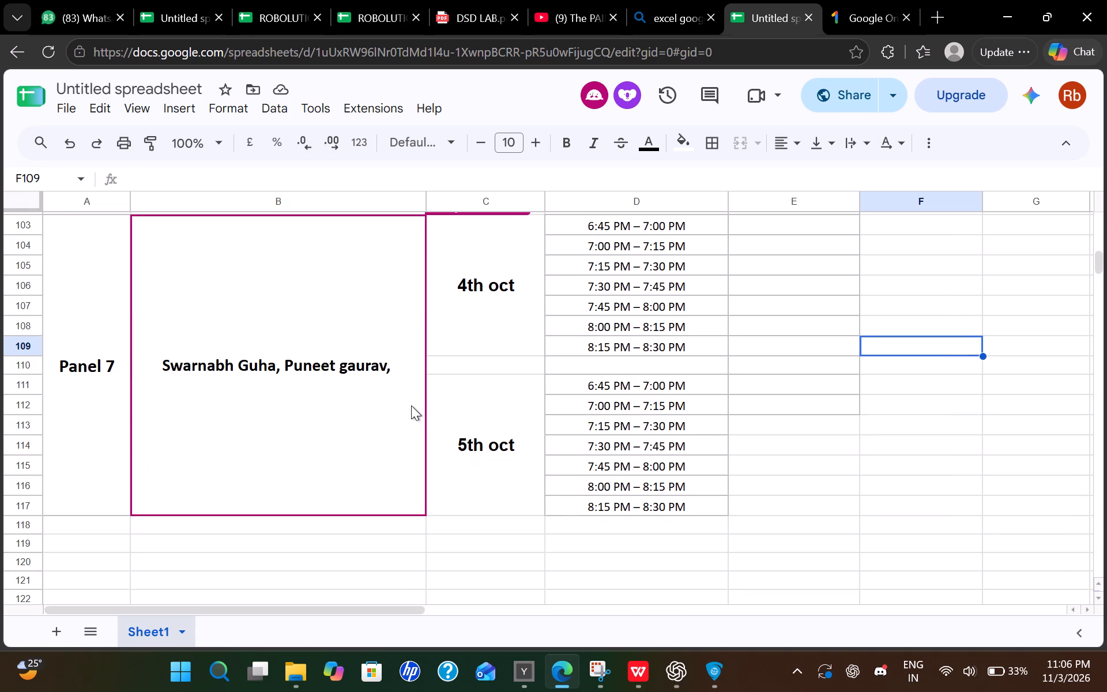
Append the panel 1 mech panelist's name from the original panelist spreadsheet to Panel 7's Panelist cell.
double_click(411, 405)
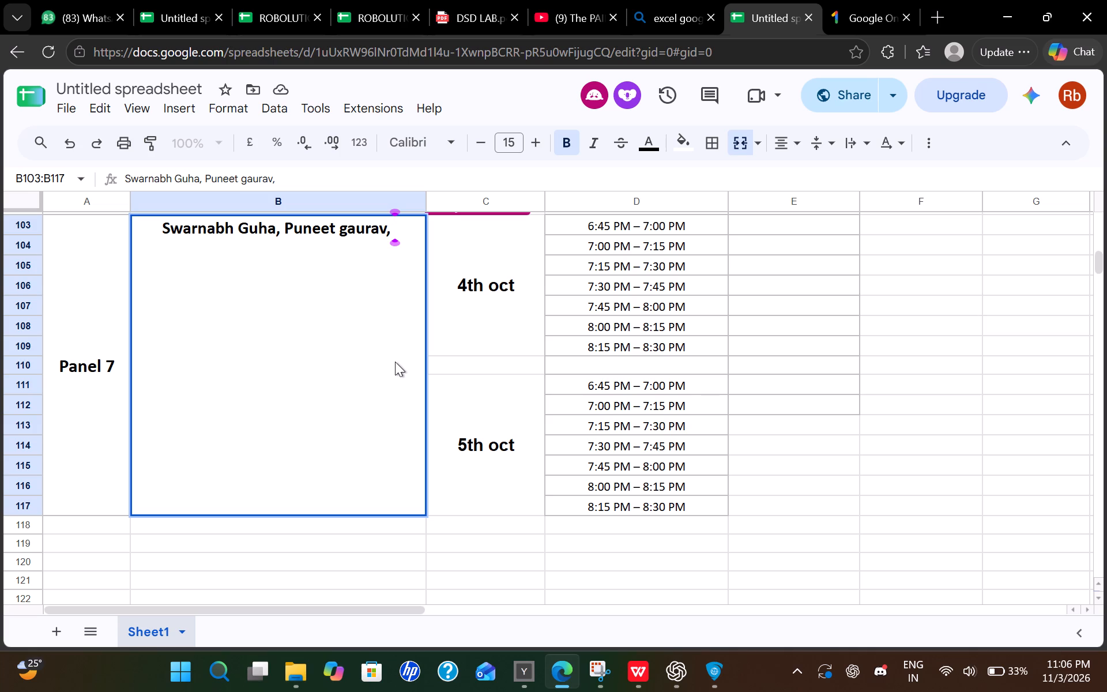
click(201, 0)
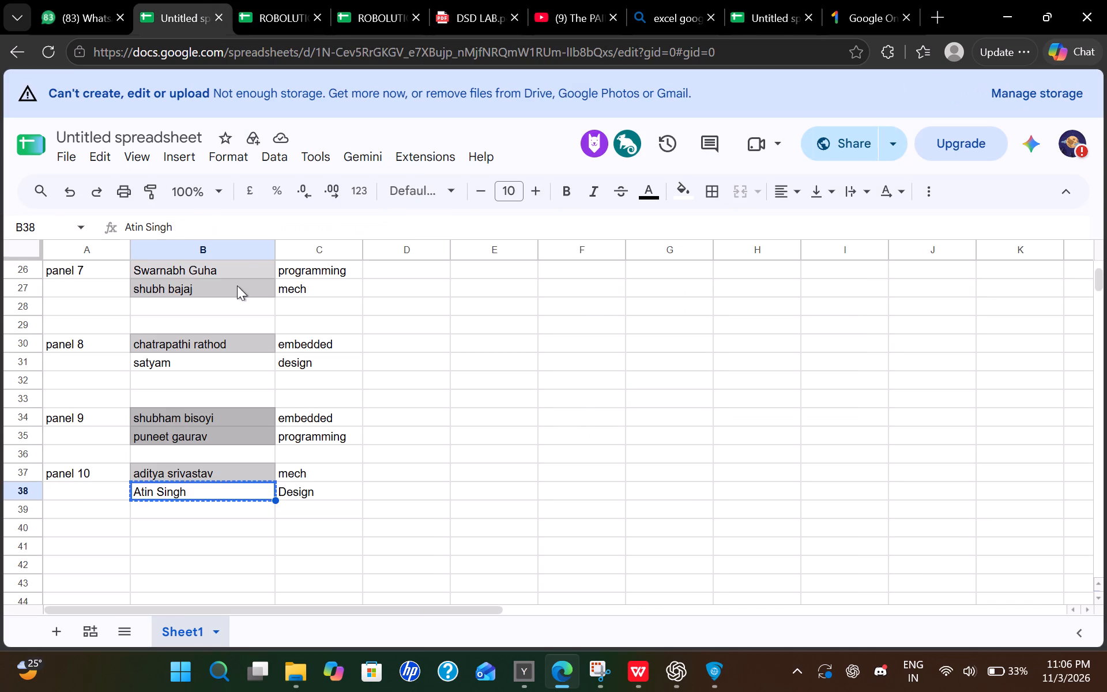
scroll(237, 285, up, 6)
click(205, 304)
key(ctrl+c)
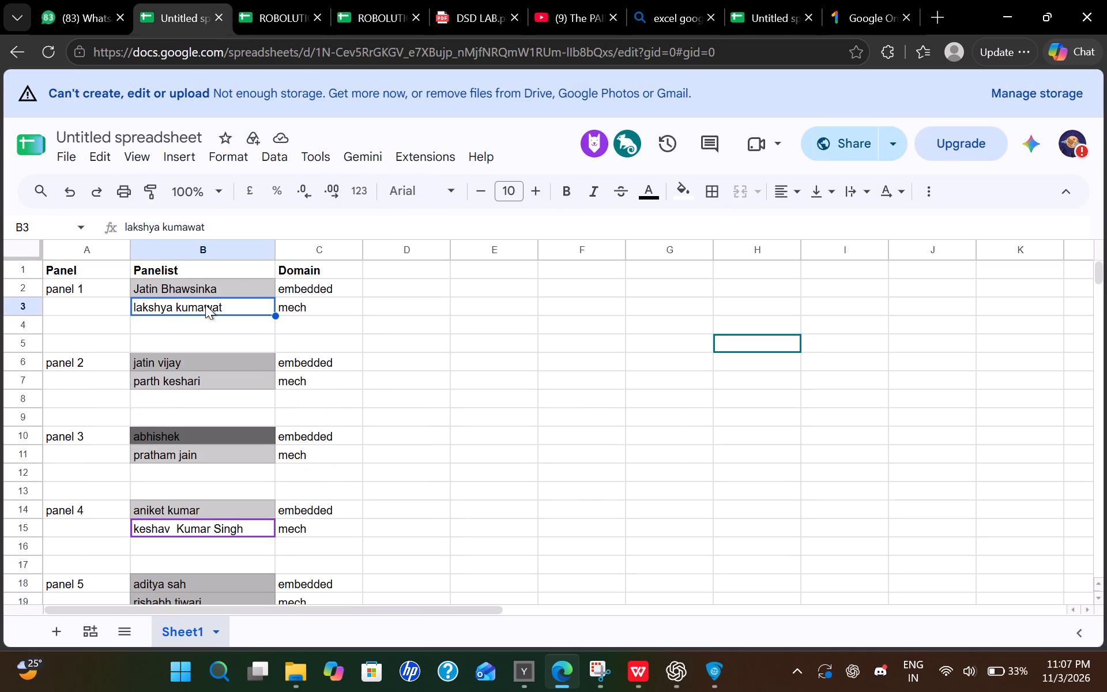
click(803, 0)
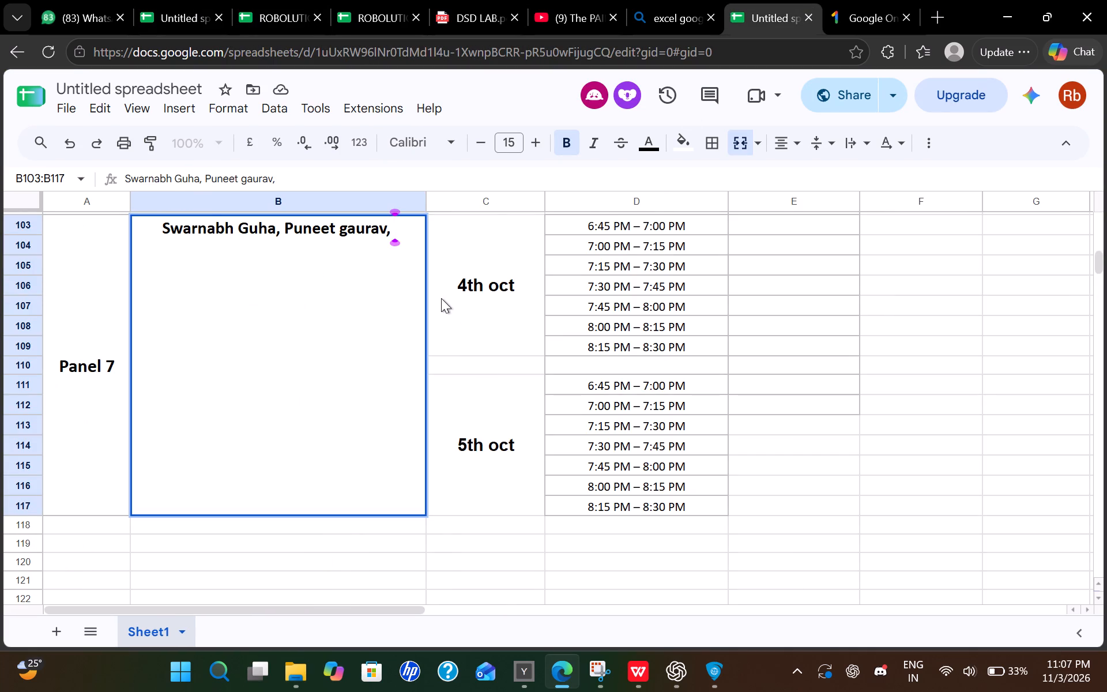
key(ctrl+v)
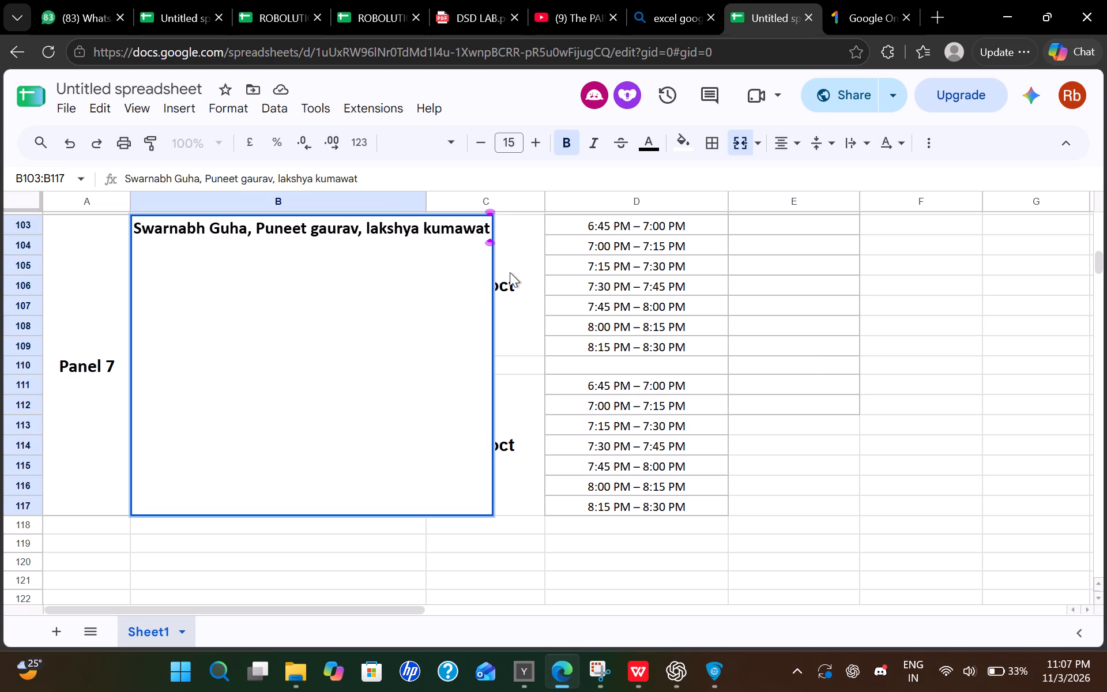
Shorten the third panelist's name in Panel 7 to the first name lakshya.
key(BackSpace)
key(BackSpace)
key(BackSpace)
key(BackSpace)
key(BackSpace)
key(BackSpace)
key(BackSpace)
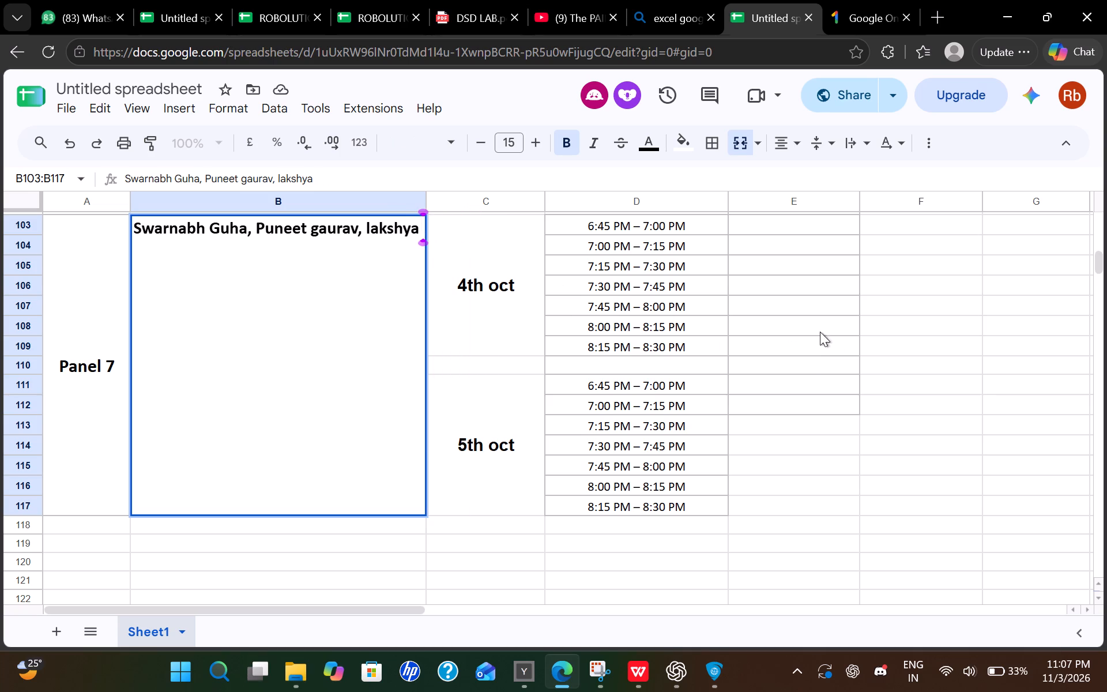
click(868, 339)
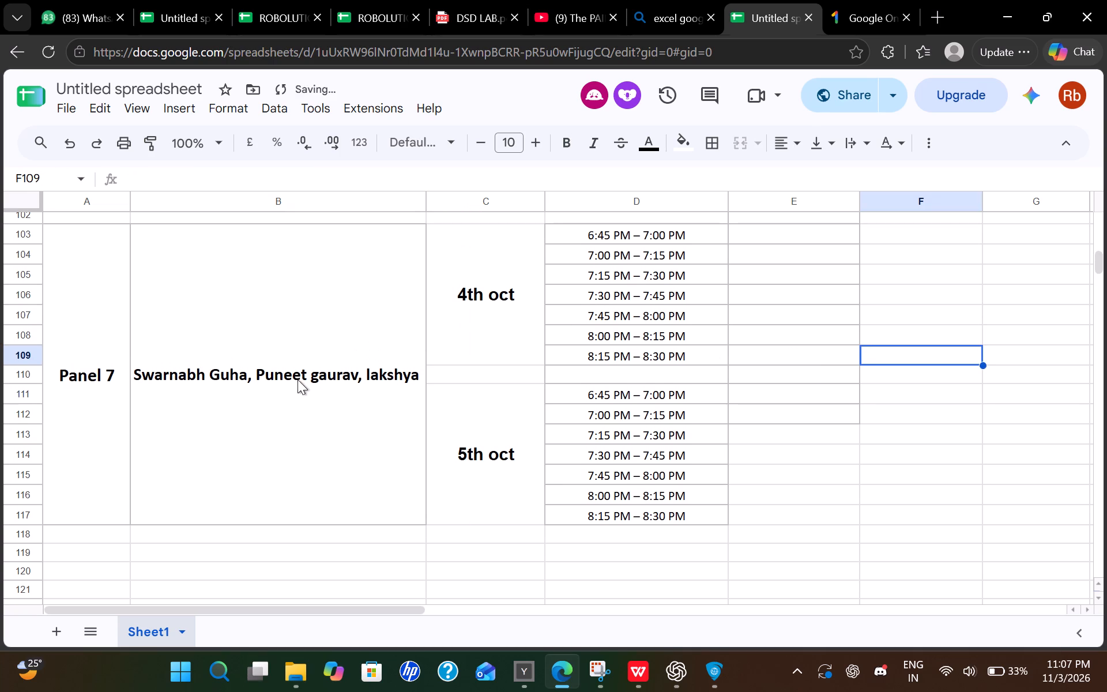
Remove the surname of the second panelist in Panel 7, leaving only the first name Puneet.
double_click(338, 374)
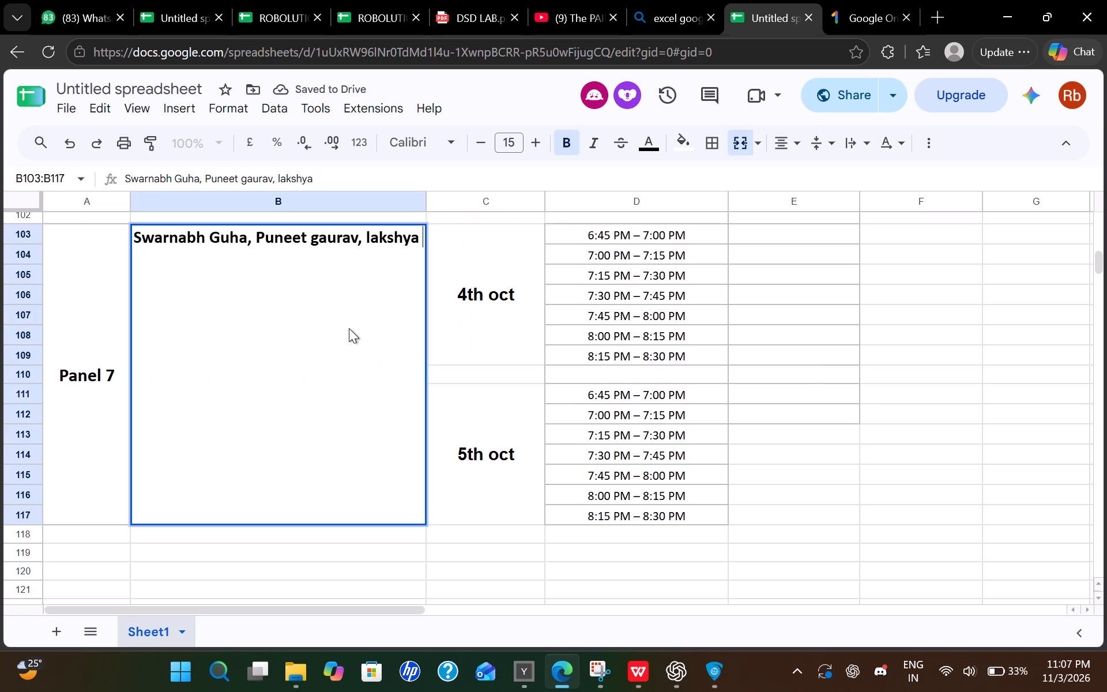
click(357, 235)
key(BackSpace)
key(BackSpace)
key(BackSpace)
key(BackSpace)
key(BackSpace)
key(BackSpace)
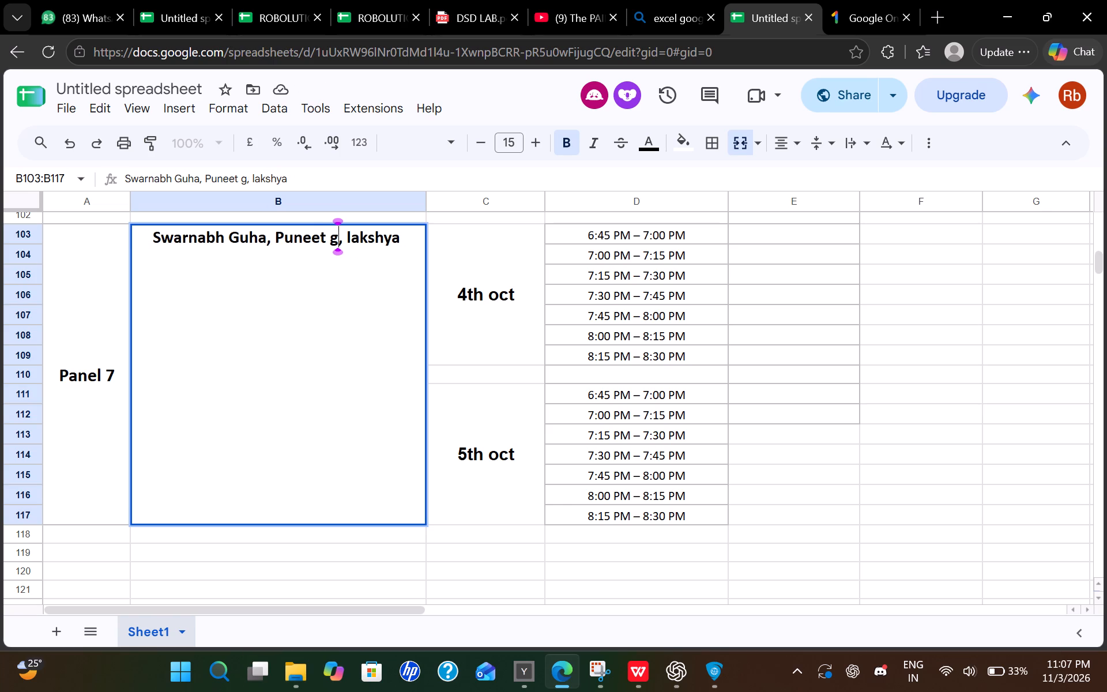
click(941, 422)
Add shubham as a third, comma-separated panelist in Panel 4's Panelist cell.
scroll(941, 422, up, 2)
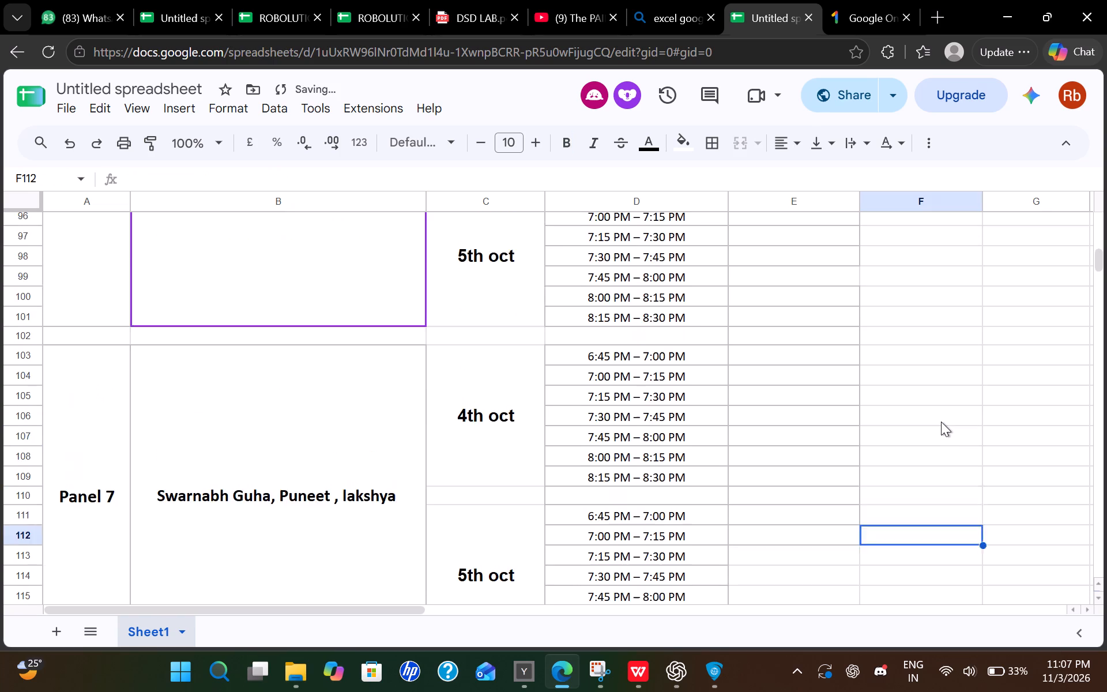
scroll(941, 422, up, 5)
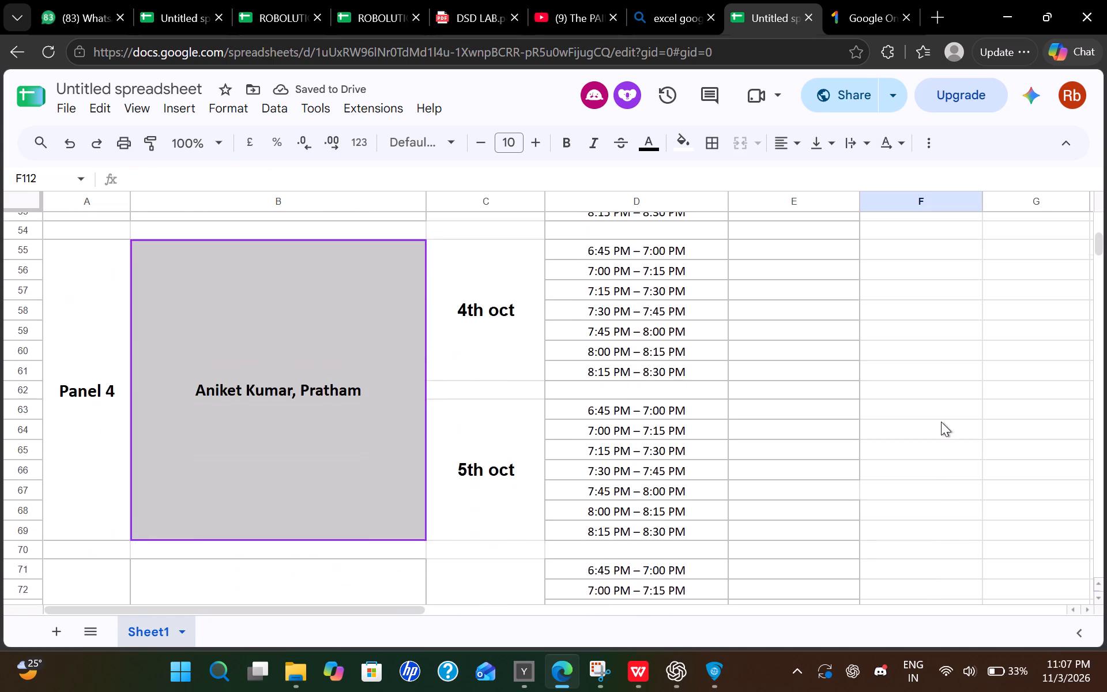
scroll(941, 422, up, 1)
double_click(364, 454)
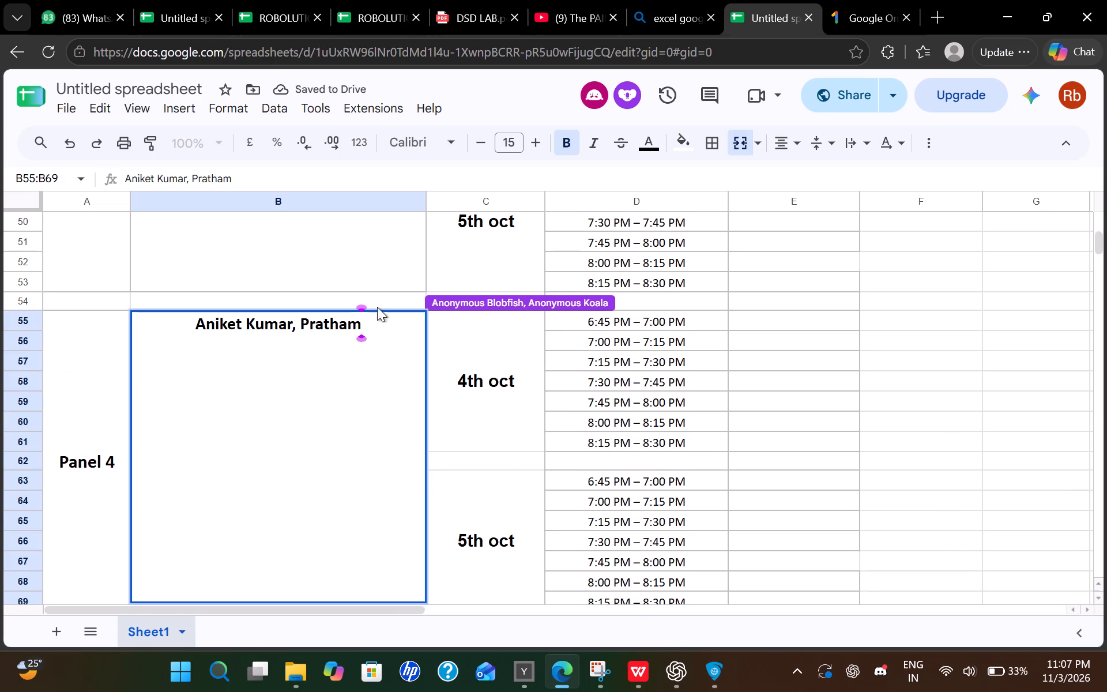
text(, sh)
key(BackSpace)
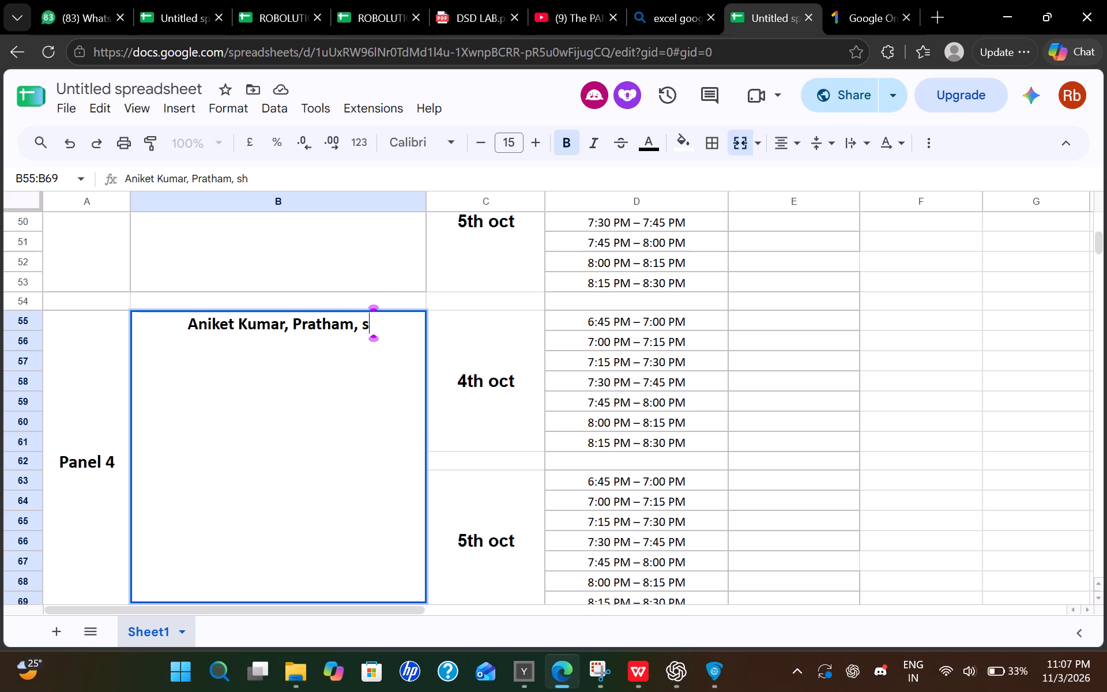
key(u)
key(BackSpace)
text(hu)
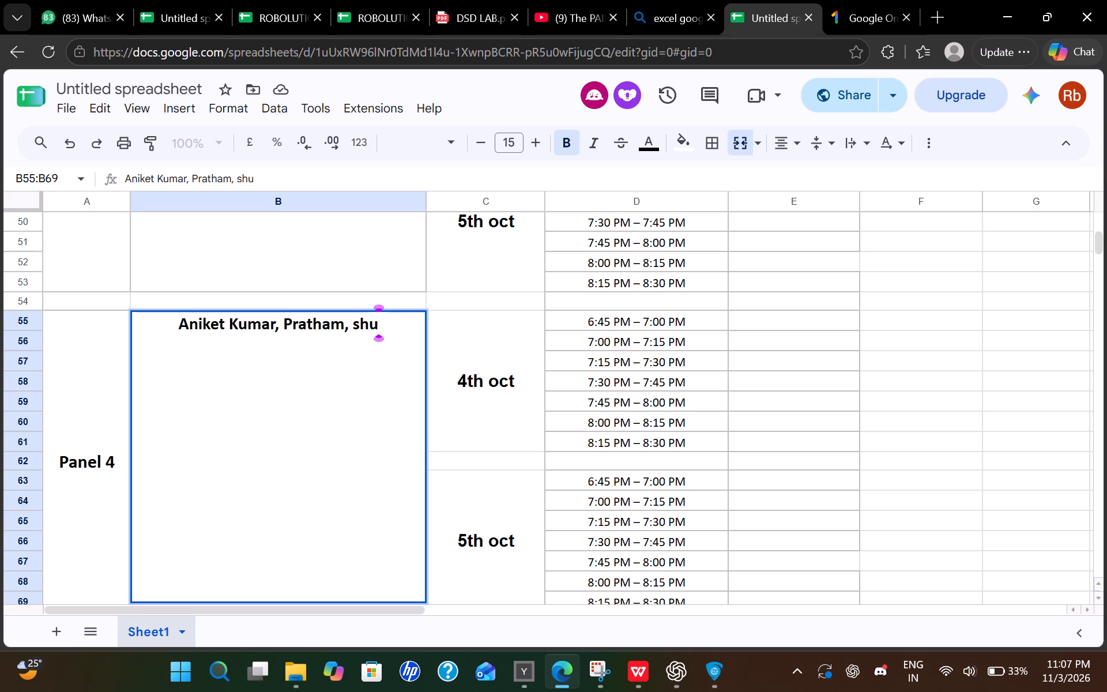
text(bham)
click(1046, 336)
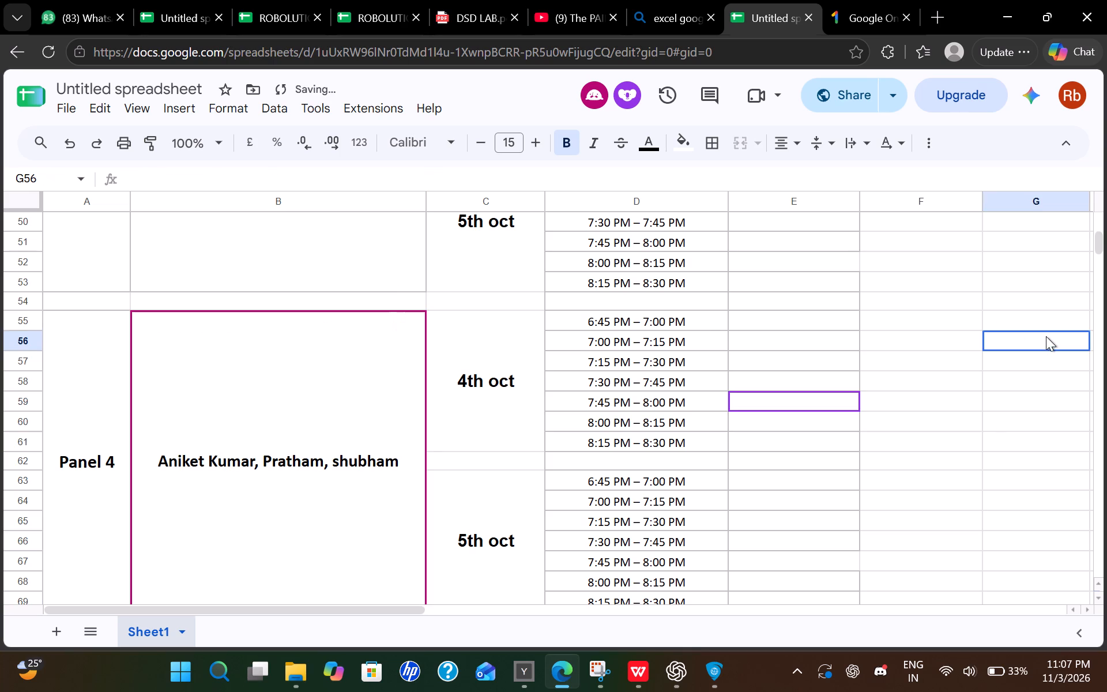
Capitalise the first letter of the third panelist in Panel 4 so the name reads Shubham.
double_click(330, 465)
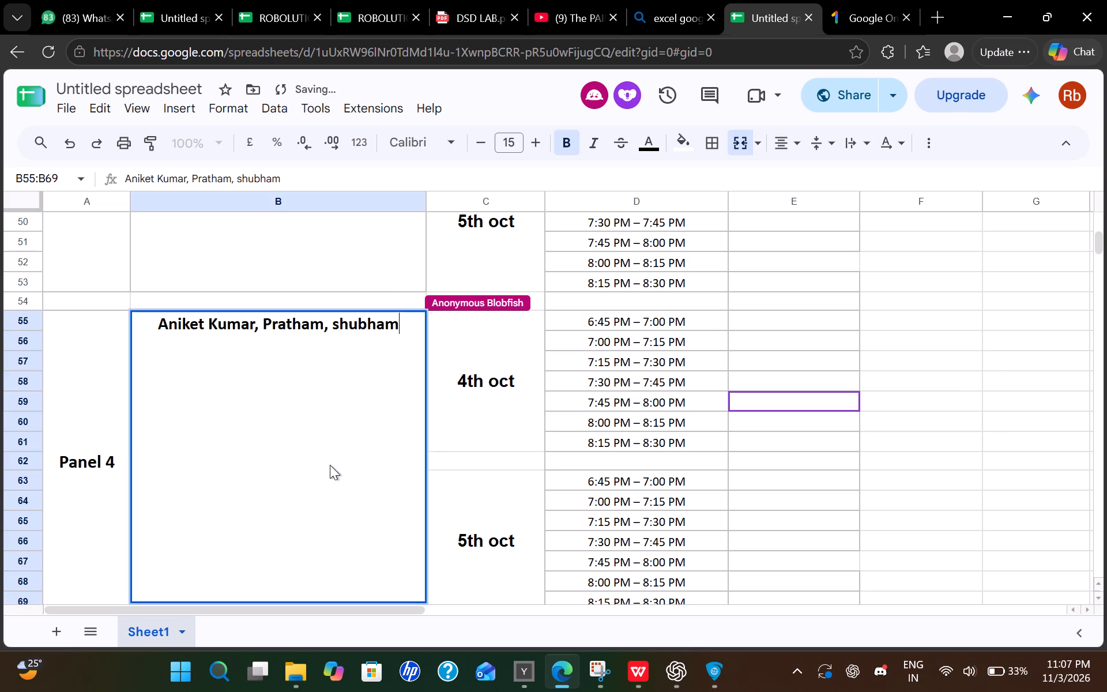
click(336, 328)
key(Right)
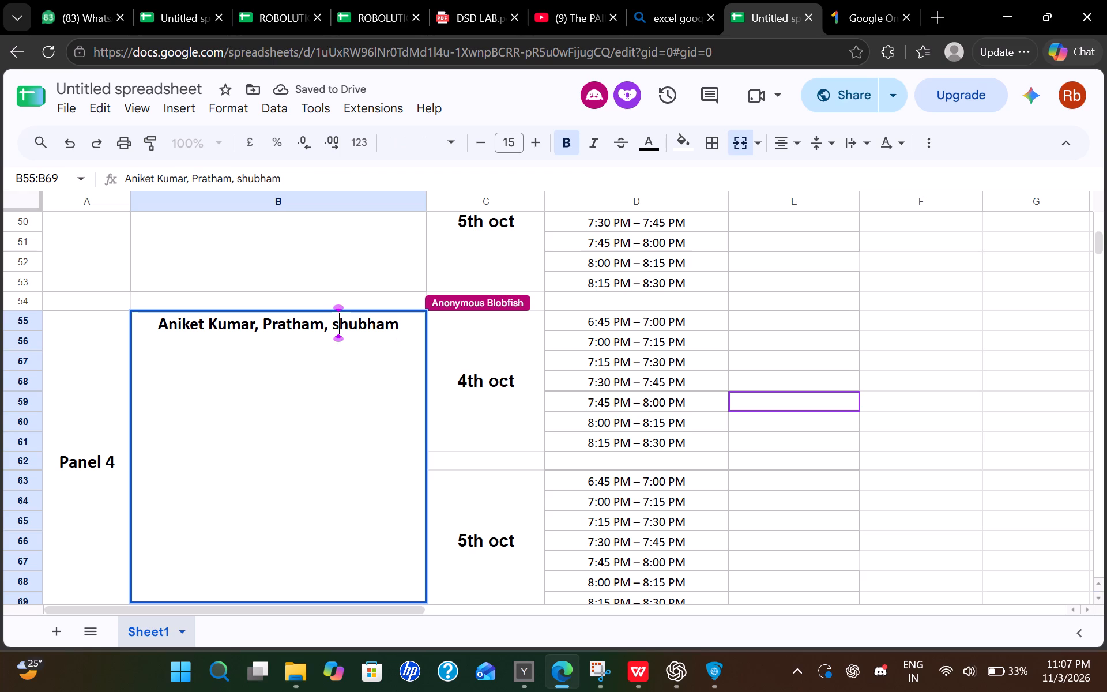
key(BackSpace)
key(s)
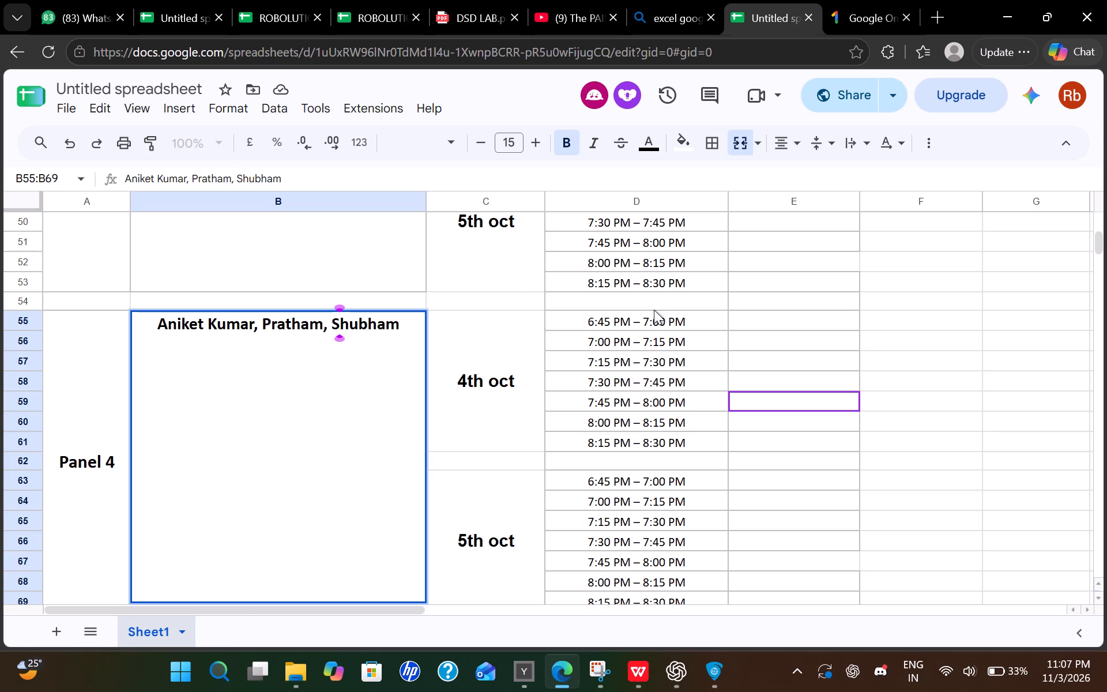
click(972, 329)
Check the Panelist cells of Panels 1 to 6 in the schedule for panels that still need another panelist.
scroll(972, 329, up, 3)
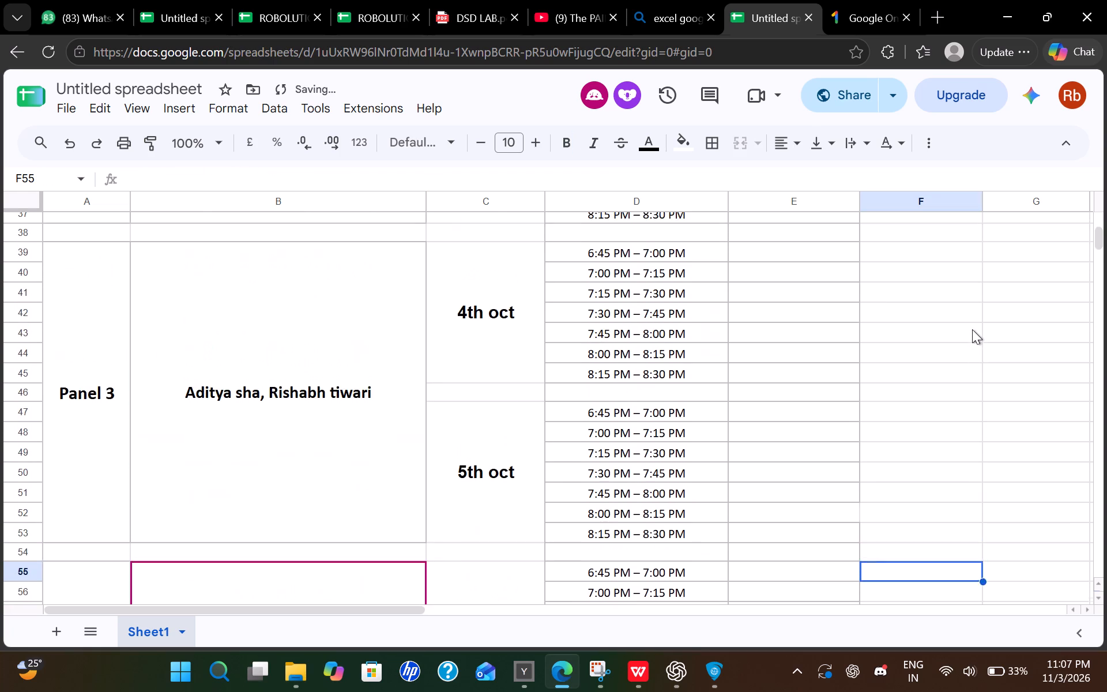
scroll(972, 329, up, 4)
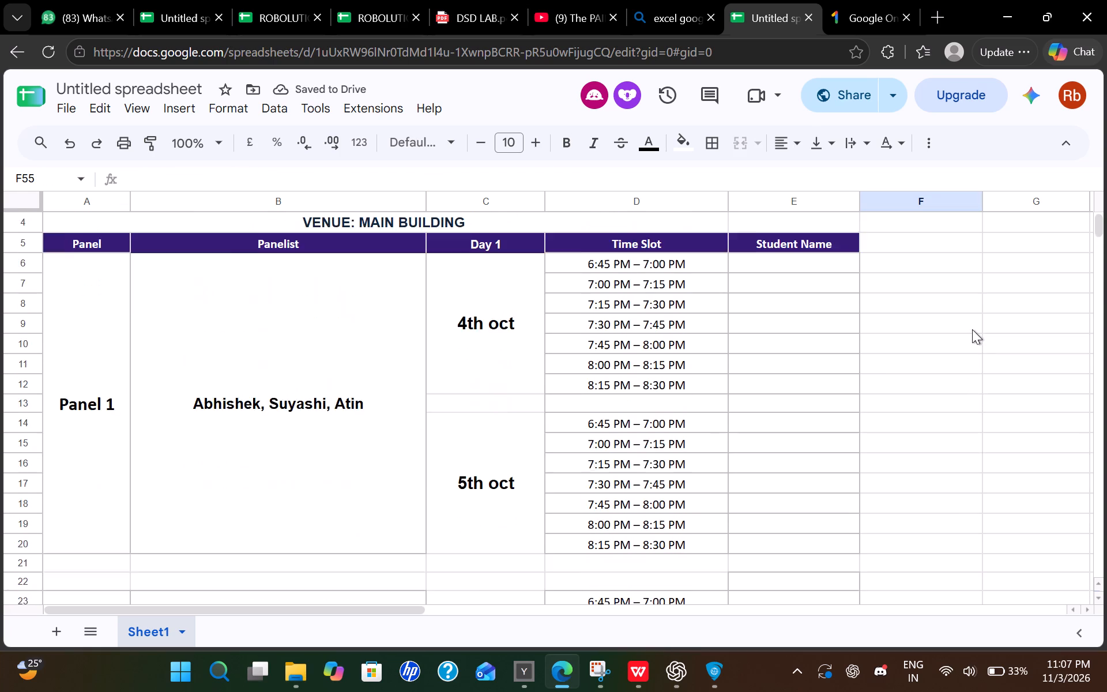
scroll(972, 329, up, 2)
scroll(972, 329, down, 7)
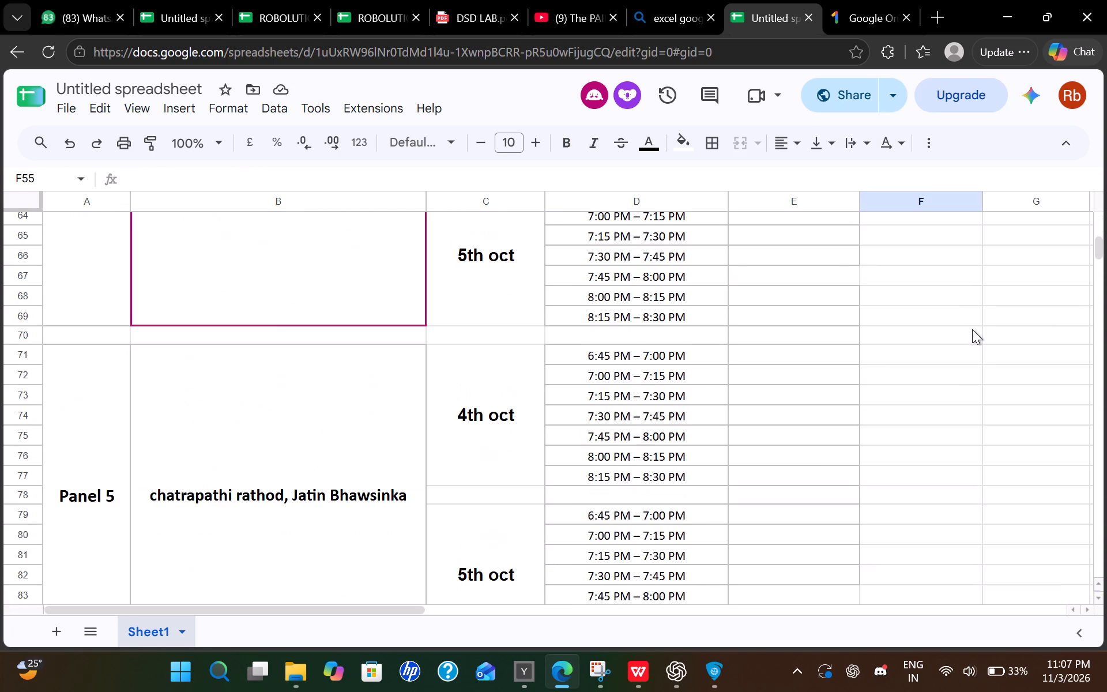
scroll(972, 329, up, 1)
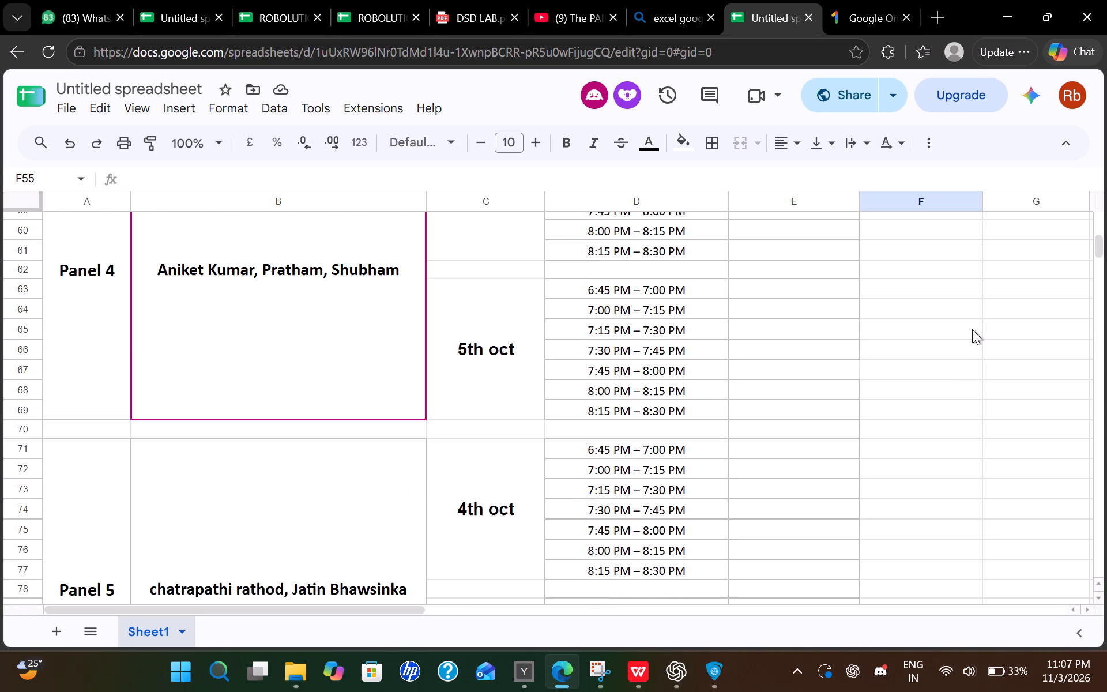
scroll(636, 448, down, 5)
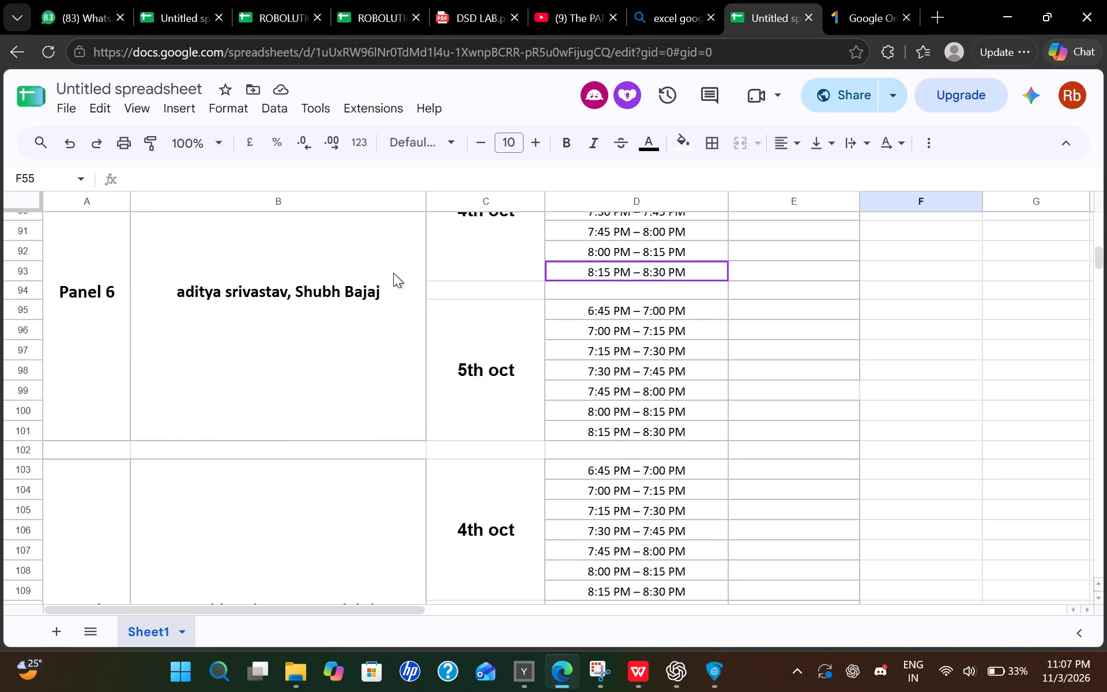
Add Keshav as a third, comma-separated panelist in Panel 6's Panelist cell.
click(385, 289)
double_click(380, 292)
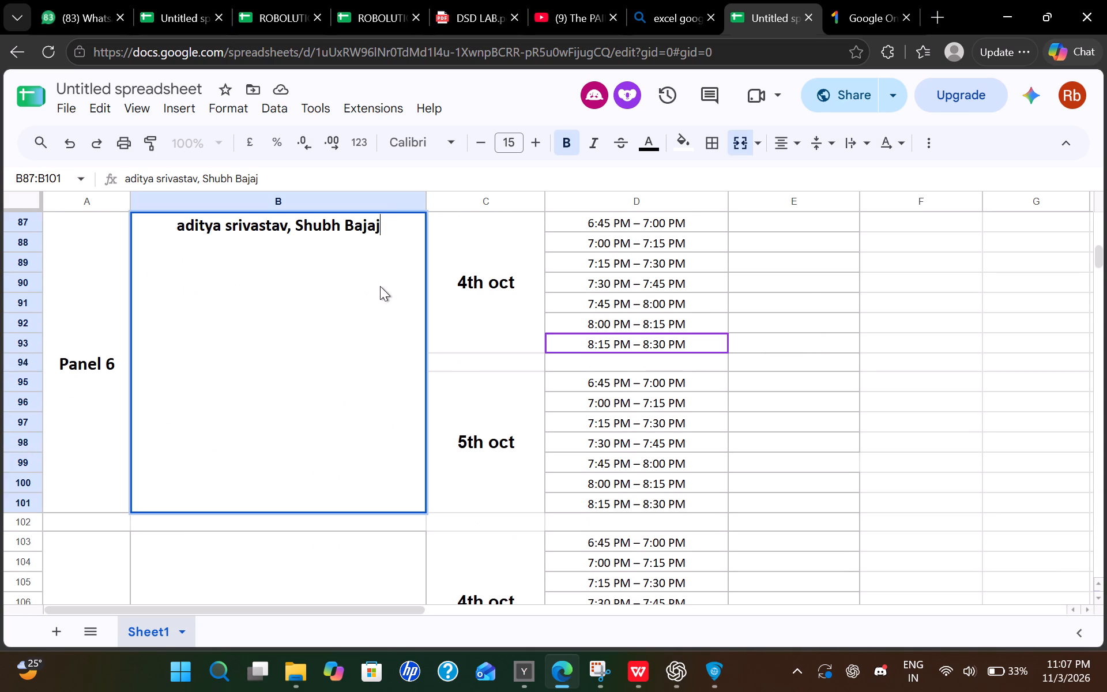
text(,)
key(space)
key(space)
text(KESH)
key(a)
key(BackSpace)
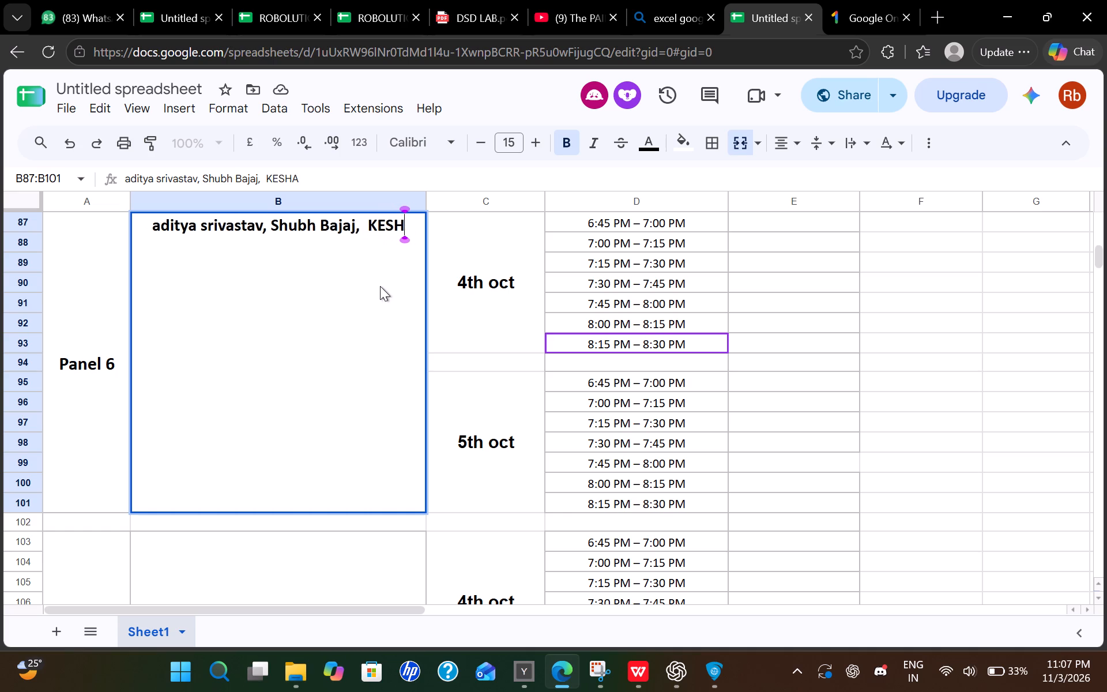
key(BackSpace)
key(BackSpace)
key(BackSpace)
key(BackSpace)
key(BackSpace)
key(k)
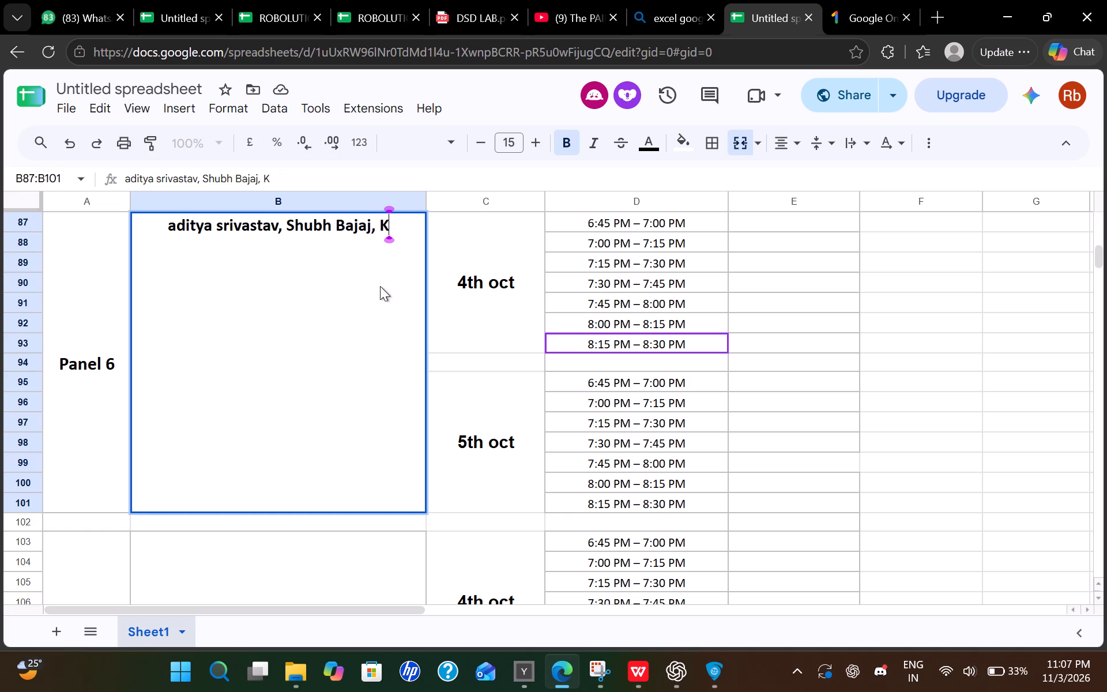
text(eshab)
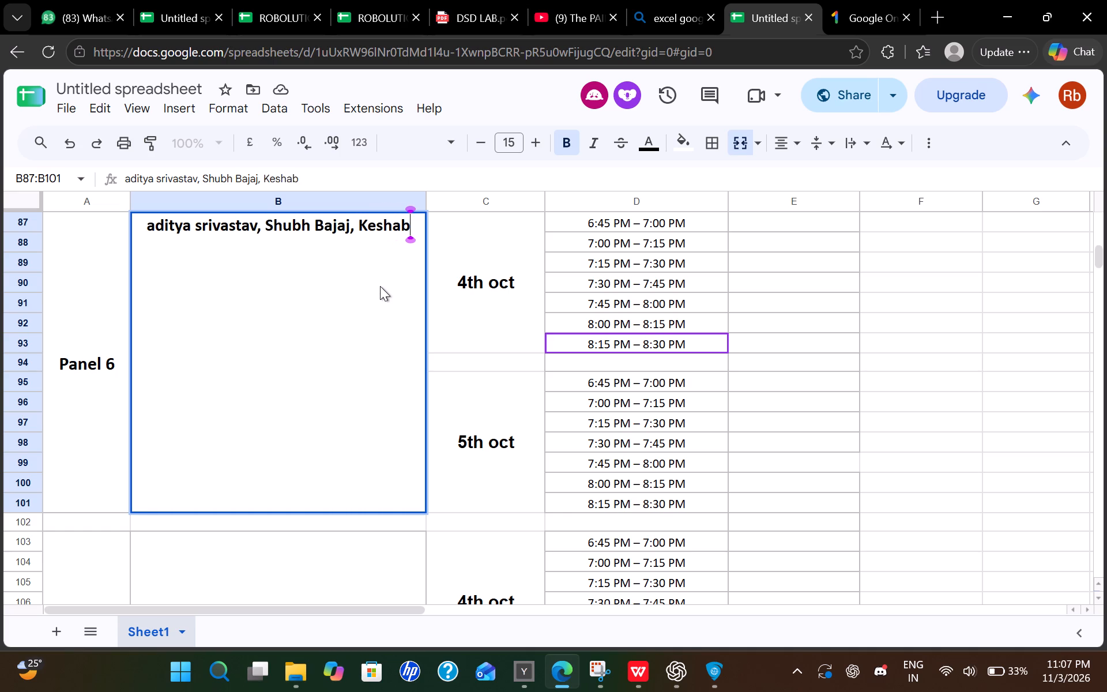
key(BackSpace)
key(v)
click(898, 376)
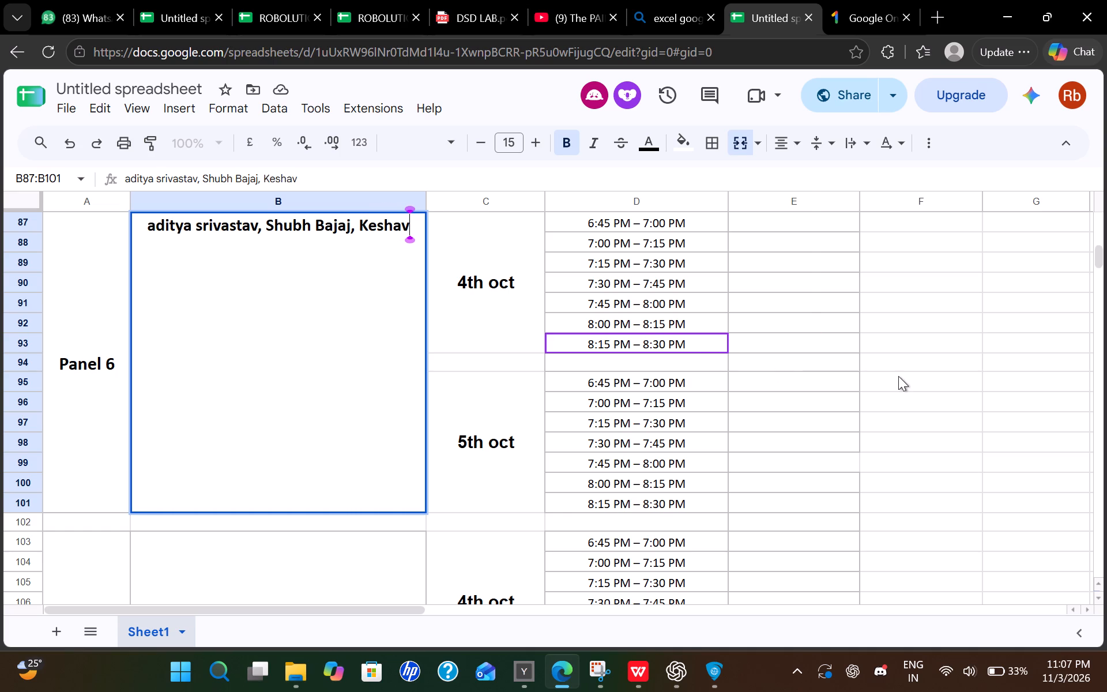
Add stayam as a third, comma-separated panelist in Panel 5's Panelist cell.
scroll(853, 366, down, 3)
scroll(853, 366, up, 1)
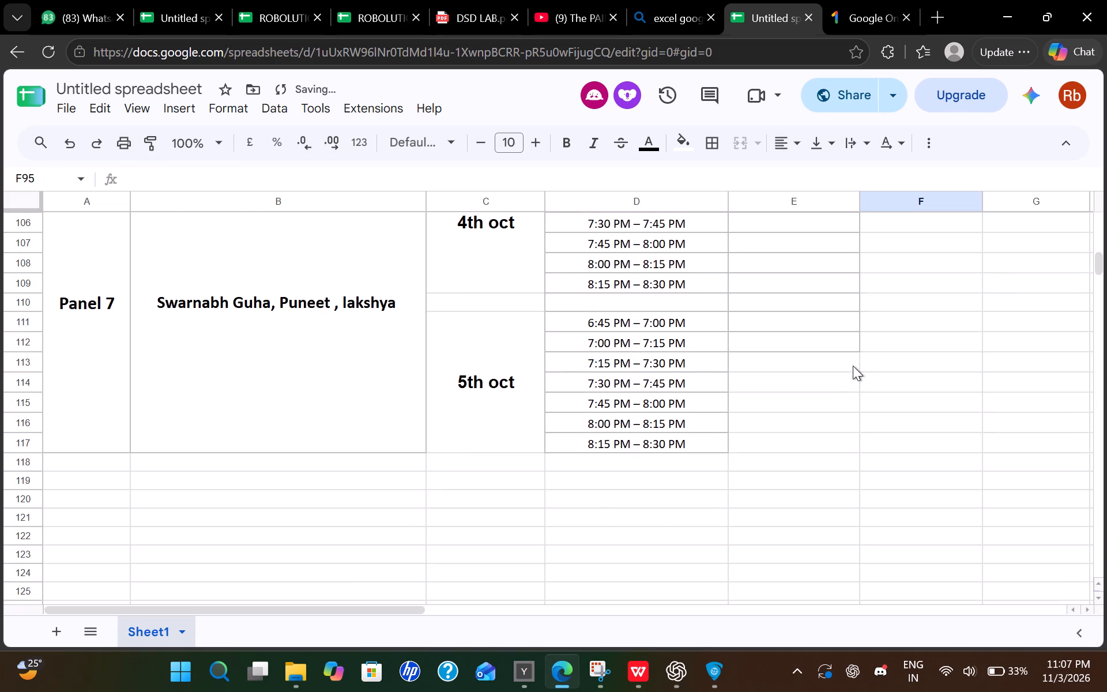
scroll(853, 366, up, 3)
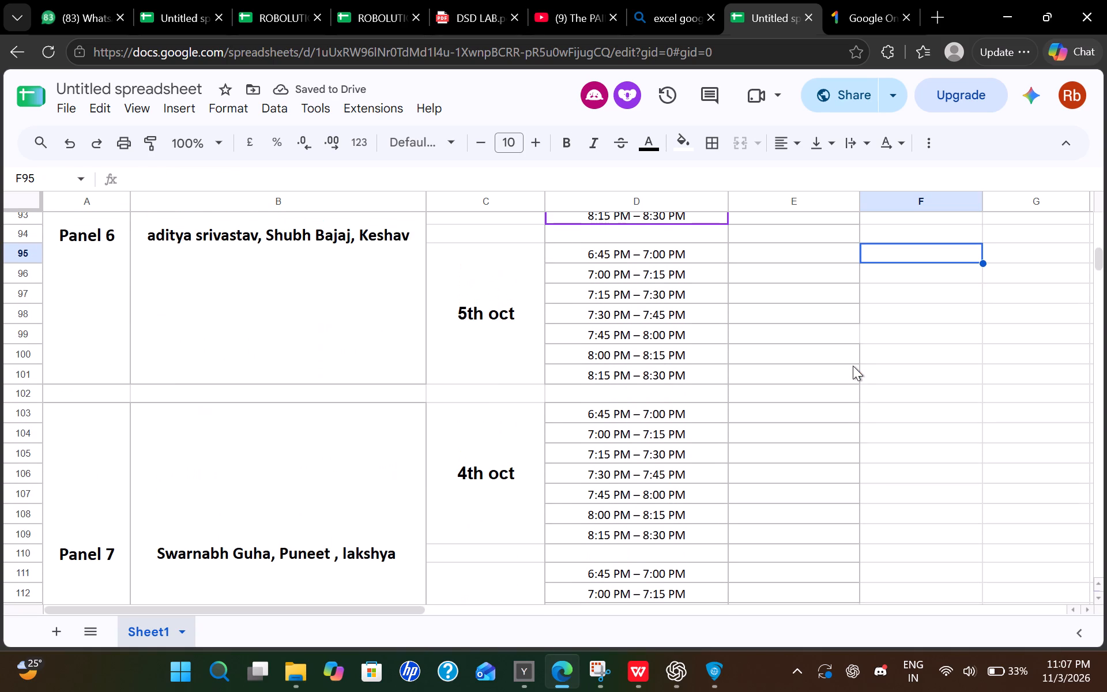
scroll(853, 366, up, 4)
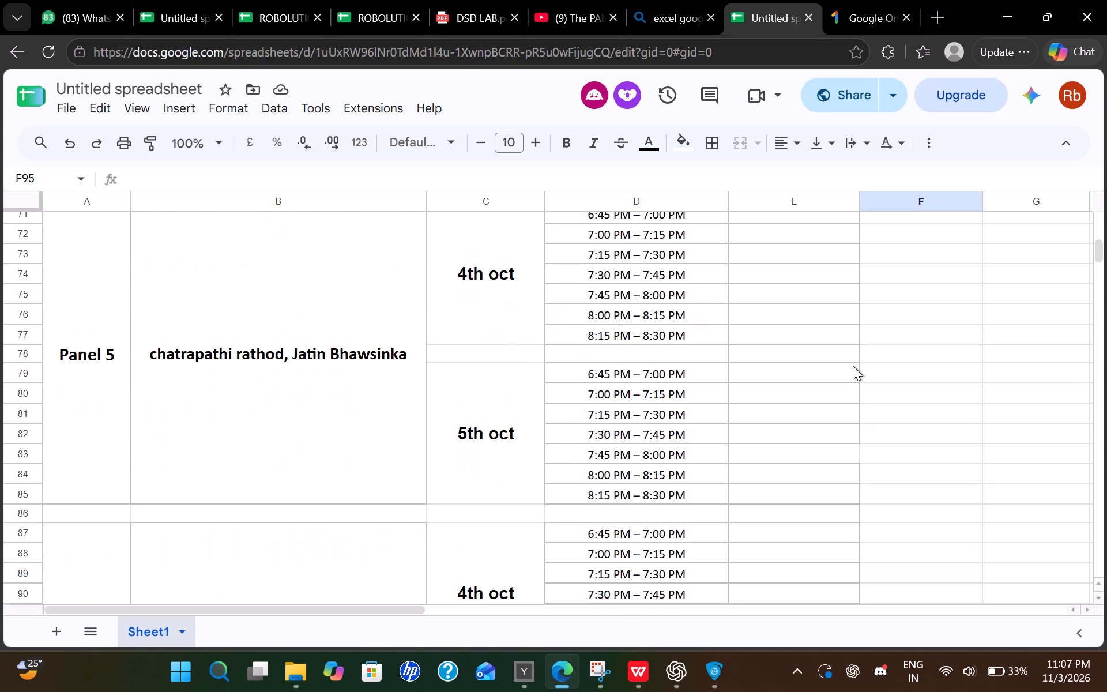
scroll(853, 366, up, 1)
double_click(376, 402)
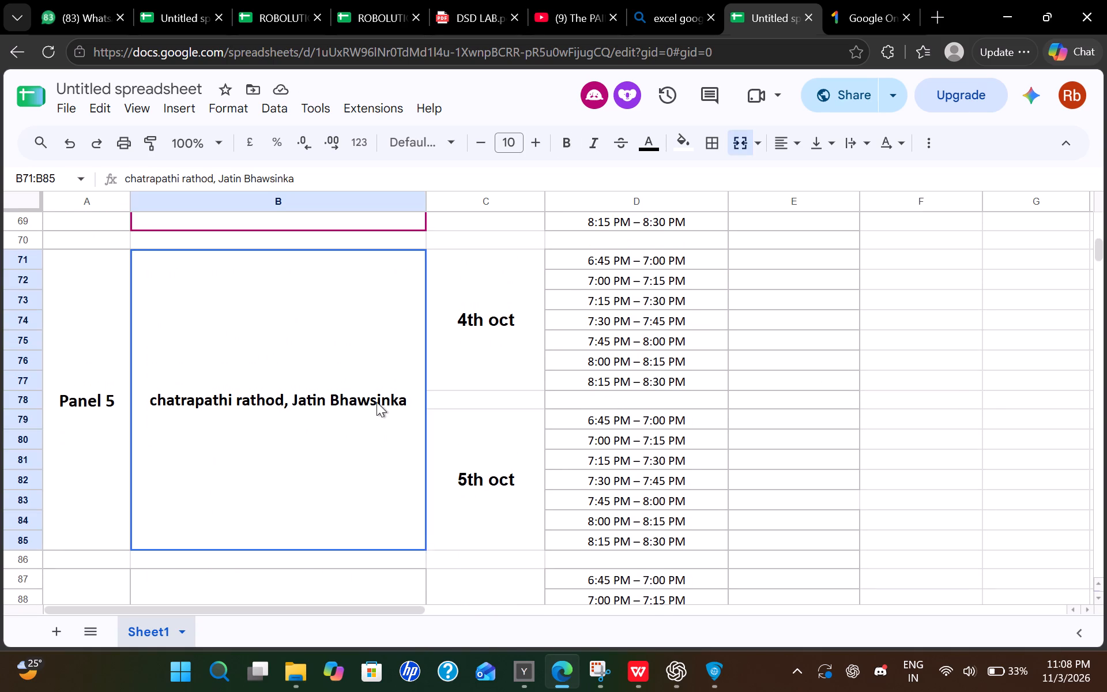
text(, stayam)
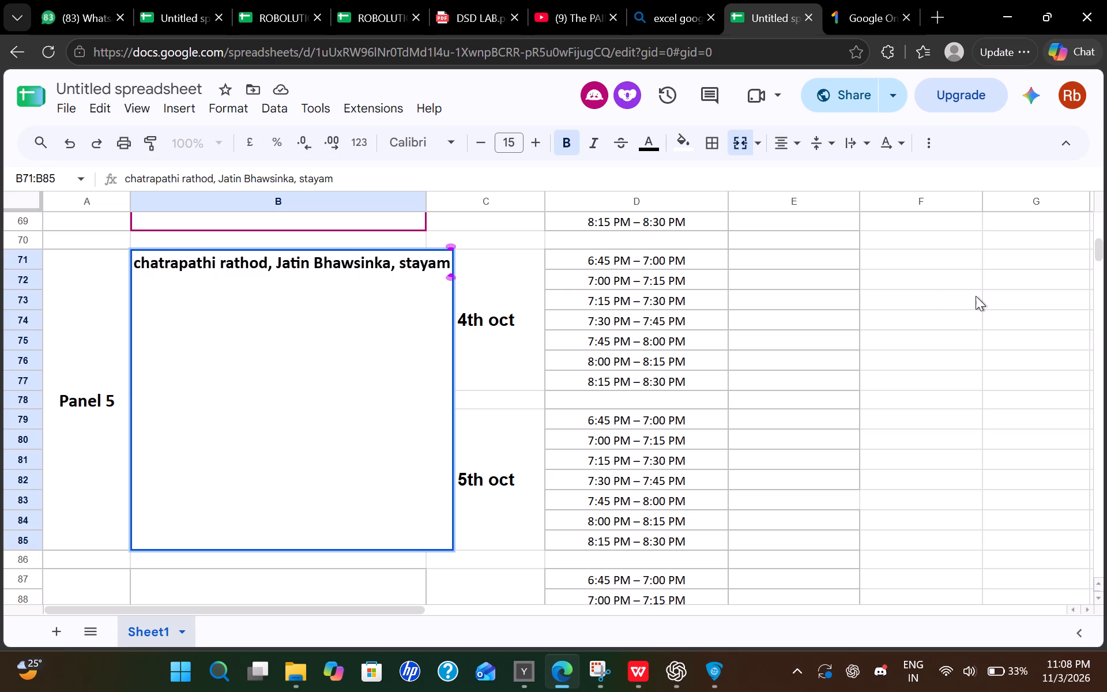
click(976, 296)
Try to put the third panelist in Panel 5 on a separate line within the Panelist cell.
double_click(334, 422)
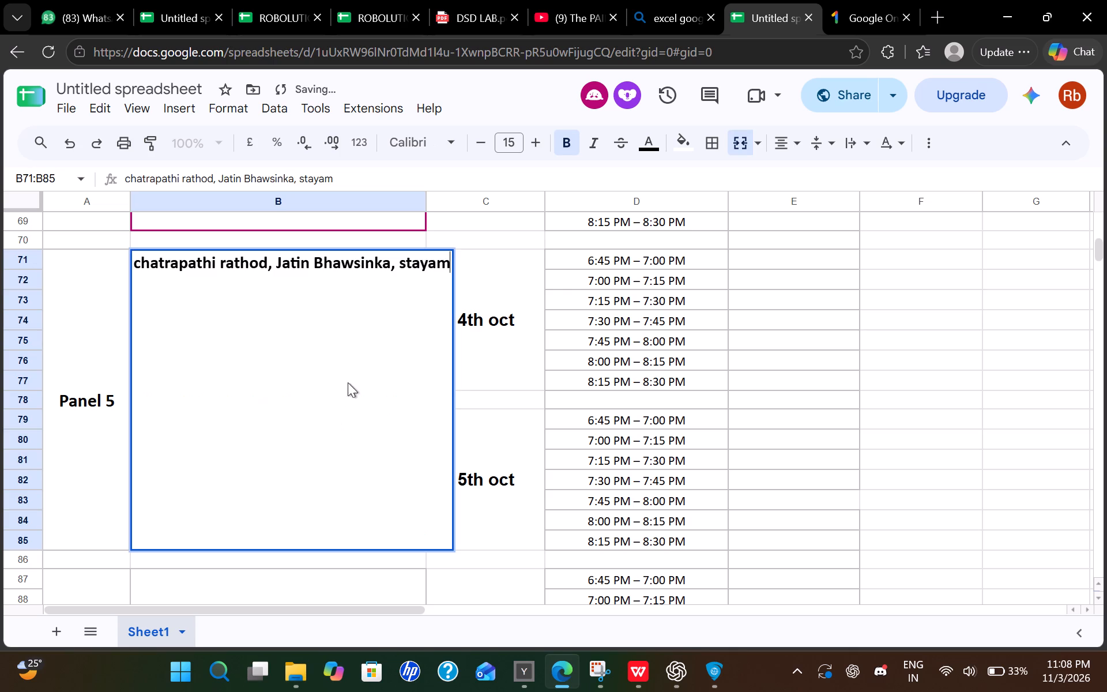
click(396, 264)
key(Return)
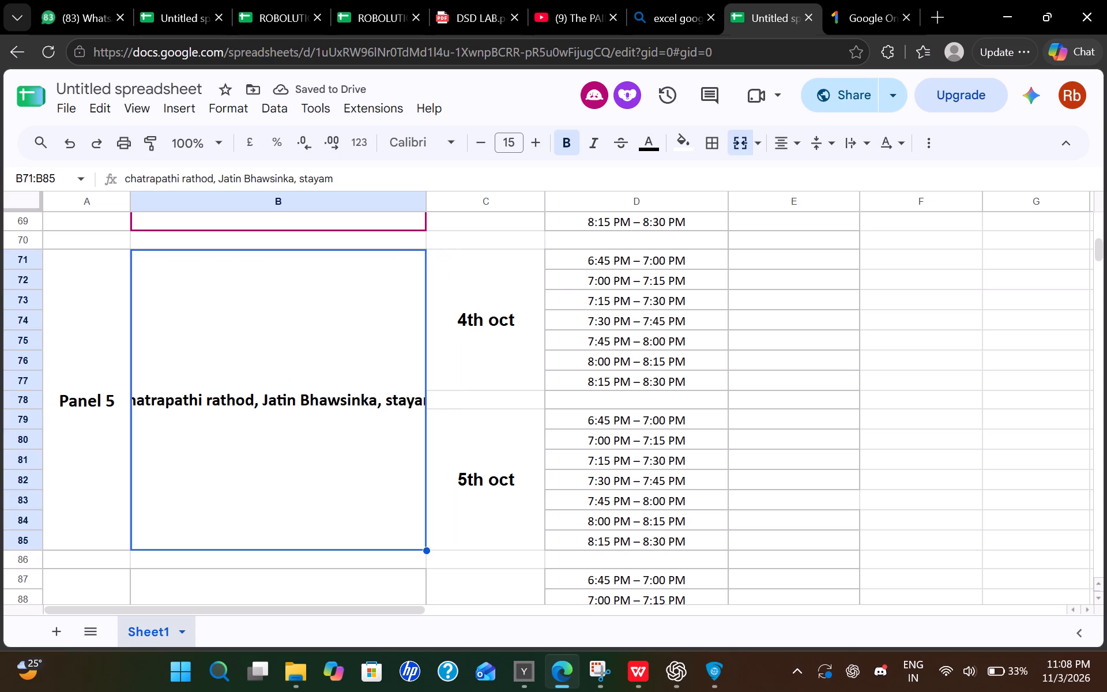
Remove the surname of the first panelist in Panel 5, leaving only the first name chatrapathi.
double_click(360, 404)
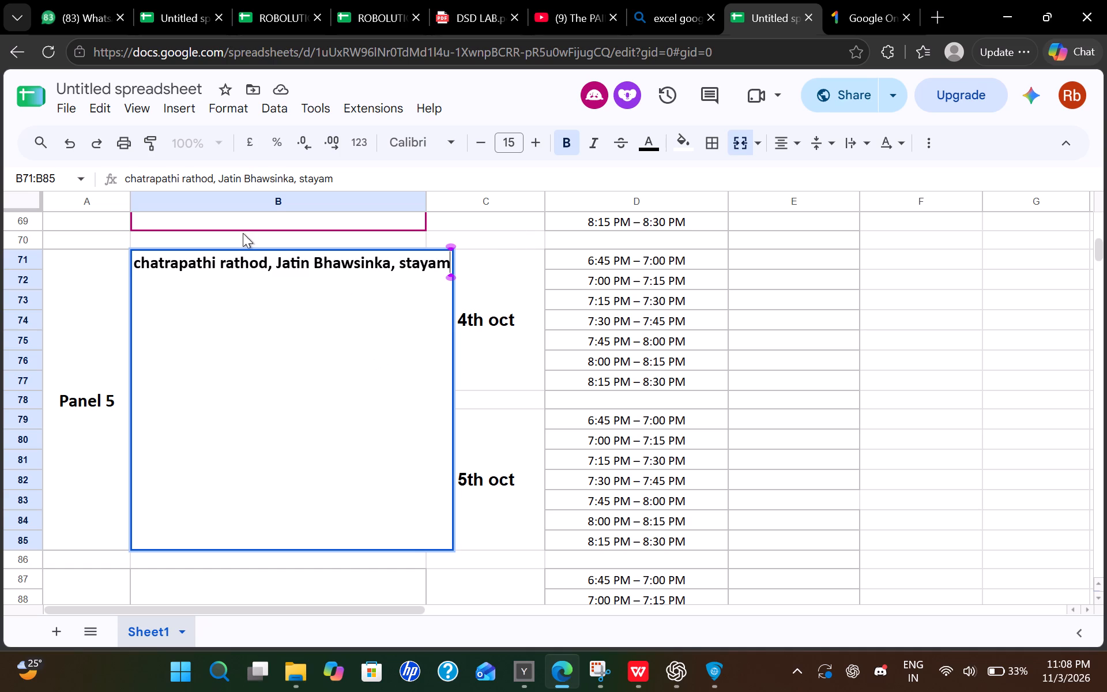
click(269, 264)
key(BackSpace)
key(BackSpace)
key(BackSpace)
key(BackSpace)
key(BackSpace)
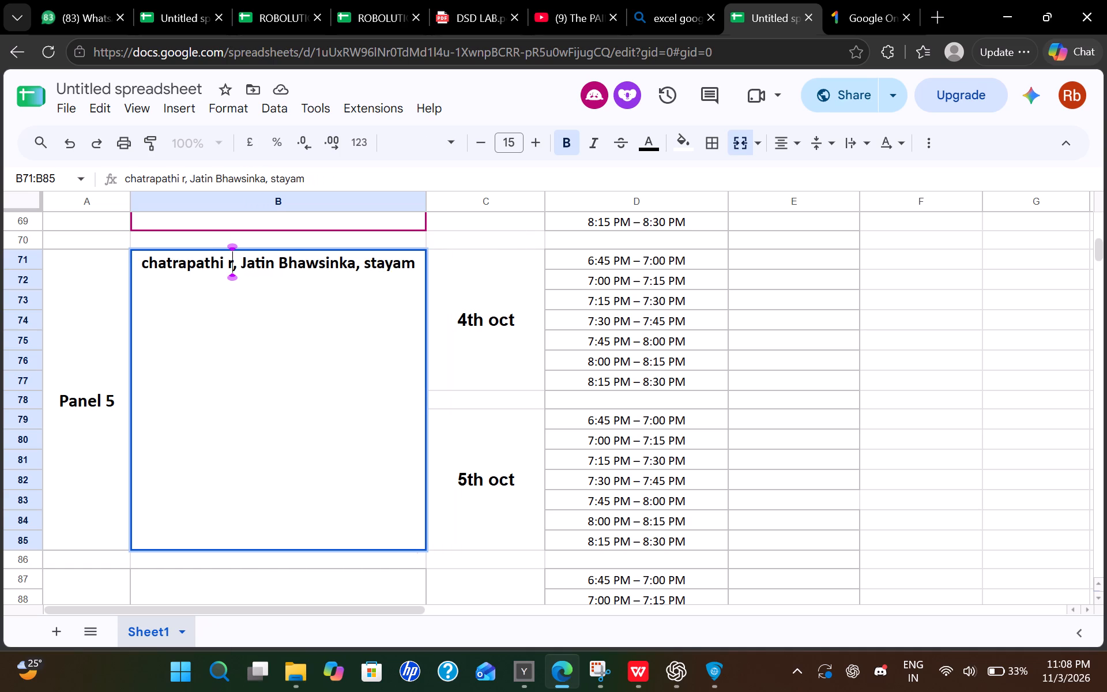
key(BackSpace)
click(352, 257)
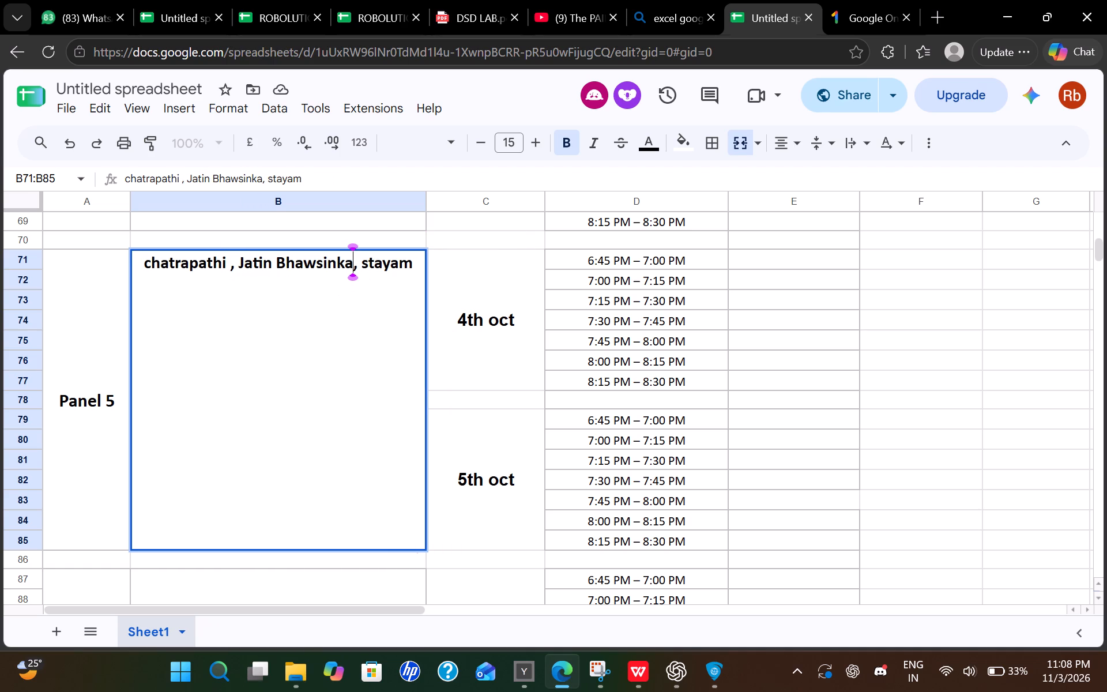
click(986, 338)
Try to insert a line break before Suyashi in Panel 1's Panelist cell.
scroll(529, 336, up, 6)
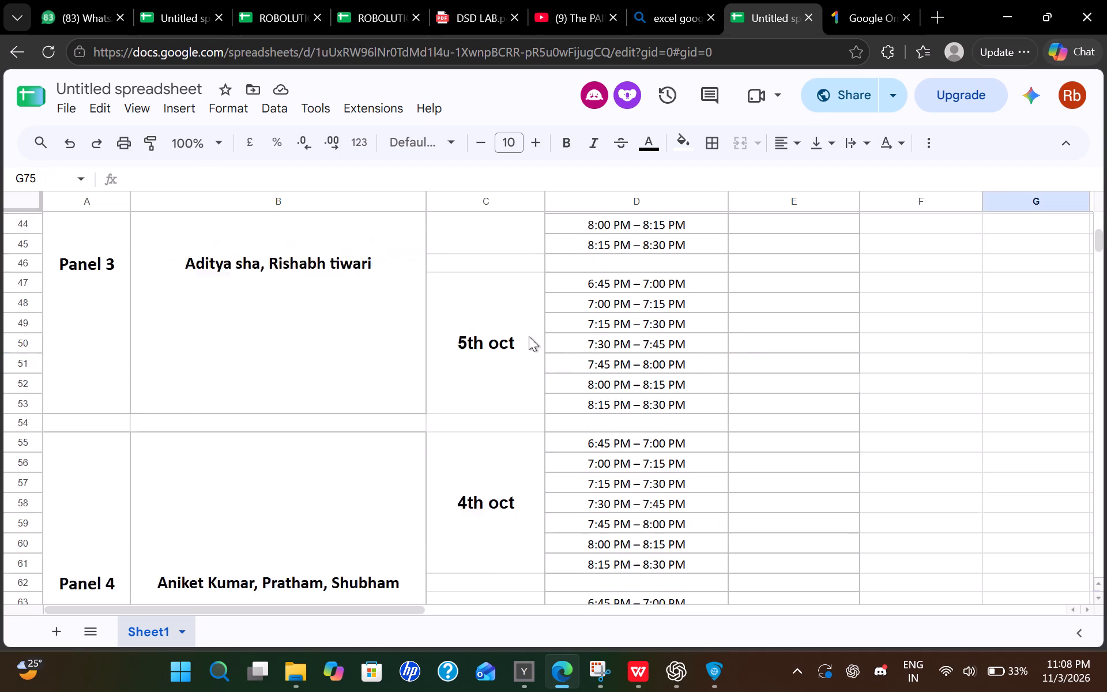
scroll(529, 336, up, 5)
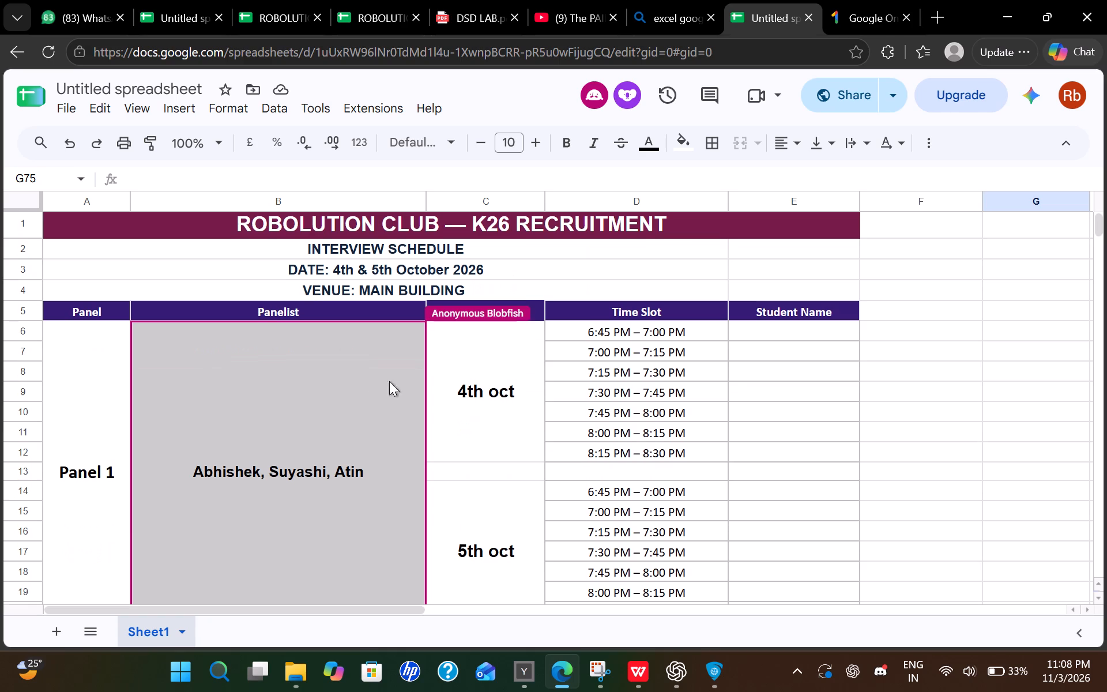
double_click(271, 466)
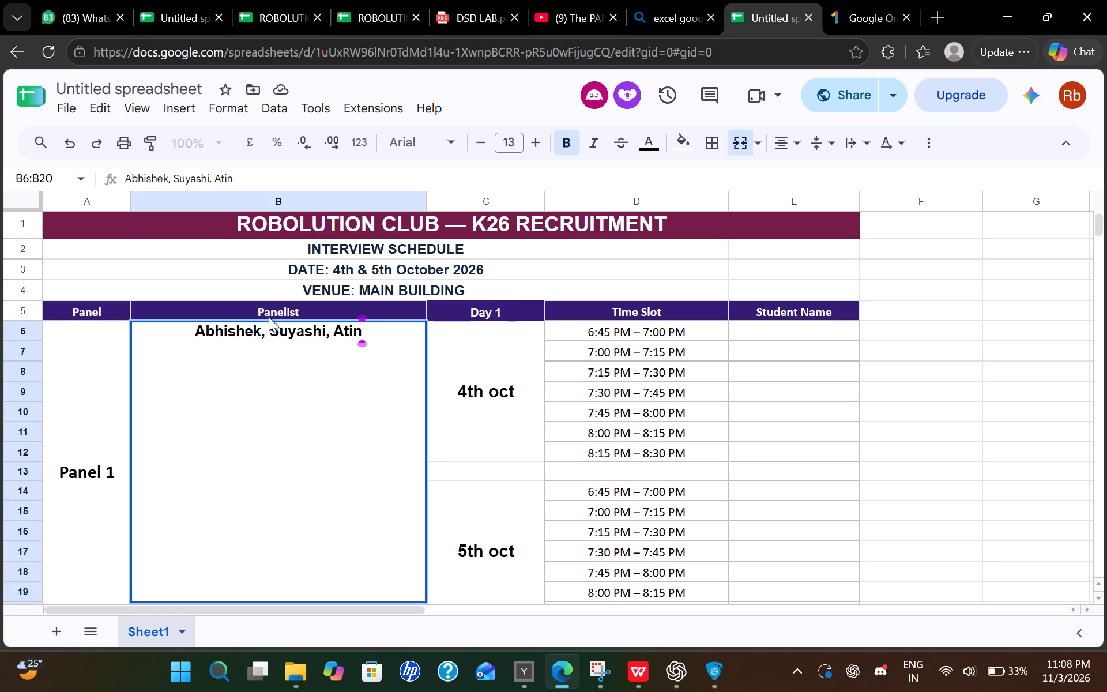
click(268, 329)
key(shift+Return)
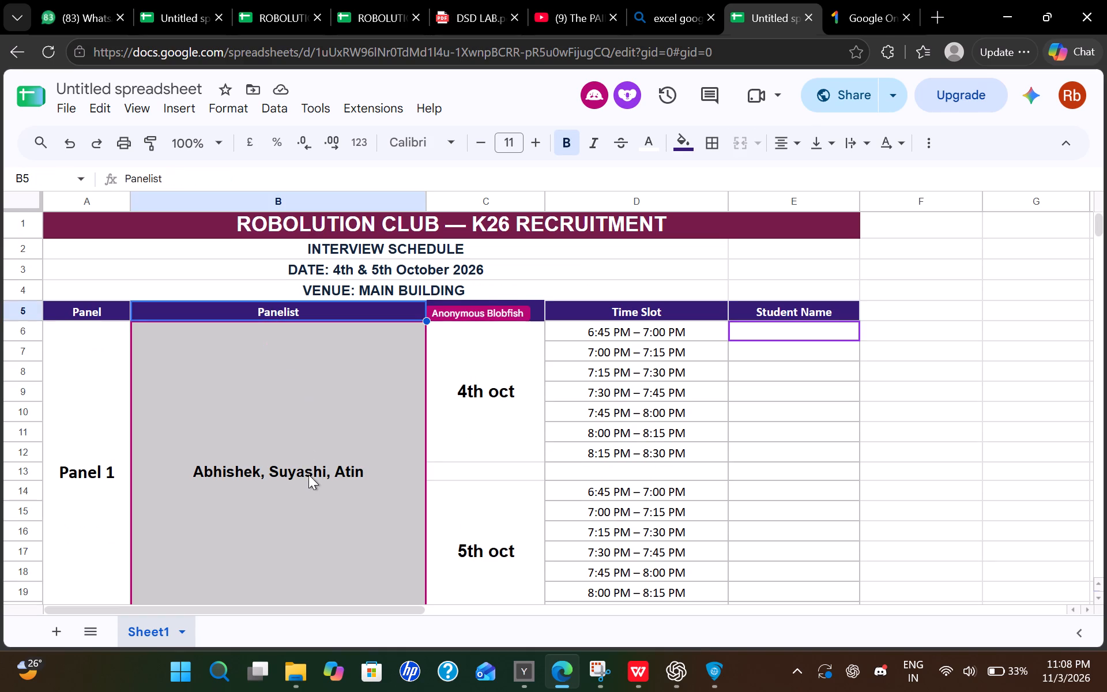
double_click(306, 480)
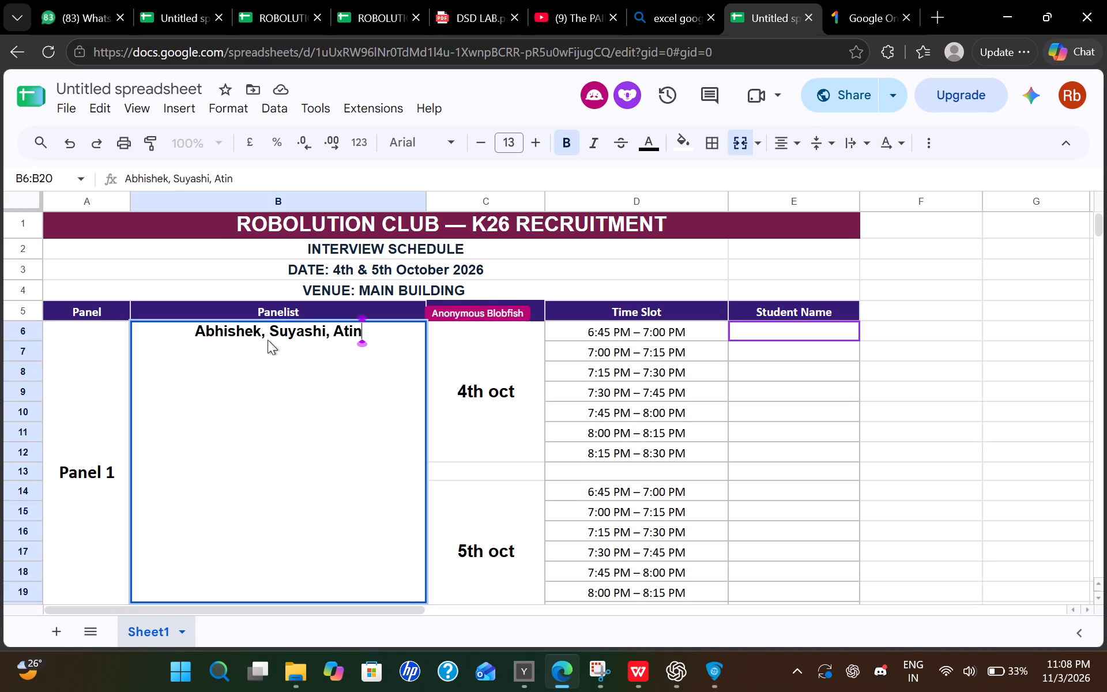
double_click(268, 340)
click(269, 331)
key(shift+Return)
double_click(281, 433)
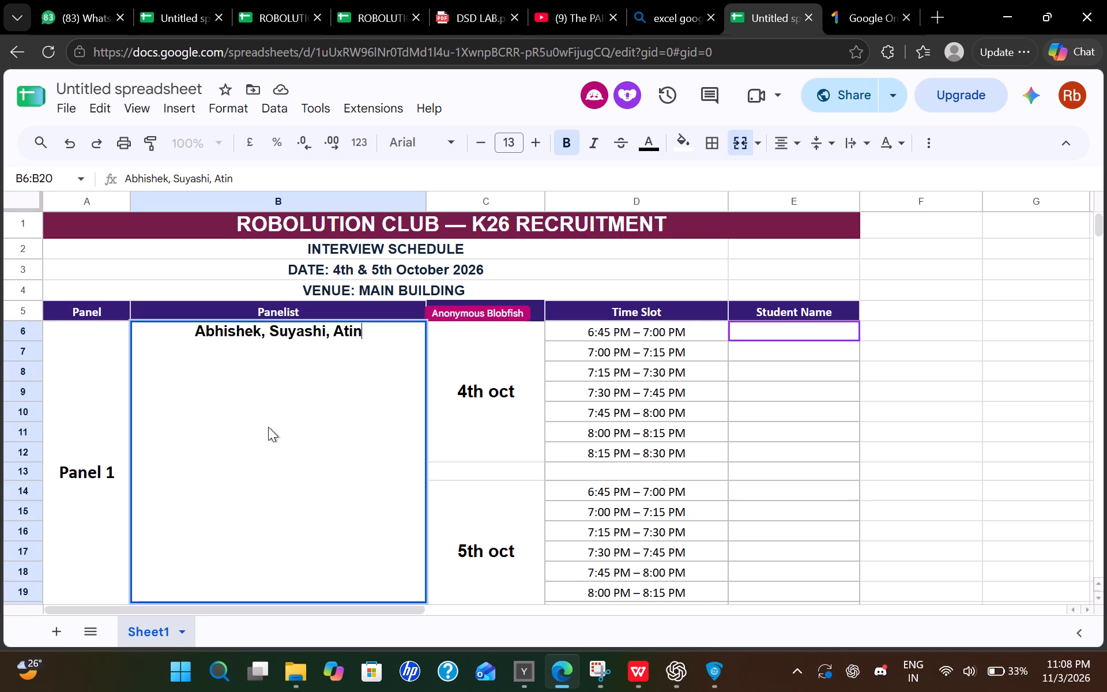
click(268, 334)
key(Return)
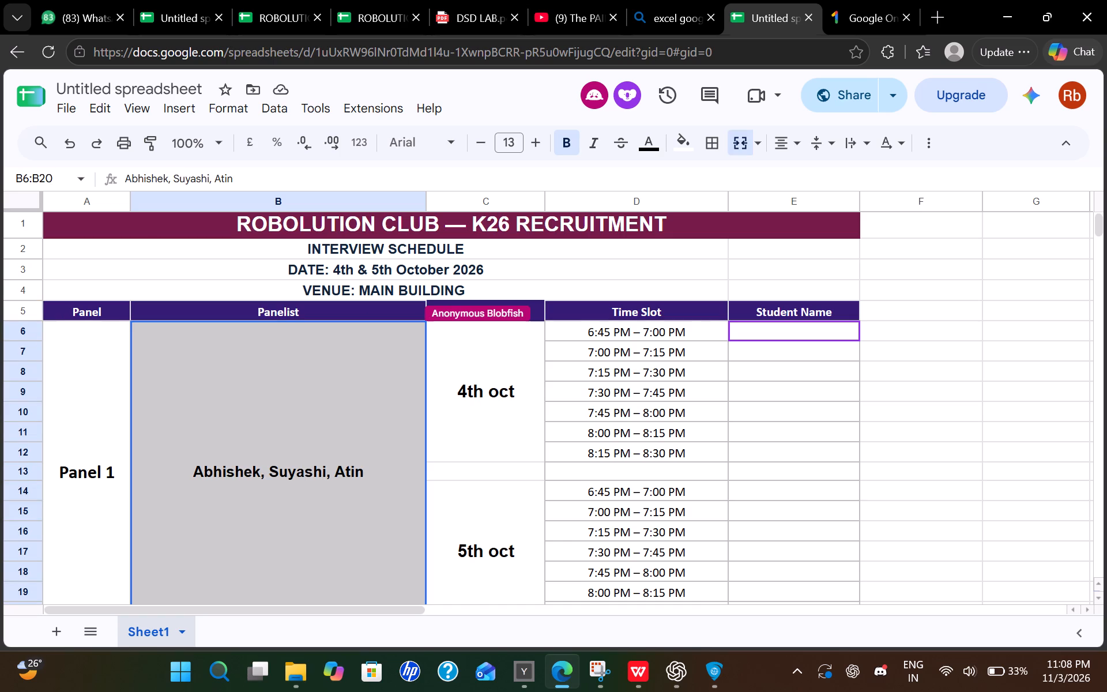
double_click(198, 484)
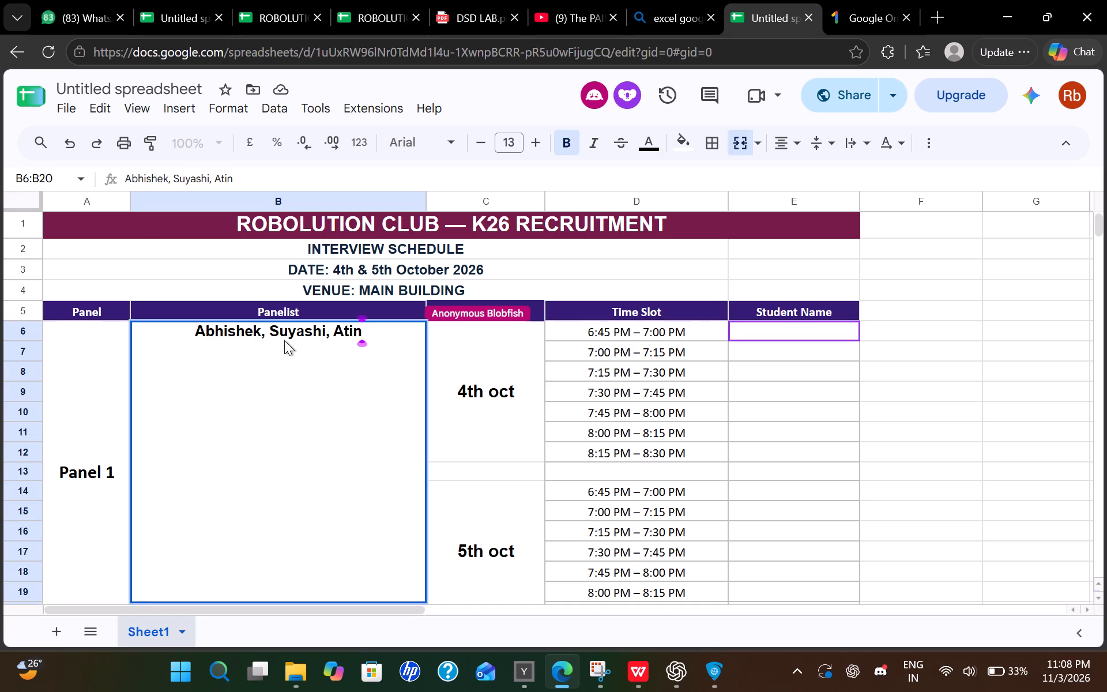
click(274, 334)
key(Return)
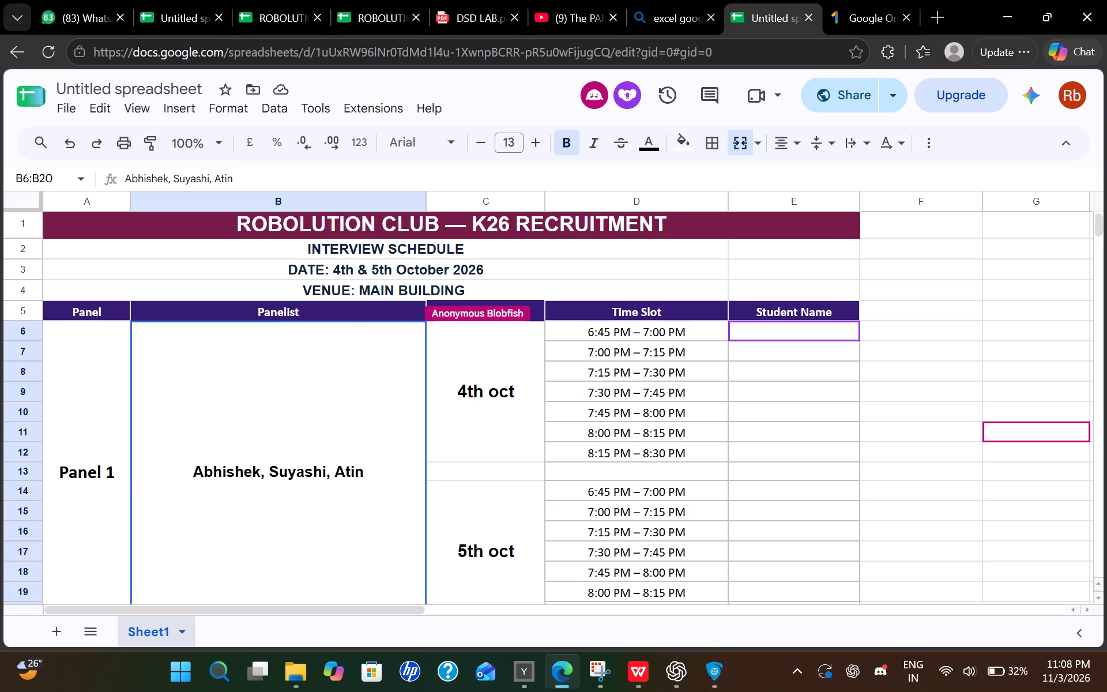
Review the Panelist cells of Panels 1 to 7 to check each panel's assigned panelists.
scroll(202, 461, down, 6)
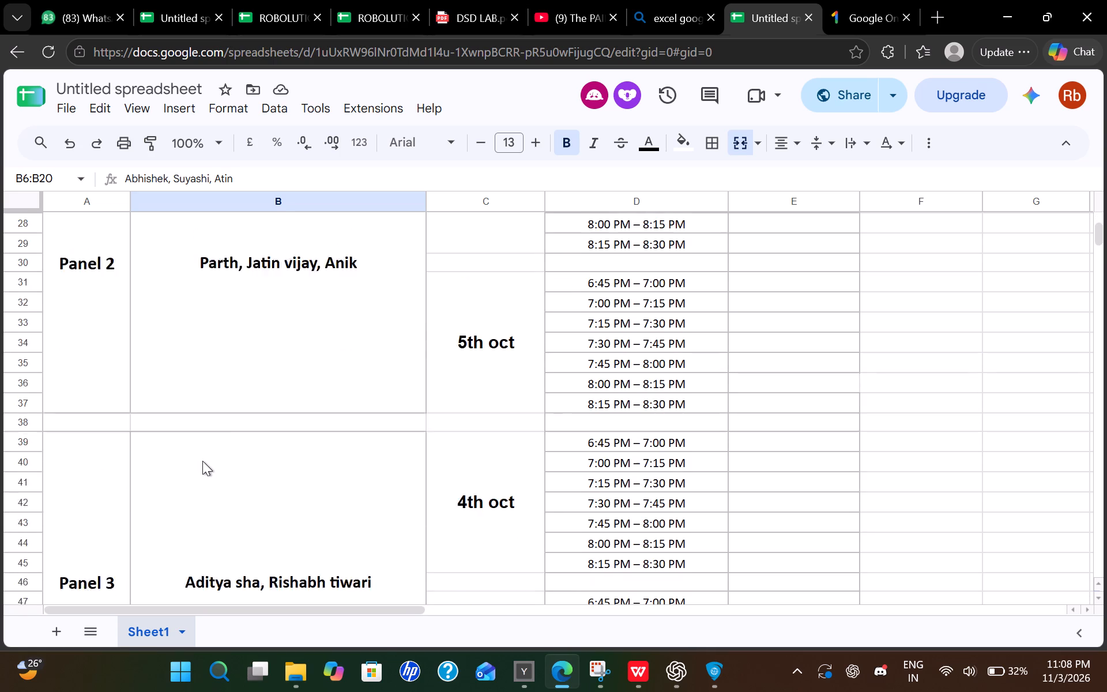
scroll(202, 461, down, 9)
scroll(202, 461, up, 1)
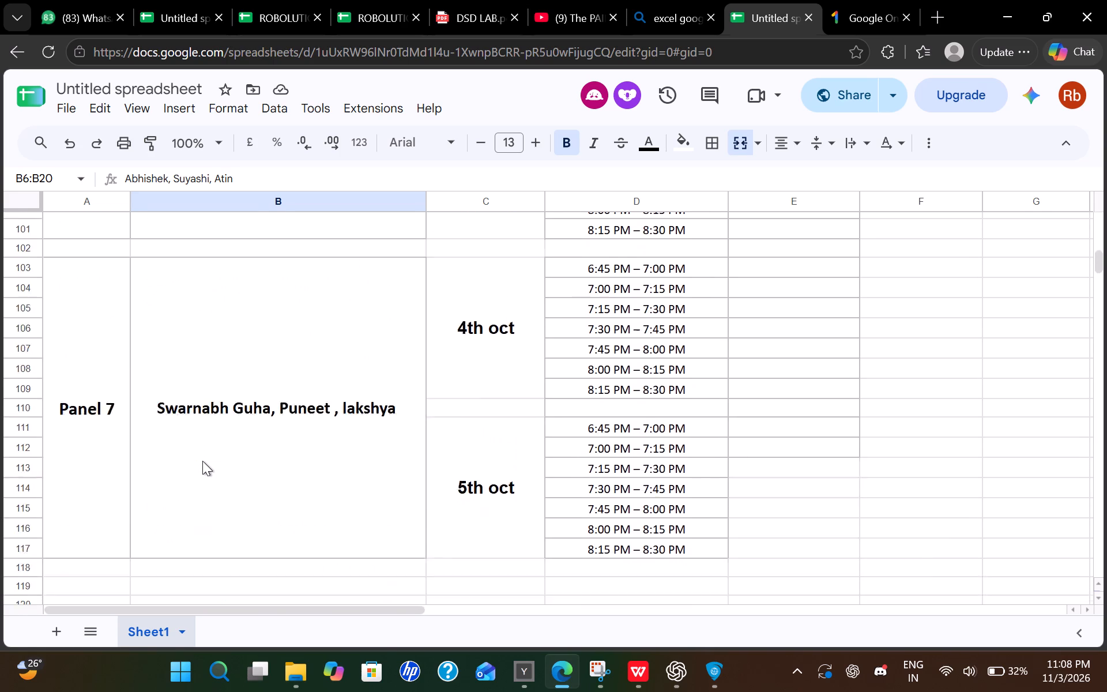
scroll(202, 461, up, 1)
scroll(202, 461, down, 3)
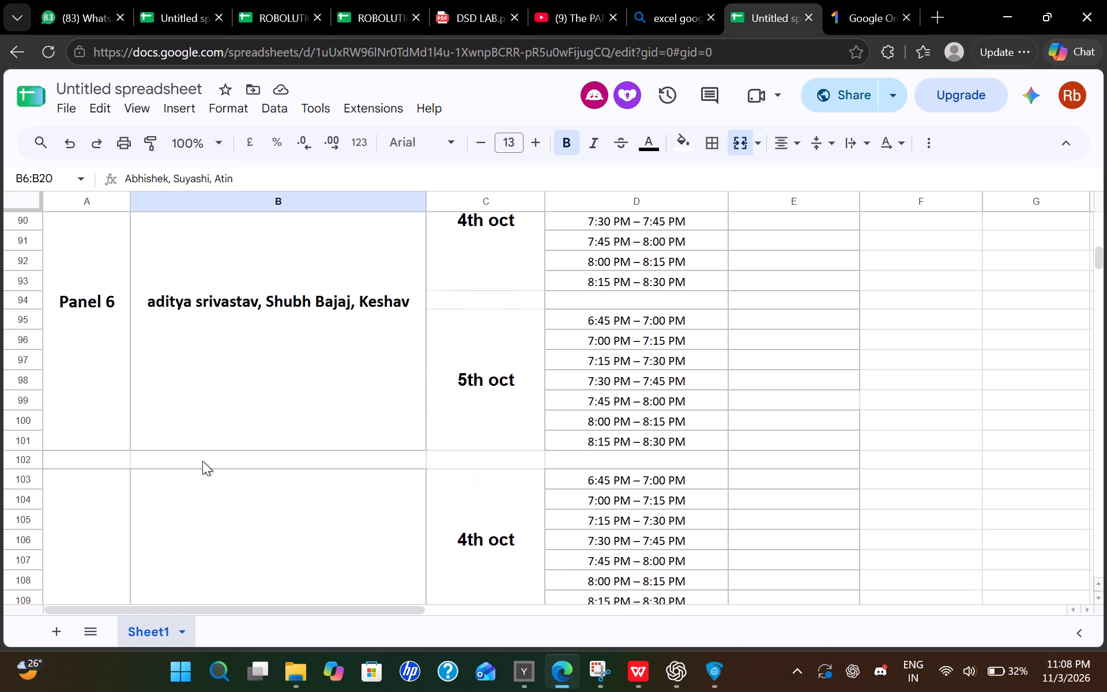
scroll(202, 461, down, 3)
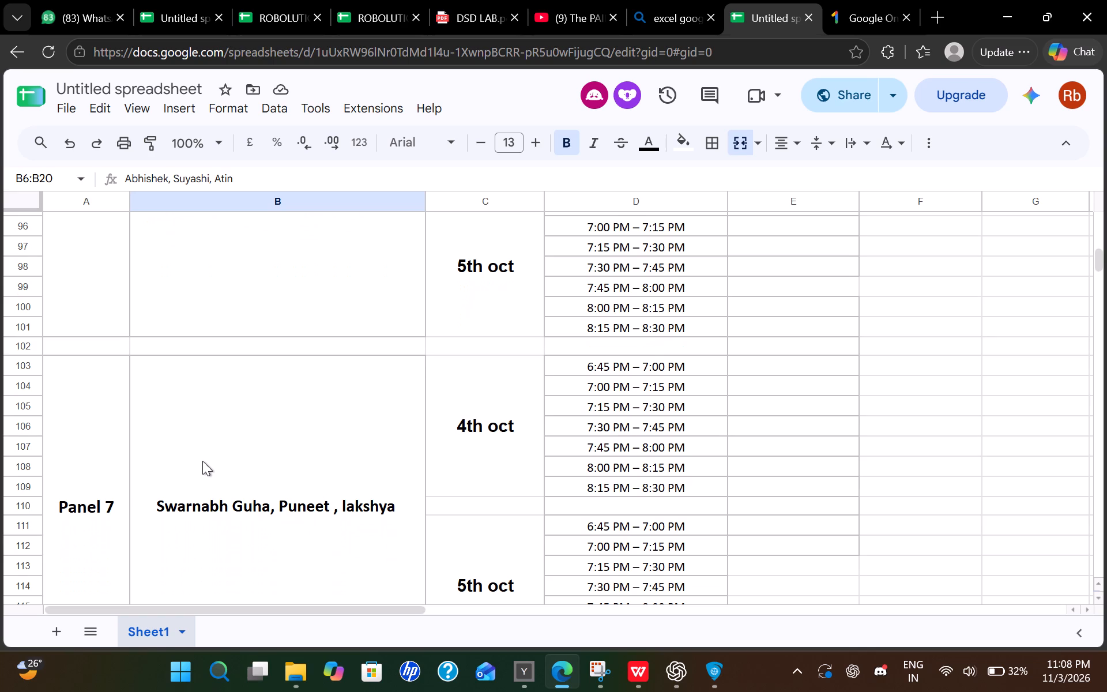
scroll(202, 461, up, 11)
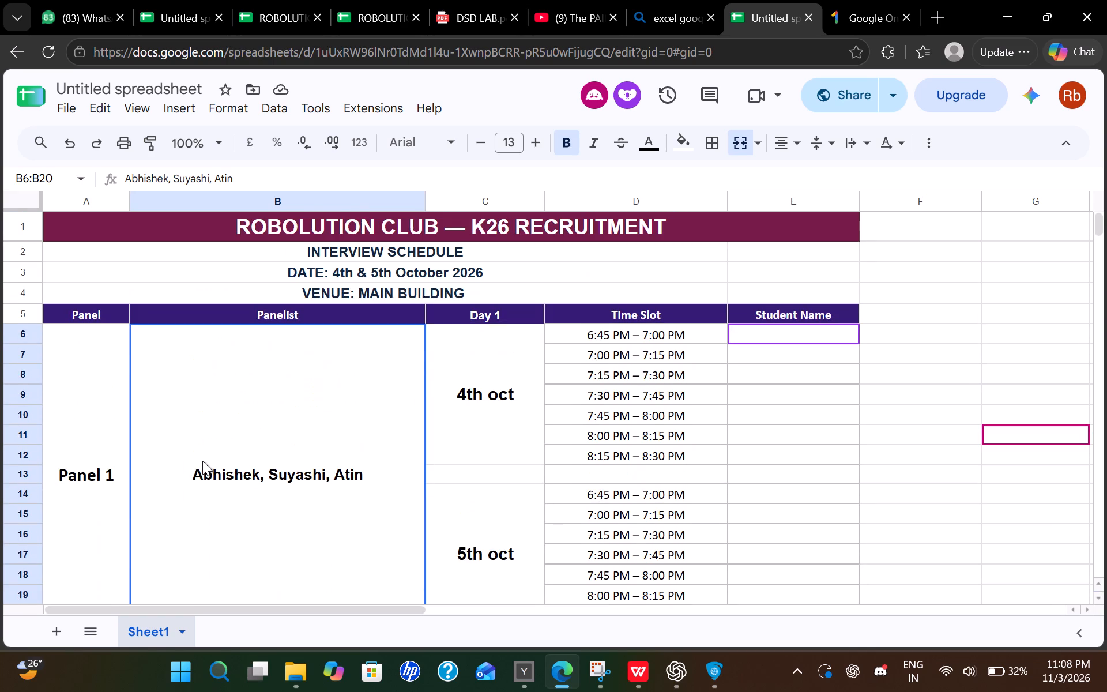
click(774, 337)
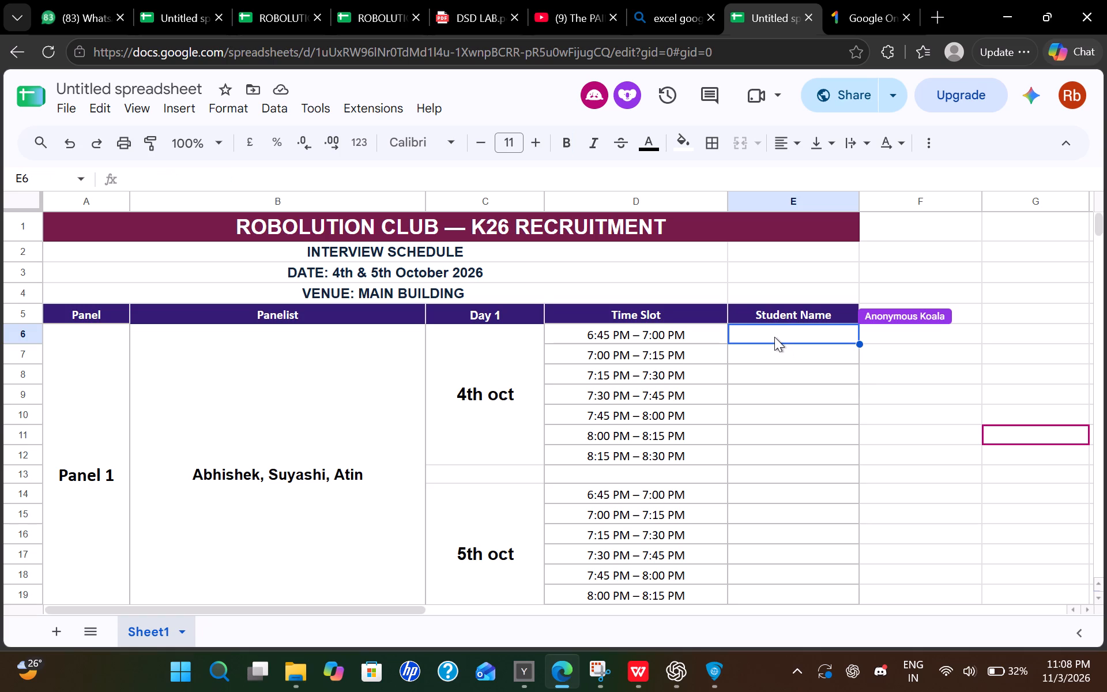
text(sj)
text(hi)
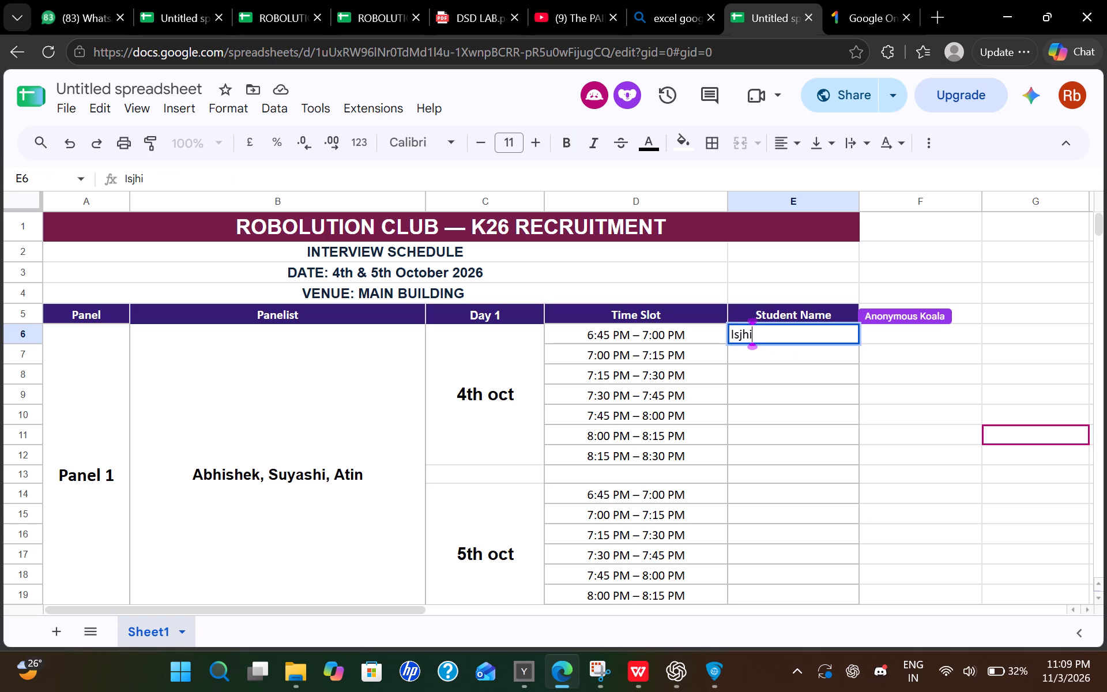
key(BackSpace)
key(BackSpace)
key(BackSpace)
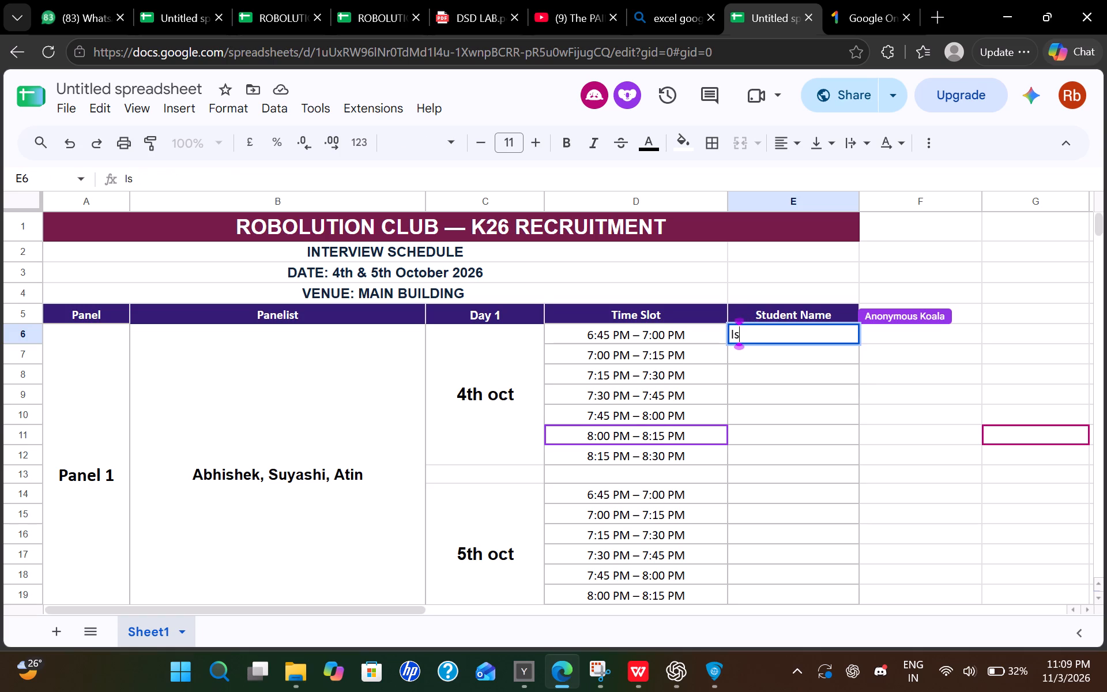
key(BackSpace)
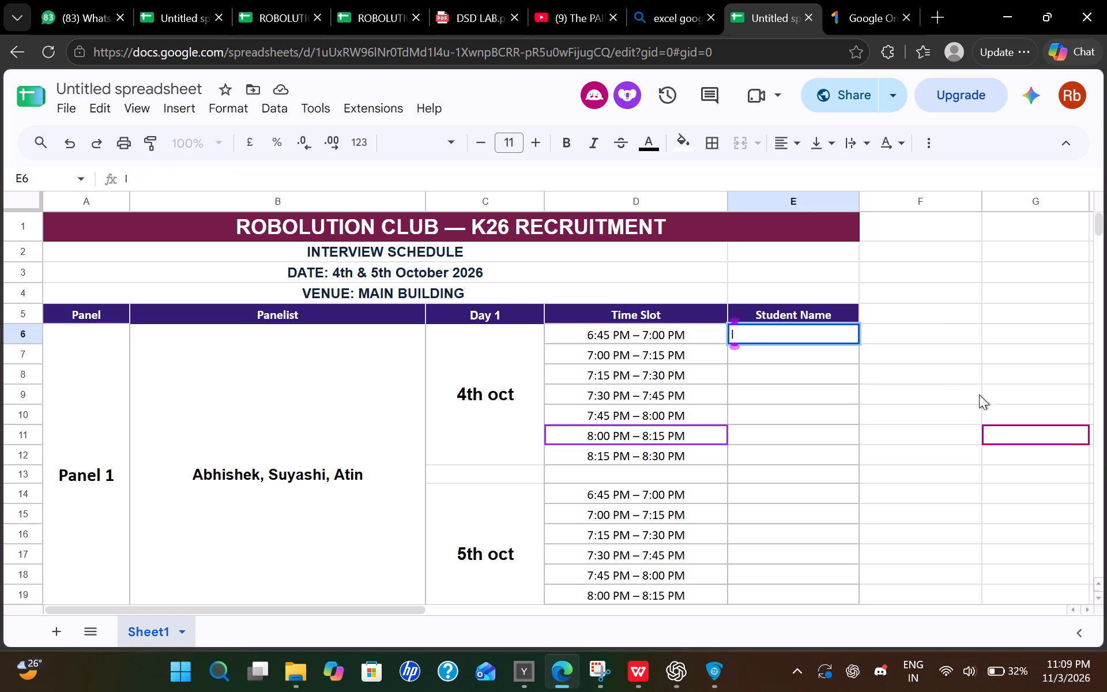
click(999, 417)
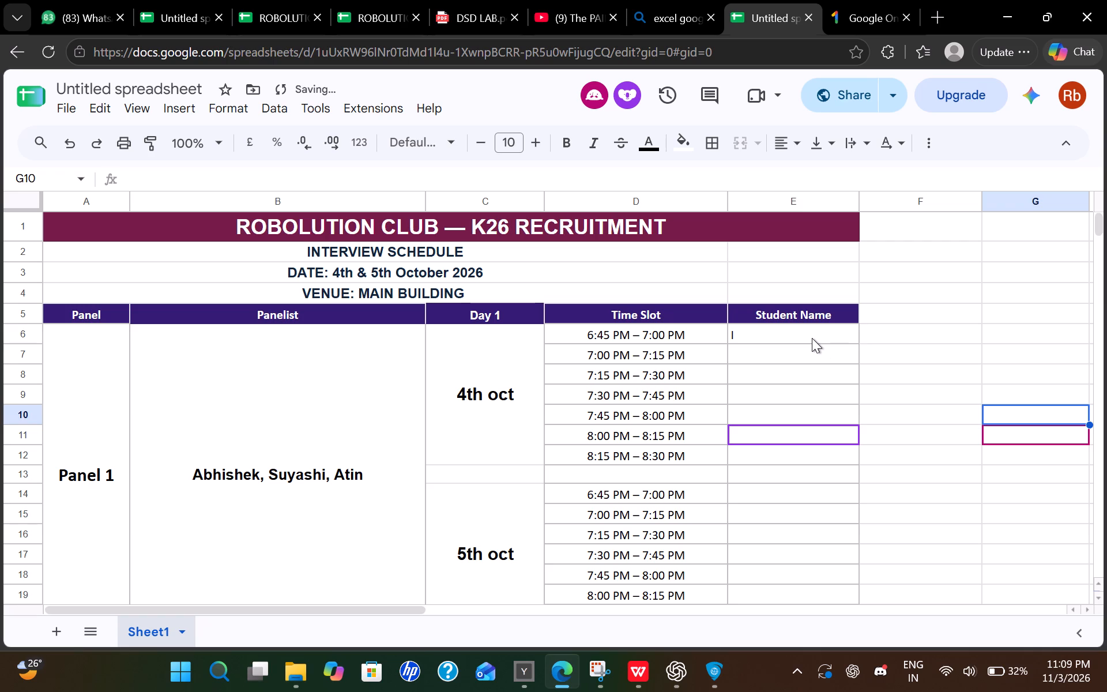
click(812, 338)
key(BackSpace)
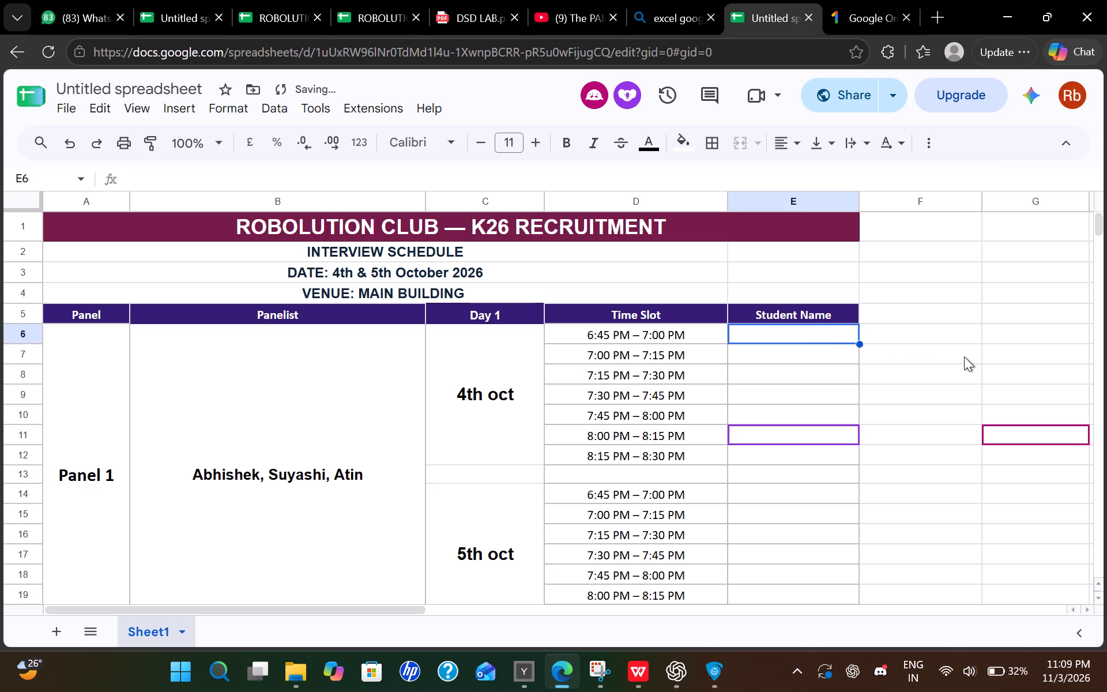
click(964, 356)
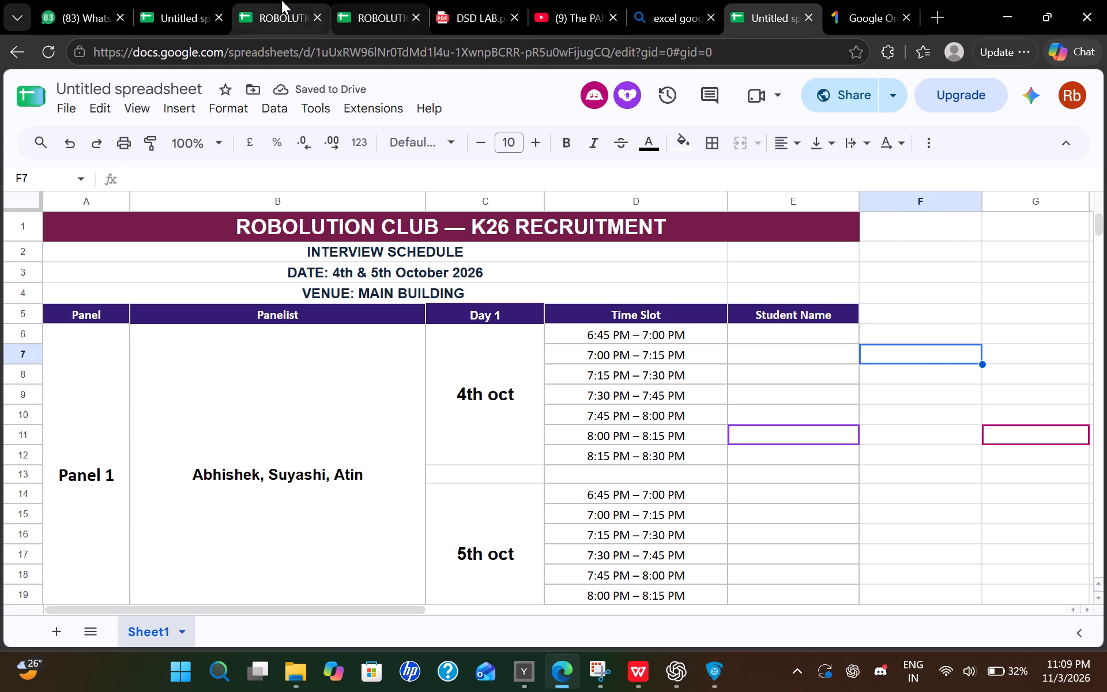
Move the ROBOLUTION RECRUITMENT 26 sheet into its own window and arrange it side by side with the interview schedule spreadsheet.
click(338, 0)
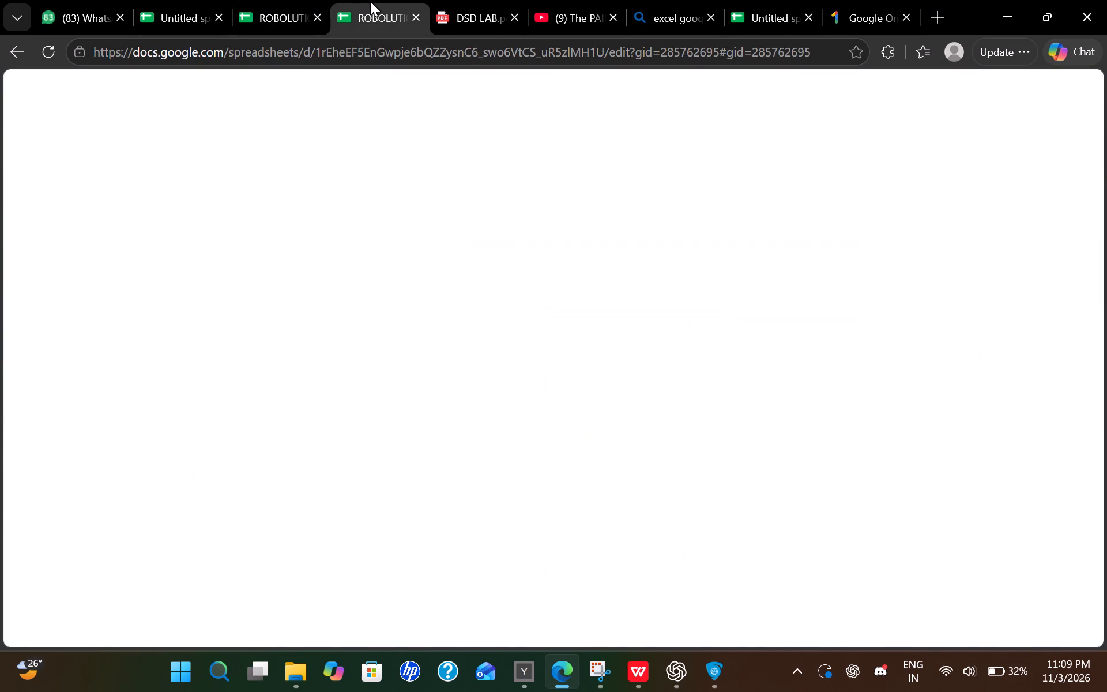
drag(370, 1, 438, 202)
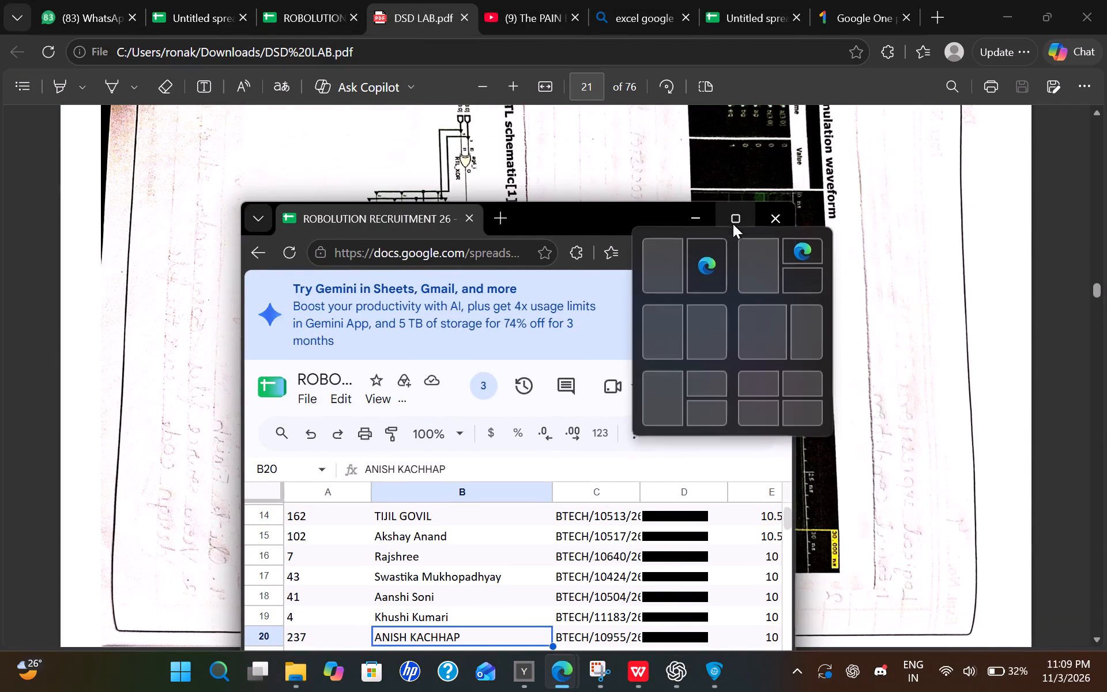
key(super+Right)
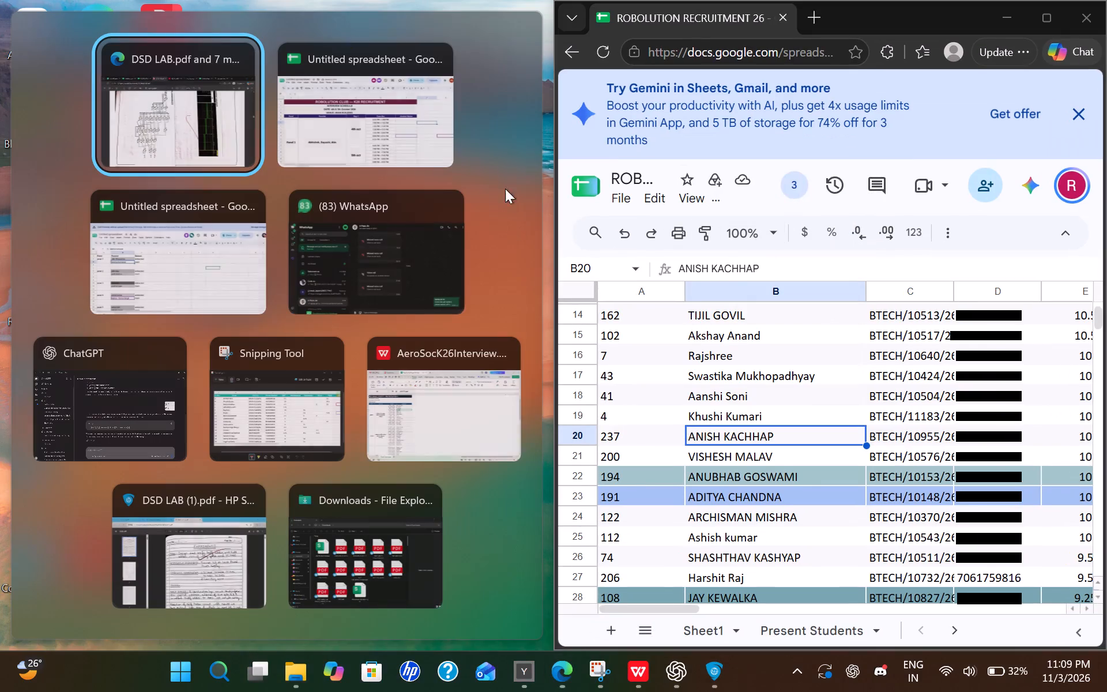
click(230, 127)
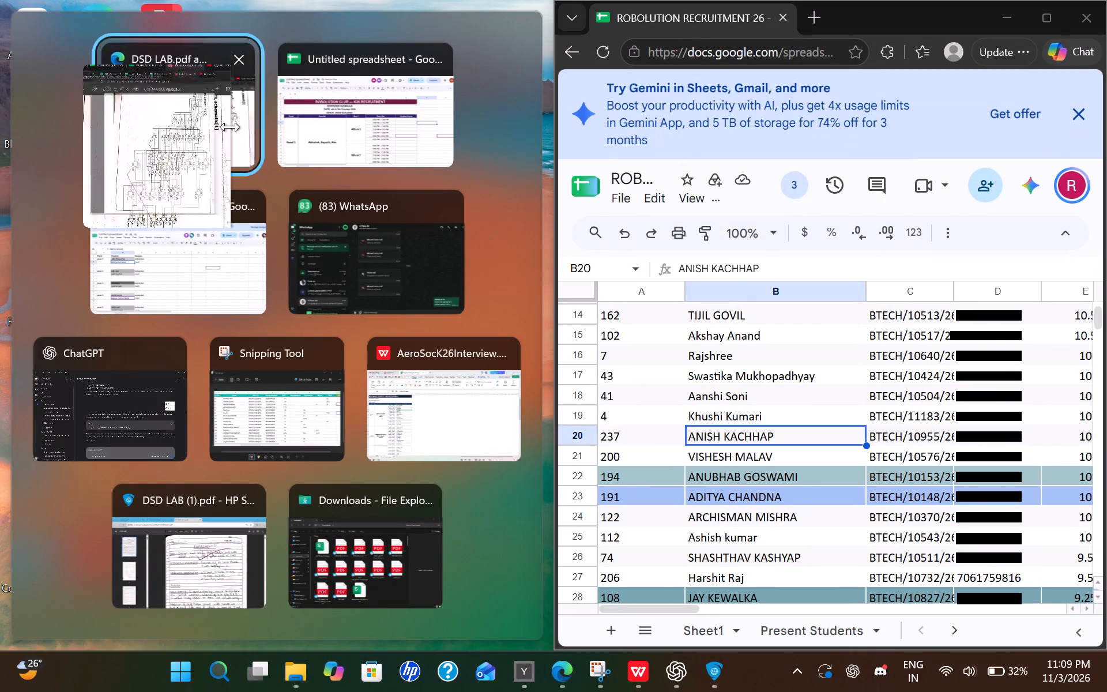
click(298, 12)
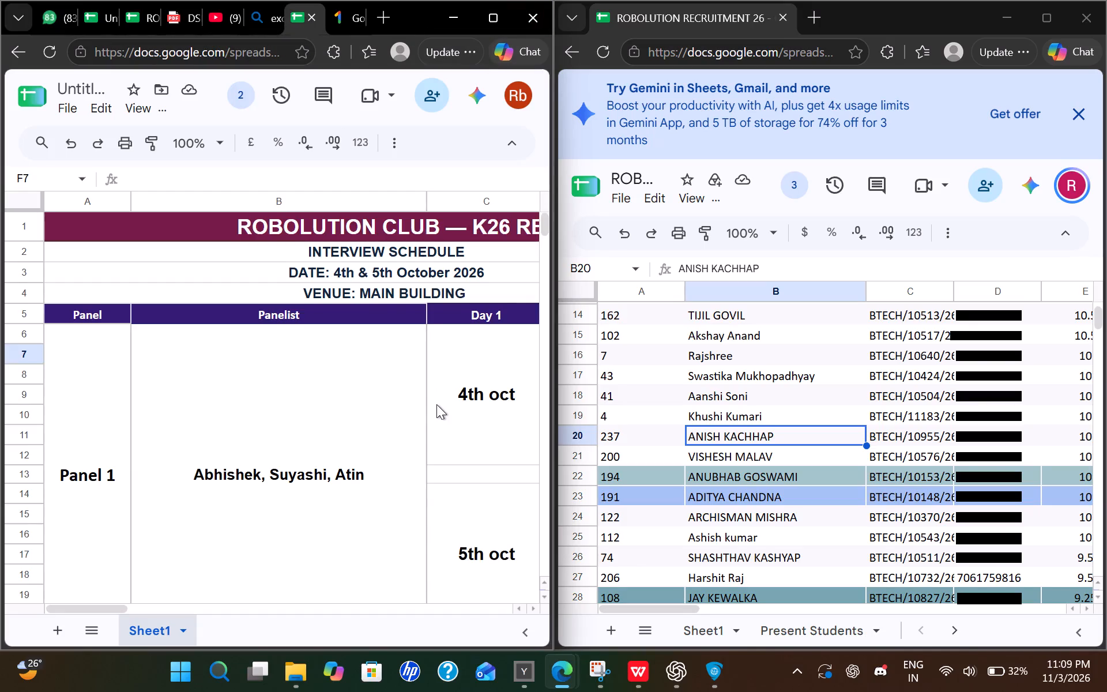
Reduce the browser zoom by two levels so more of the schedule's Time Slot and Student Name columns fits beside the recruitment list.
scroll(436, 404, up, 3)
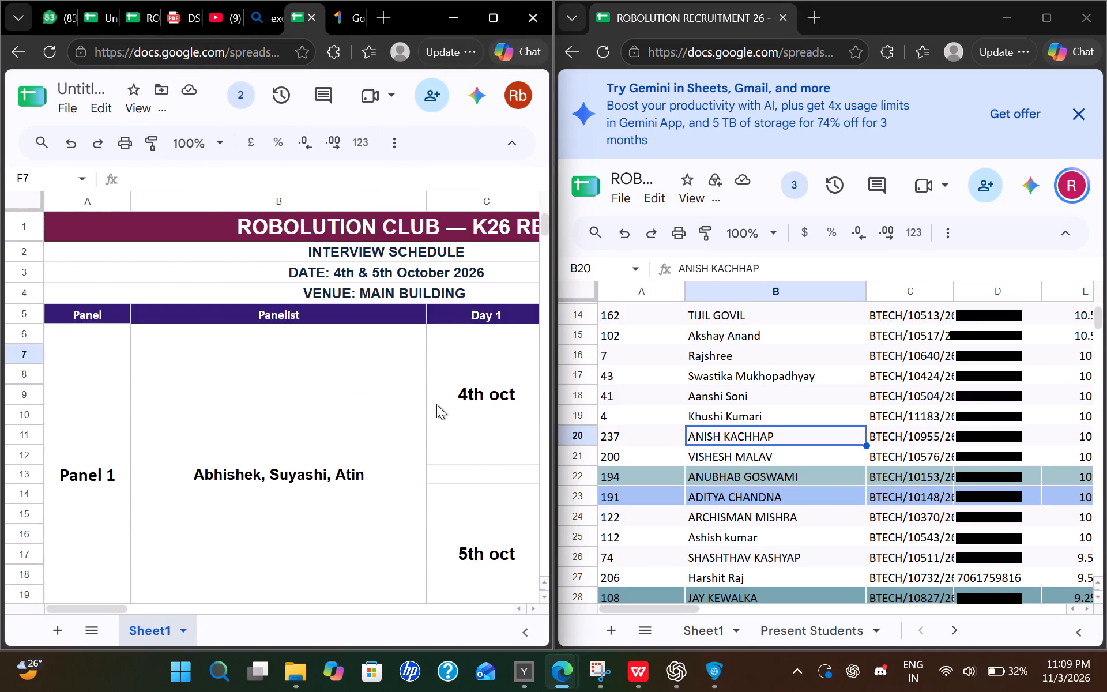
scroll(436, 404, up, 6)
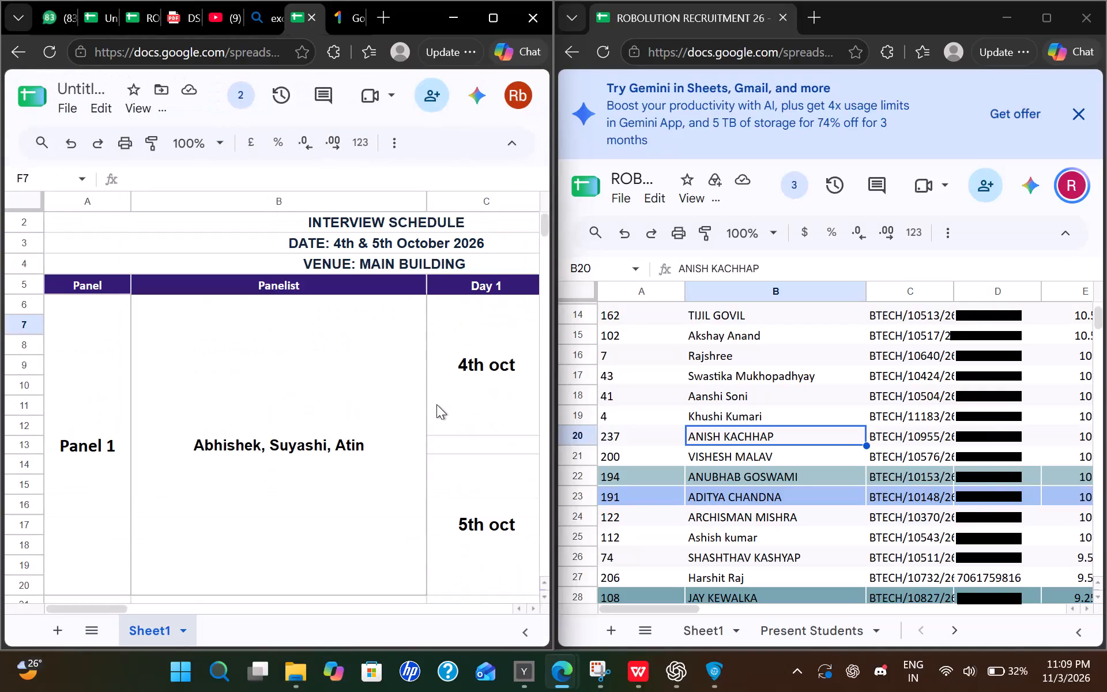
scroll(436, 404, up, 3)
scroll(436, 404, right, 1)
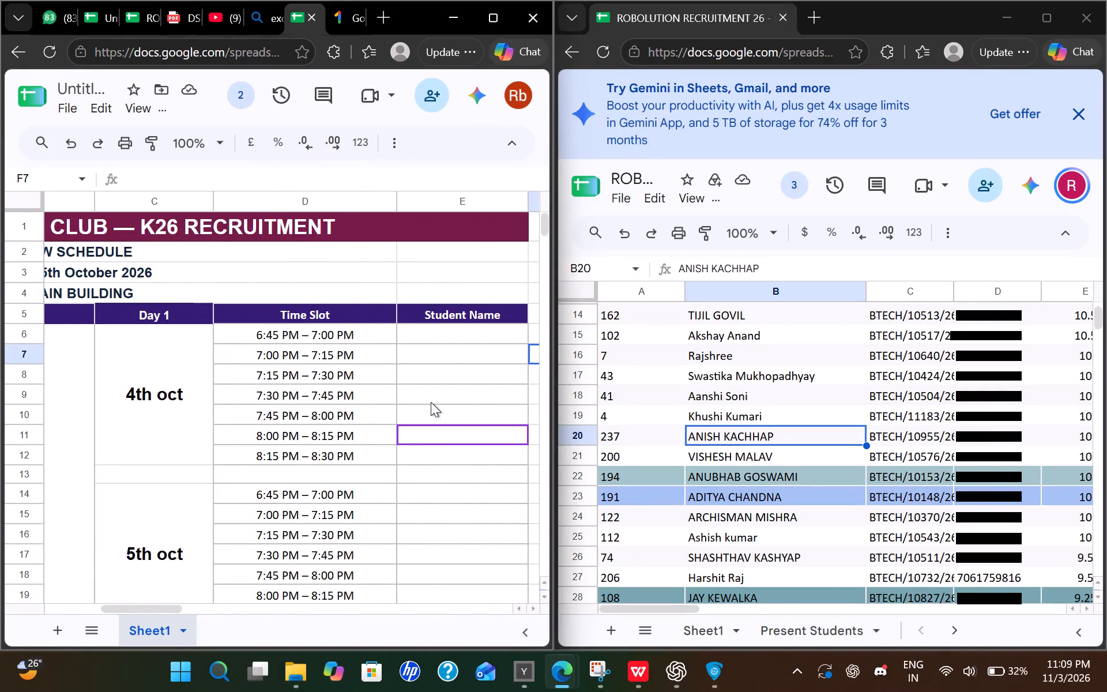
click(474, 55)
double_click(368, 219)
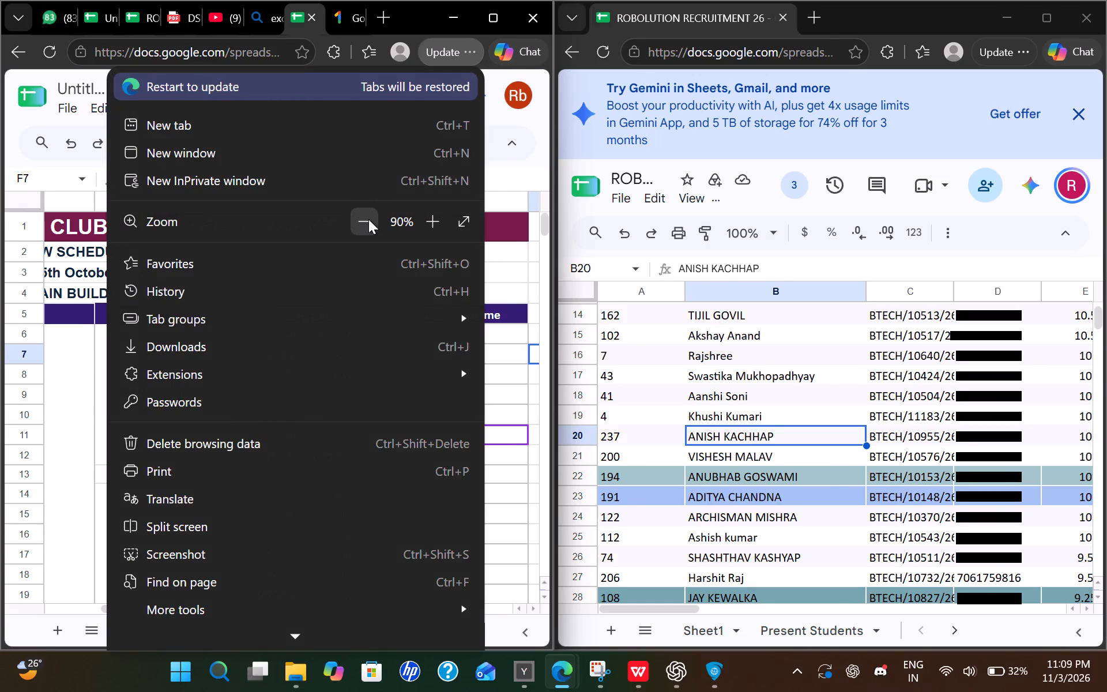
click(523, 368)
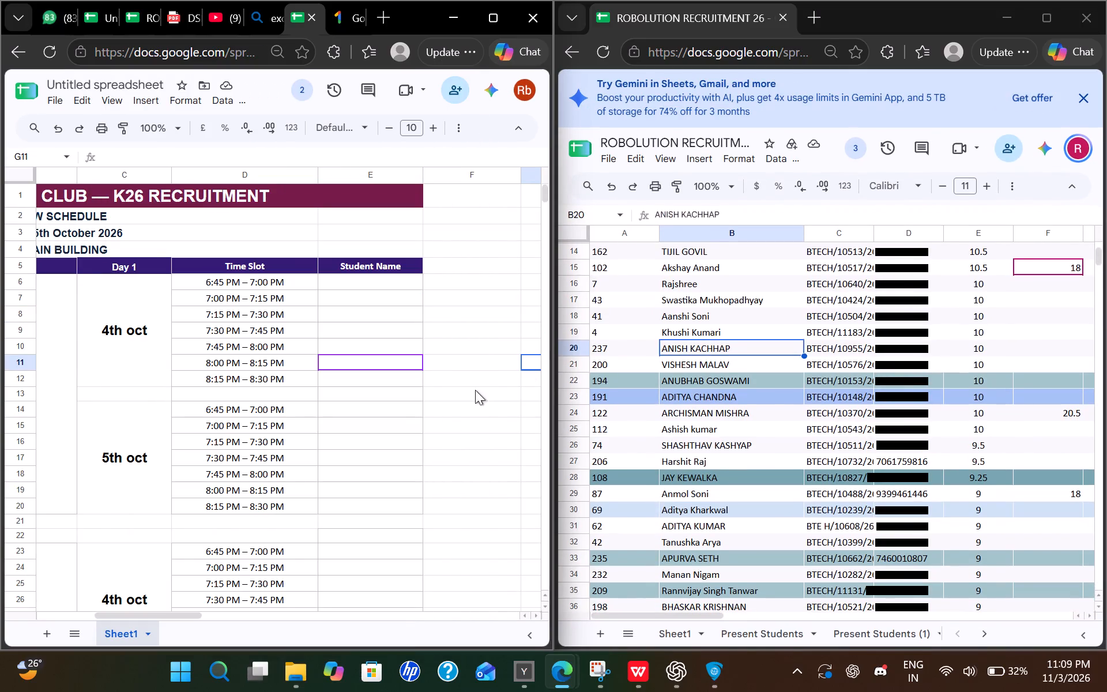
scroll(410, 401, right, 3)
scroll(410, 401, up, 1)
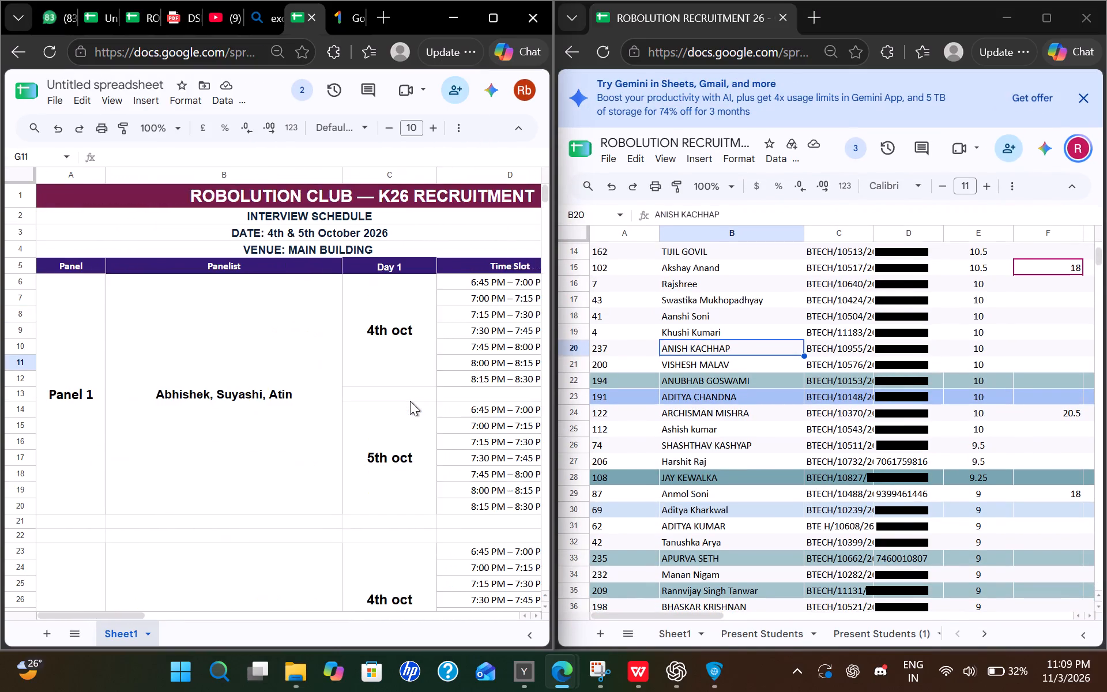
scroll(410, 401, up, 1)
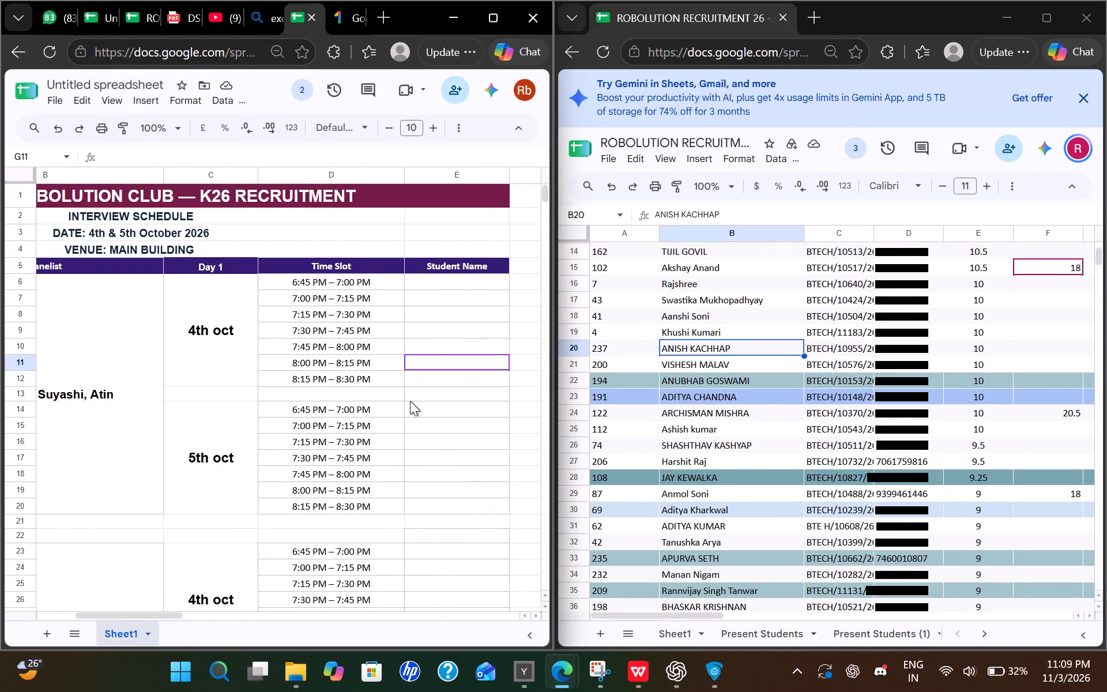
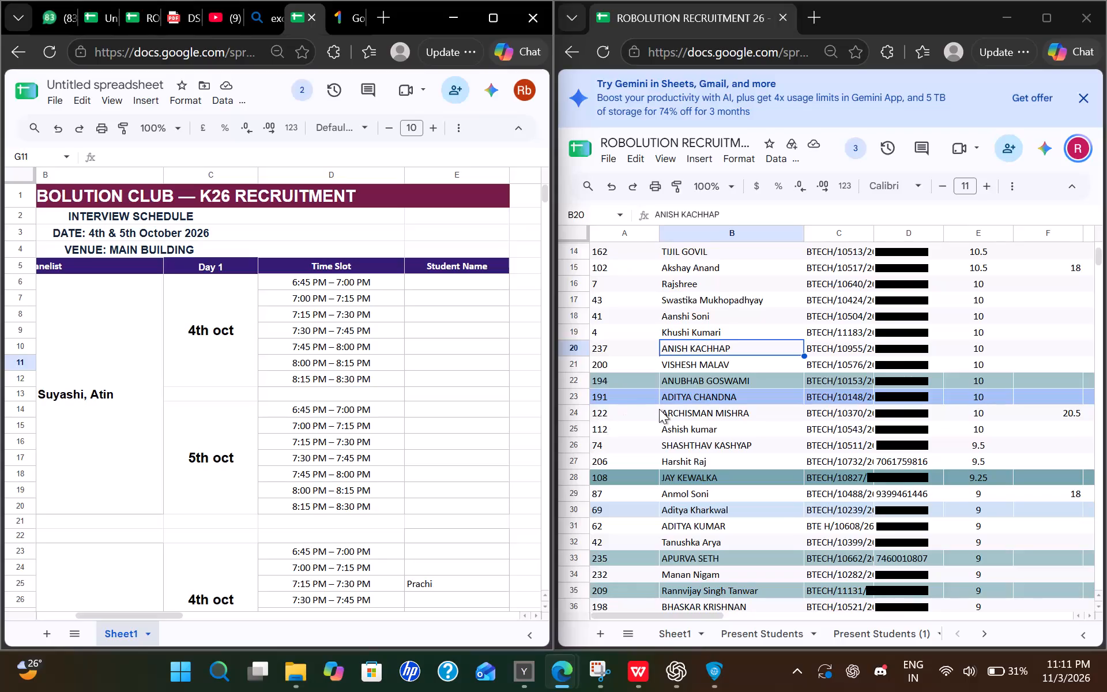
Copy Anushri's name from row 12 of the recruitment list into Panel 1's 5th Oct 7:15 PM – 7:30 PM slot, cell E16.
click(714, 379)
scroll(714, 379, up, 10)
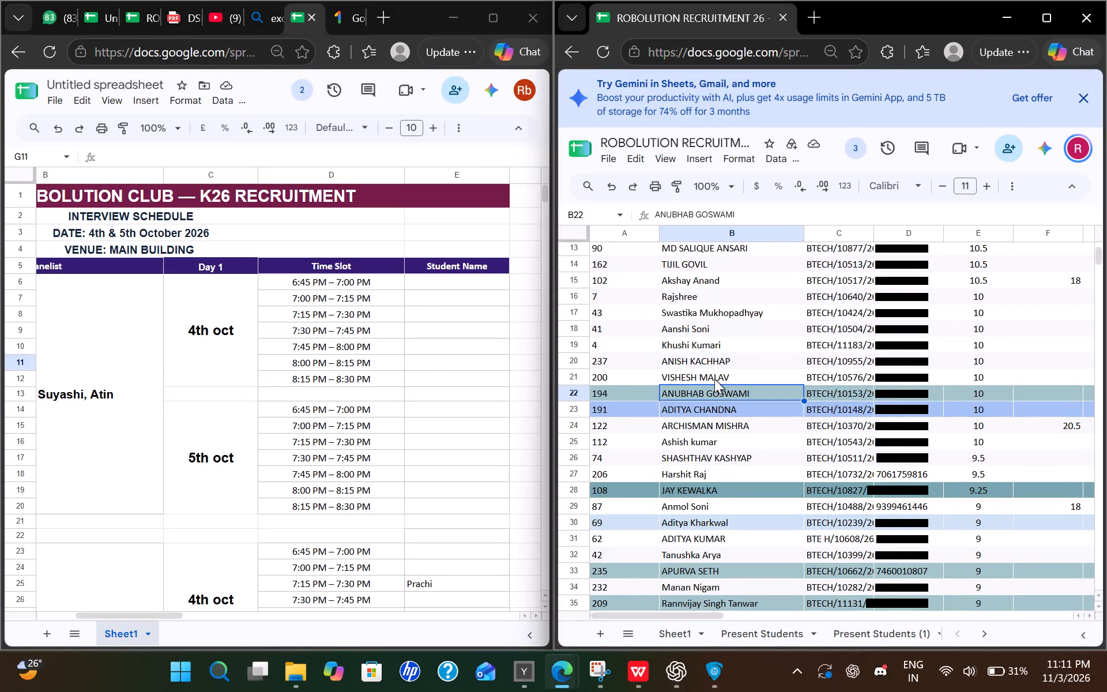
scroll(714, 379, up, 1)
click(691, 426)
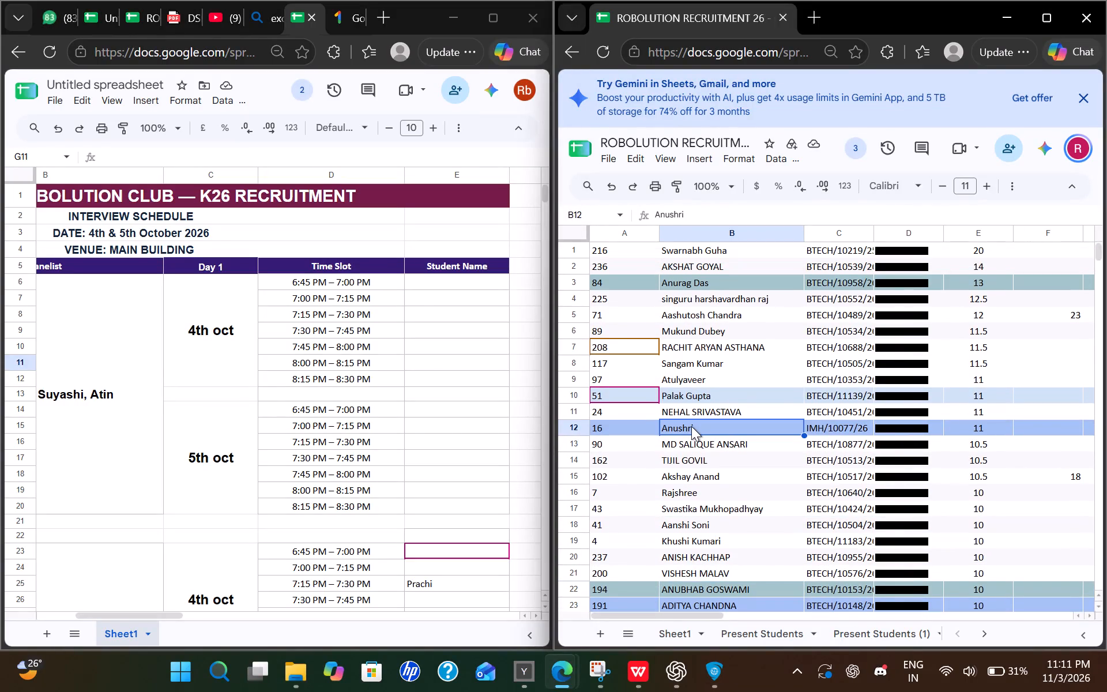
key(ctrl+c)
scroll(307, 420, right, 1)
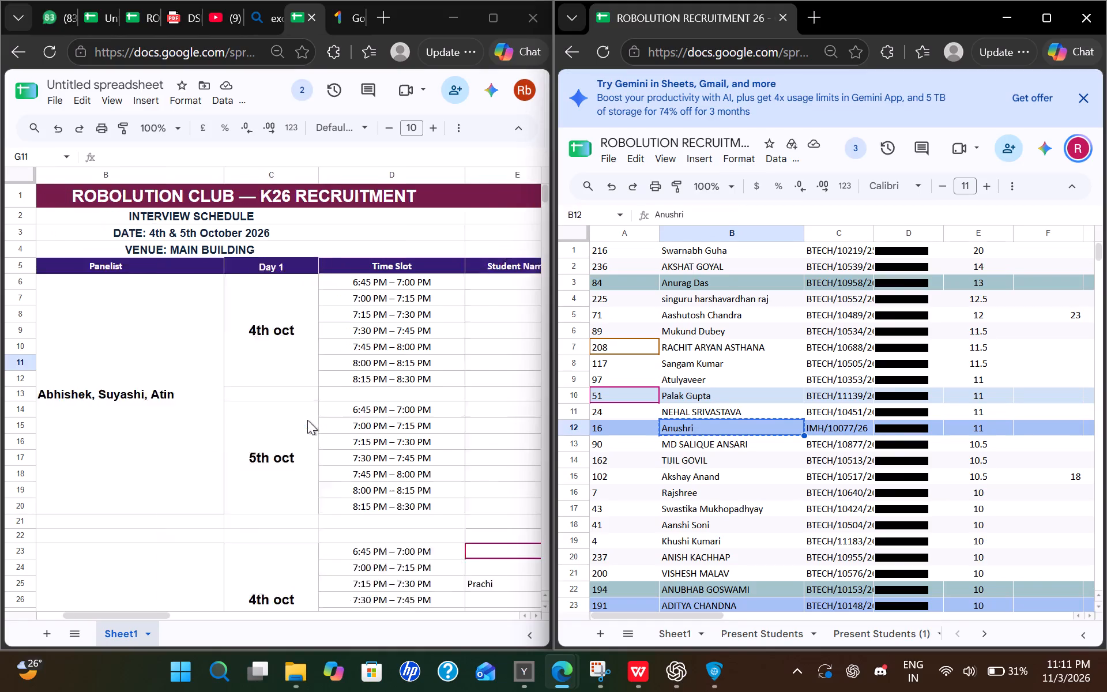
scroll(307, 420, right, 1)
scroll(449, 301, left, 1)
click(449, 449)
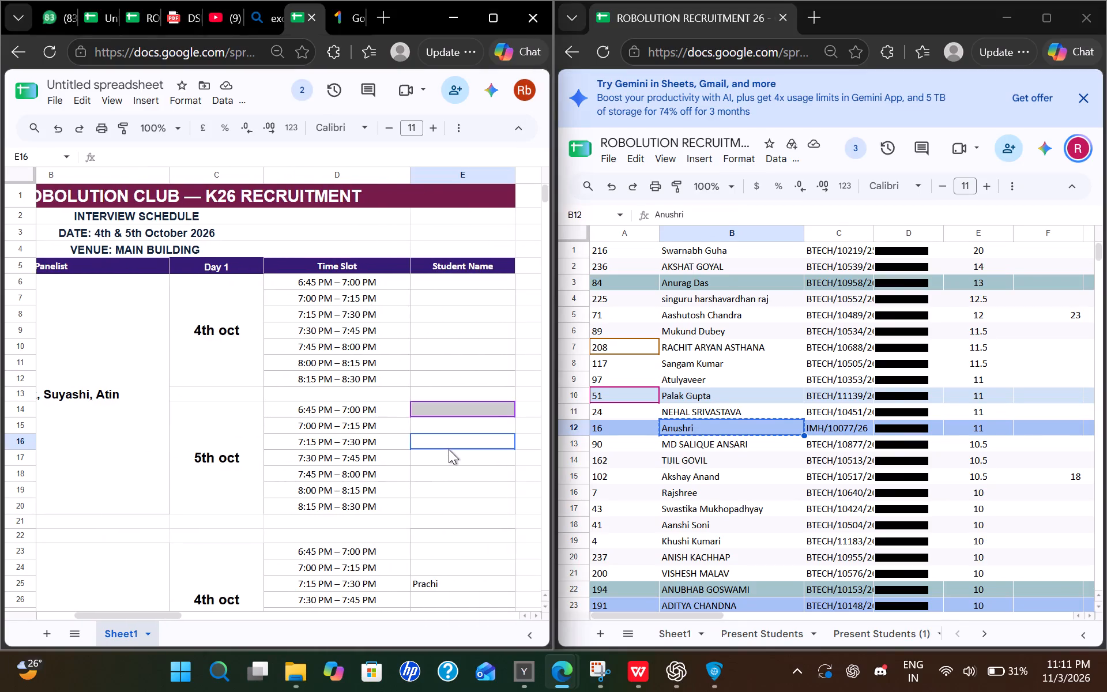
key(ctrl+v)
Fill the whole of row 12, Anushri's entry in the recruitment list, with green.
scroll(496, 378, left, 1)
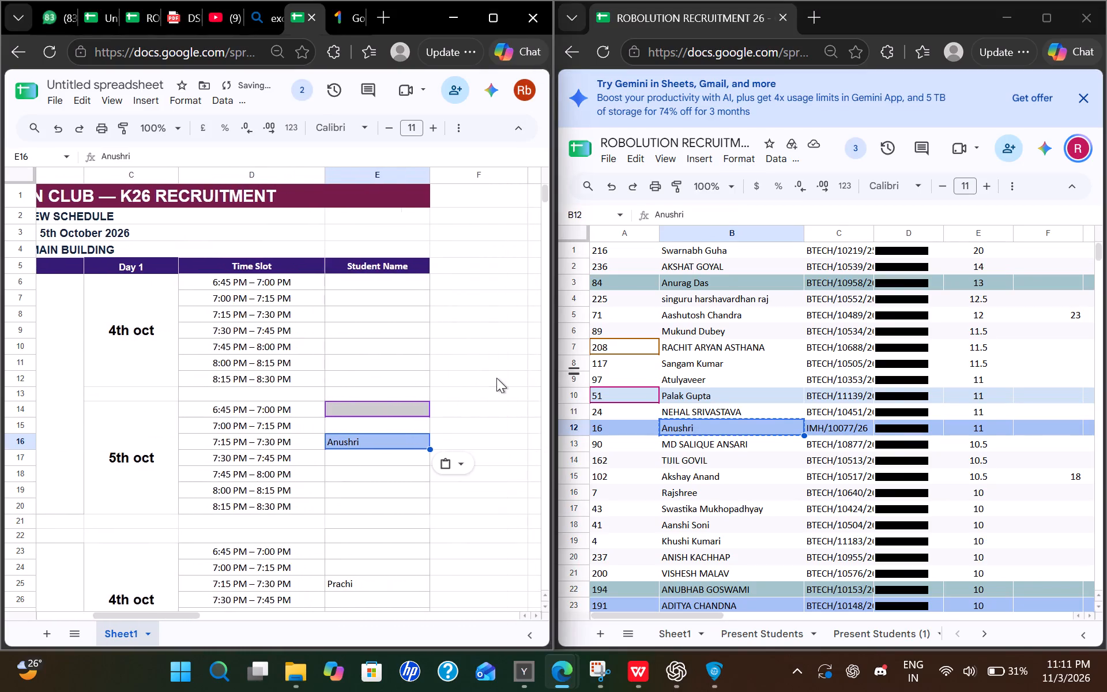
click(470, 382)
scroll(470, 382, down, 1)
click(476, 409)
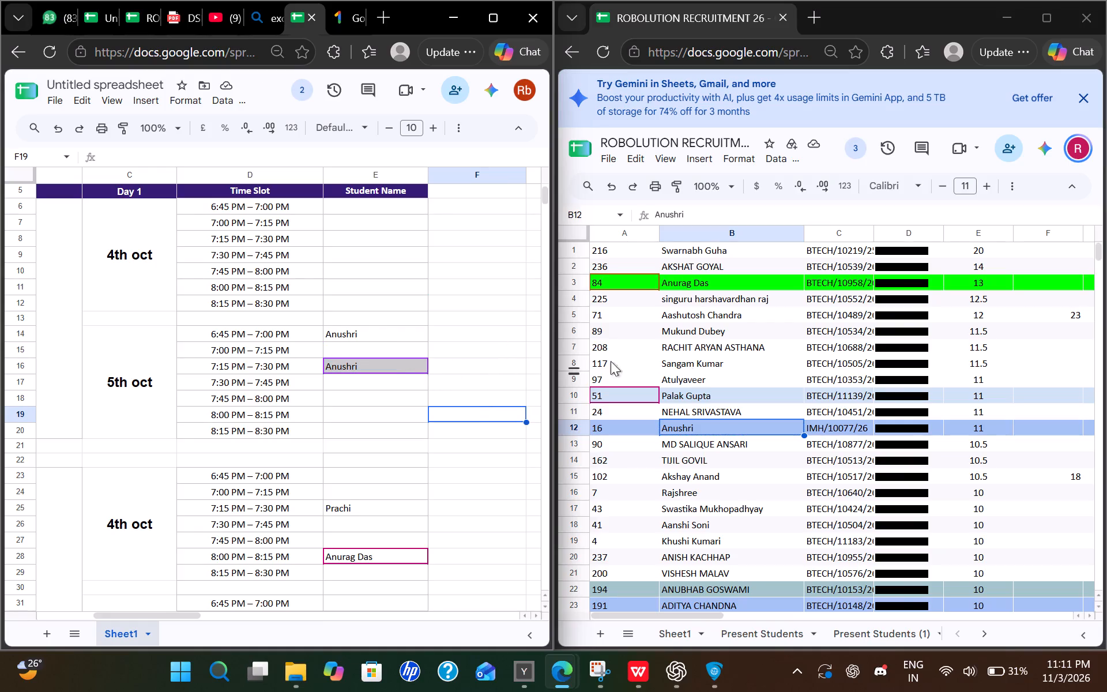
scroll(697, 360, right, 1)
right_click(697, 360)
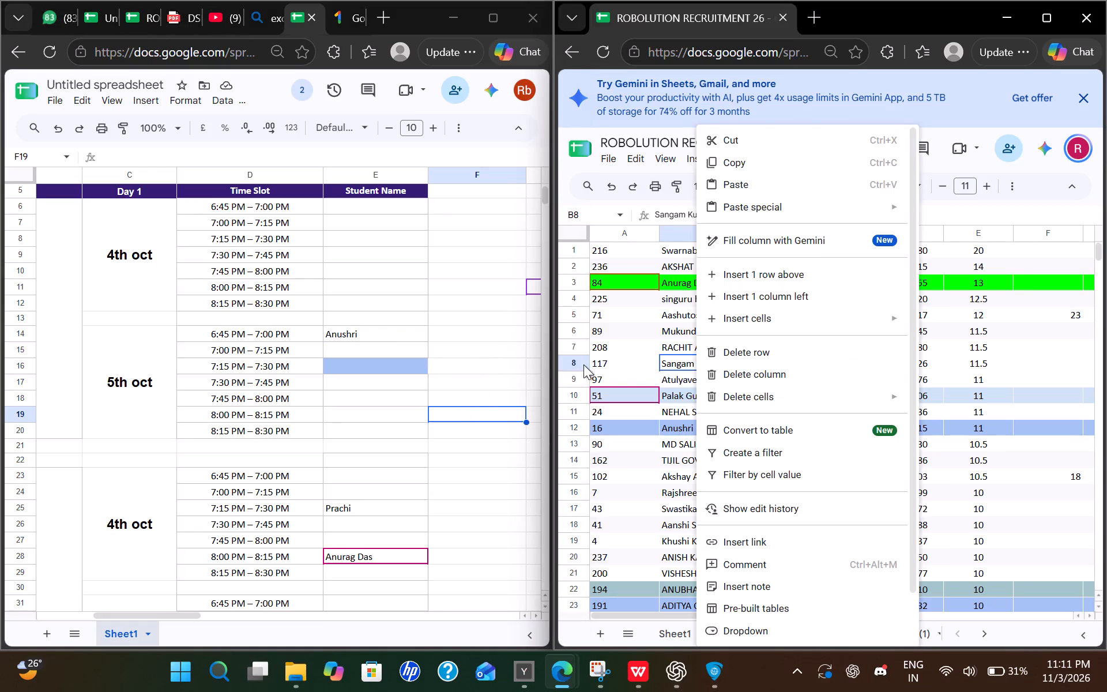
scroll(665, 388, down, 1)
click(661, 411)
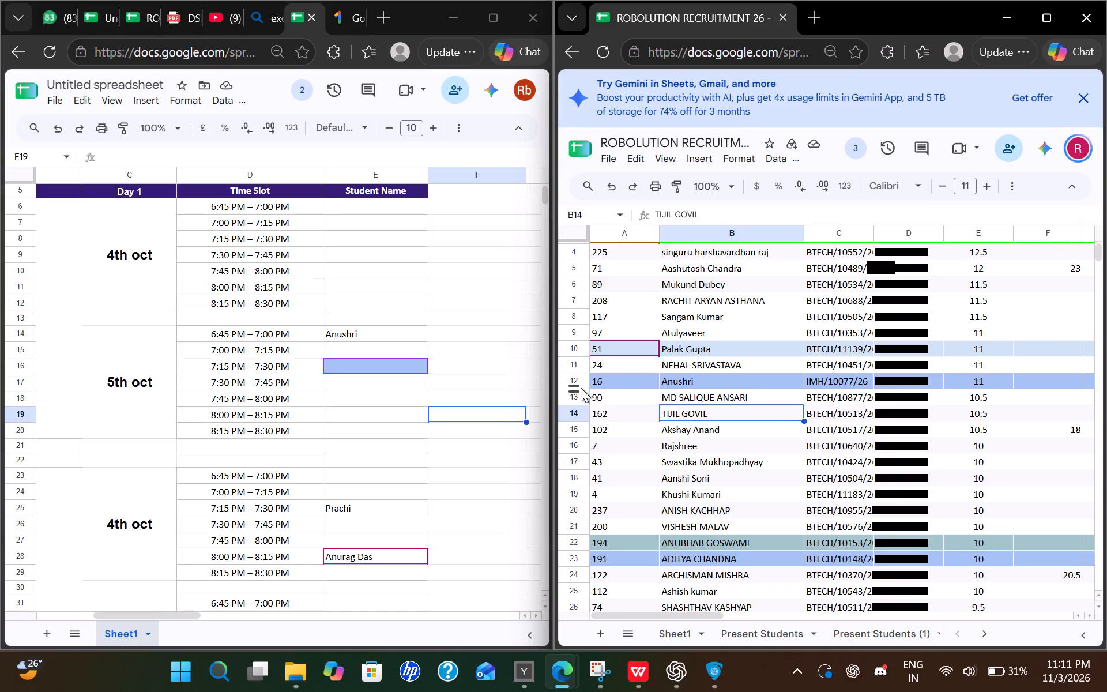
click(568, 384)
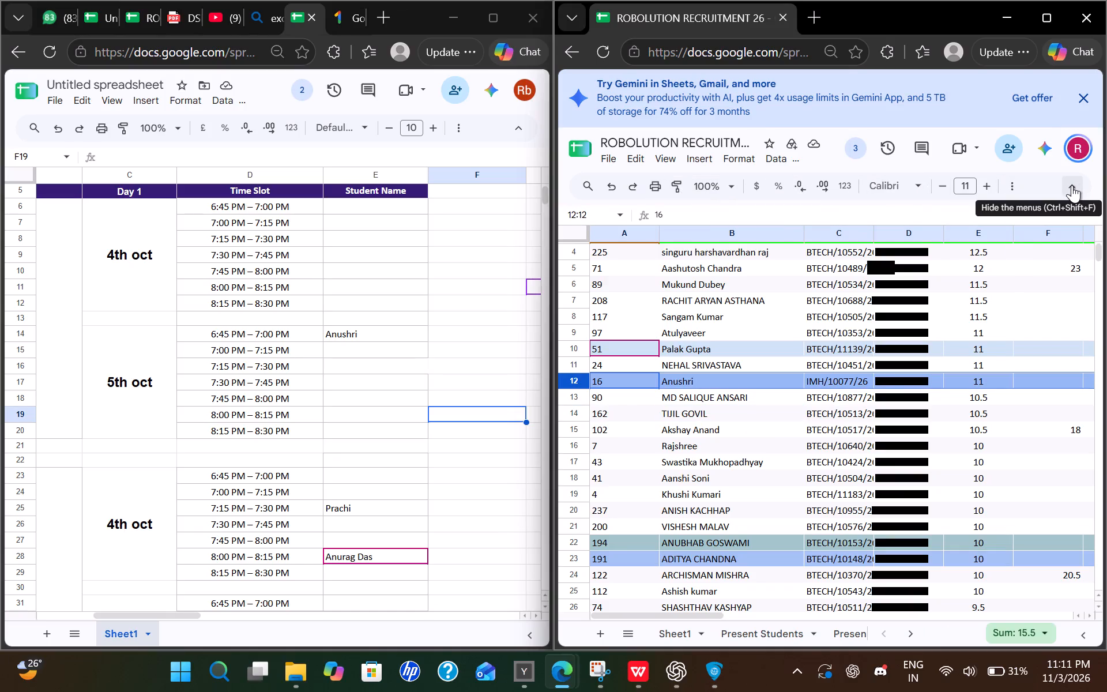
click(1008, 181)
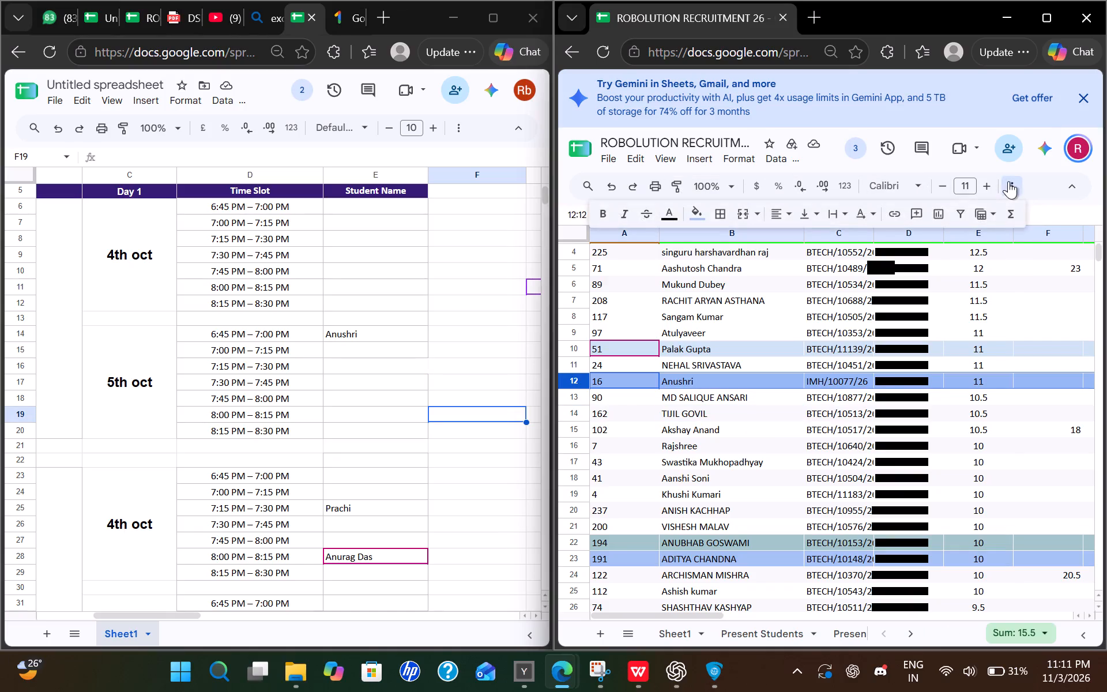
click(699, 208)
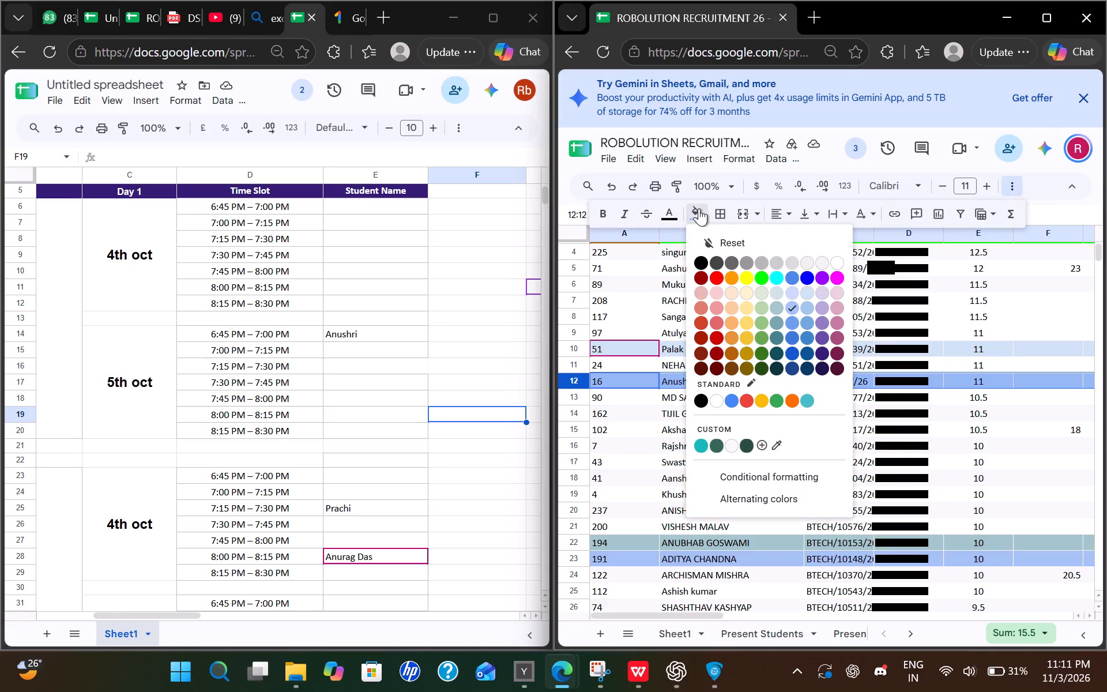
click(762, 276)
click(713, 405)
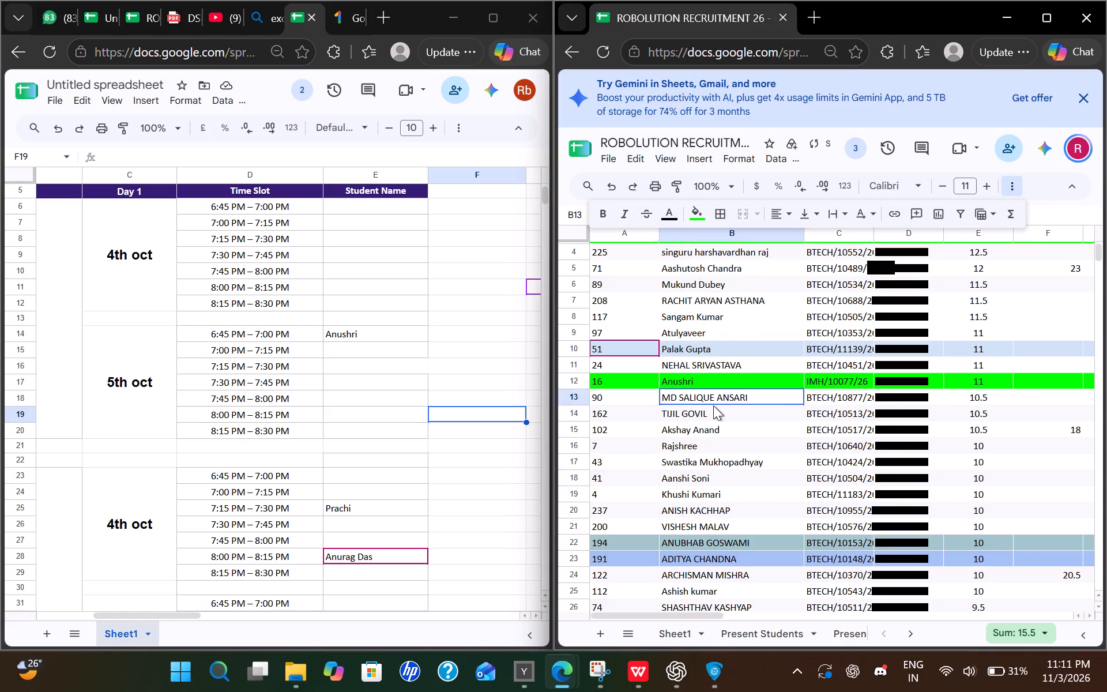
Copy the student name from row 33 of the recruitment list into the third panel's 4th Oct 7:15 PM – 7:30 PM slot, cell E41.
scroll(713, 405, down, 1)
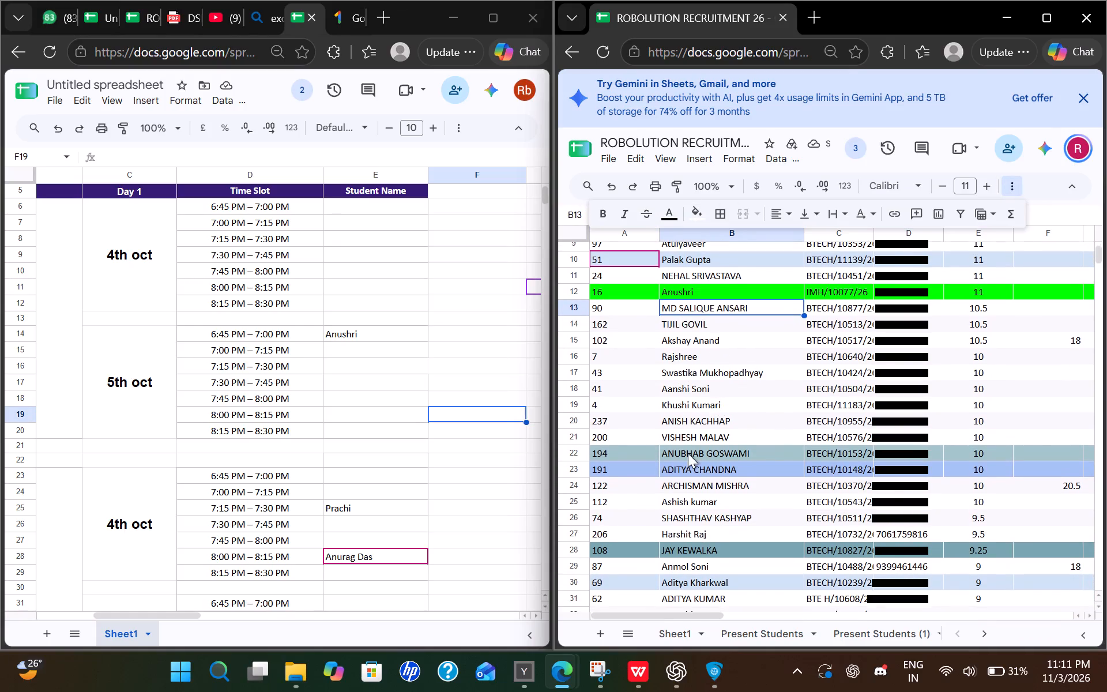
click(686, 467)
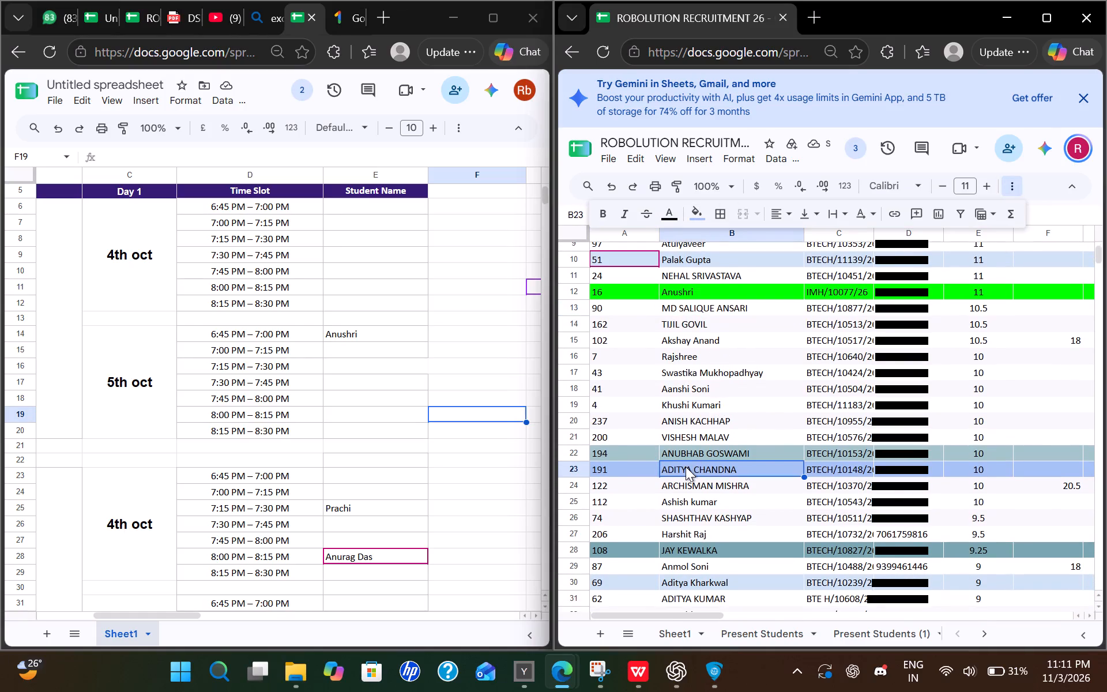
scroll(639, 428, down, 1)
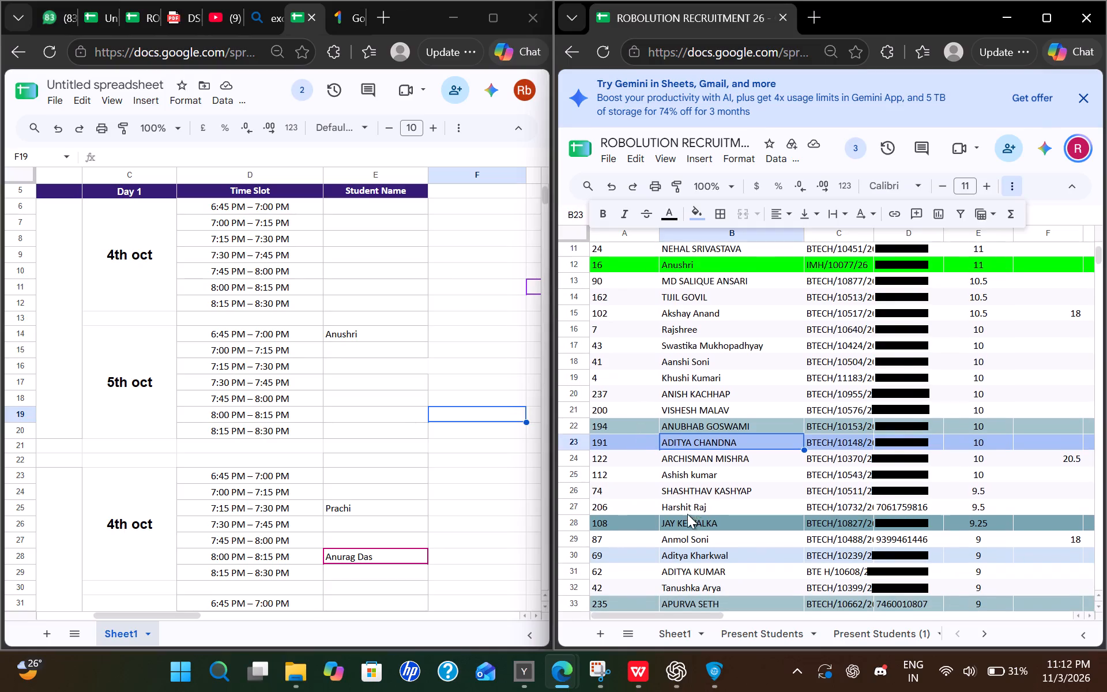
click(685, 518)
click(681, 554)
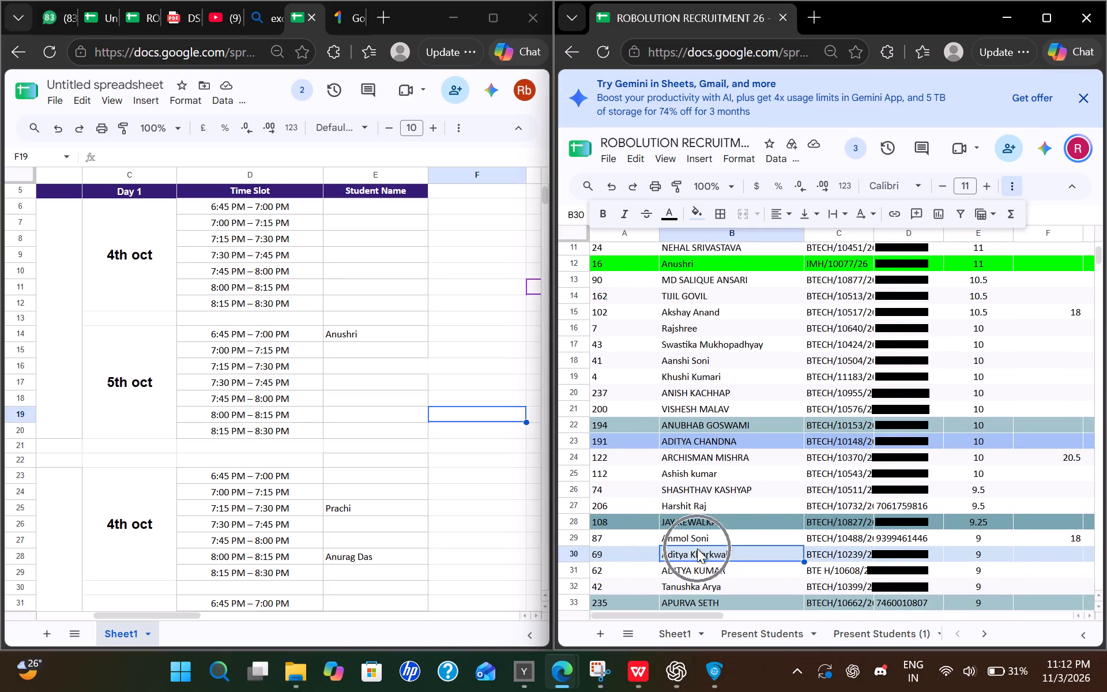
click(699, 597)
key(ctrl+c)
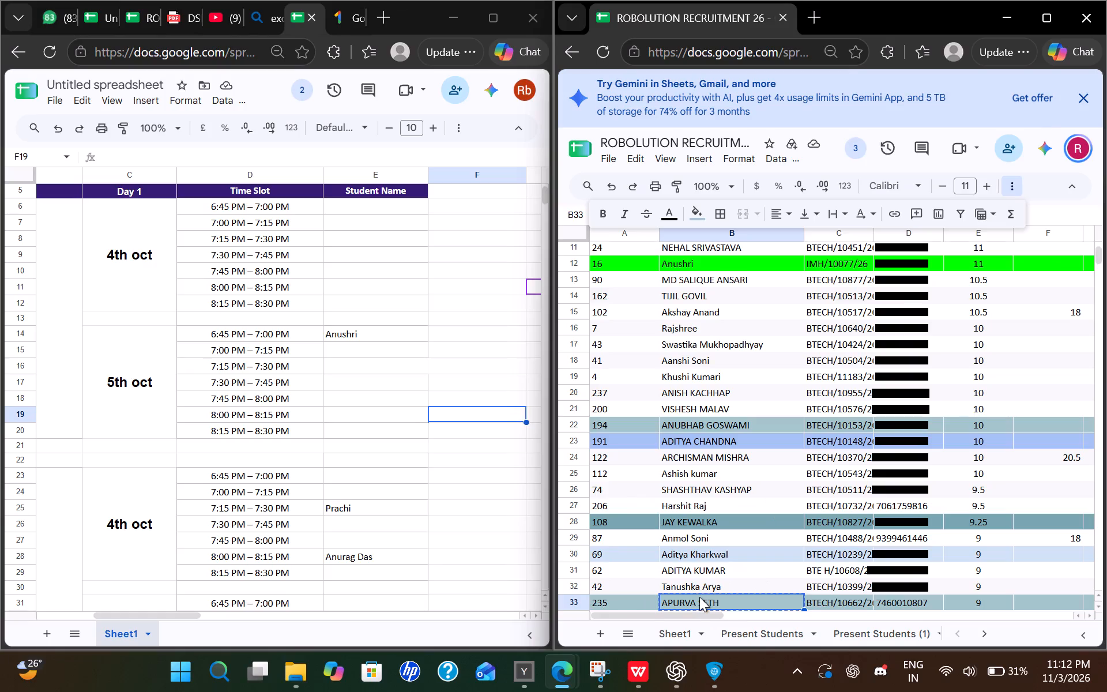
scroll(836, 504, down, 2)
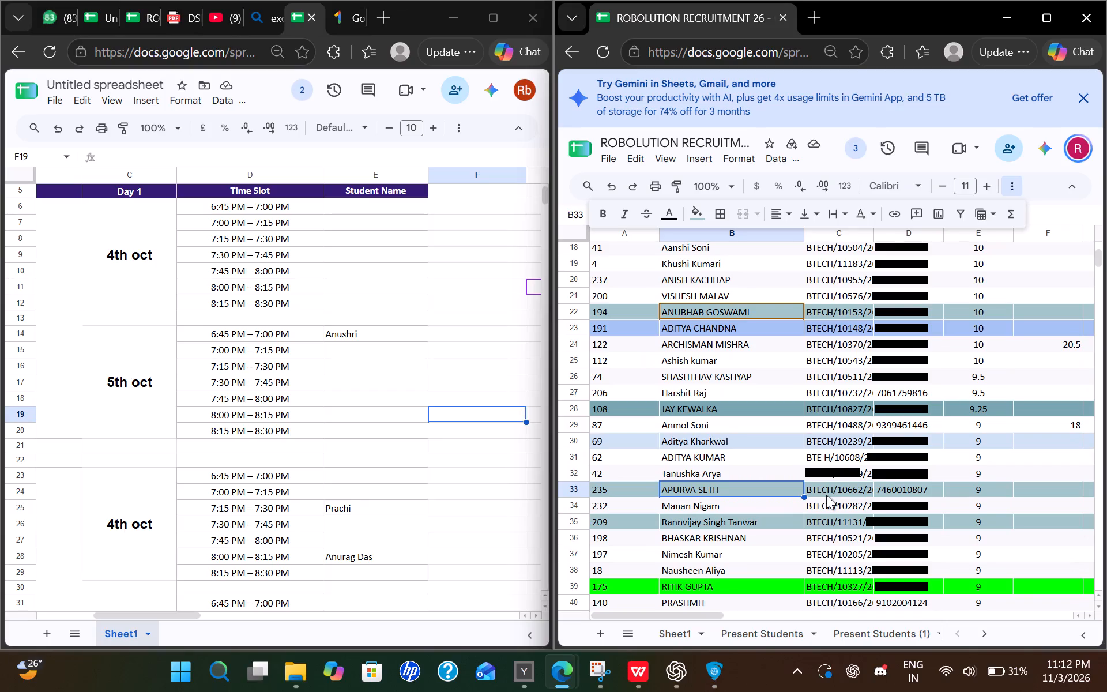
scroll(443, 540, down, 1)
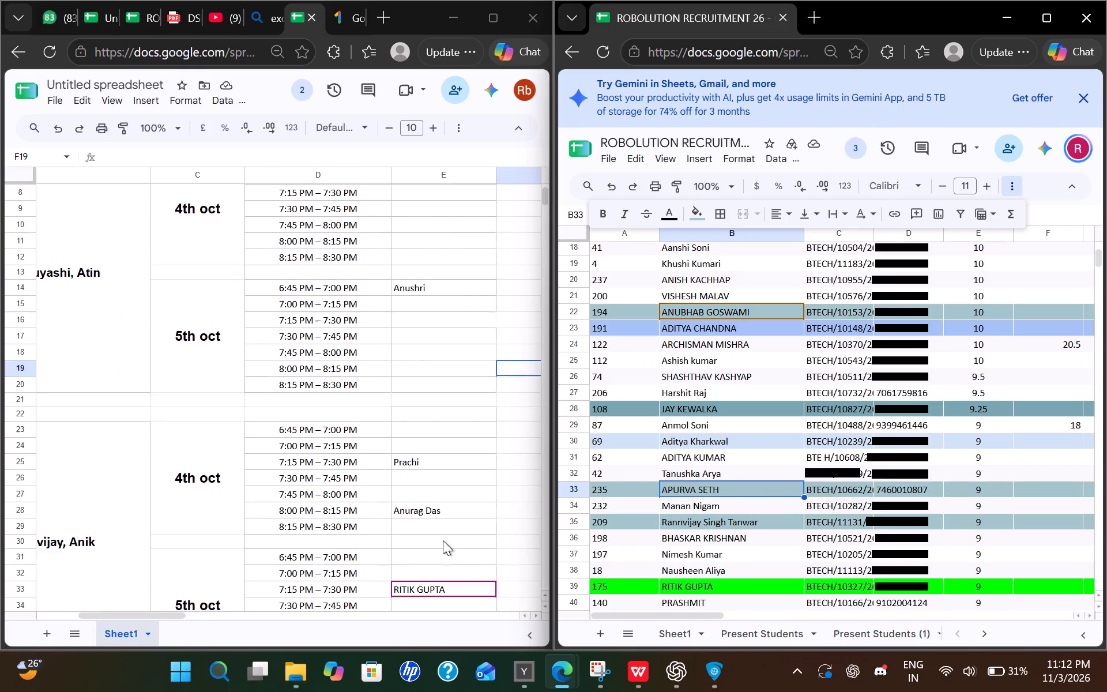
scroll(443, 540, down, 2)
scroll(443, 540, up, 2)
scroll(443, 540, right, 1)
scroll(443, 540, up, 1)
scroll(443, 540, down, 2)
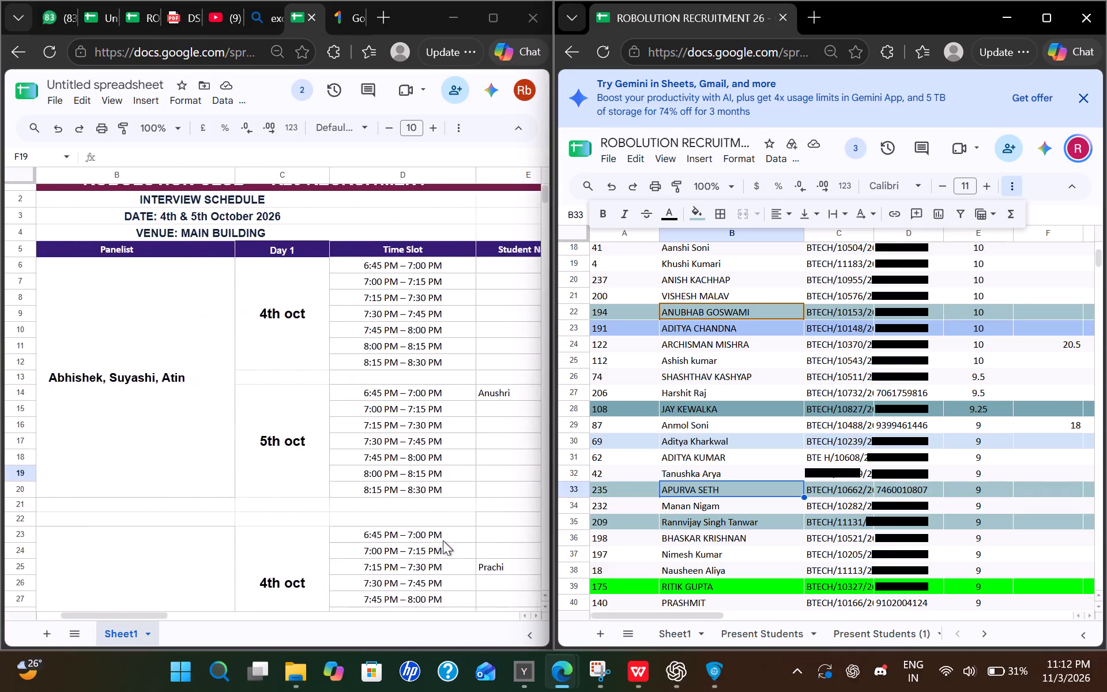
scroll(443, 540, down, 3)
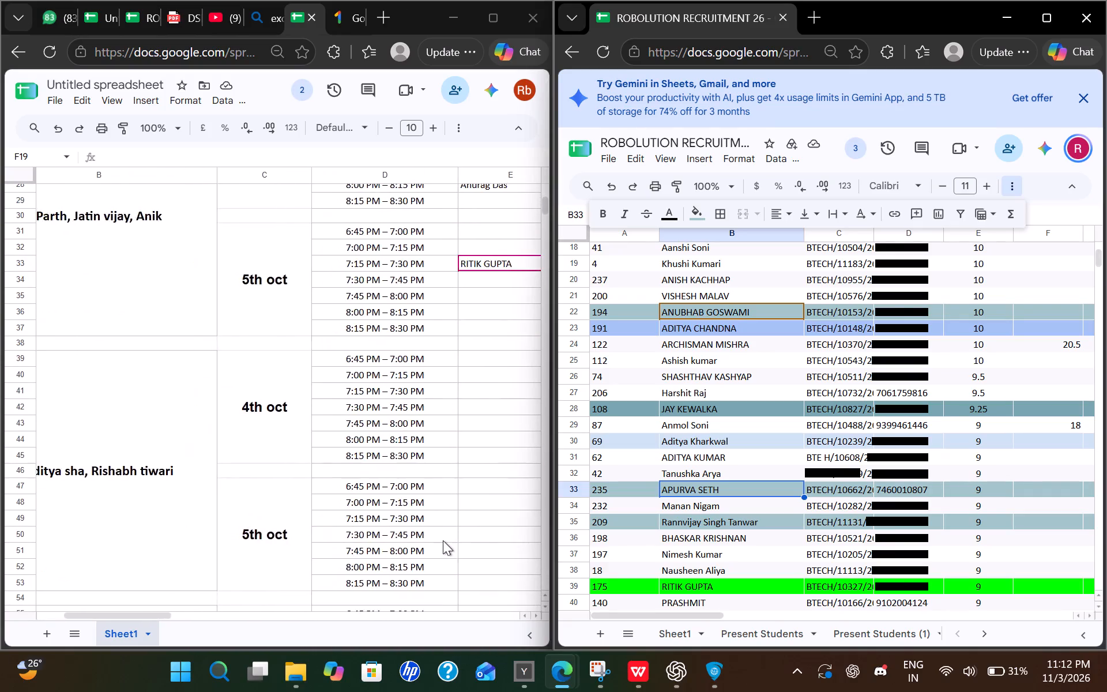
scroll(443, 540, up, 1)
scroll(324, 492, right, 1)
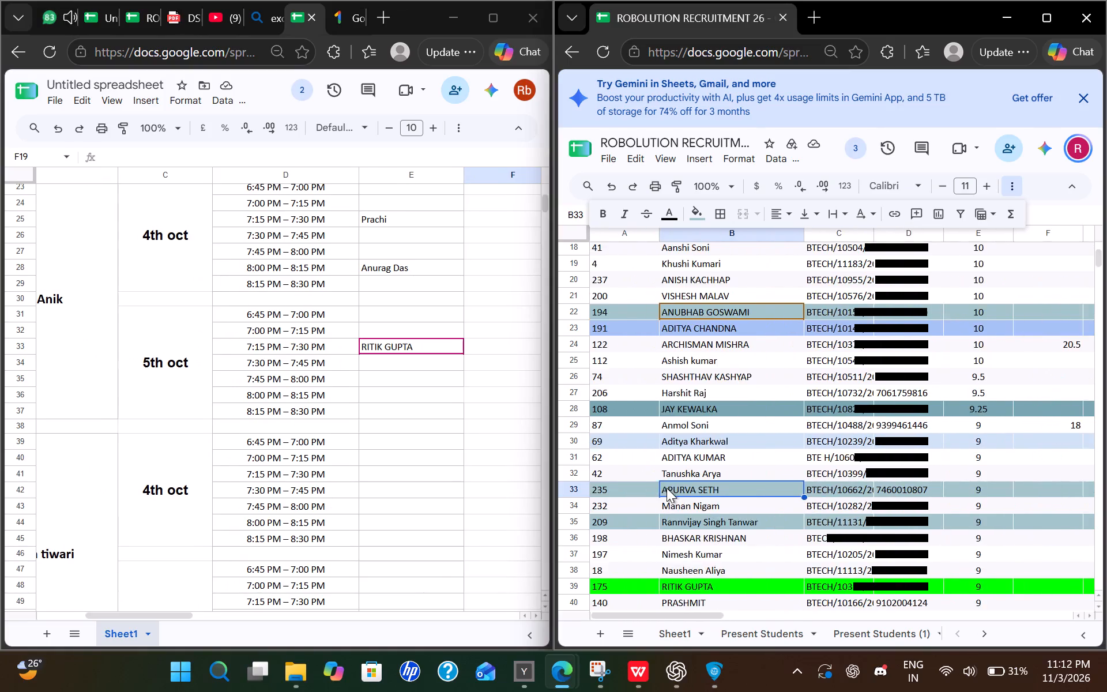
scroll(285, 503, right, 1)
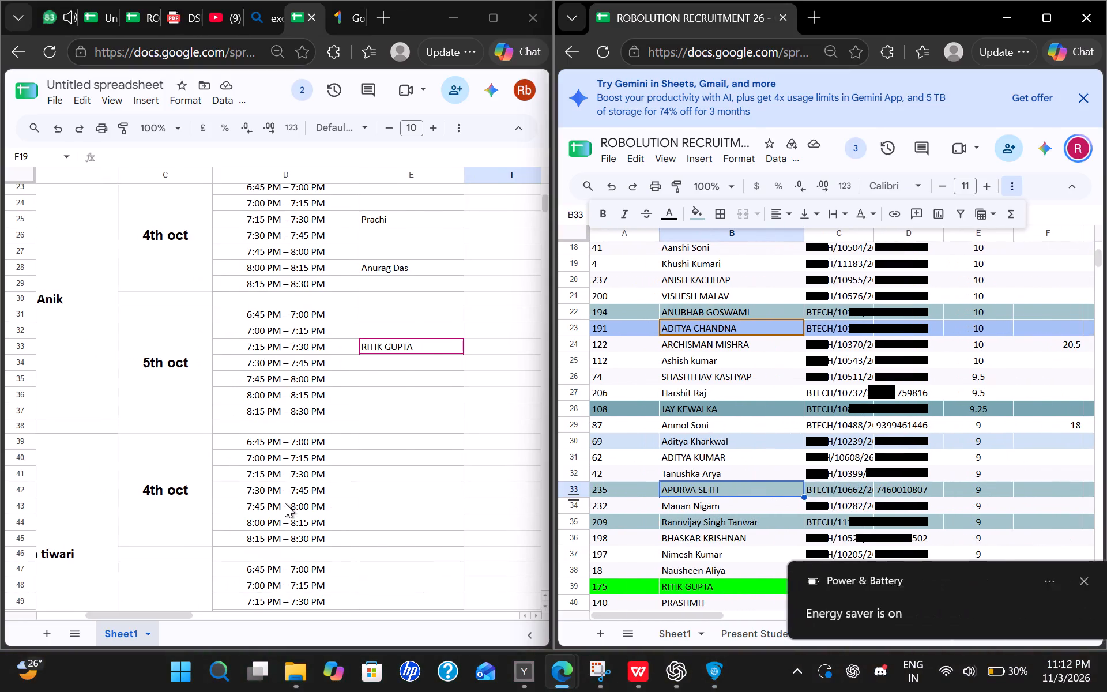
scroll(285, 503, right, 1)
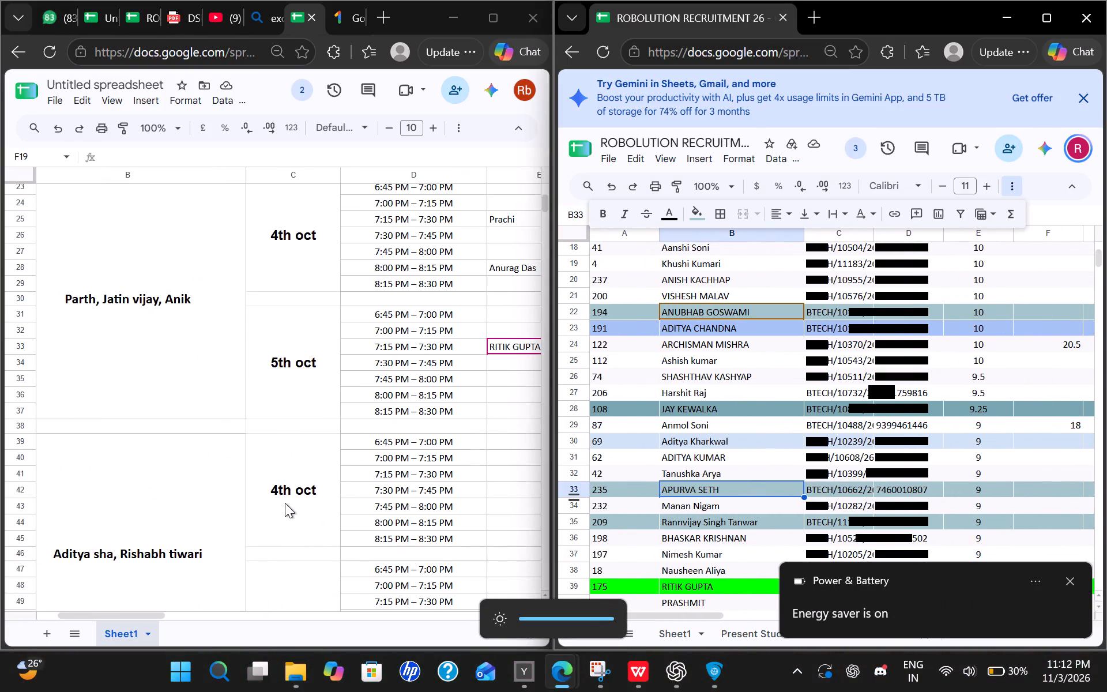
scroll(344, 486, down, 1)
scroll(344, 486, left, 1)
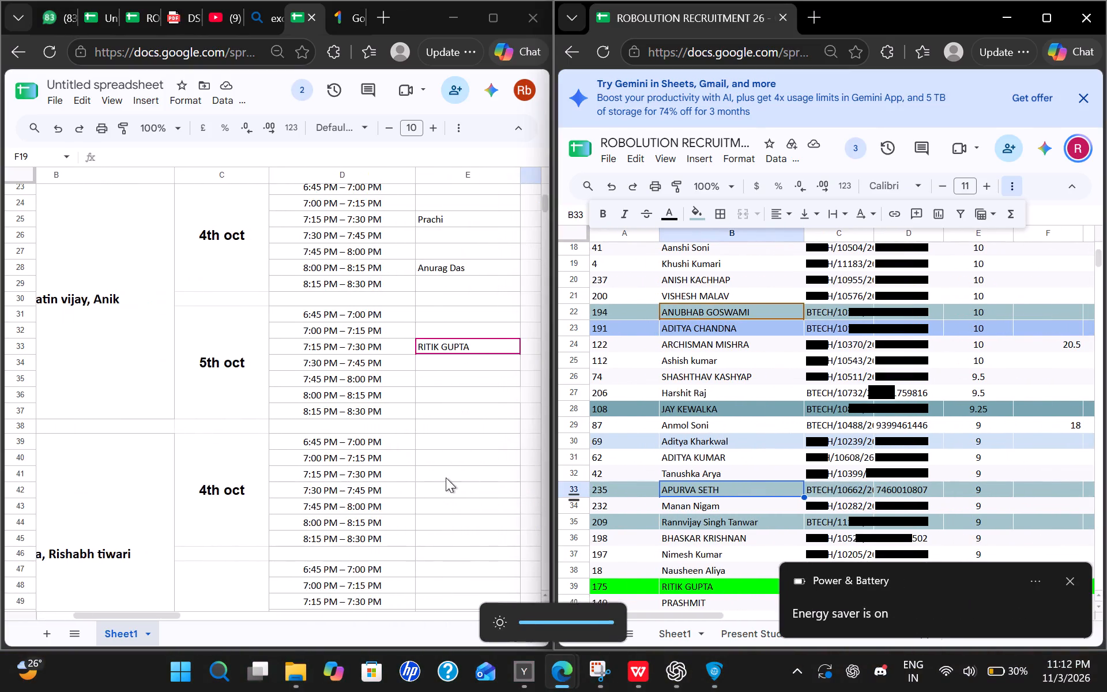
click(446, 477)
key(ctrl+v)
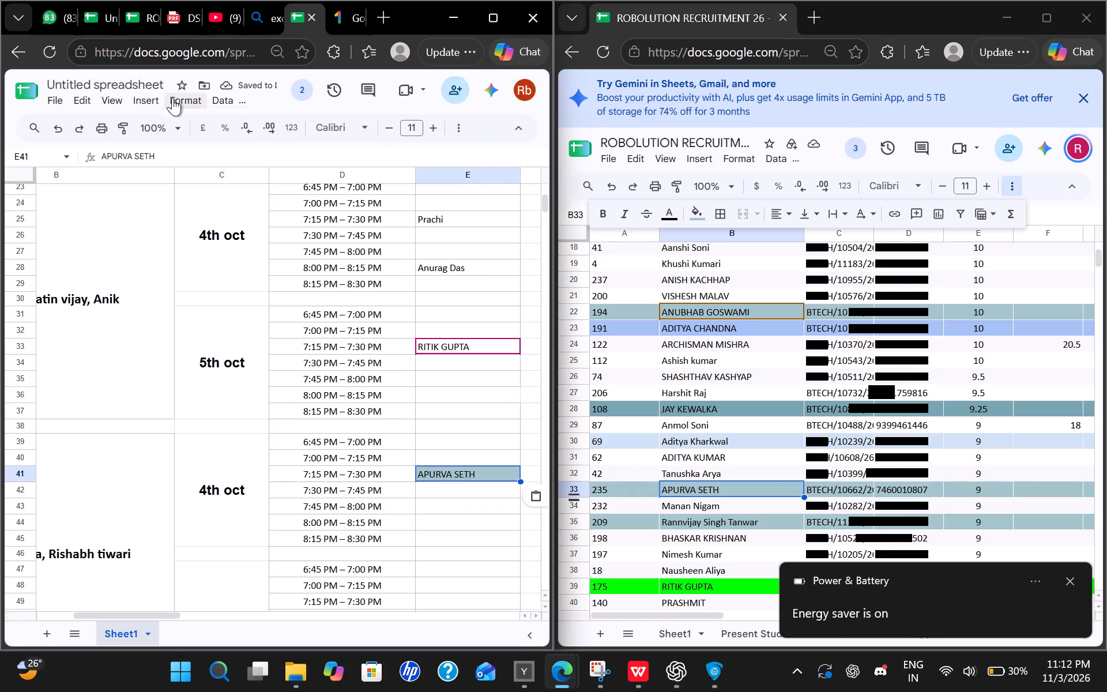
Set the fill colour of the pasted student name in schedule cell E41 to white.
click(172, 98)
click(524, 127)
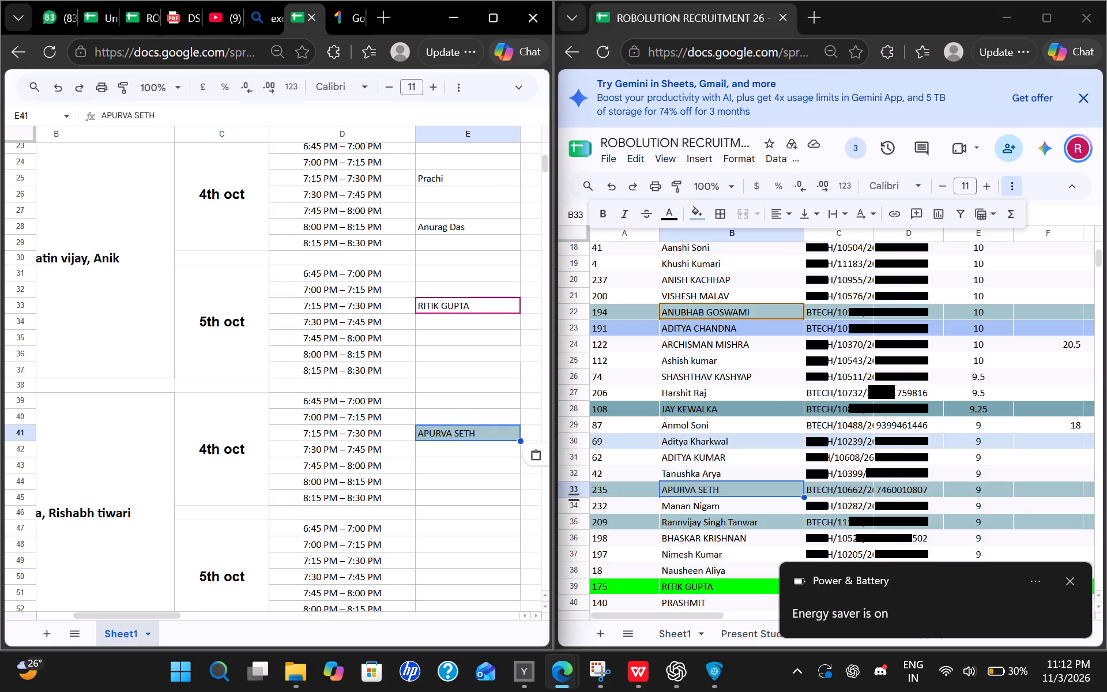
click(514, 89)
click(463, 125)
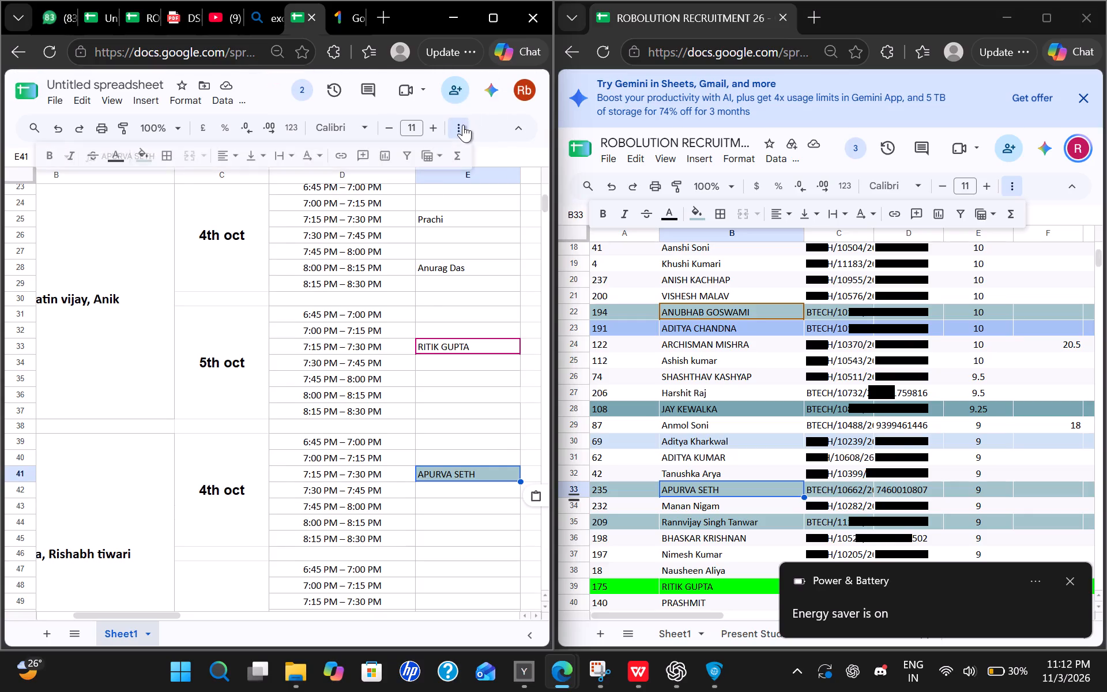
click(149, 150)
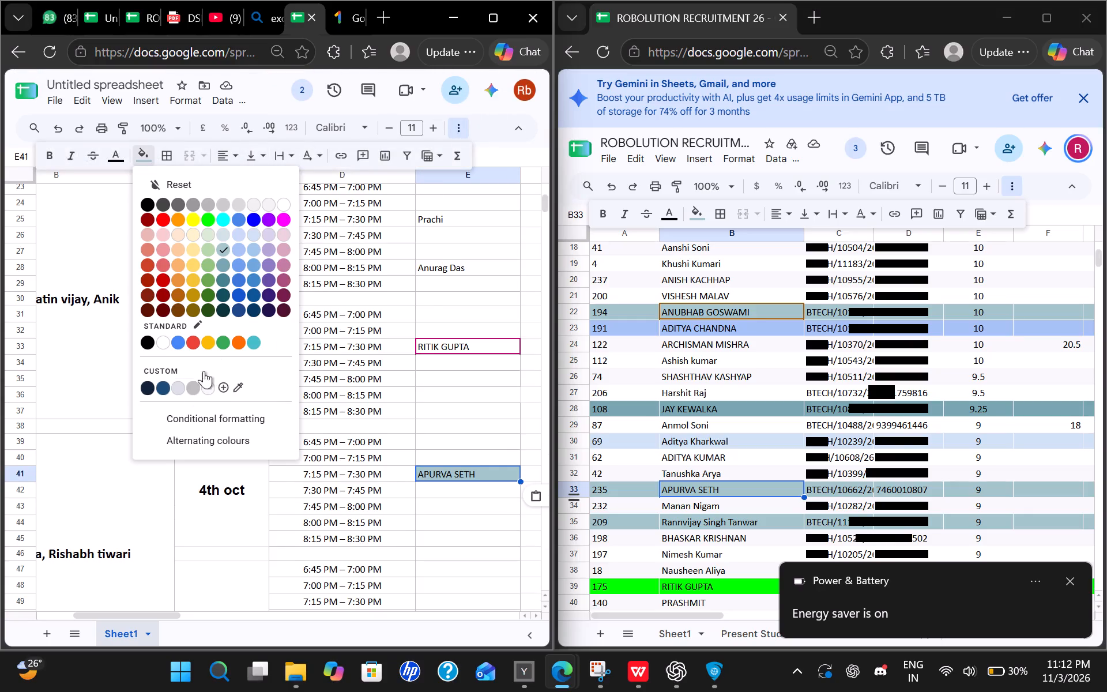
click(160, 341)
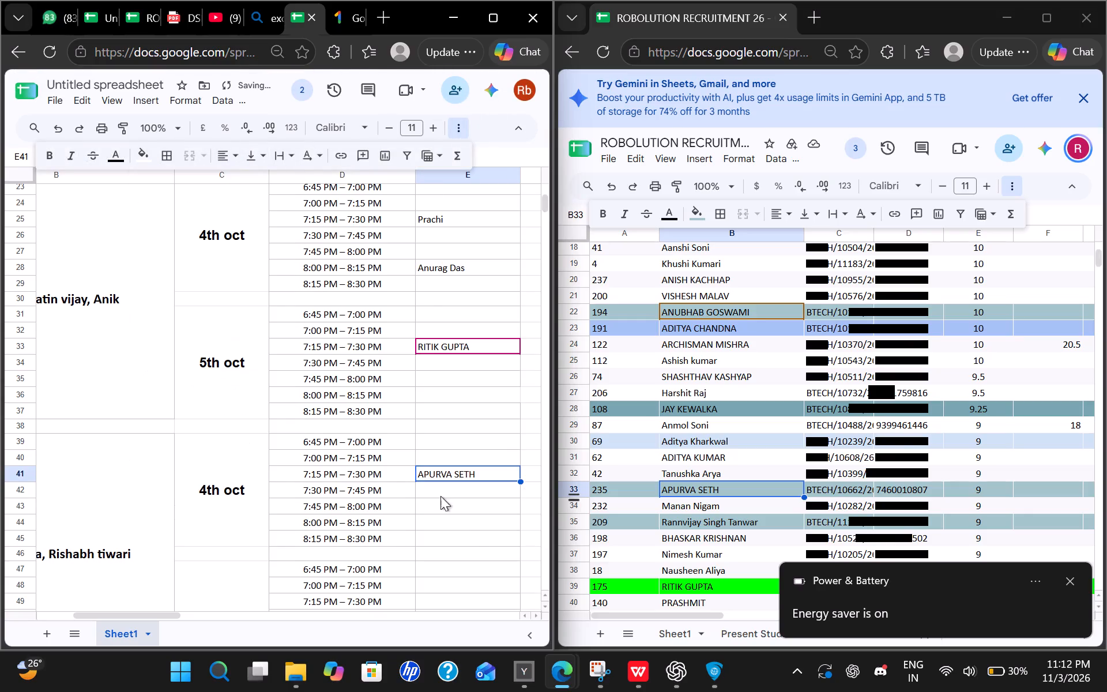
click(460, 536)
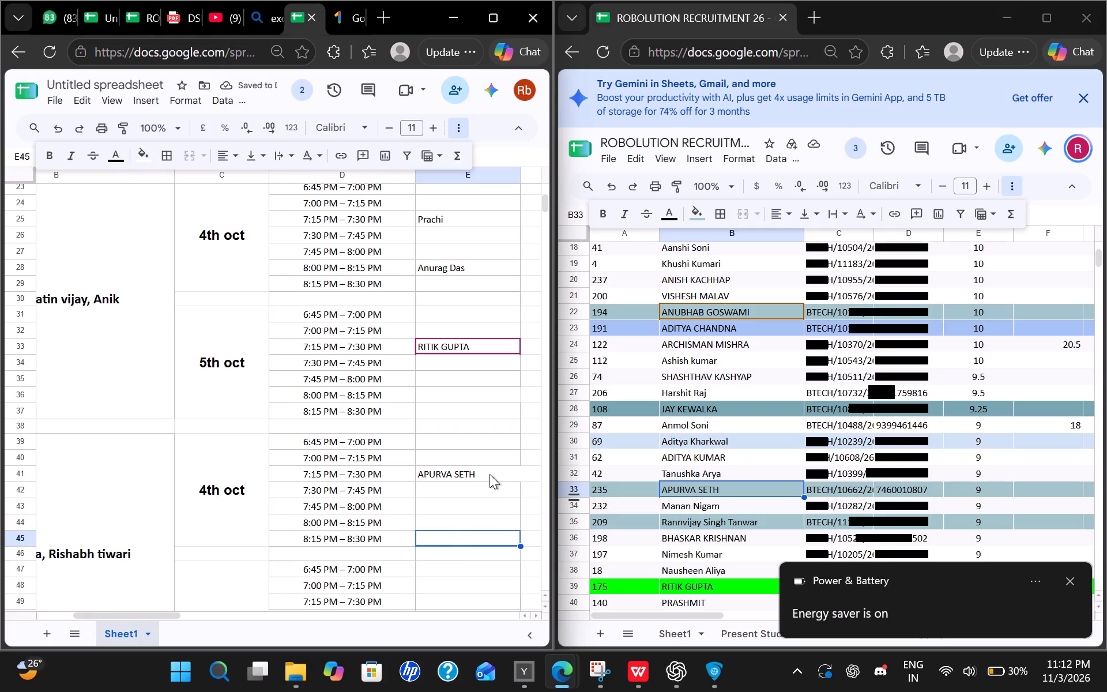
click(490, 474)
Fill the whole of row 33 in the recruitment list with green.
scroll(481, 476, left, 1)
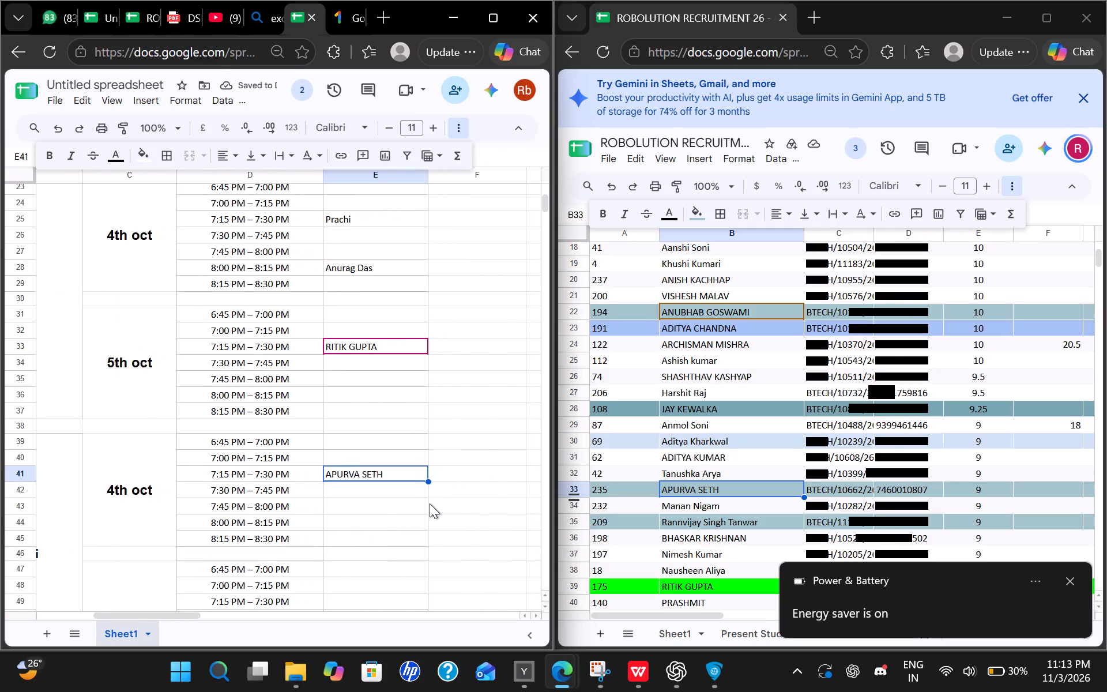
scroll(430, 503, left, 1)
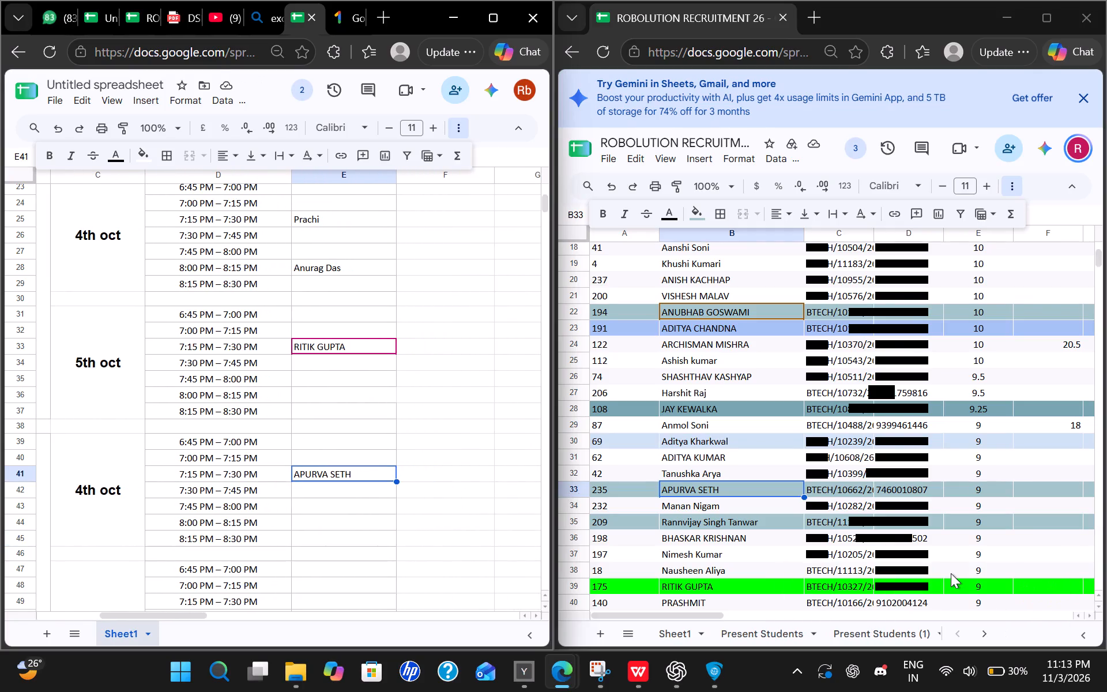
click(578, 494)
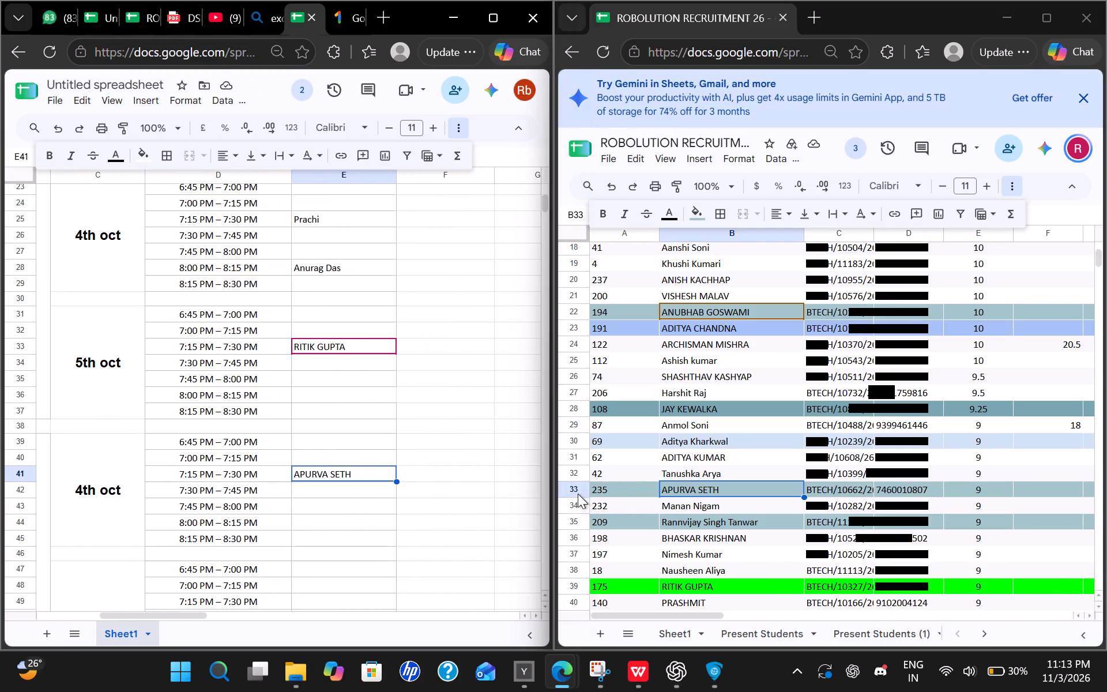
click(705, 483)
click(561, 543)
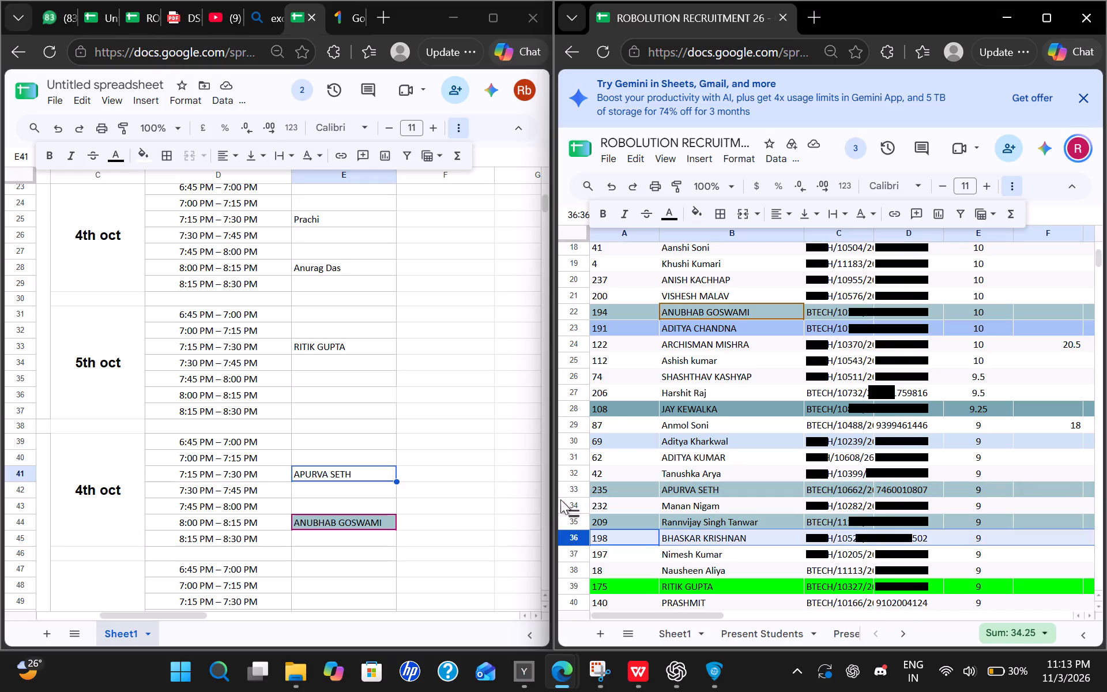
click(560, 479)
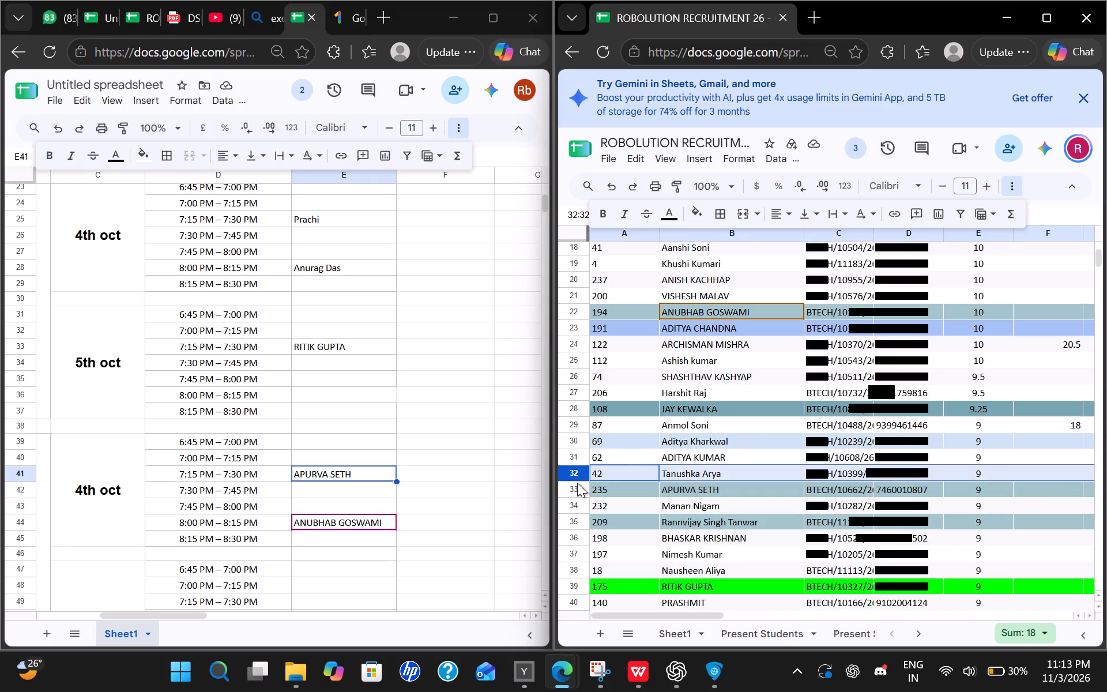
click(570, 486)
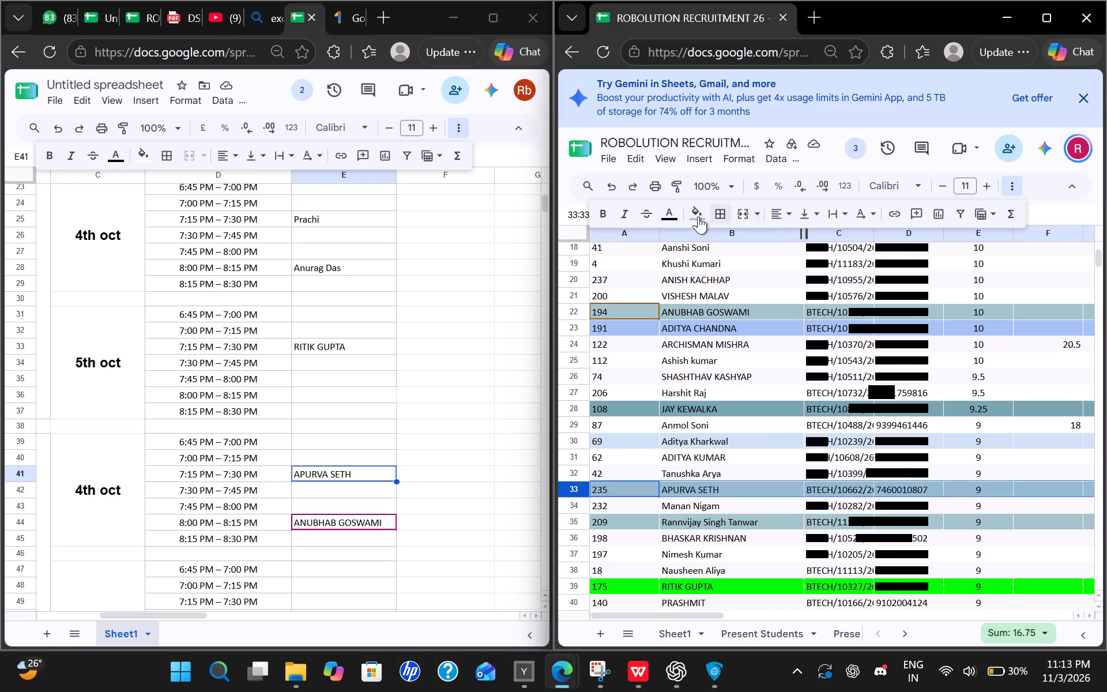
click(692, 214)
click(758, 275)
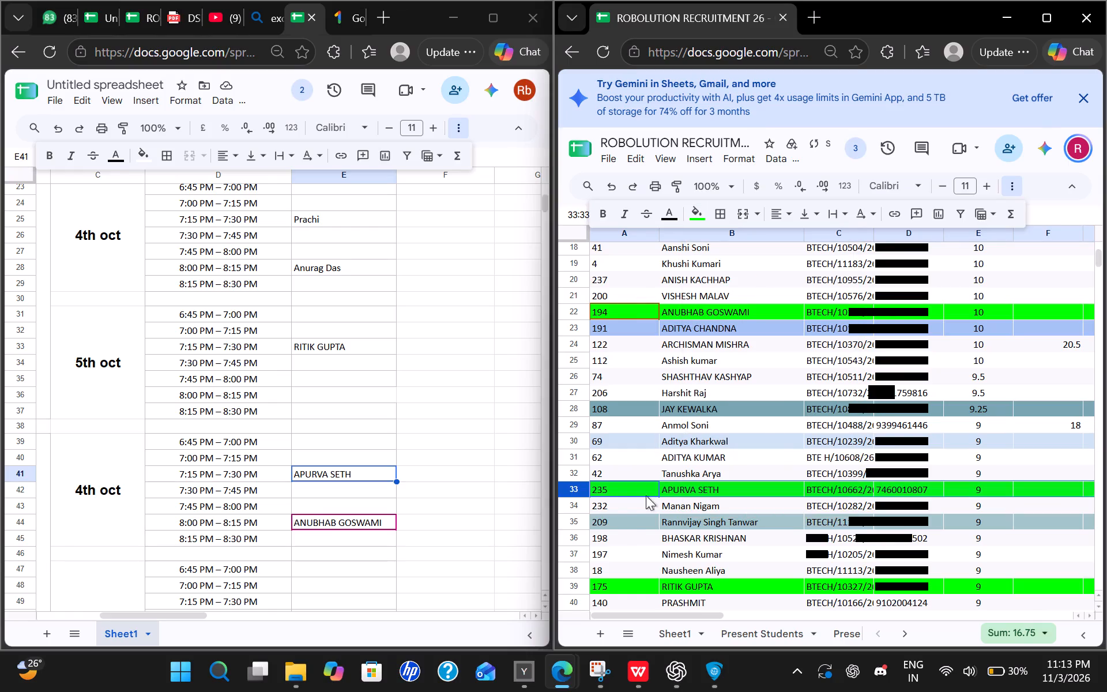
Copy the student name from row 35 of the recruitment list into the second panel's 5th Oct 7:30 PM – 7:45 PM slot, cell E34.
click(670, 521)
key(ctrl+c)
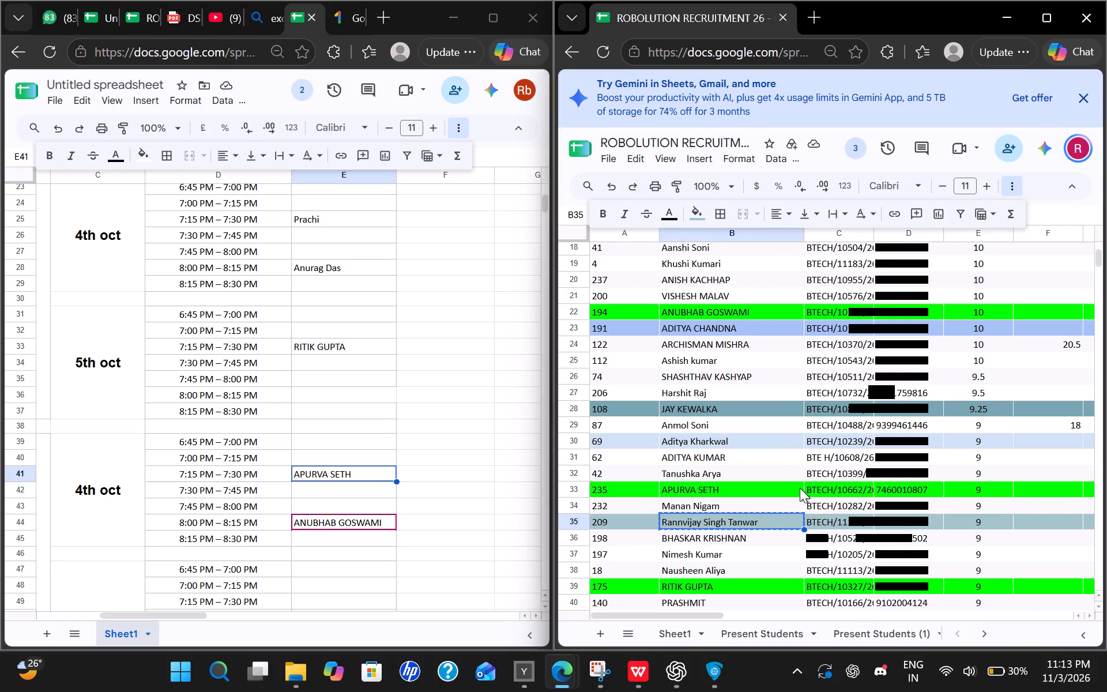
scroll(800, 488, down, 2)
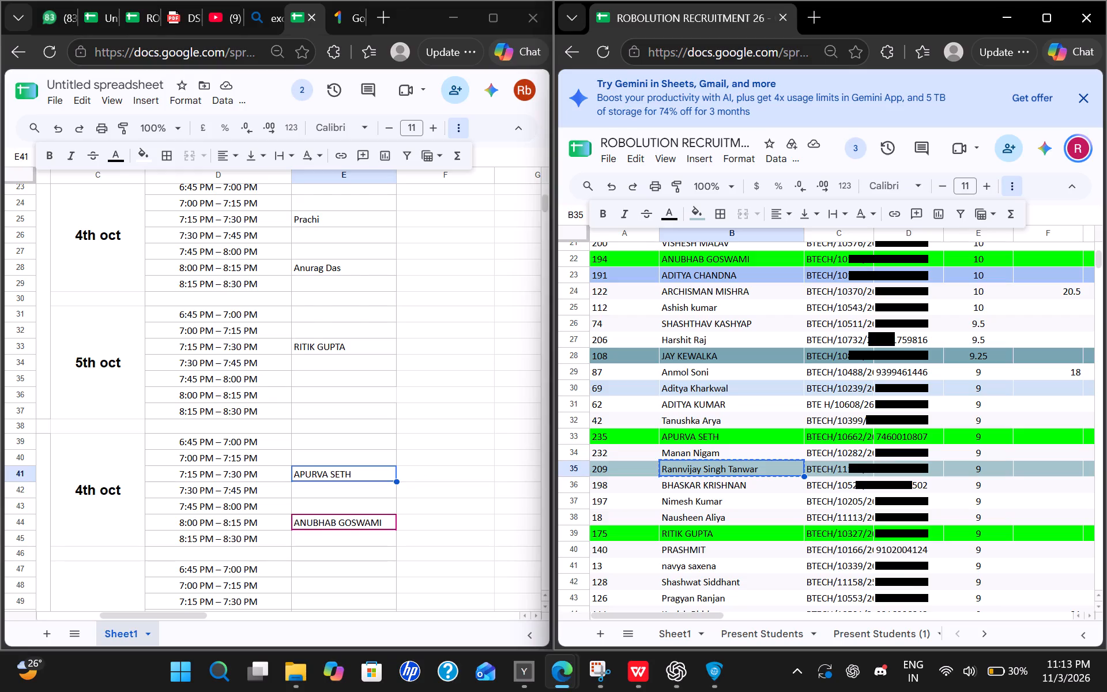
scroll(306, 464, right, 1)
scroll(306, 464, up, 2)
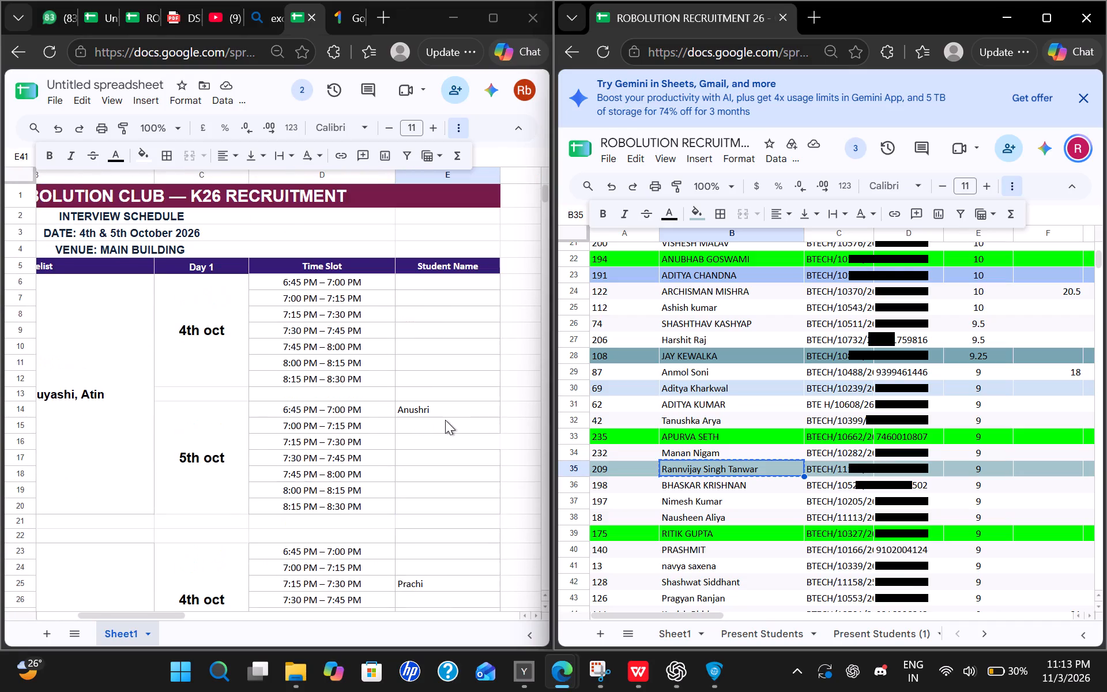
scroll(446, 420, left, 1)
scroll(446, 420, down, 2)
scroll(345, 452, right, 1)
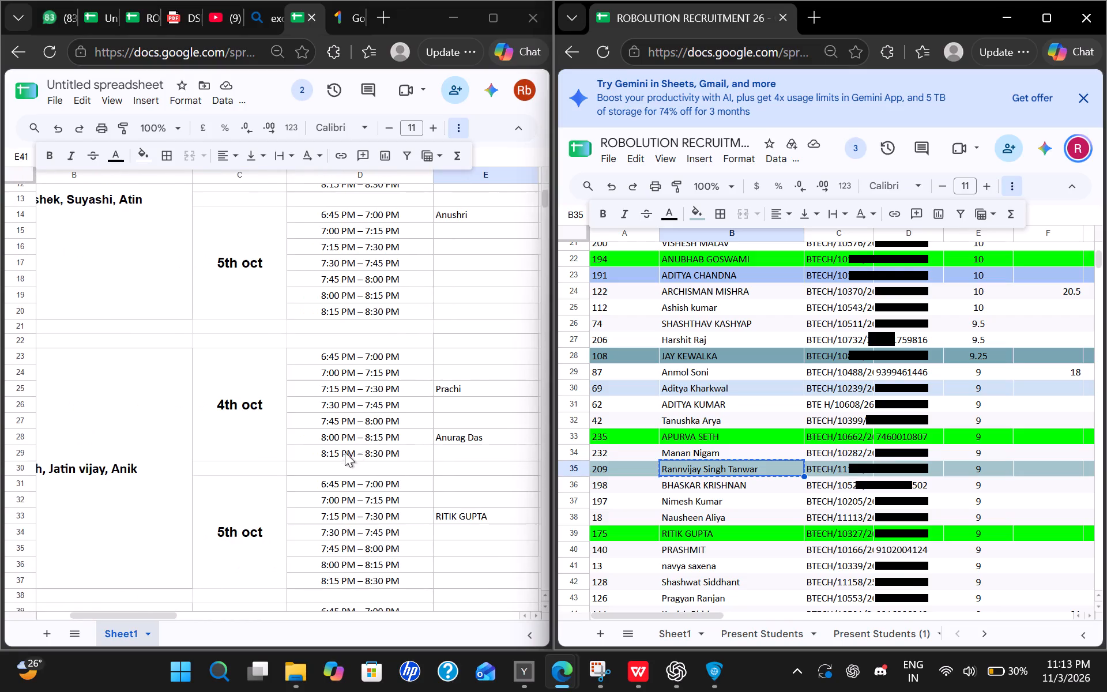
scroll(345, 452, right, 1)
click(455, 529)
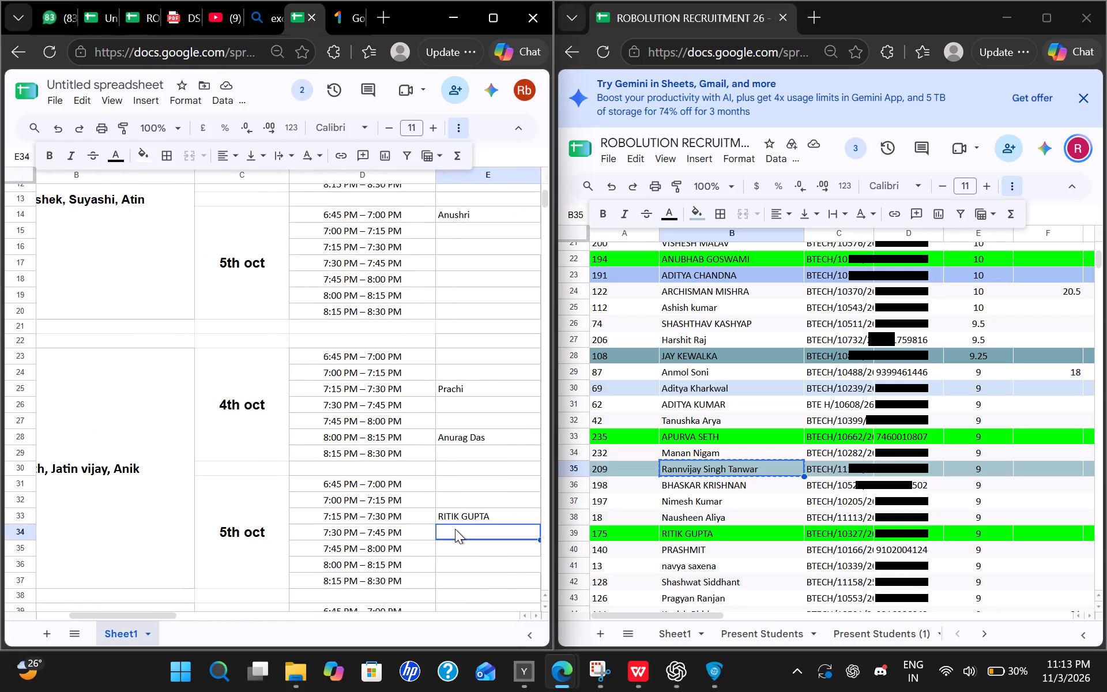
ctrl+click(455, 529)
key(ctrl+v)
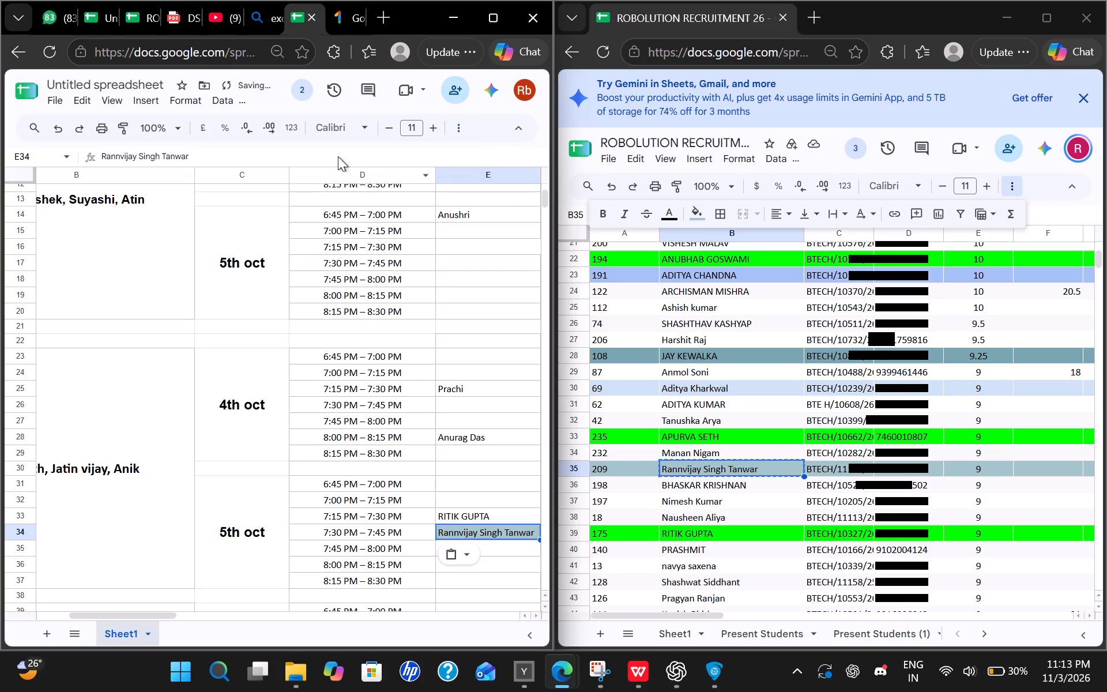
Set the fill colour of the pasted student name in schedule cell E34 to white.
click(453, 124)
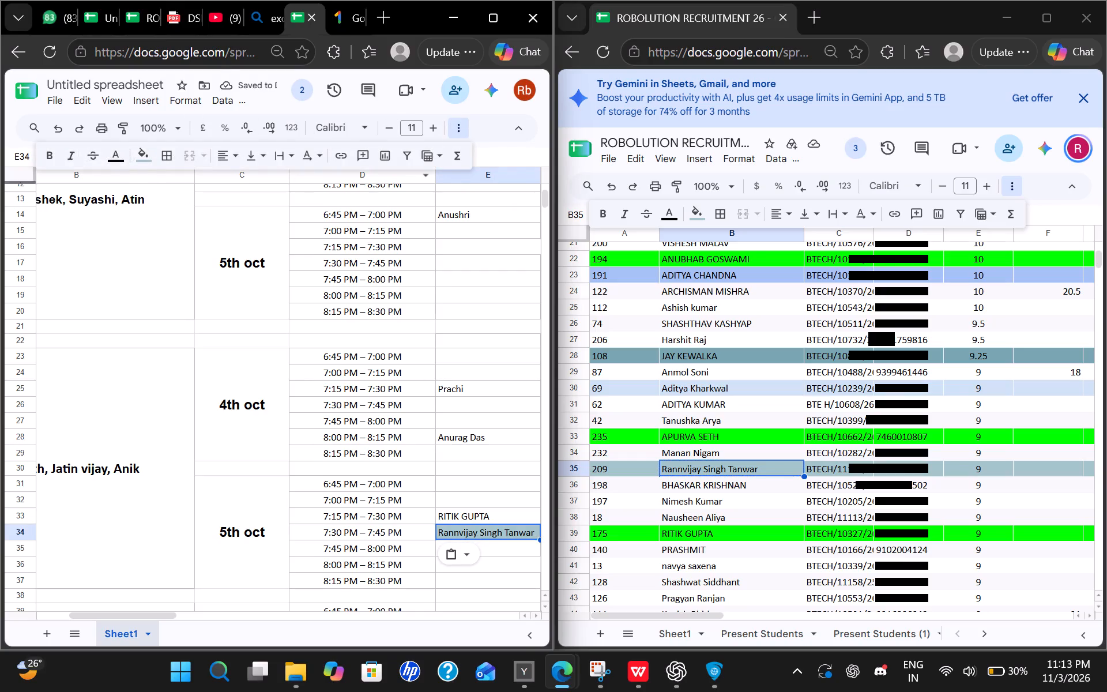
click(137, 155)
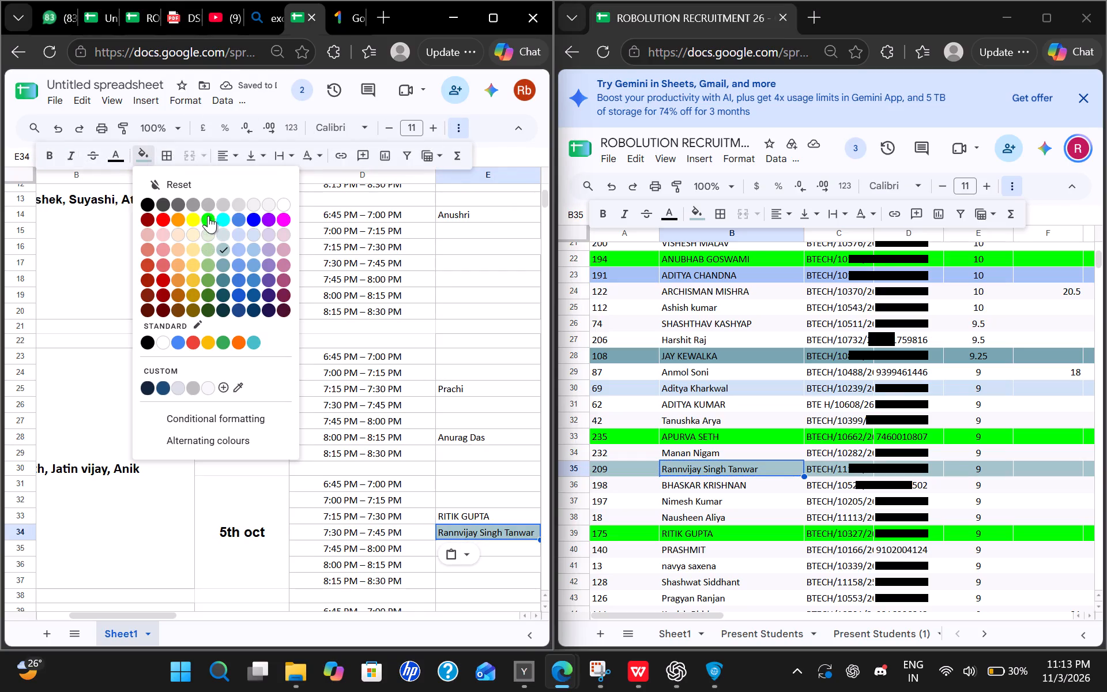
click(165, 343)
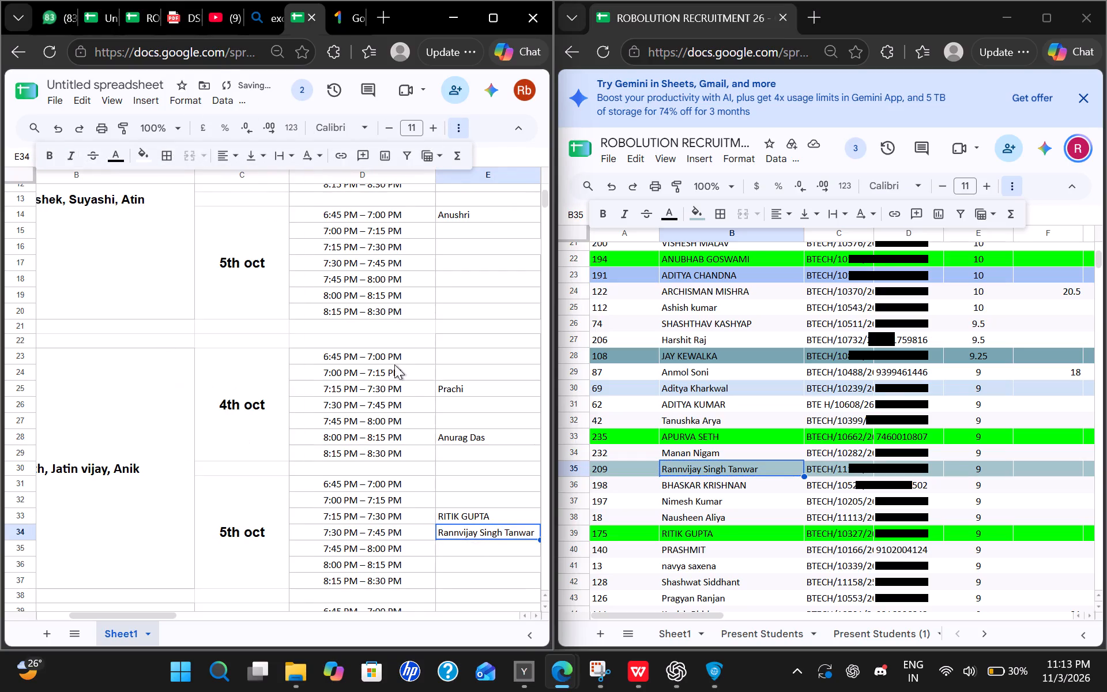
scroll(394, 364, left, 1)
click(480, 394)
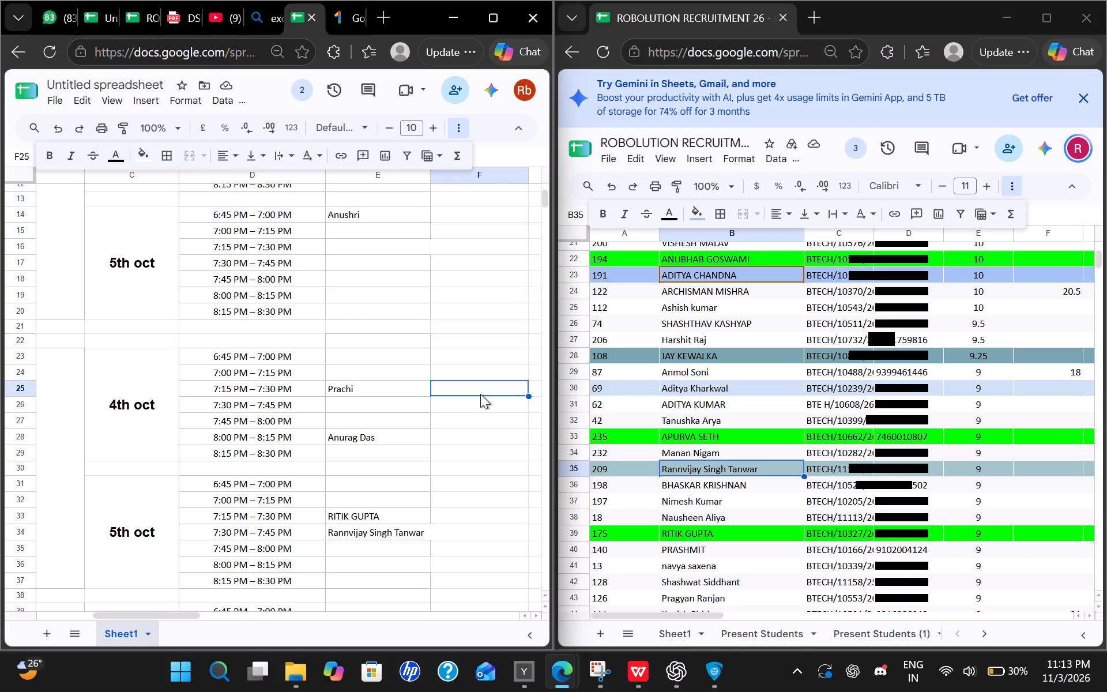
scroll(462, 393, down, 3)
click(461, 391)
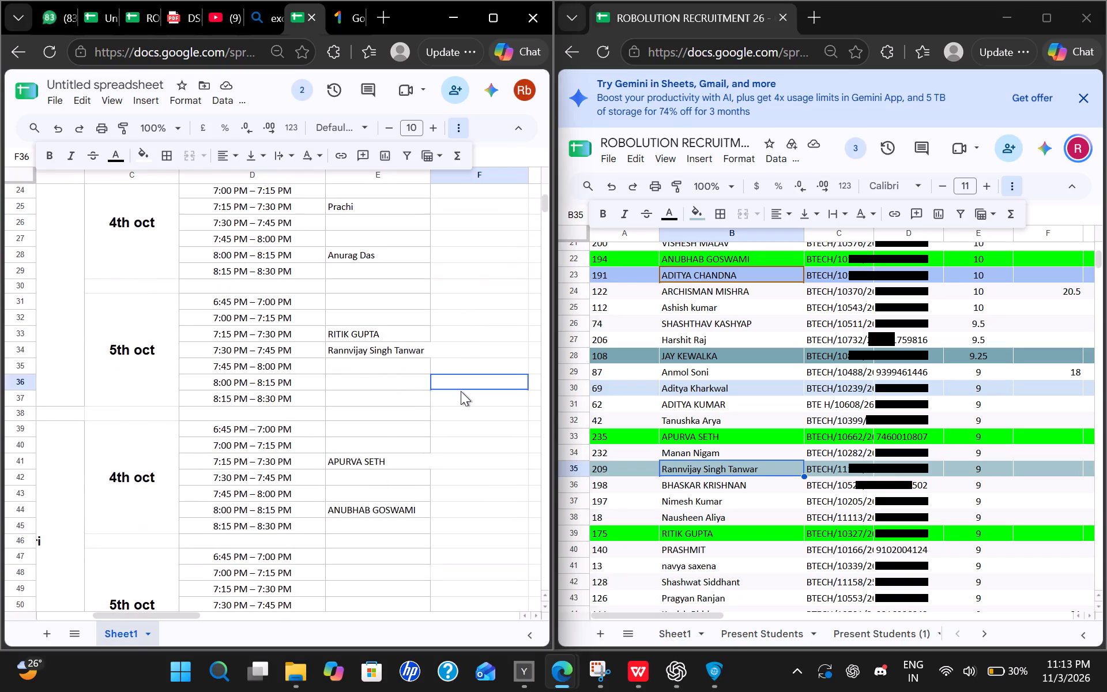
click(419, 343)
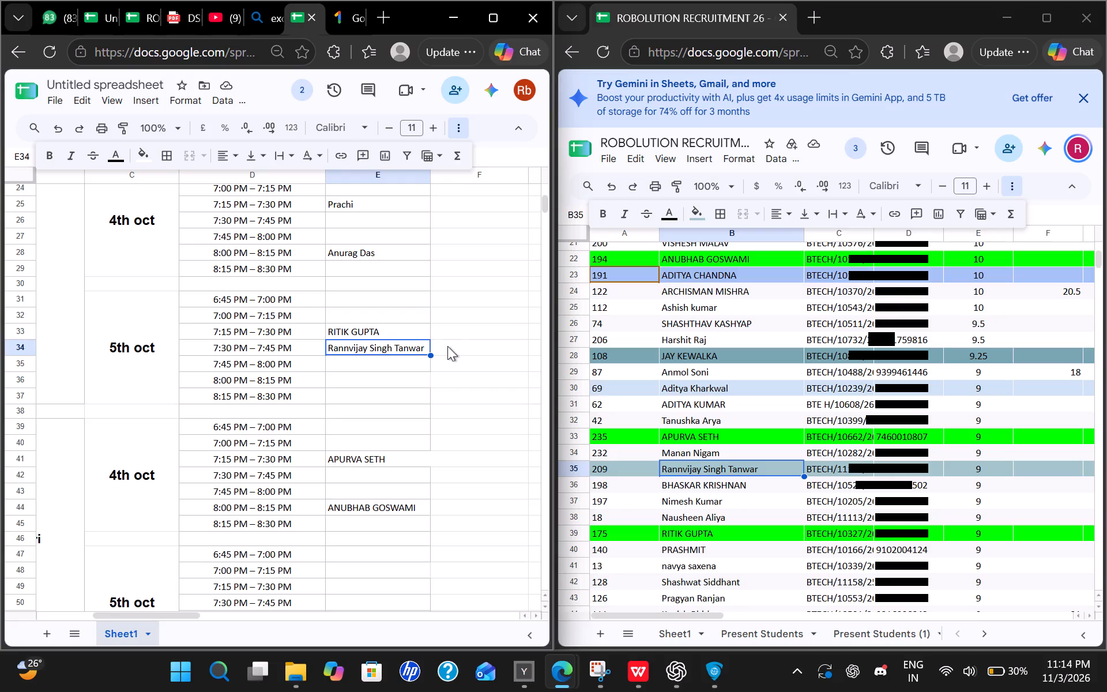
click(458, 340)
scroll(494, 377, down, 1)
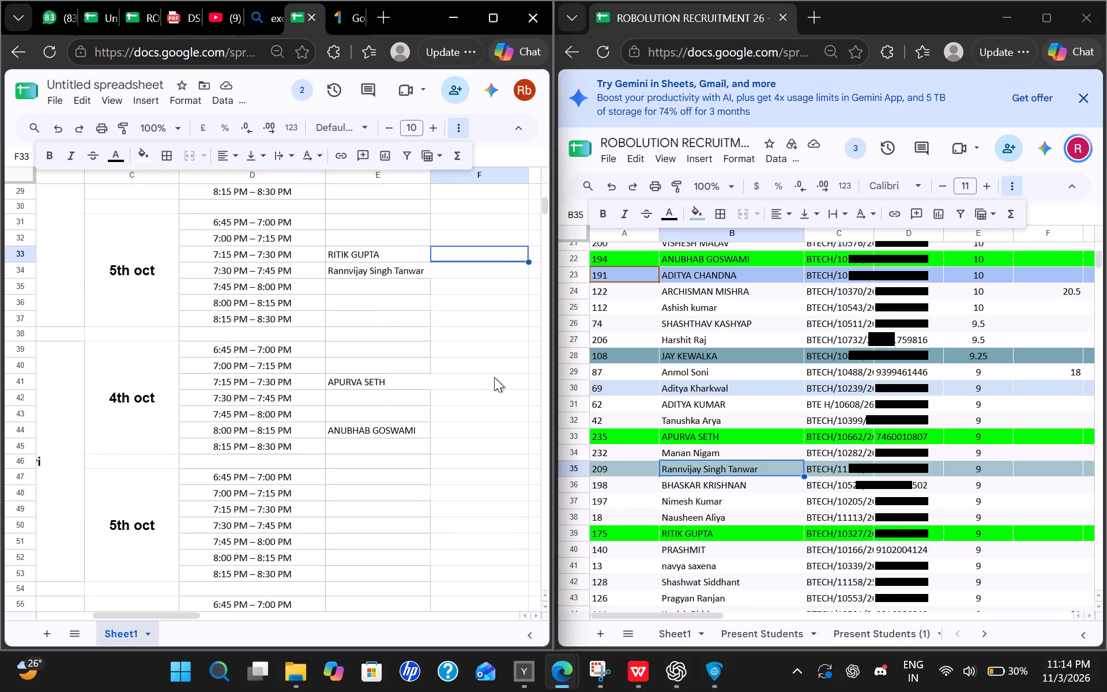
Widen the schedule's Student Name column, column E, slightly.
scroll(471, 377, right, 1)
scroll(471, 377, up, 1)
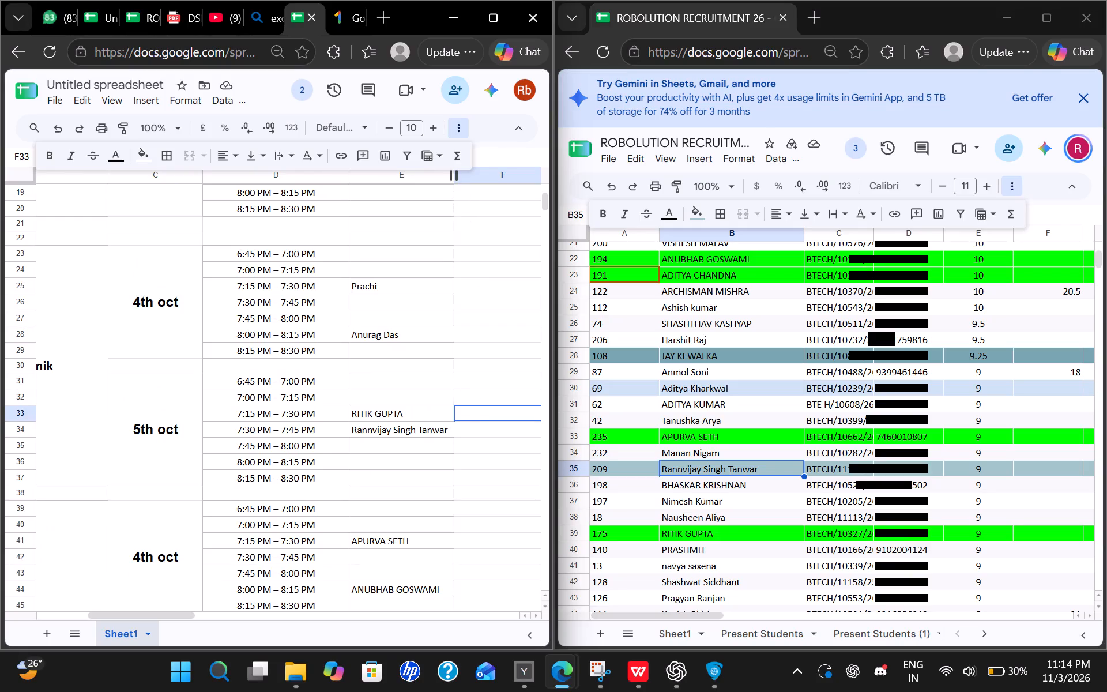
drag(453, 178, 475, 182)
click(472, 422)
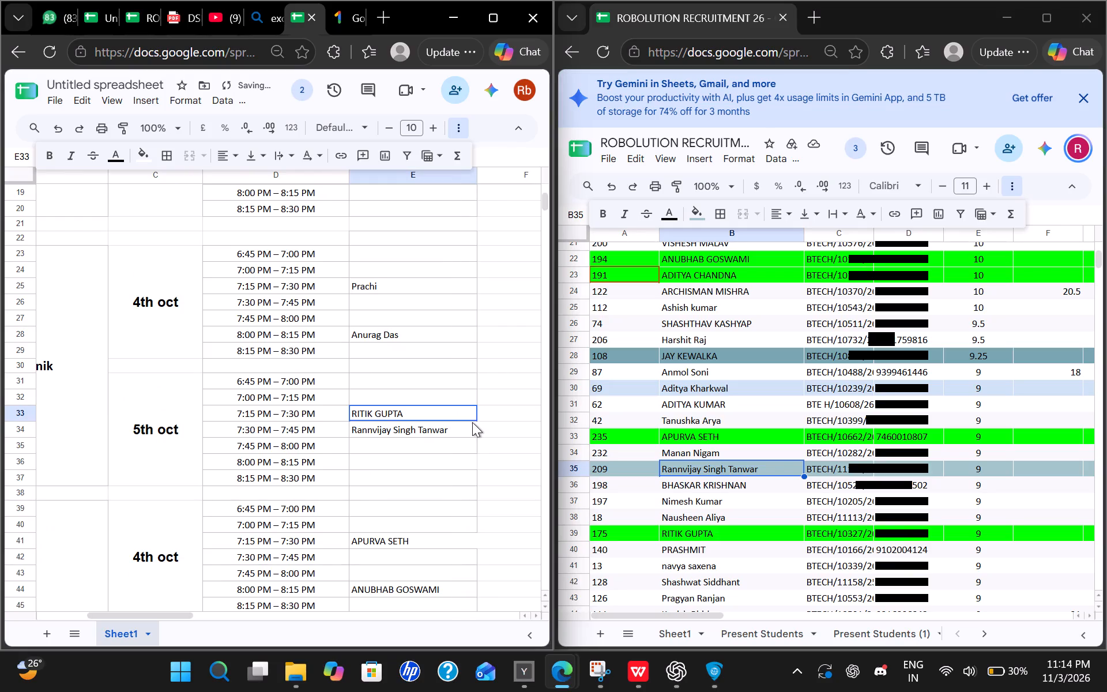
scroll(500, 483, left, 1)
click(429, 454)
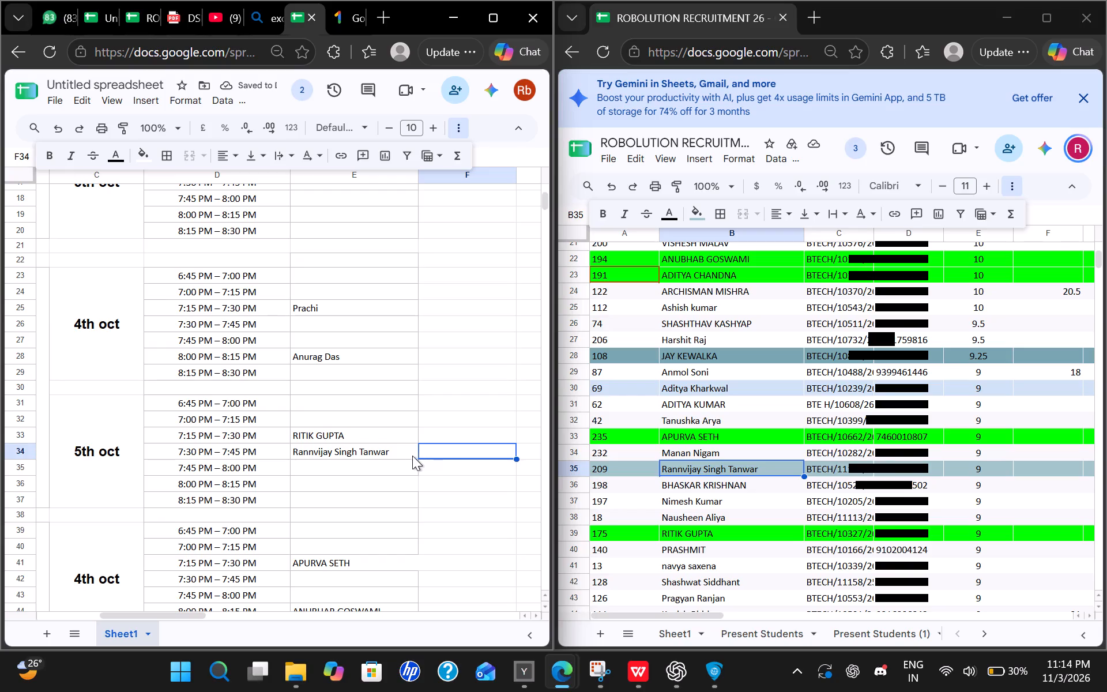
Fill the whole of row 35 in the recruitment list with green.
scroll(770, 484, down, 1)
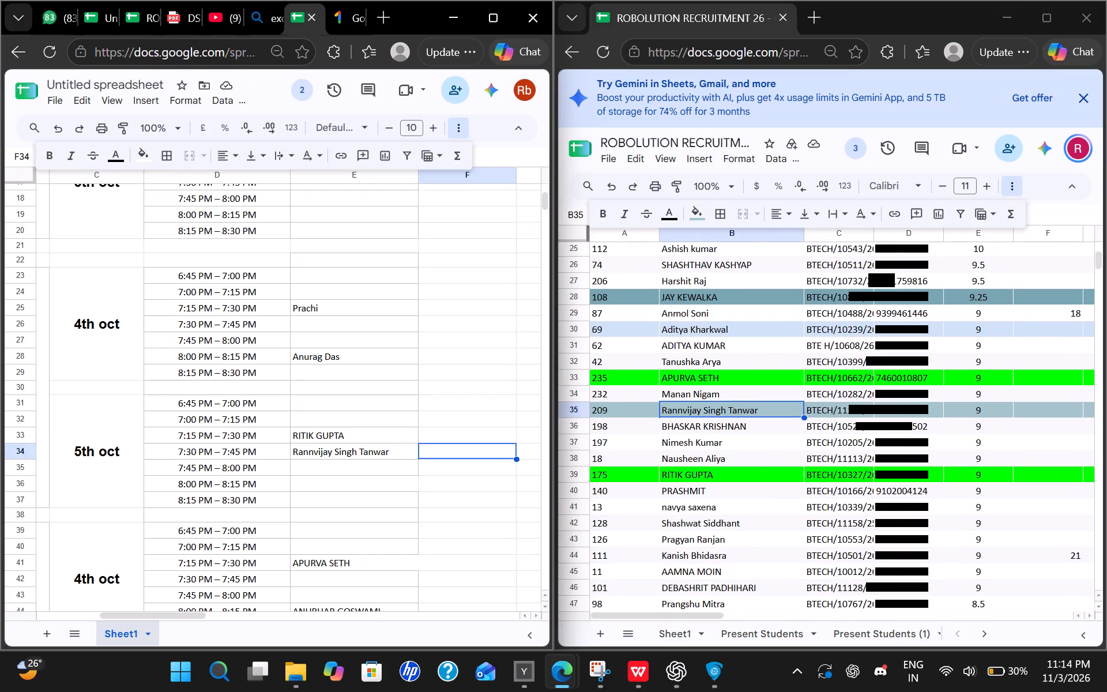
click(577, 413)
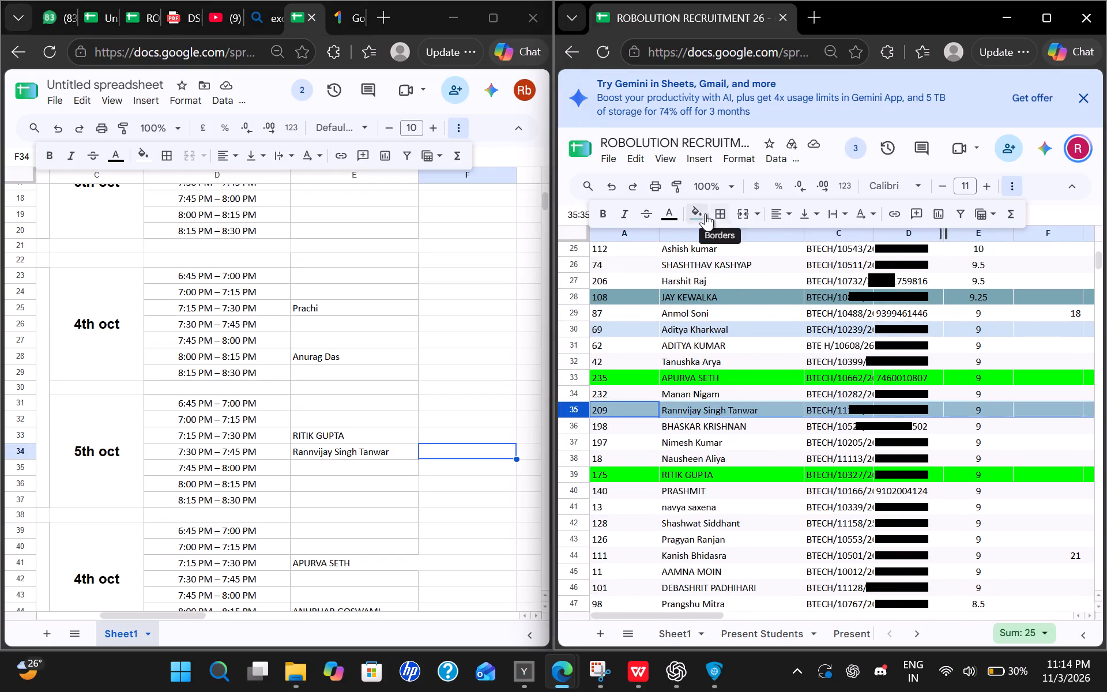
click(703, 214)
click(762, 276)
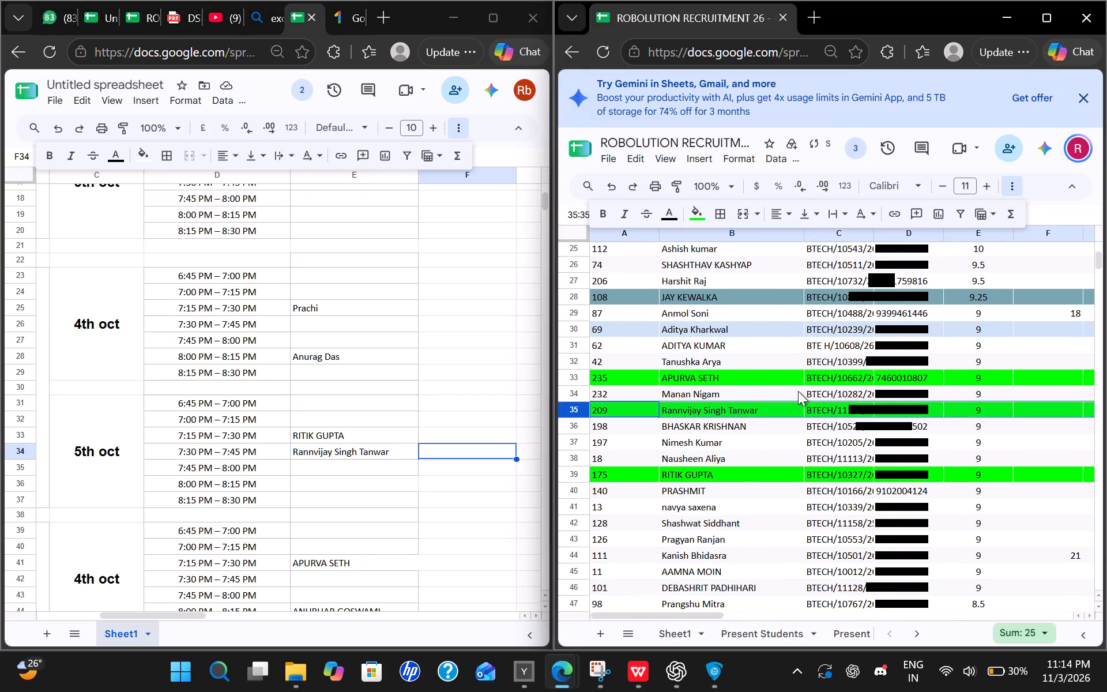
click(798, 391)
Copy the student name from row 28 of the recruitment list into the third panel's 4th Oct 7:30 PM – 7:45 PM slot, cell E42.
scroll(587, 313, up, 1)
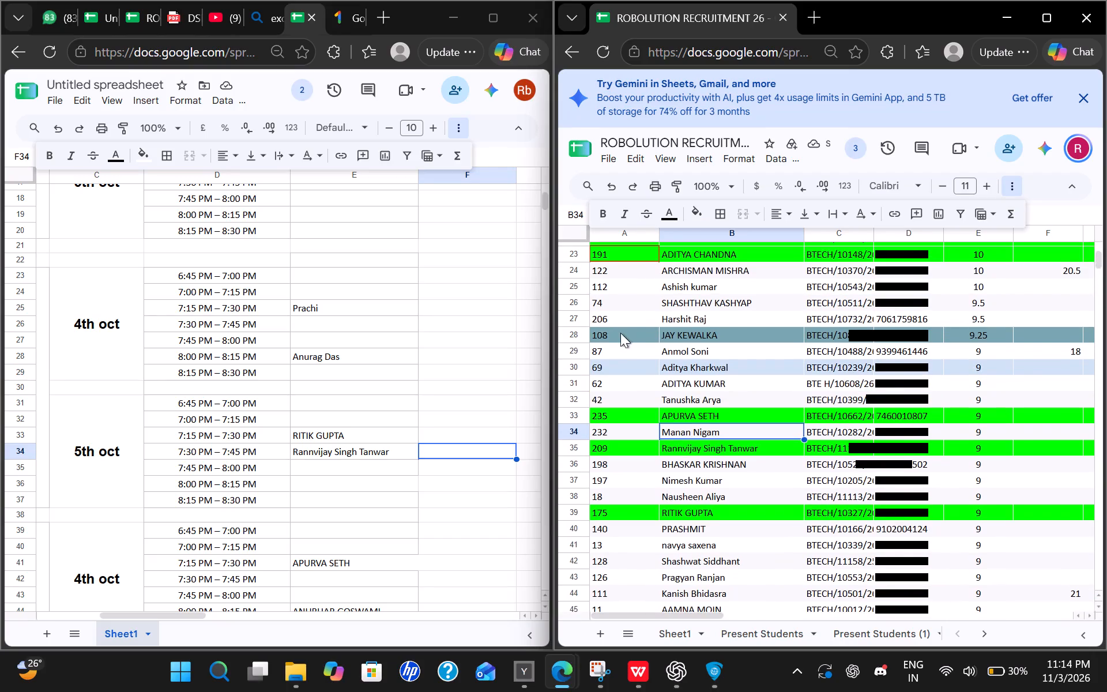
click(682, 333)
key(ctrl+c)
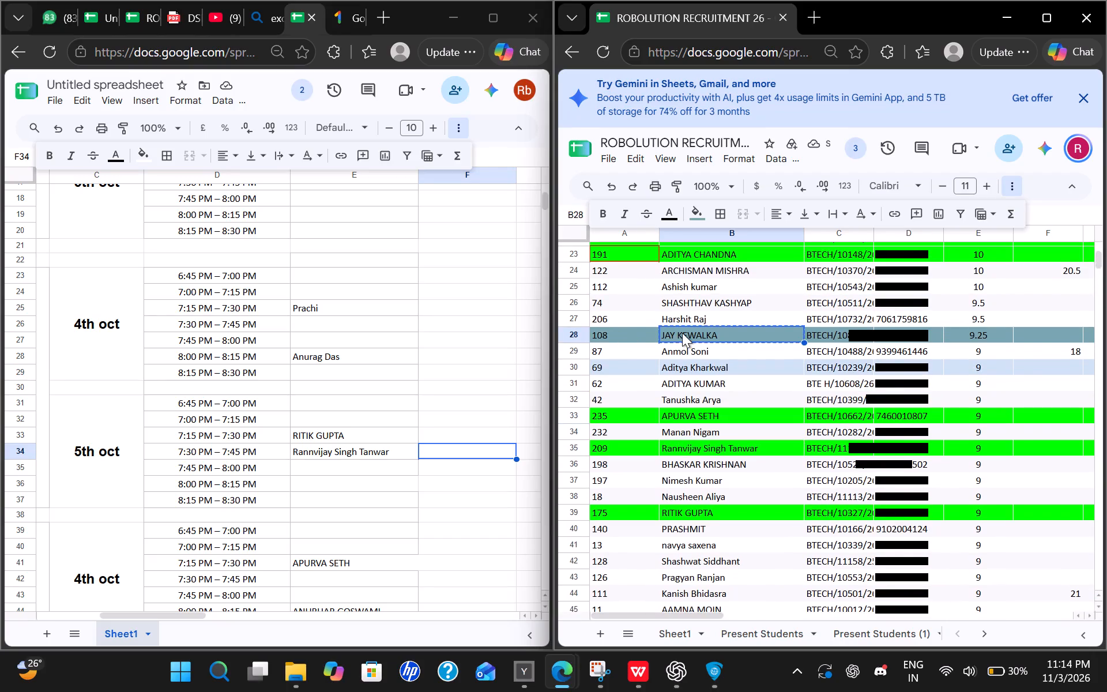
scroll(457, 432, down, 2)
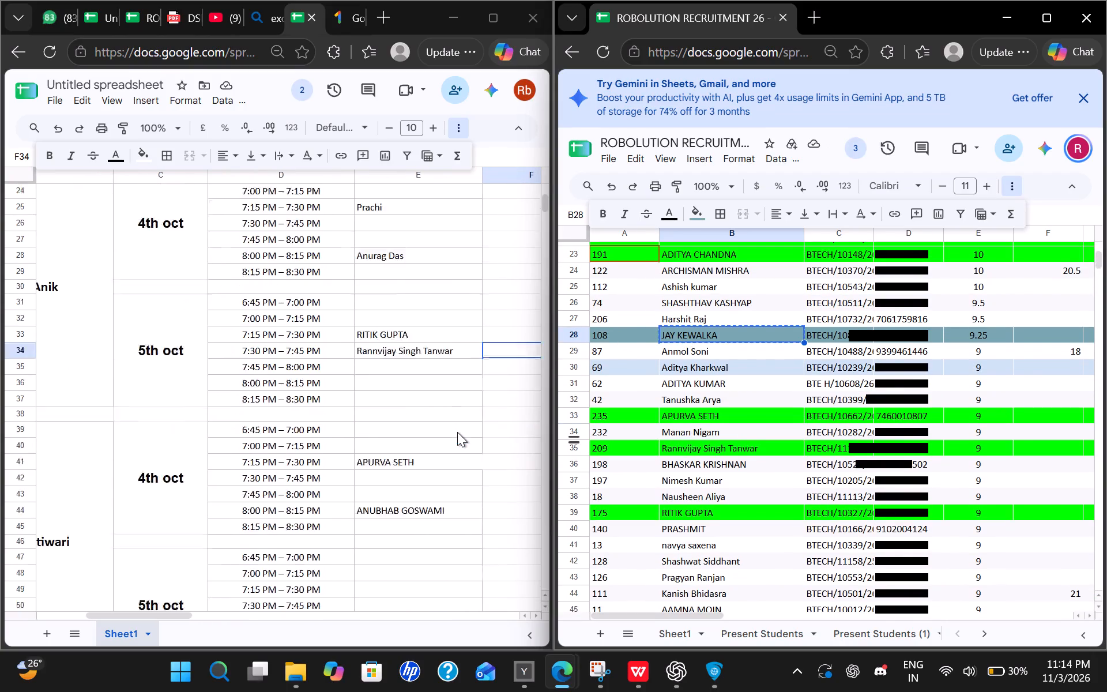
scroll(457, 432, down, 2)
scroll(457, 432, up, 7)
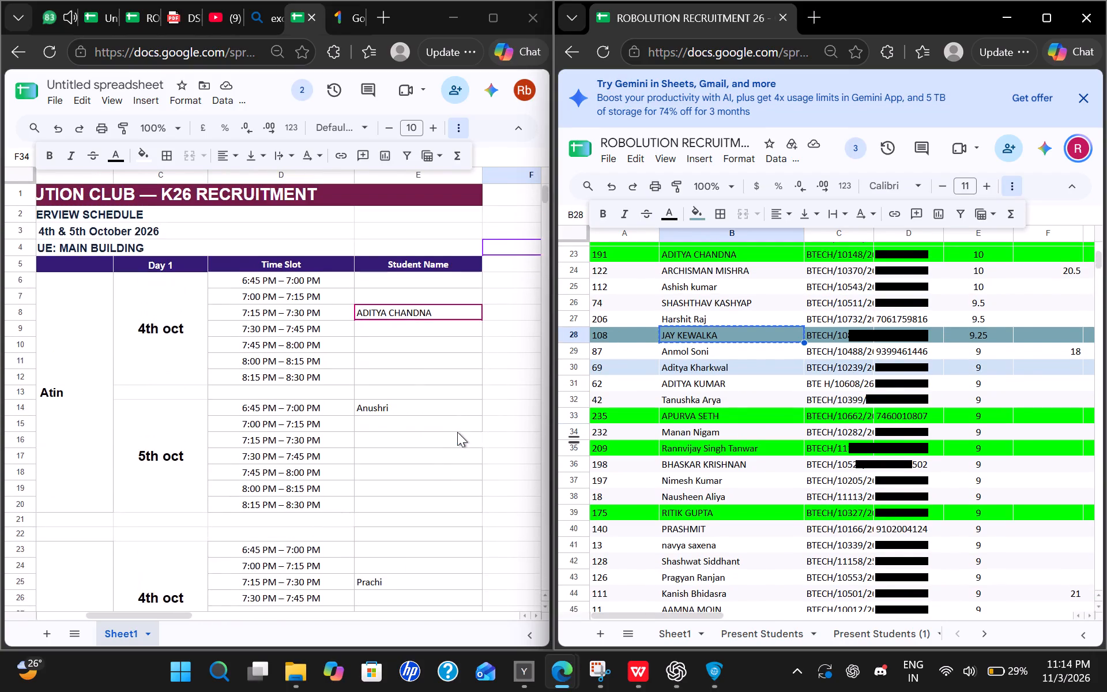
scroll(457, 432, down, 2)
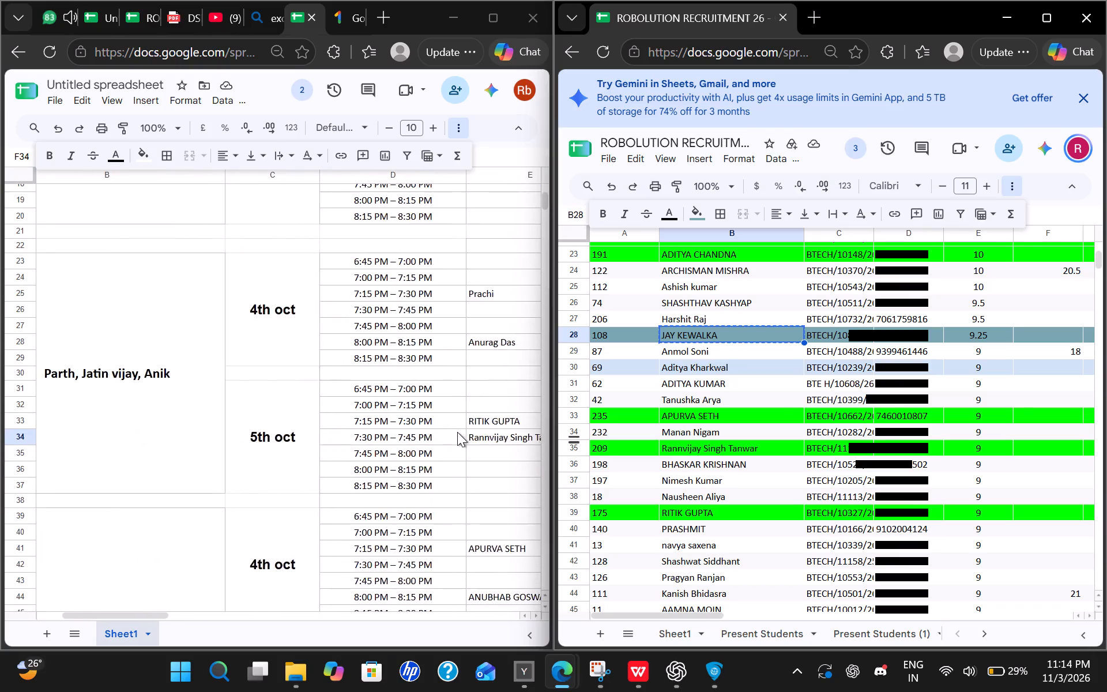
scroll(457, 432, down, 2)
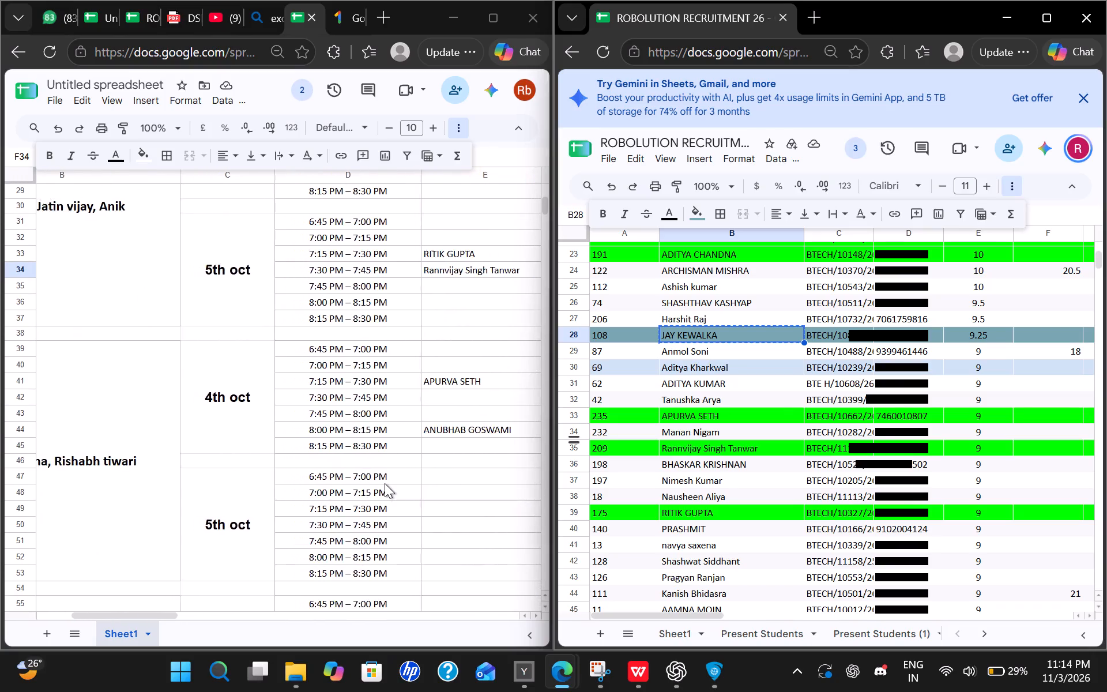
click(318, 398)
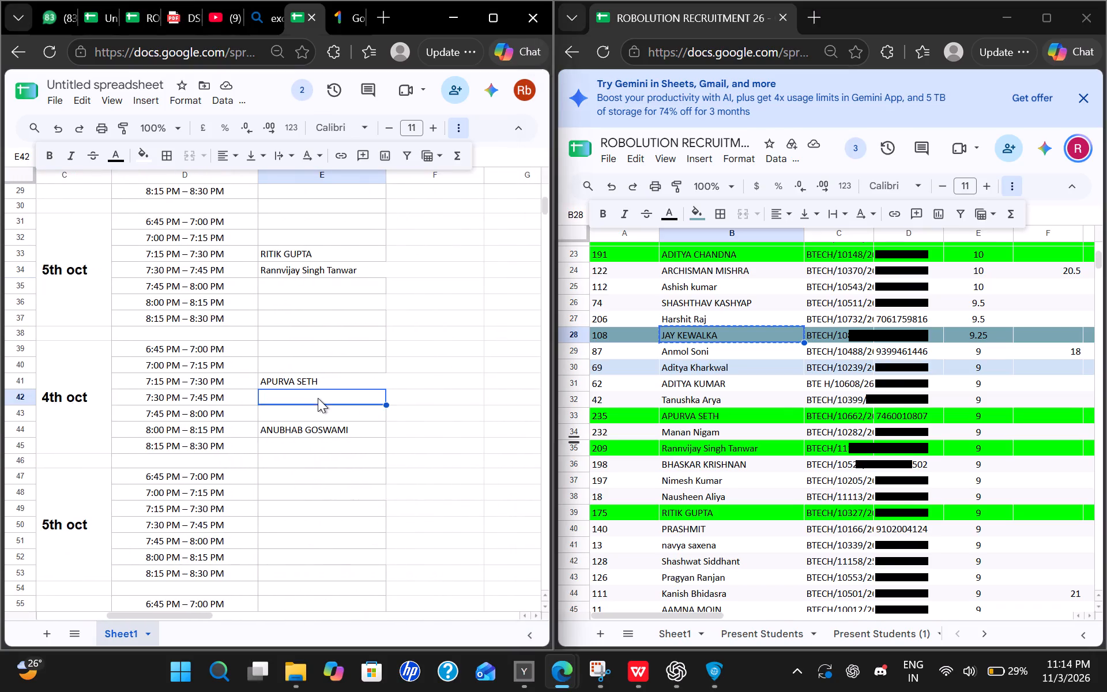
key(ctrl+v)
Move the student name in schedule cell E34 to the second panel's 4th Oct 7:30 PM – 7:45 PM slot, cell E26.
scroll(396, 353, up, 1)
scroll(396, 353, right, 1)
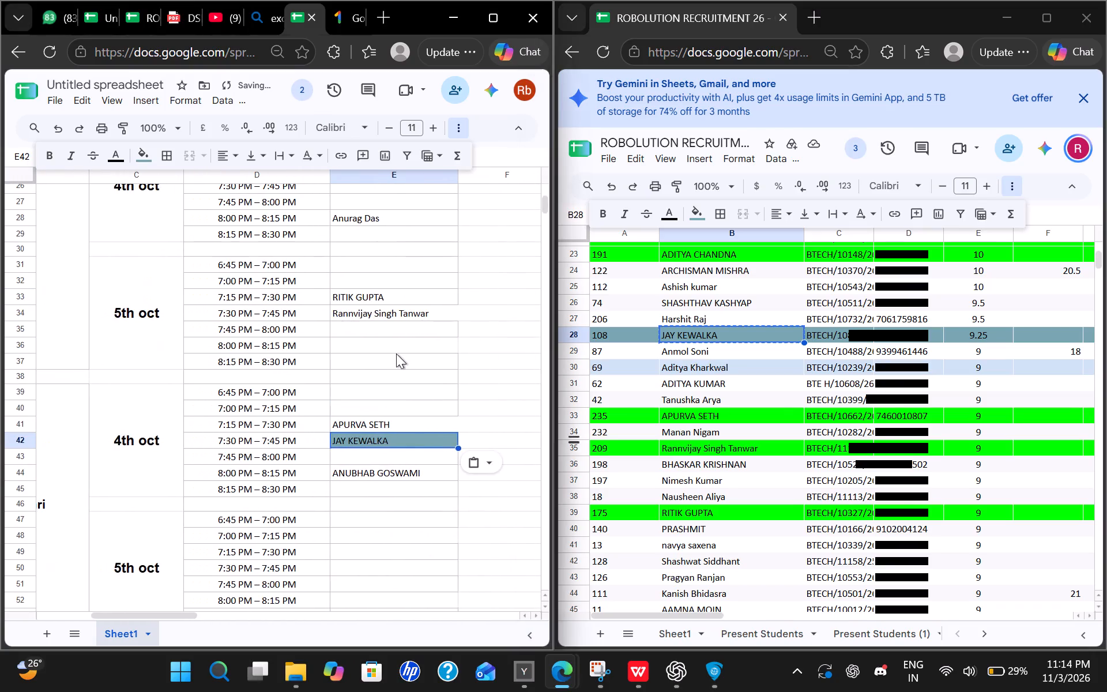
scroll(396, 353, right, 1)
scroll(396, 353, up, 1)
click(375, 419)
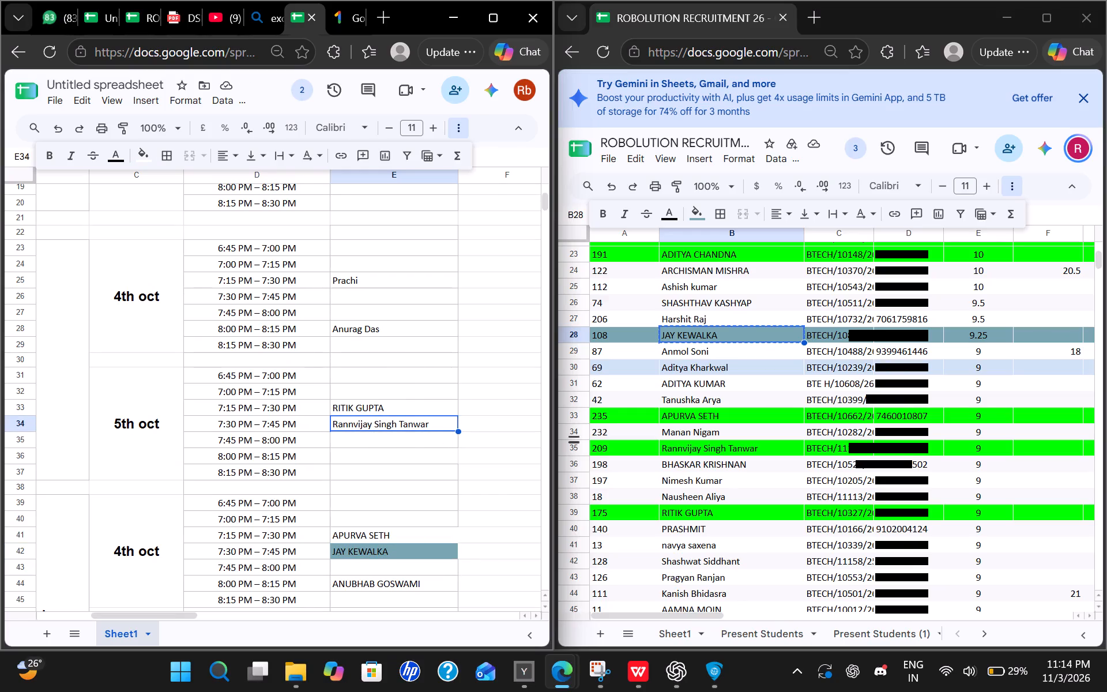
drag(421, 415, 402, 295)
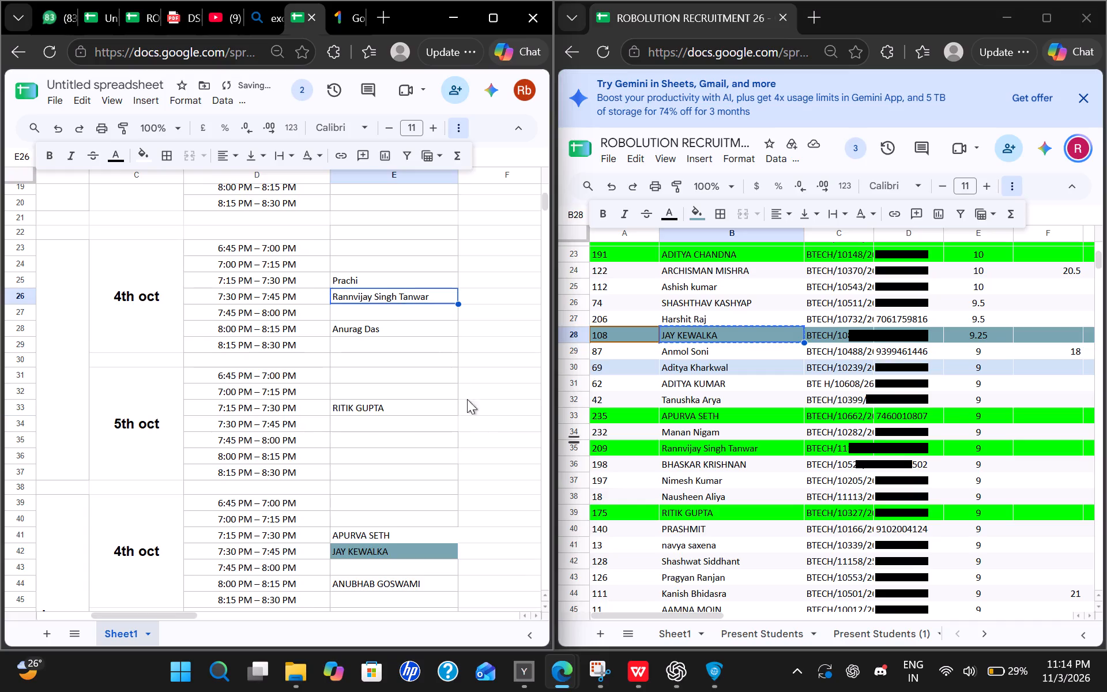
click(475, 414)
Copy the student name in row 30 of the recruitment list and select that whole row.
scroll(475, 414, right, 1)
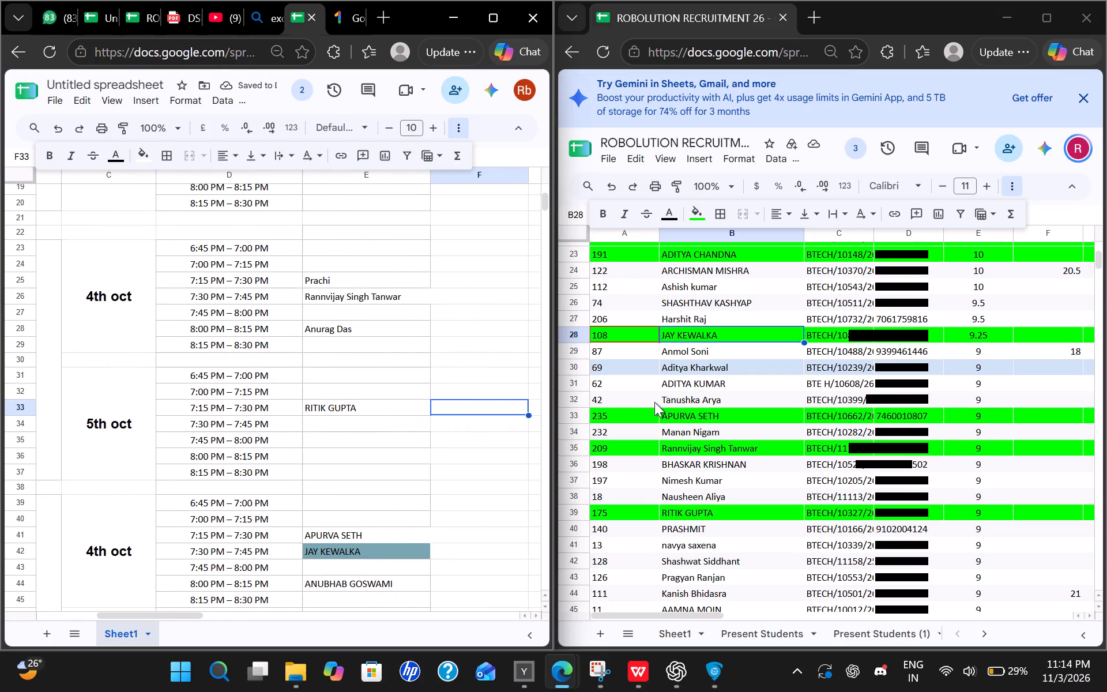
click(658, 366)
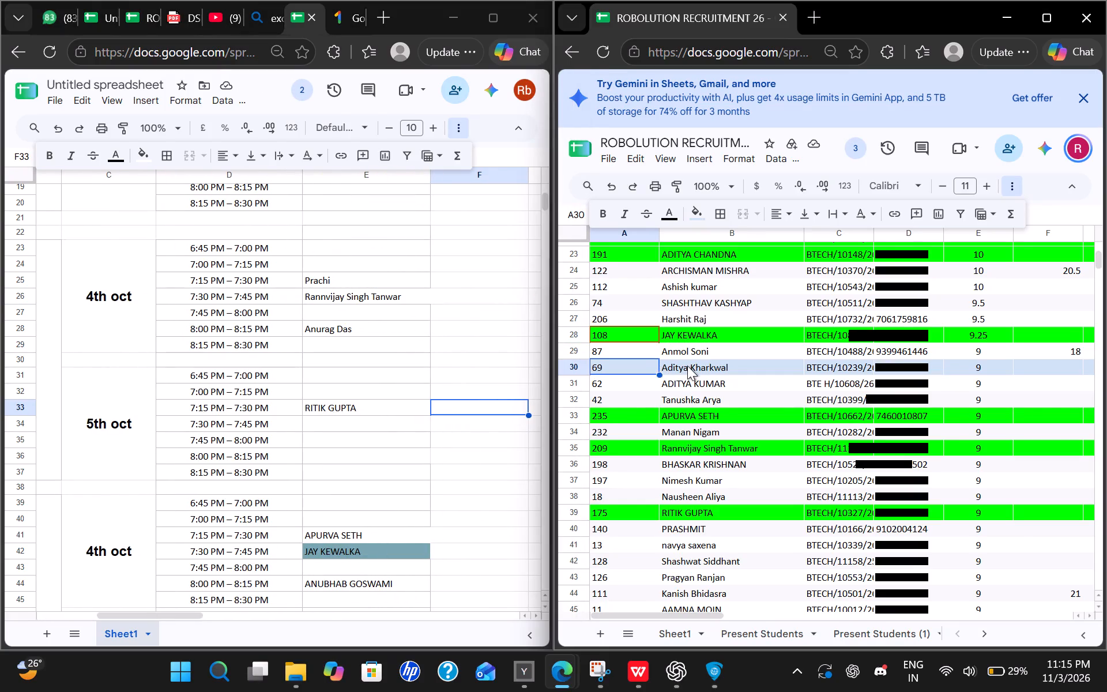
click(687, 366)
key(ctrl+c)
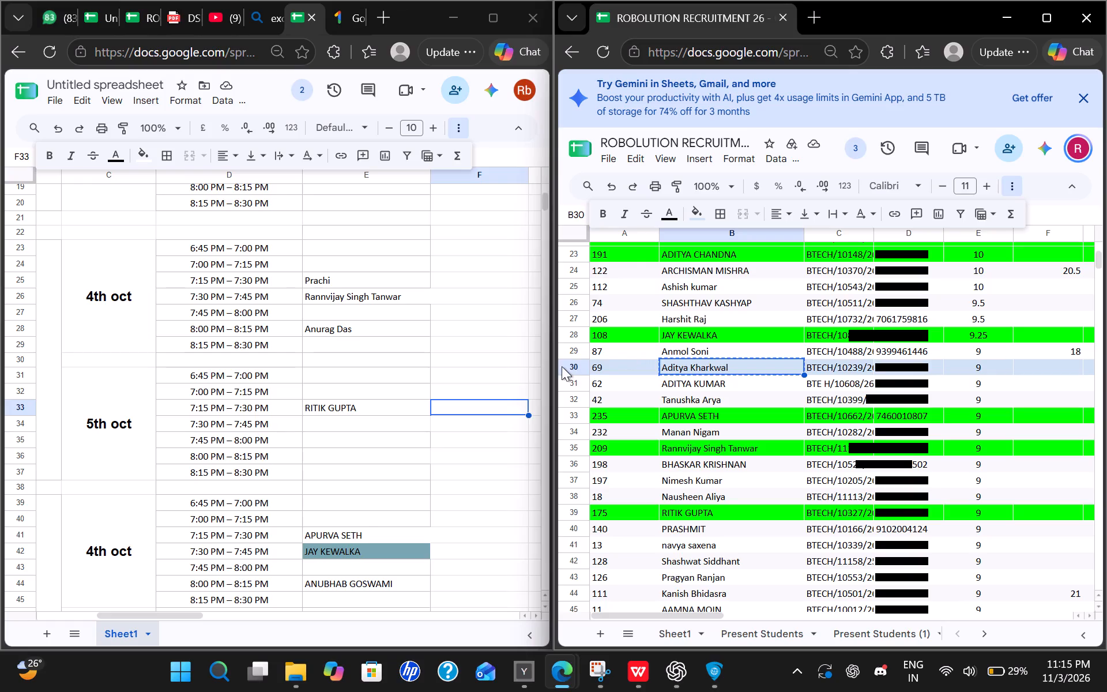
click(562, 367)
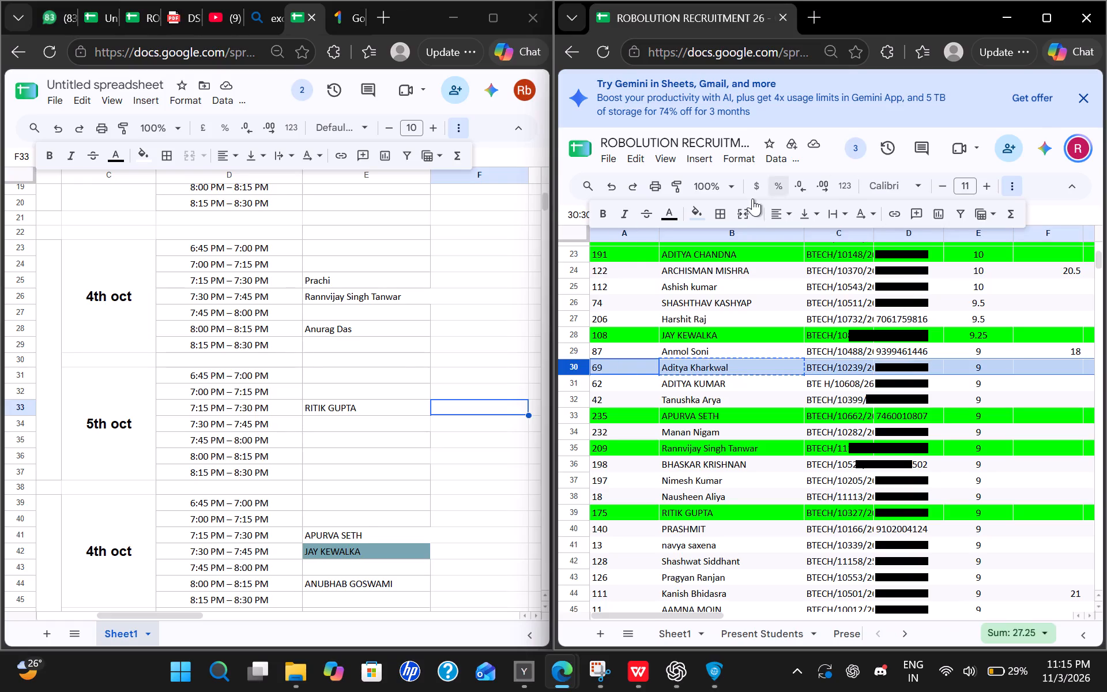
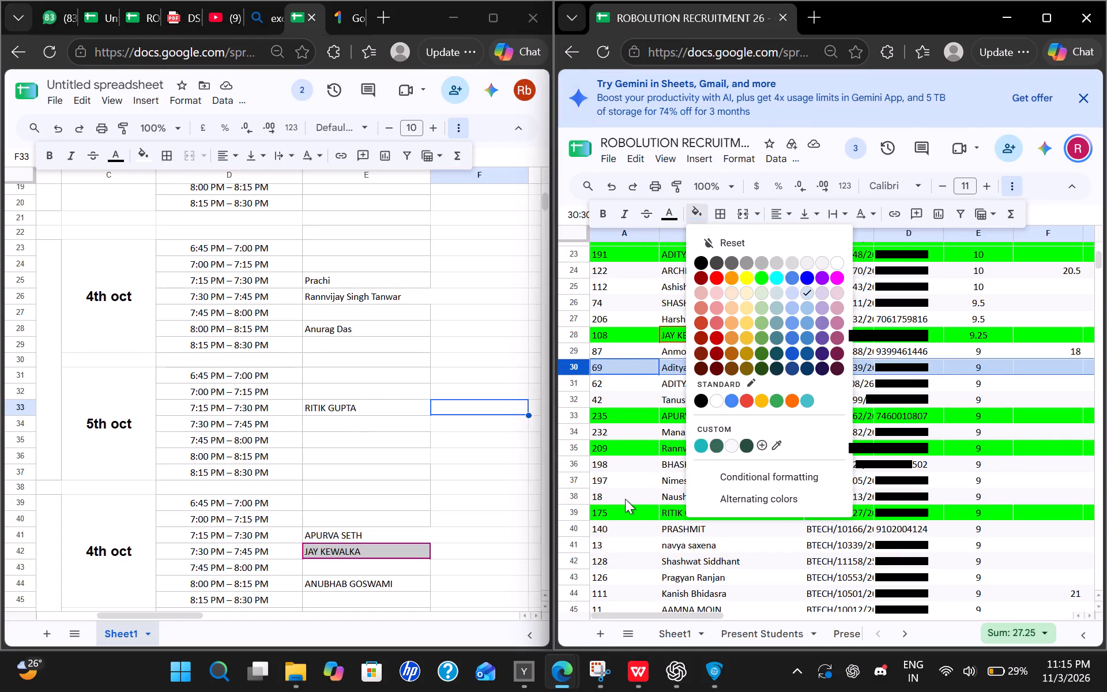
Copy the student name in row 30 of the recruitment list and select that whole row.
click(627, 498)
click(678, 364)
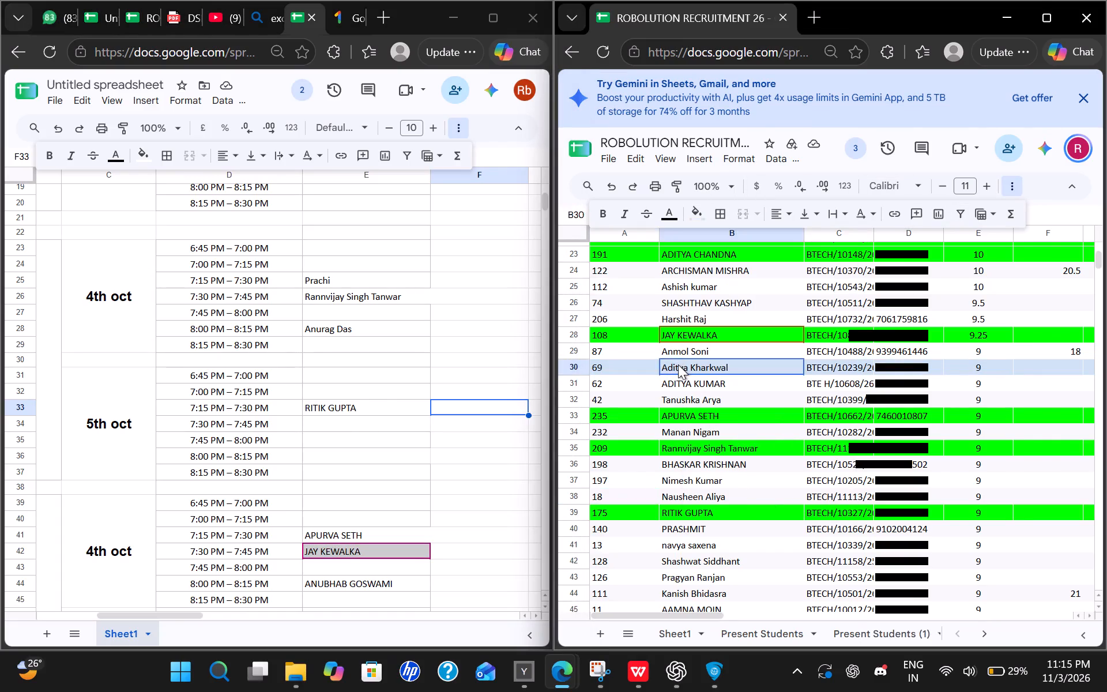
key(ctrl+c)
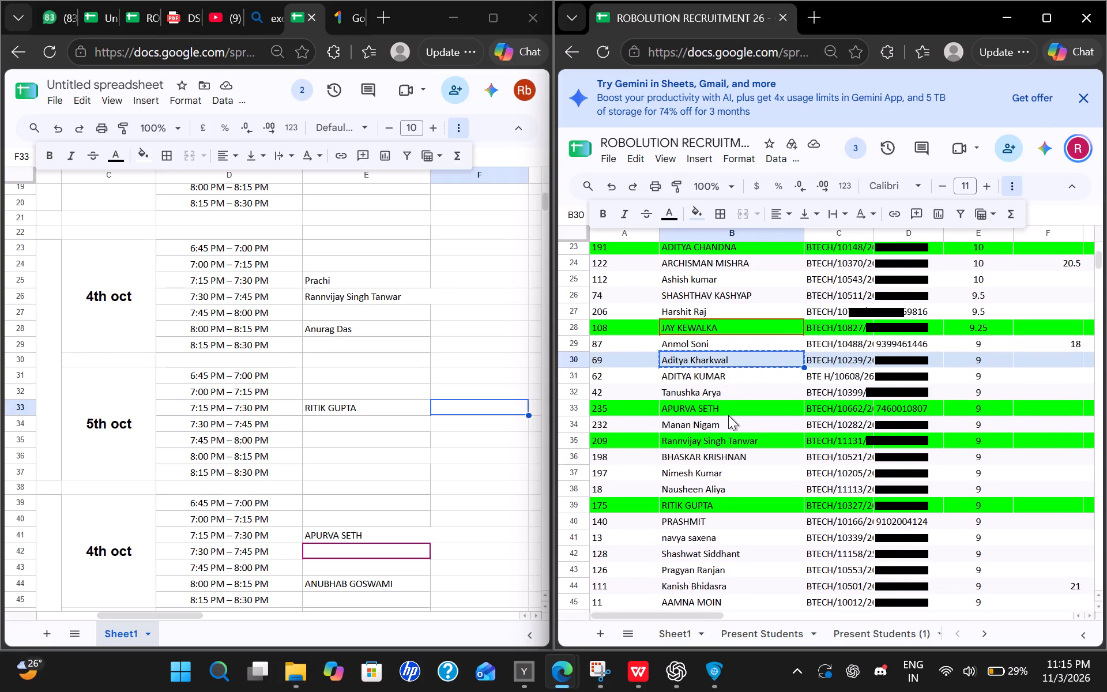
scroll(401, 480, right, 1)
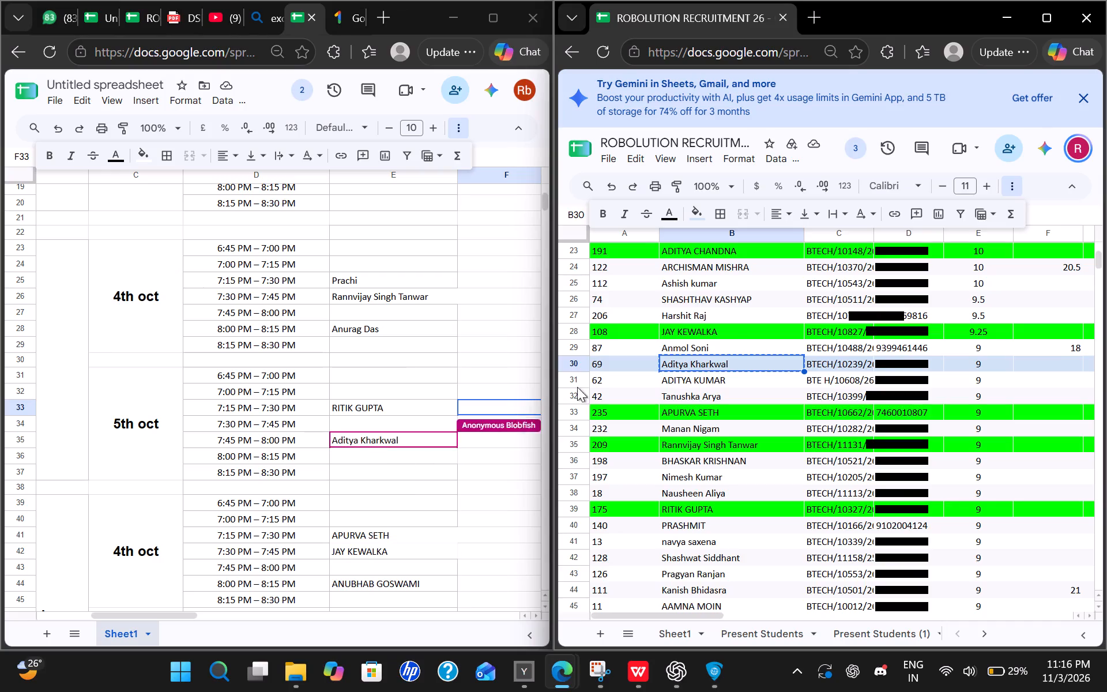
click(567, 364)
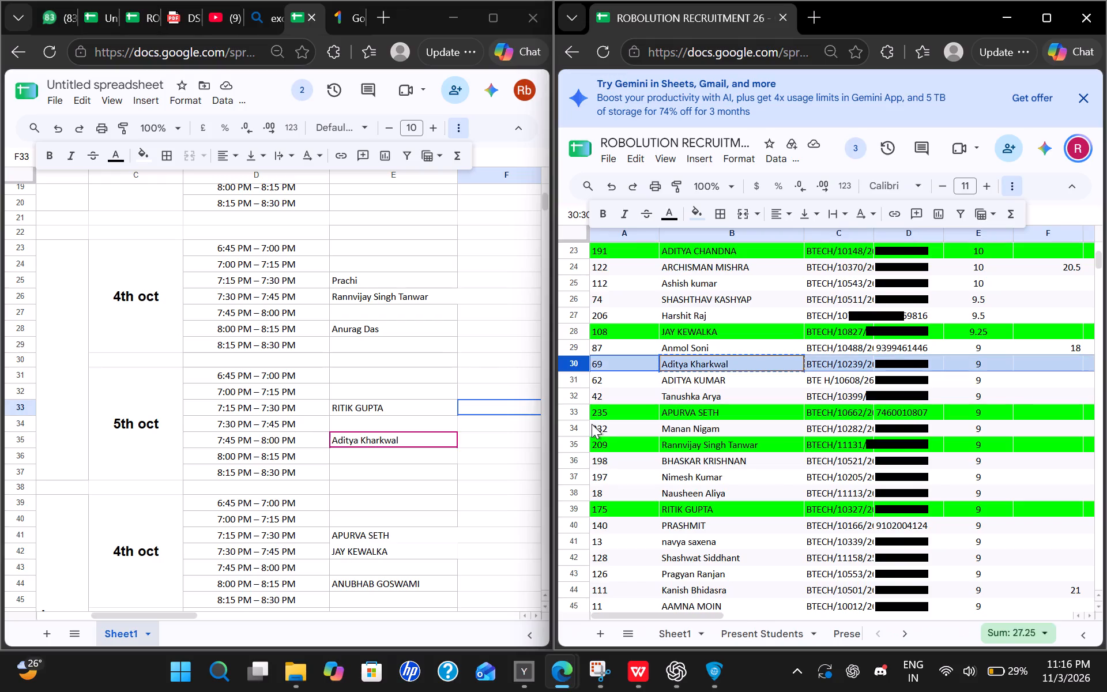
Copy the student name from row 67 of the recruitment list into the last panel's 4th Oct 7:15 PM – 7:30 PM slot, cell E105.
scroll(680, 450, down, 2)
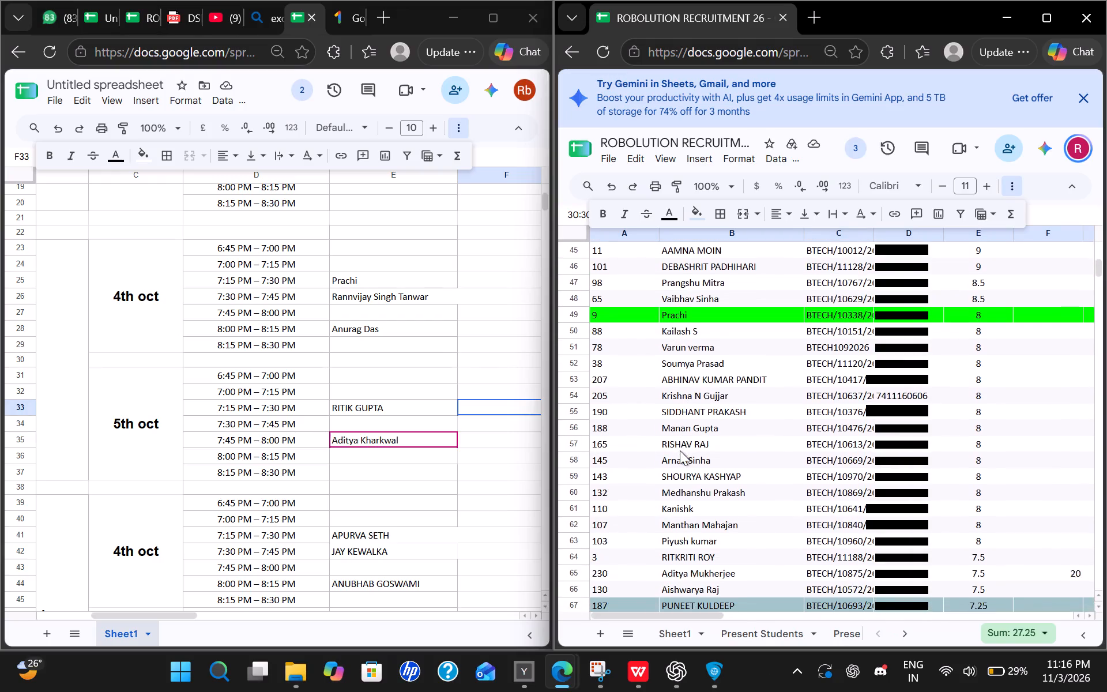
scroll(680, 450, down, 3)
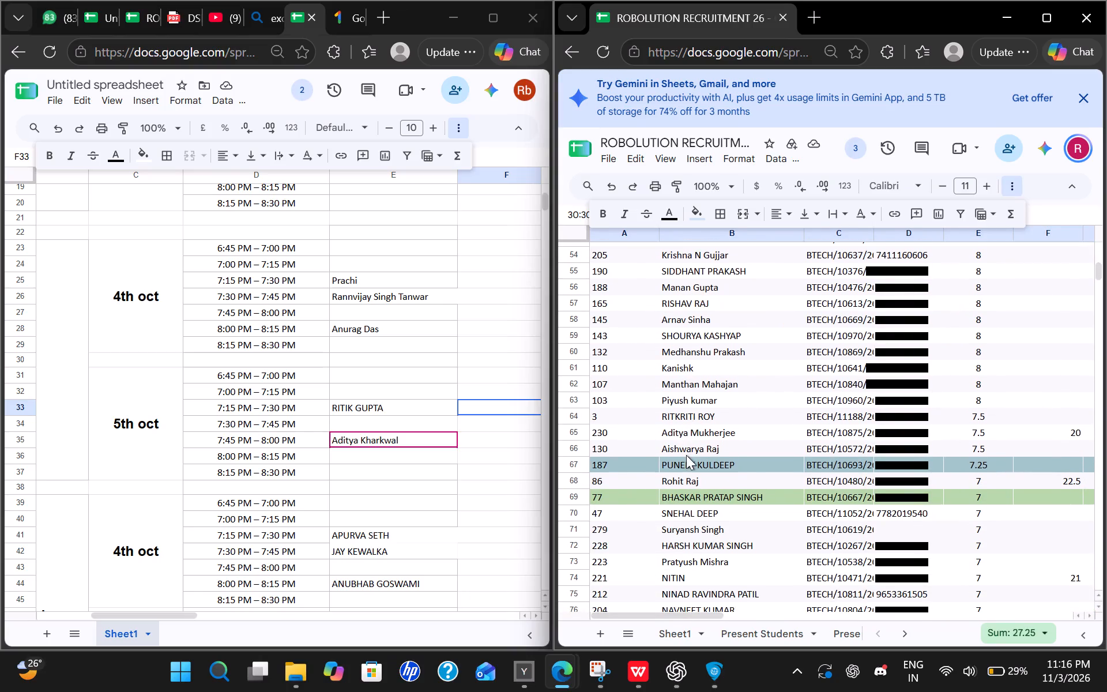
click(688, 462)
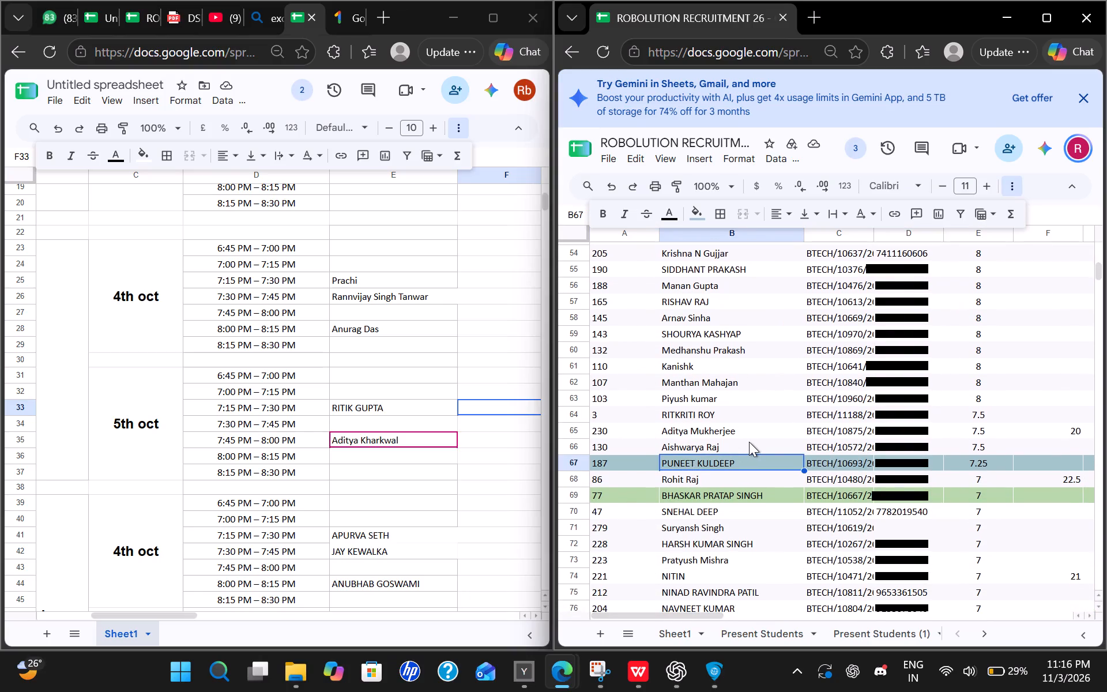
key(ctrl+c)
scroll(510, 432, down, 4)
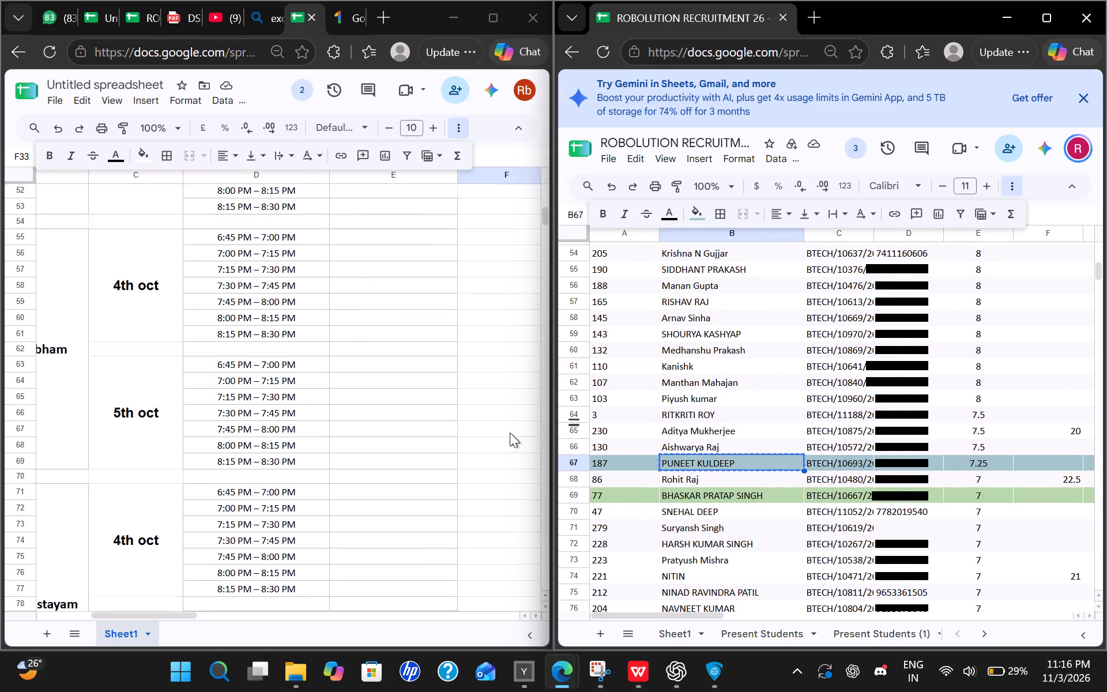
scroll(510, 432, down, 6)
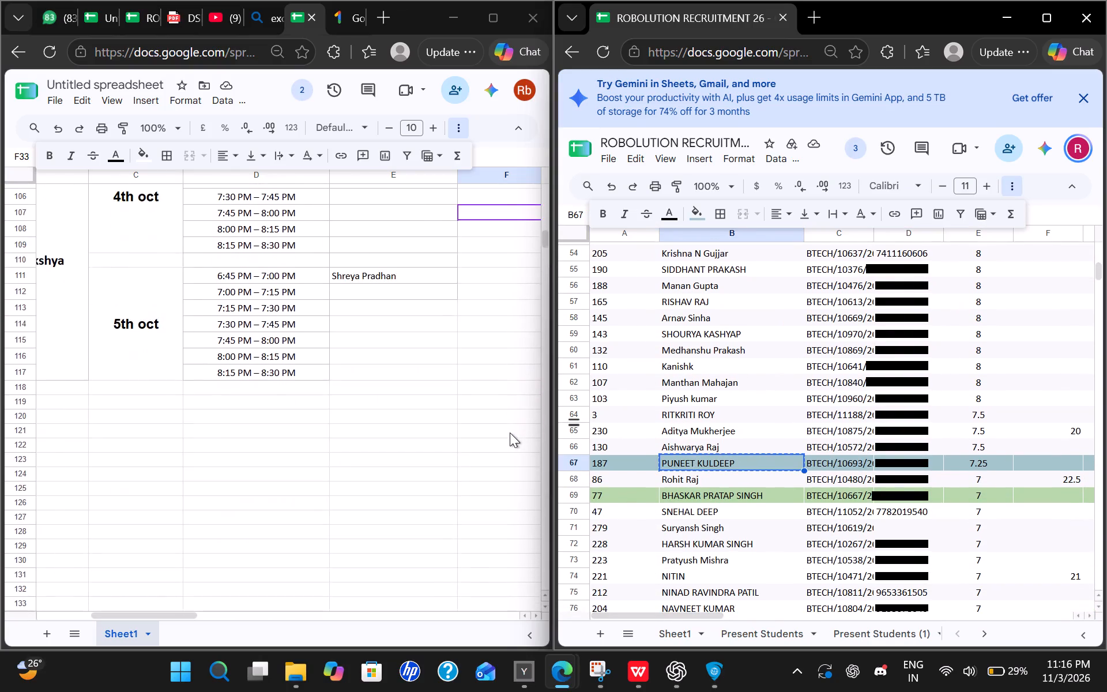
scroll(510, 432, down, 2)
scroll(363, 400, up, 1)
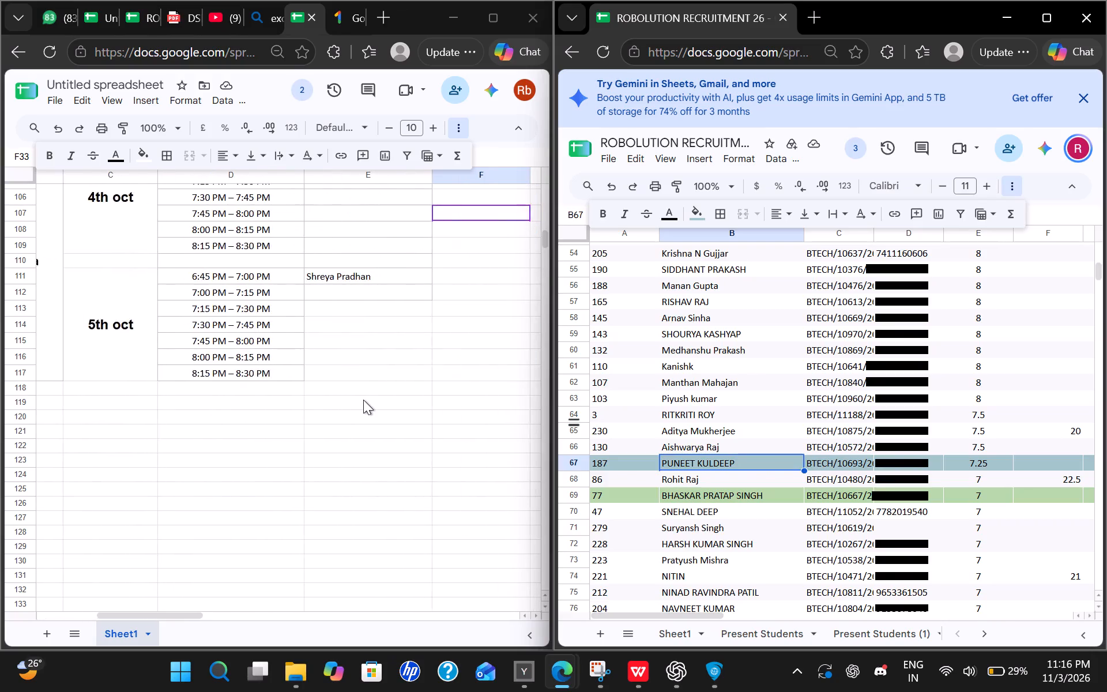
scroll(363, 400, up, 1)
click(325, 303)
key(ctrl+v)
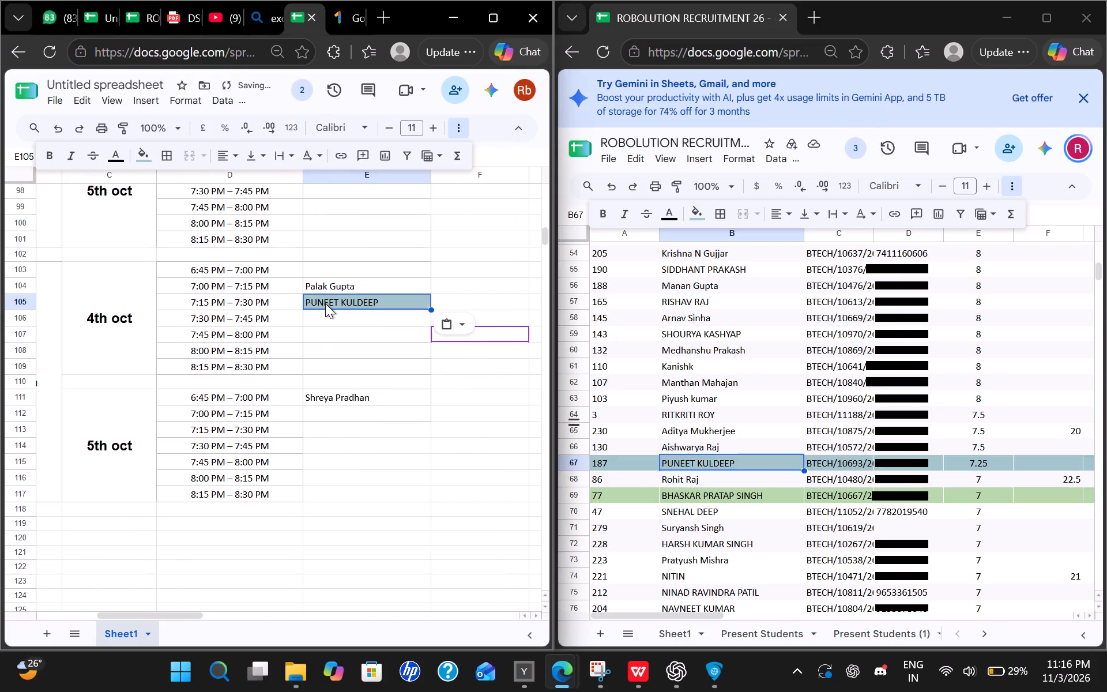
Fill the whole of row 67 in the recruitment list with green.
click(564, 461)
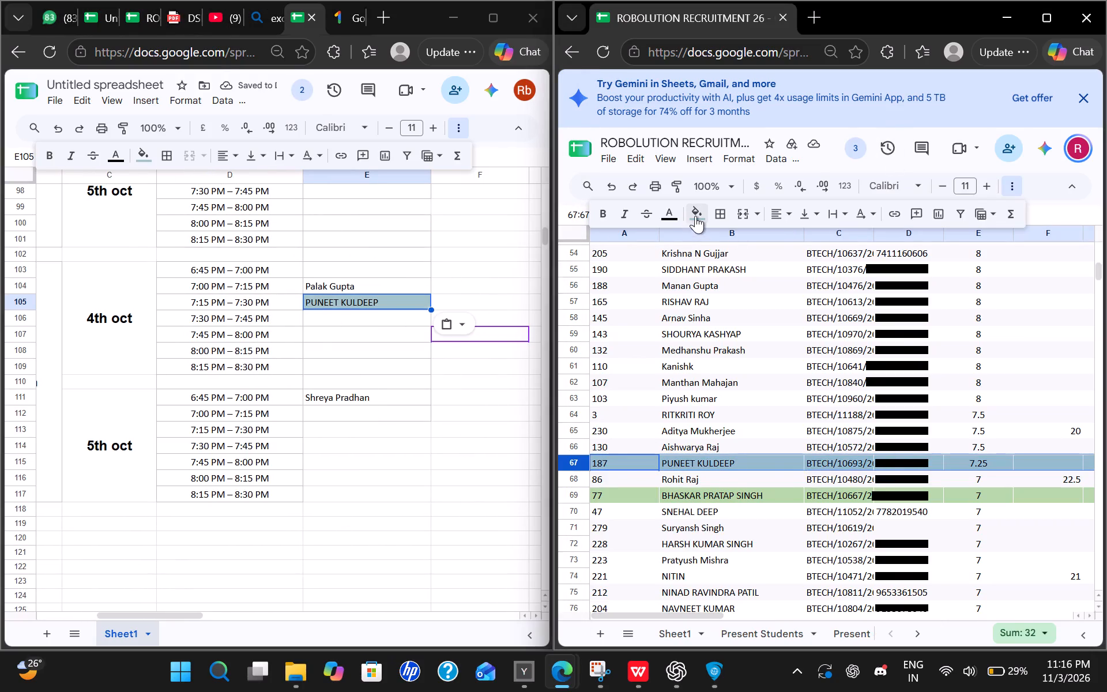
click(695, 216)
click(760, 274)
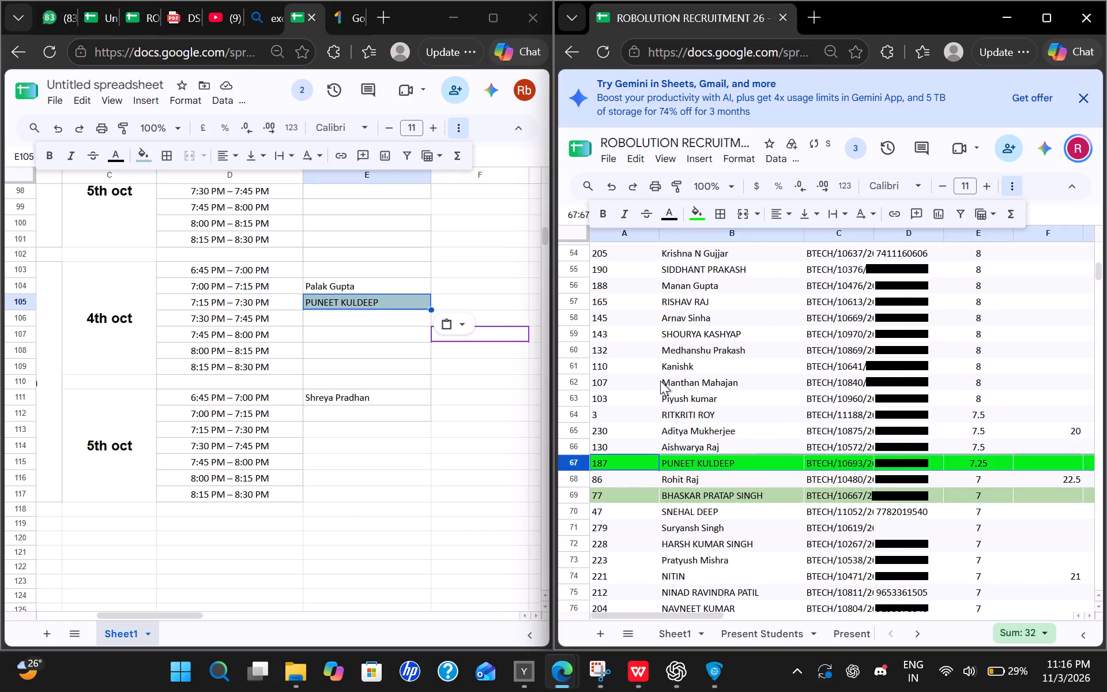
Change the fill of schedule cell E105 to white.
scroll(660, 381, right, 1)
scroll(455, 413, right, 1)
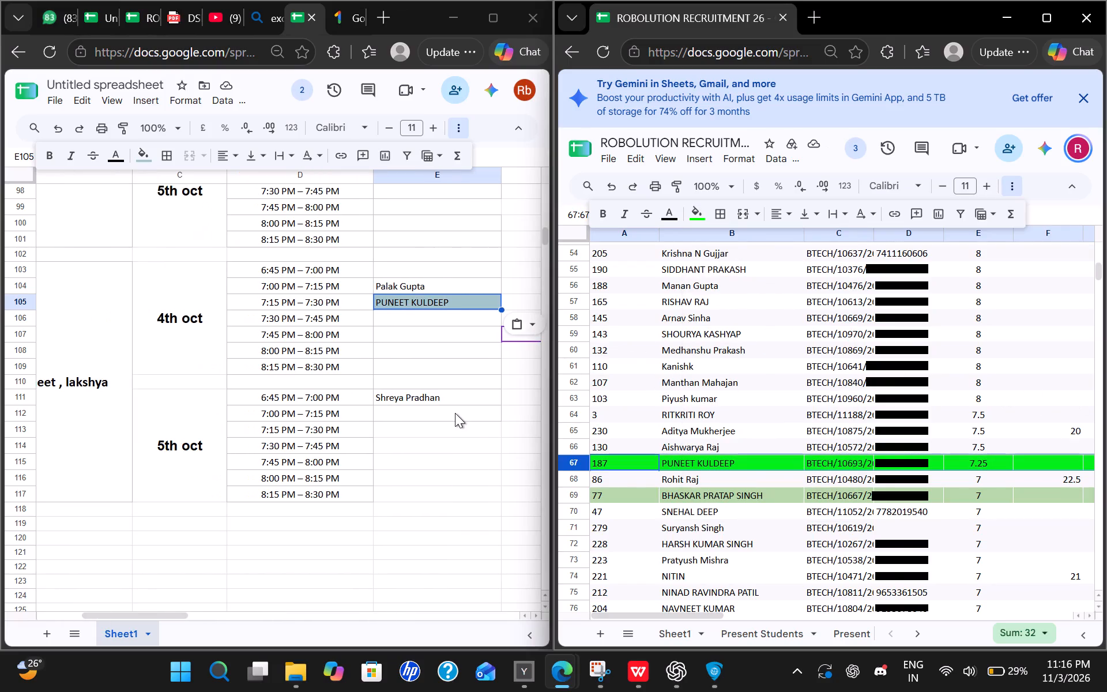
scroll(455, 413, right, 1)
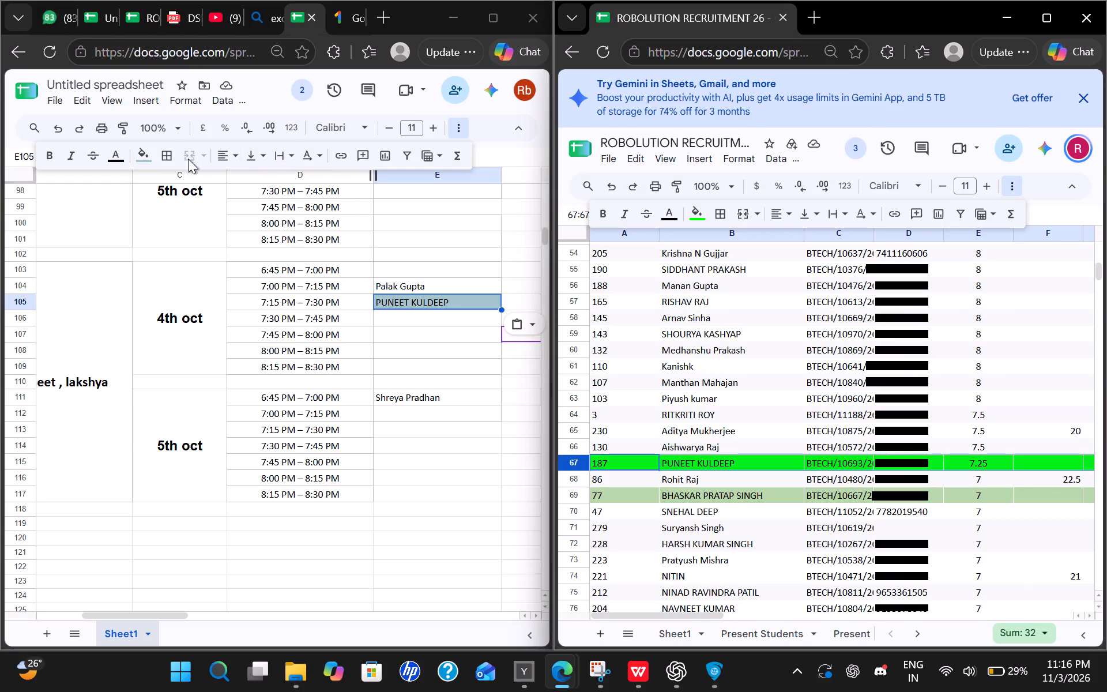
click(145, 148)
click(157, 341)
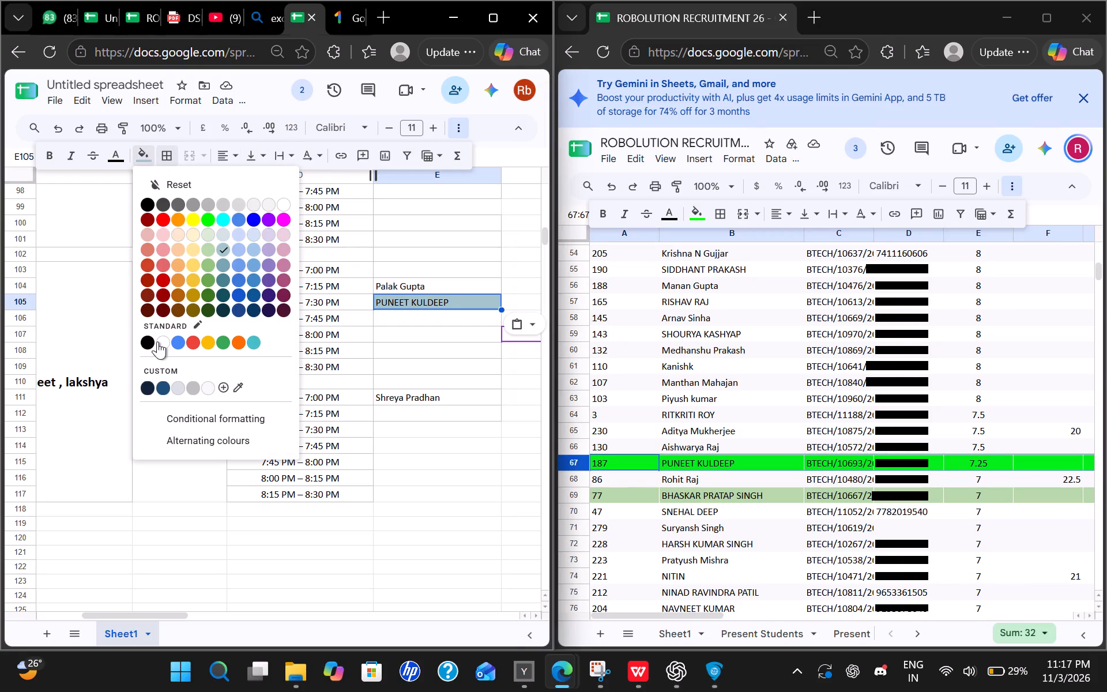
click(295, 561)
scroll(440, 485, up, 1)
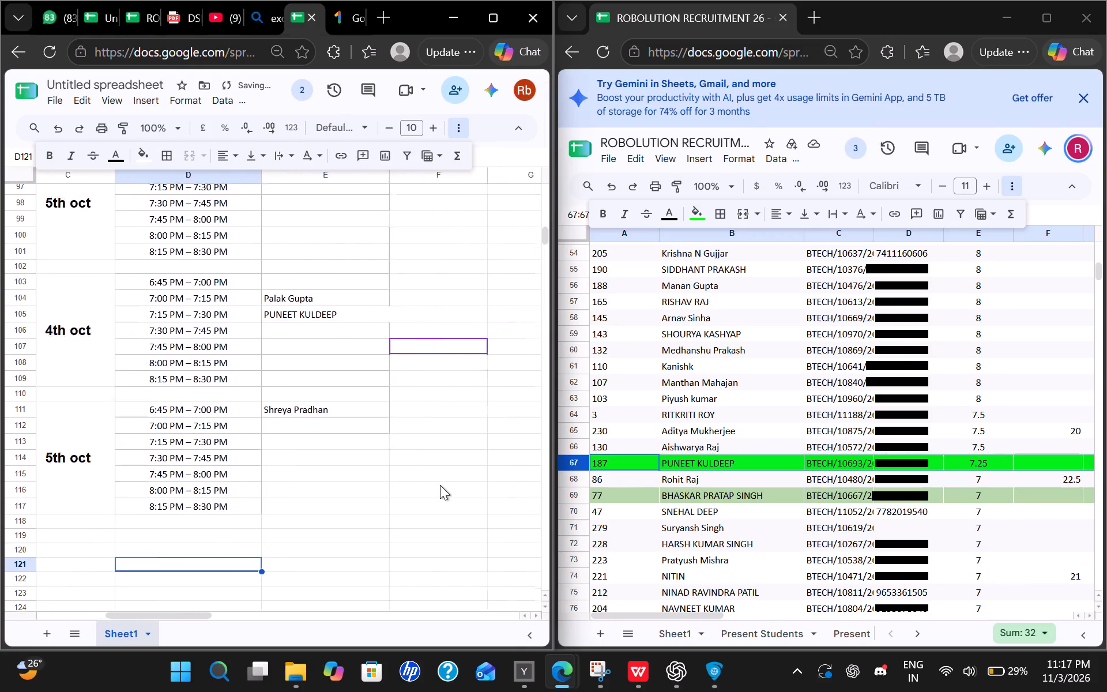
scroll(440, 485, up, 1)
click(332, 352)
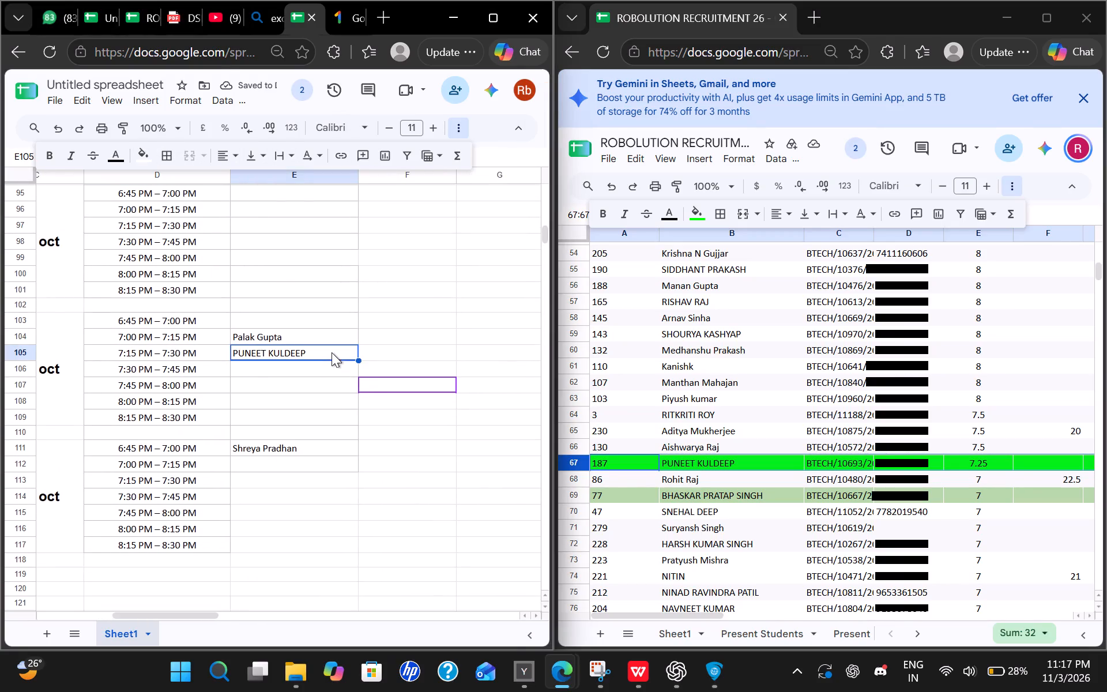
click(450, 316)
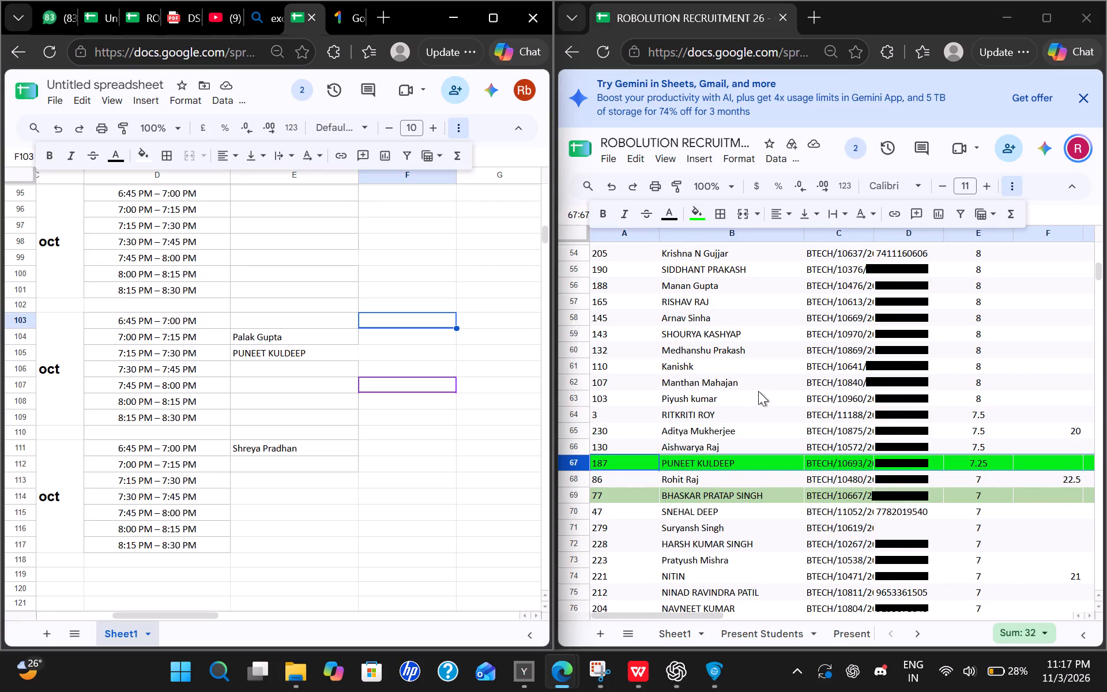
Review the first panels' schedule slots and the top rows of the recruitment list for students not yet scheduled.
scroll(598, 482, up, 9)
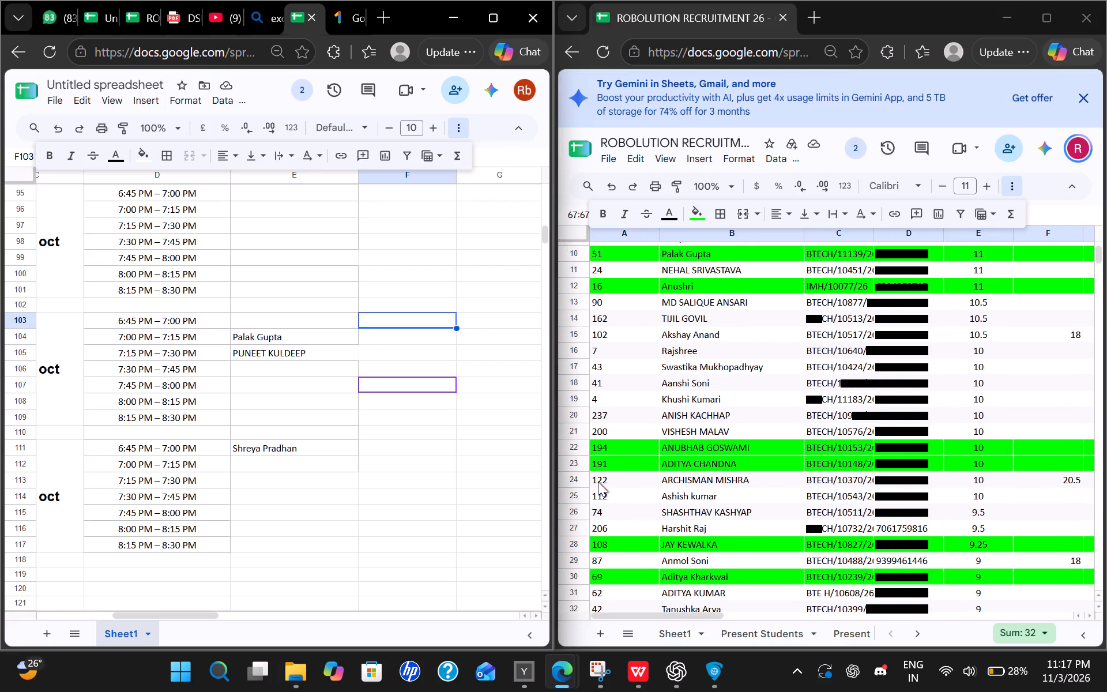
scroll(396, 374, up, 8)
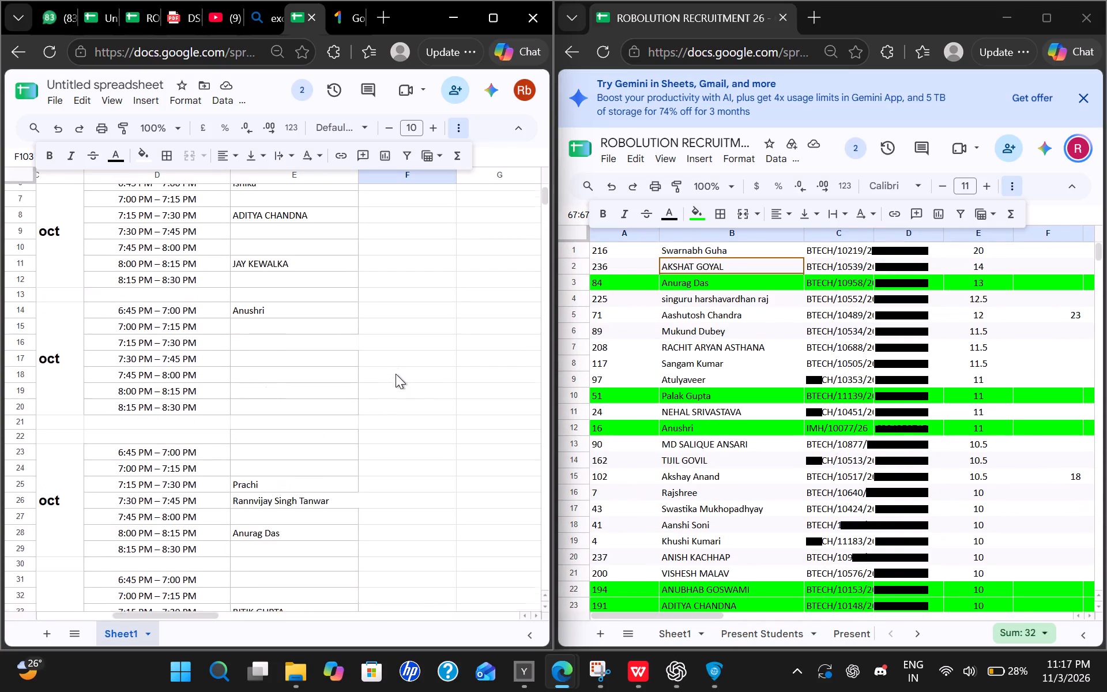
scroll(396, 374, right, 2)
scroll(396, 374, left, 1)
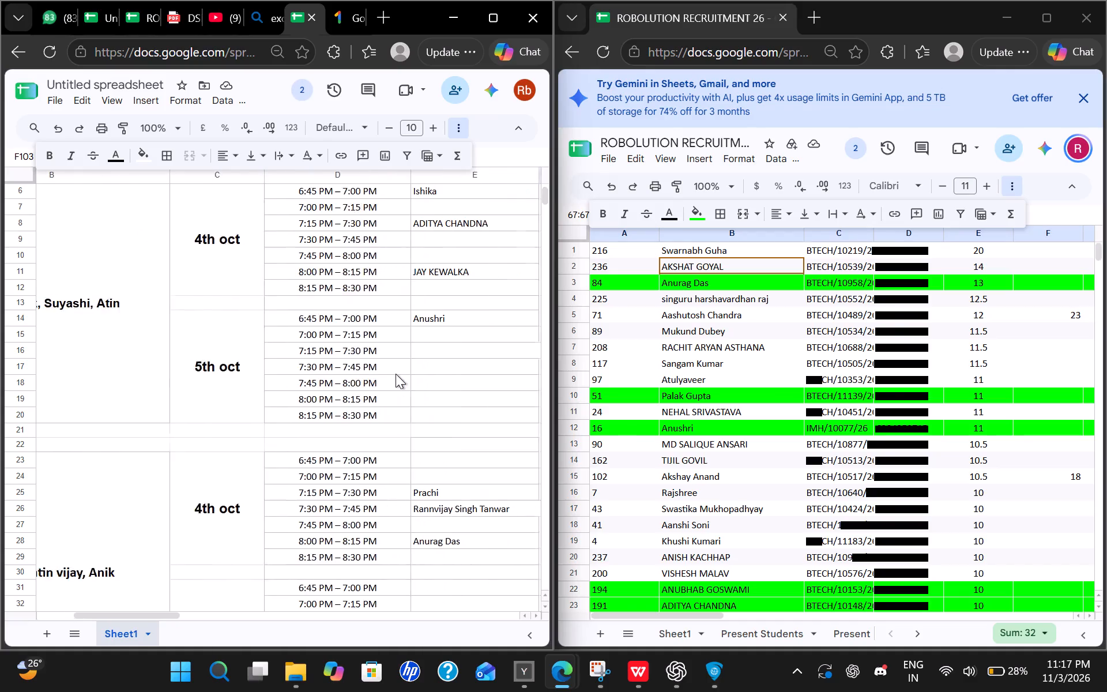
scroll(784, 378, up, 1)
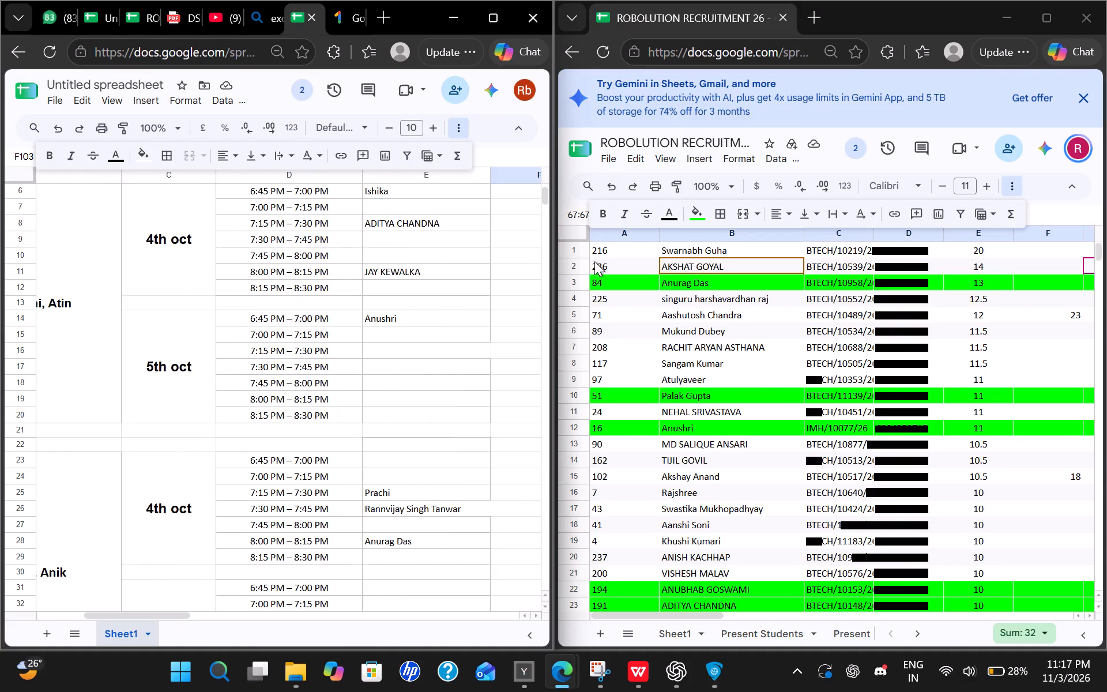
click(579, 268)
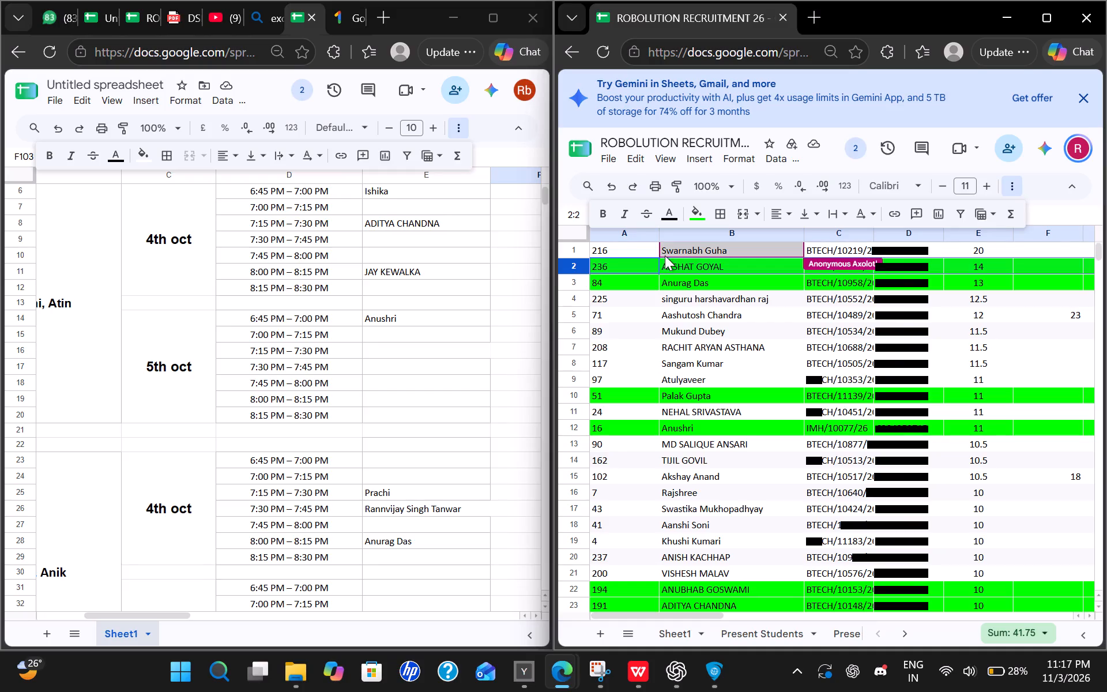
click(683, 314)
click(672, 304)
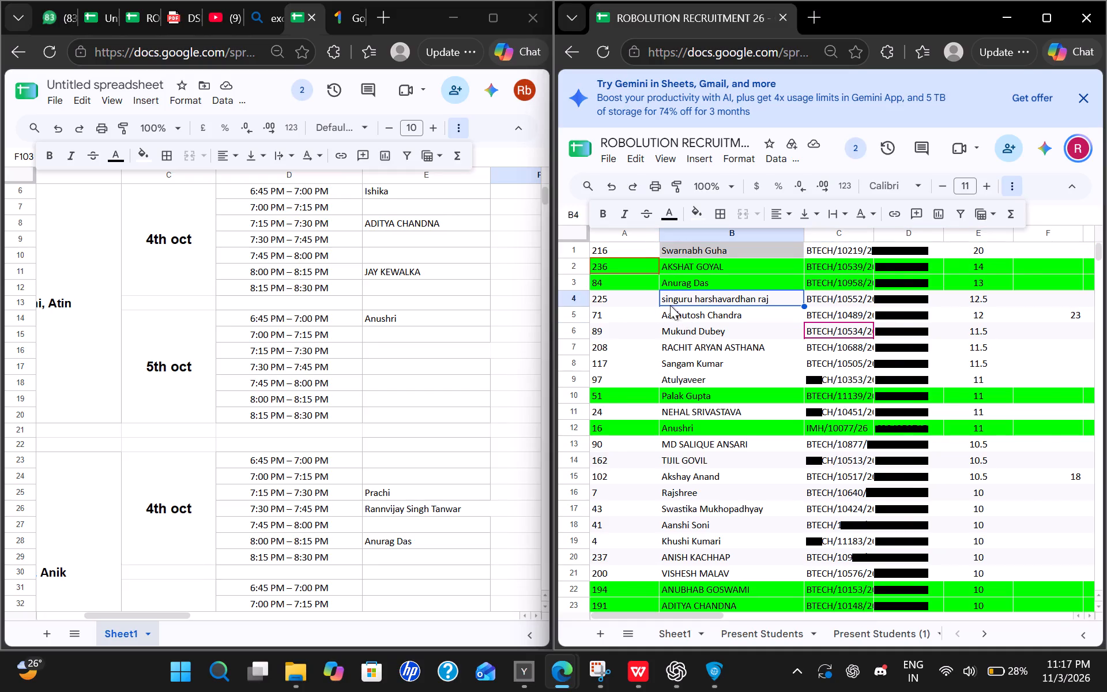
Examine the score columns E to J for the top students in the recruitment list.
scroll(670, 305, left, 3)
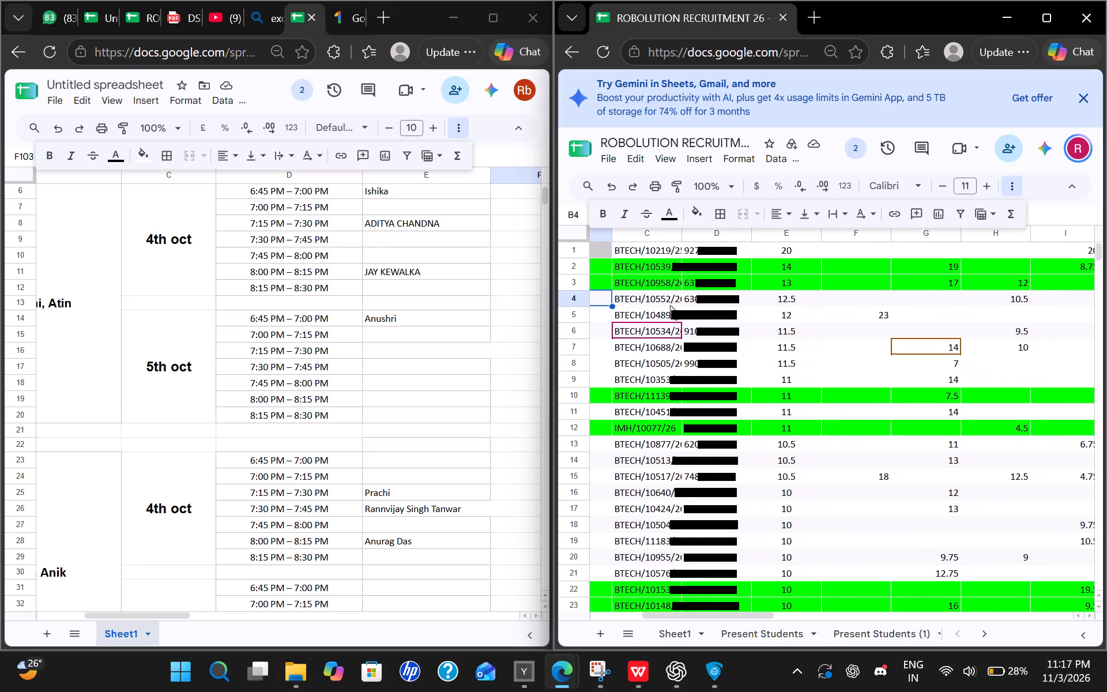
scroll(670, 305, up, 2)
scroll(799, 337, up, 1)
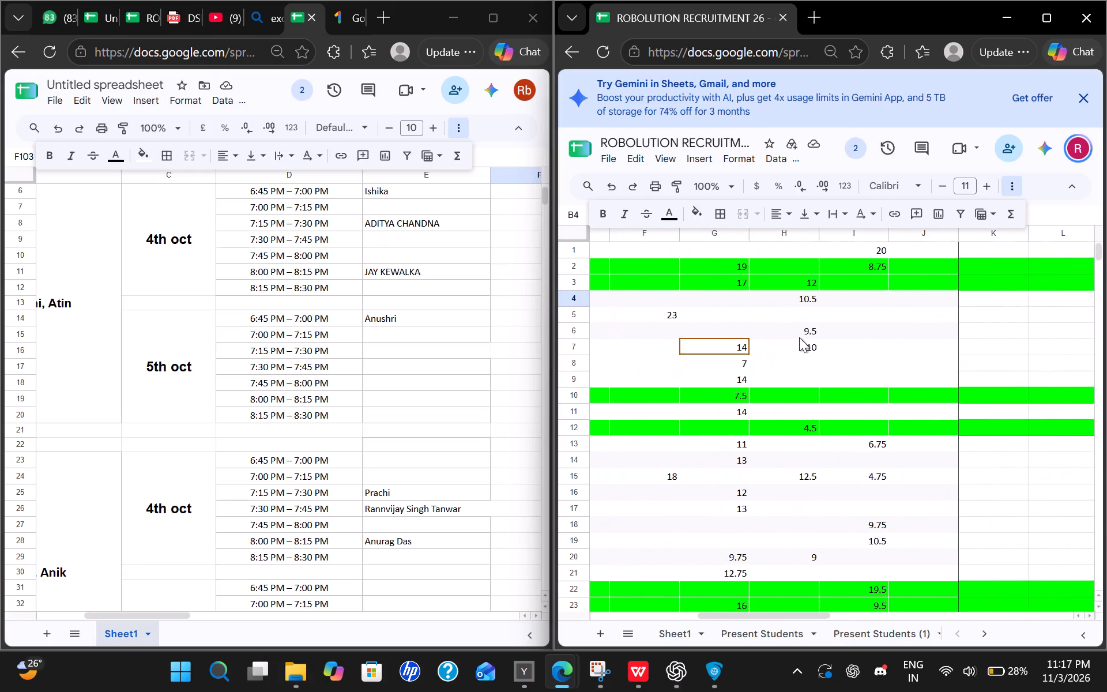
scroll(799, 337, up, 1)
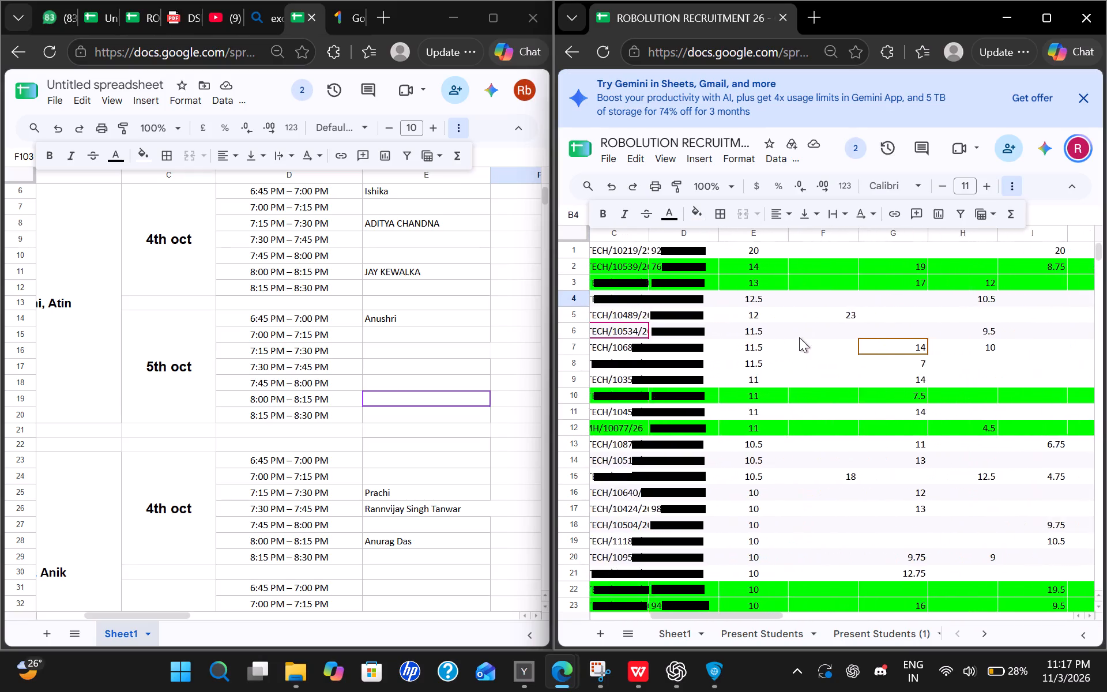
scroll(799, 337, up, 1)
scroll(799, 337, right, 4)
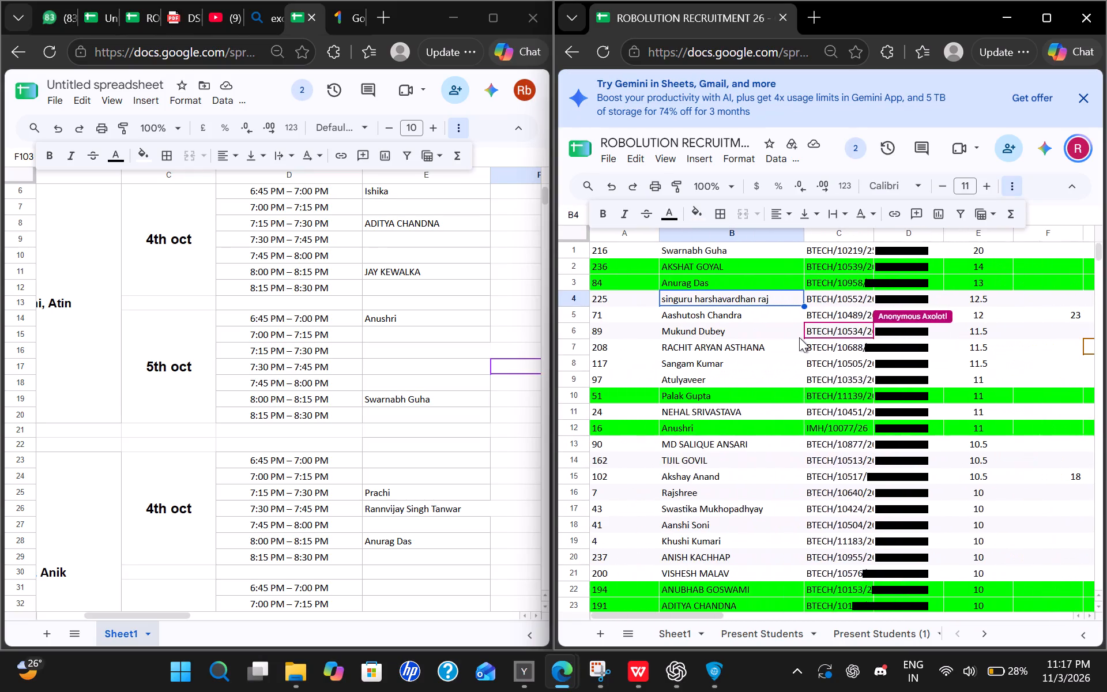
scroll(799, 337, right, 1)
scroll(799, 337, up, 1)
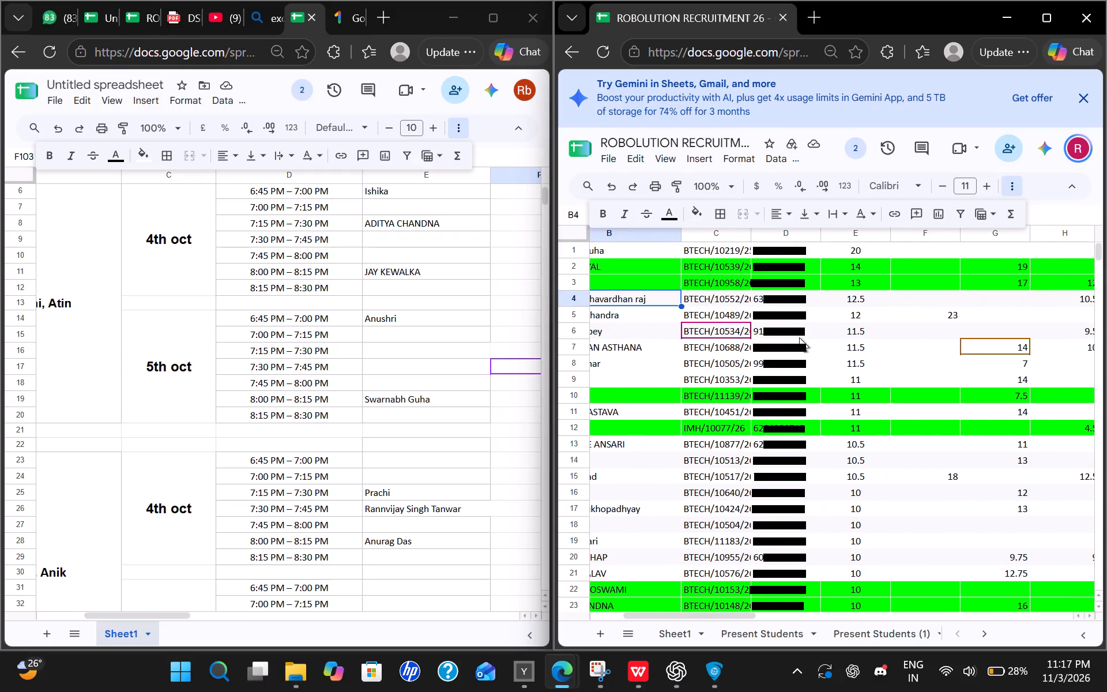
scroll(799, 337, up, 1)
scroll(799, 337, left, 1)
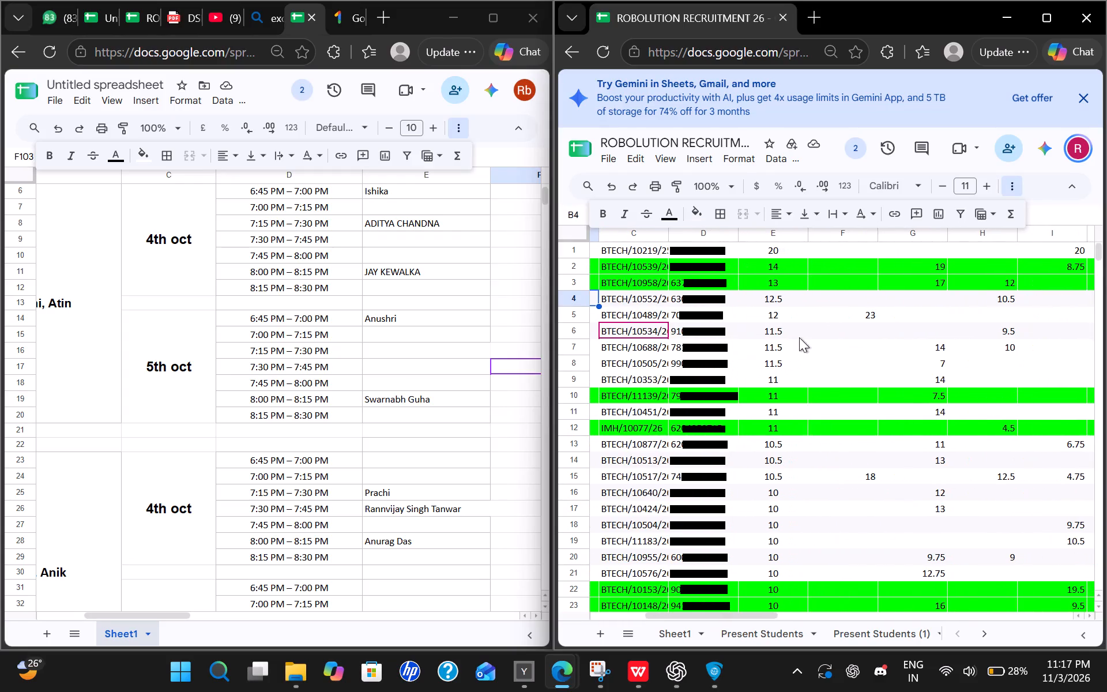
scroll(799, 337, right, 2)
scroll(722, 346, up, 1)
scroll(722, 346, right, 1)
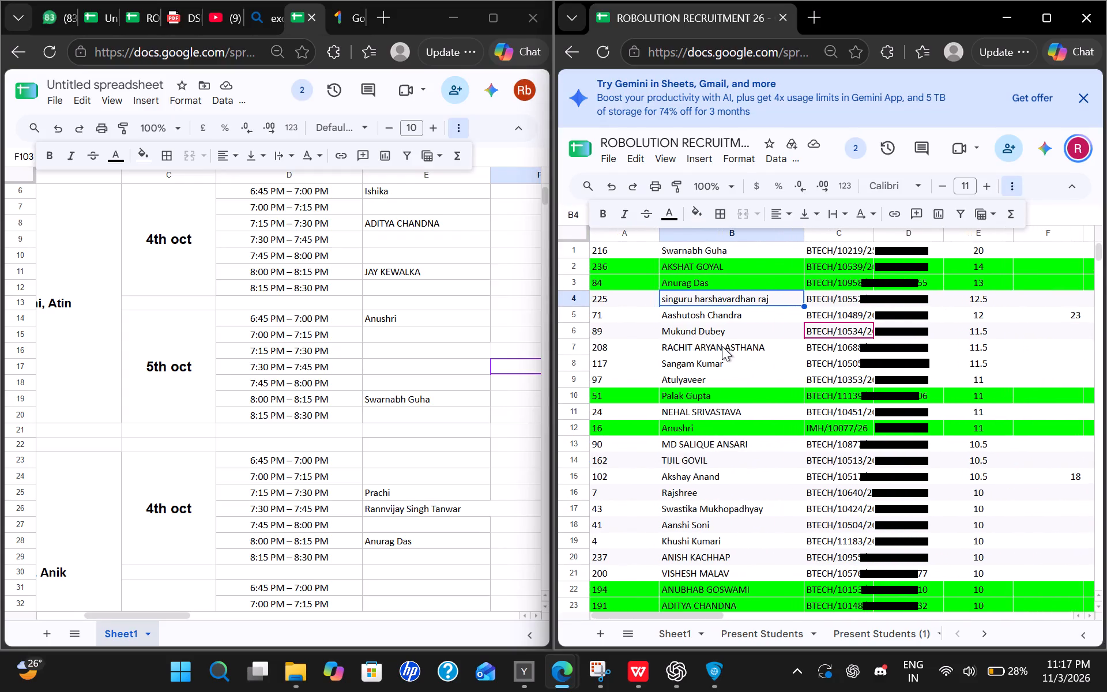
scroll(722, 346, right, 1)
Copy the student name in row 7 of the recruitment list into the 5th Oct 7:30–7:45 PM slot, schedule cell E34.
click(722, 346)
key(ctrl+c)
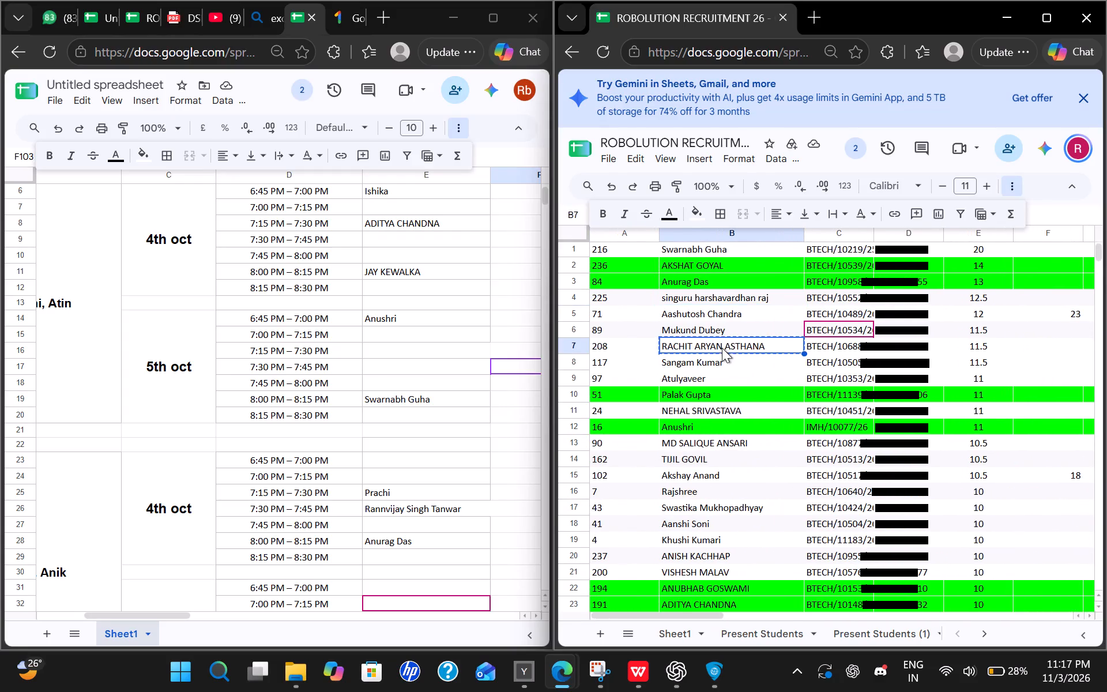
scroll(740, 420, right, 2)
scroll(210, 452, right, 1)
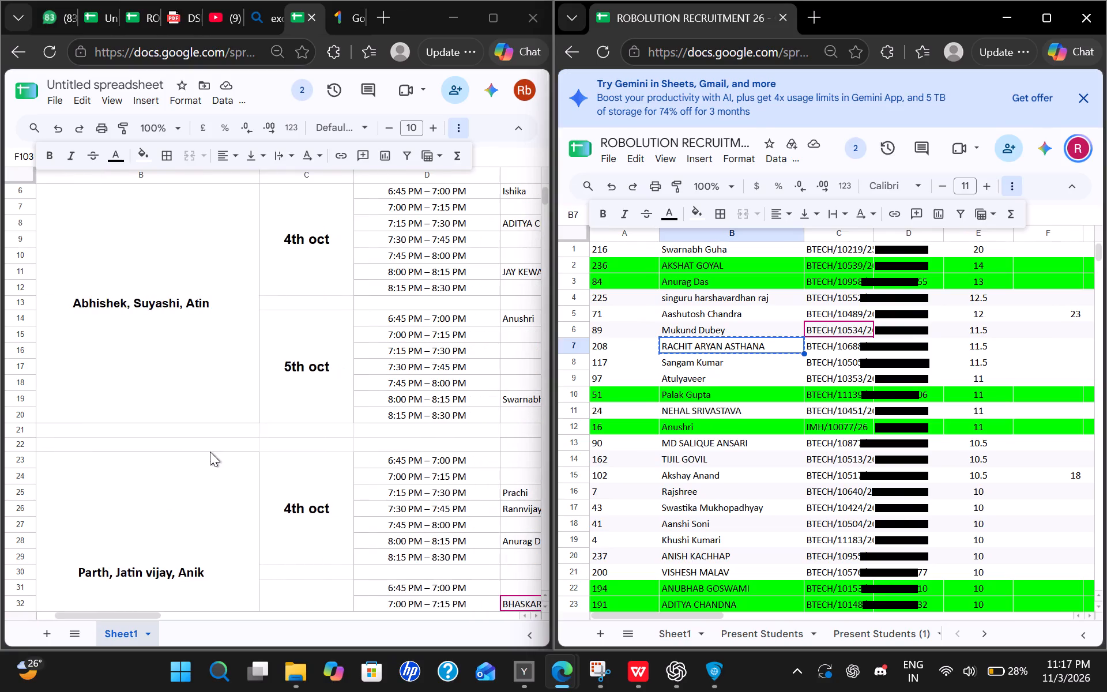
scroll(210, 452, right, 1)
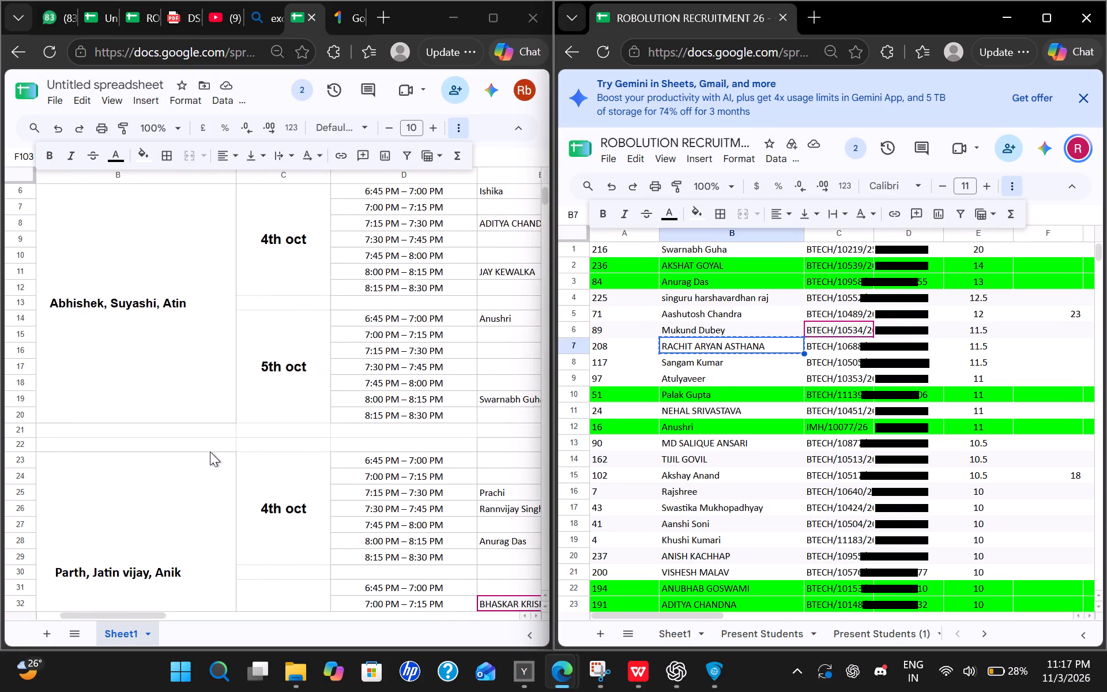
scroll(210, 452, right, 1)
scroll(210, 452, up, 3)
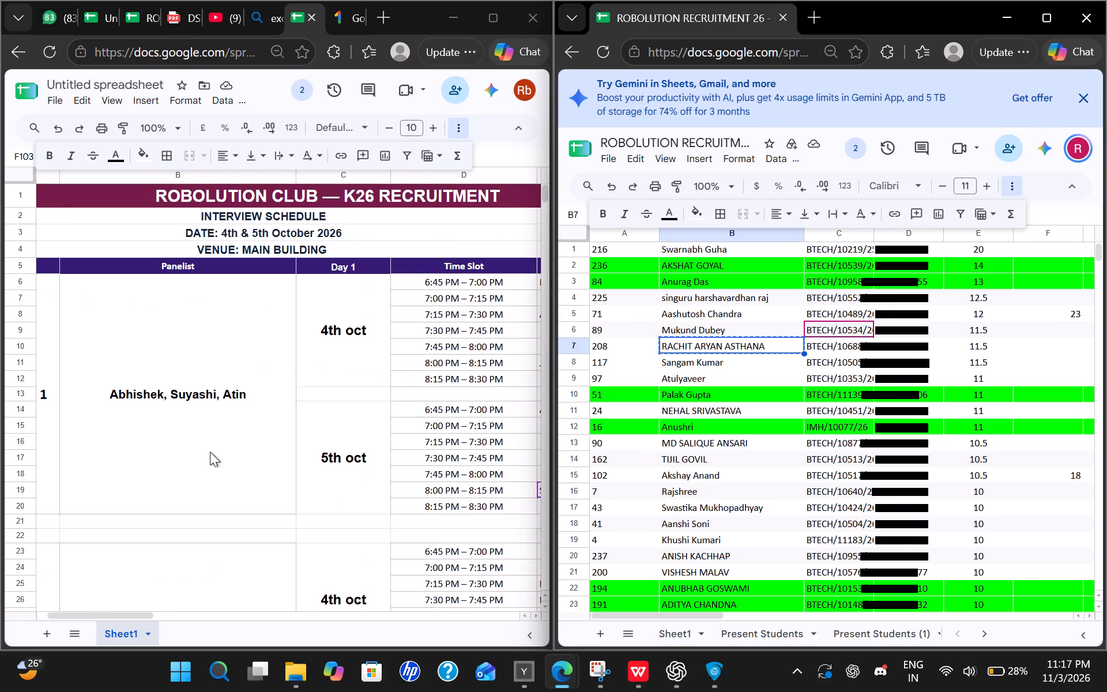
scroll(210, 452, down, 2)
scroll(210, 452, left, 2)
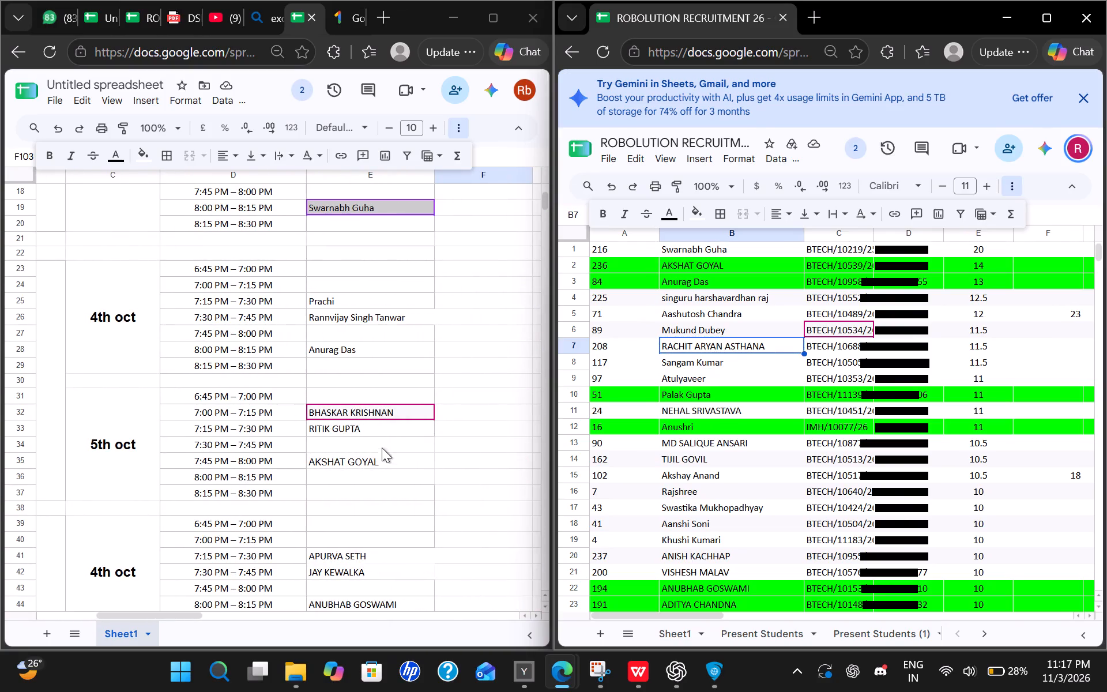
click(370, 439)
key(ctrl+c)
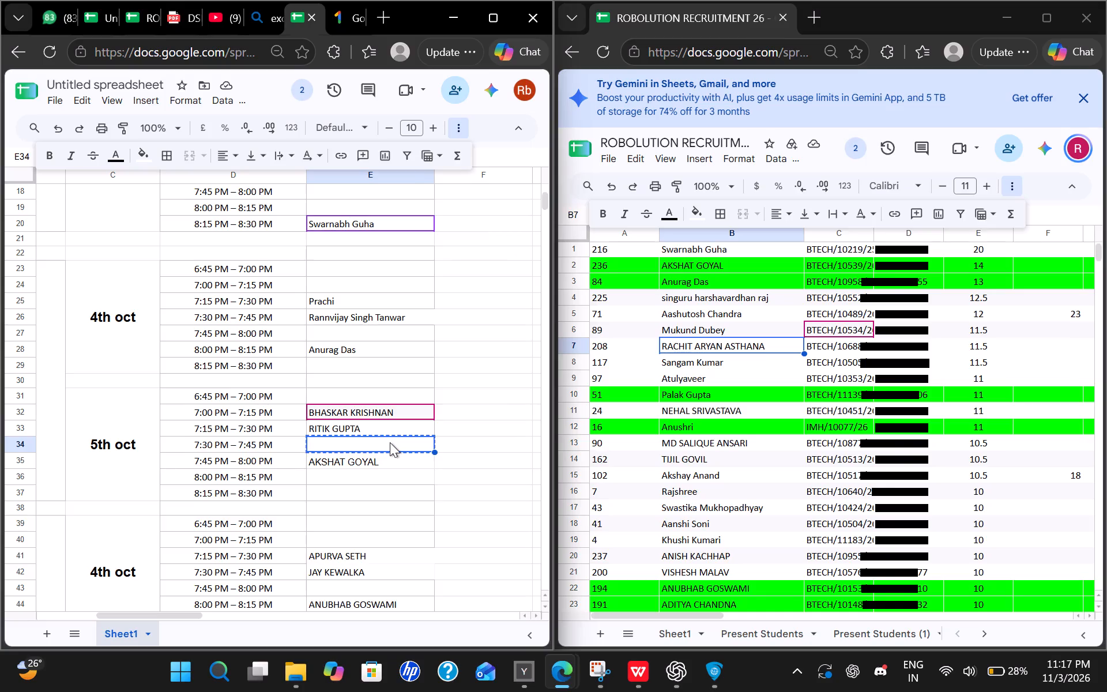
click(687, 347)
scroll(698, 345, up, 1)
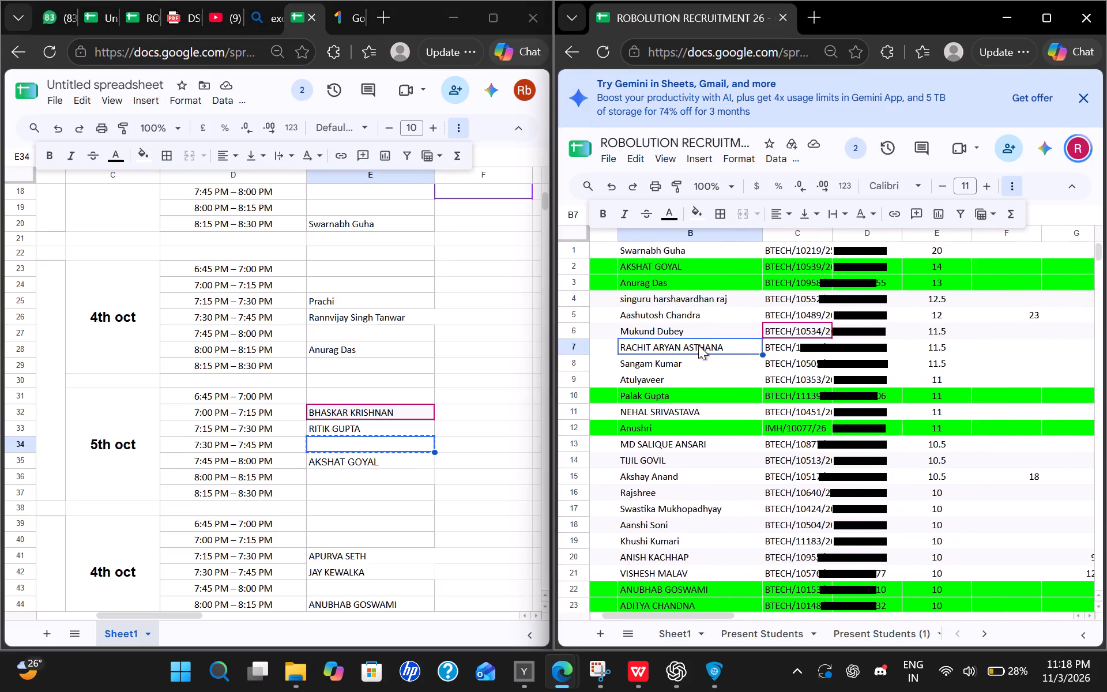
scroll(698, 345, up, 1)
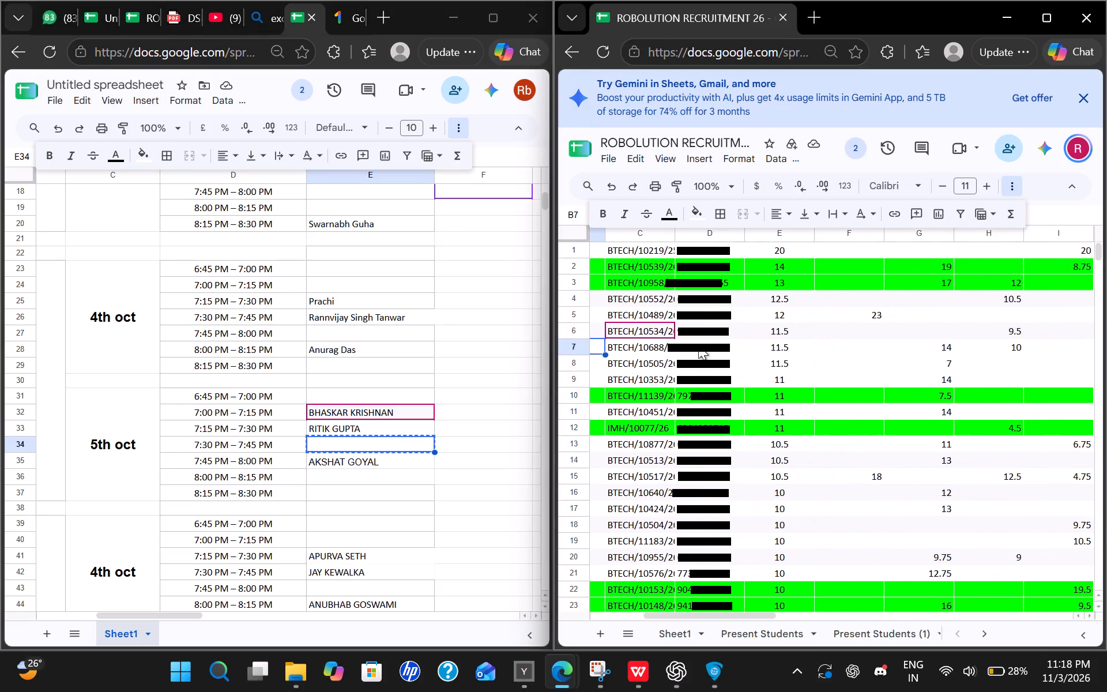
scroll(698, 345, up, 1)
click(698, 345)
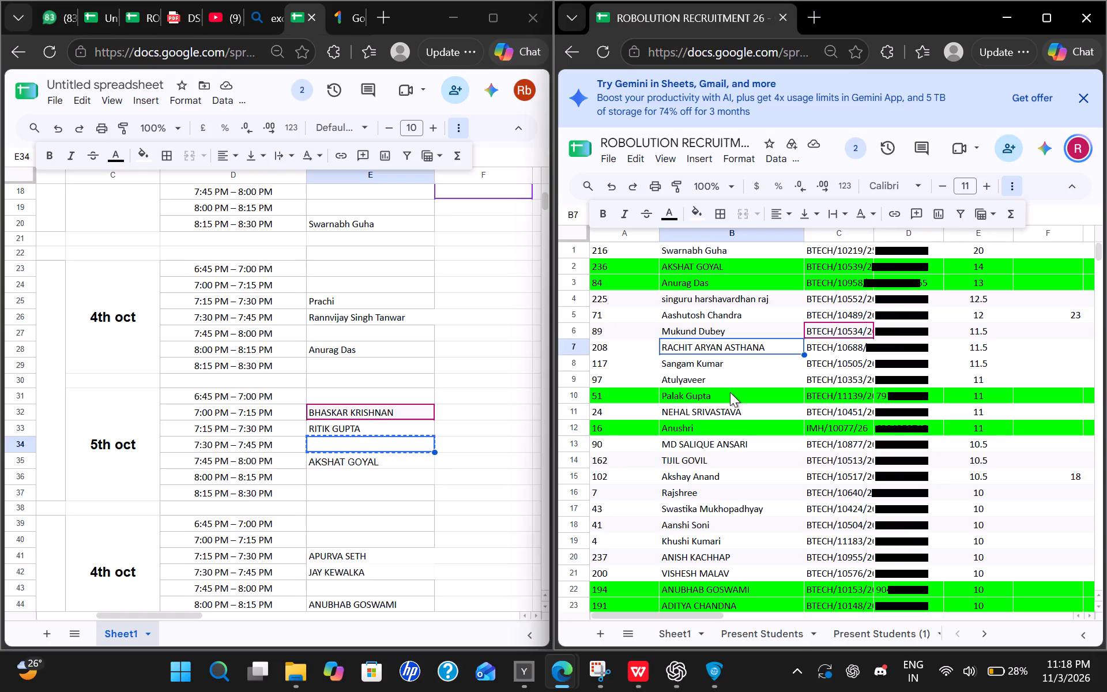
click(730, 392)
click(697, 342)
key(ctrl+c)
click(343, 450)
key(ctrl+v)
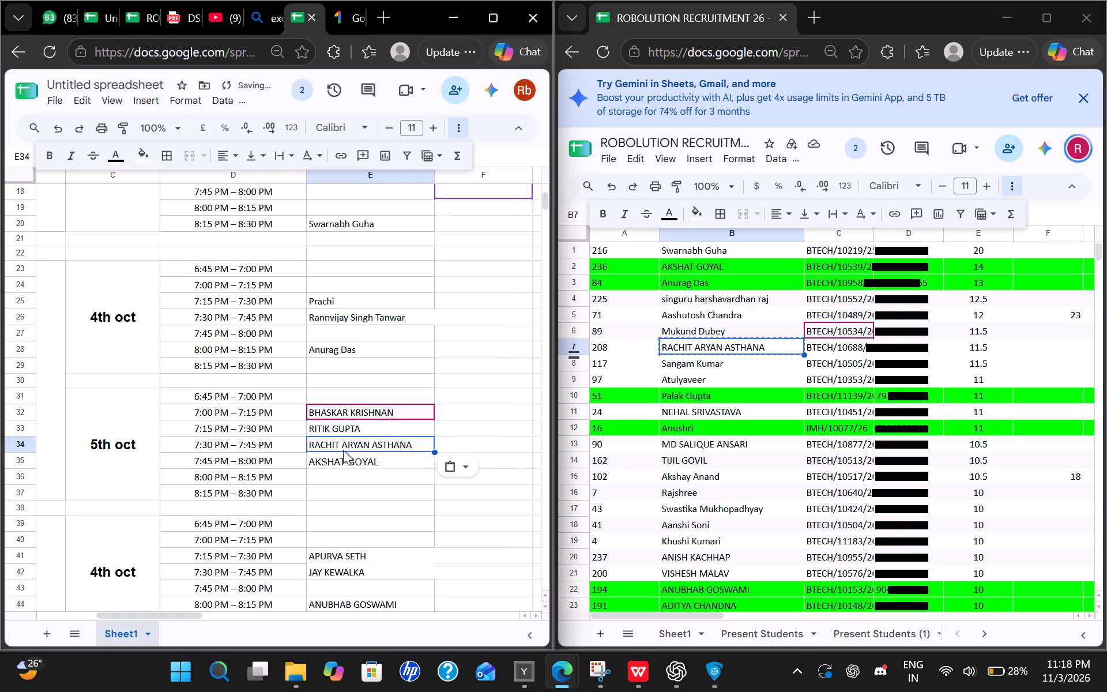
click(481, 362)
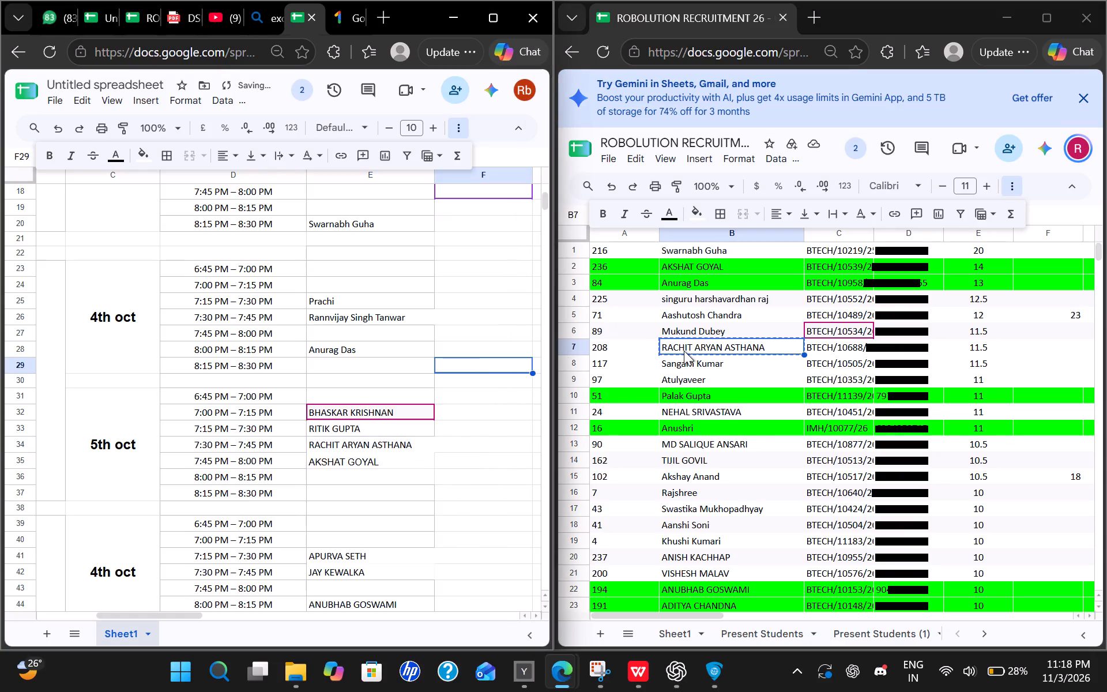
Fill the whole of row 7 in the recruitment list with green.
click(567, 342)
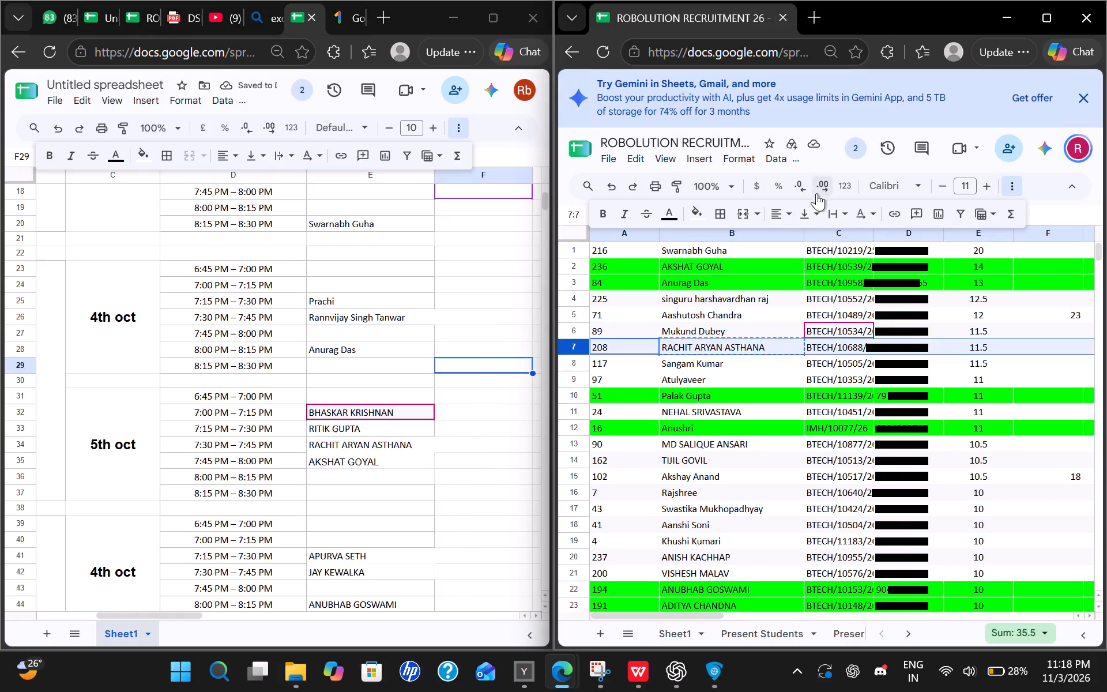
click(699, 211)
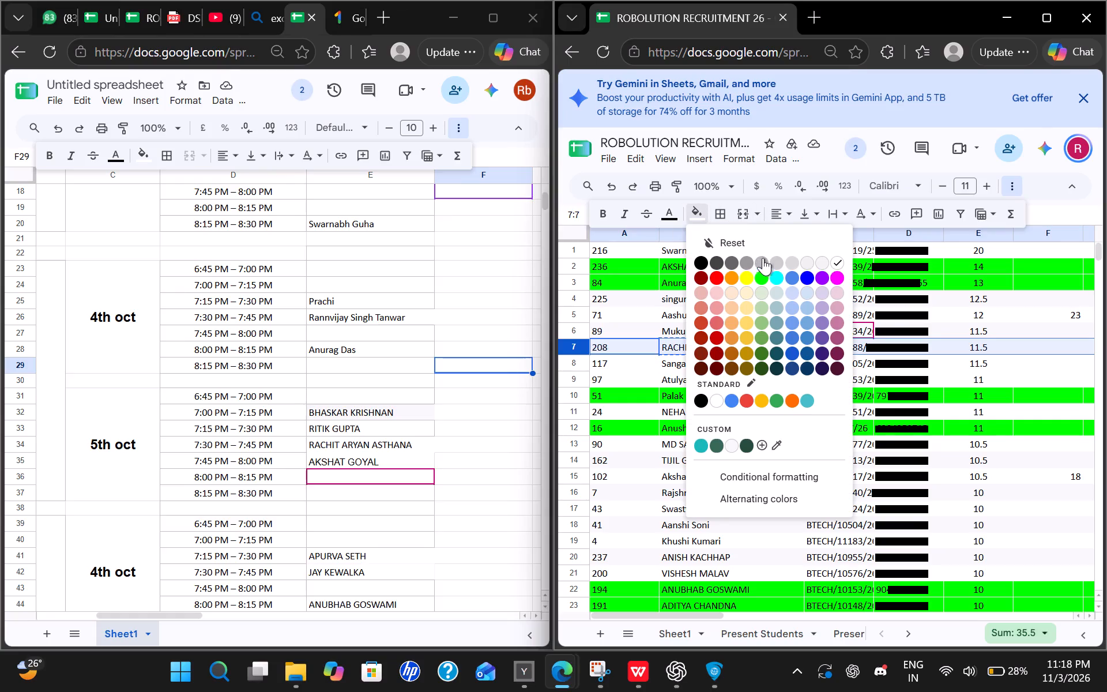
click(759, 276)
Examine the scores of the students not yet marked green in rows 2 to 44 of the recruitment list.
click(718, 333)
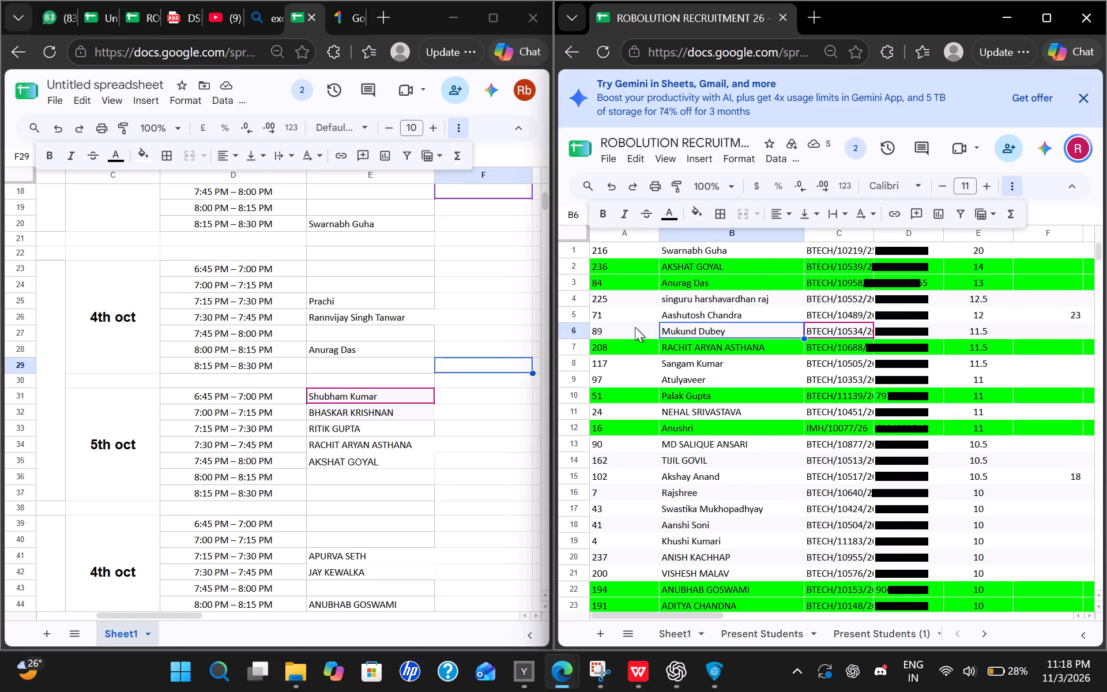
click(679, 328)
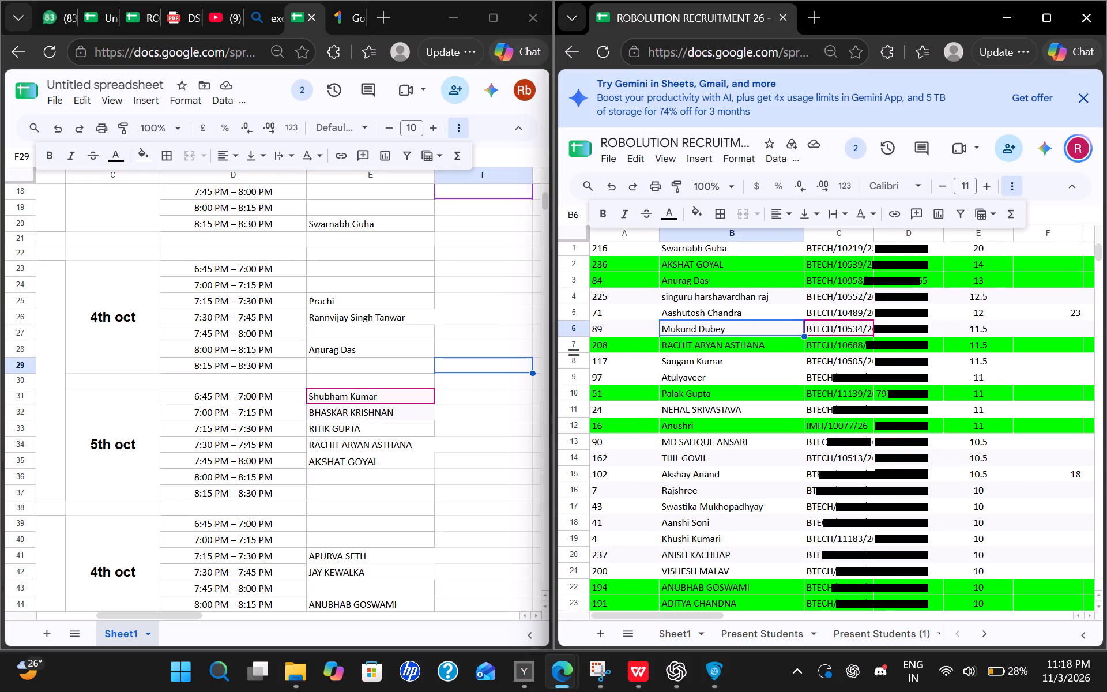
scroll(578, 352, left, 1)
scroll(717, 395, left, 1)
scroll(717, 395, down, 1)
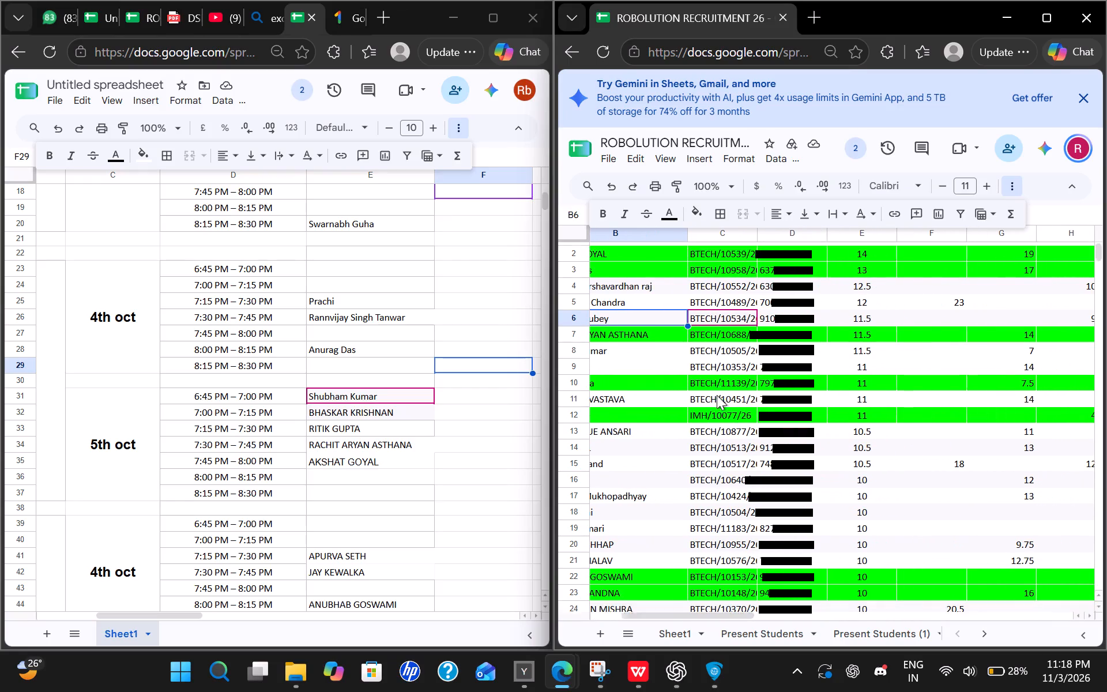
scroll(717, 395, down, 1)
scroll(717, 395, left, 1)
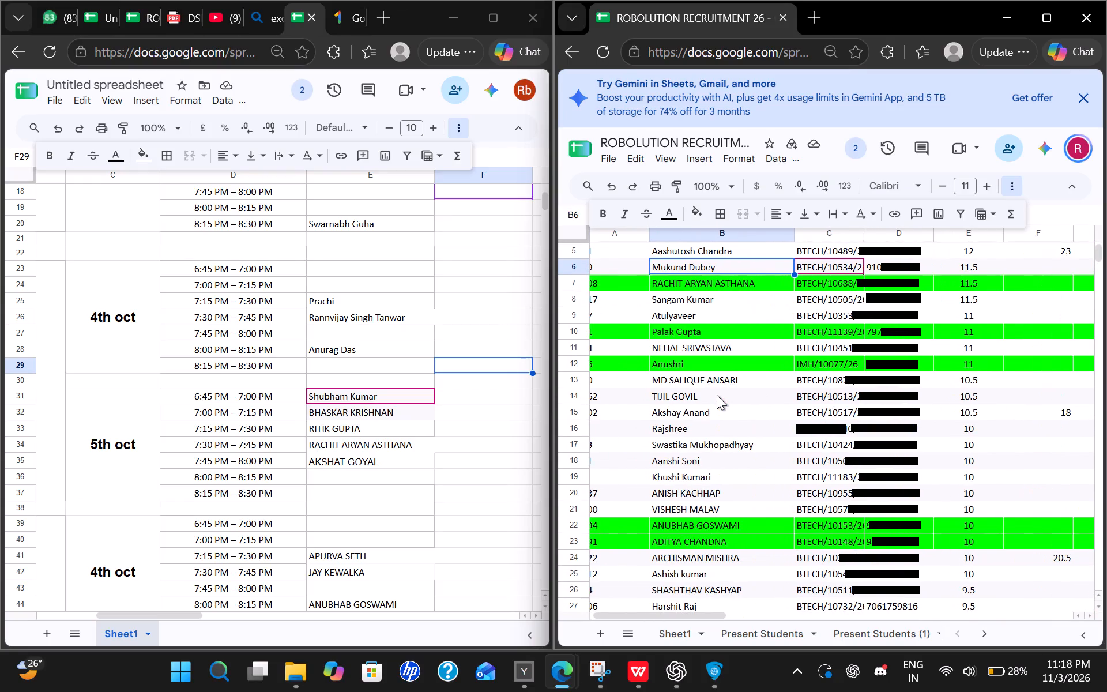
scroll(717, 395, left, 3)
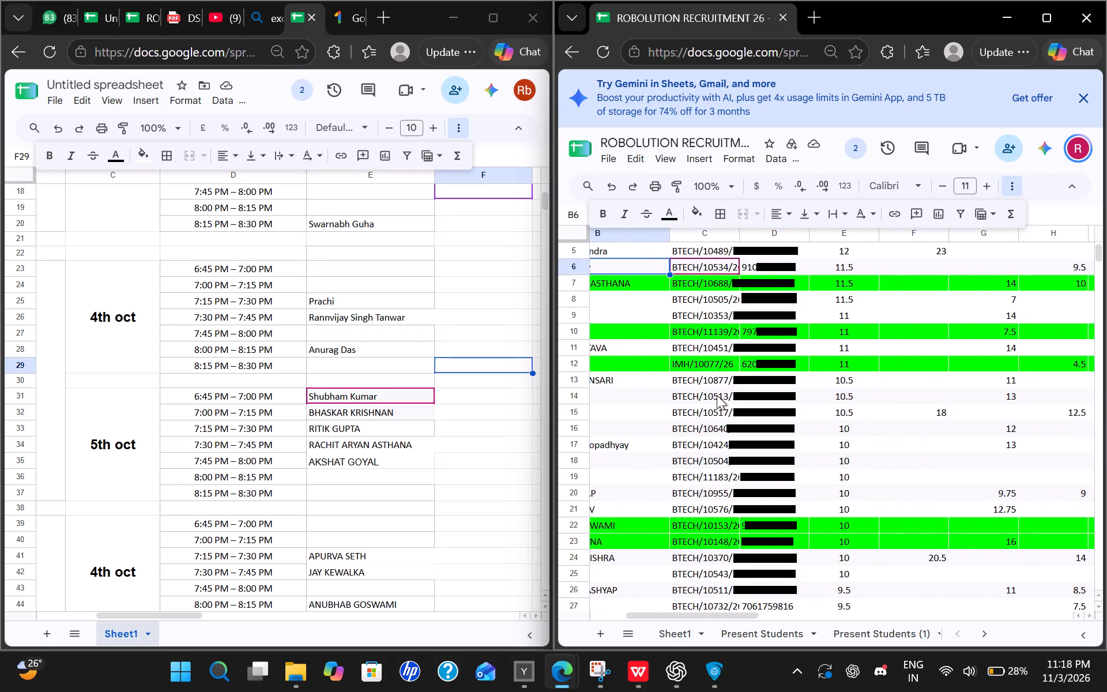
scroll(717, 395, left, 1)
scroll(717, 395, right, 2)
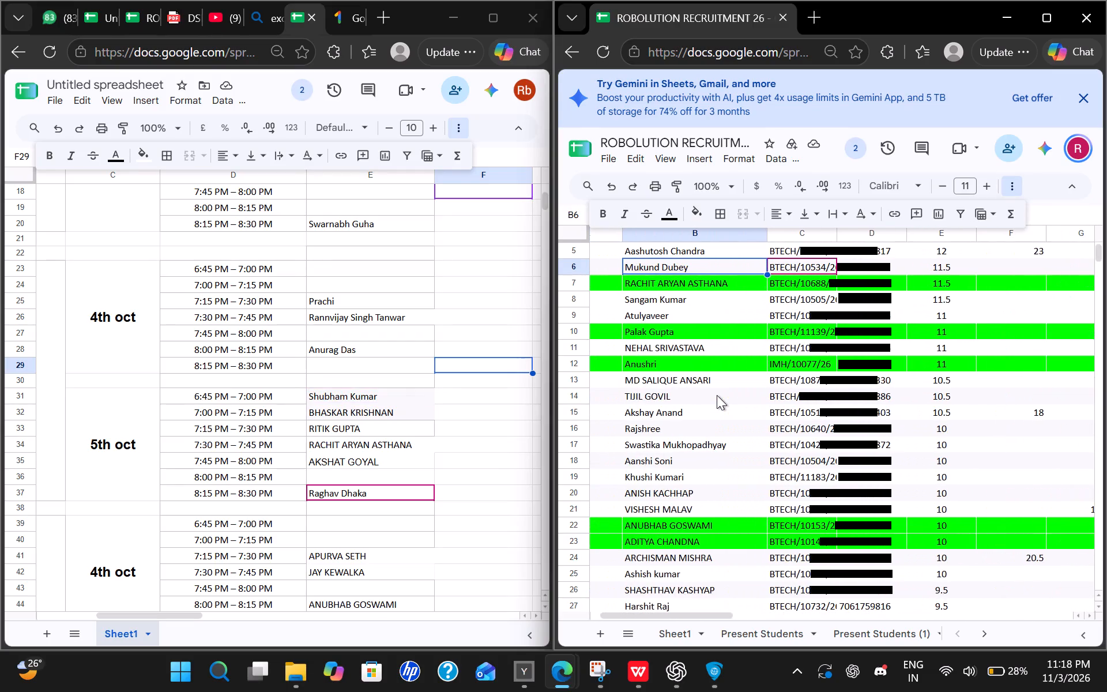
click(701, 396)
scroll(701, 396, down, 2)
scroll(701, 396, left, 1)
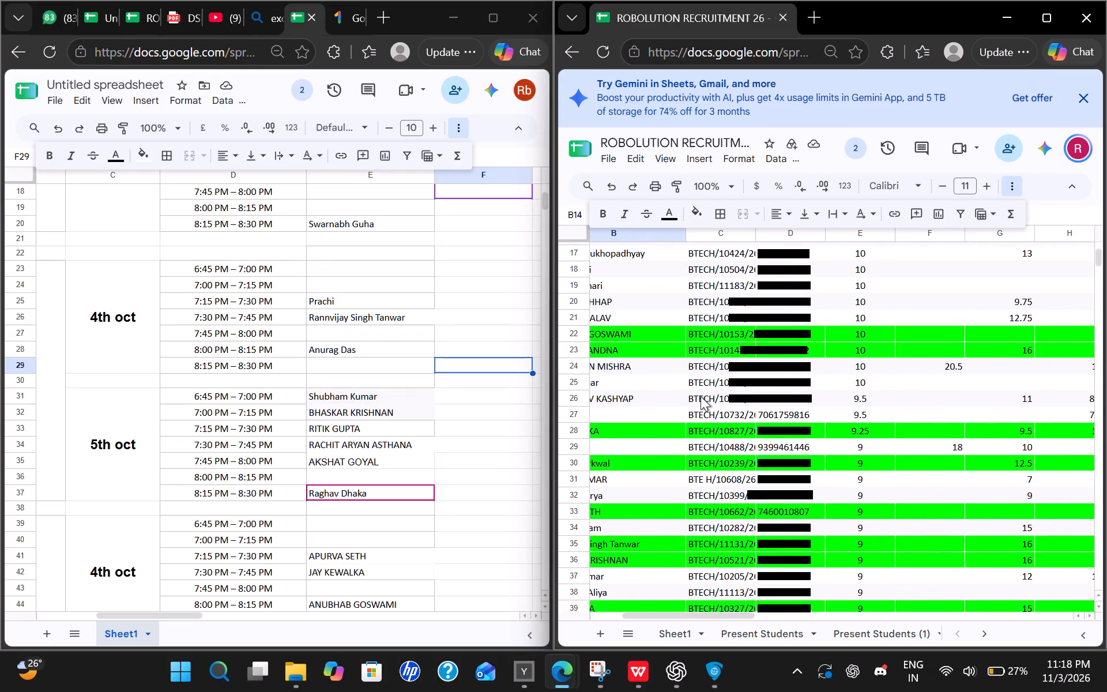
scroll(701, 396, down, 1)
scroll(701, 396, right, 1)
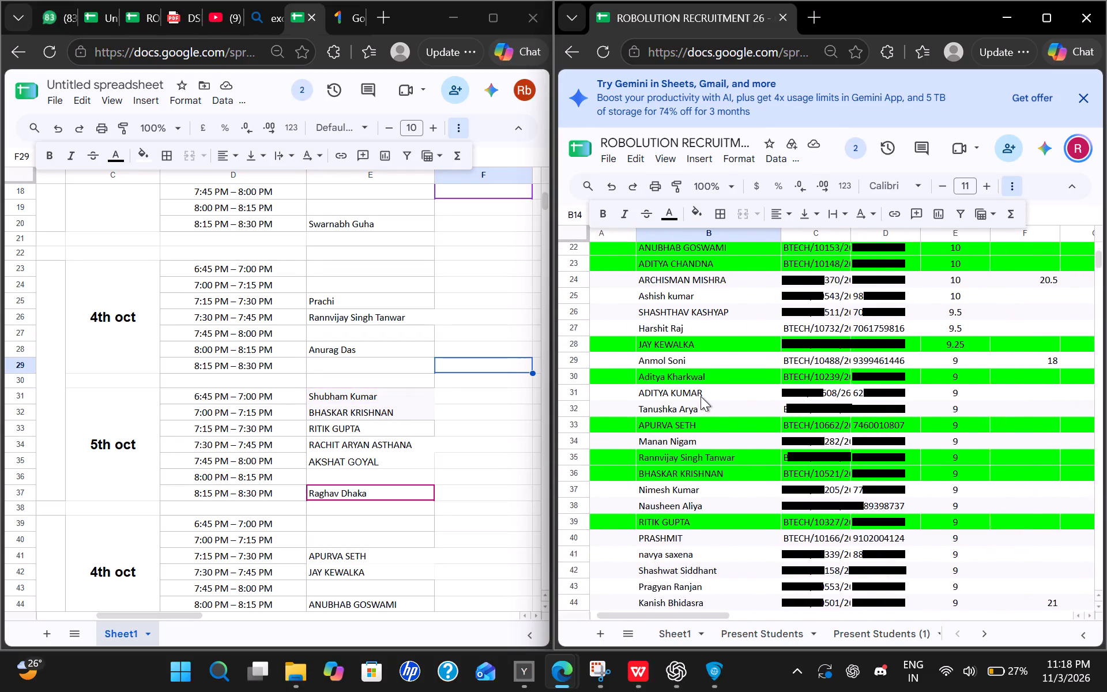
scroll(701, 396, right, 1)
Copy the student name in row 34 of the recruitment list into the 5th Oct 8:00–8:15 PM slot, schedule cell E36.
click(688, 439)
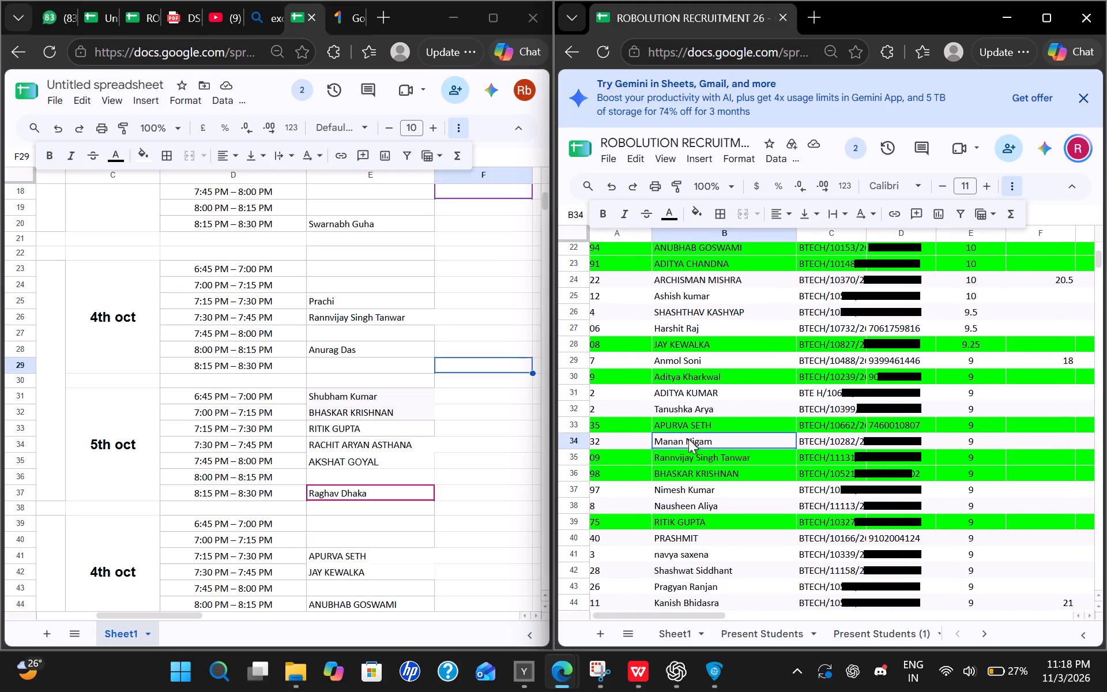
key(ctrl+c)
click(362, 473)
key(ctrl+v)
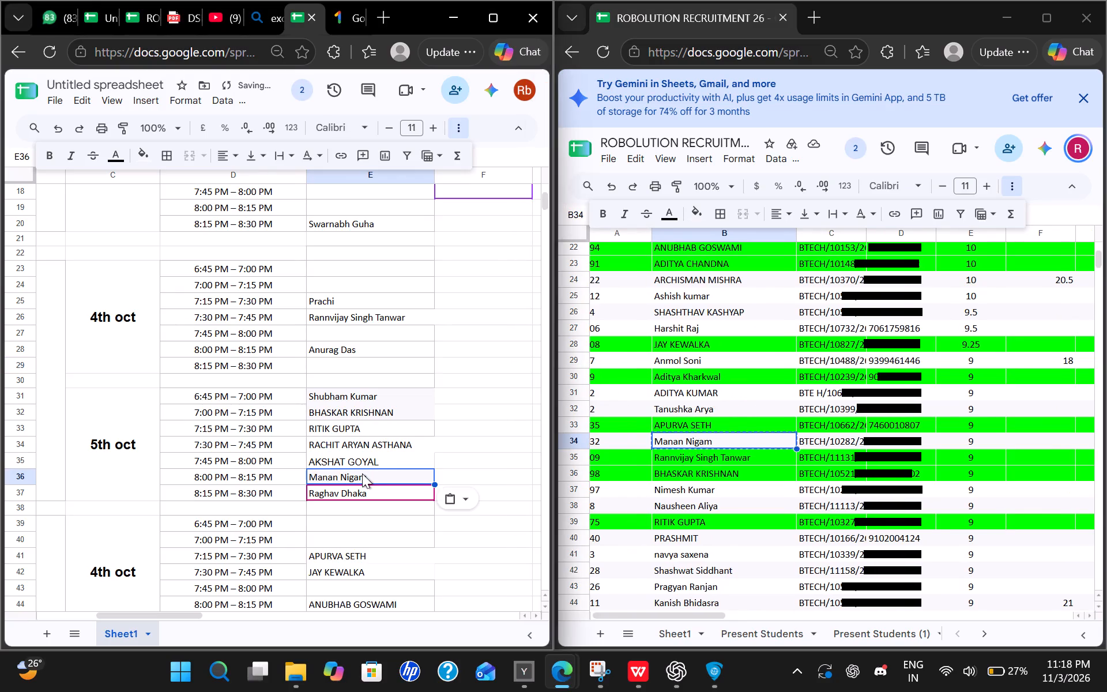
Fill the whole of row 34 in the recruitment list with green.
scroll(638, 472, right, 1)
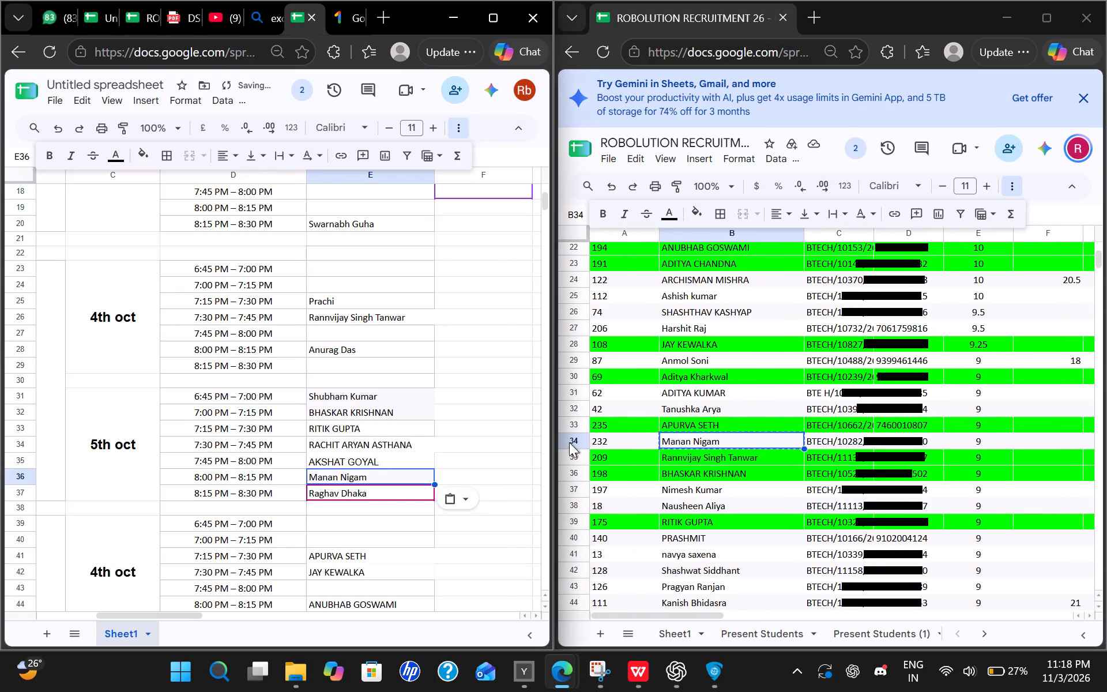
click(569, 442)
click(702, 209)
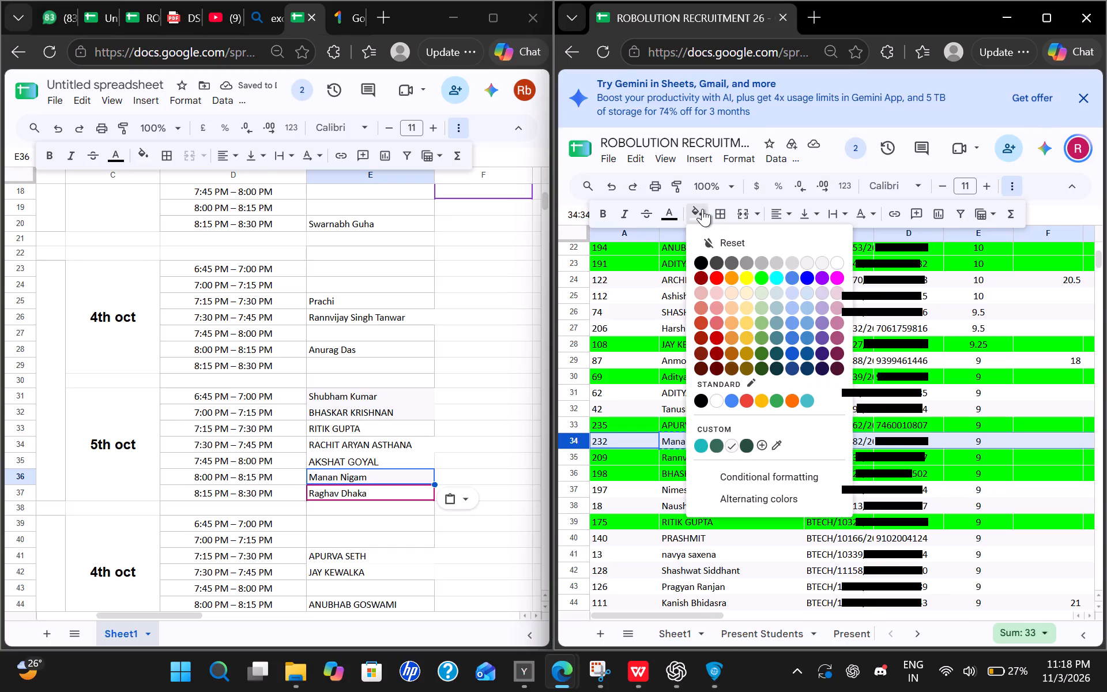
click(759, 273)
click(739, 324)
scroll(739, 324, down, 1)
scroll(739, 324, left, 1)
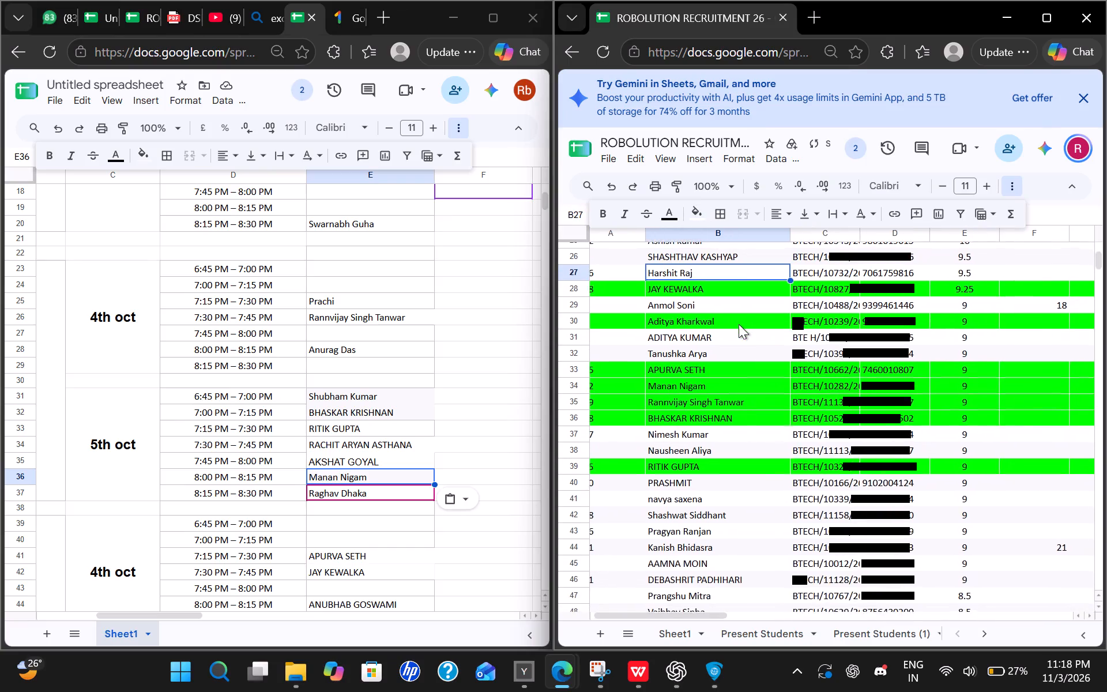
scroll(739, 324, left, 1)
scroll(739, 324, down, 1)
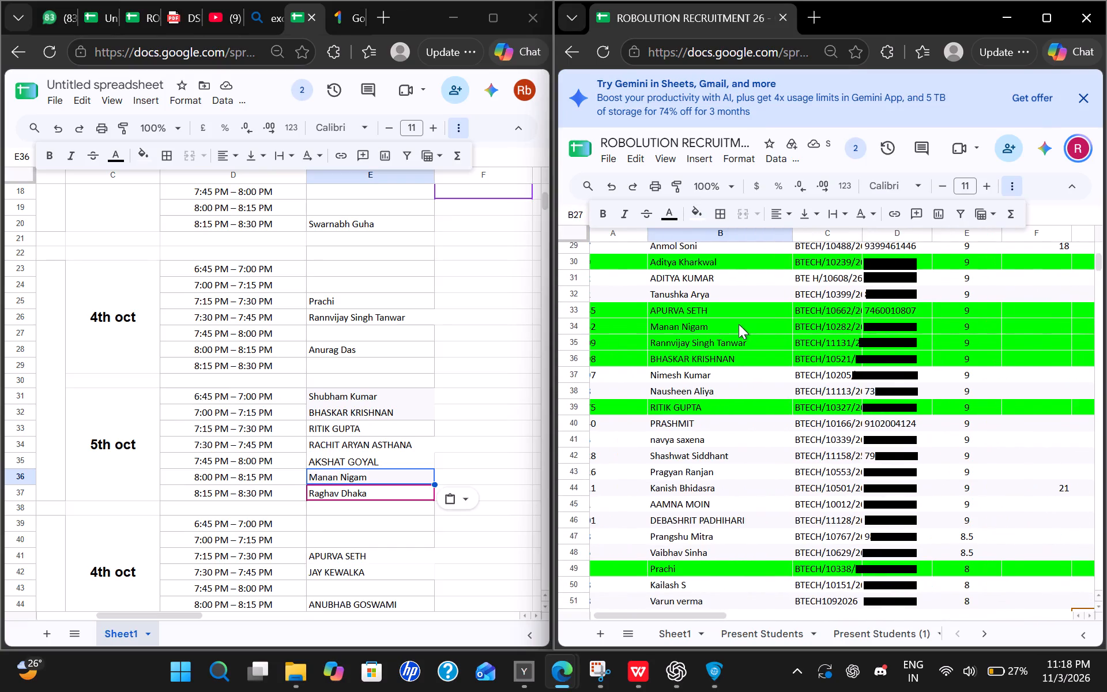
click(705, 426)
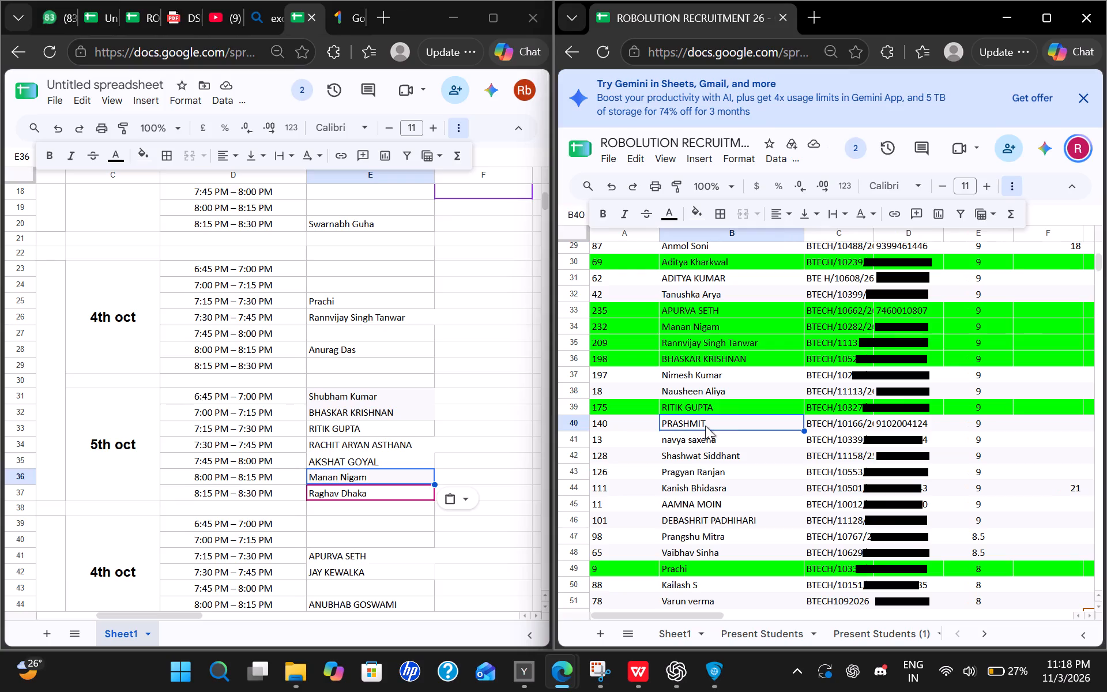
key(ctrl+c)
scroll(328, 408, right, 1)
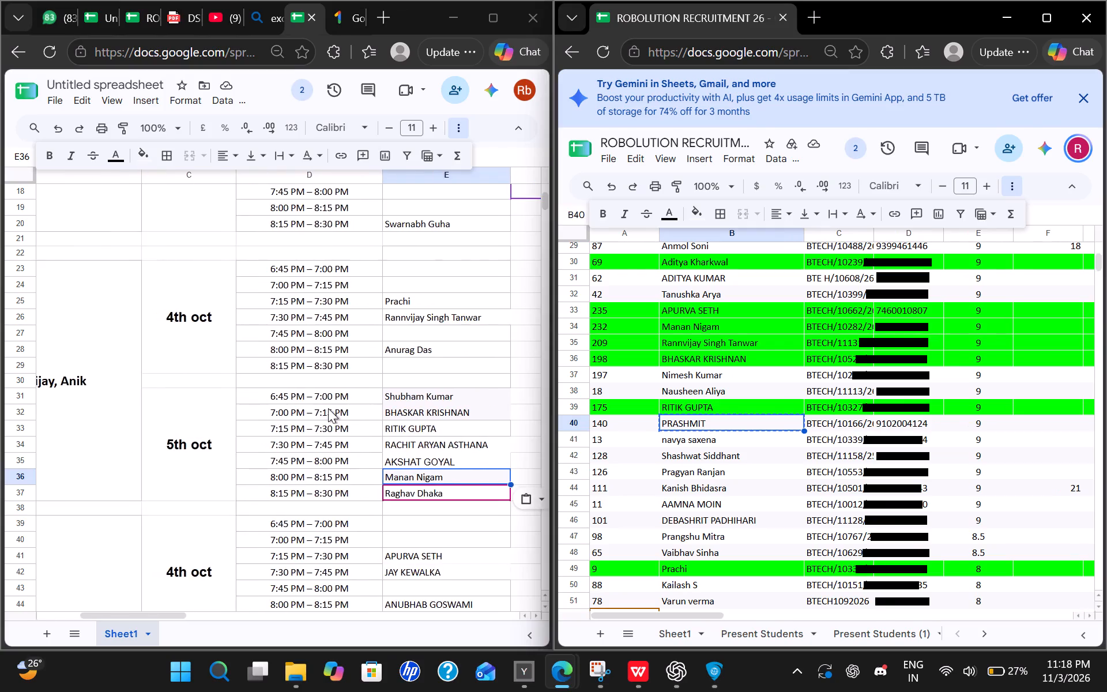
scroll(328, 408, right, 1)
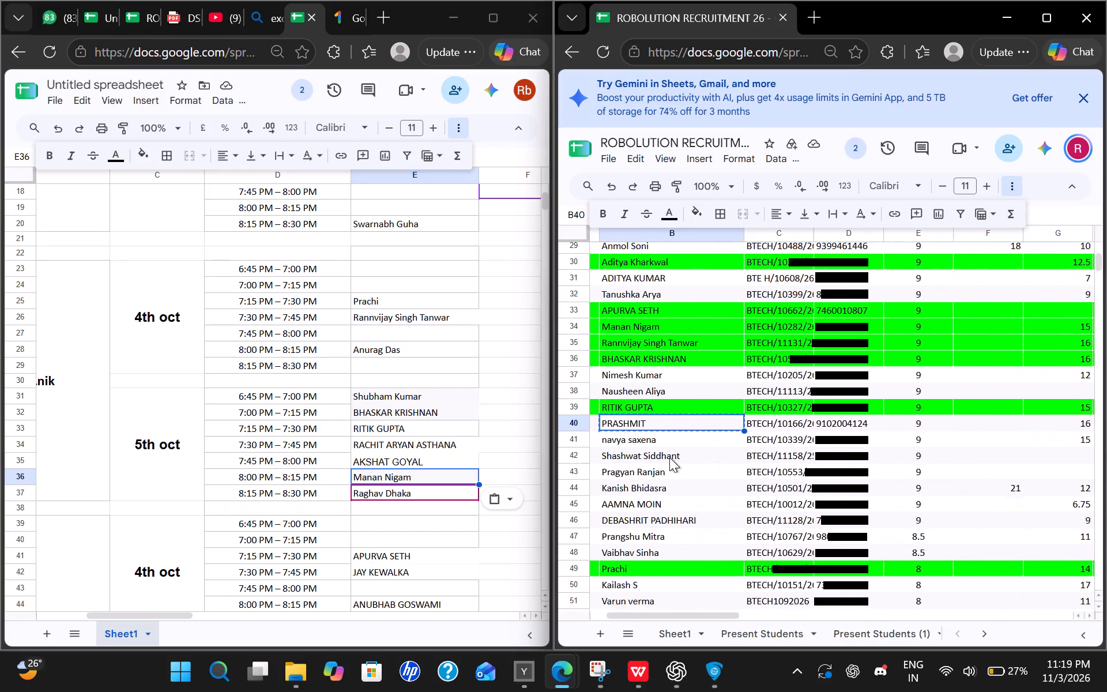
Copy the student name in row 50 of the recruitment list into the 4th Oct 7:45–8:00 PM slot, schedule cell E10.
click(668, 581)
key(ctrl+c)
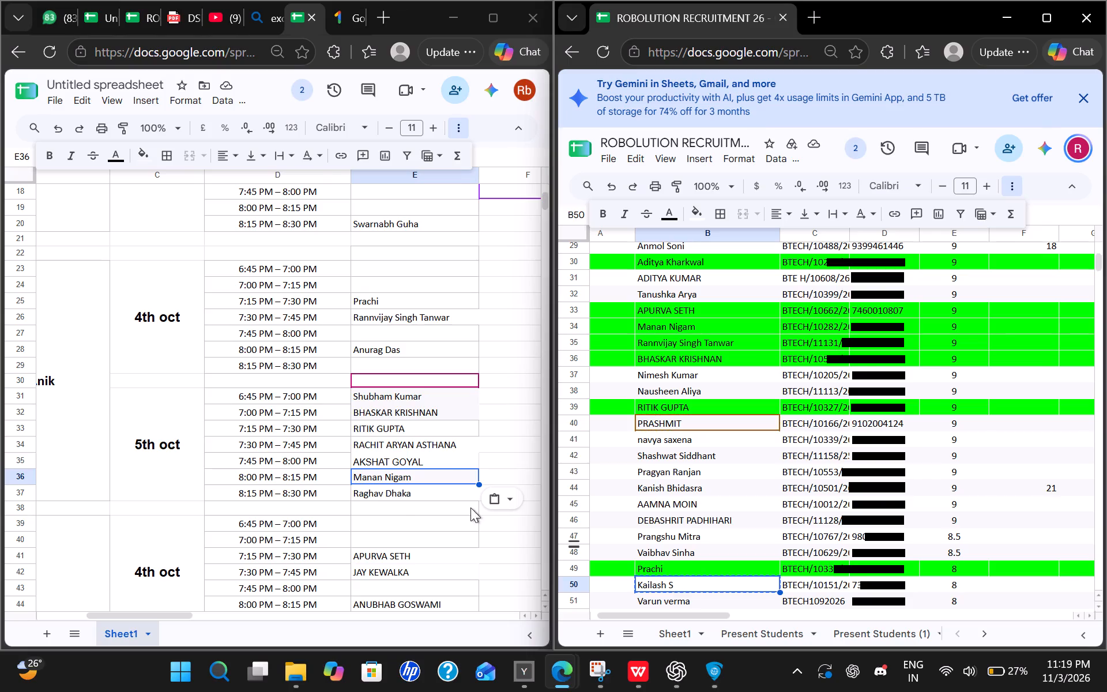
scroll(412, 502, up, 1)
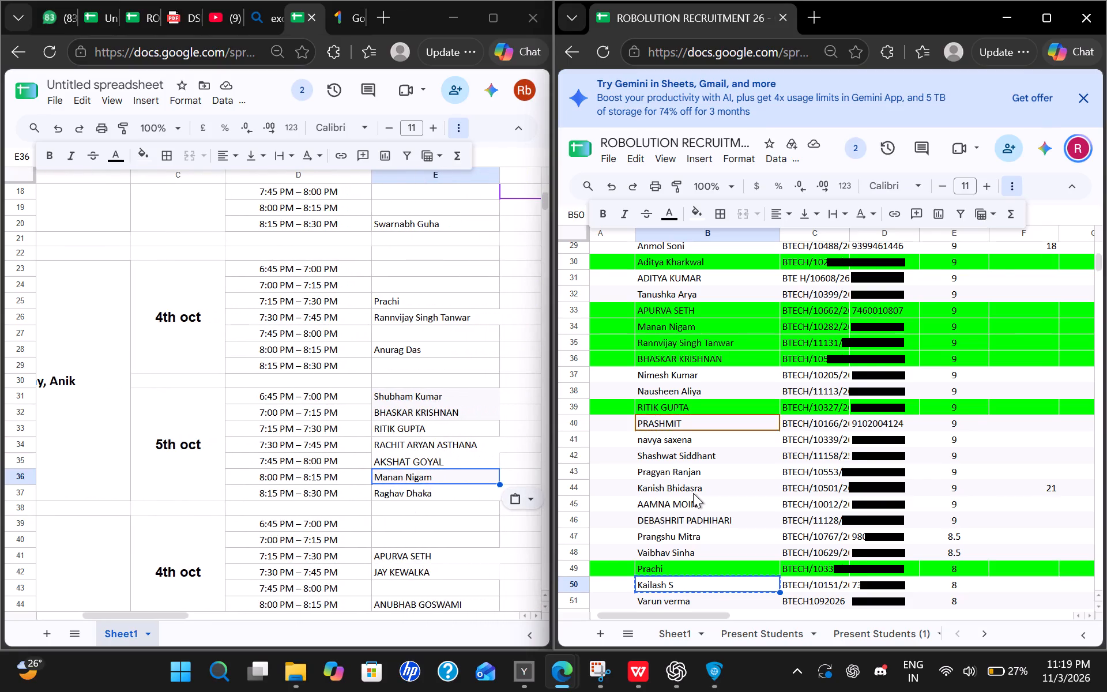
scroll(450, 475, left, 1)
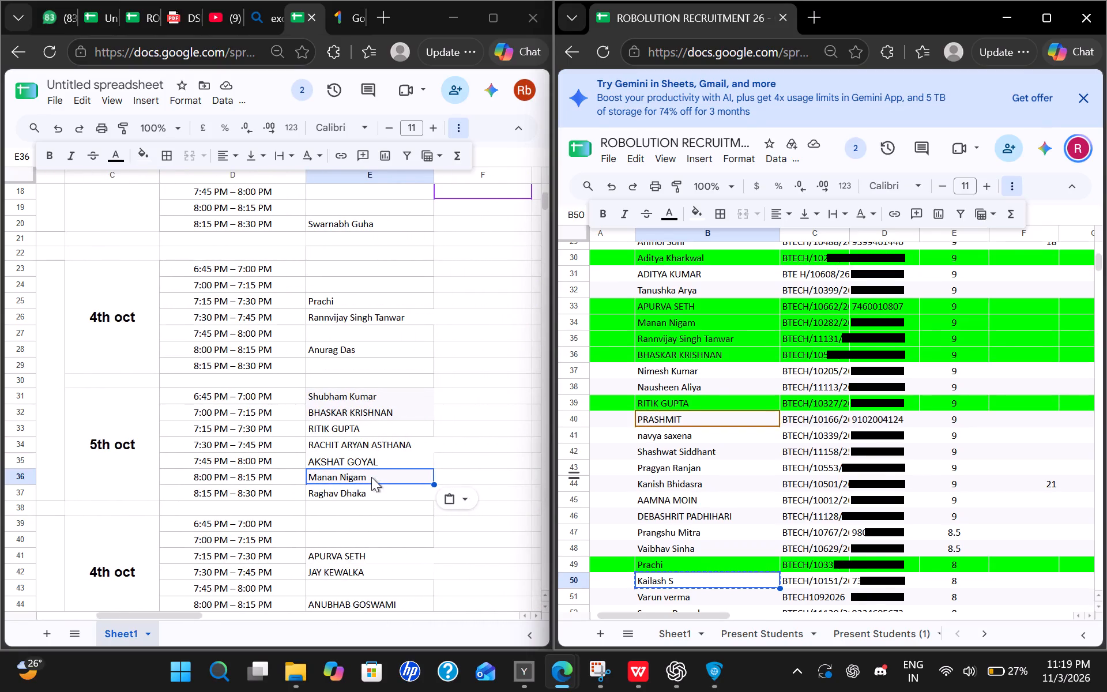
click(371, 477)
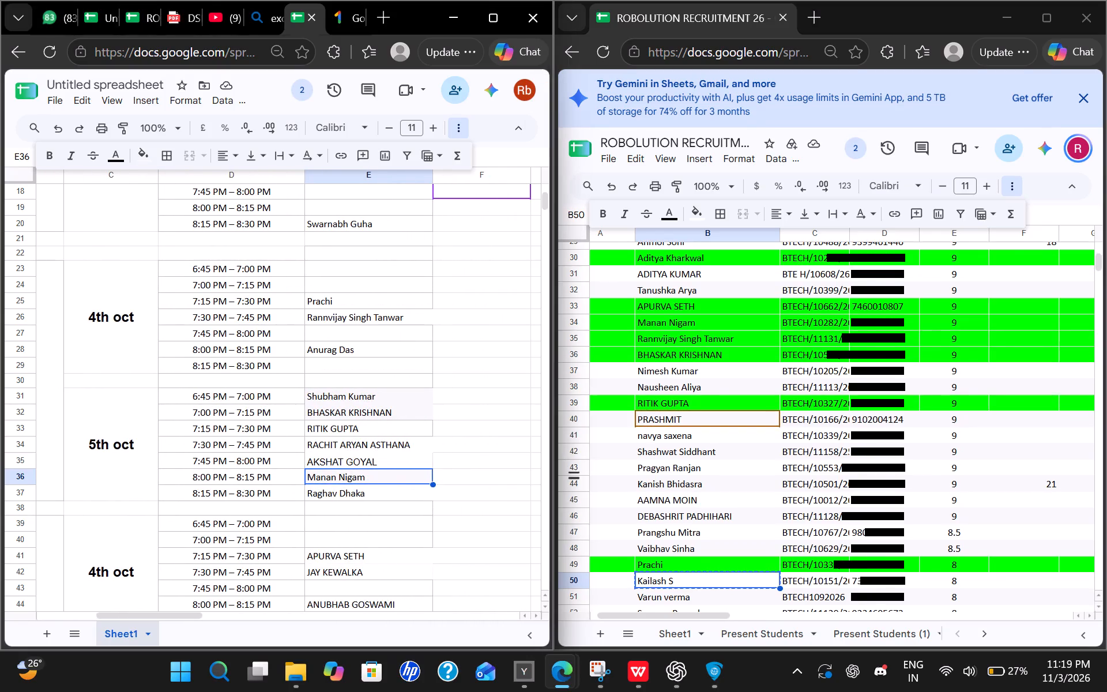
drag(404, 467, 398, 473)
scroll(447, 265, up, 1)
scroll(447, 265, right, 1)
scroll(447, 265, up, 1)
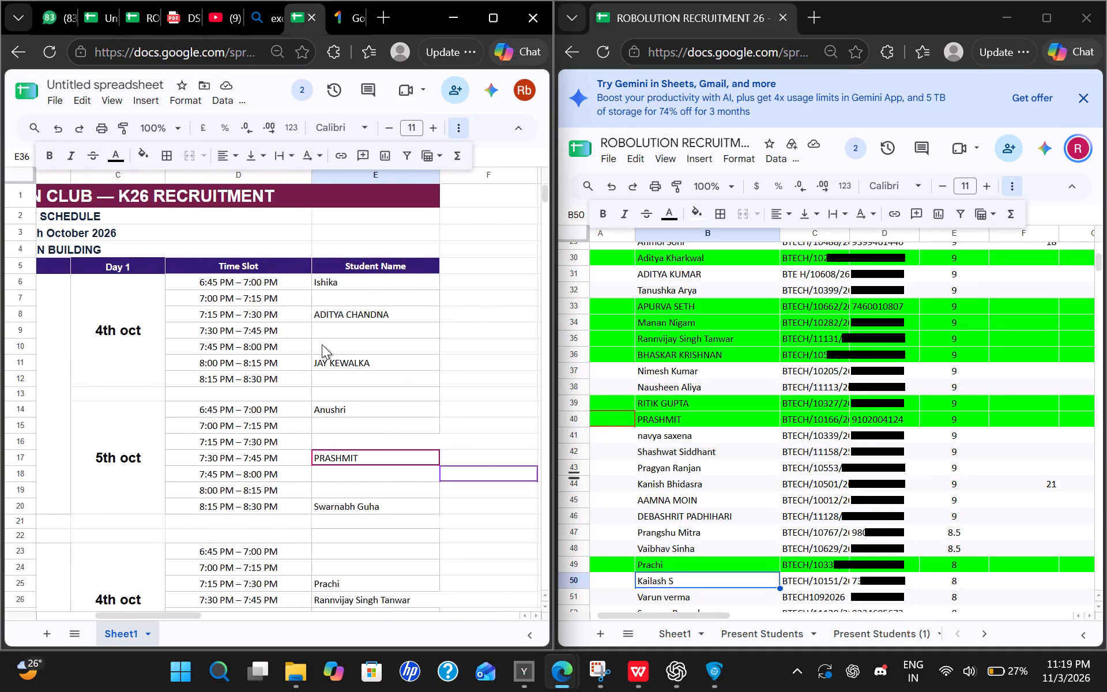
click(329, 349)
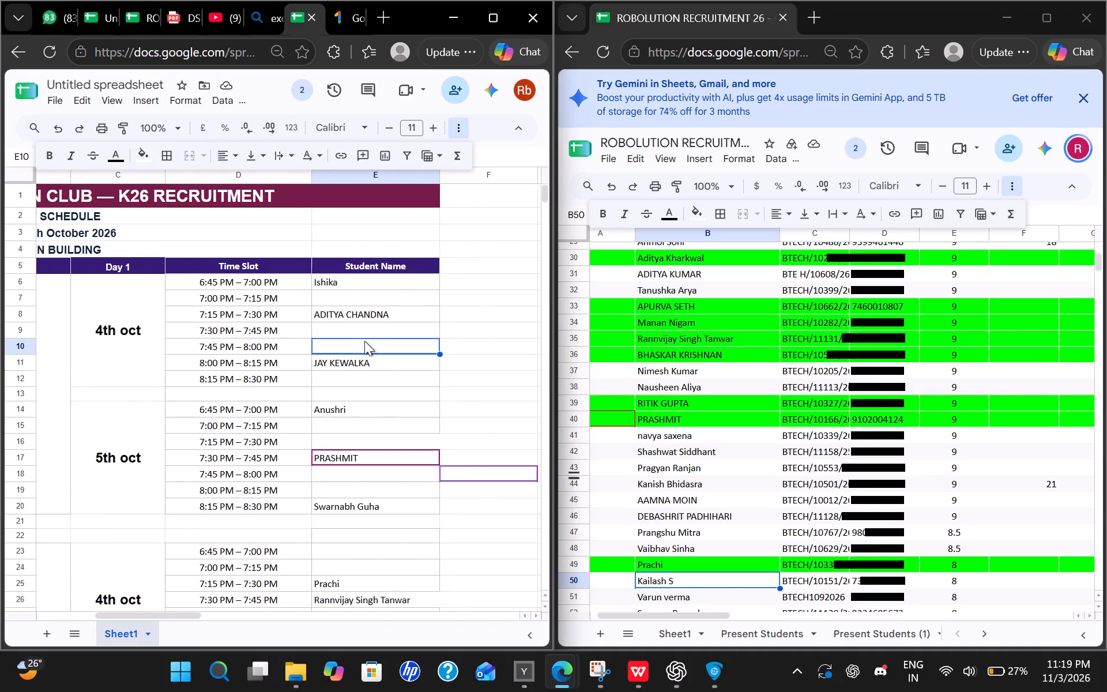
key(ctrl+v)
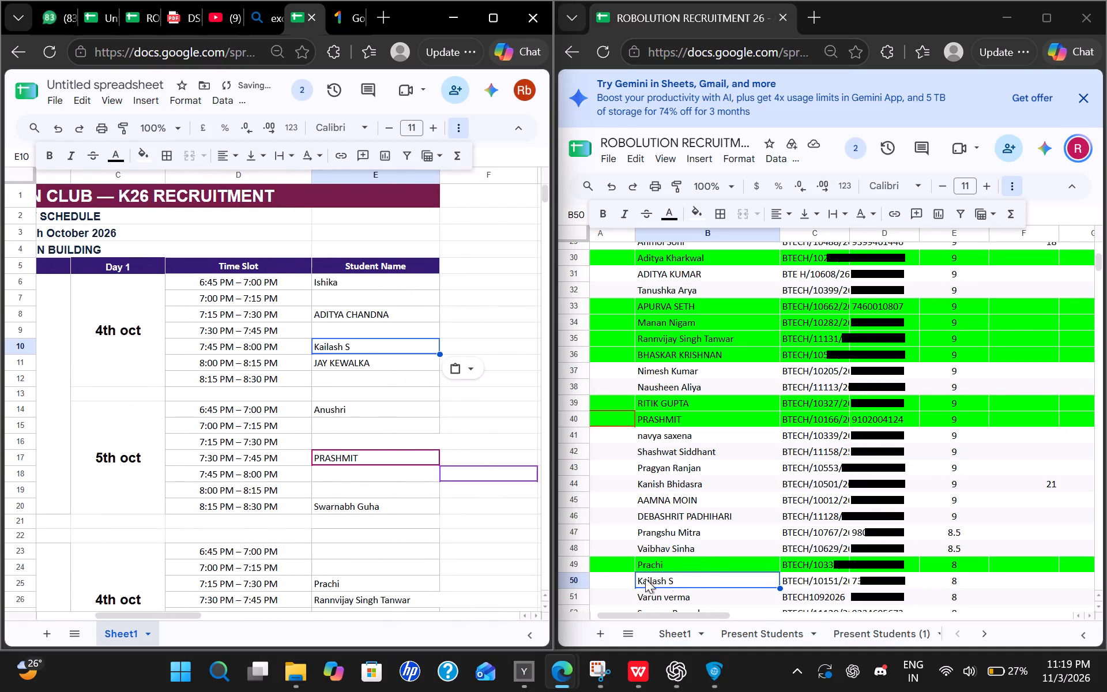
Fill the whole of row 50 in the recruitment list with green.
click(567, 581)
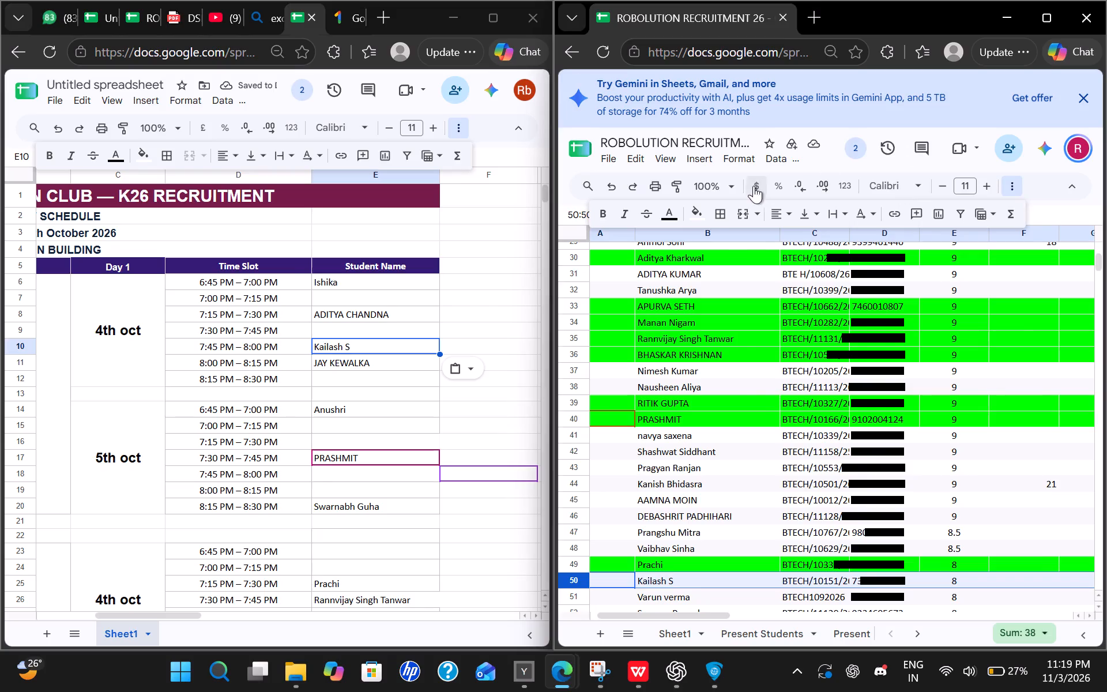
click(702, 209)
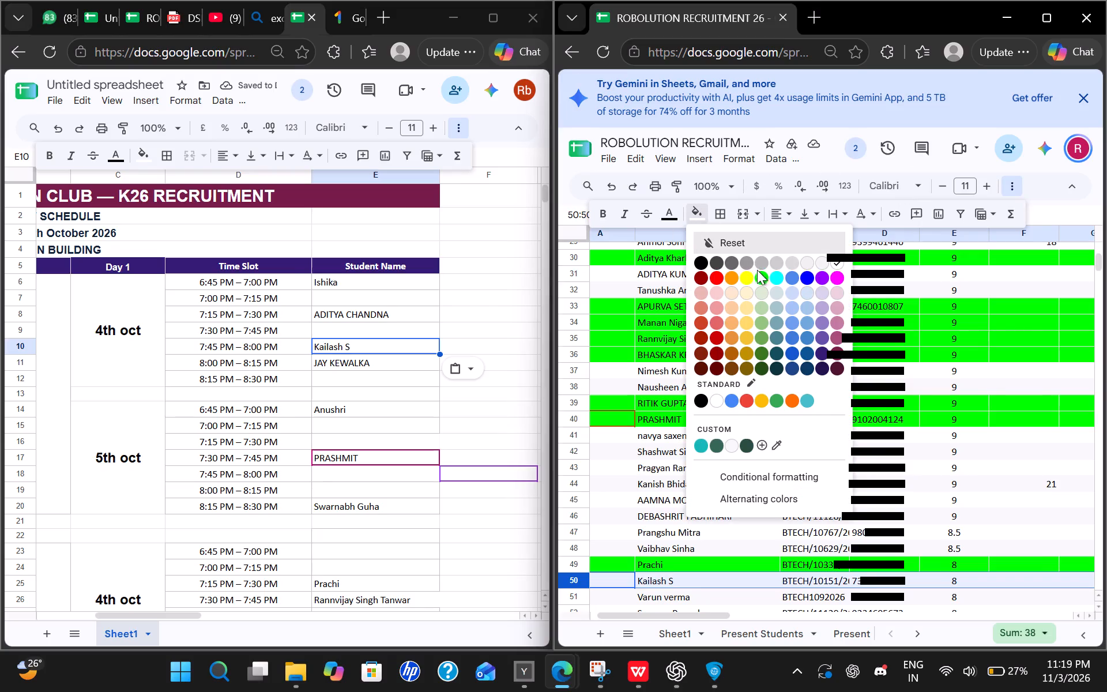
click(758, 273)
Examine the scores of the students not yet marked green in rows 2 to 49 of the recruitment list.
click(884, 365)
scroll(884, 365, up, 1)
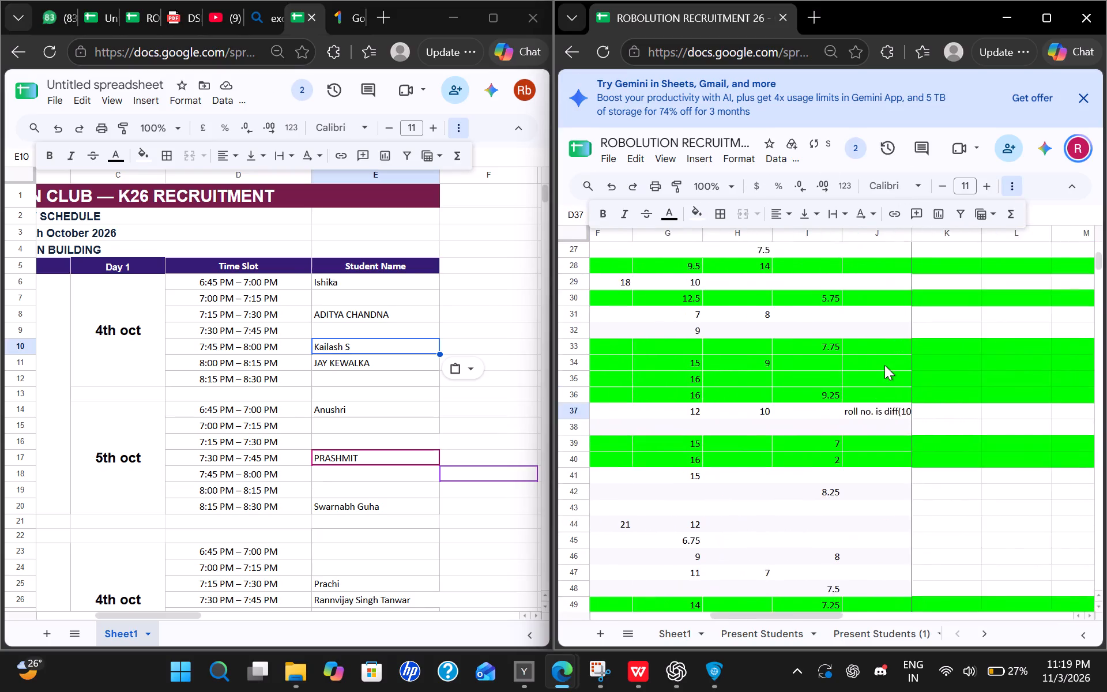
scroll(884, 365, up, 1)
scroll(884, 365, right, 1)
scroll(884, 365, up, 1)
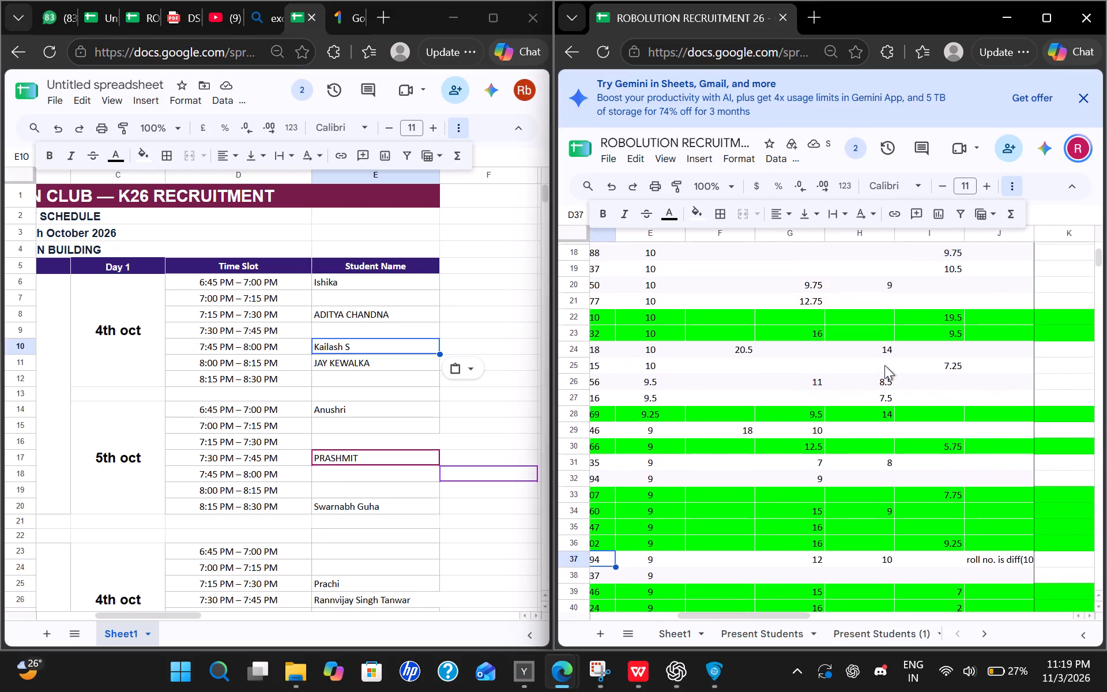
scroll(884, 365, up, 3)
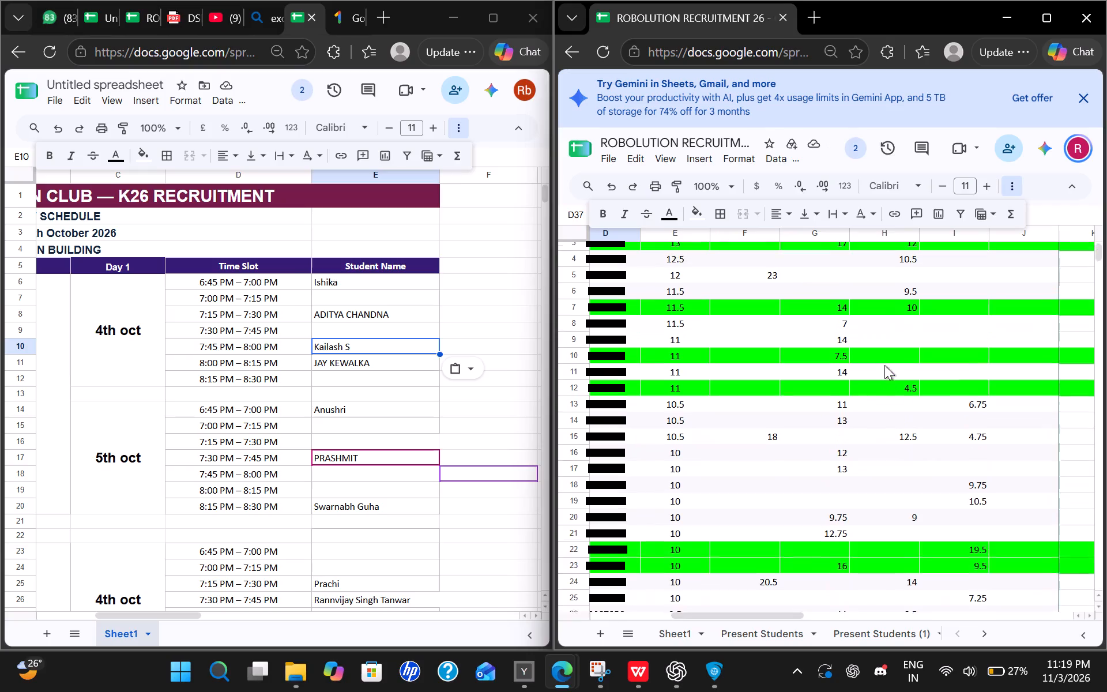
scroll(884, 365, up, 1)
scroll(884, 365, down, 1)
scroll(869, 464, right, 1)
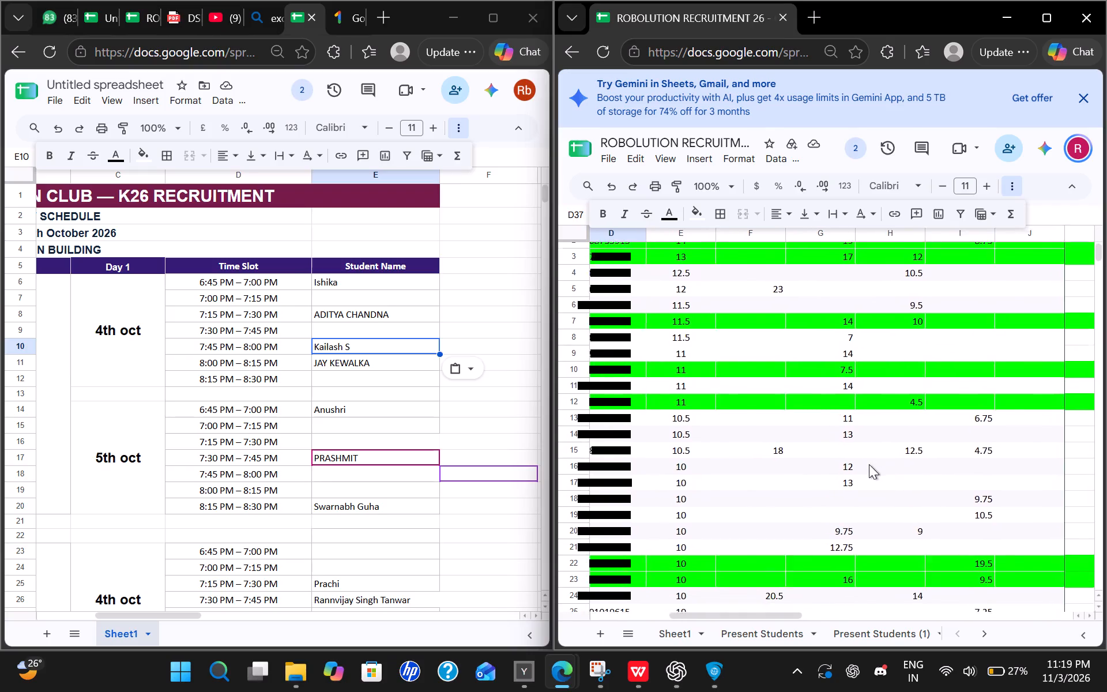
scroll(869, 464, right, 2)
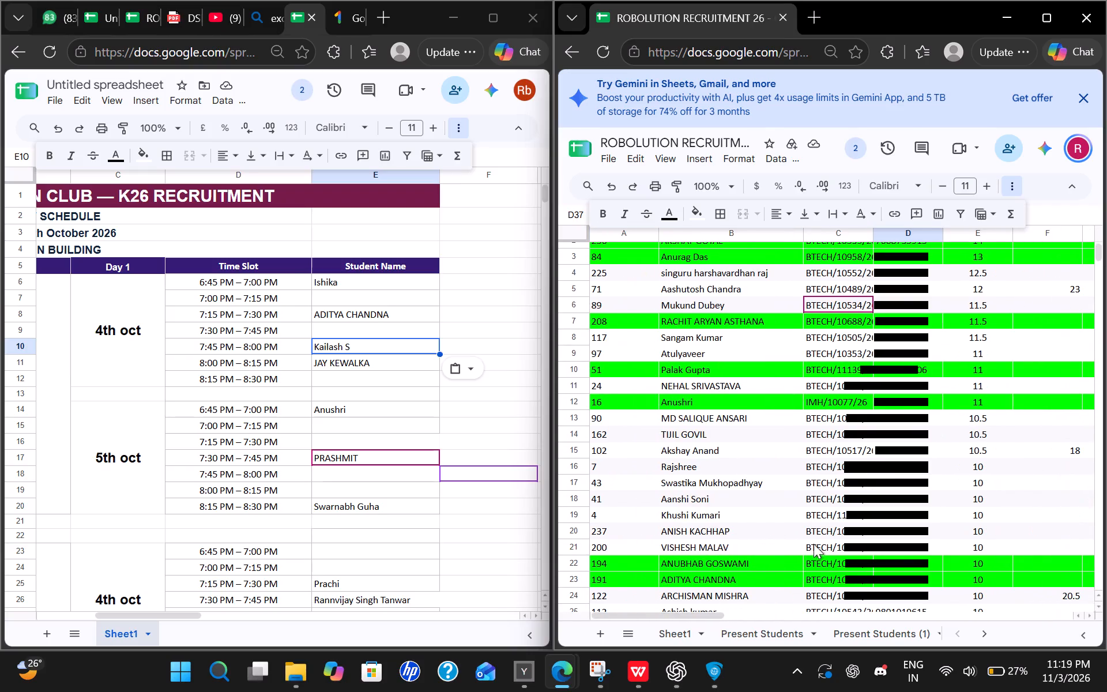
Check the scores of the green-marked student in row 22 of the recruitment list and locate that student's slot in the schedule, cell E44.
click(731, 561)
scroll(701, 569, left, 3)
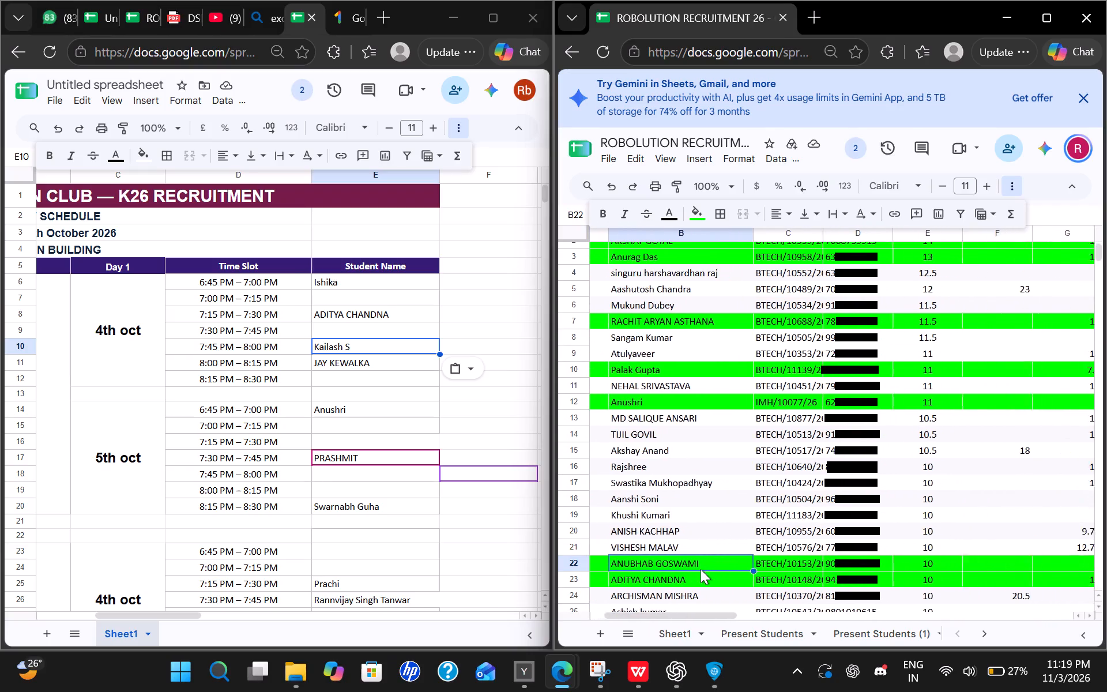
scroll(701, 569, left, 4)
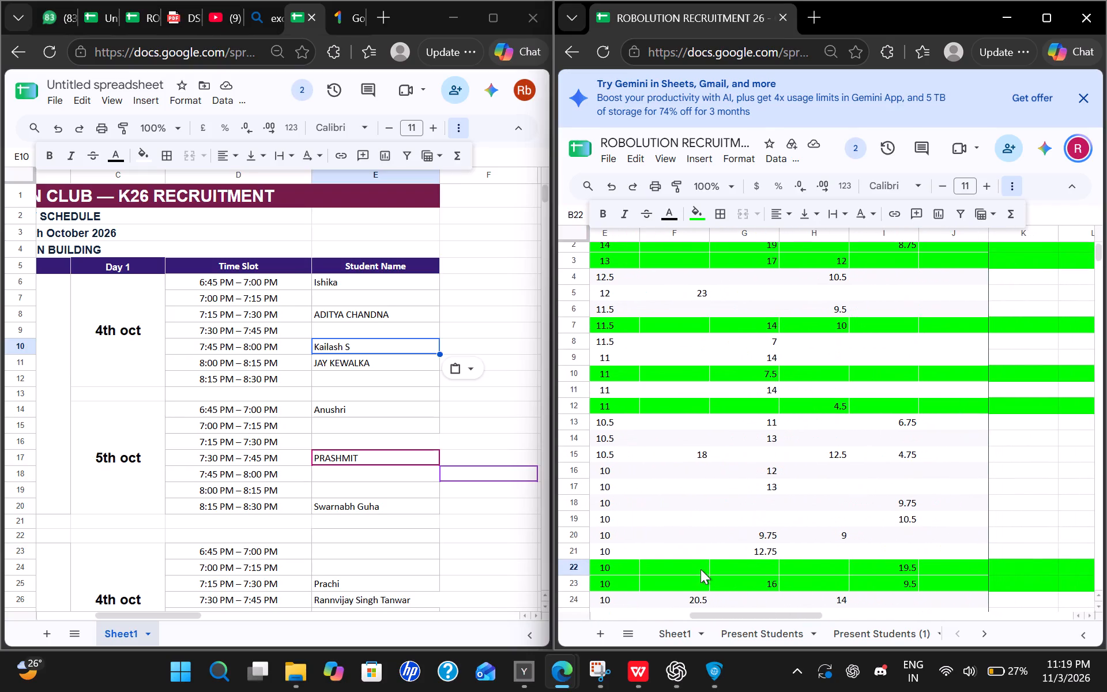
scroll(701, 569, right, 2)
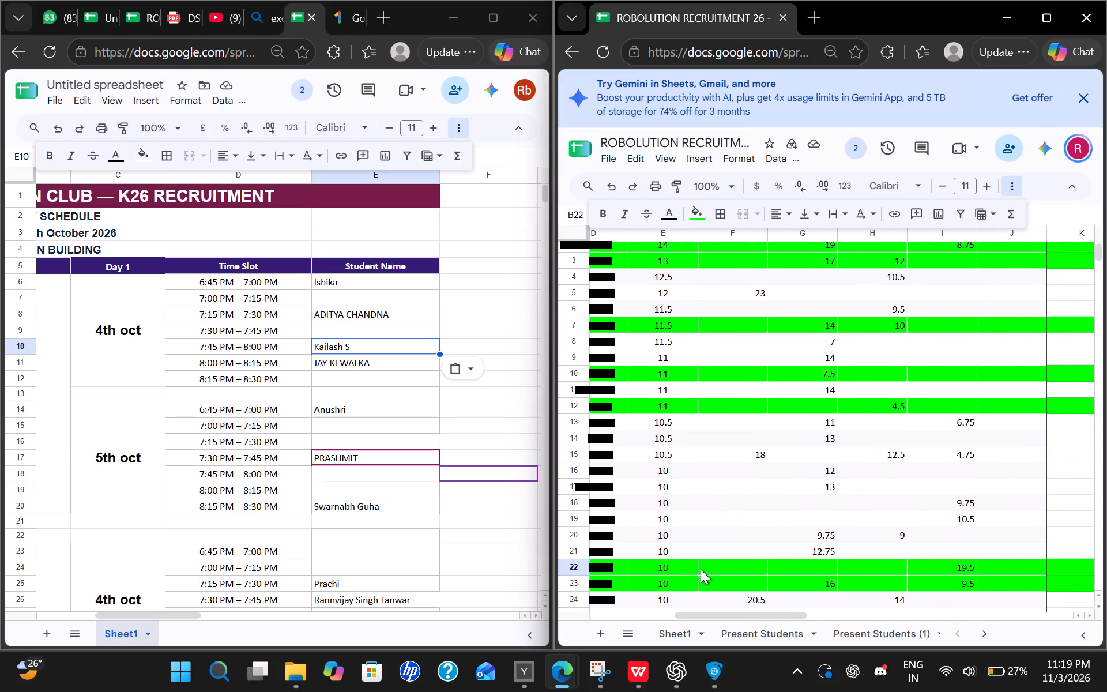
scroll(701, 569, right, 3)
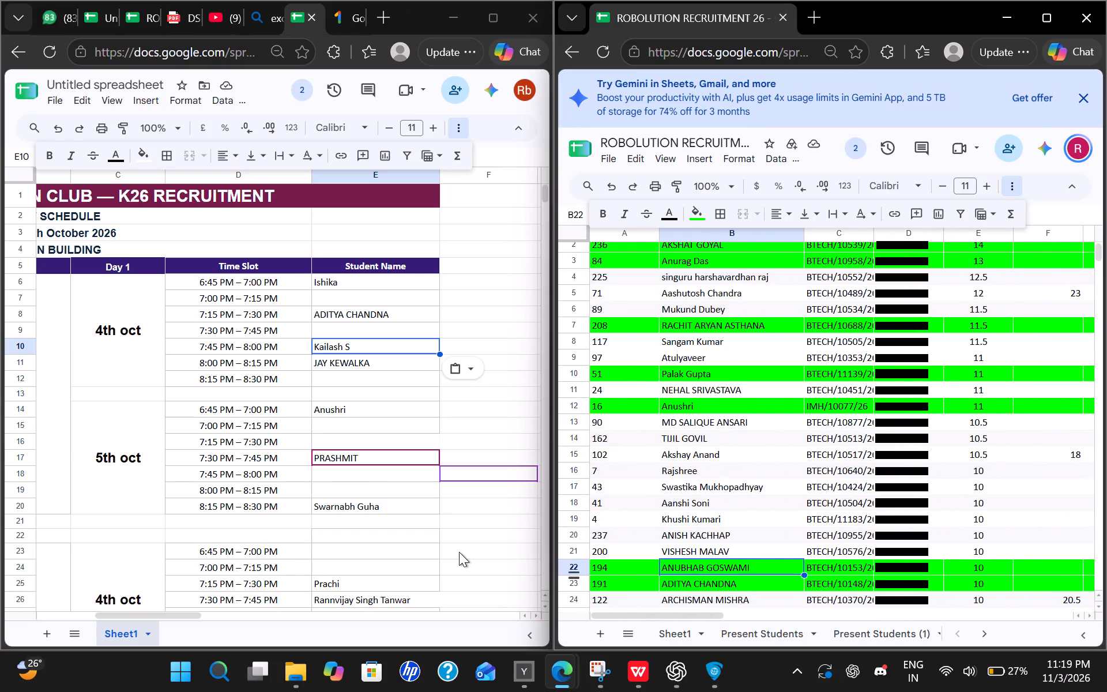
scroll(459, 552, down, 3)
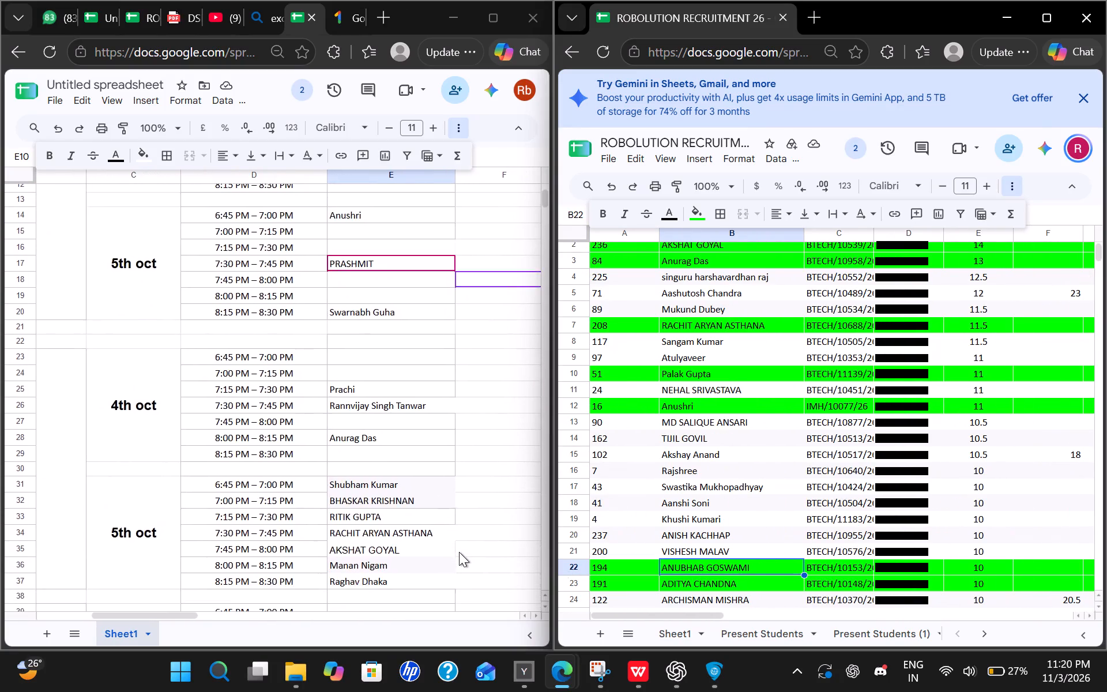
scroll(459, 552, down, 2)
click(395, 521)
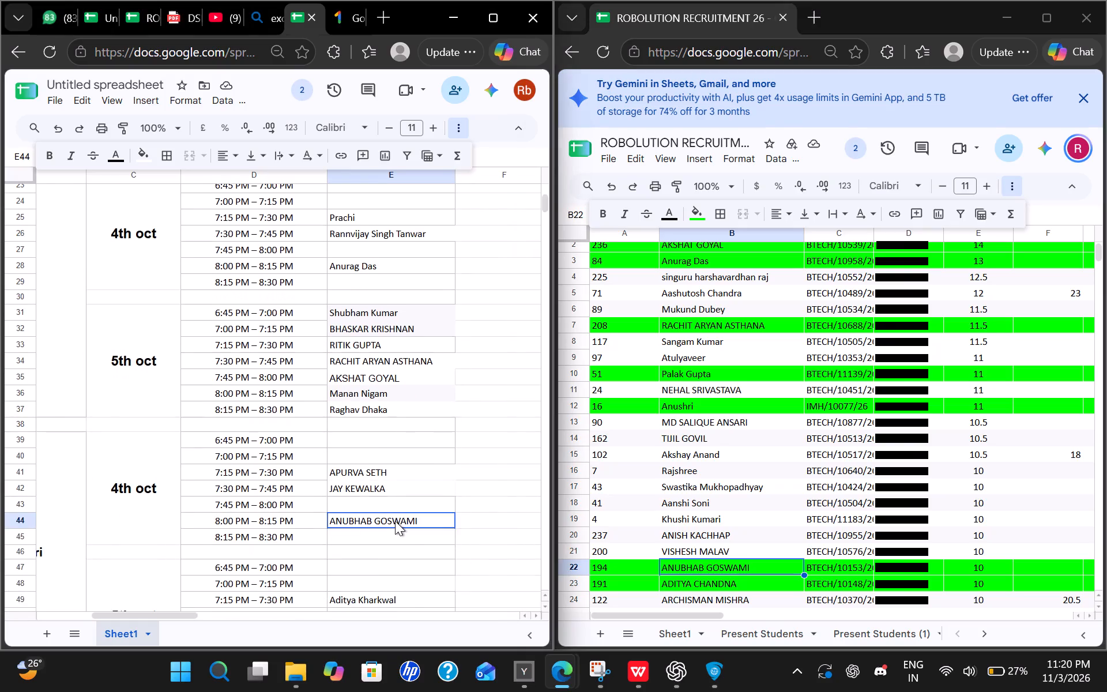
scroll(395, 521, left, 1)
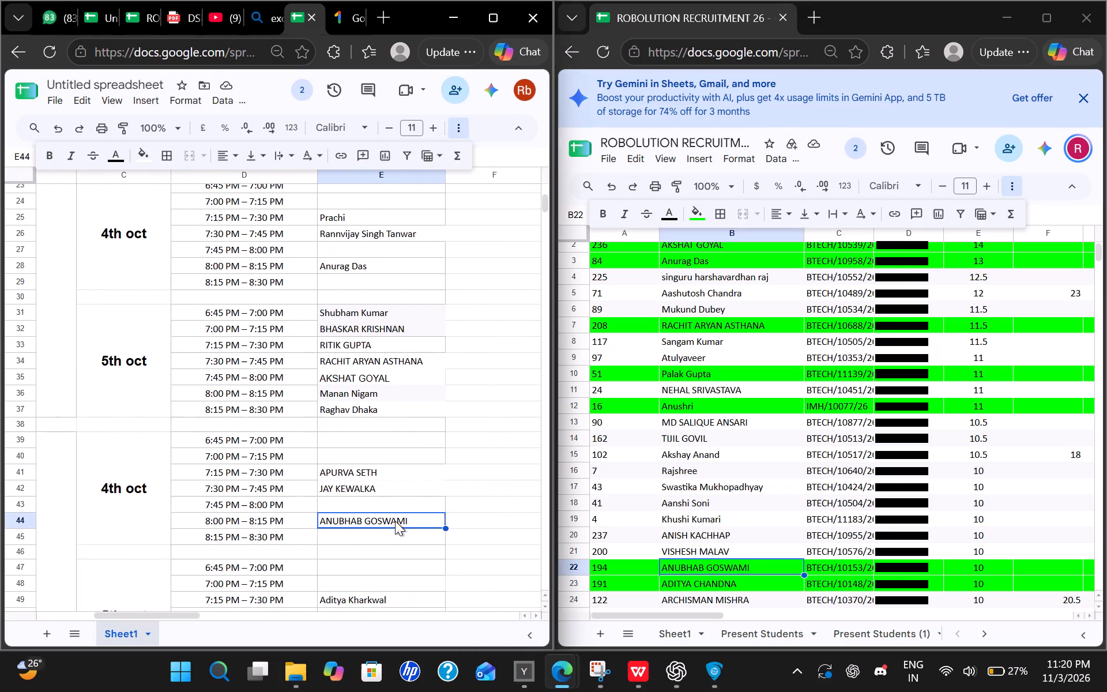
scroll(395, 521, left, 1)
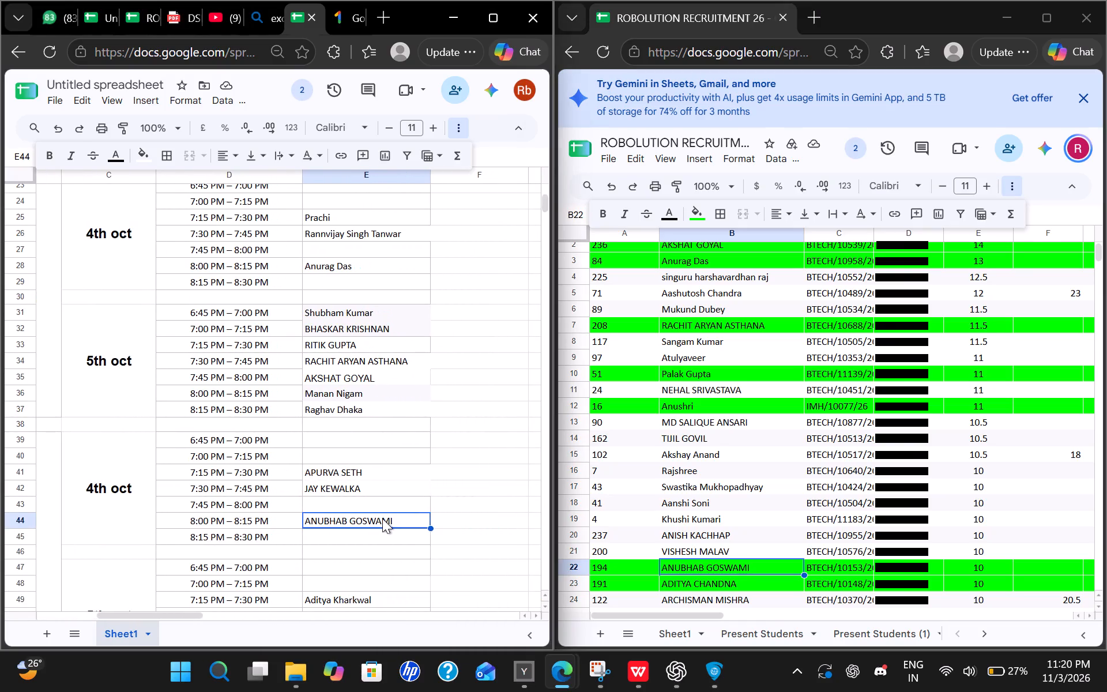
click(382, 518)
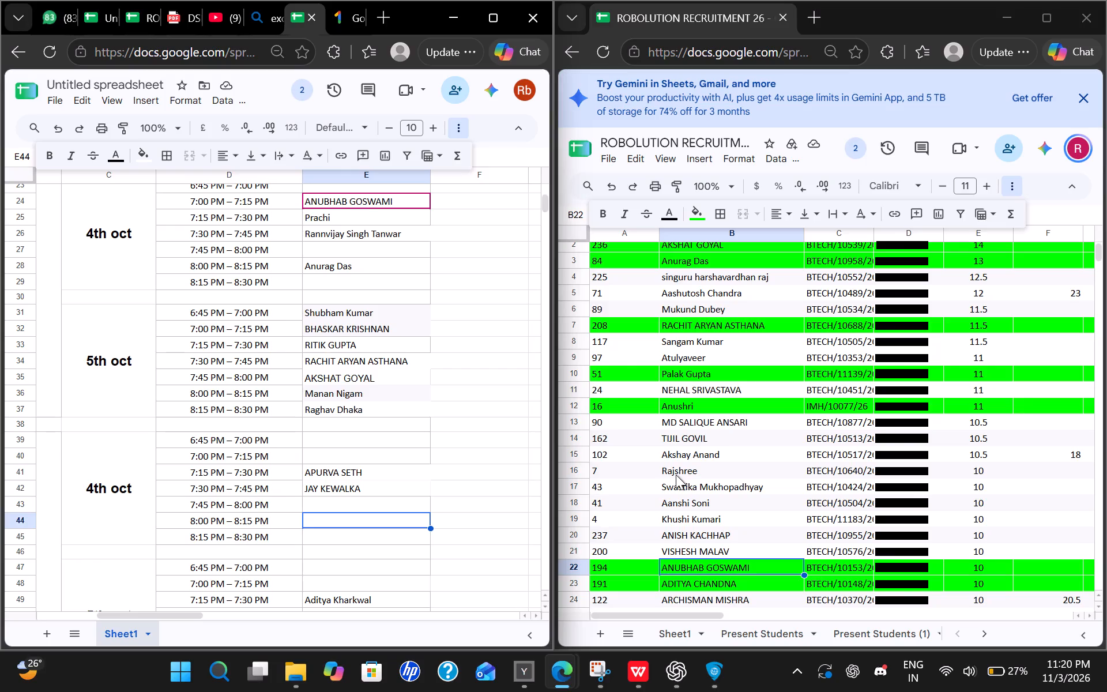
Look through the student names and green markings in rows 2 to 47 of the recruitment workbook's Sheet1.
scroll(724, 473, up, 1)
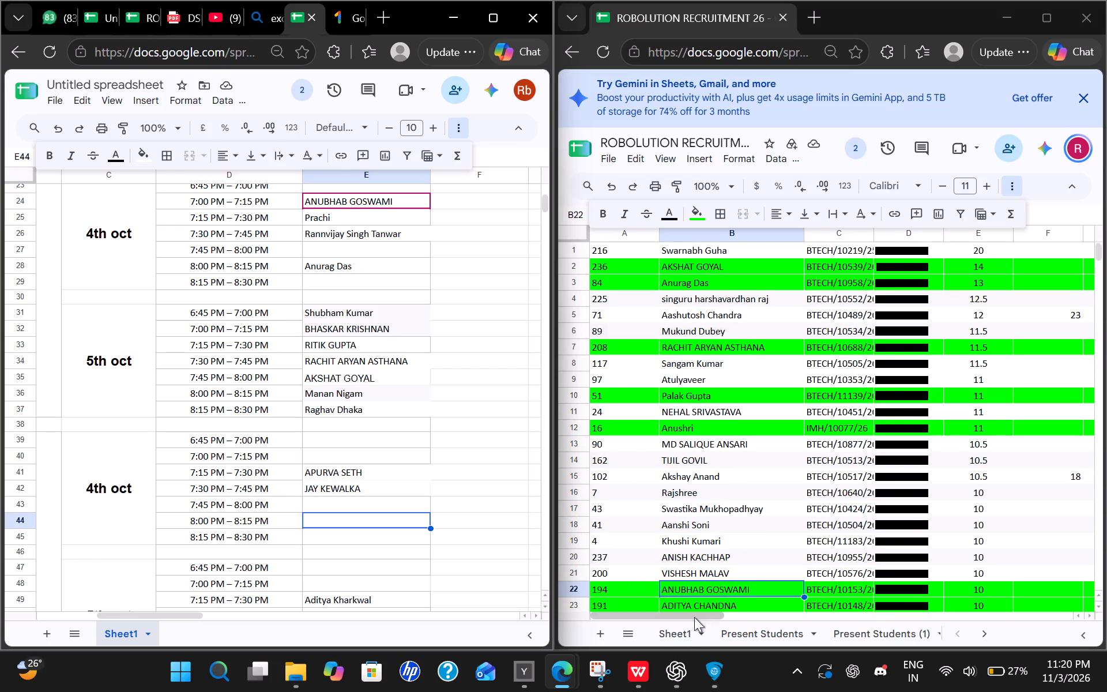
click(673, 634)
scroll(735, 484, up, 1)
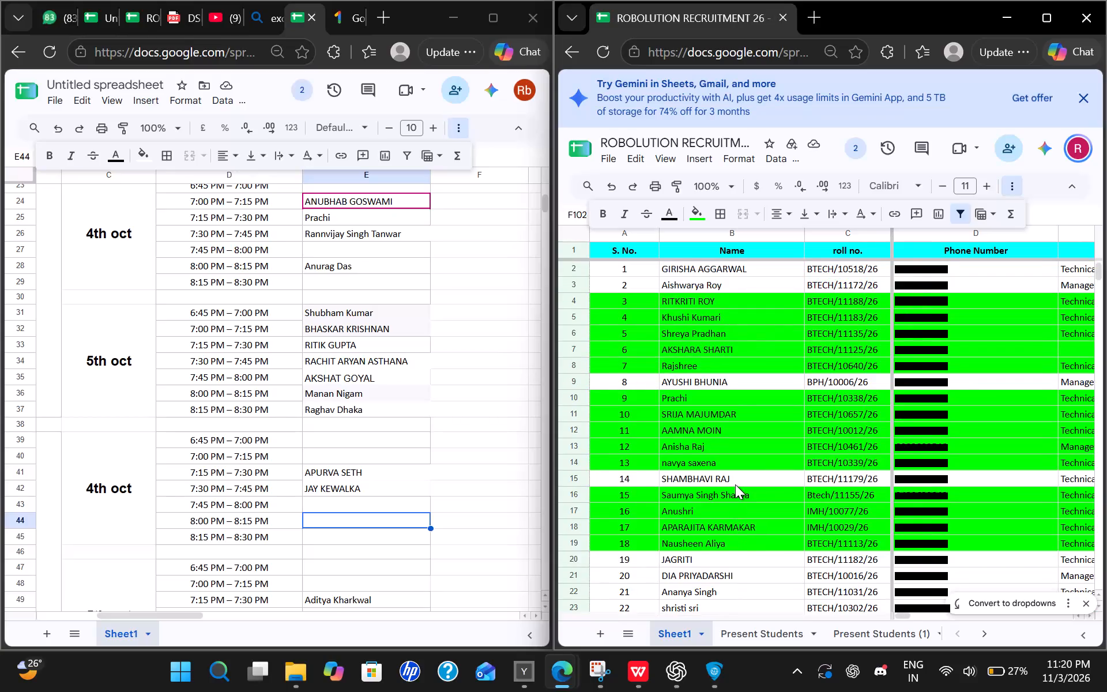
scroll(735, 484, up, 2)
scroll(735, 484, down, 1)
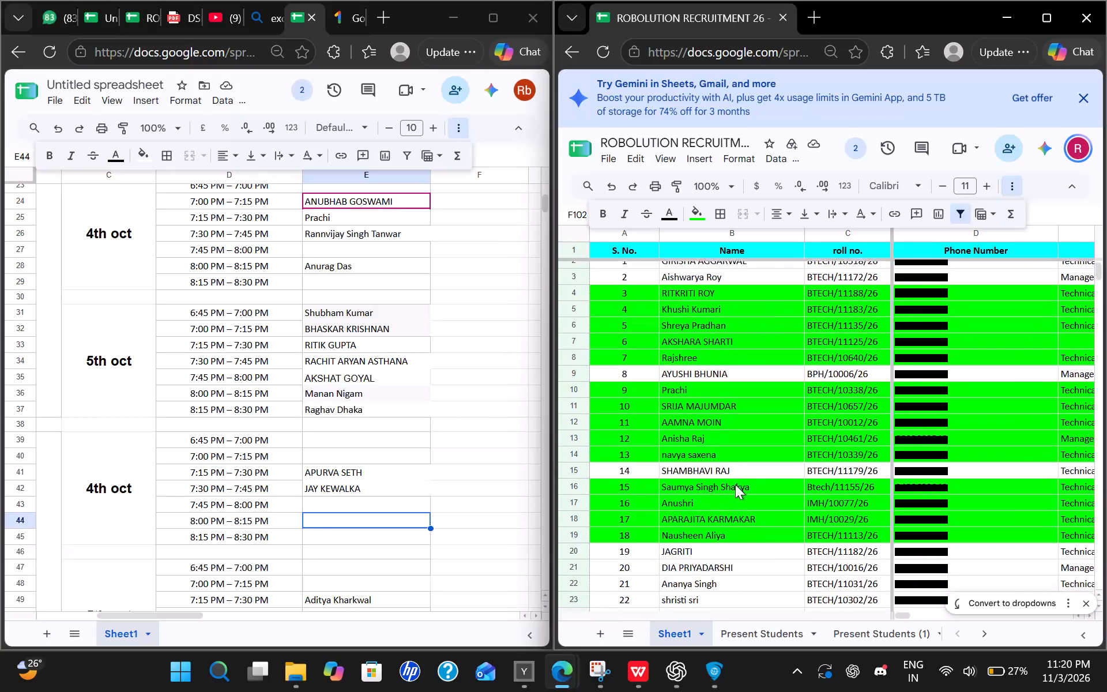
scroll(735, 484, down, 2)
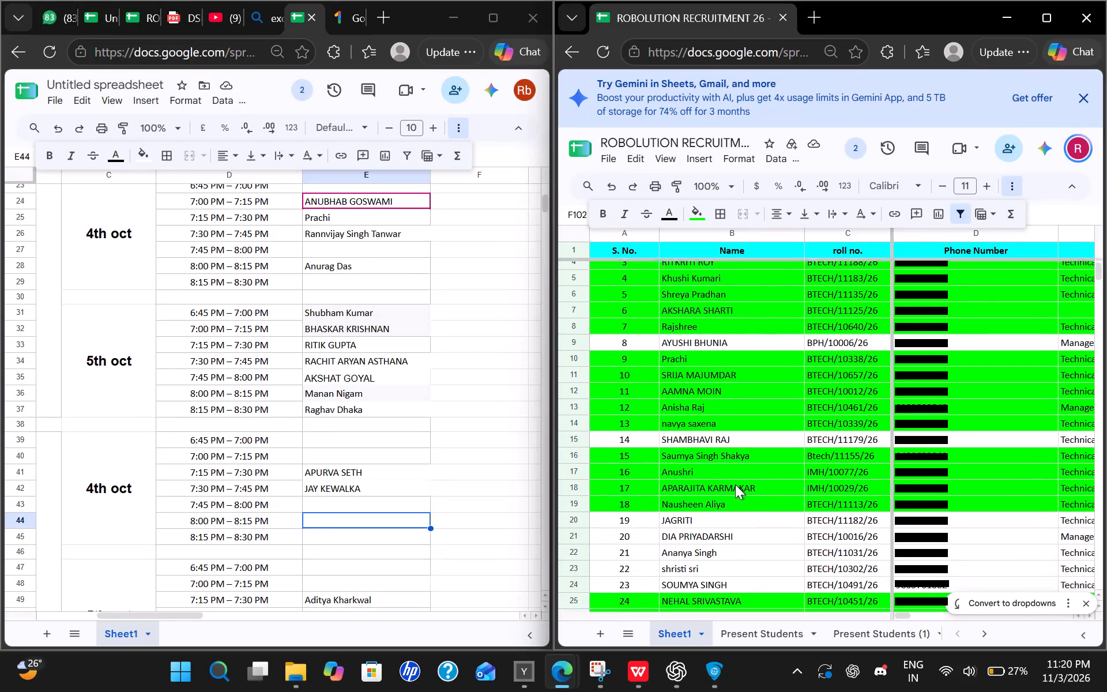
scroll(735, 484, down, 1)
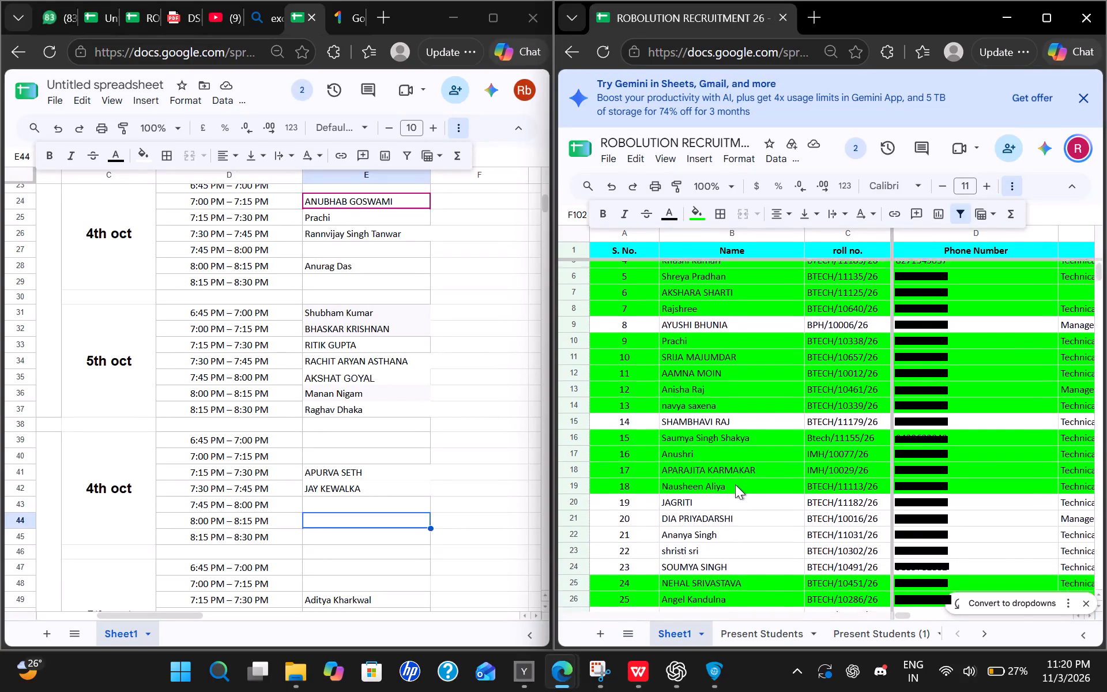
scroll(735, 484, down, 1)
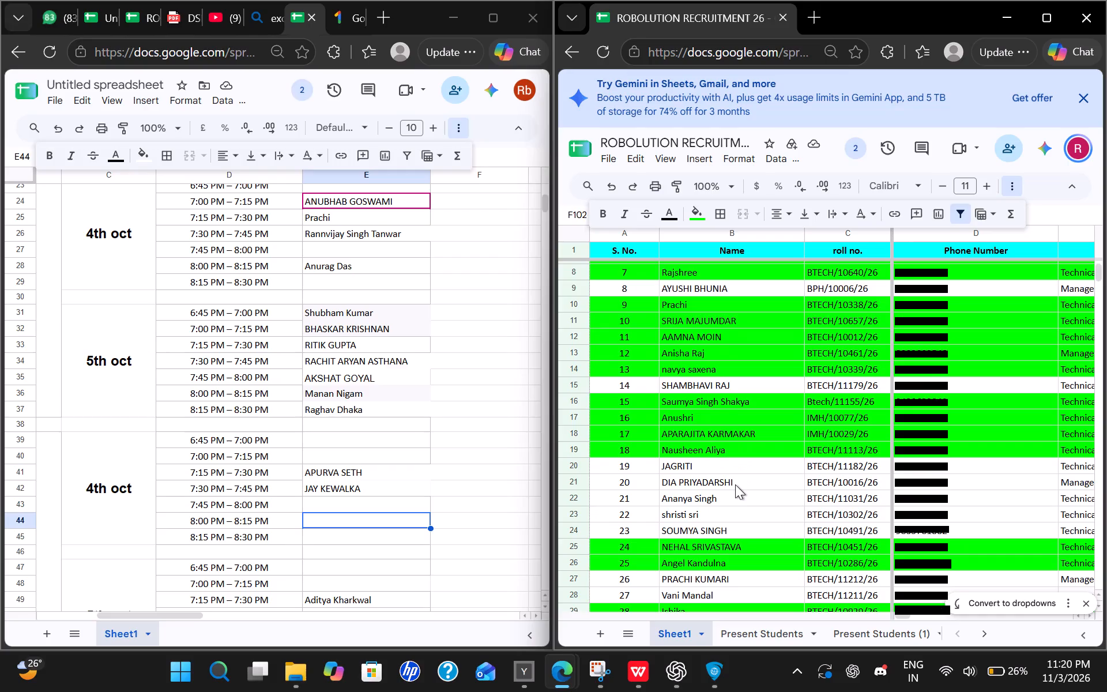
scroll(735, 484, down, 2)
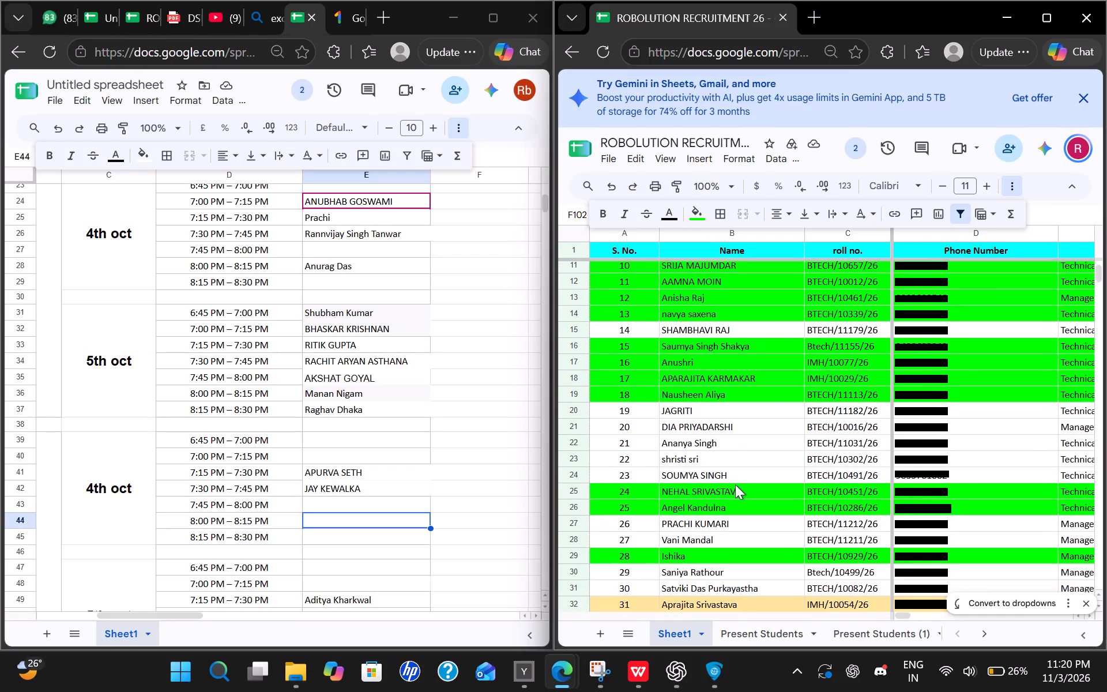
scroll(735, 484, down, 1)
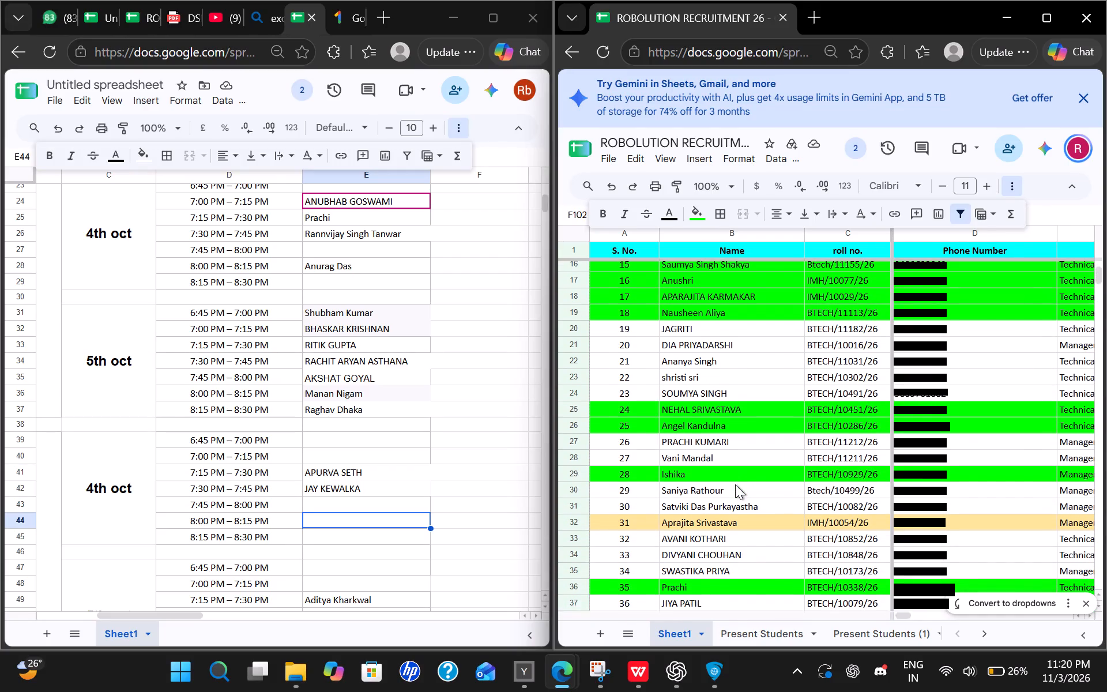
scroll(735, 484, down, 1)
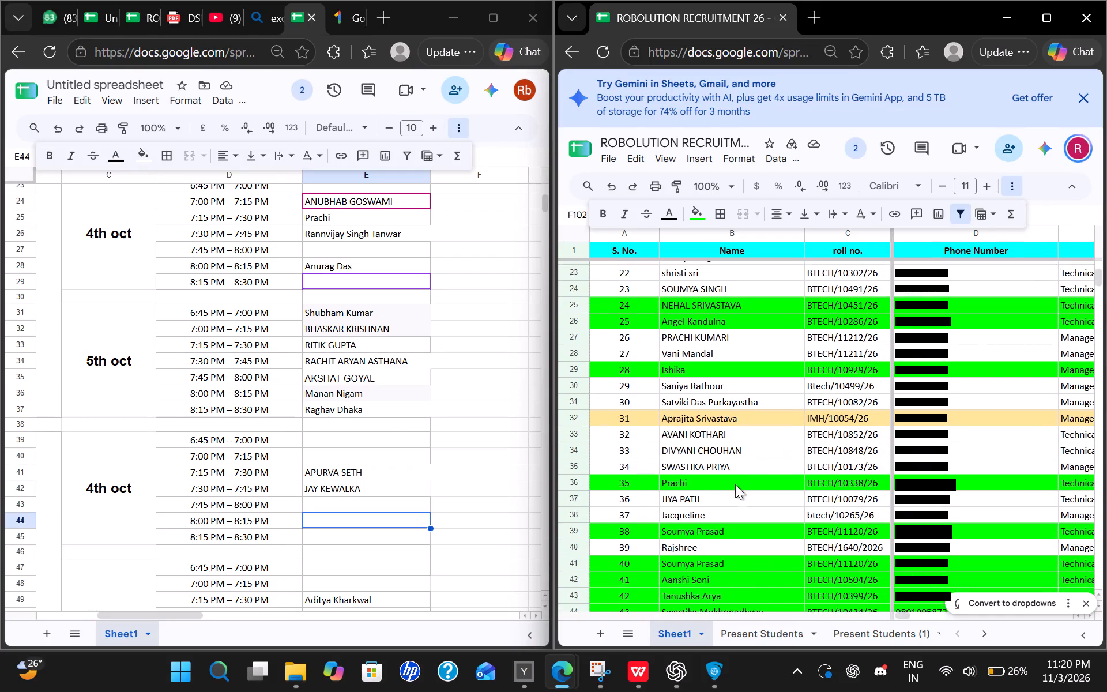
scroll(735, 484, down, 1)
scroll(735, 484, up, 1)
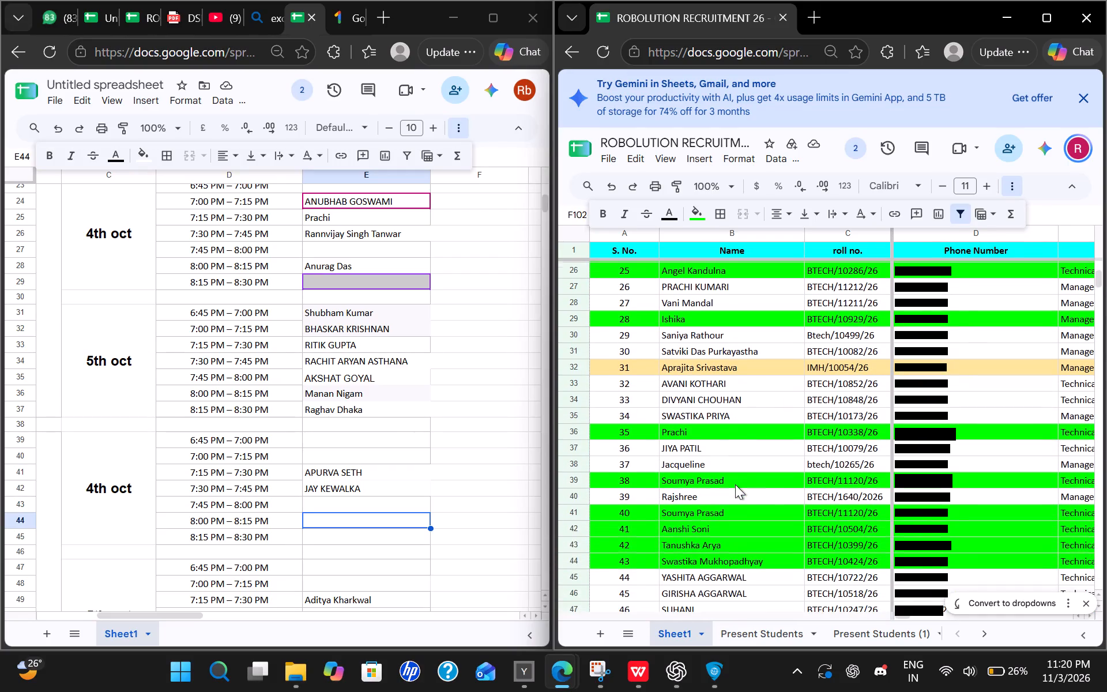
scroll(735, 484, up, 5)
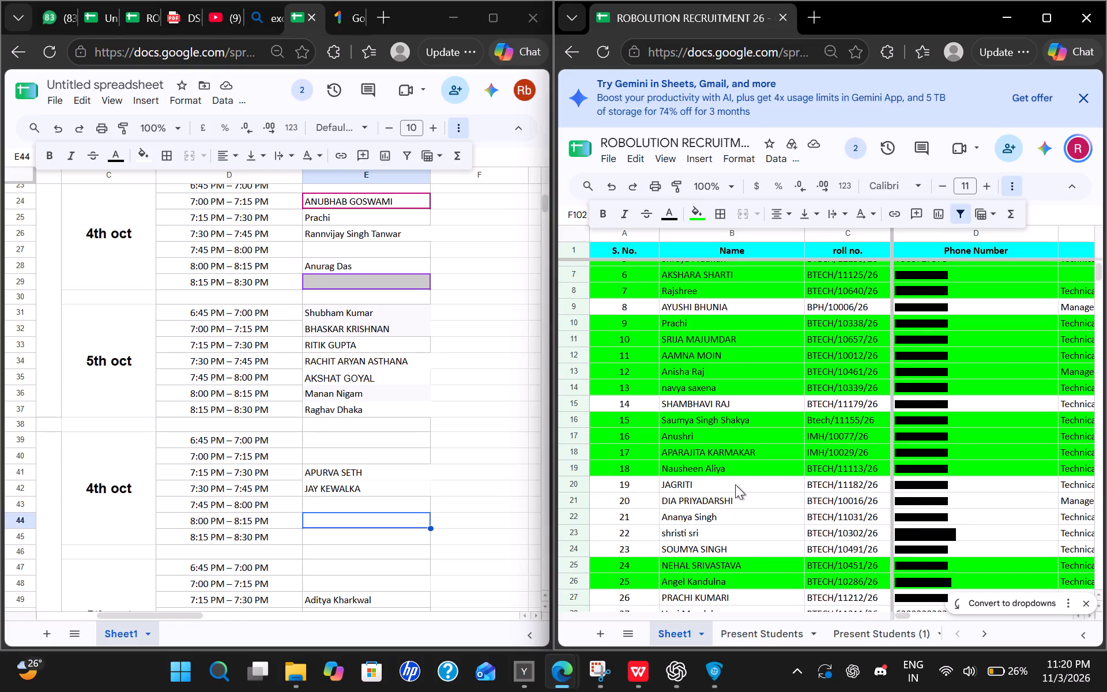
click(725, 351)
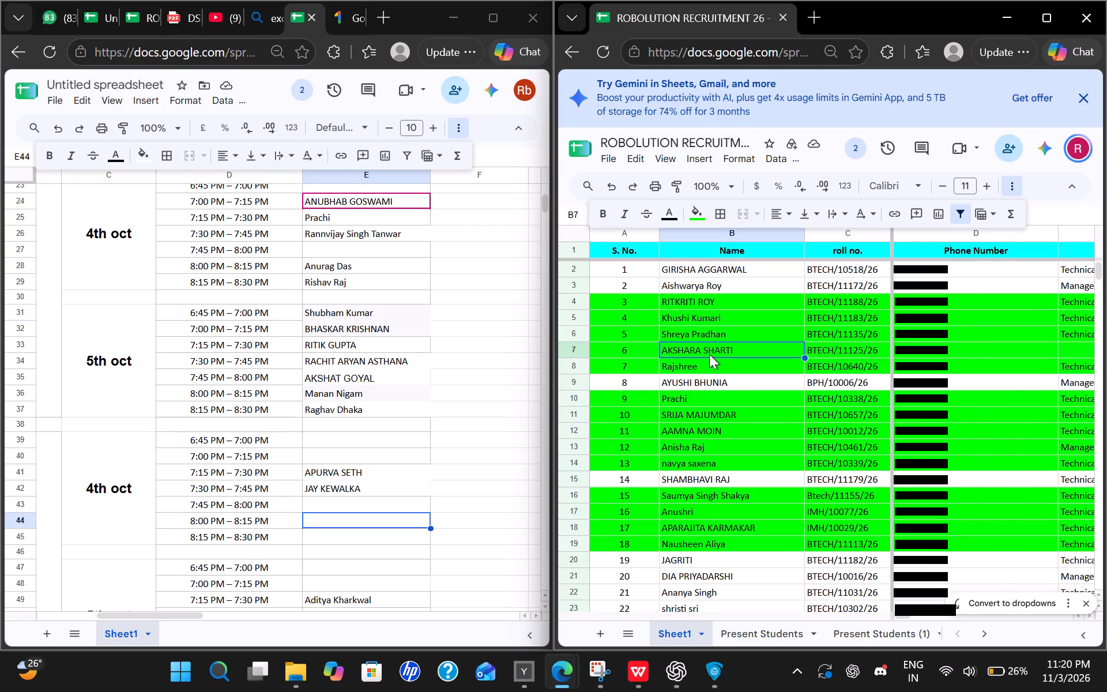
Examine the domain preferences and the GAT, Management, Embedded and Mech scores of the students in rows 2 to 28 of Sheet1, especially row 7.
scroll(709, 354, left, 5)
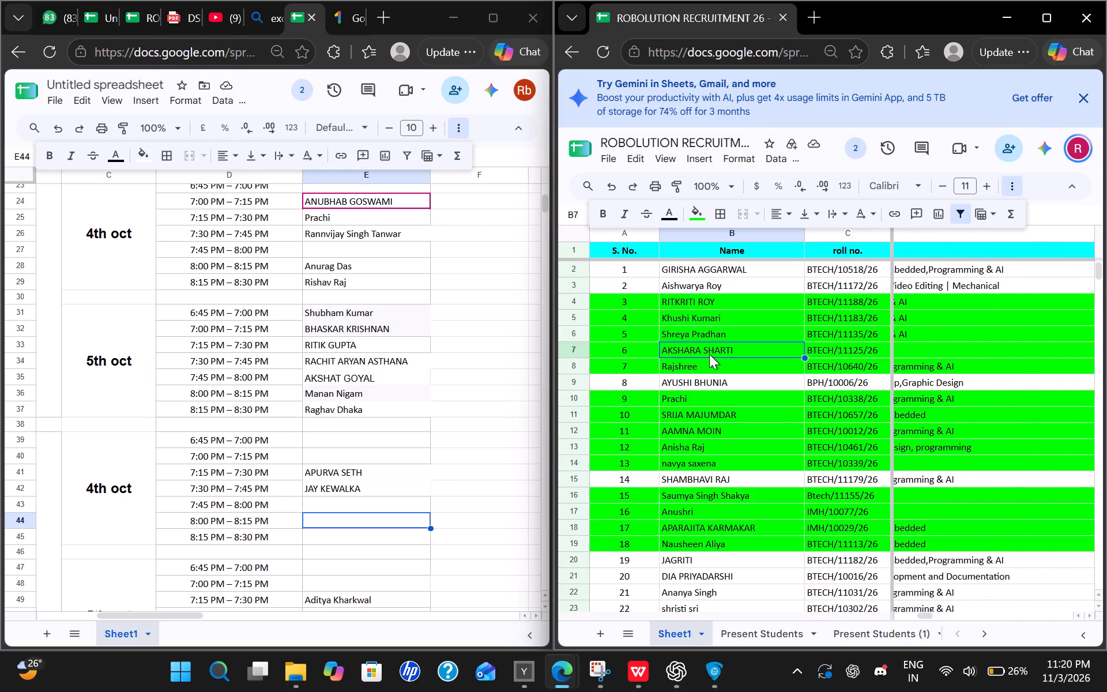
scroll(709, 354, left, 7)
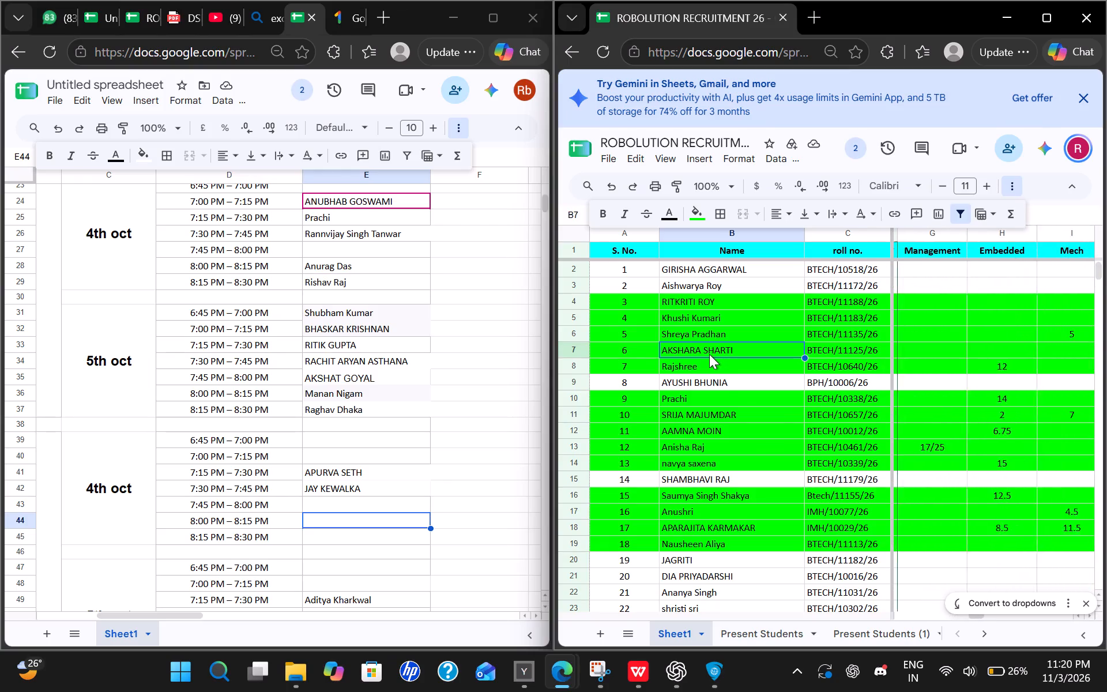
scroll(709, 354, left, 7)
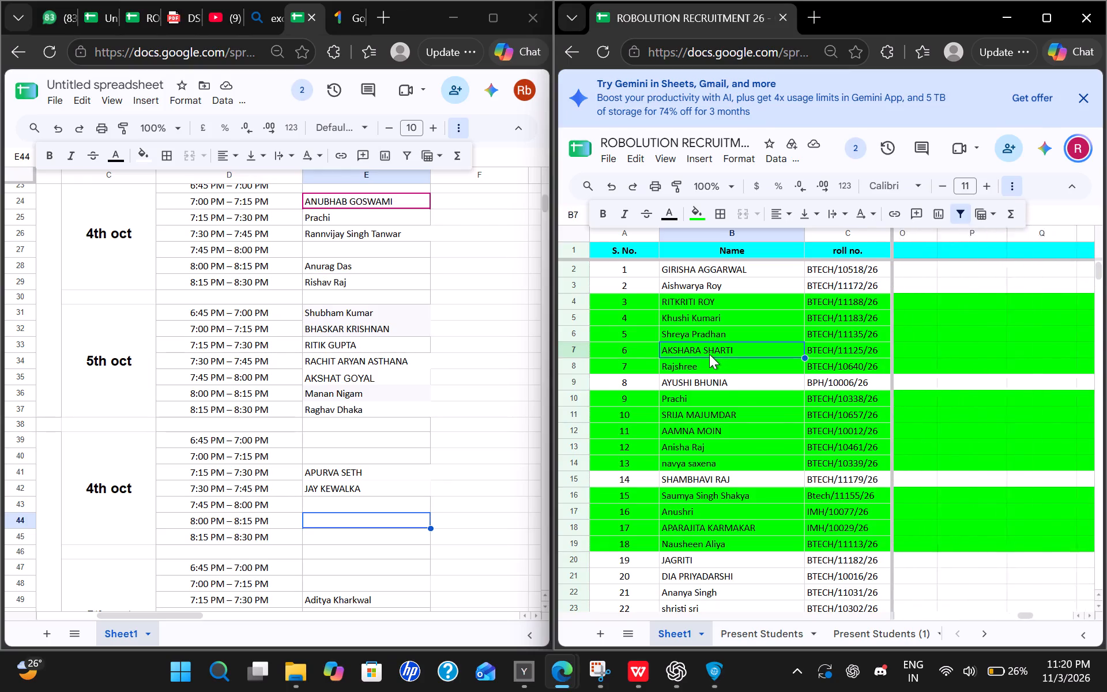
scroll(709, 354, left, 2)
scroll(709, 354, right, 5)
scroll(709, 354, up, 2)
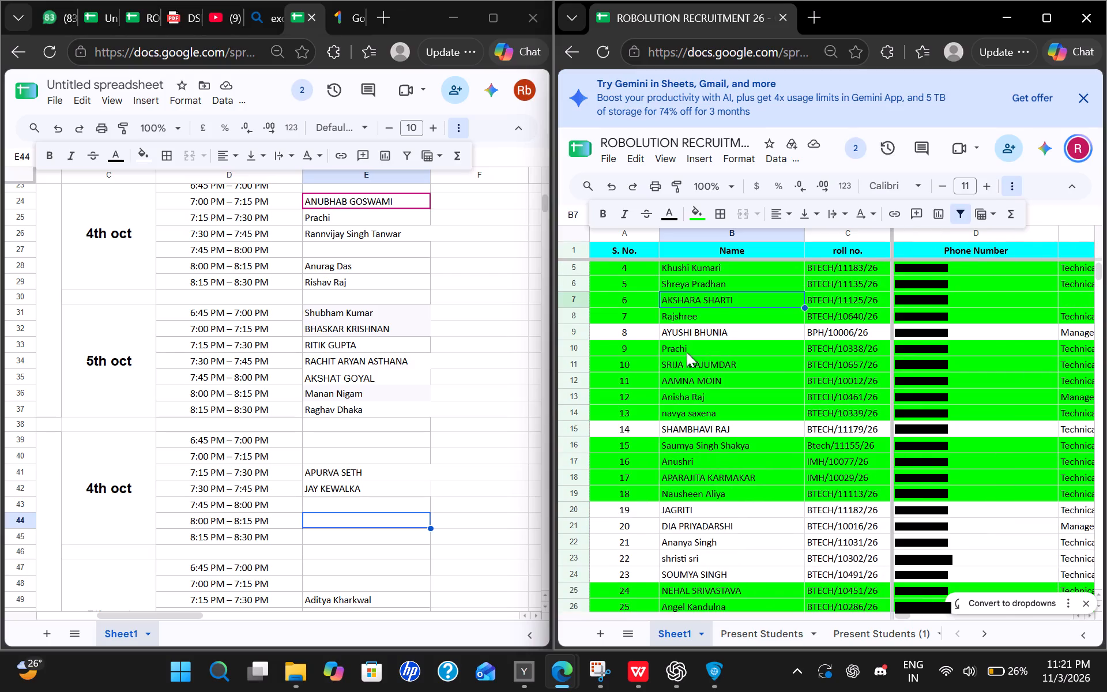
click(687, 352)
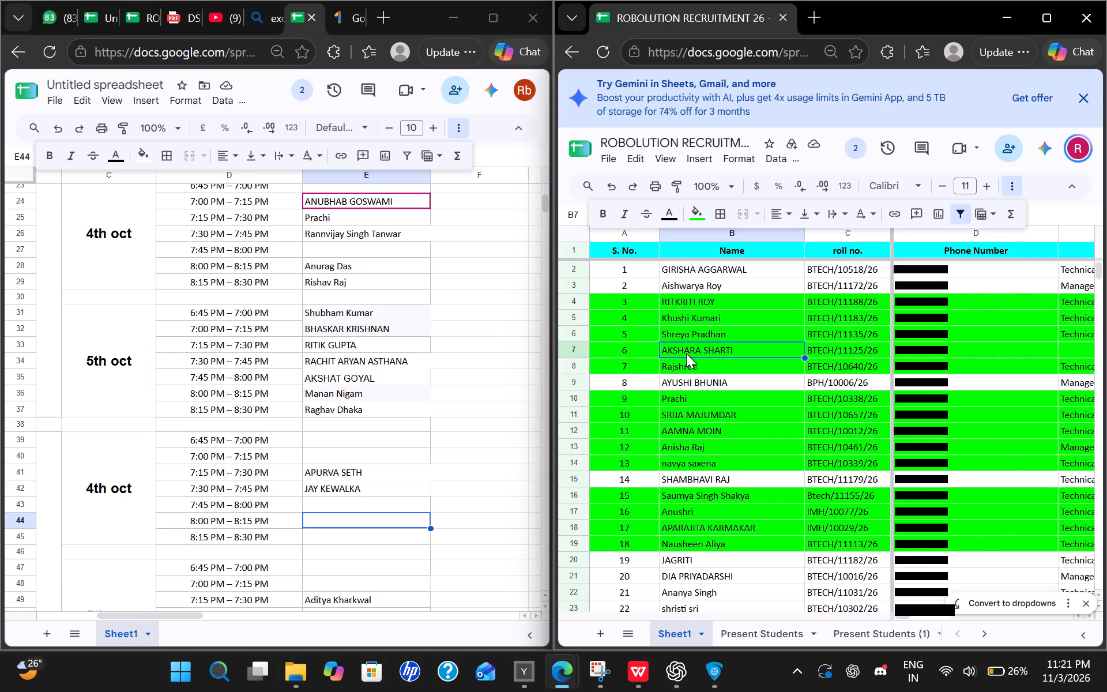
scroll(686, 353, left, 1)
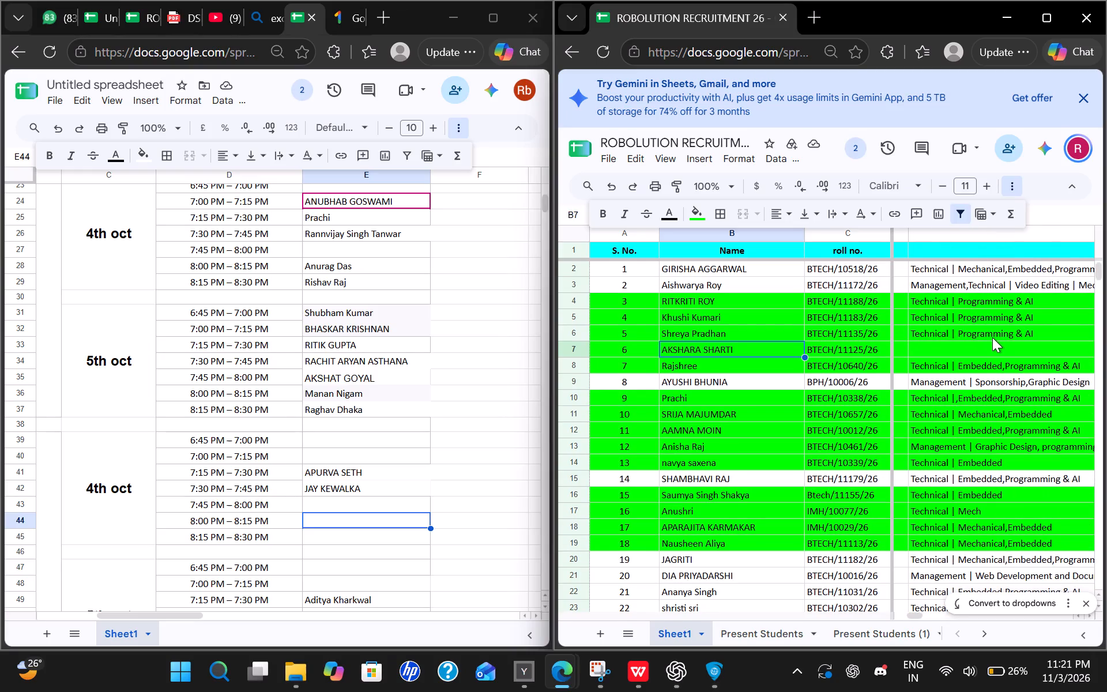
click(981, 346)
scroll(981, 346, up, 1)
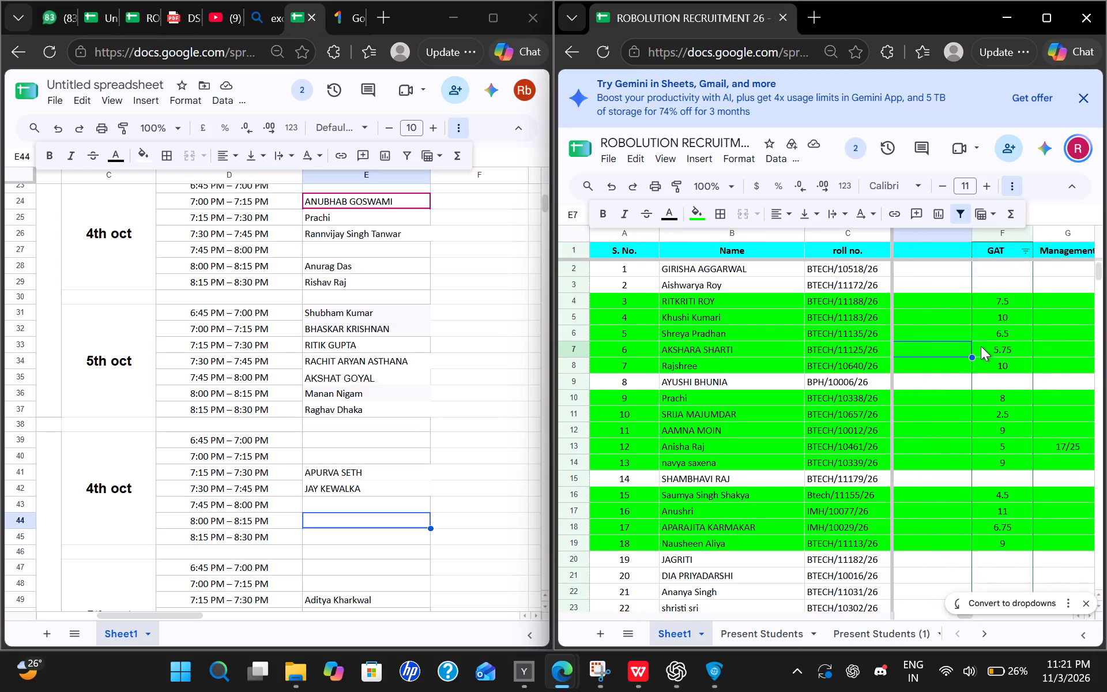
scroll(981, 346, up, 1)
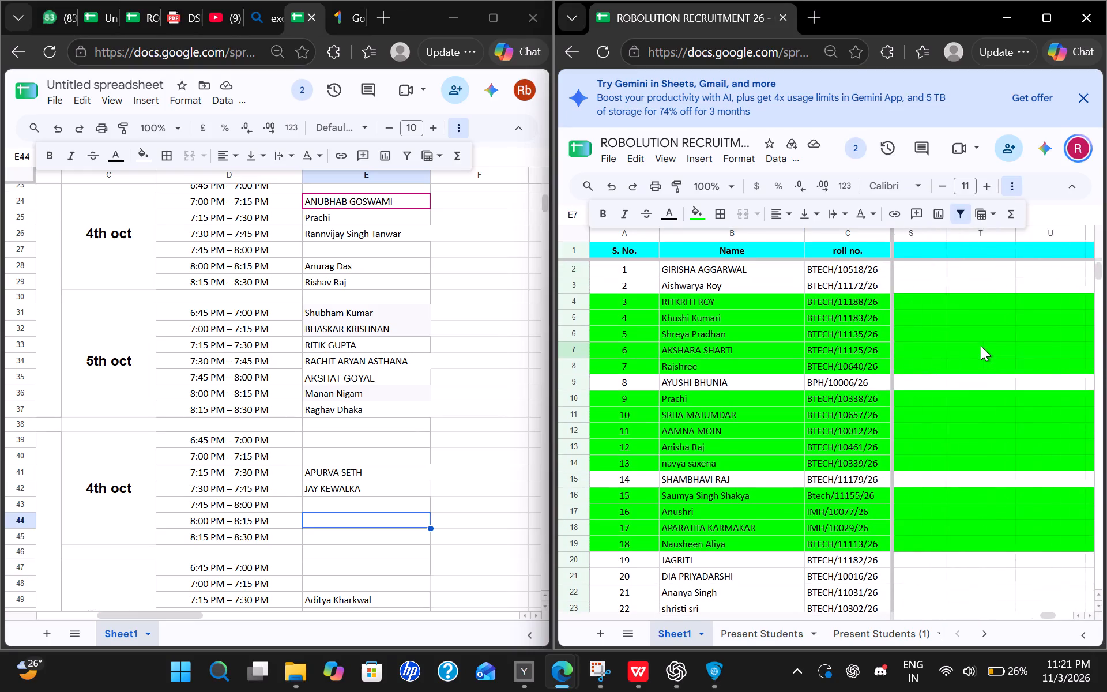
scroll(981, 346, up, 1)
scroll(981, 346, right, 1)
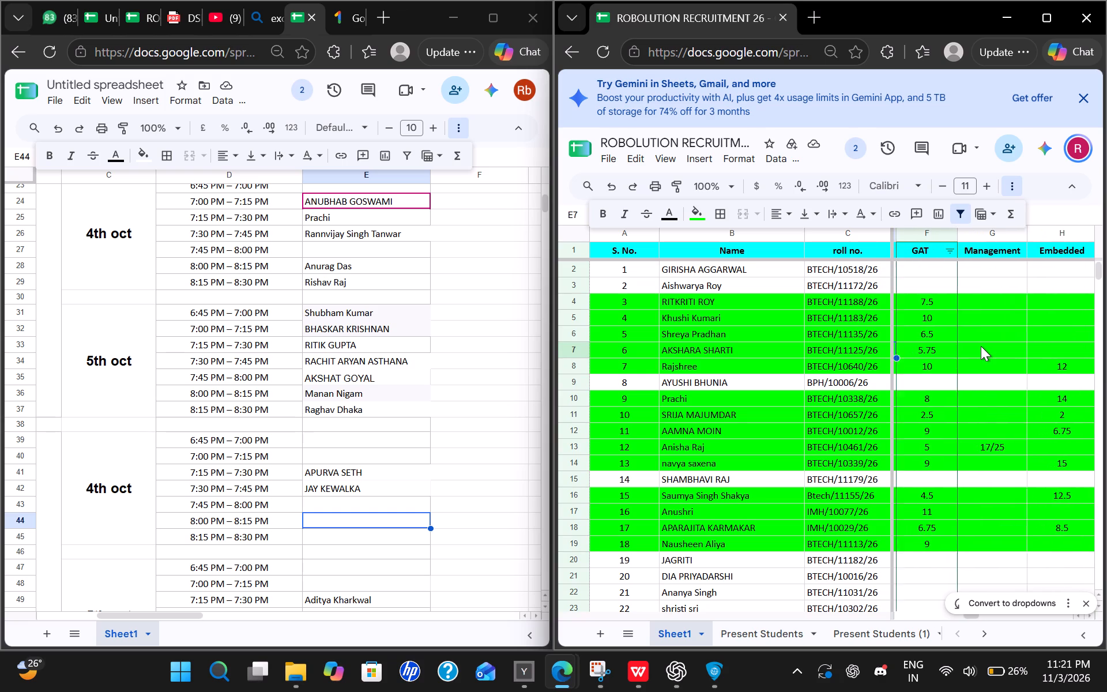
scroll(981, 346, right, 1)
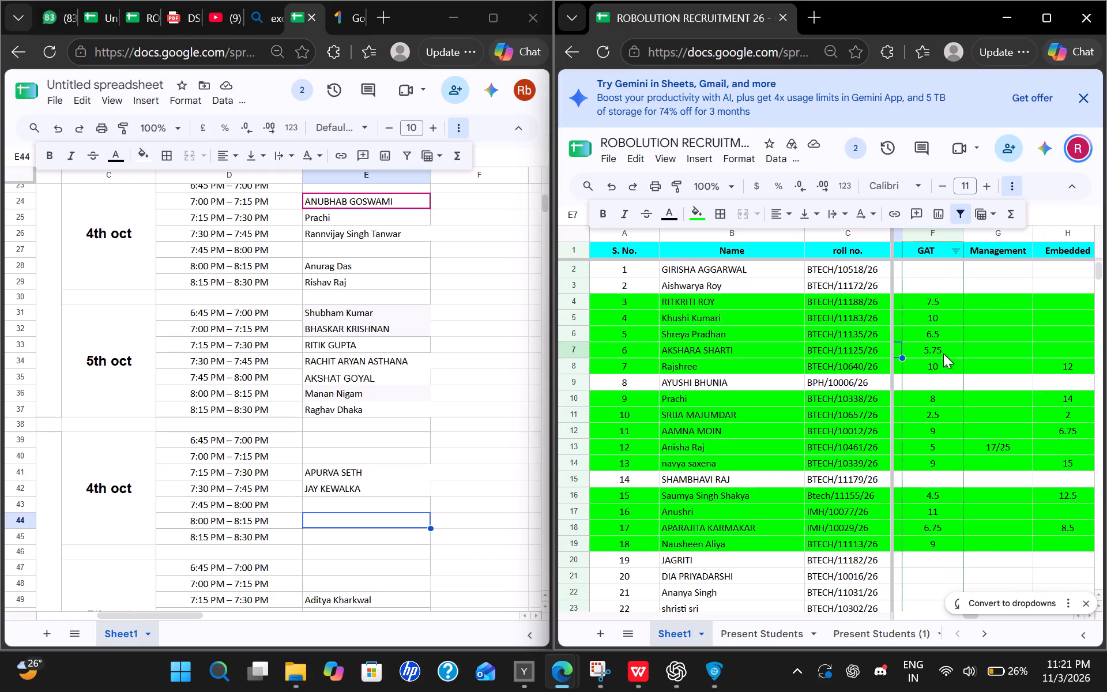
scroll(876, 368, right, 1)
scroll(804, 408, right, 3)
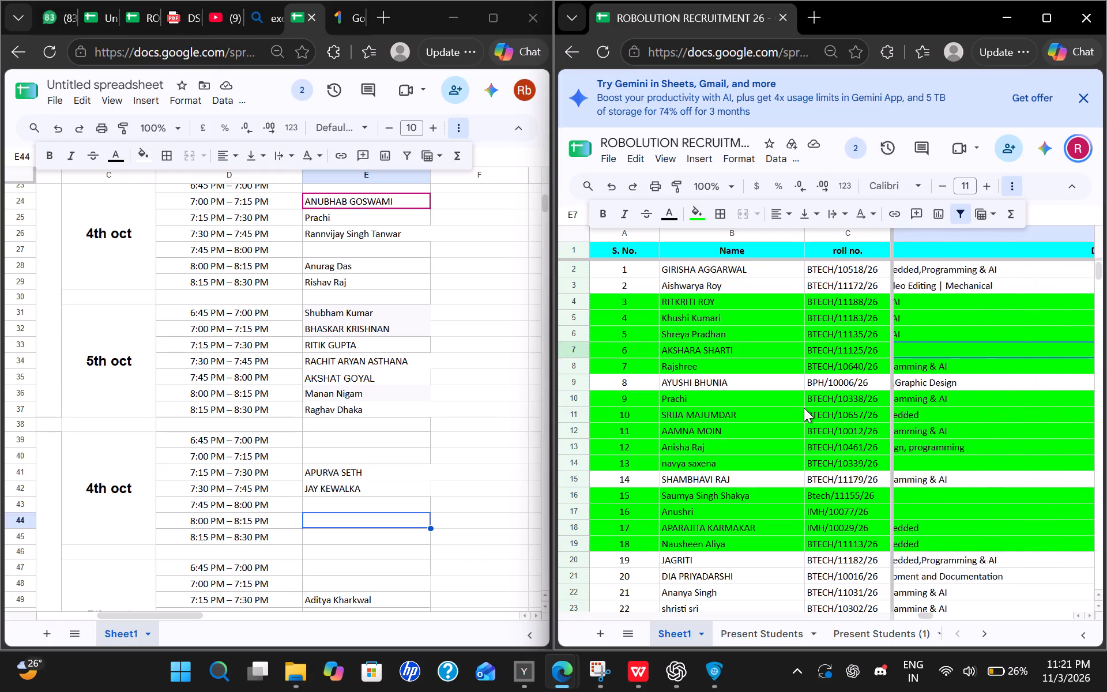
scroll(804, 408, right, 3)
scroll(804, 408, down, 1)
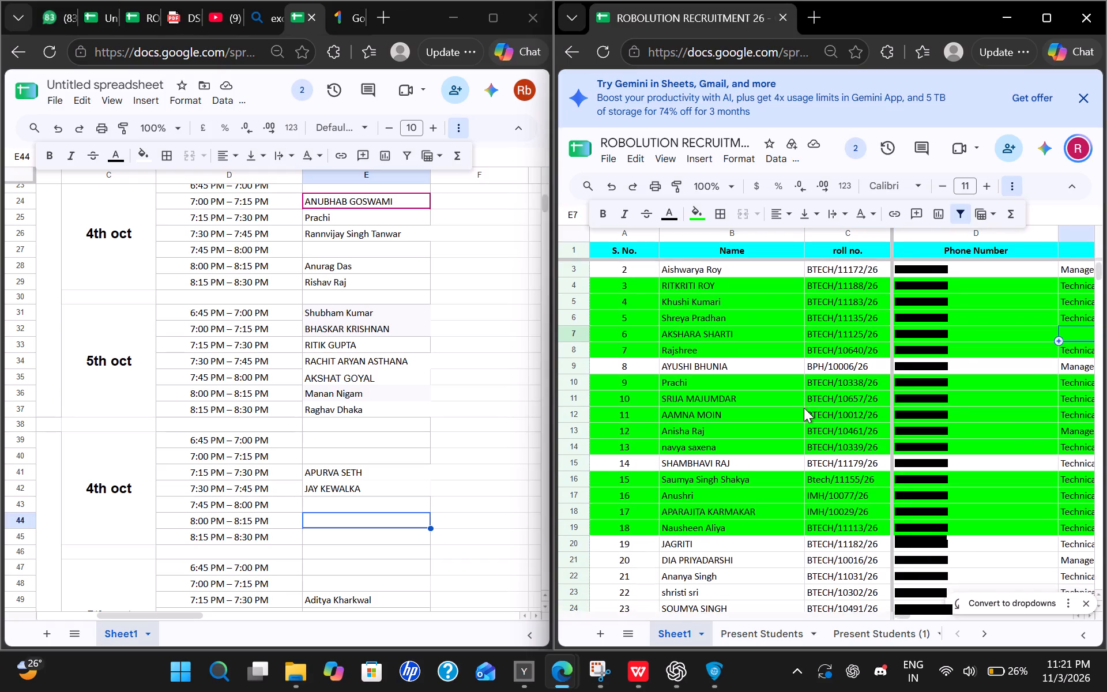
scroll(804, 408, down, 1)
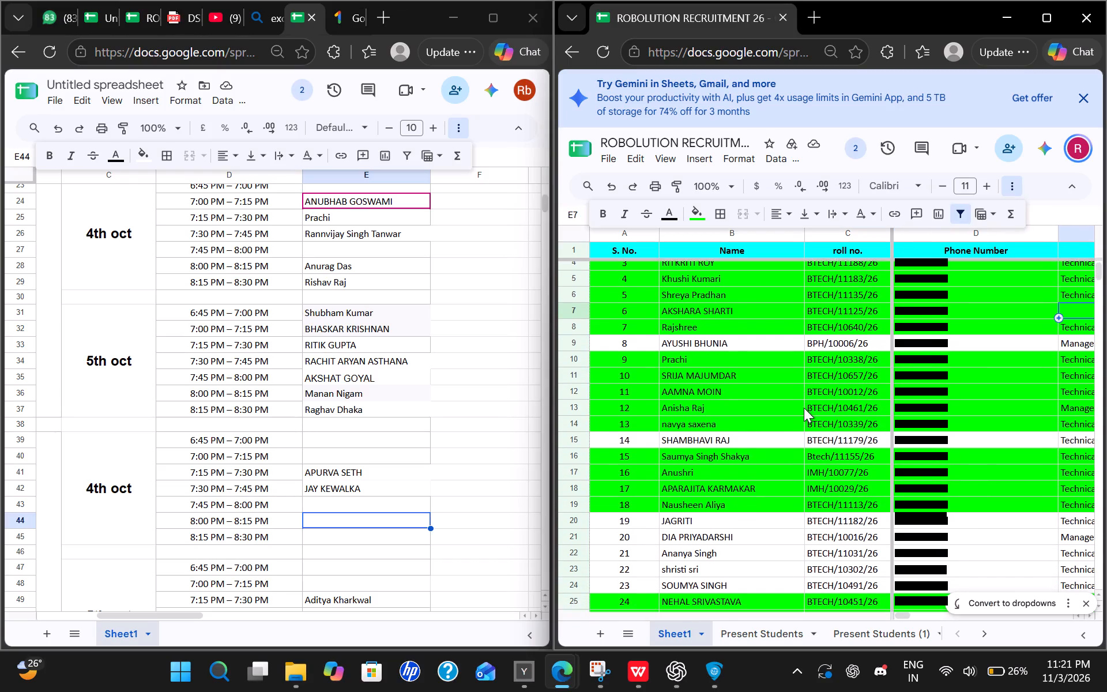
scroll(804, 408, down, 1)
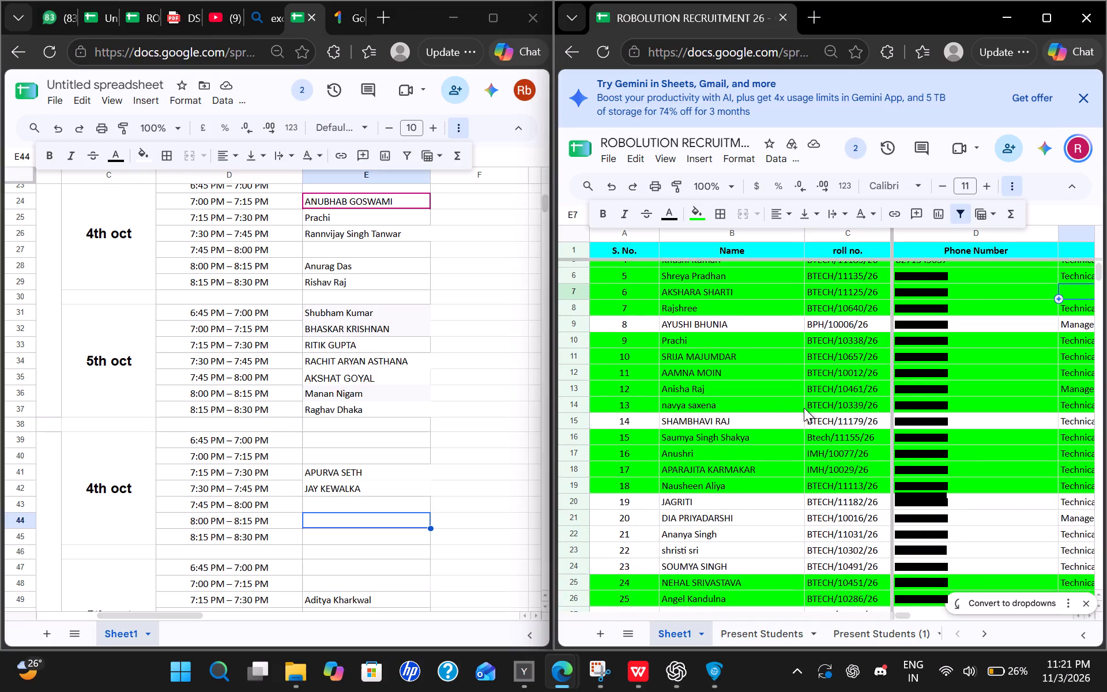
scroll(804, 408, down, 1)
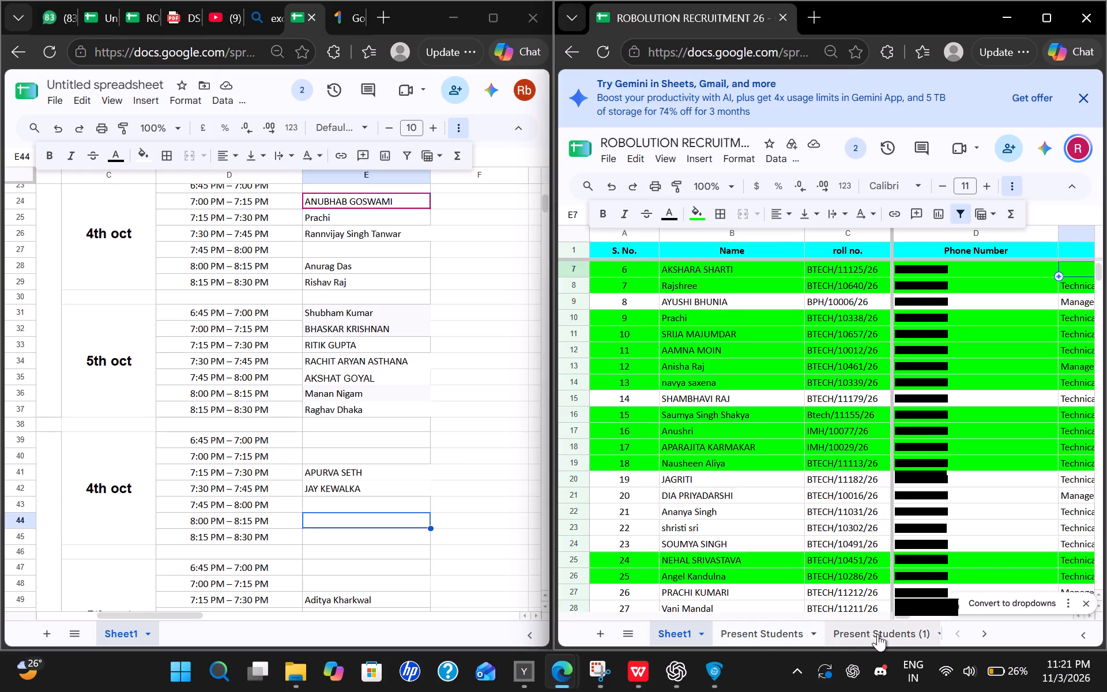
Check the Present Students and Present Students (1) sheets of the recruitment workbook, ending on the sheet named selected.
click(746, 633)
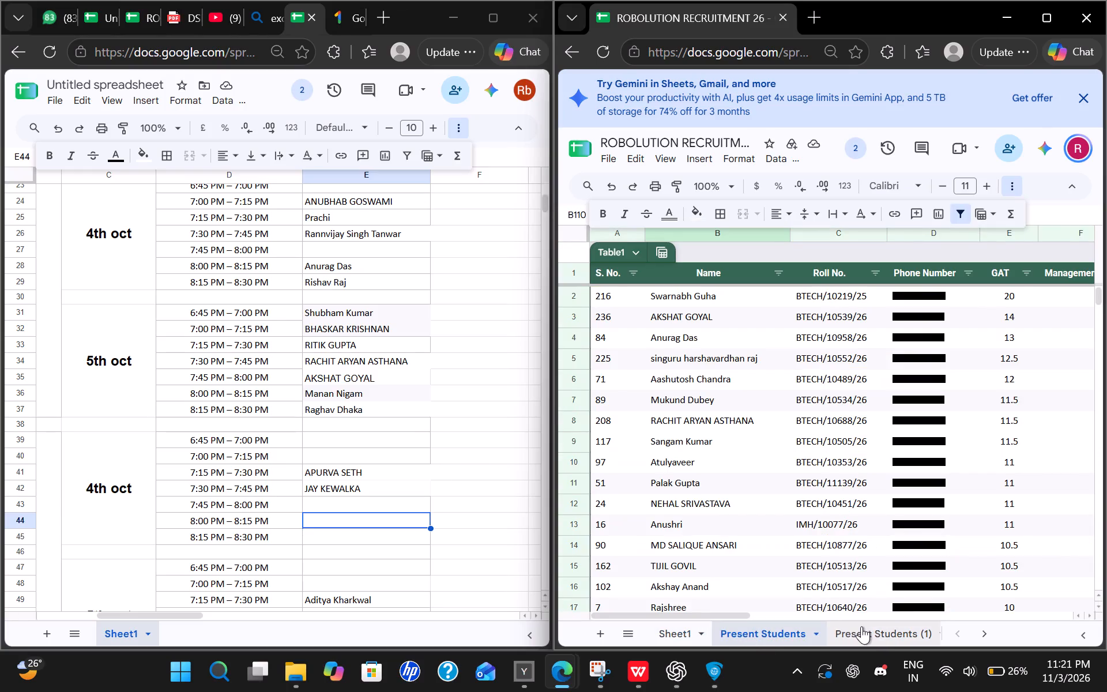
click(861, 625)
scroll(762, 503, up, 1)
scroll(762, 503, right, 1)
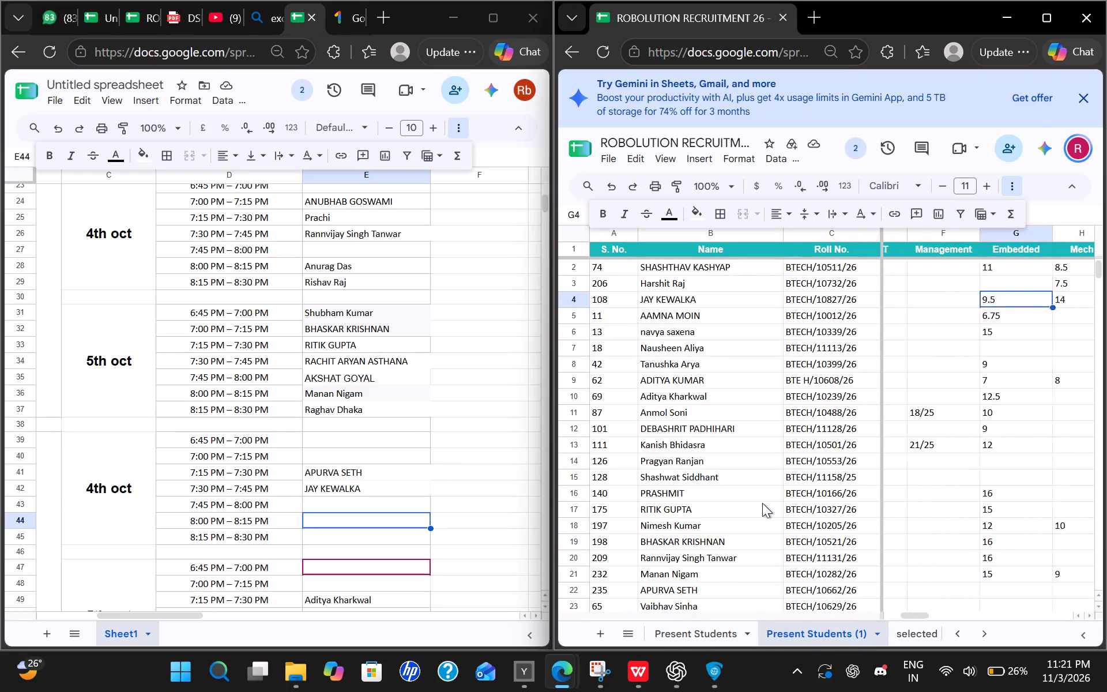
scroll(762, 503, right, 2)
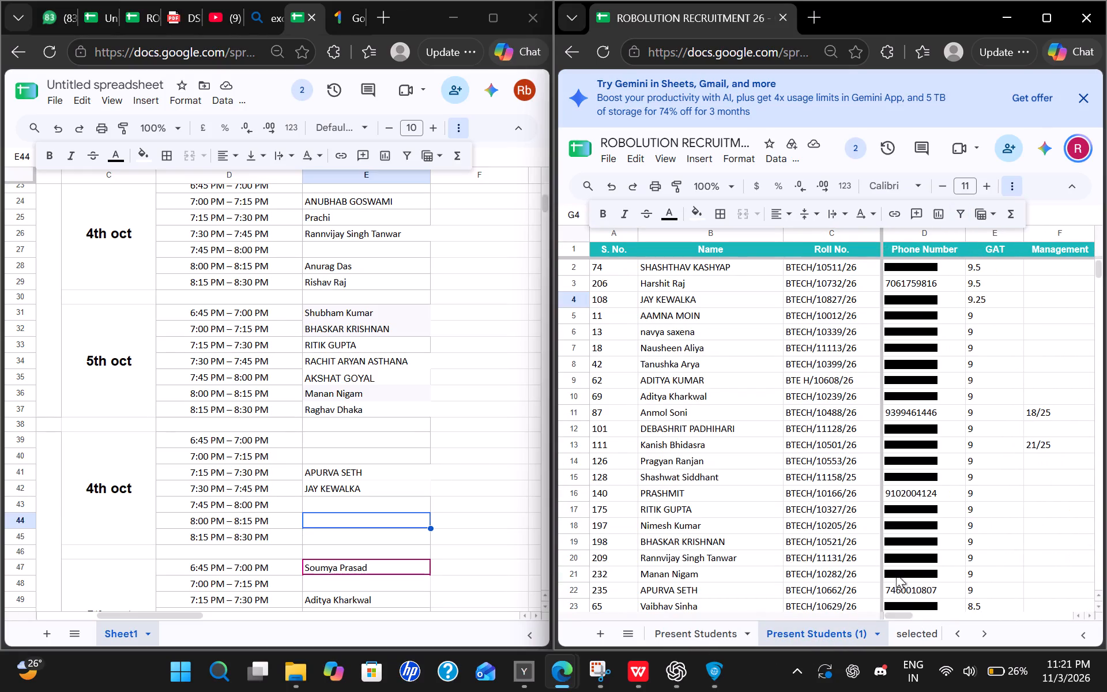
click(908, 629)
Copy the student name from row 19 of the selected sheet into the schedule's 4th oct 7:45 PM – 8:00 PM slot, cell E10.
scroll(508, 429, up, 1)
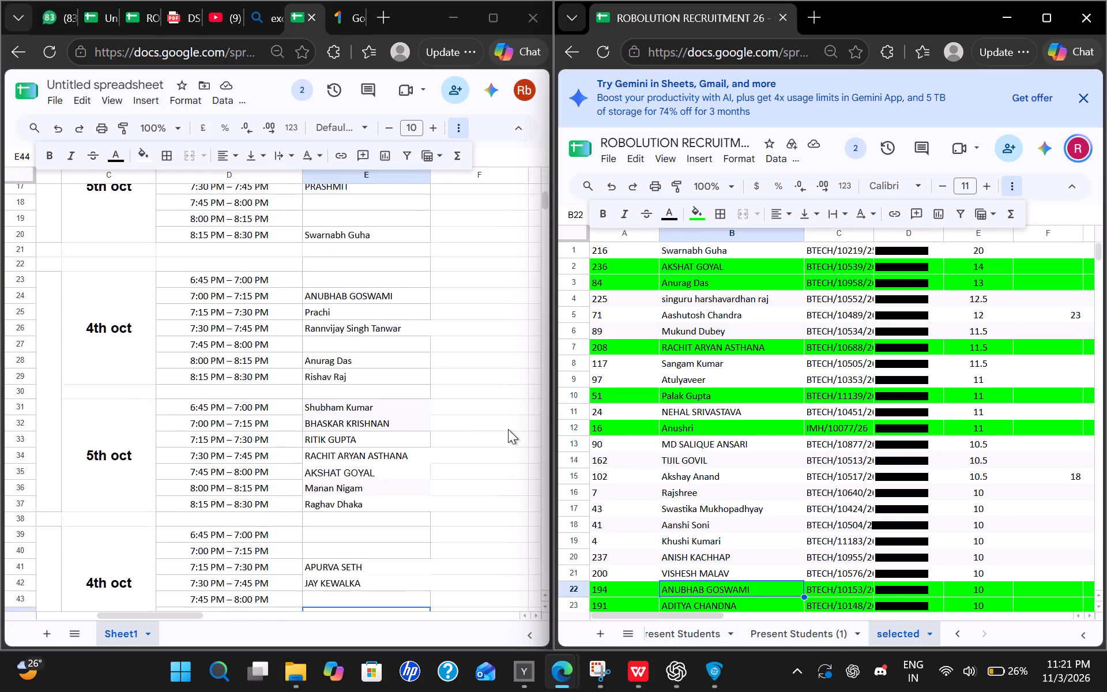
scroll(508, 429, up, 3)
scroll(508, 429, right, 1)
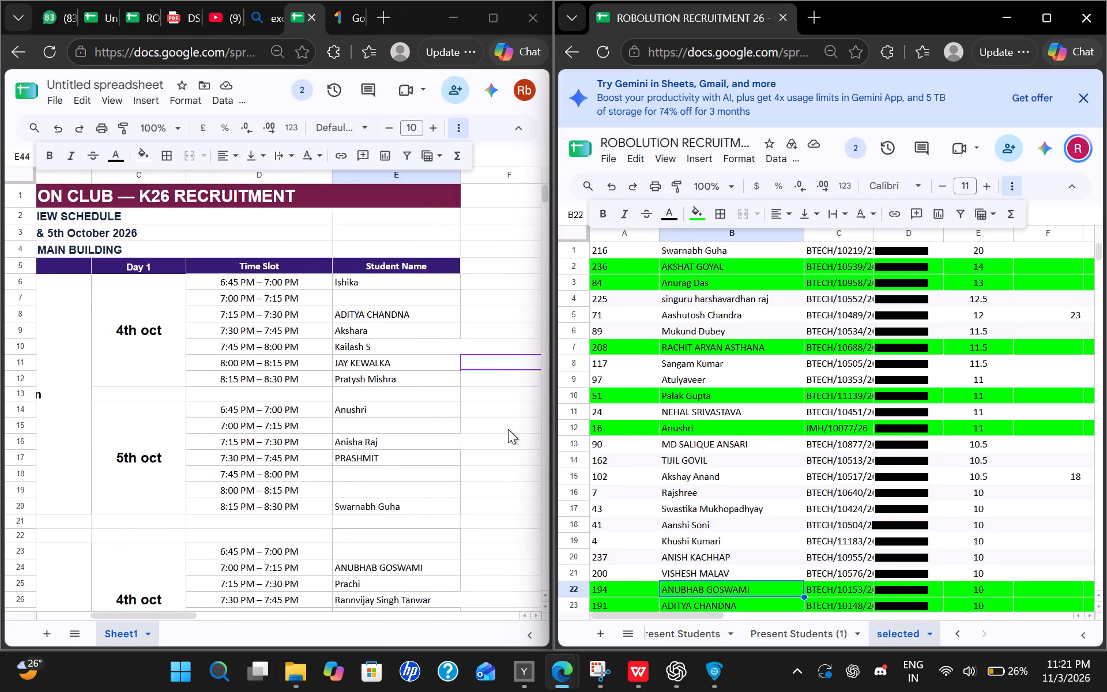
scroll(508, 429, right, 1)
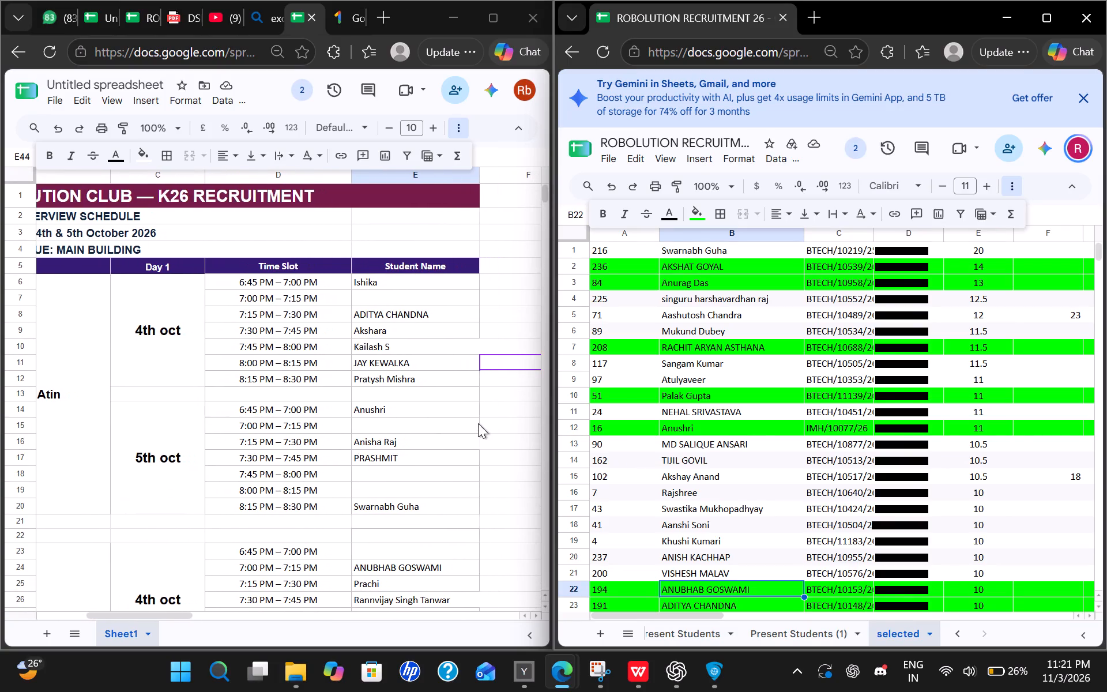
scroll(478, 423, left, 1)
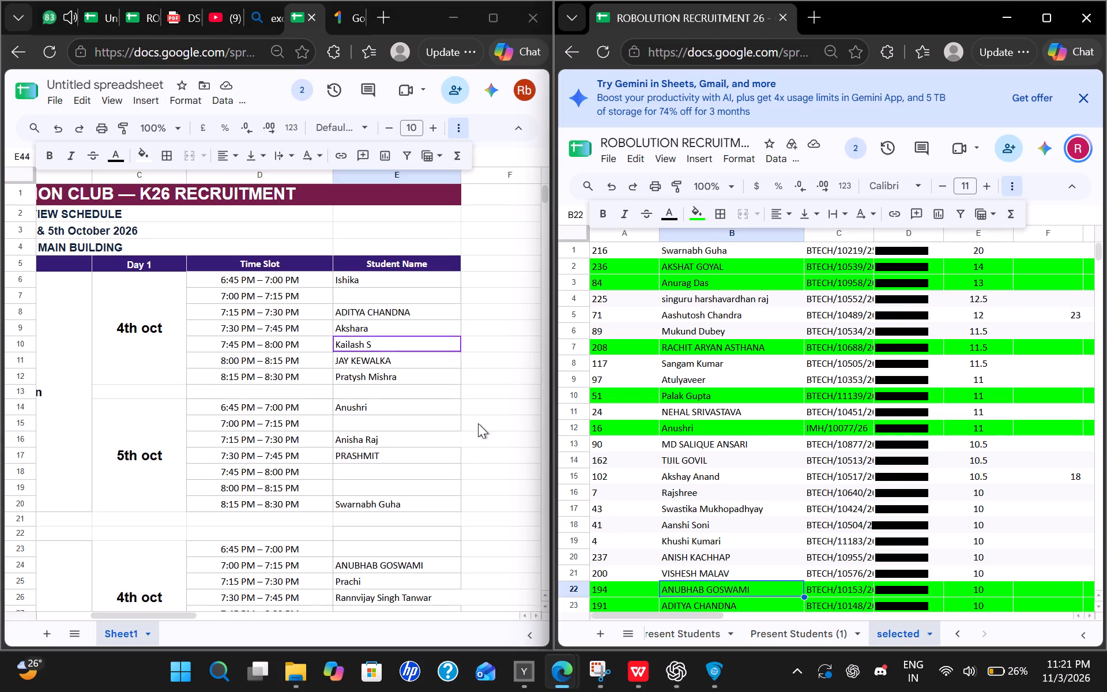
scroll(478, 423, up, 1)
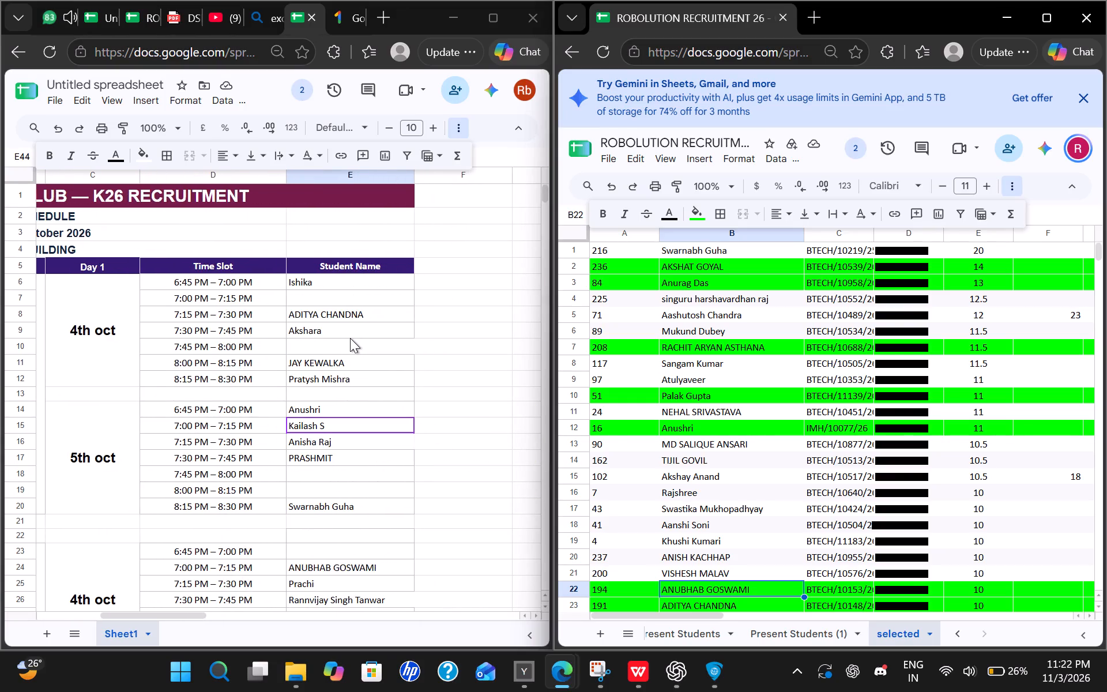
scroll(647, 355, up, 1)
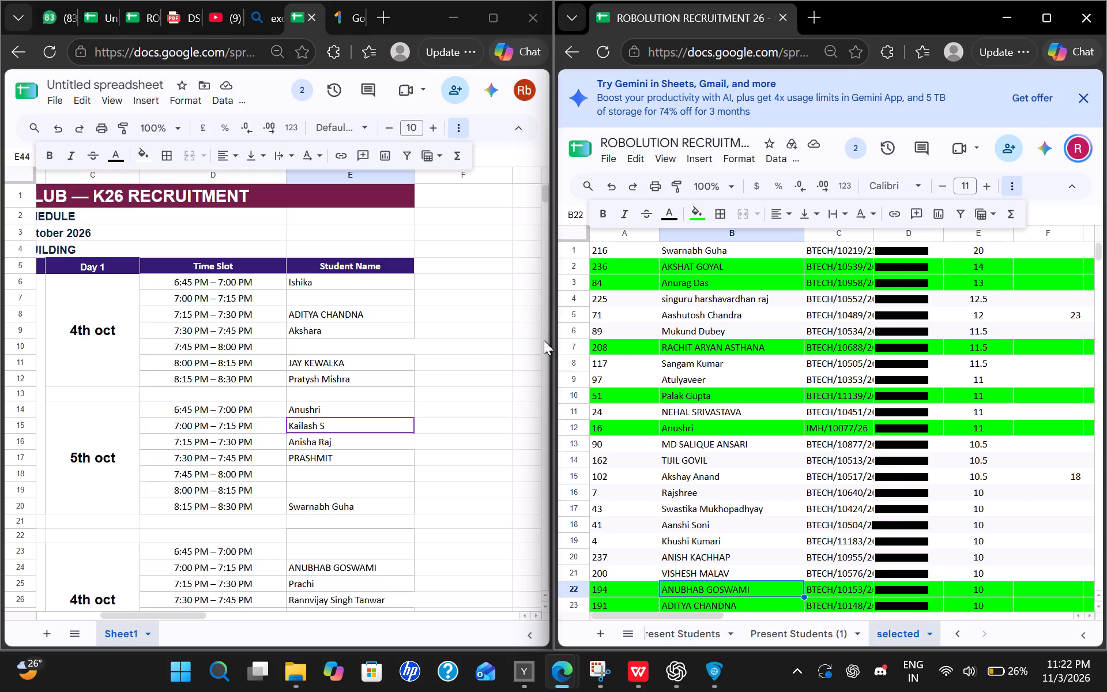
scroll(674, 417, down, 1)
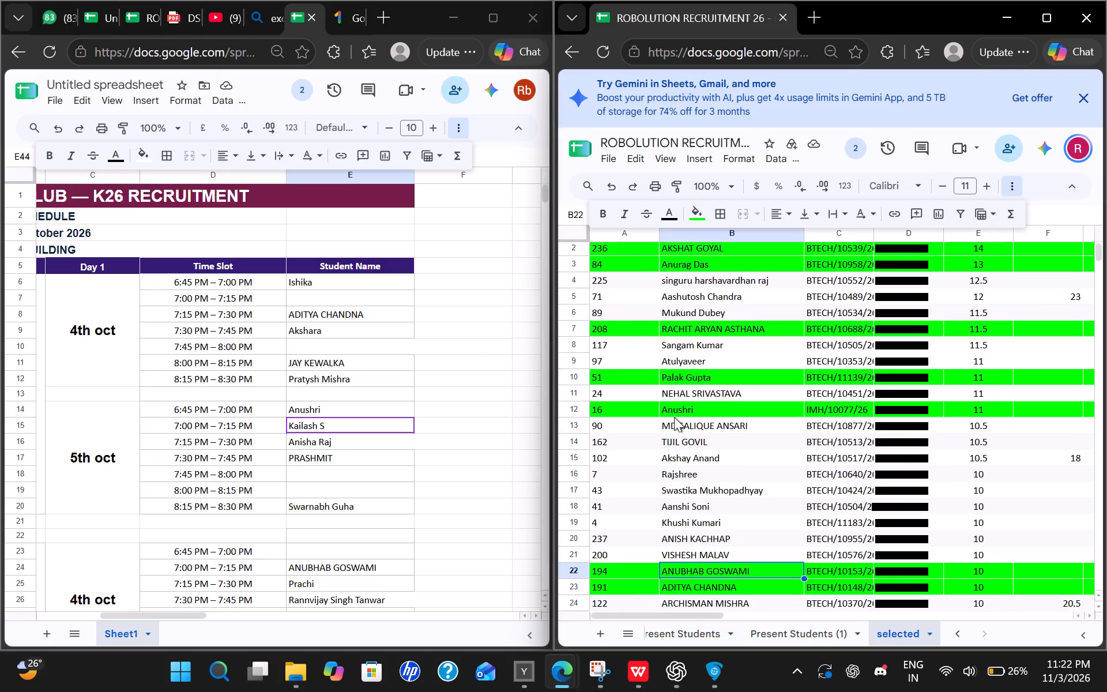
scroll(674, 417, down, 3)
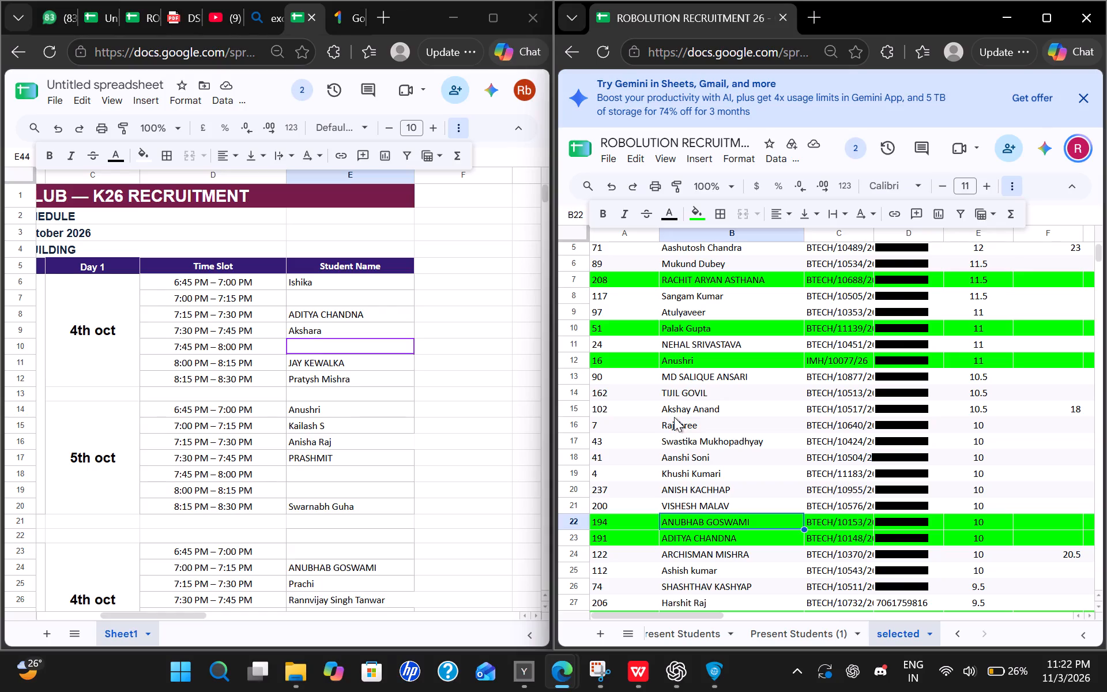
scroll(726, 390, up, 1)
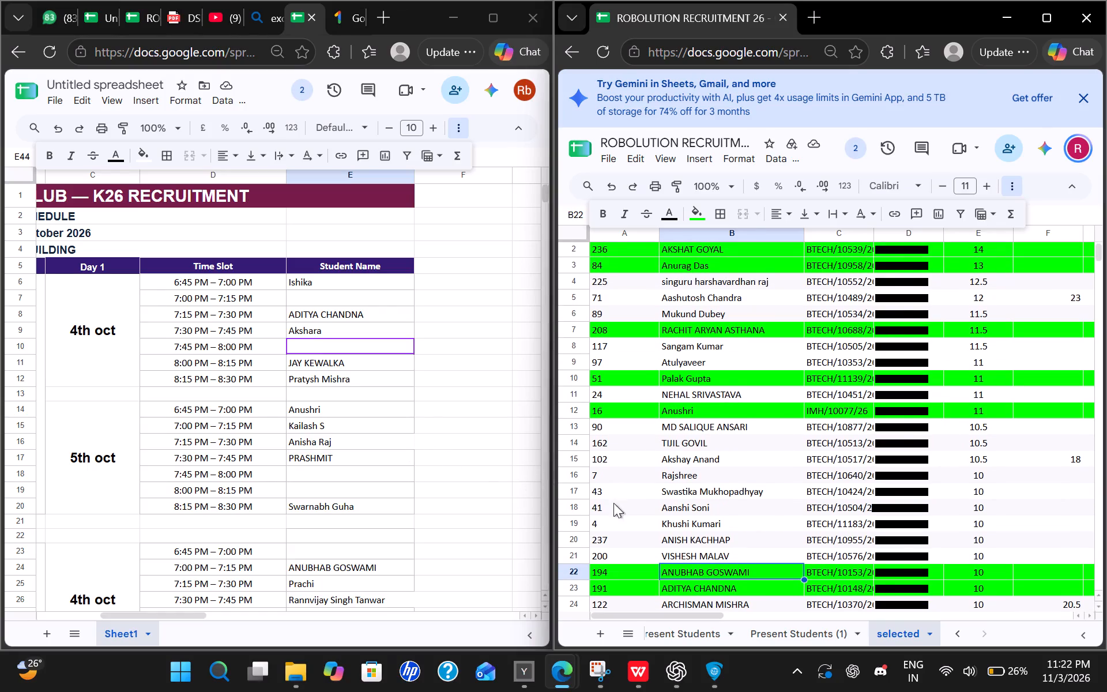
click(681, 526)
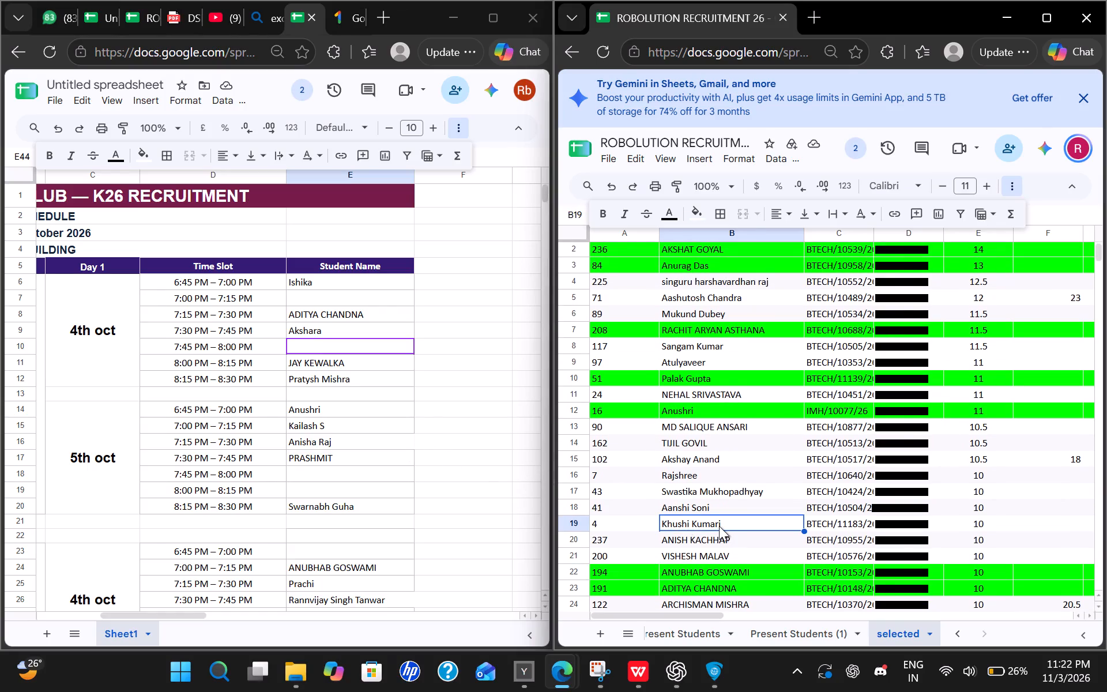
key(ctrl+c)
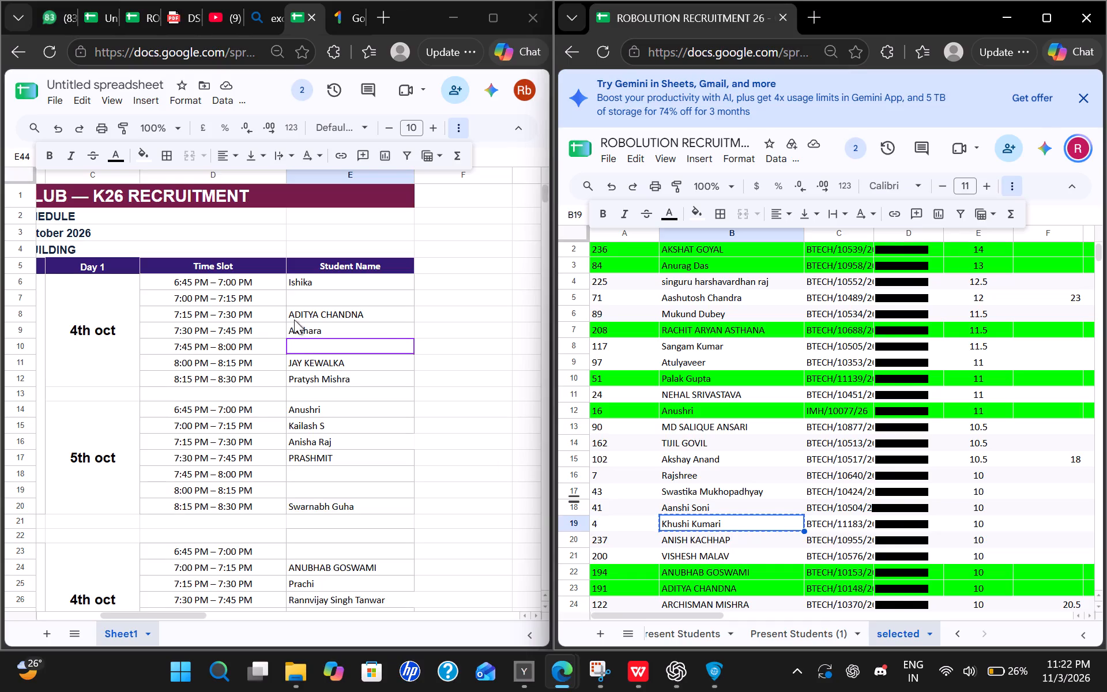
click(301, 344)
key(ctrl+v)
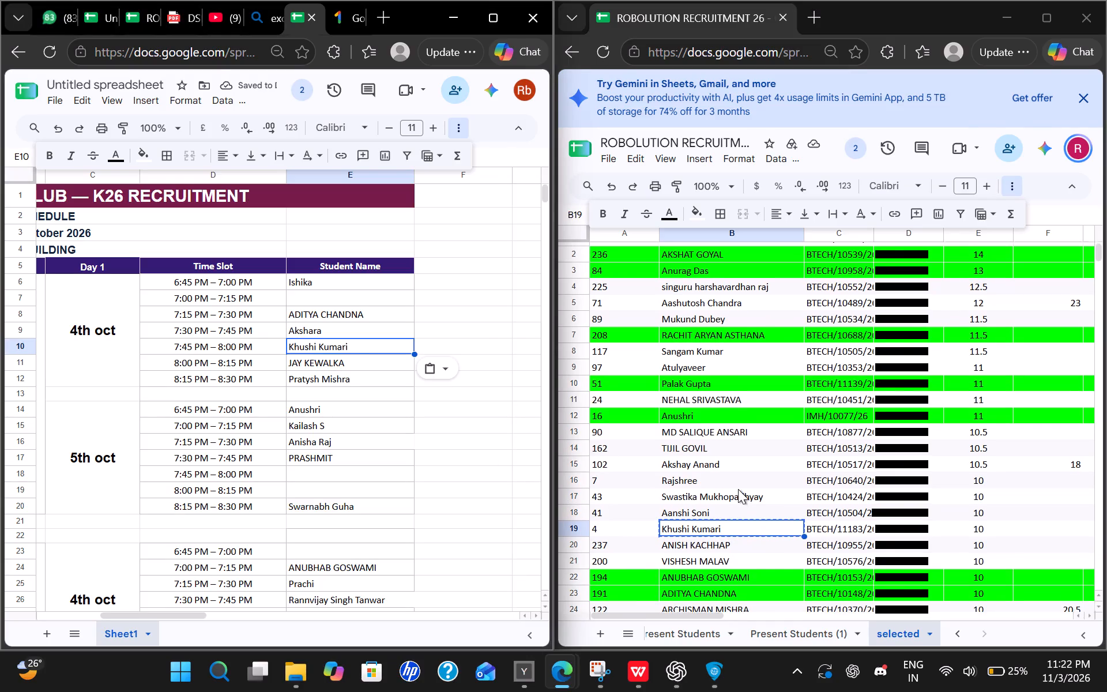
Compare the schedule's 4th and 5th oct slots in rows 5 to 43 with the students in rows 1 to 23 of the selected sheet.
scroll(738, 489, up, 1)
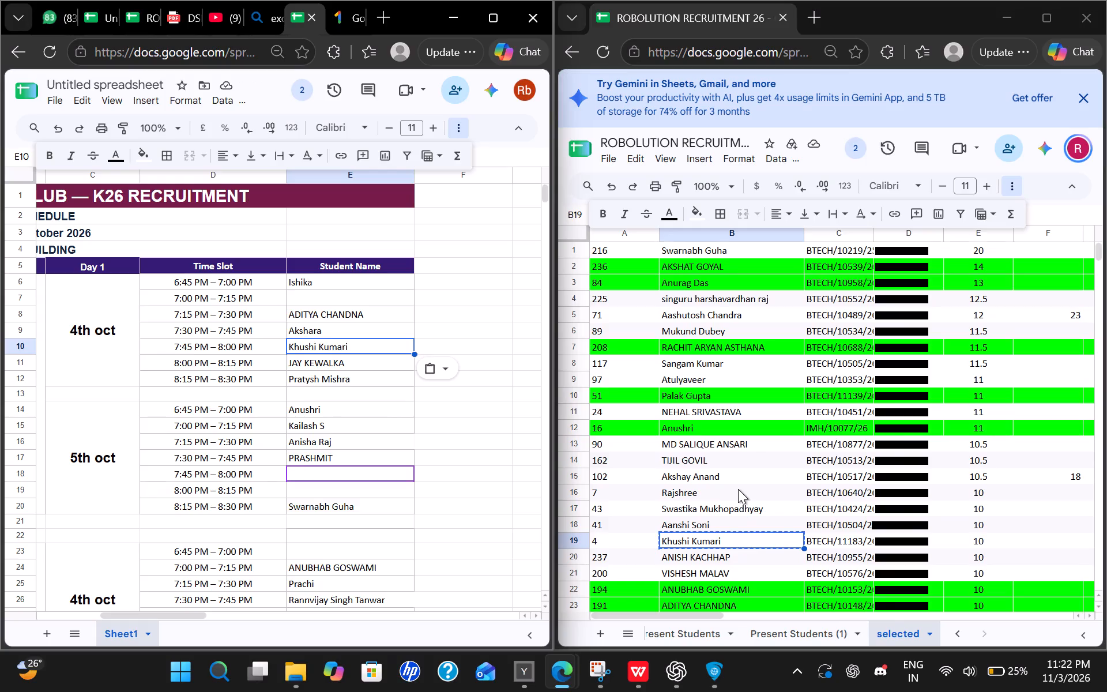
click(780, 514)
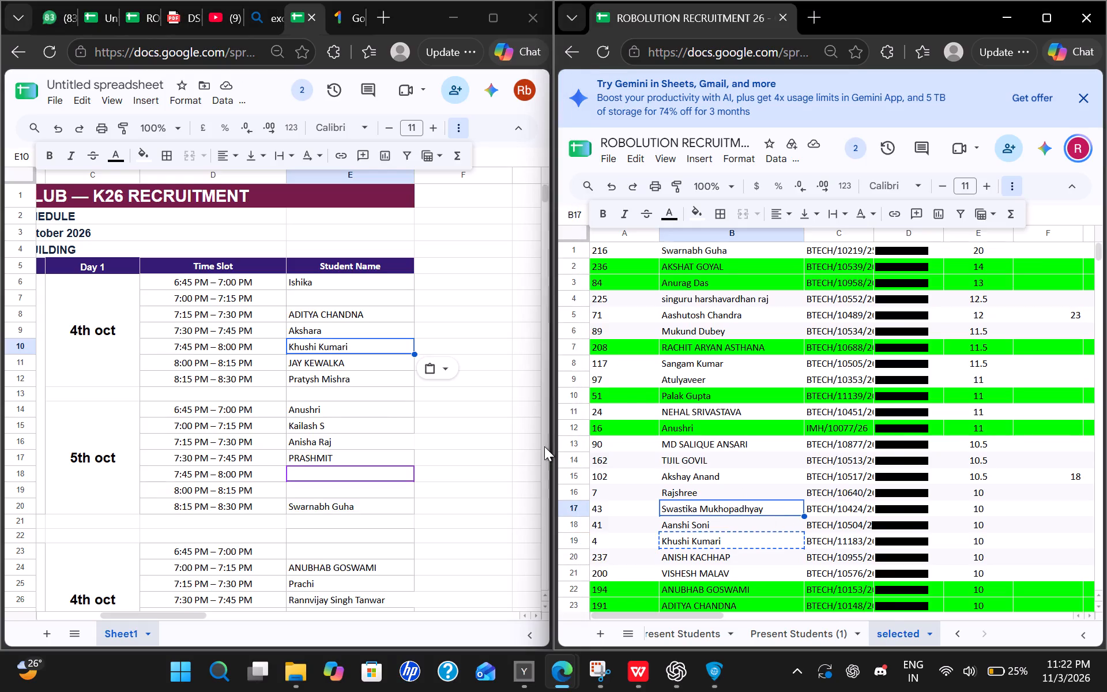
scroll(645, 385, up, 2)
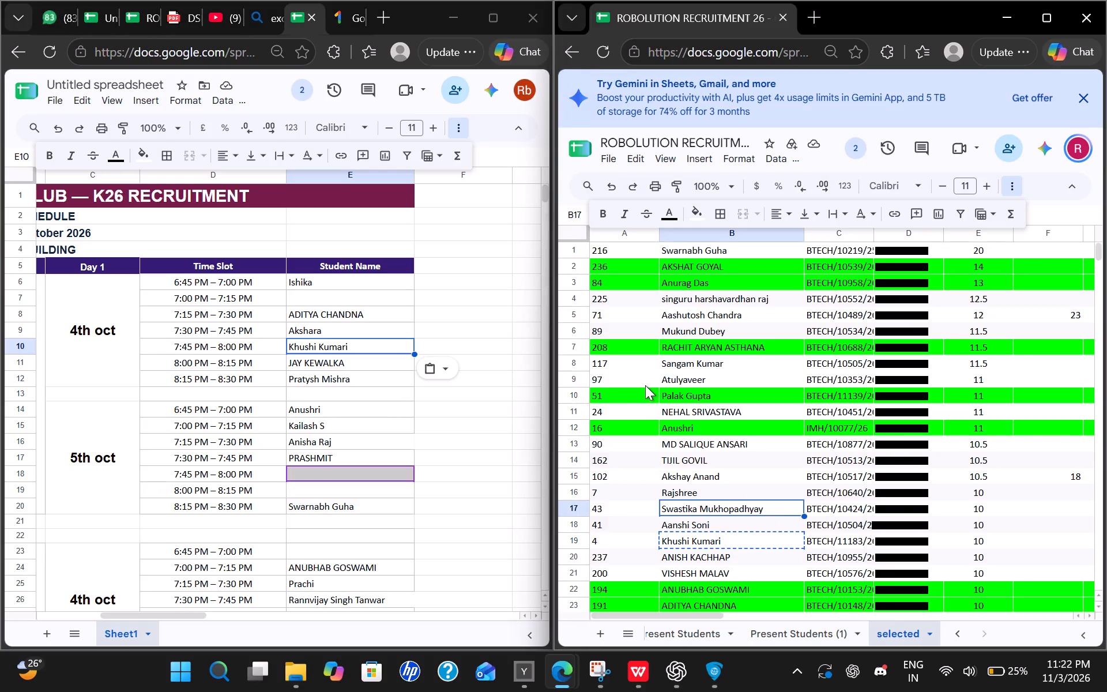
scroll(645, 385, up, 1)
scroll(384, 472, down, 2)
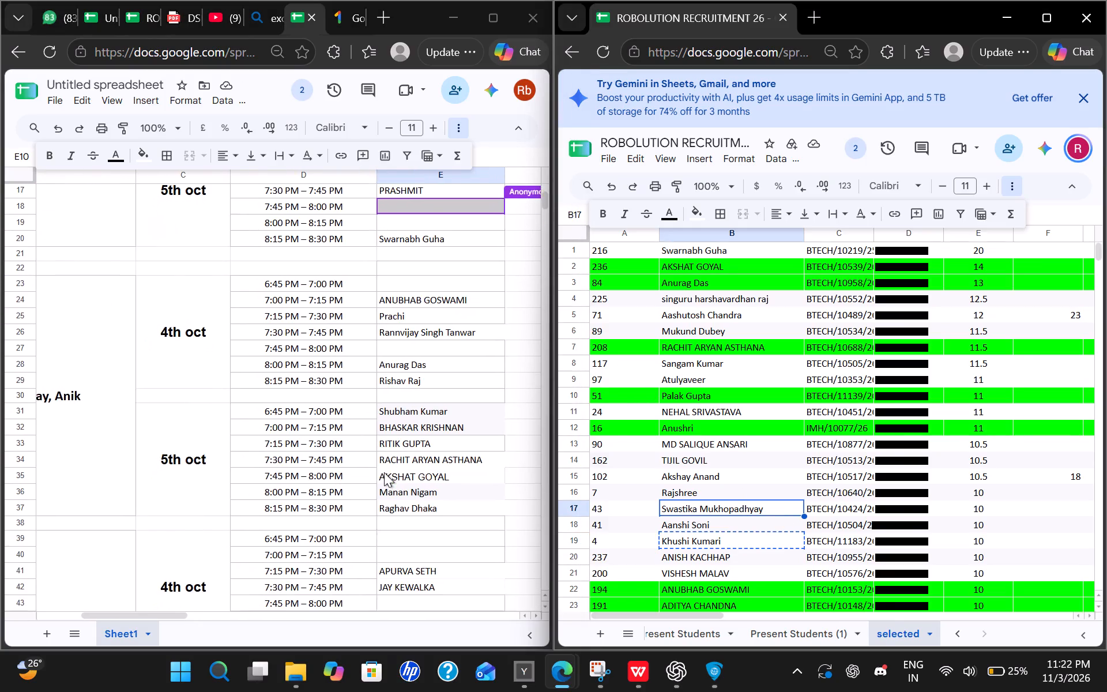
scroll(384, 472, up, 2)
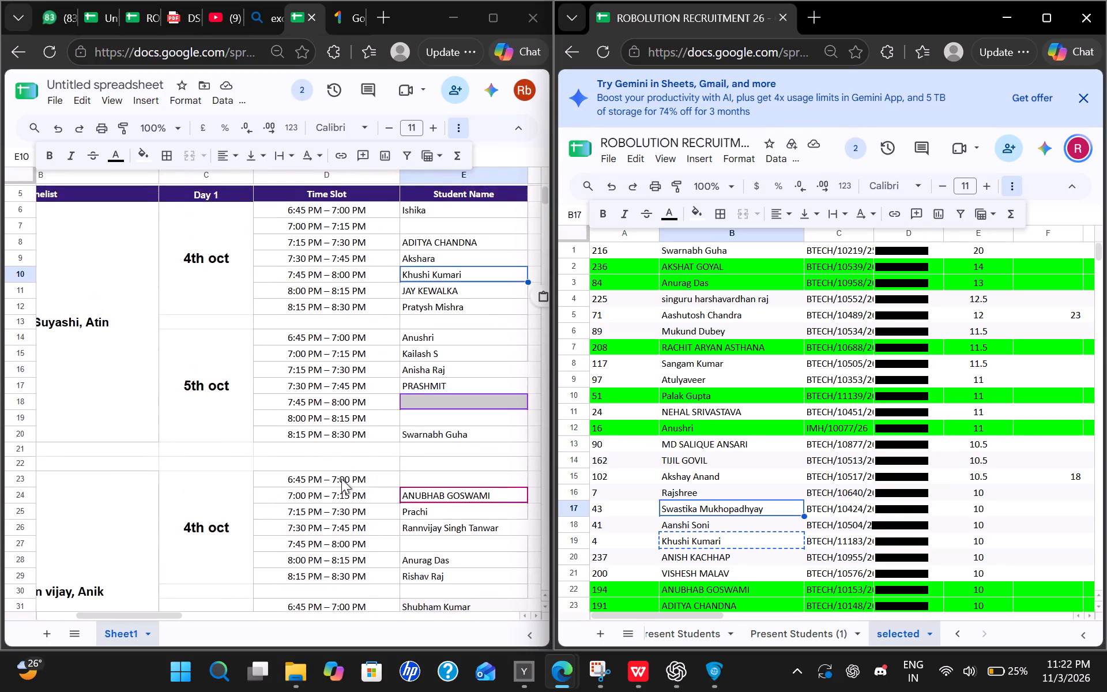
scroll(341, 479, left, 1)
click(514, 409)
scroll(514, 409, up, 1)
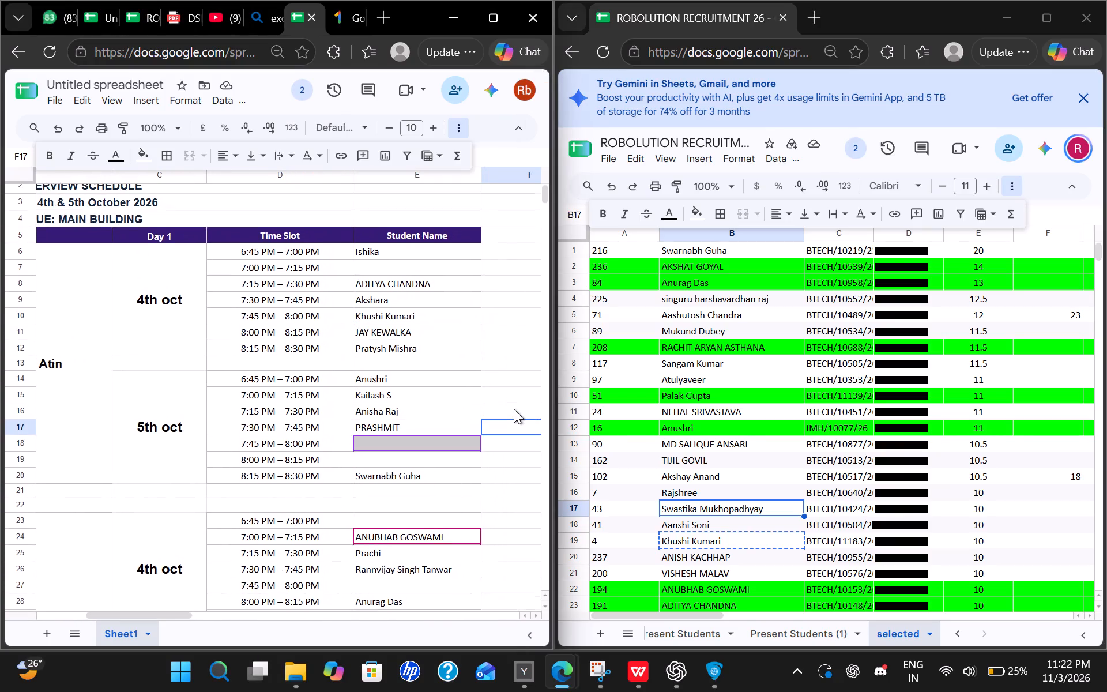
scroll(514, 409, up, 1)
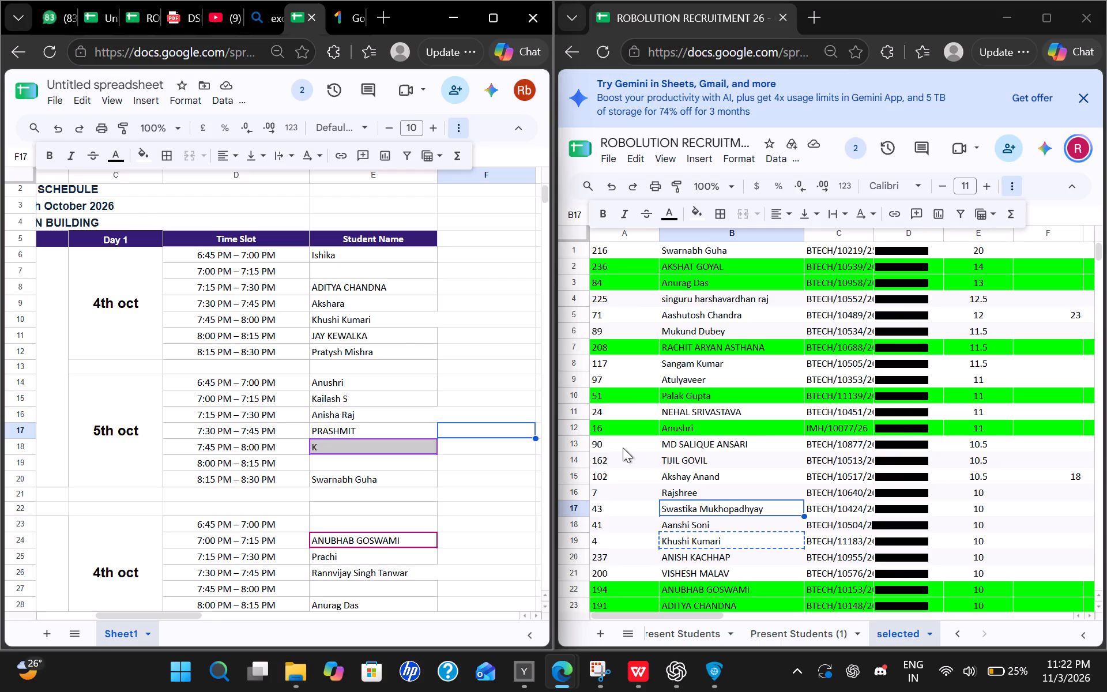
scroll(623, 447, right, 1)
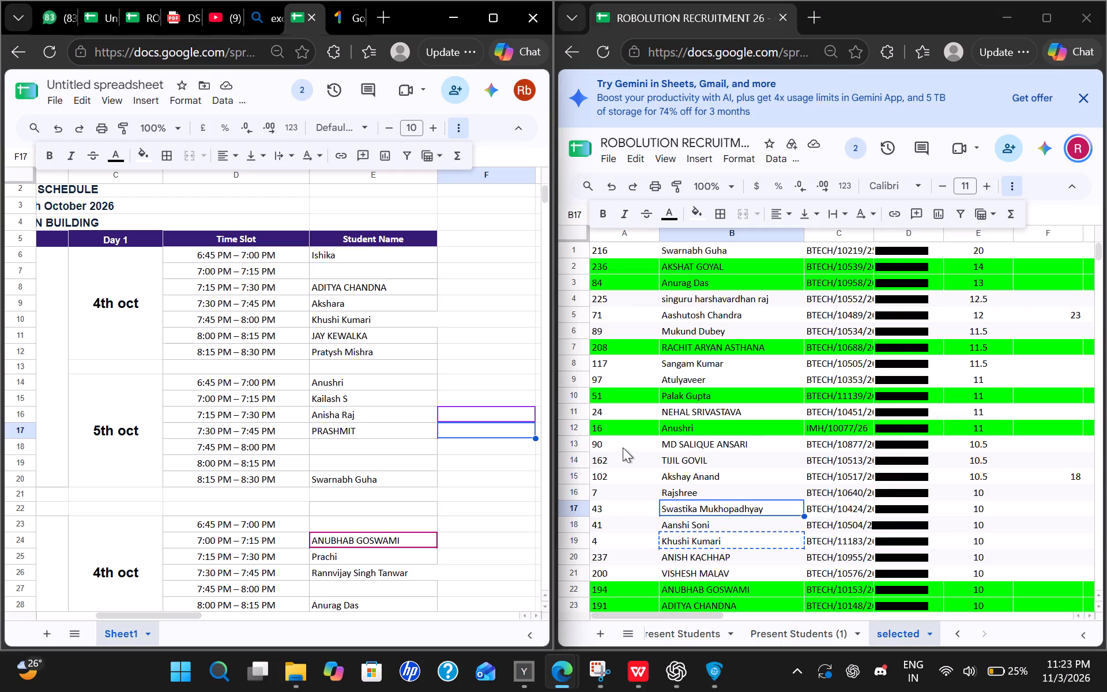
scroll(623, 447, up, 1)
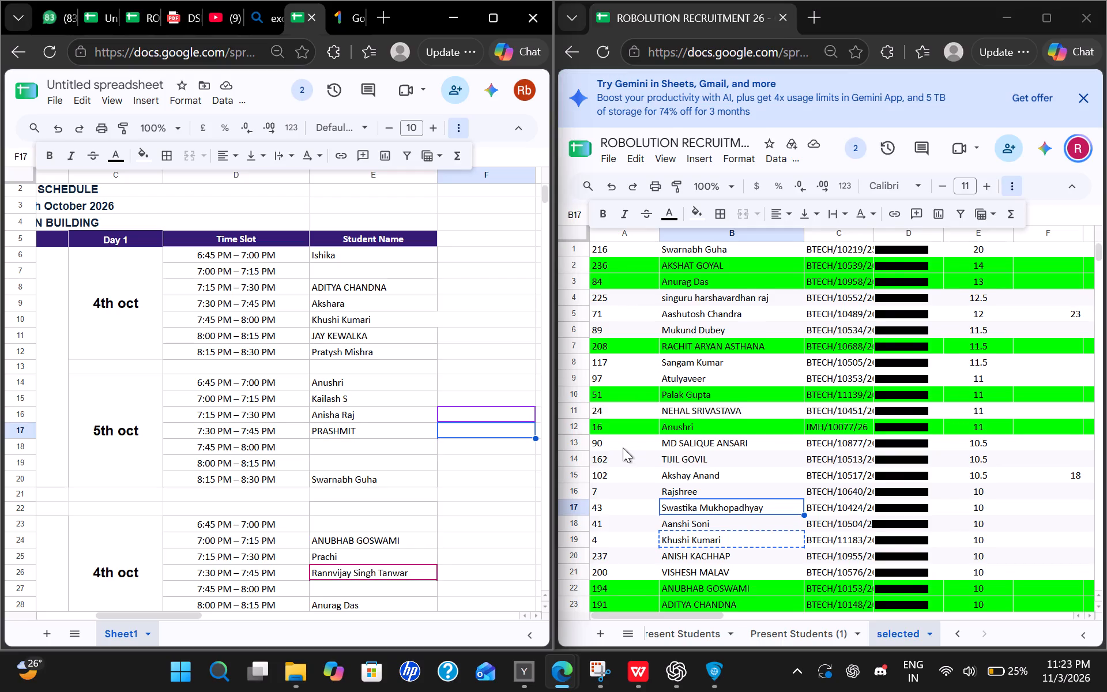
scroll(623, 447, left, 1)
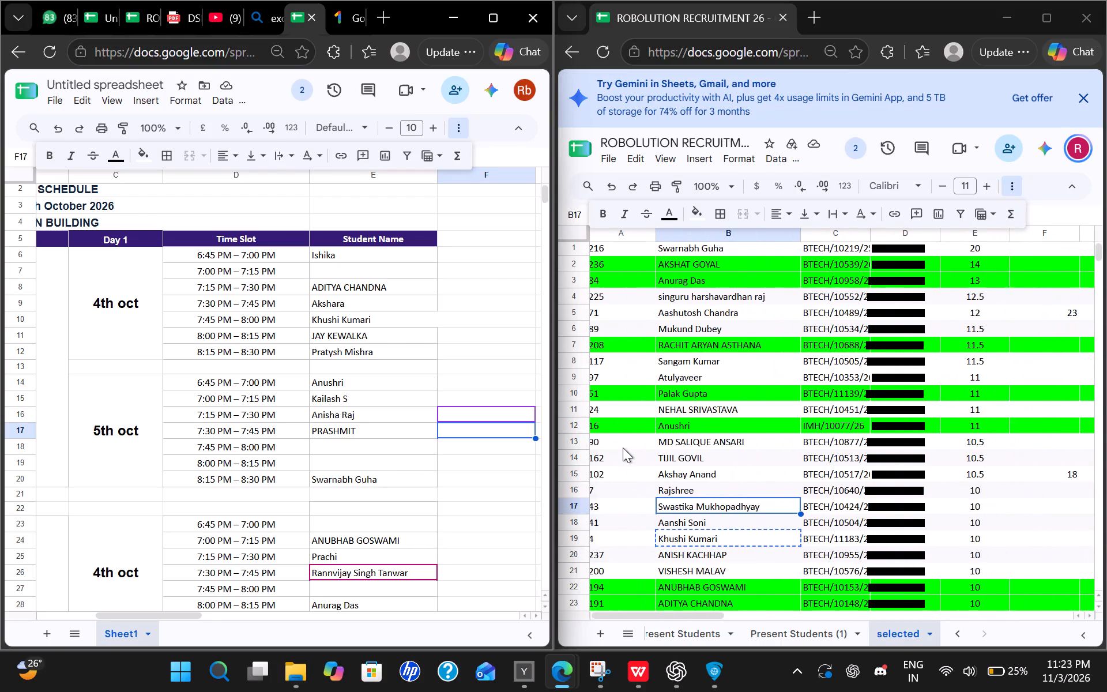
scroll(623, 447, left, 1)
scroll(623, 447, right, 1)
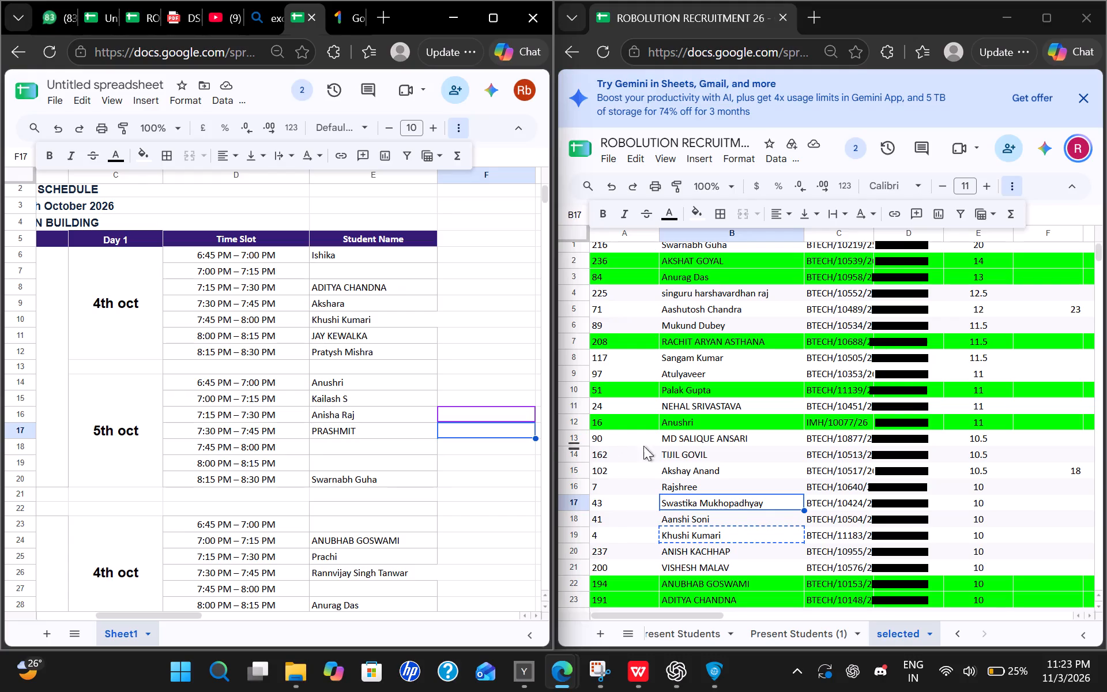
Examine the student names, green markings and scores in rows 10 to 64 of the selected sheet.
scroll(672, 450, down, 1)
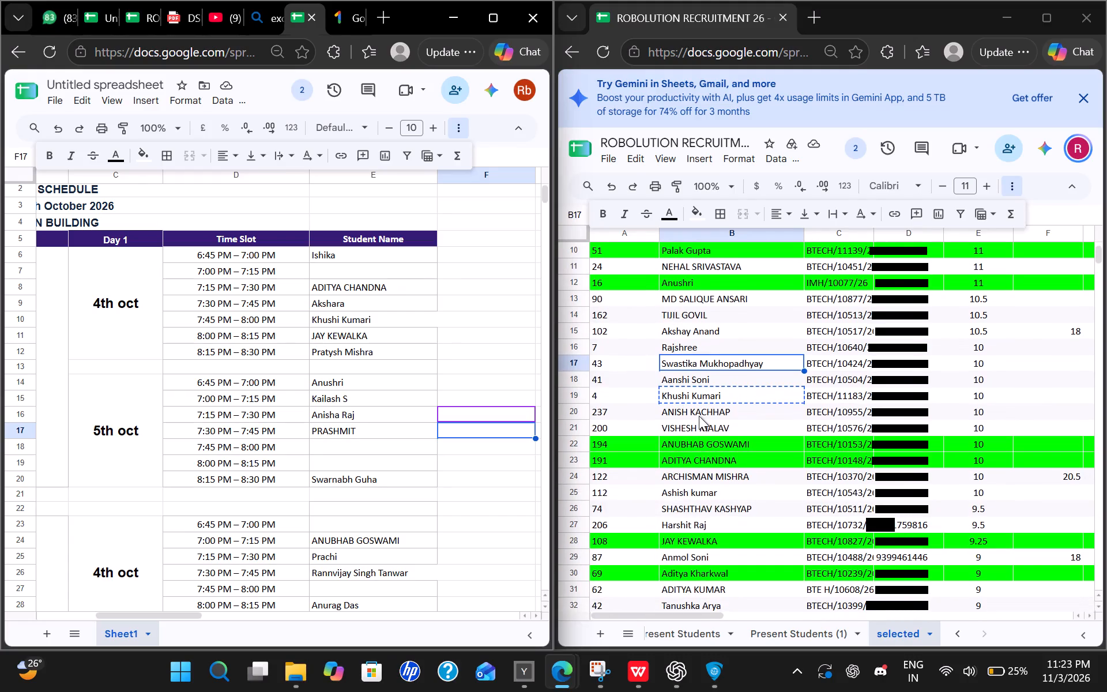
scroll(699, 416, down, 1)
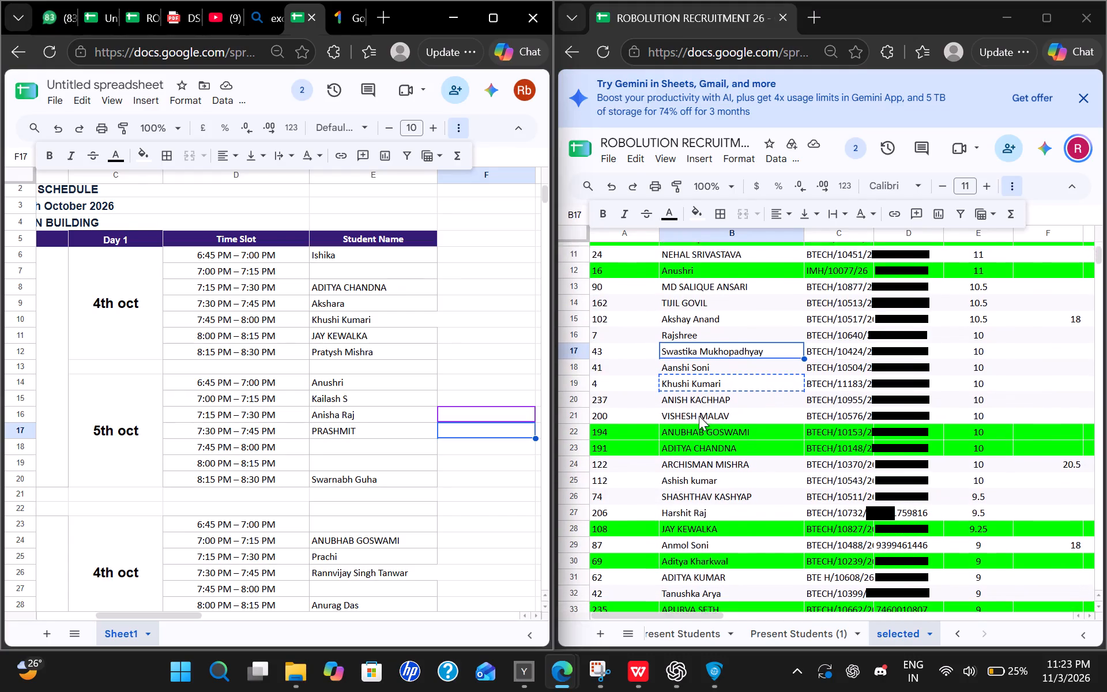
scroll(699, 416, down, 3)
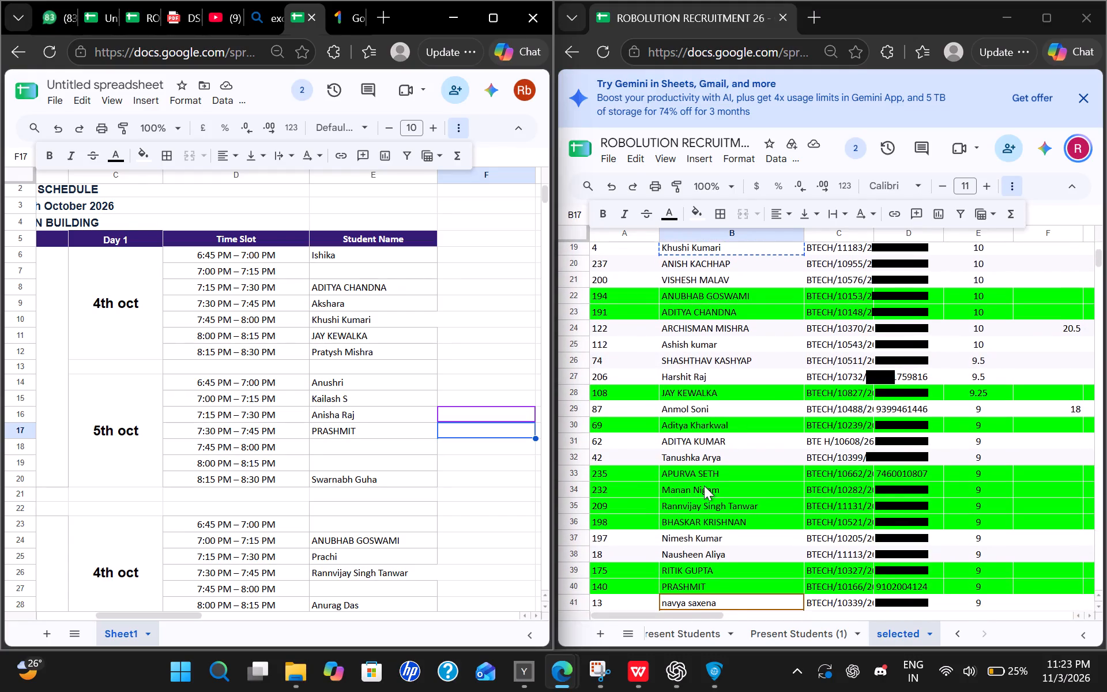
scroll(704, 486, down, 1)
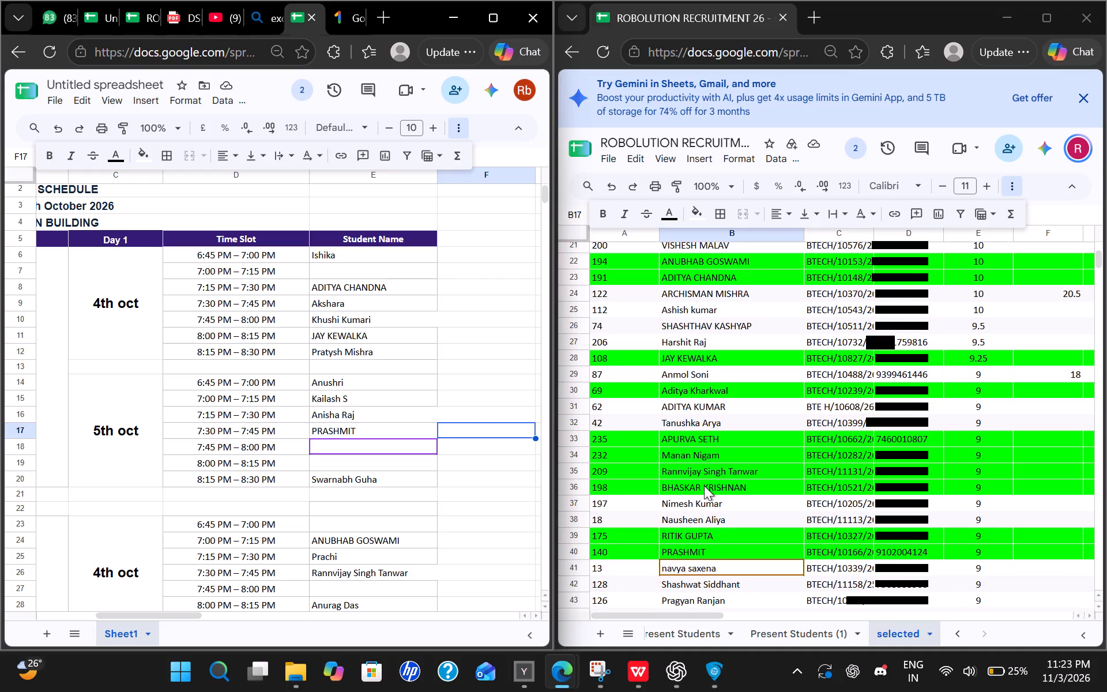
scroll(704, 486, down, 1)
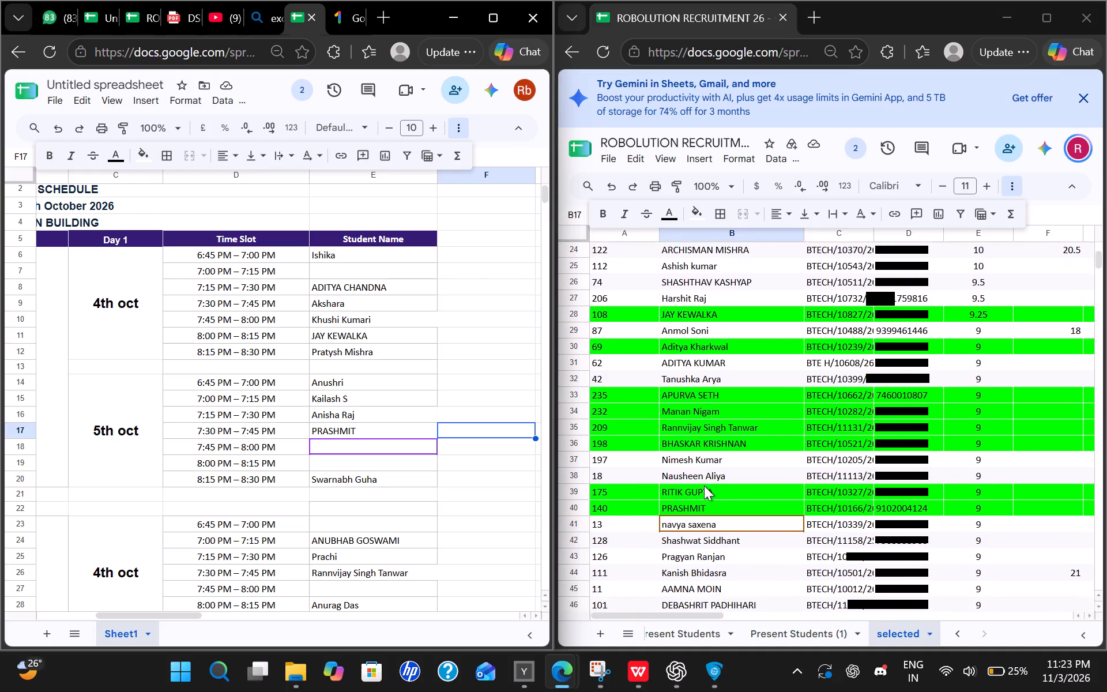
scroll(704, 486, down, 2)
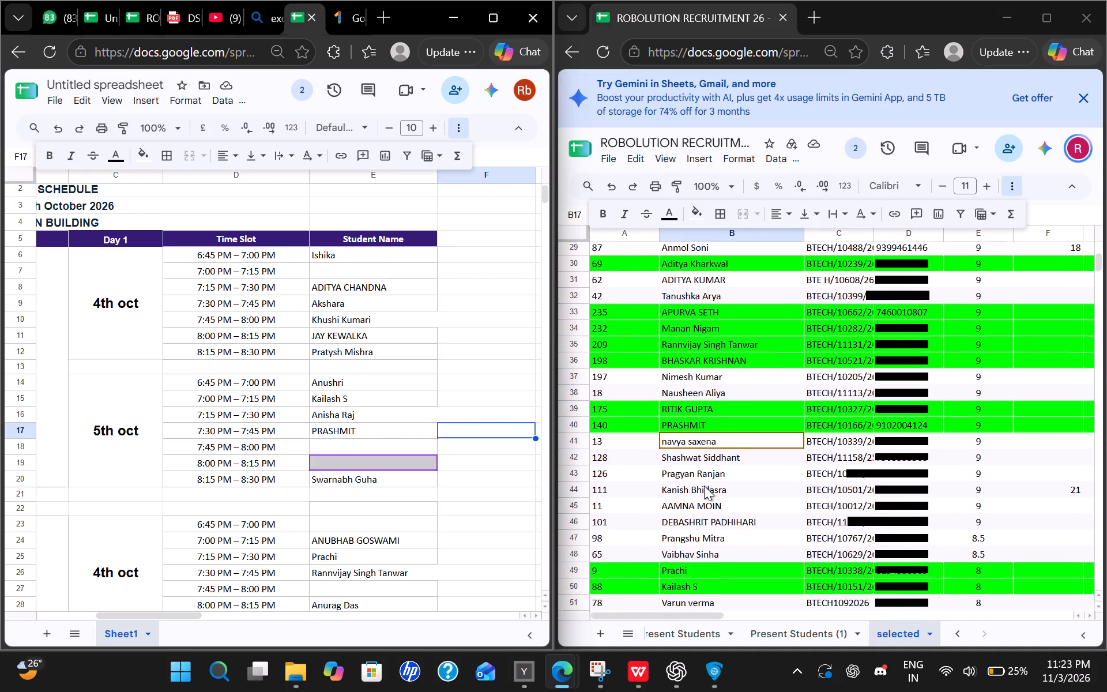
scroll(704, 486, left, 2)
scroll(704, 486, down, 1)
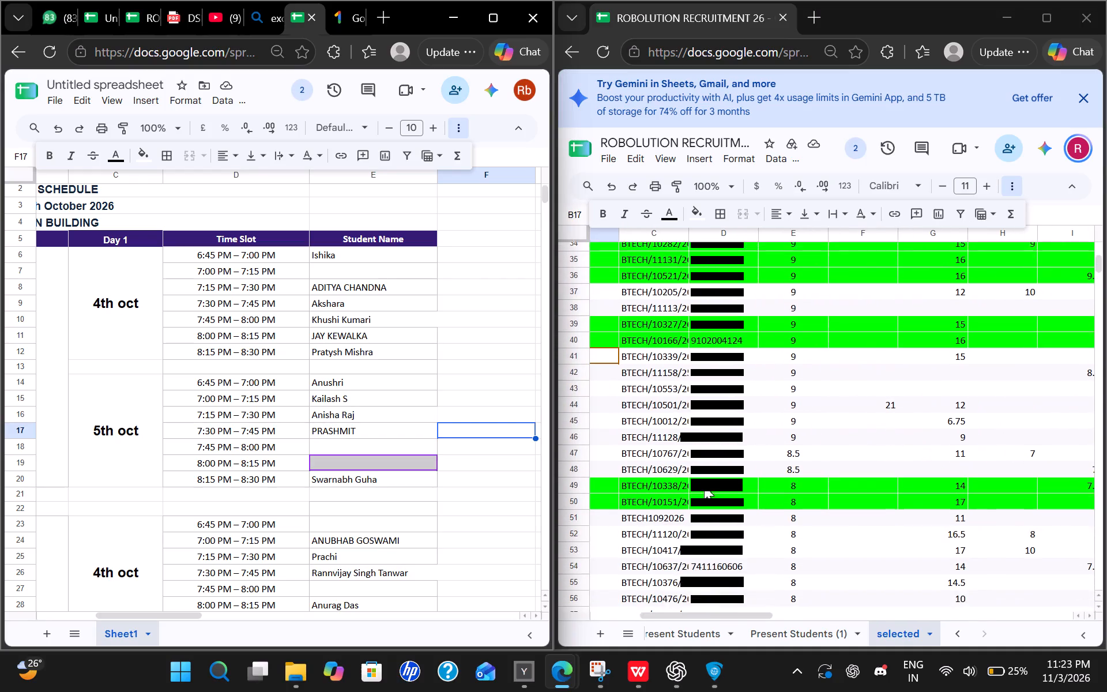
scroll(704, 486, down, 1)
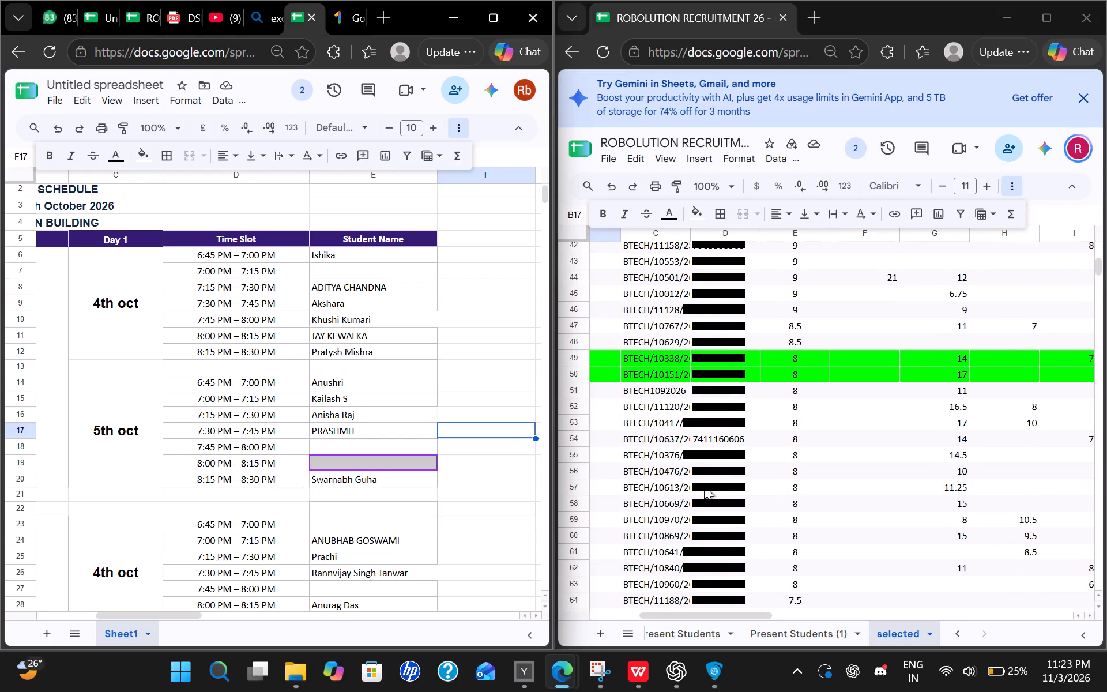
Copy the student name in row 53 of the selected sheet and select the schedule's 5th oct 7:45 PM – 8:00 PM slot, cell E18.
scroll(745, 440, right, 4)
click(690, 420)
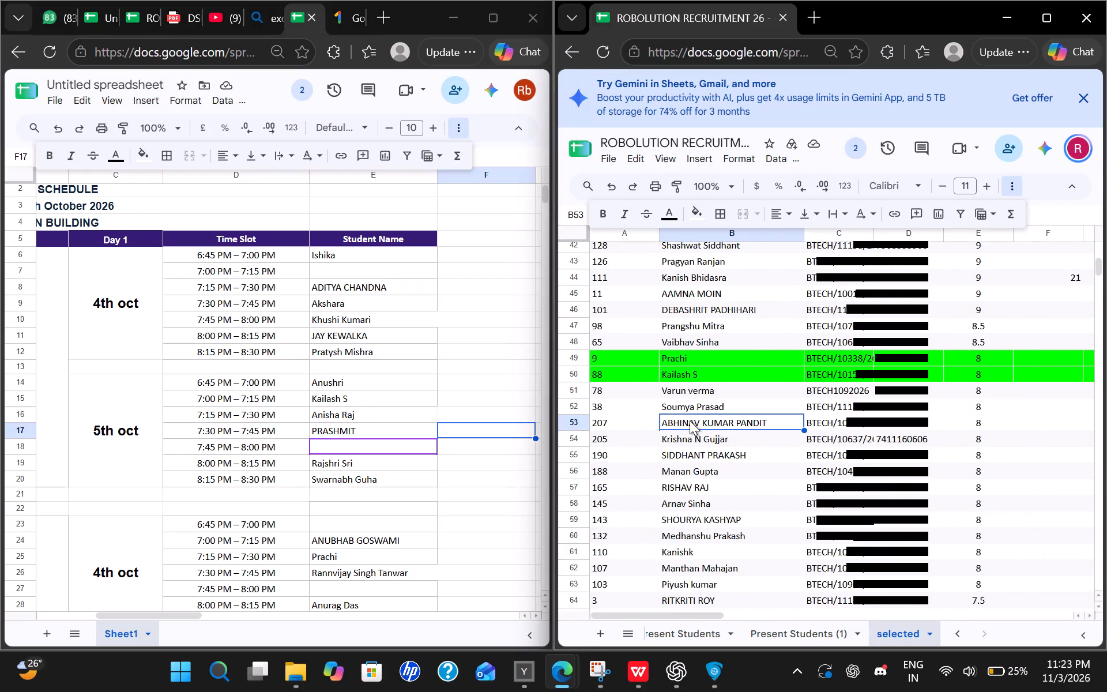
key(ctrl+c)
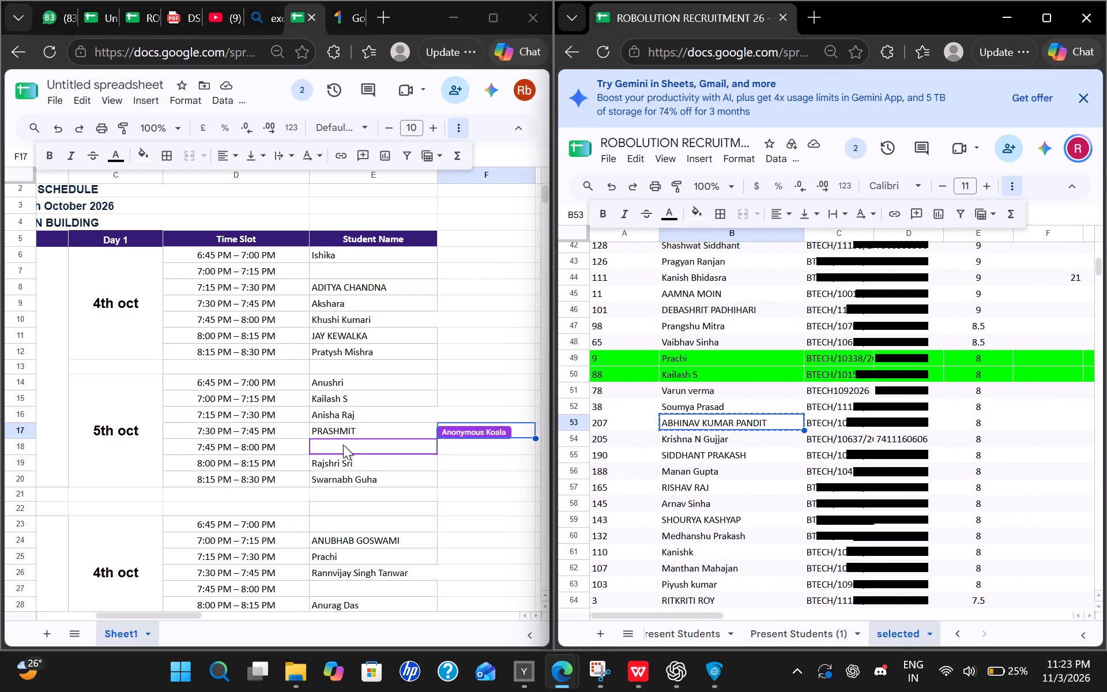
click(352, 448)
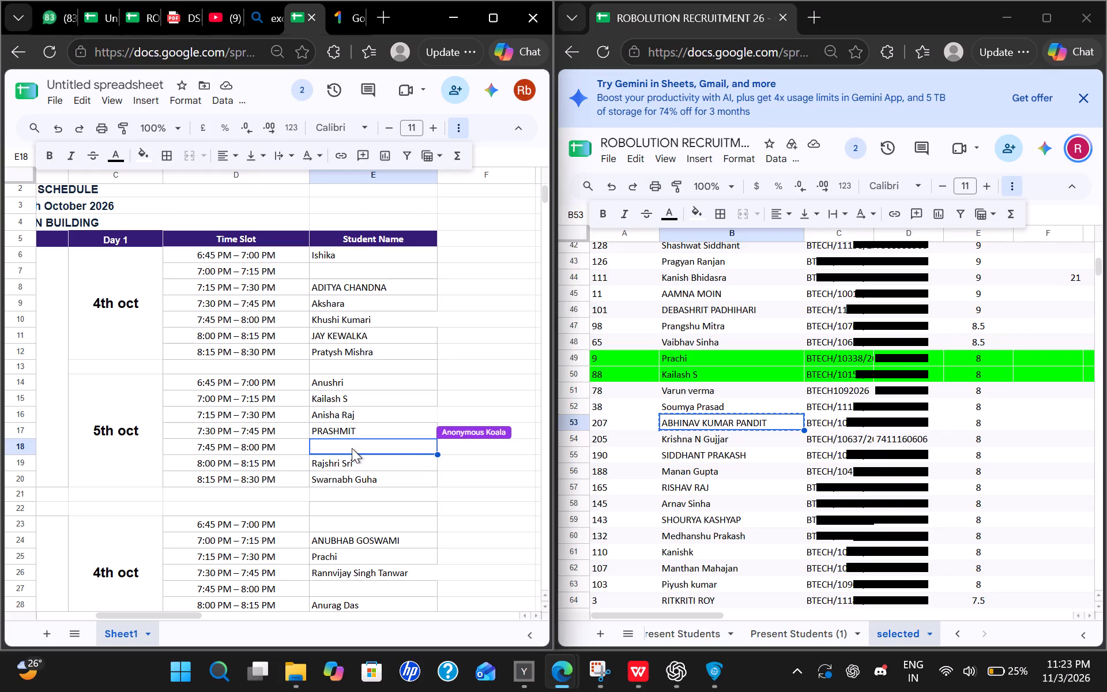
Check the schedule's Panel 1 to Panel 3 slots against the names and green markings in rows 1 to 64 of the selected sheet.
scroll(397, 460, down, 1)
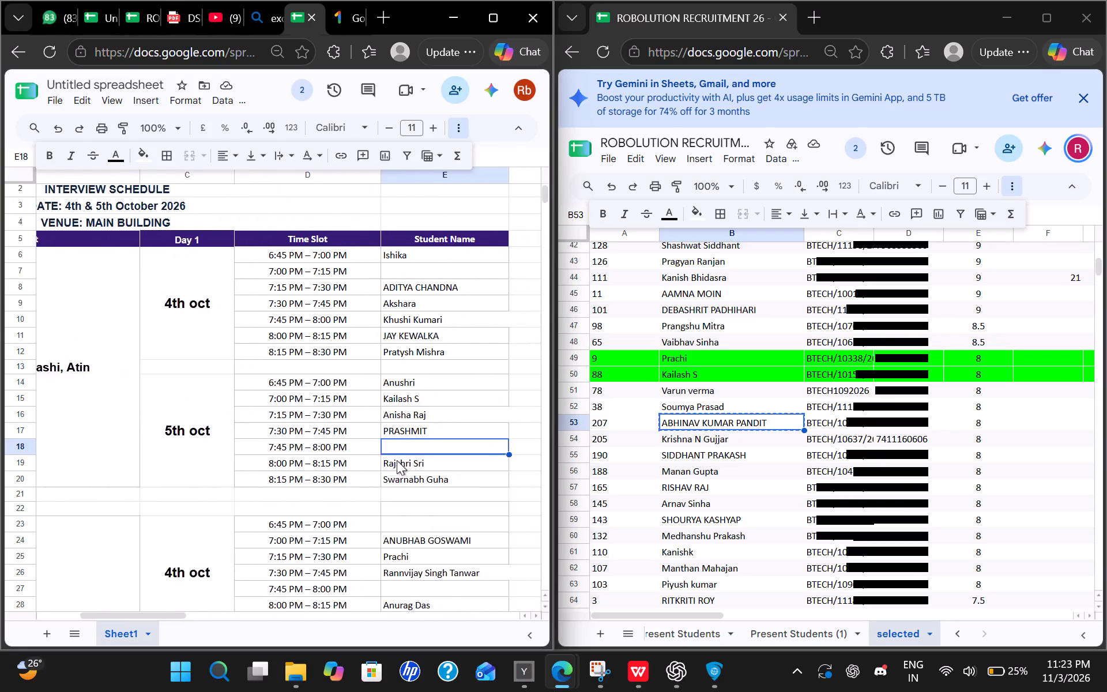
scroll(397, 460, down, 1)
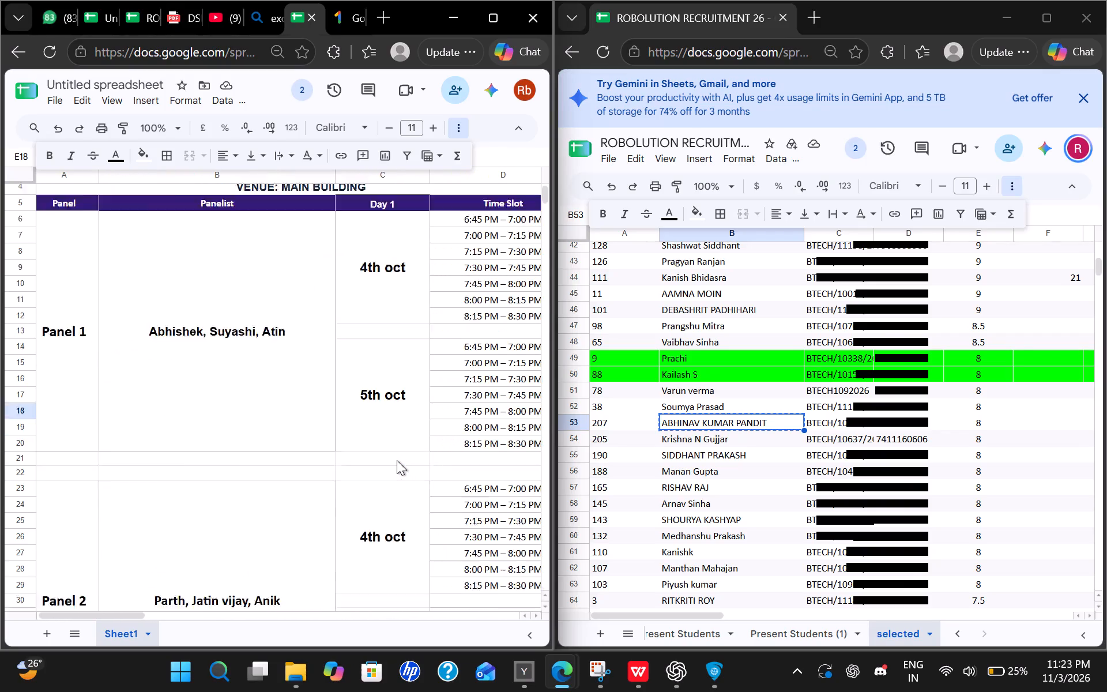
scroll(397, 460, down, 1)
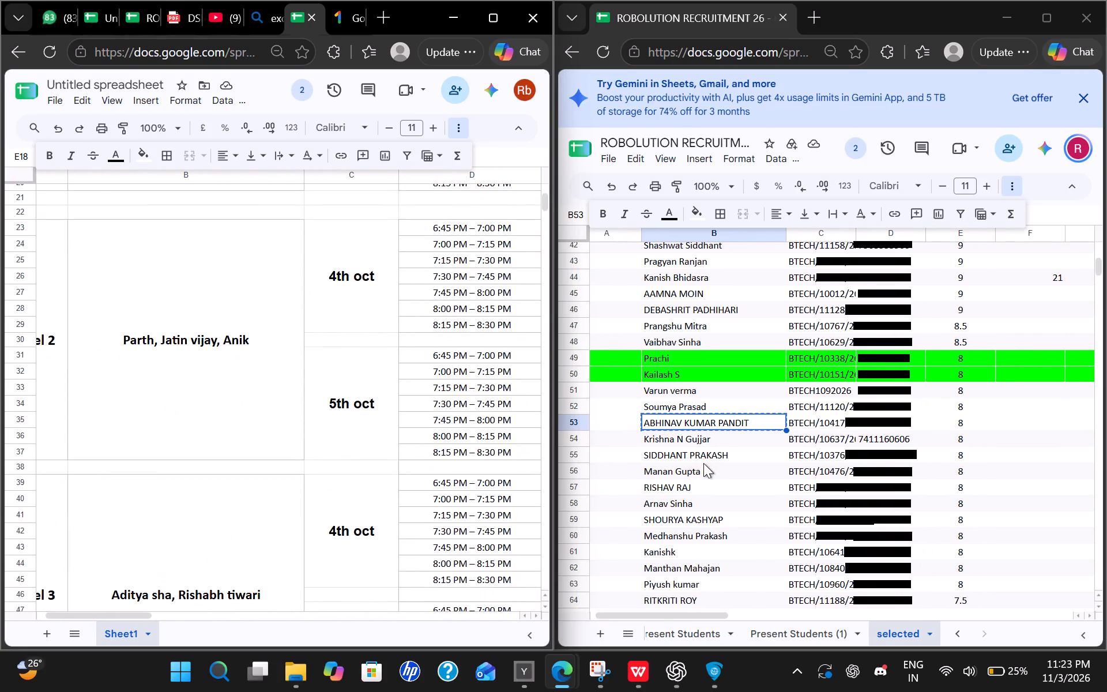
scroll(426, 494, left, 2)
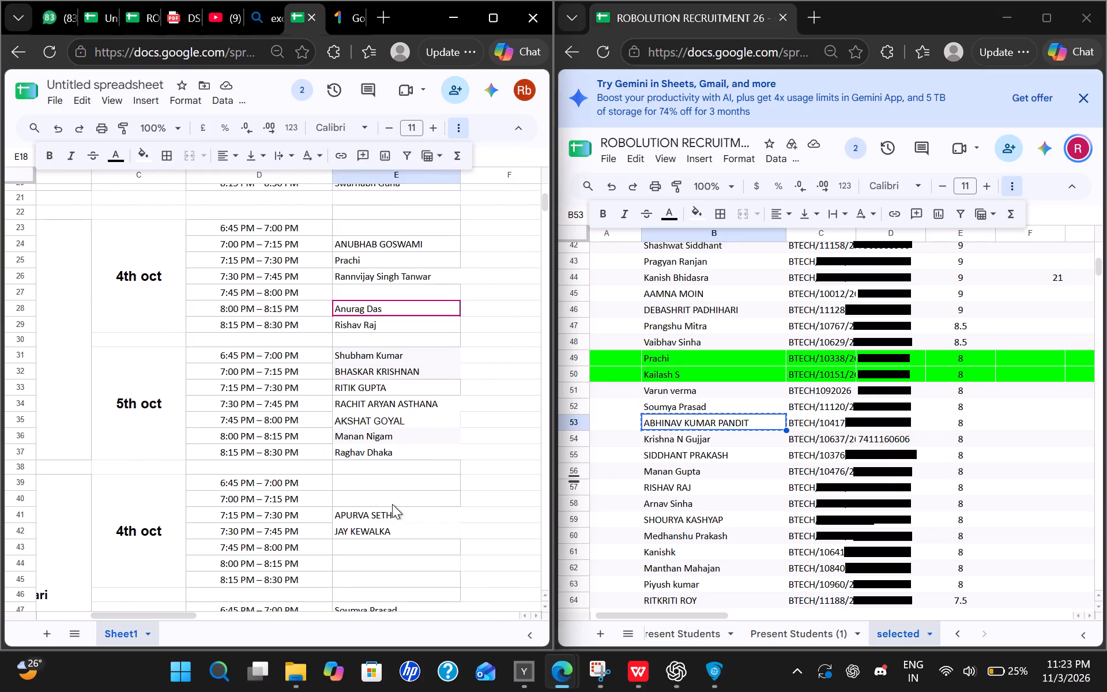
scroll(654, 477, up, 1)
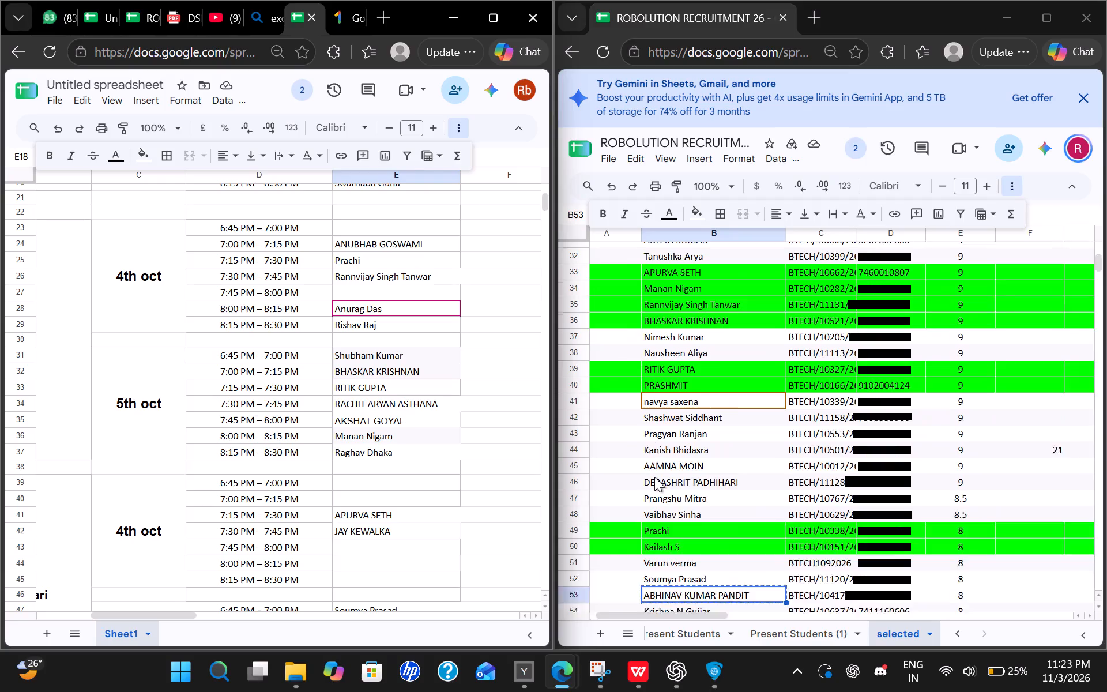
scroll(654, 477, up, 3)
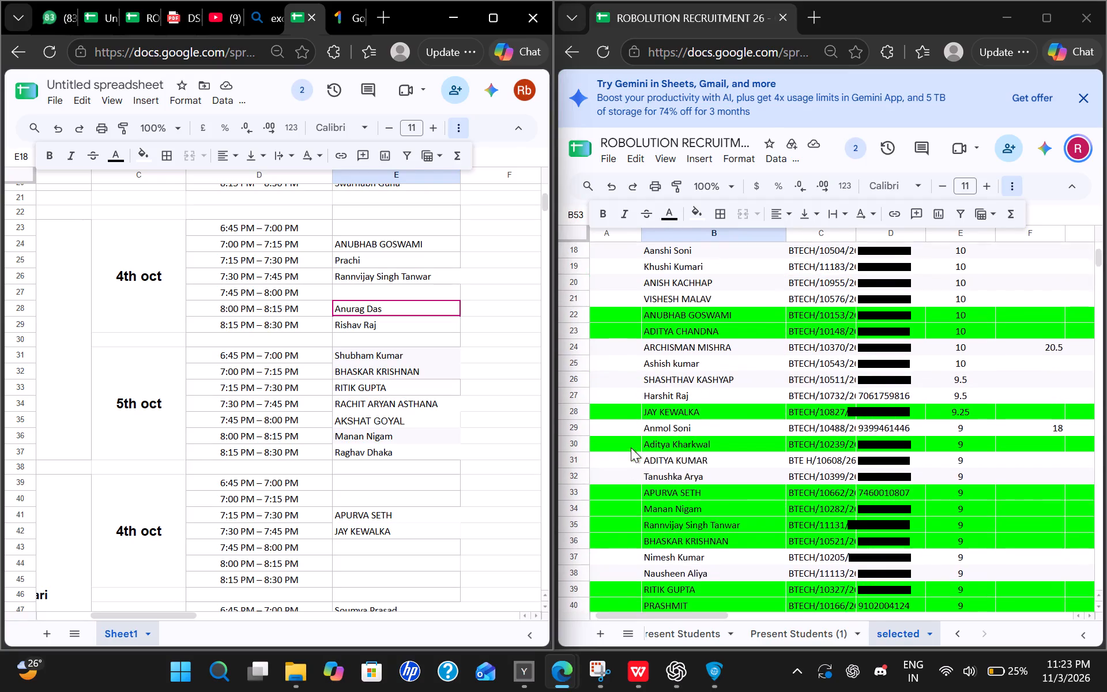
scroll(631, 447, up, 2)
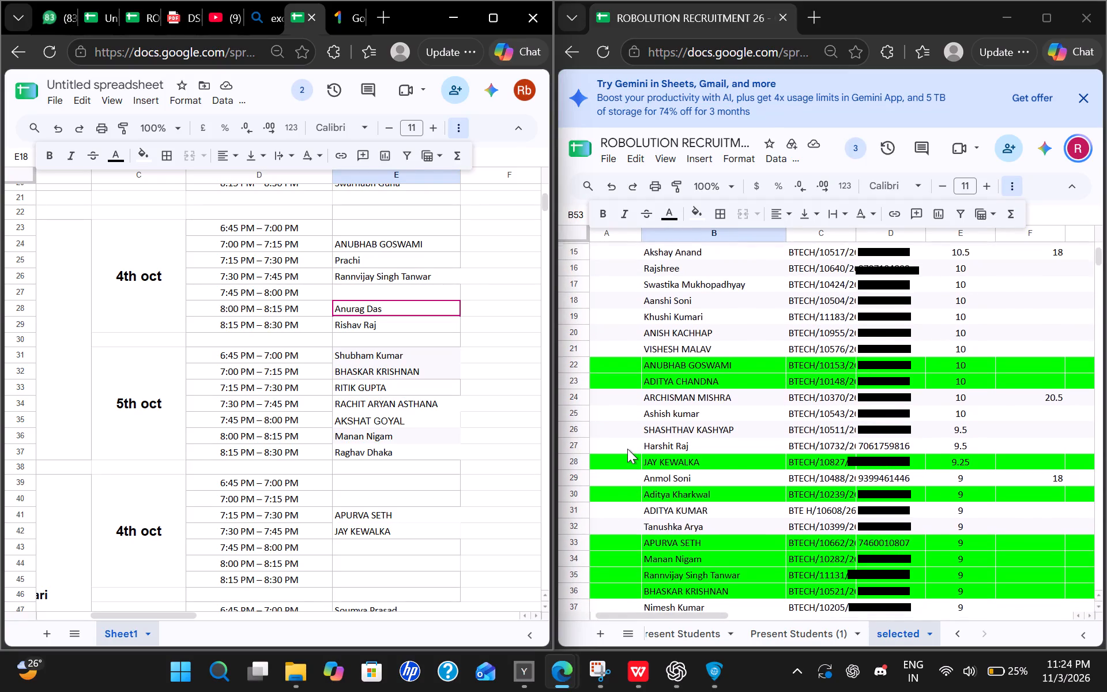
scroll(627, 449, up, 1)
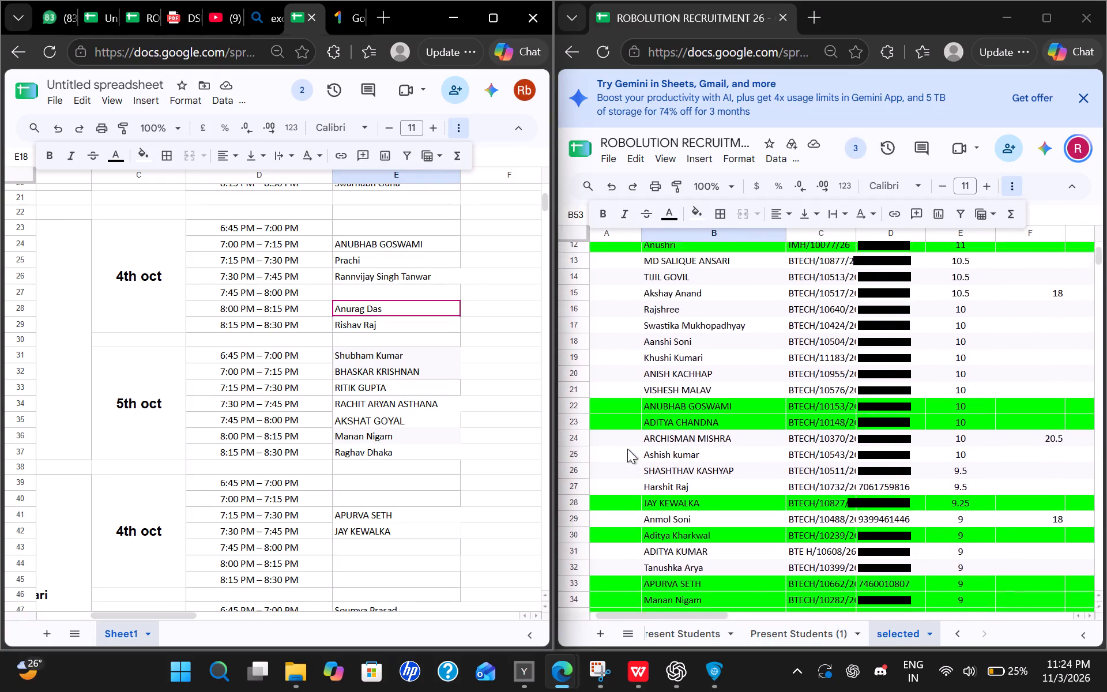
scroll(627, 449, up, 3)
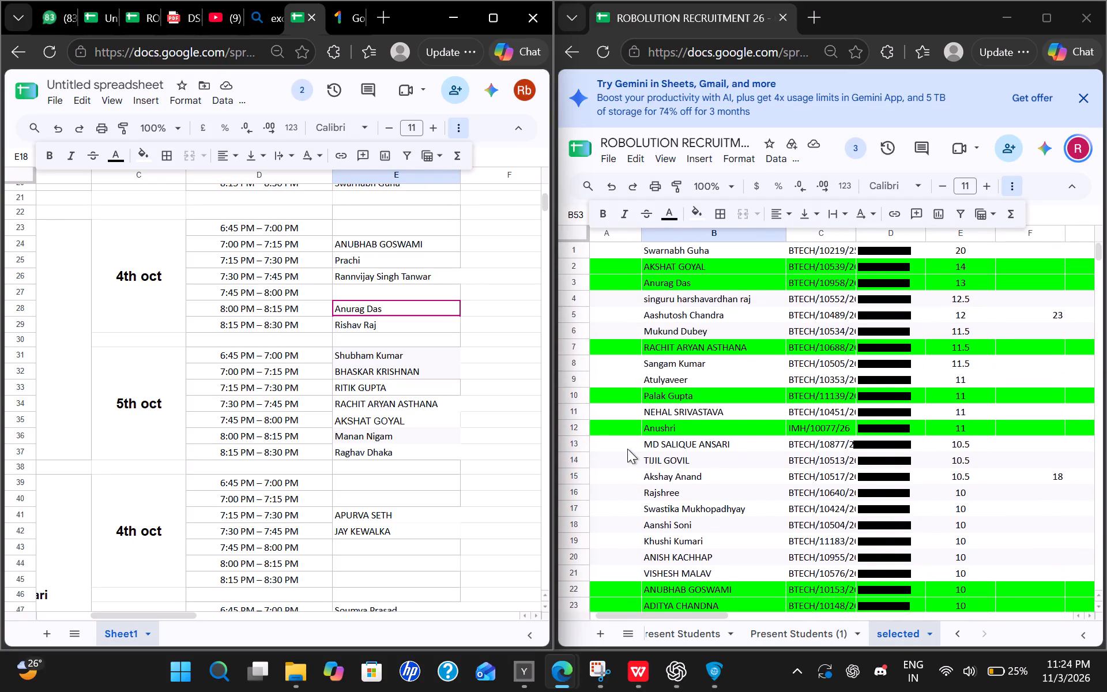
scroll(627, 449, up, 1)
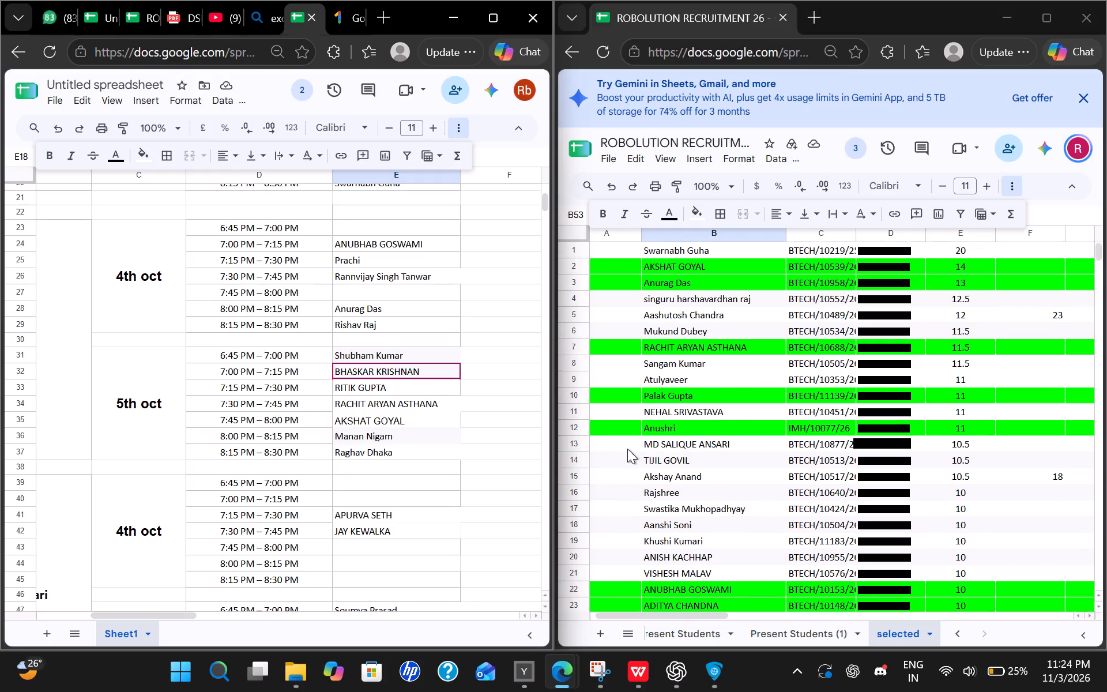
Search the selected sheet for "aksh" and select row 94 to check its entries.
key(ctrl+f)
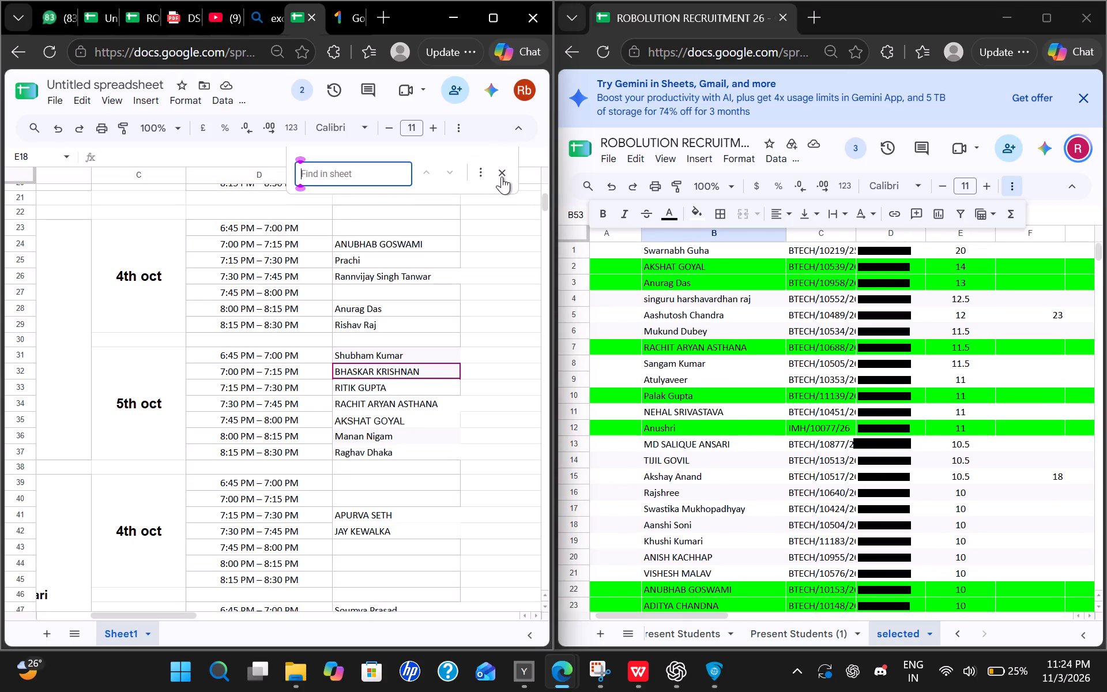
click(502, 176)
click(807, 476)
key(ctrl+f)
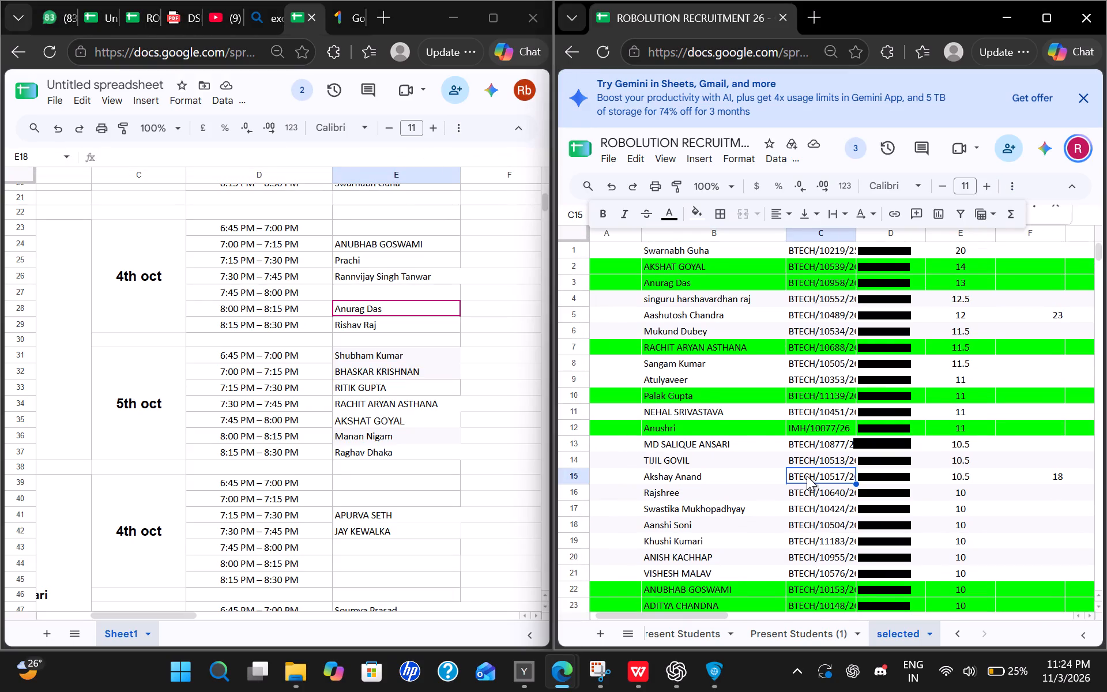
text(ak)
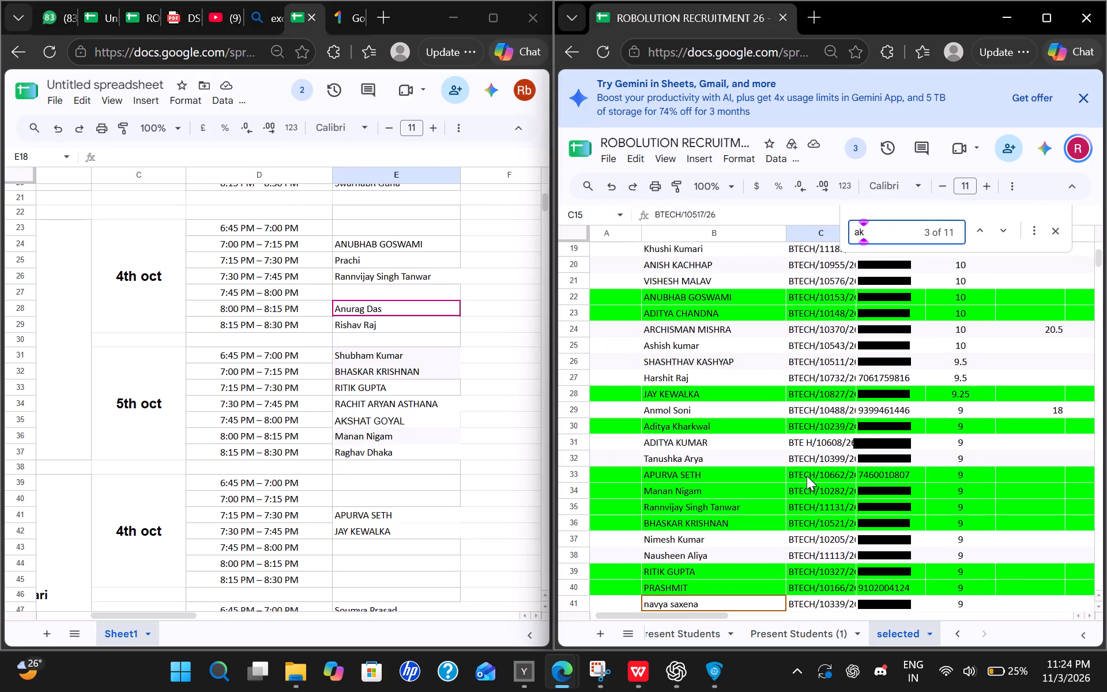
key(s)
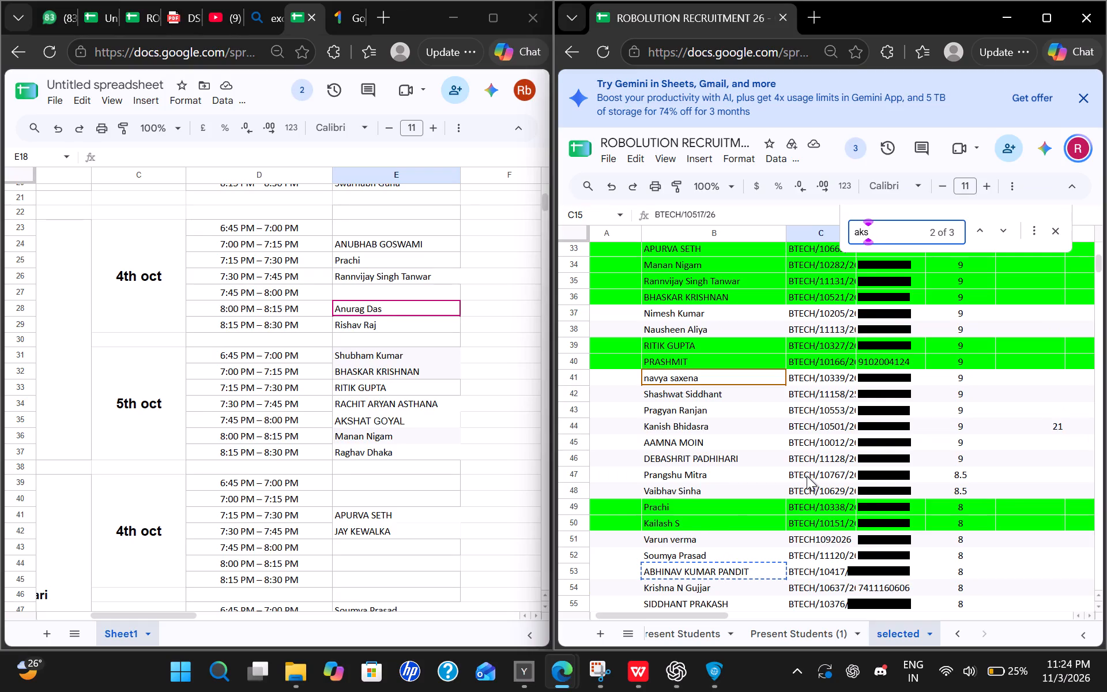
key(h)
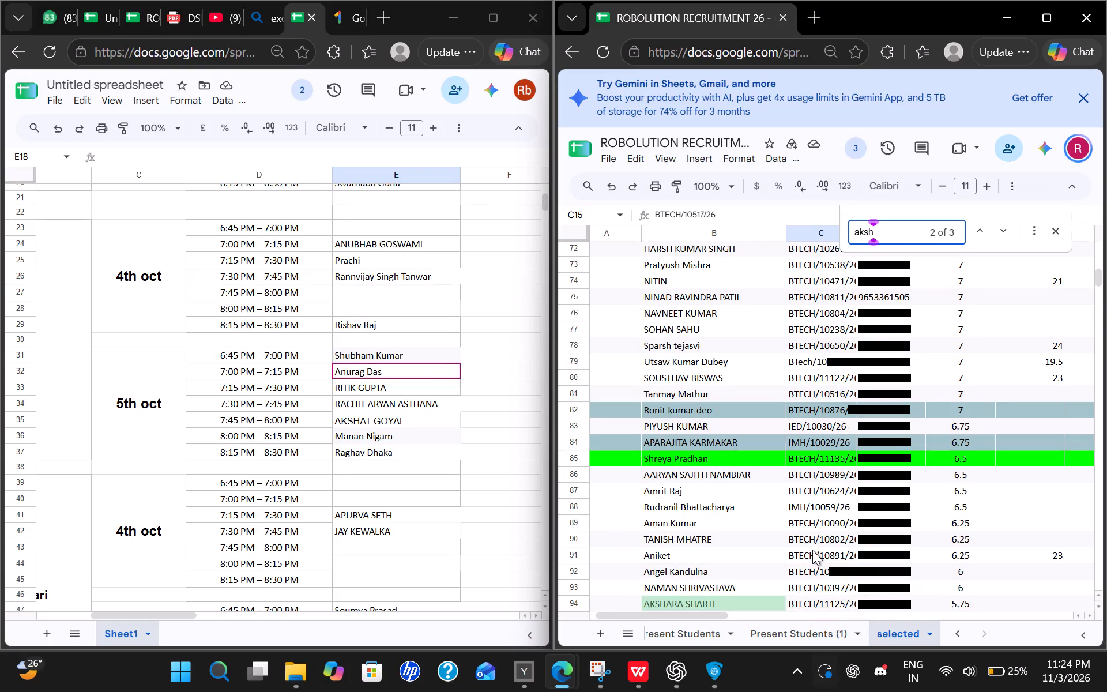
scroll(812, 550, down, 1)
click(765, 529)
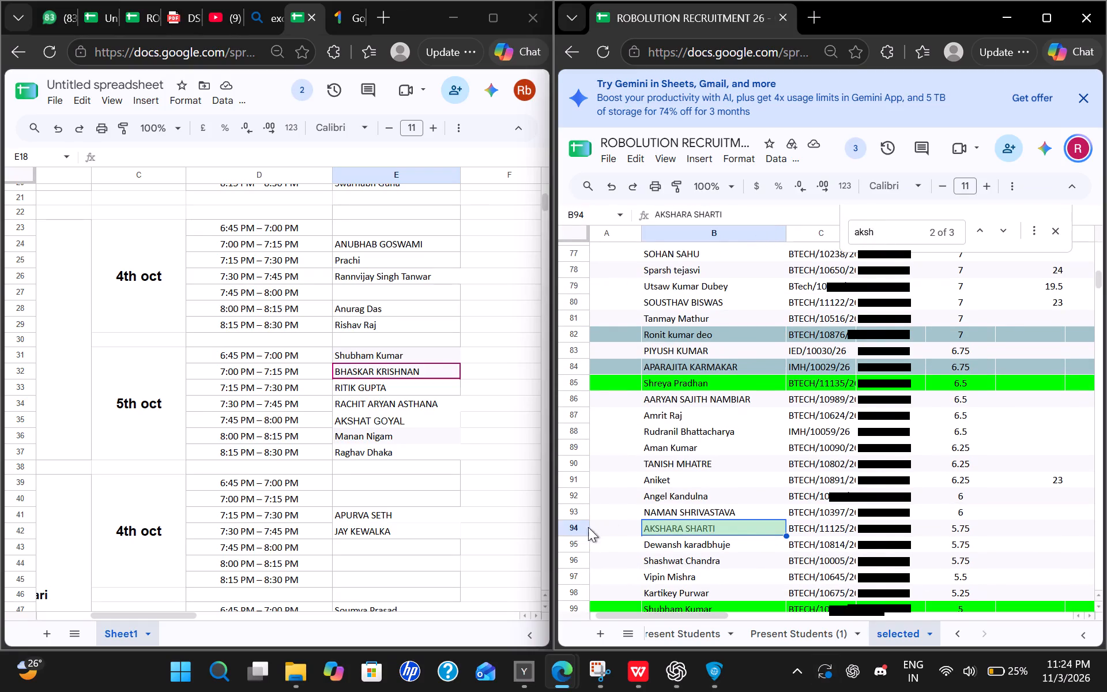
click(580, 527)
scroll(982, 525, right, 1)
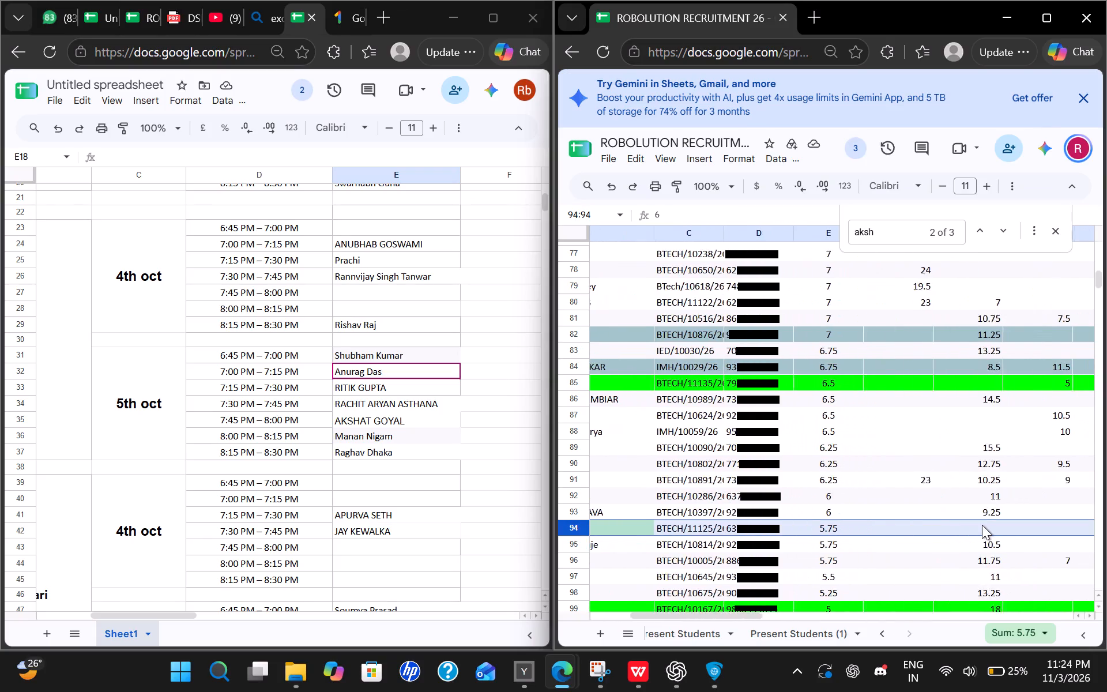
scroll(982, 525, right, 1)
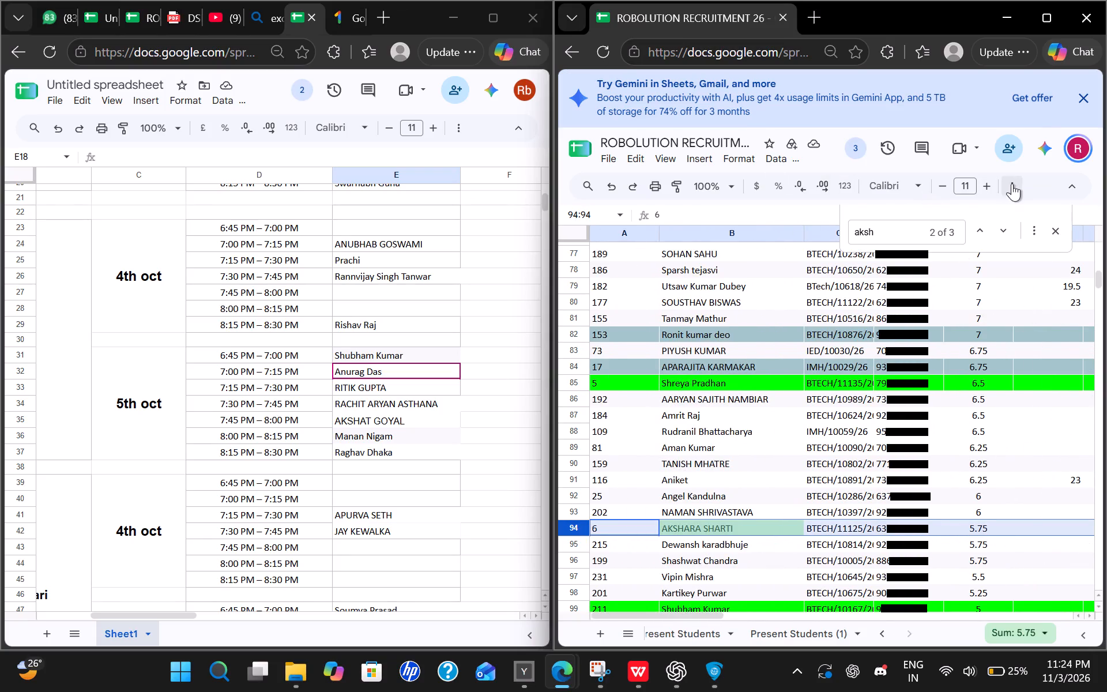
Fill the student name cell B15 in the selected sheet with green and select the whole of row 15.
click(1012, 183)
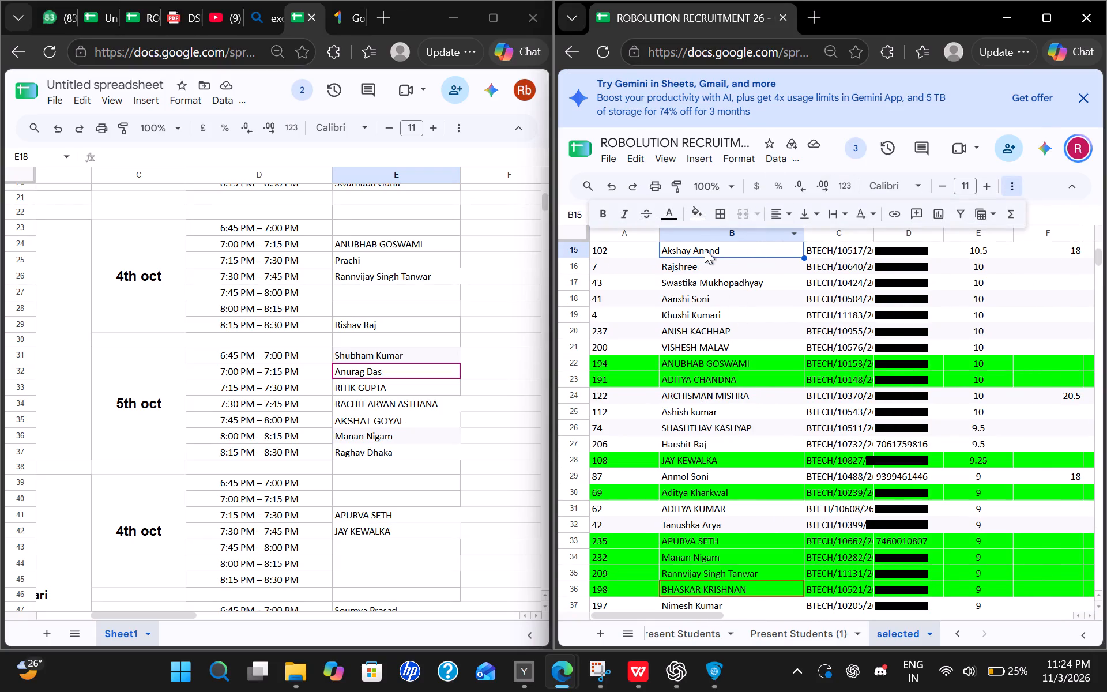
click(695, 219)
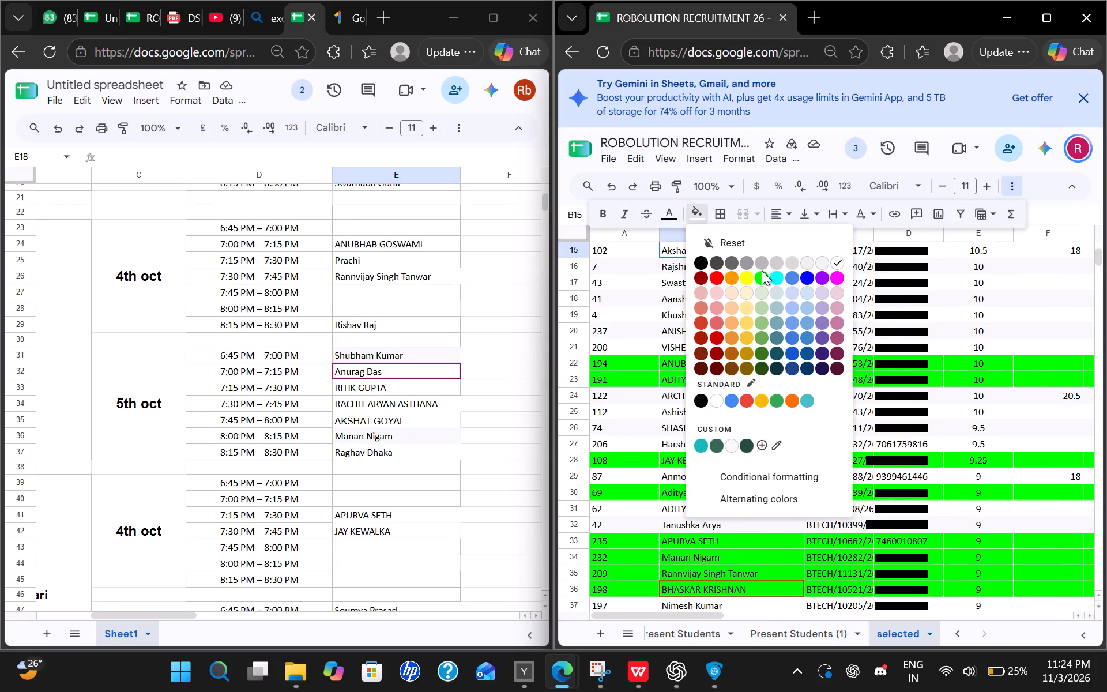
click(759, 273)
scroll(800, 367, up, 1)
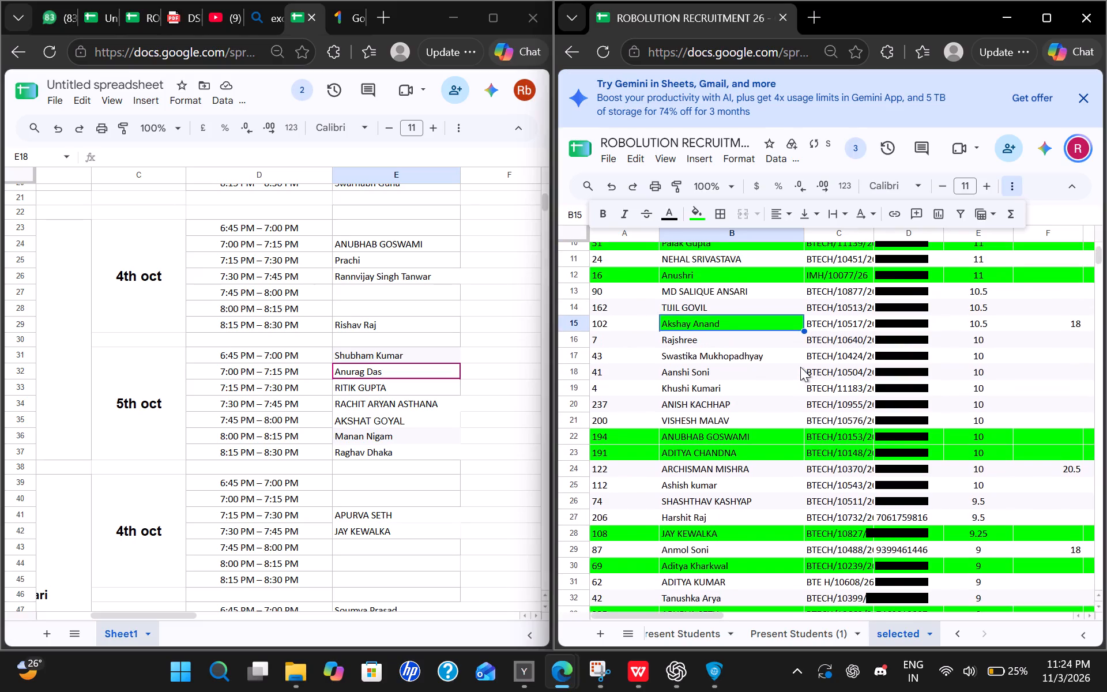
scroll(800, 367, down, 2)
scroll(800, 367, up, 1)
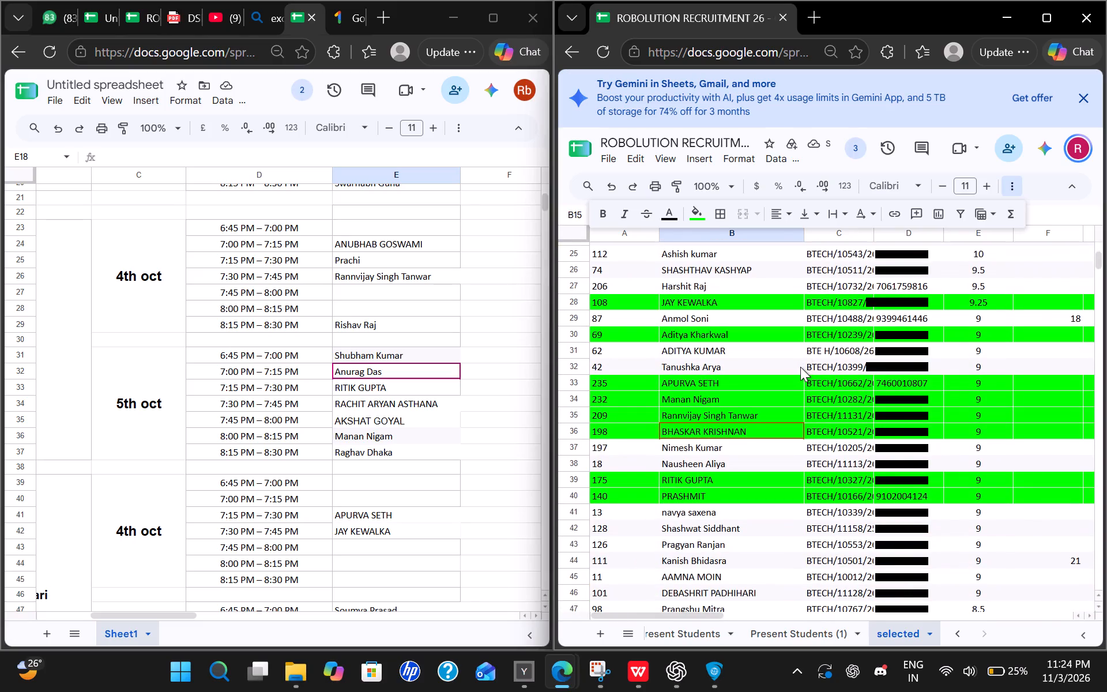
scroll(800, 367, up, 3)
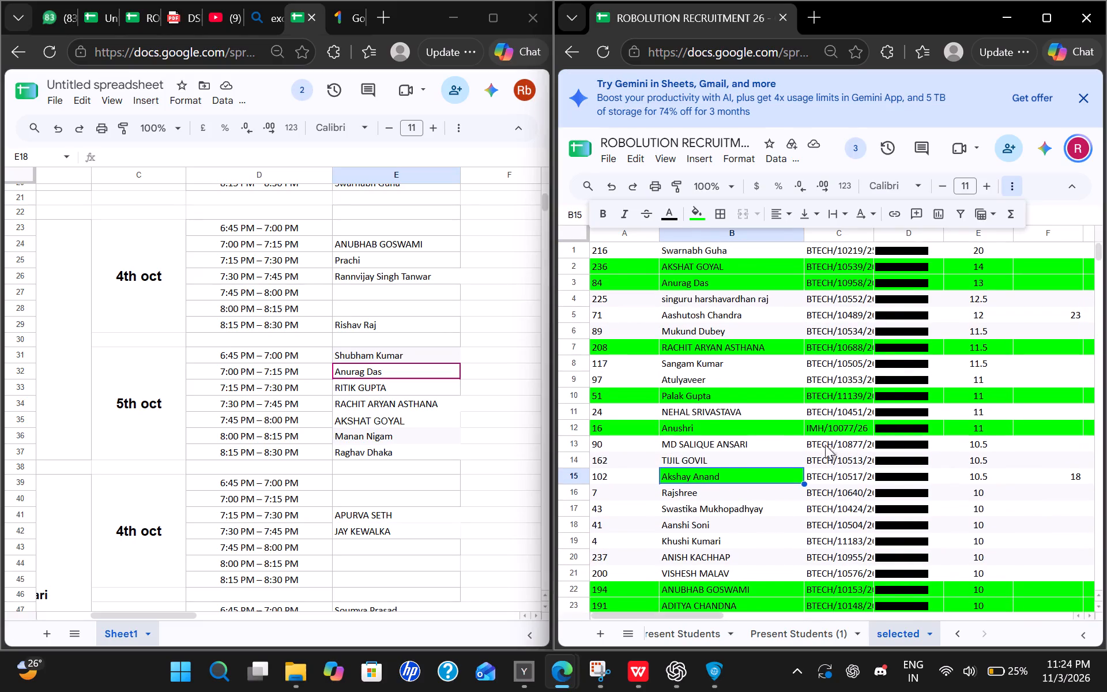
click(829, 494)
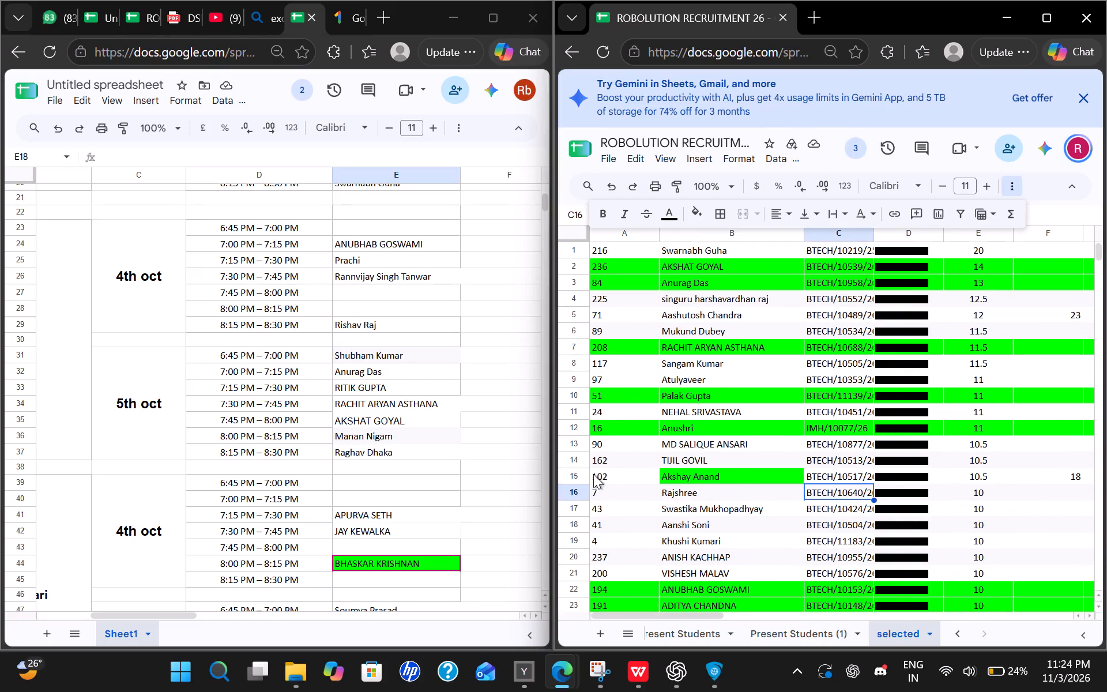
click(569, 474)
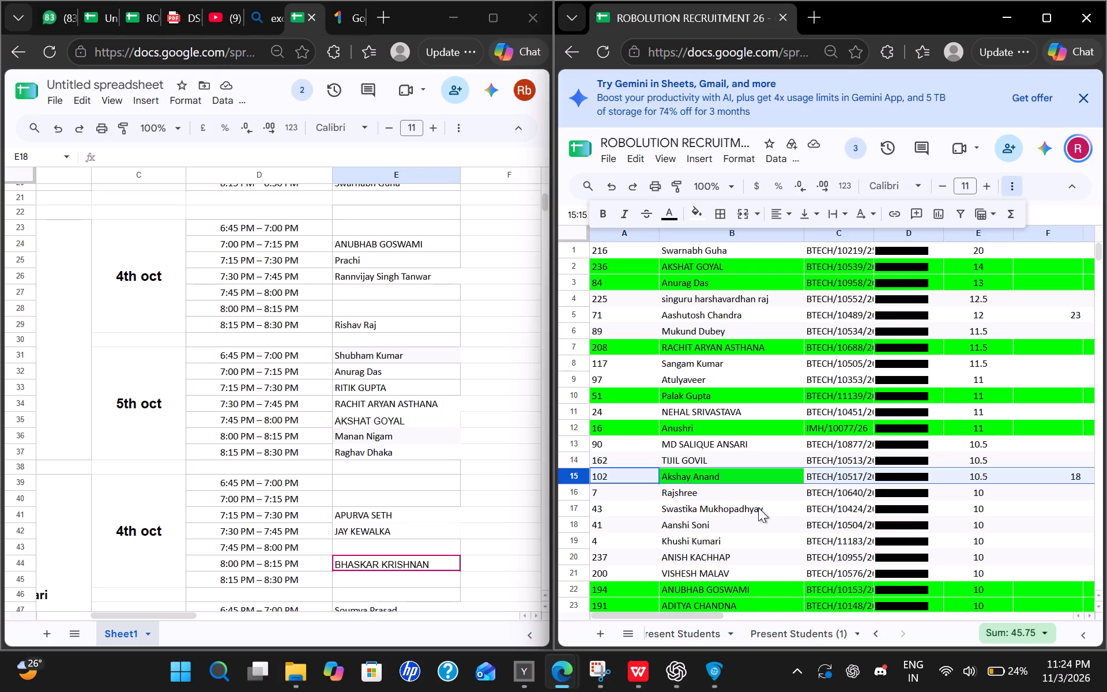
Examine the student names and green markings in rows 5 to 79 of the selected sheet.
scroll(758, 507, down, 1)
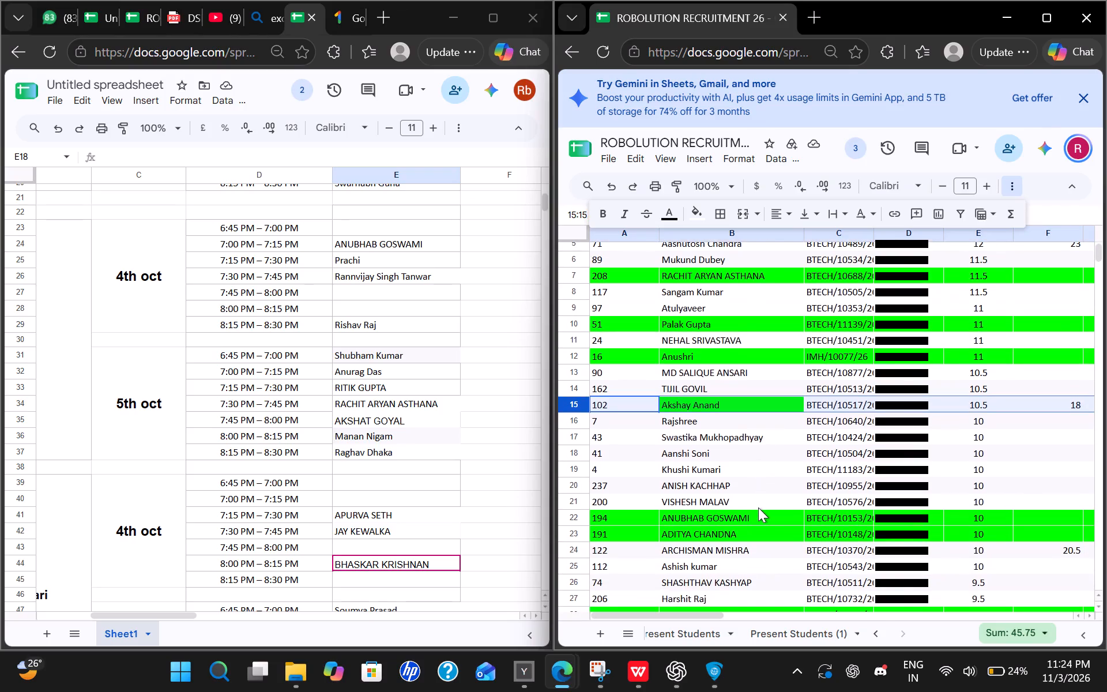
scroll(753, 484, down, 1)
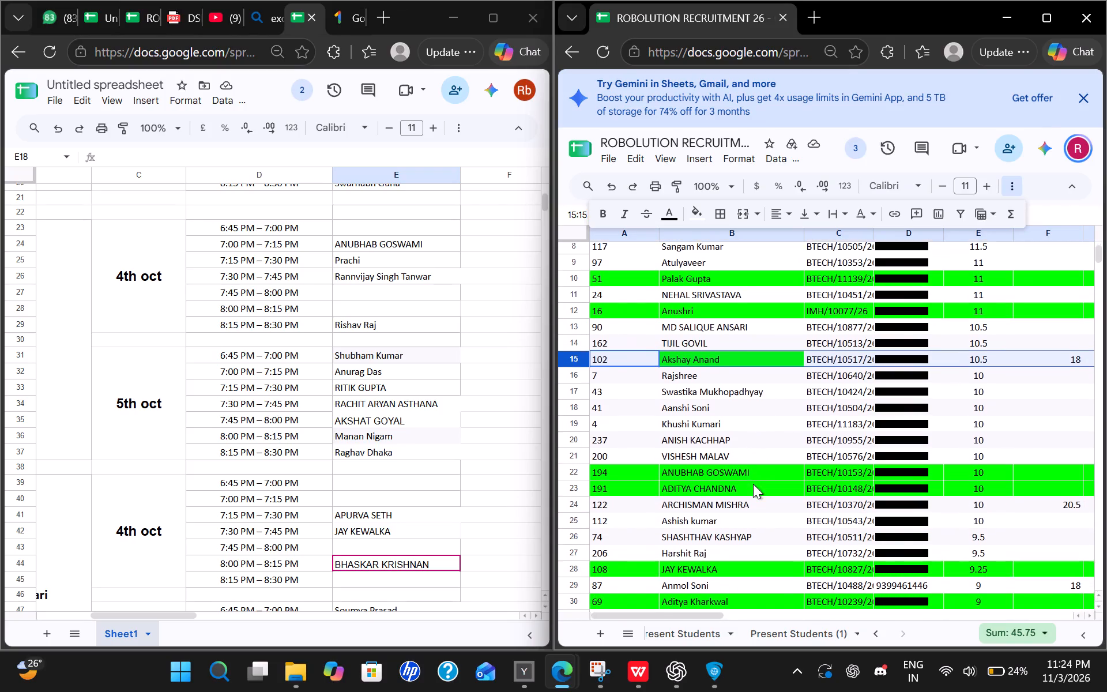
scroll(753, 484, down, 1)
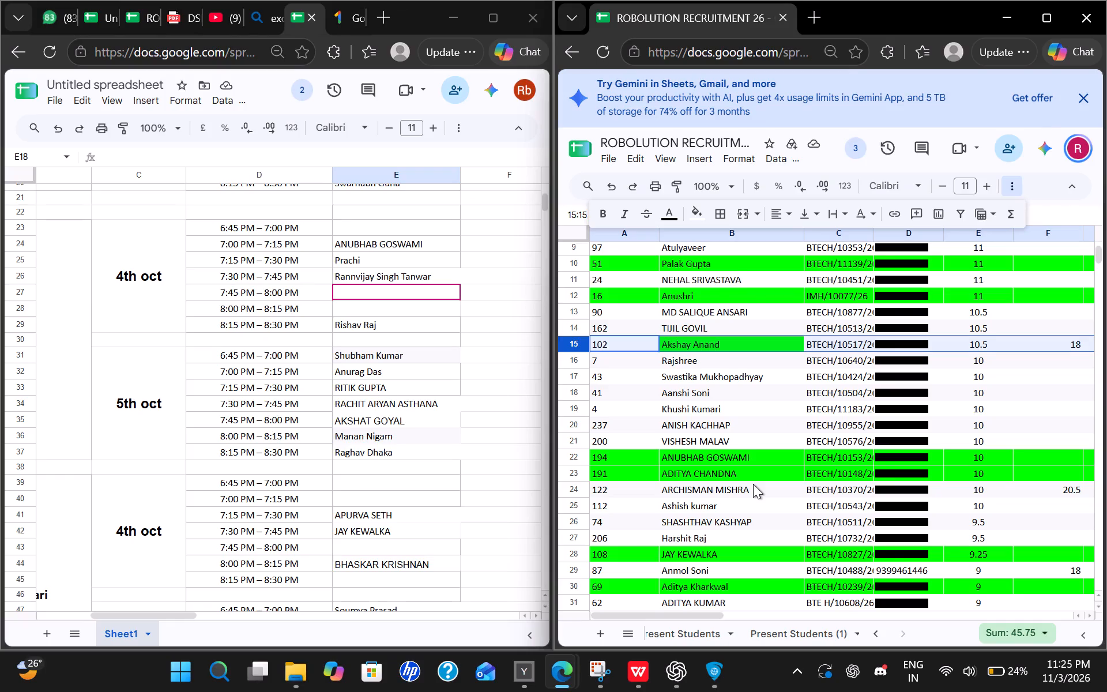
scroll(753, 484, down, 2)
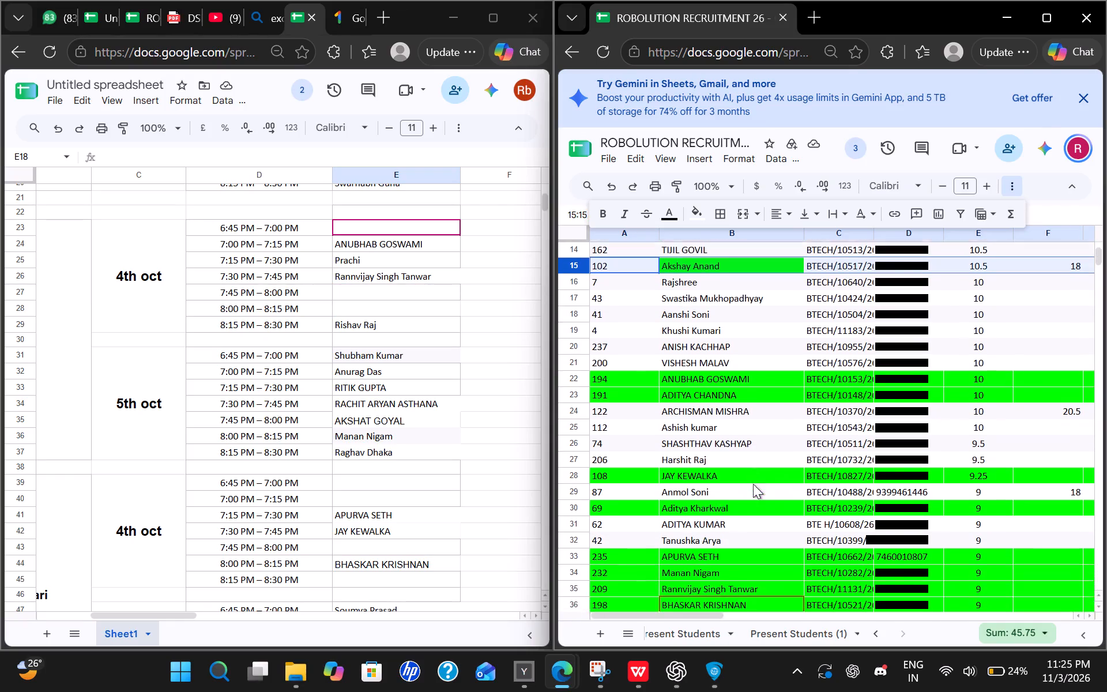
scroll(753, 484, down, 5)
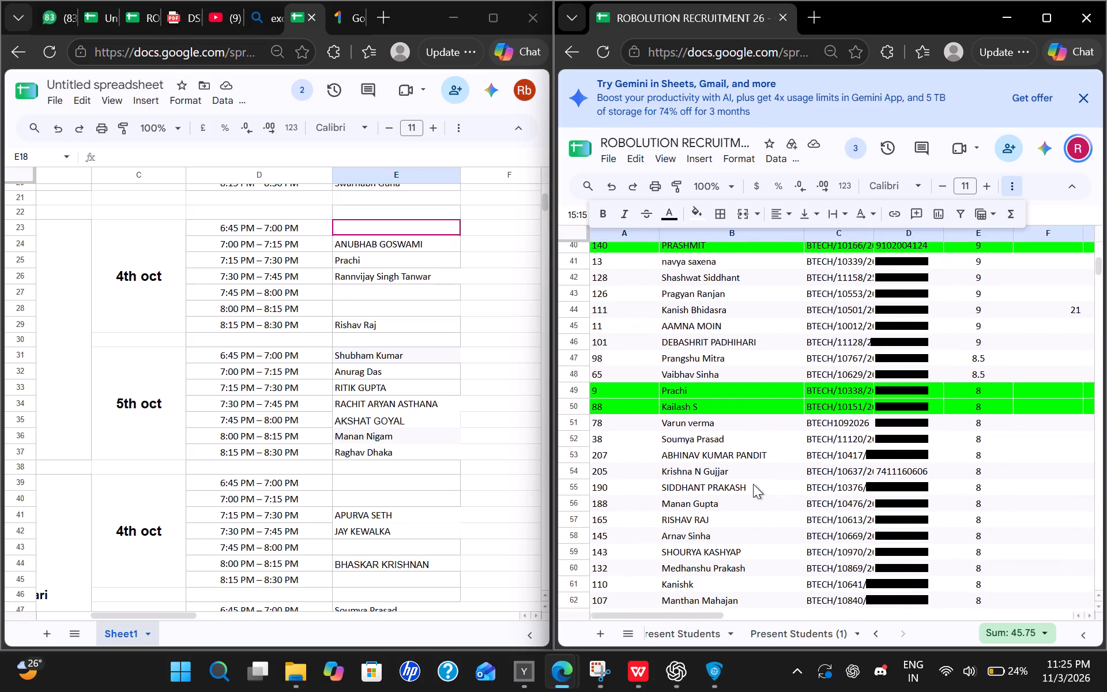
scroll(753, 484, down, 4)
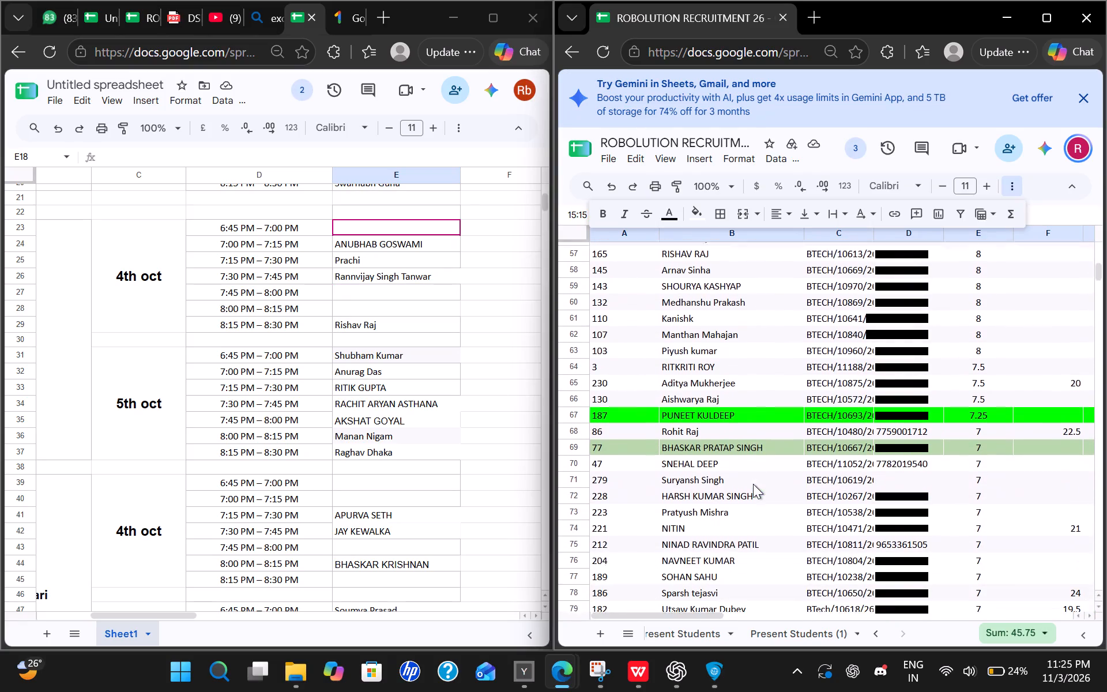
scroll(716, 497, down, 1)
Examine the names, row colours and scores in rows 61 to 116 of the selected sheet.
click(686, 501)
scroll(686, 501, down, 1)
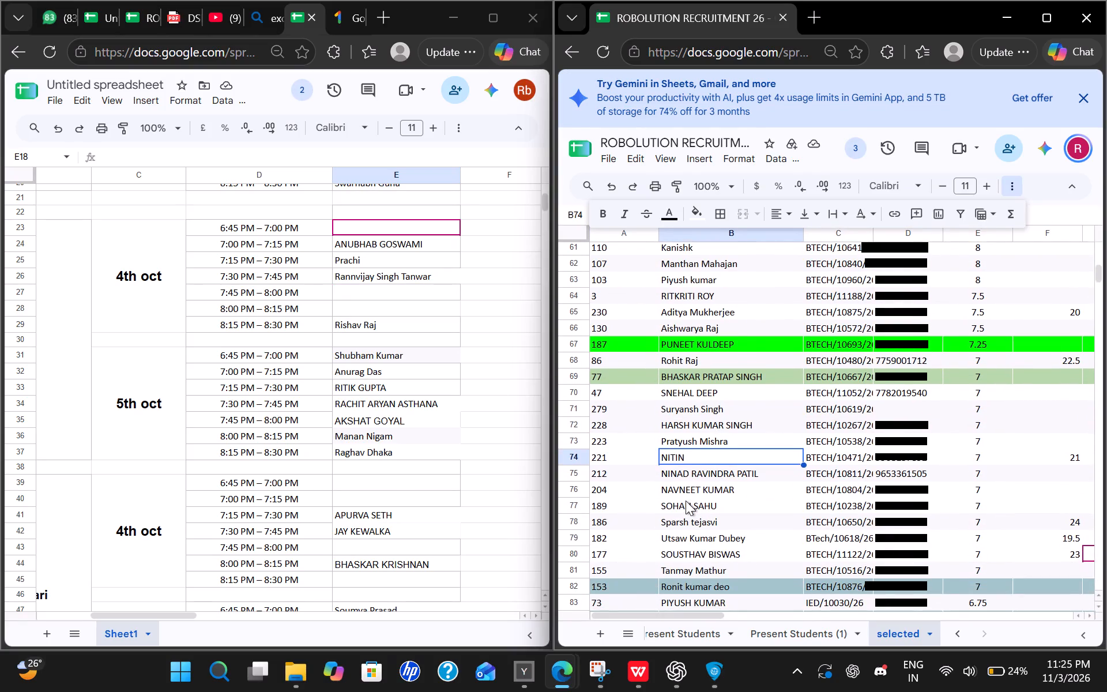
scroll(686, 501, down, 2)
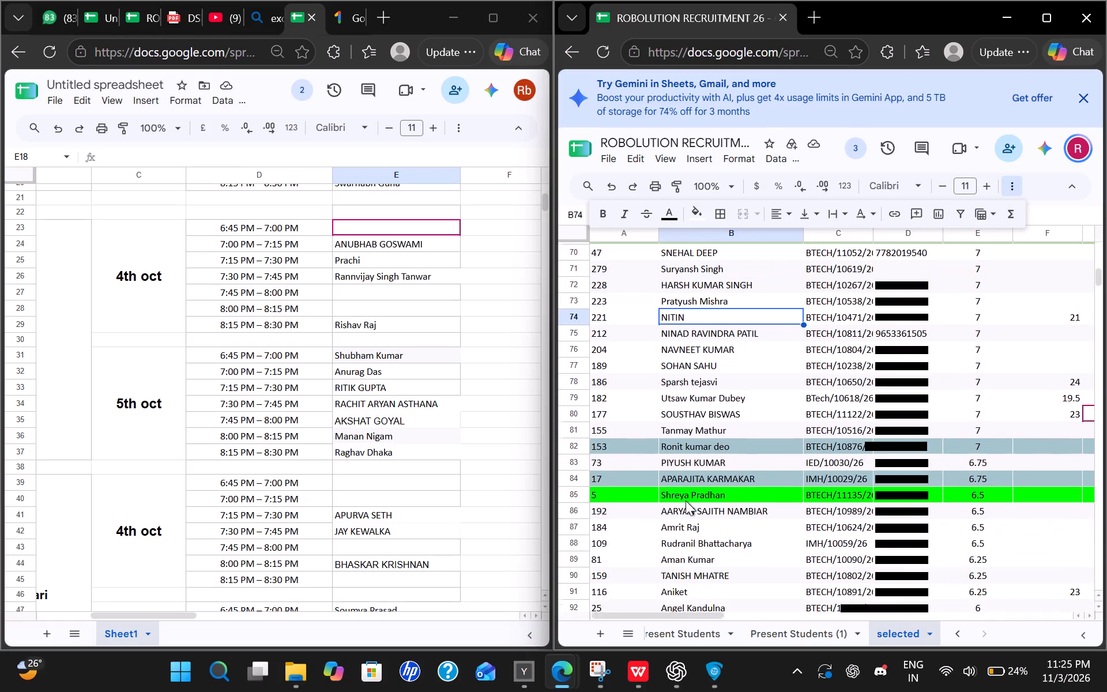
scroll(686, 501, down, 1)
scroll(686, 501, left, 2)
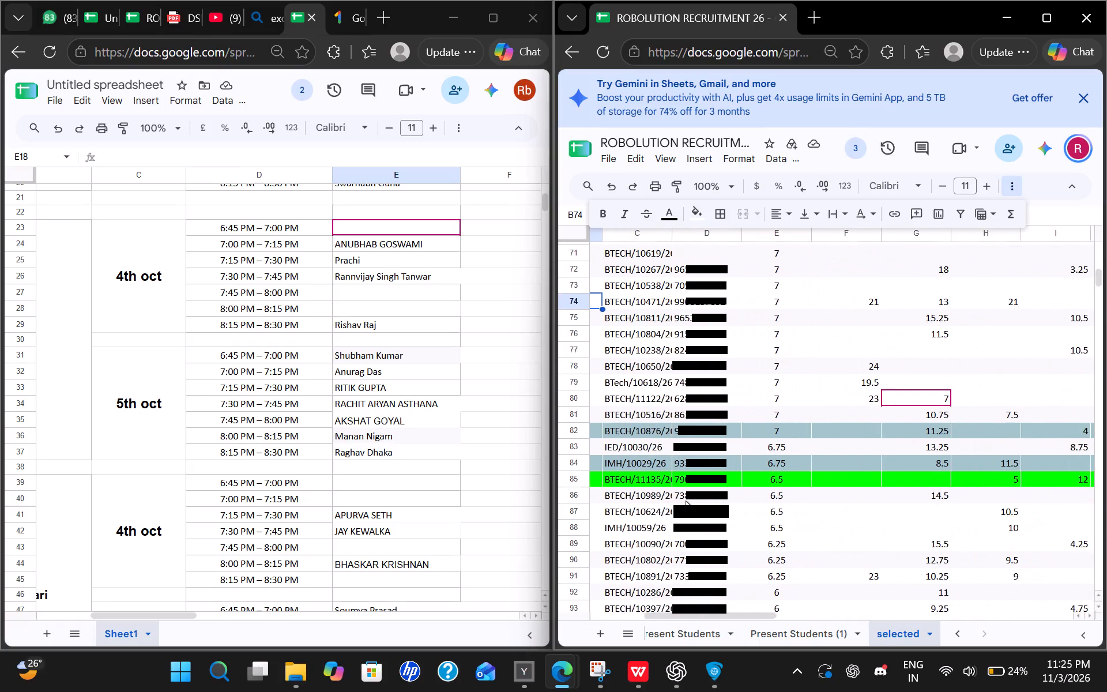
scroll(686, 501, down, 3)
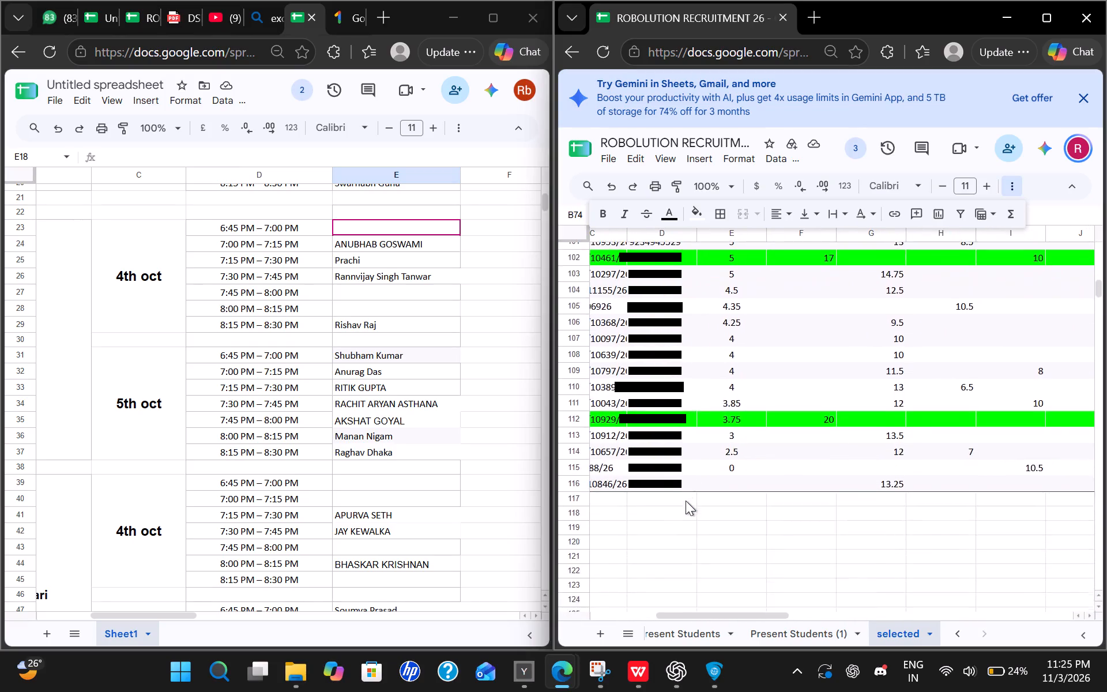
scroll(686, 501, down, 1)
scroll(686, 501, up, 1)
scroll(686, 501, right, 2)
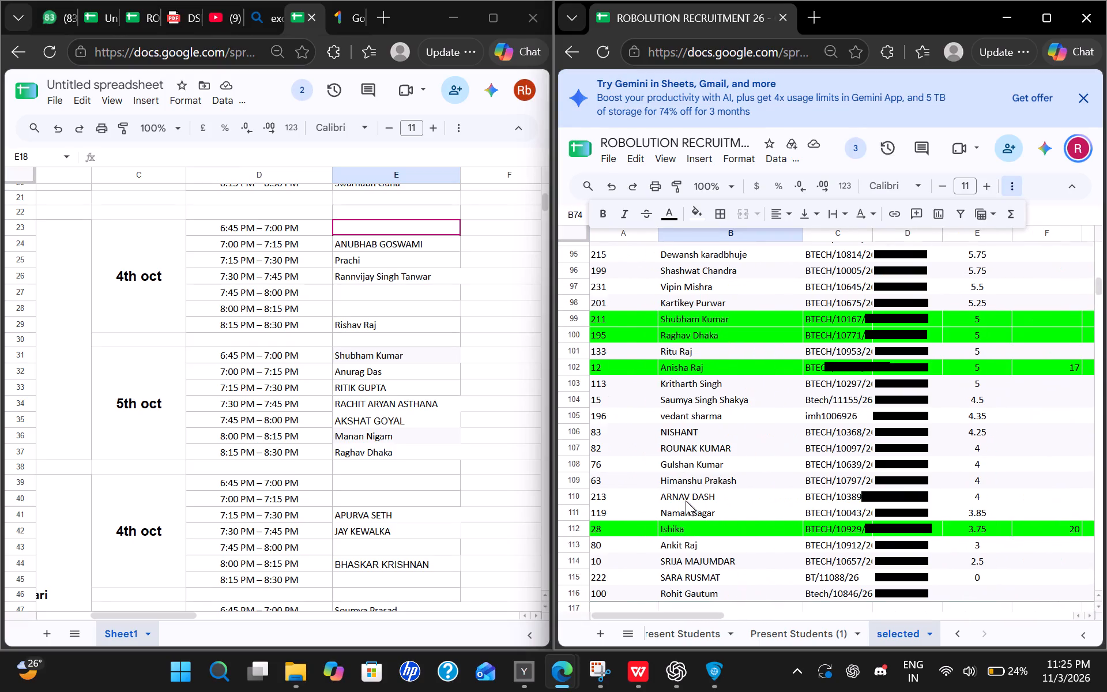
scroll(686, 501, up, 2)
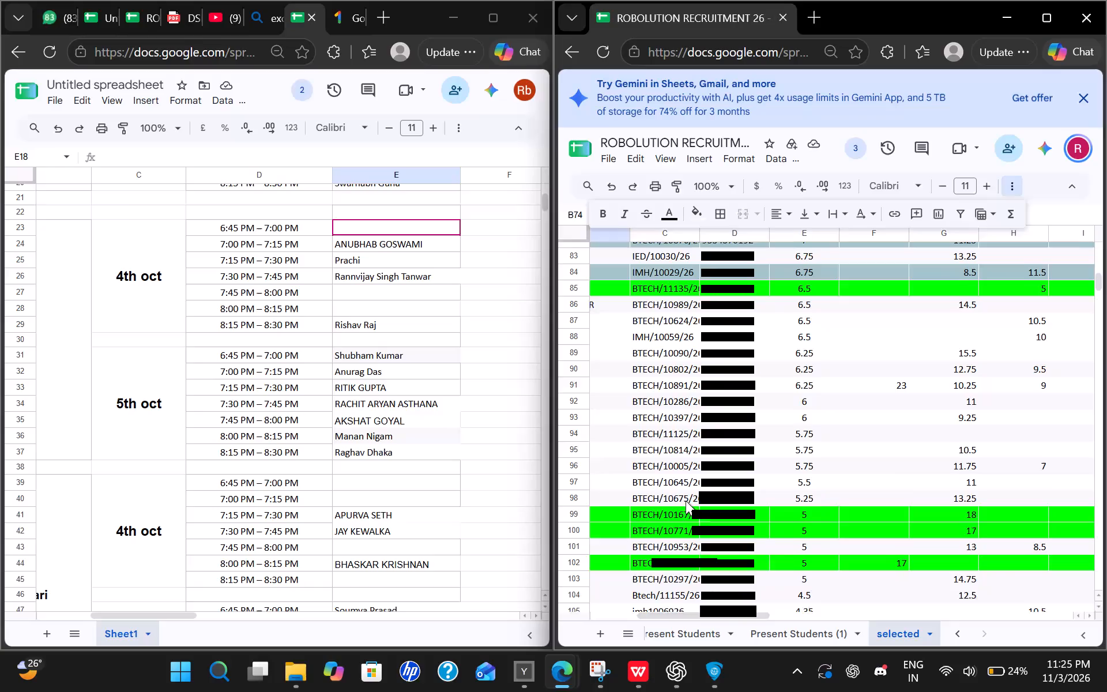
scroll(686, 501, up, 2)
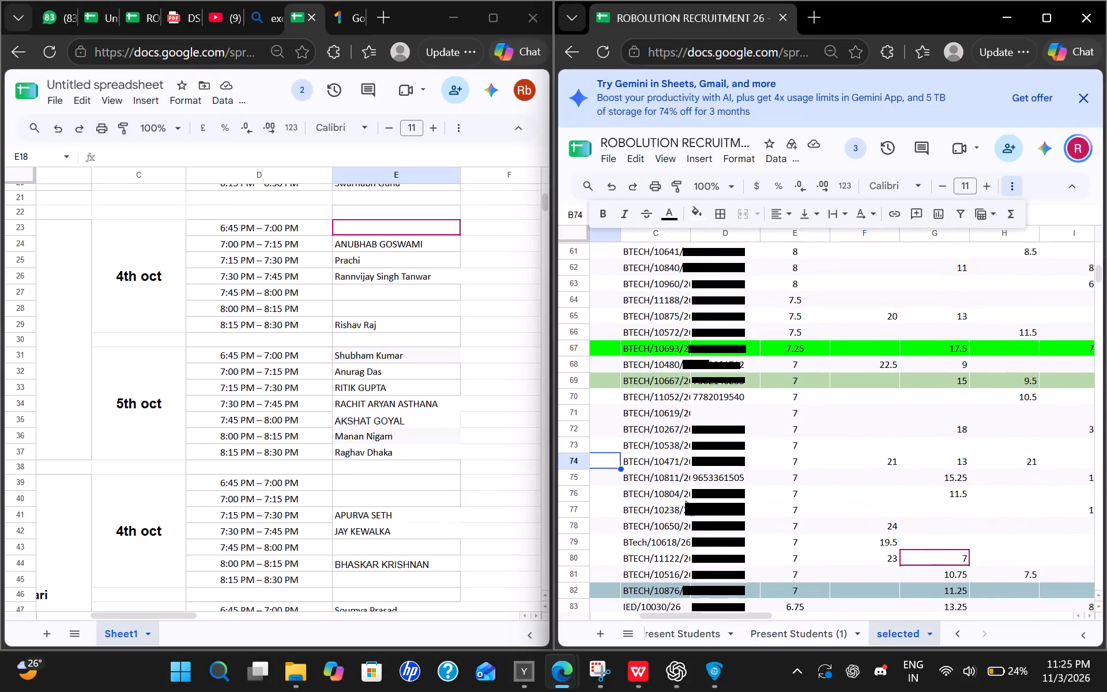
Copy the student name in row 74 of the selected sheet.
scroll(737, 498, right, 2)
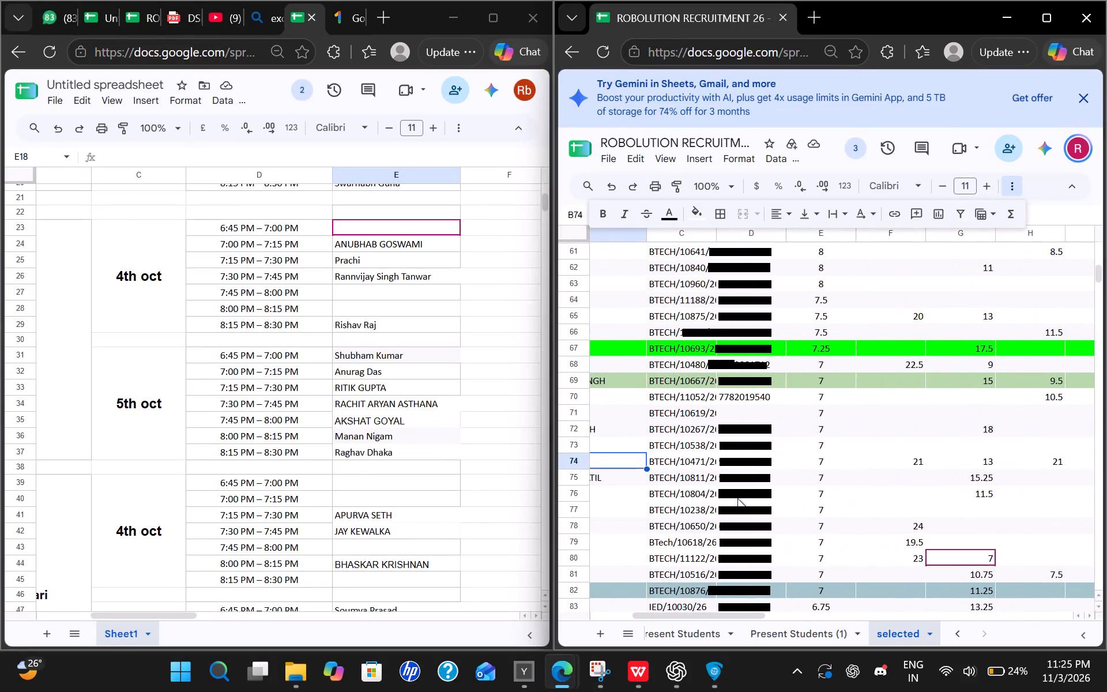
scroll(737, 498, right, 1)
click(677, 465)
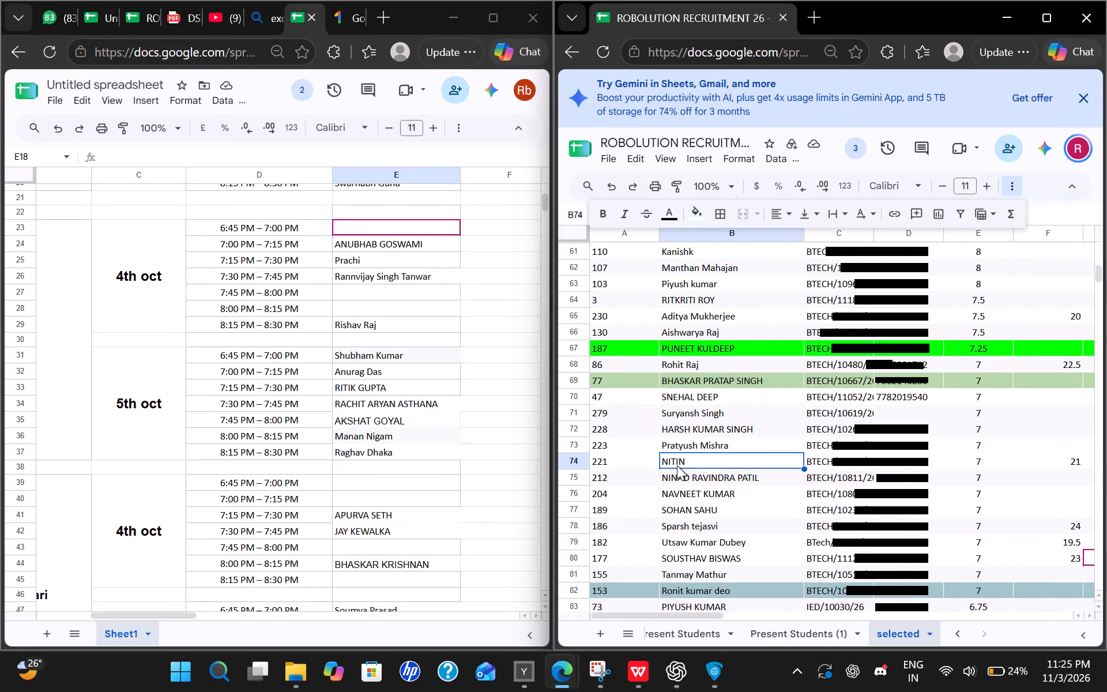
key(ctrl+c)
Examine the score columns for the students in rows 47 to 83 of the selected sheet.
scroll(786, 490, left, 1)
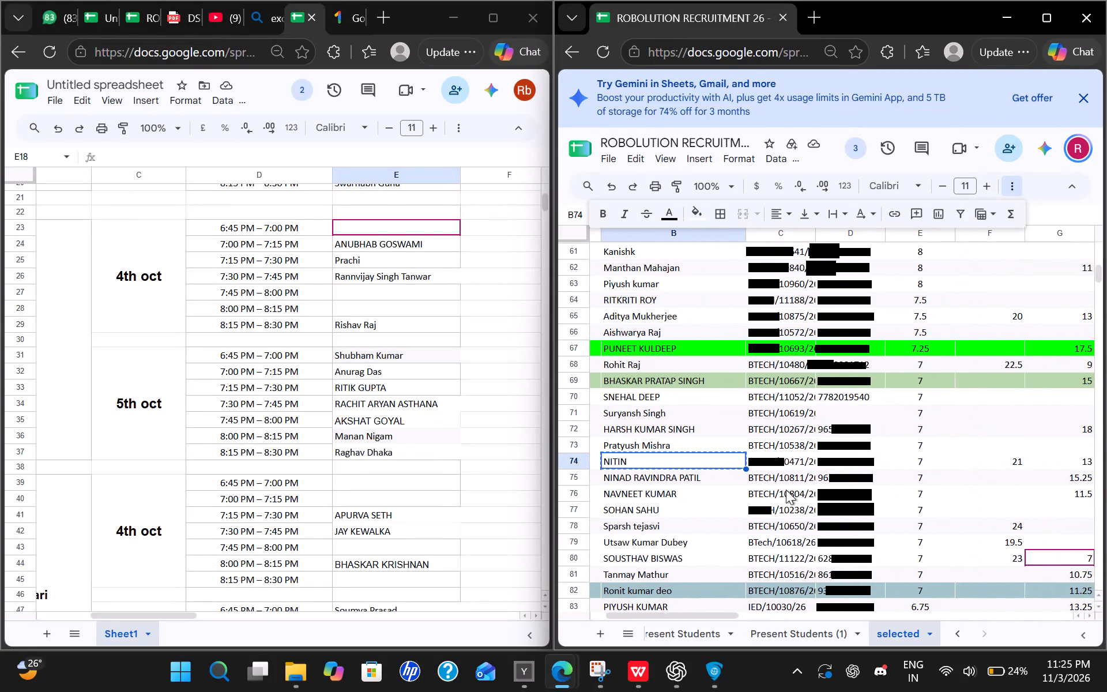
scroll(786, 490, left, 2)
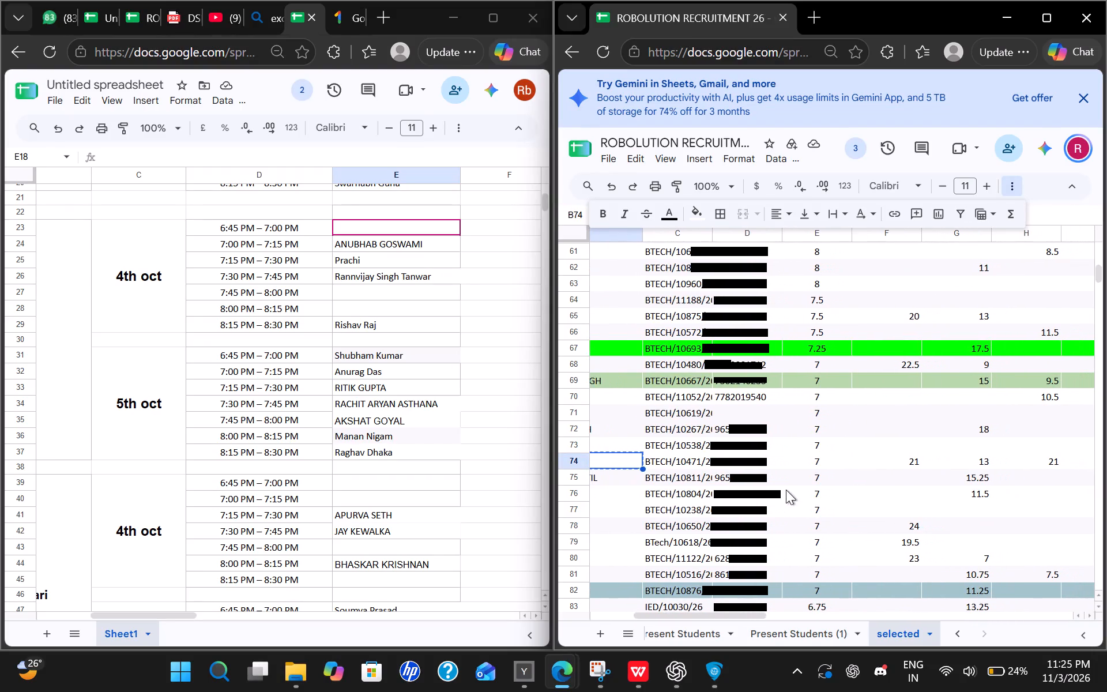
click(784, 497)
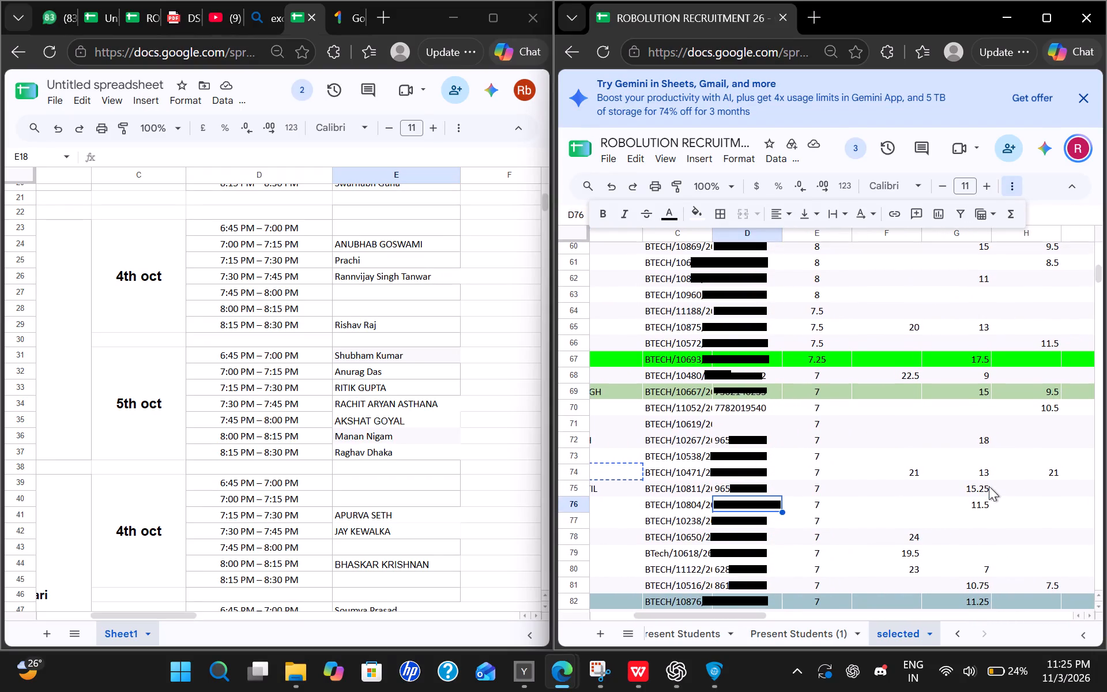
scroll(989, 486, right, 1)
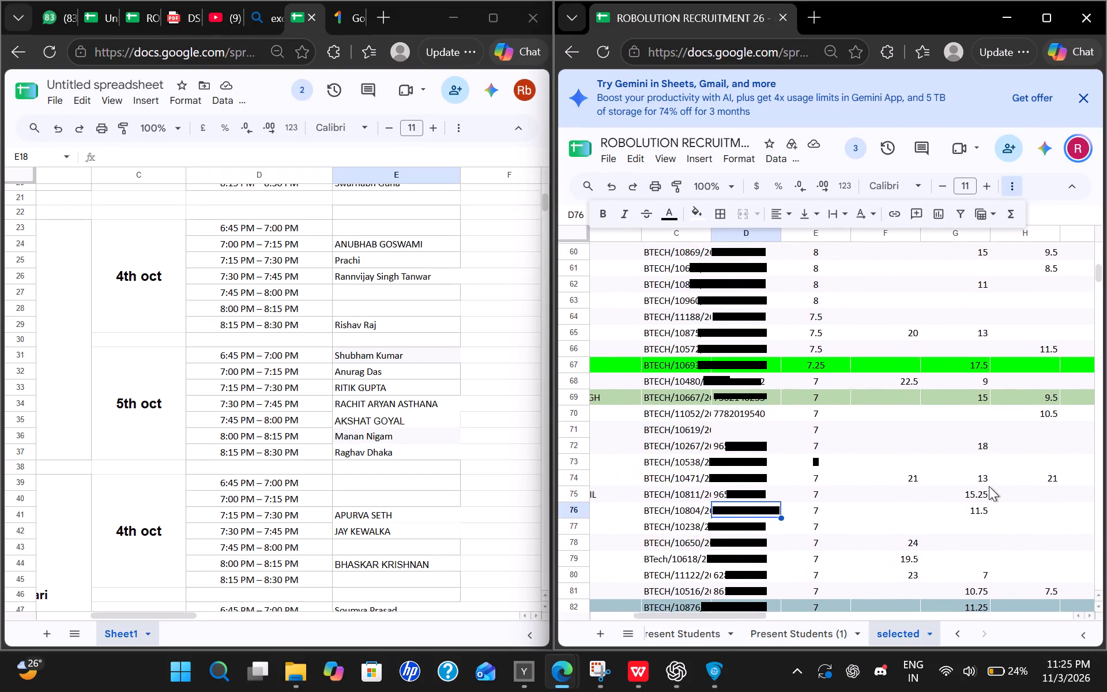
scroll(989, 486, right, 1)
scroll(989, 486, up, 1)
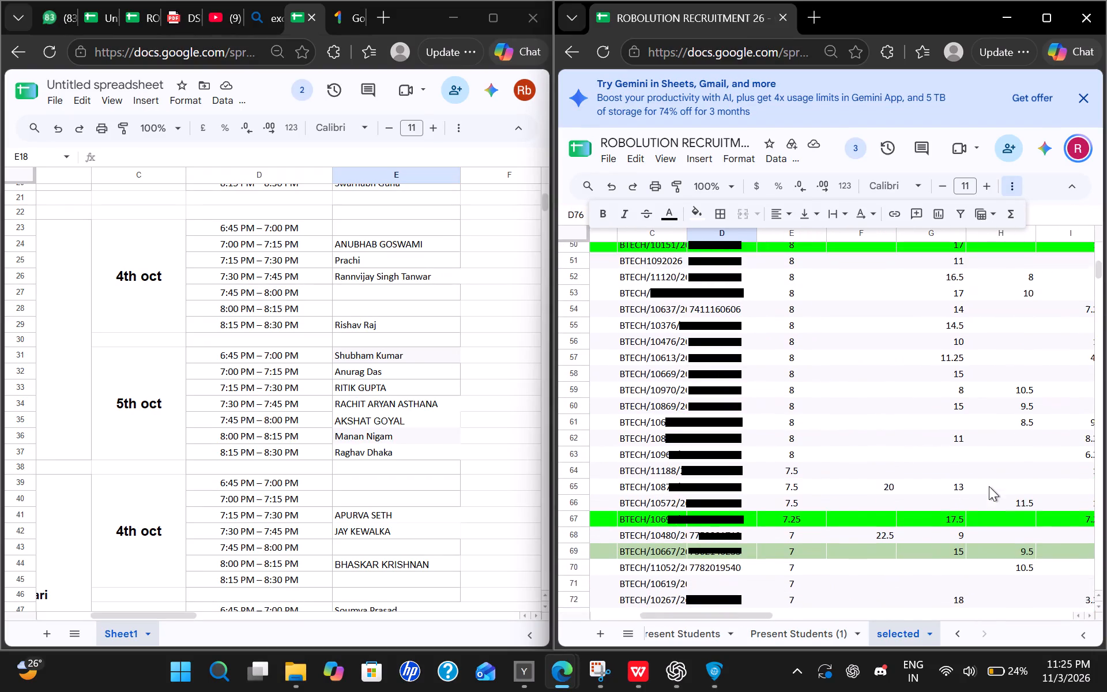
scroll(989, 486, up, 1)
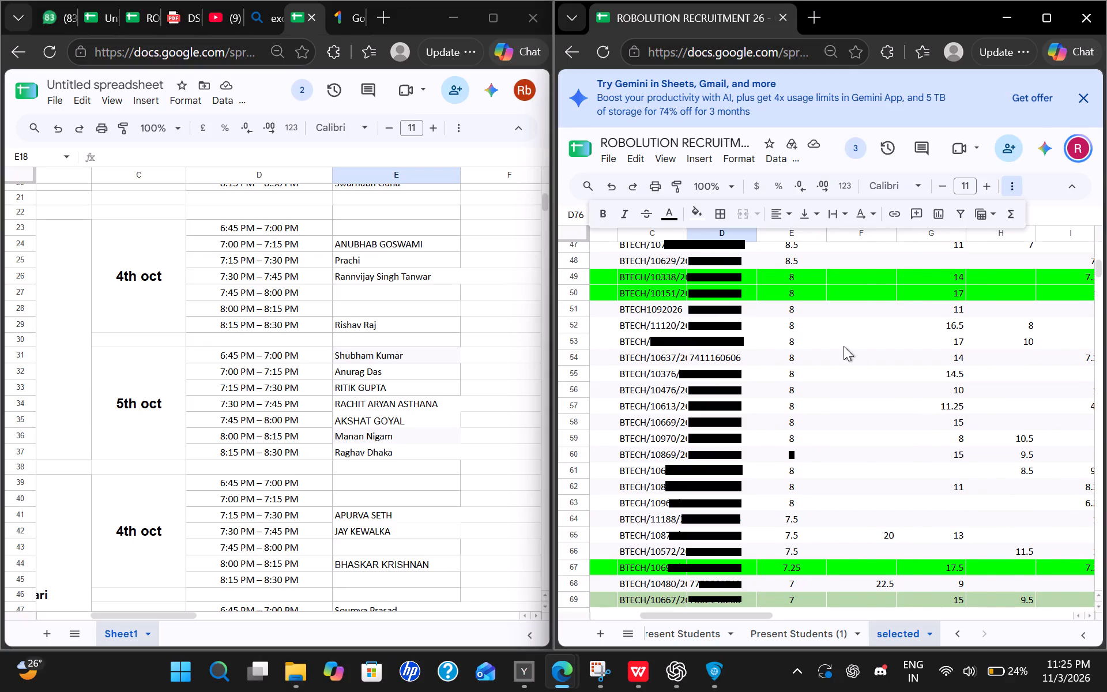
scroll(844, 346, right, 6)
Copy the student name in row 53 of the selected sheet into schedule cell E43, the 4th oct 7:45 PM – 8:00 PM slot.
click(722, 341)
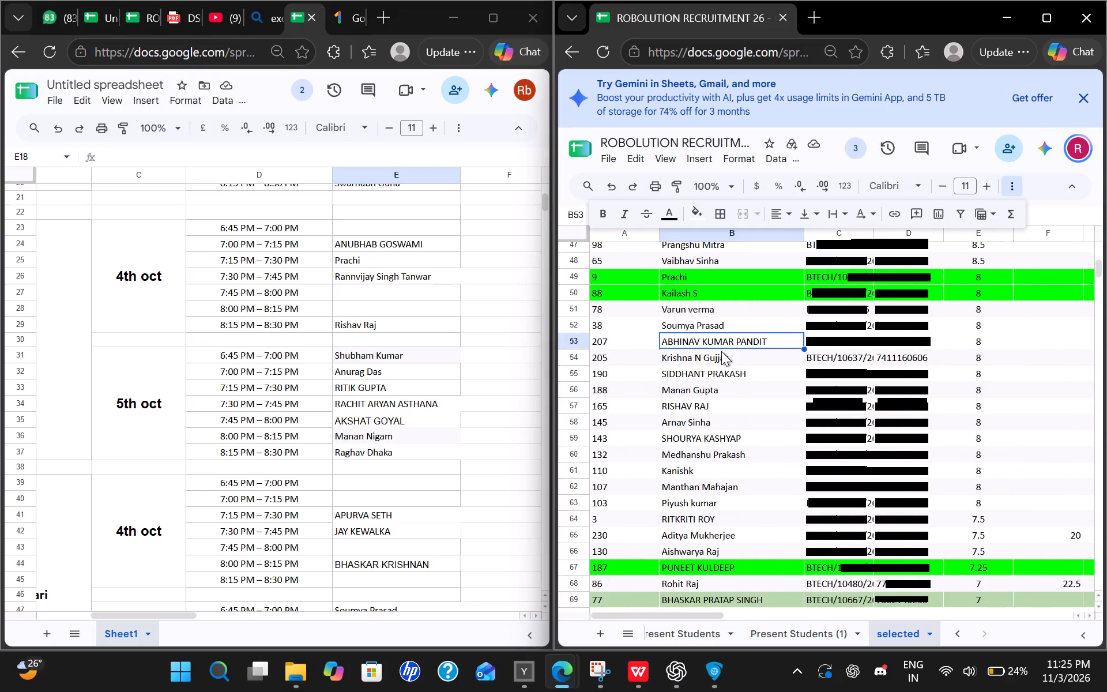
key(ctrl+c)
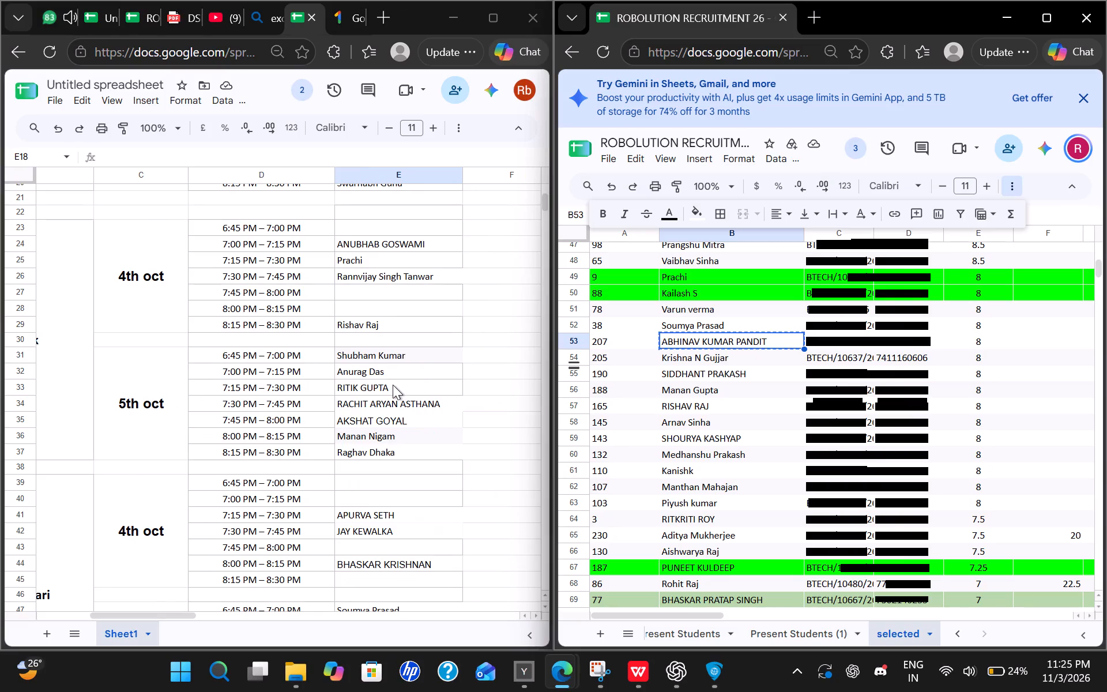
scroll(371, 356, up, 2)
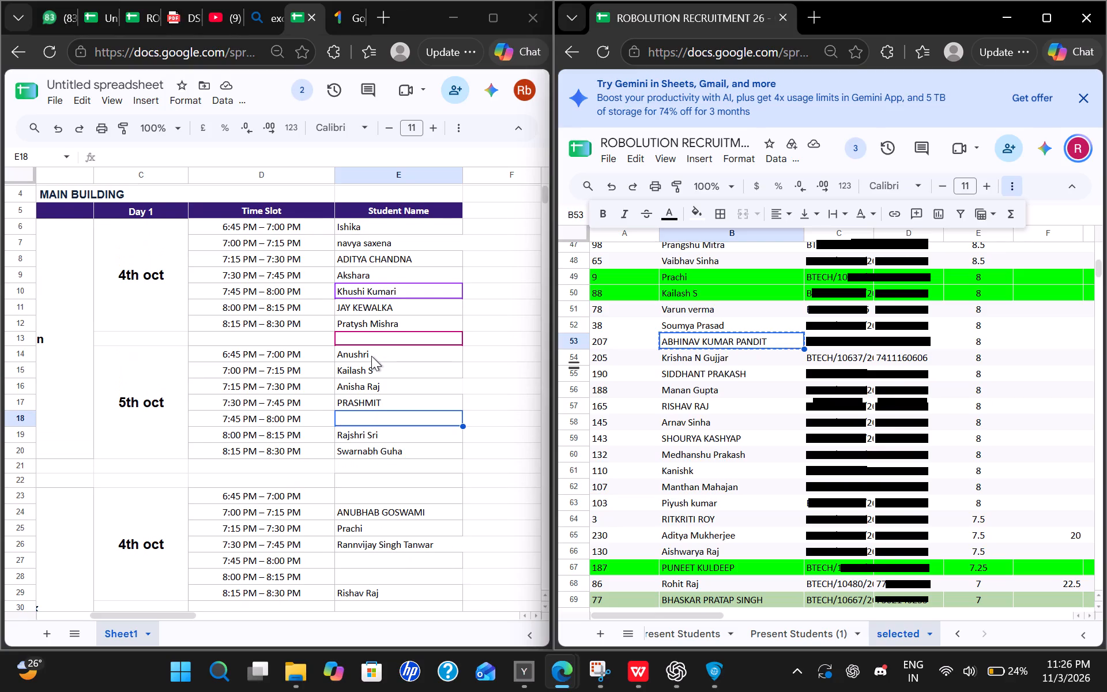
scroll(371, 356, up, 2)
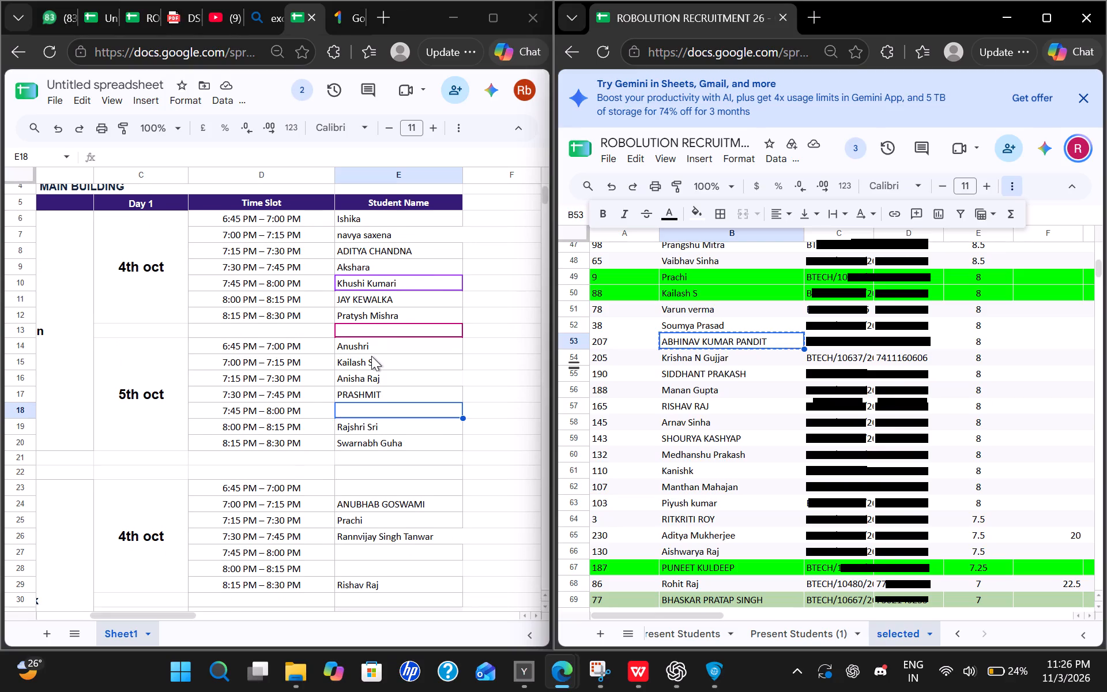
scroll(371, 356, up, 1)
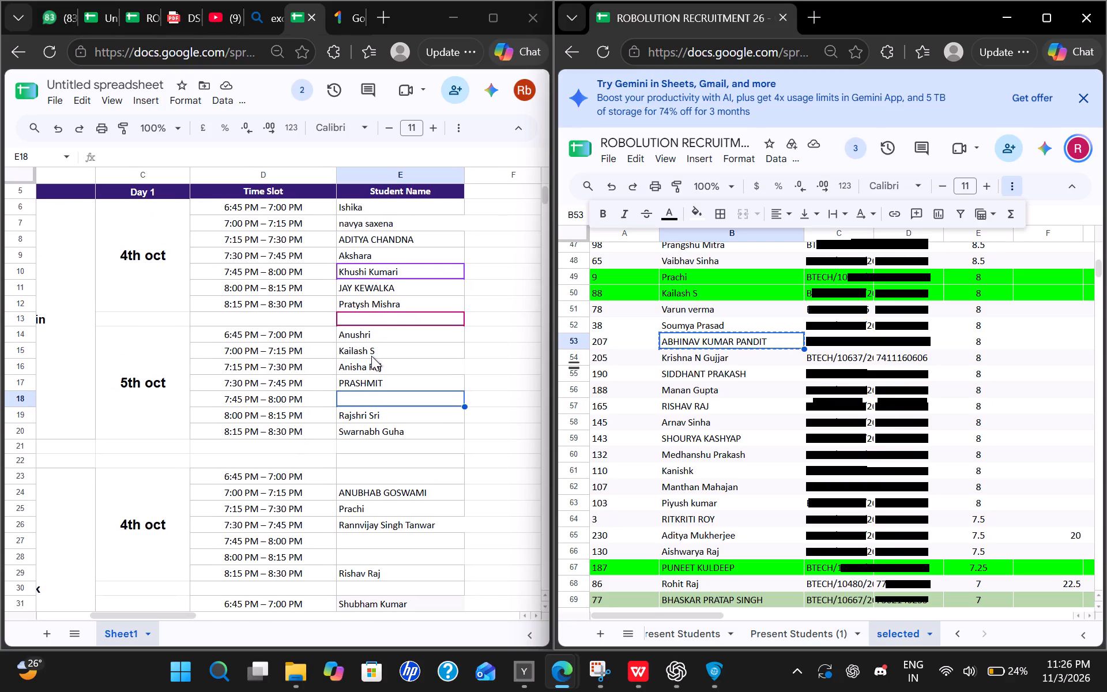
scroll(371, 356, down, 2)
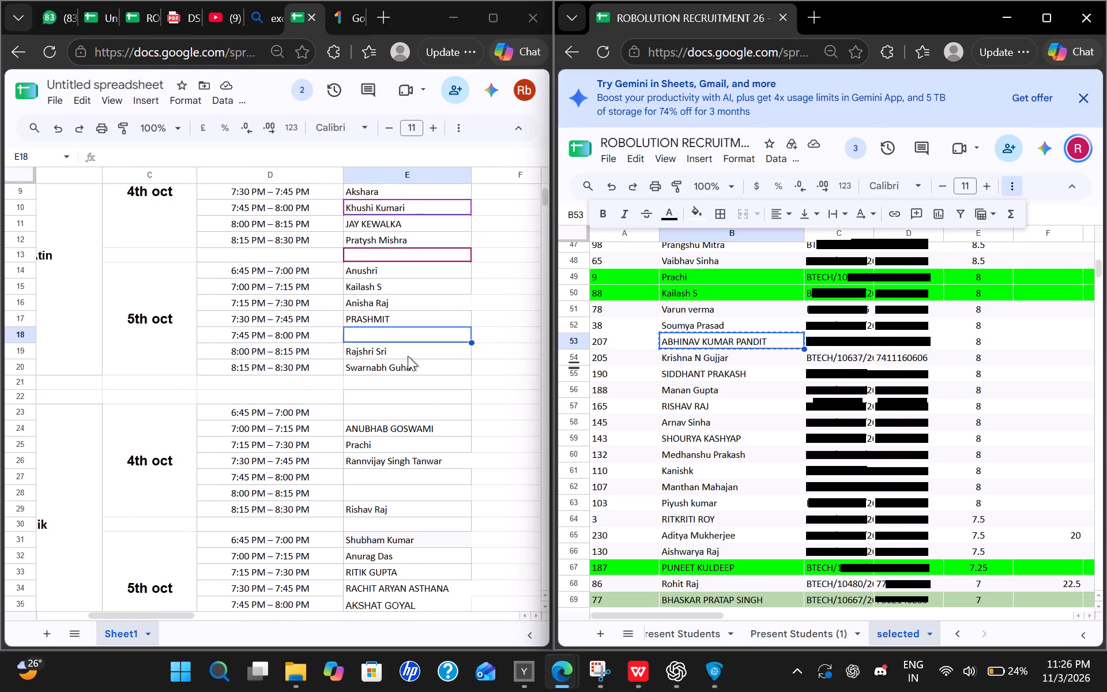
scroll(408, 356, down, 1)
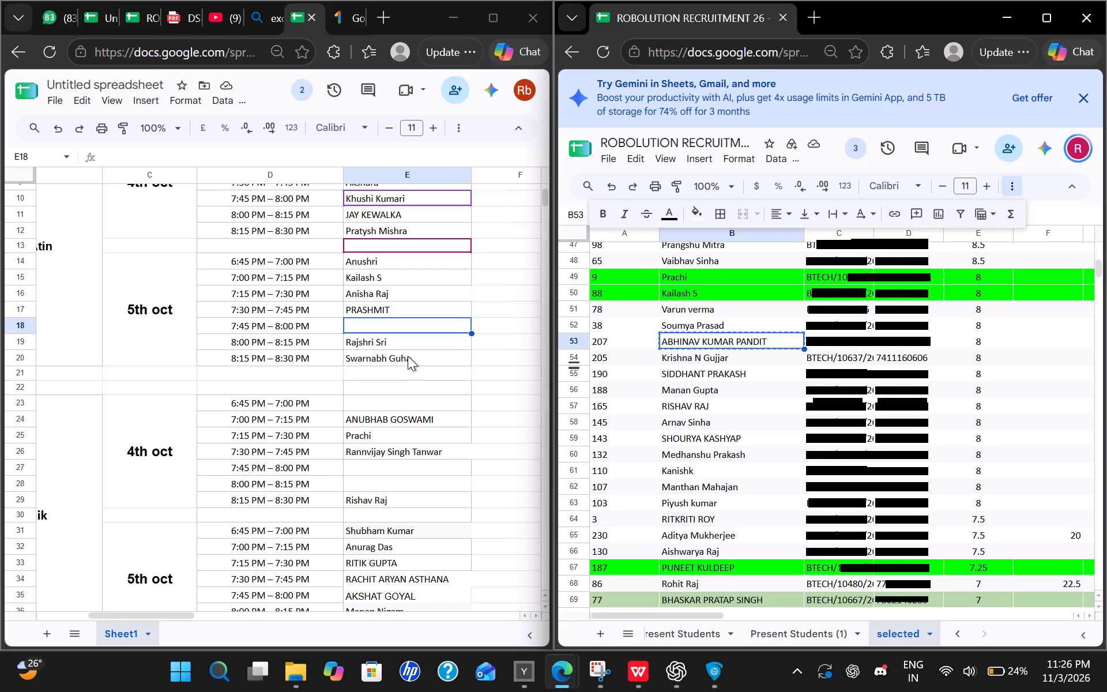
scroll(429, 392, down, 2)
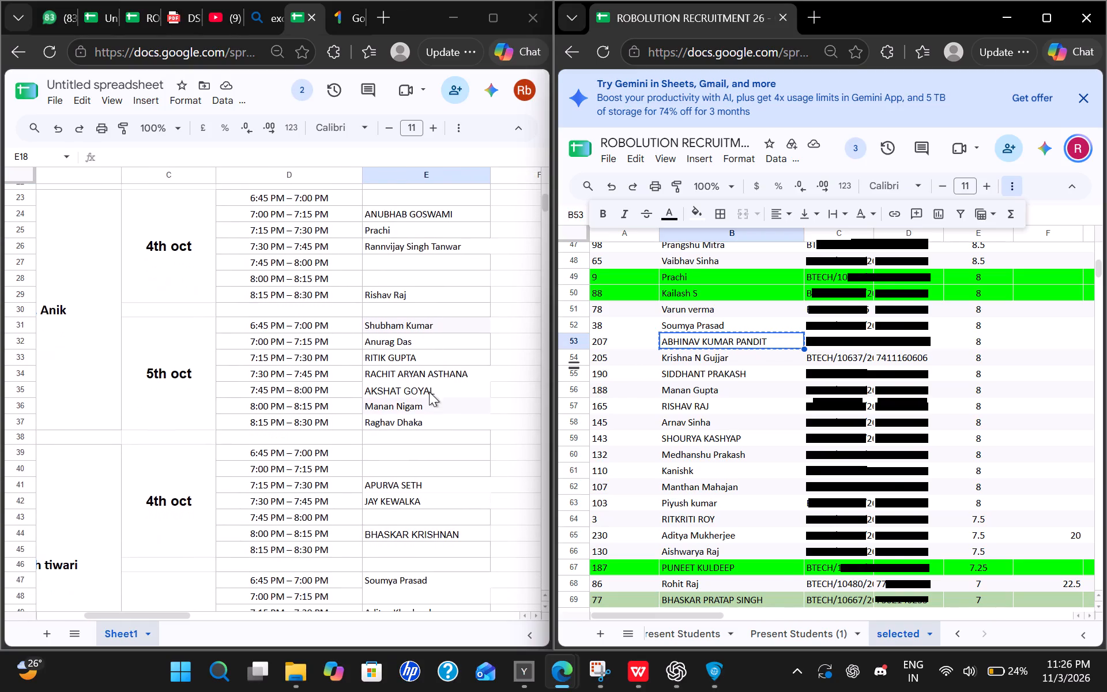
scroll(839, 392, left, 2)
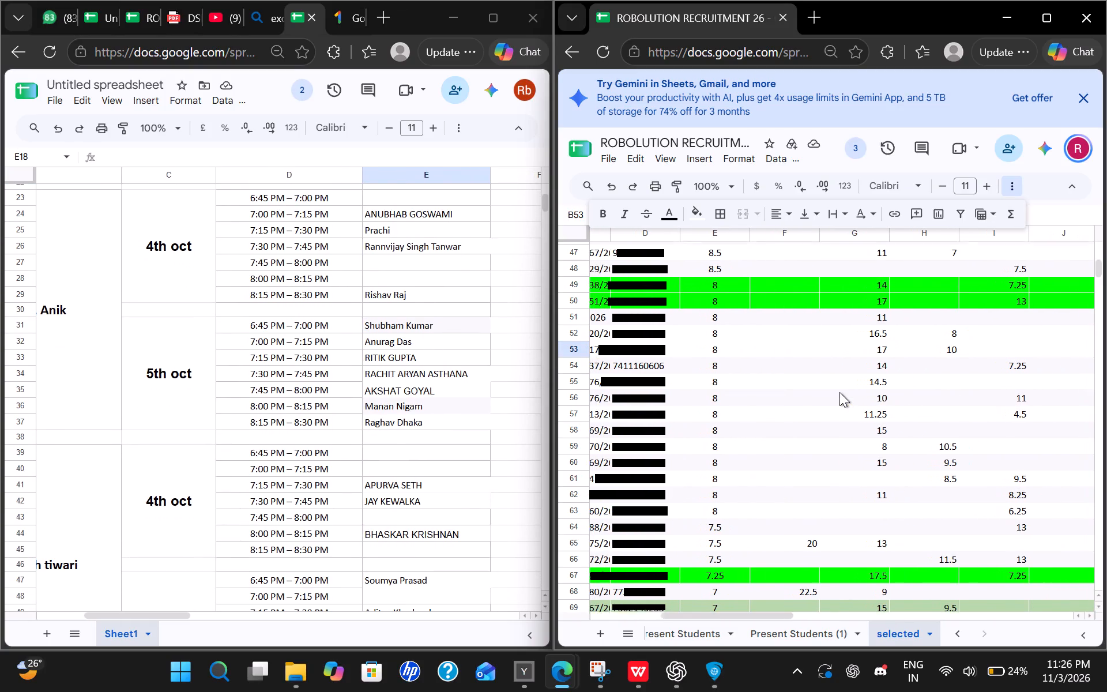
scroll(369, 434, down, 1)
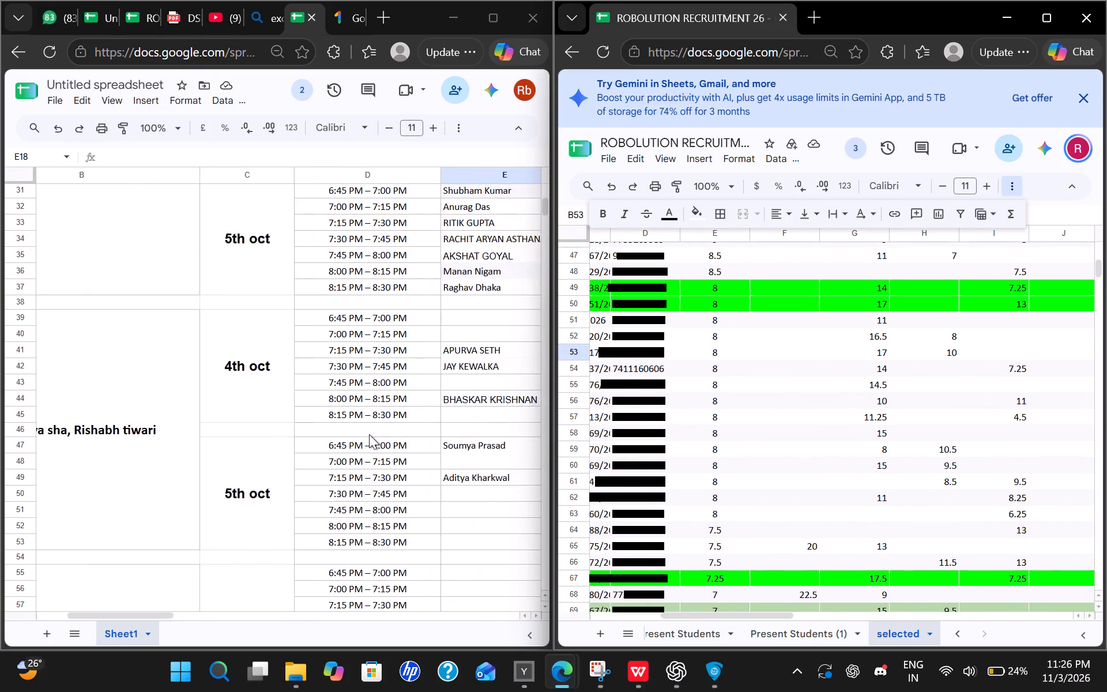
scroll(369, 434, left, 1)
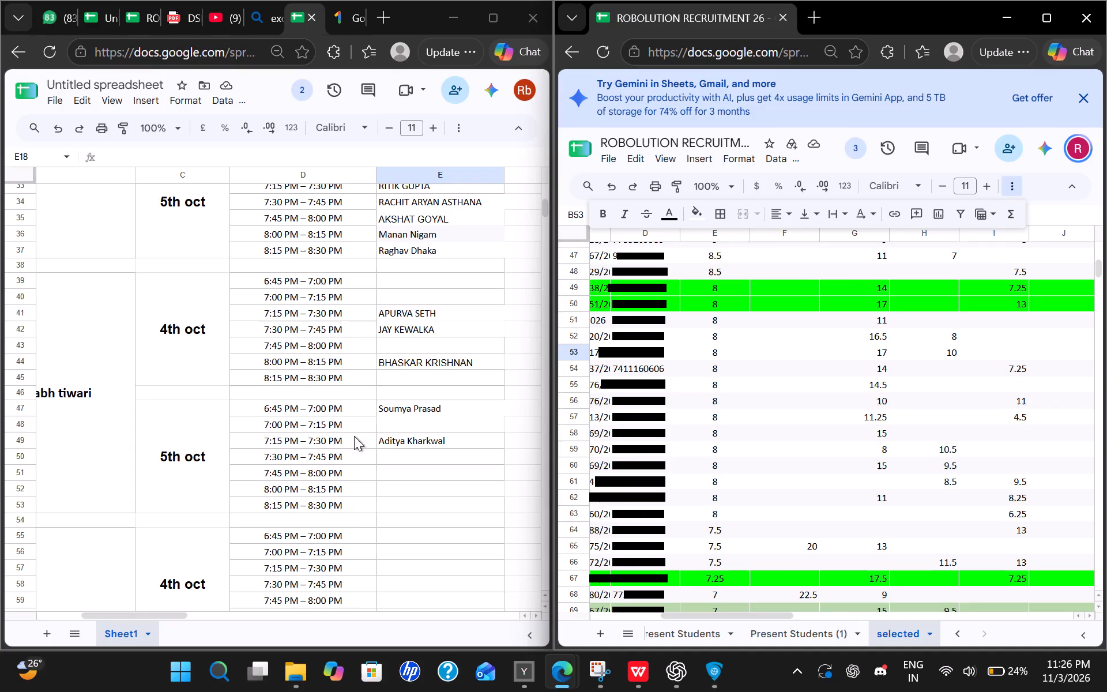
scroll(596, 393, right, 1)
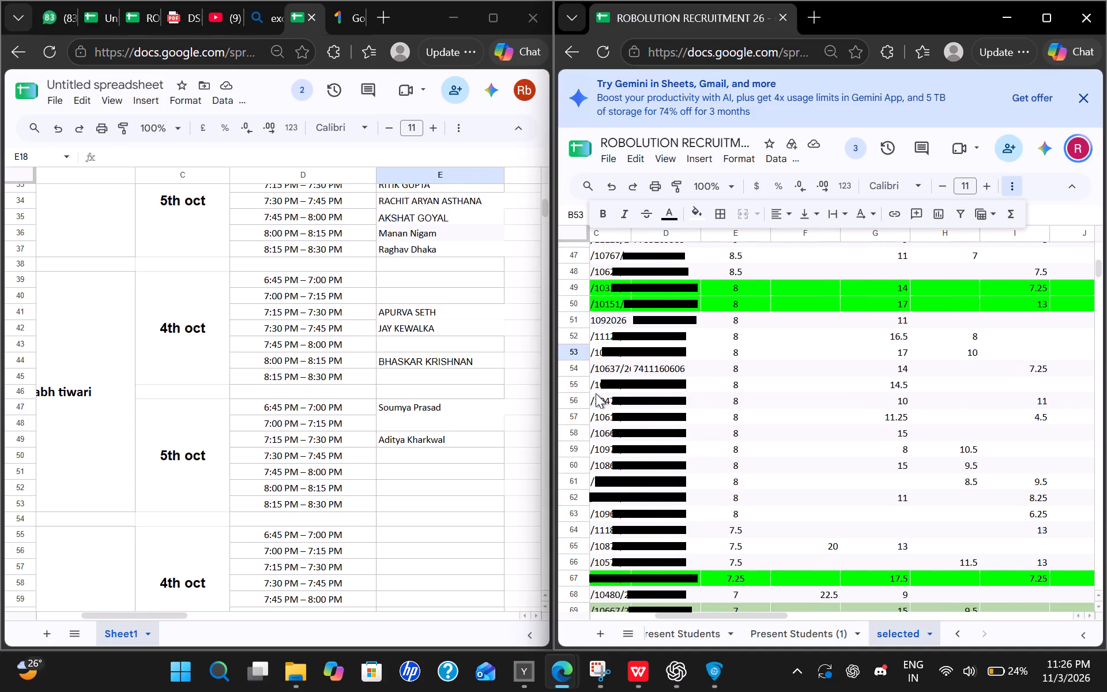
scroll(643, 394, right, 1)
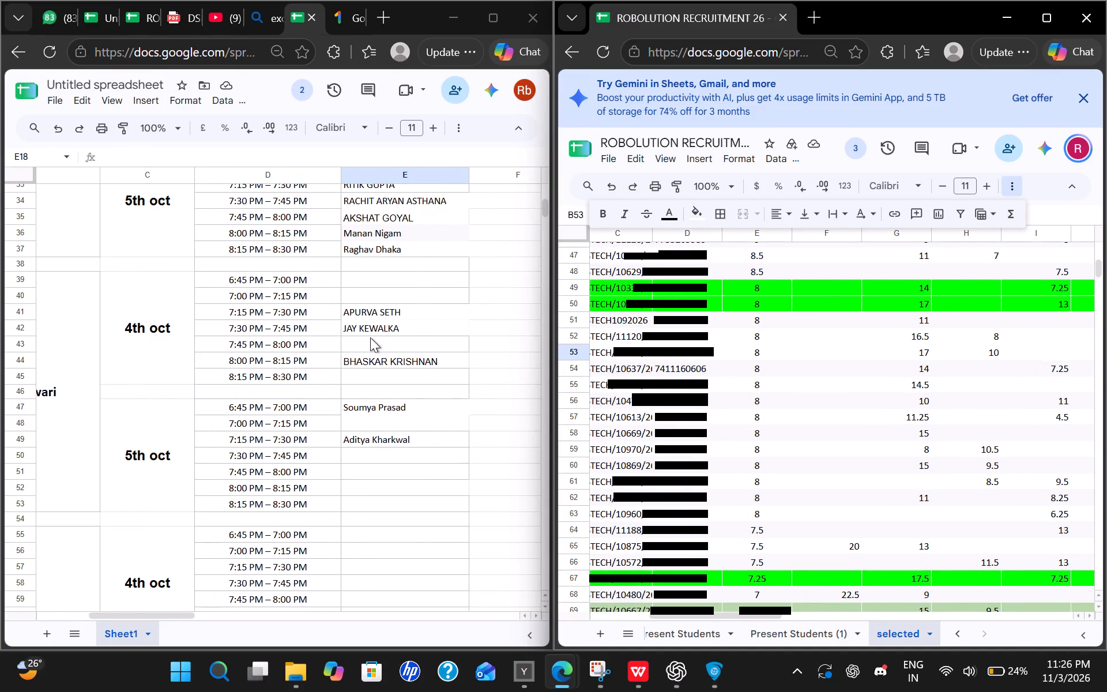
click(370, 337)
key(ctrl+v)
Fill the whole of row 53 in the selected sheet with green.
scroll(706, 349, right, 1)
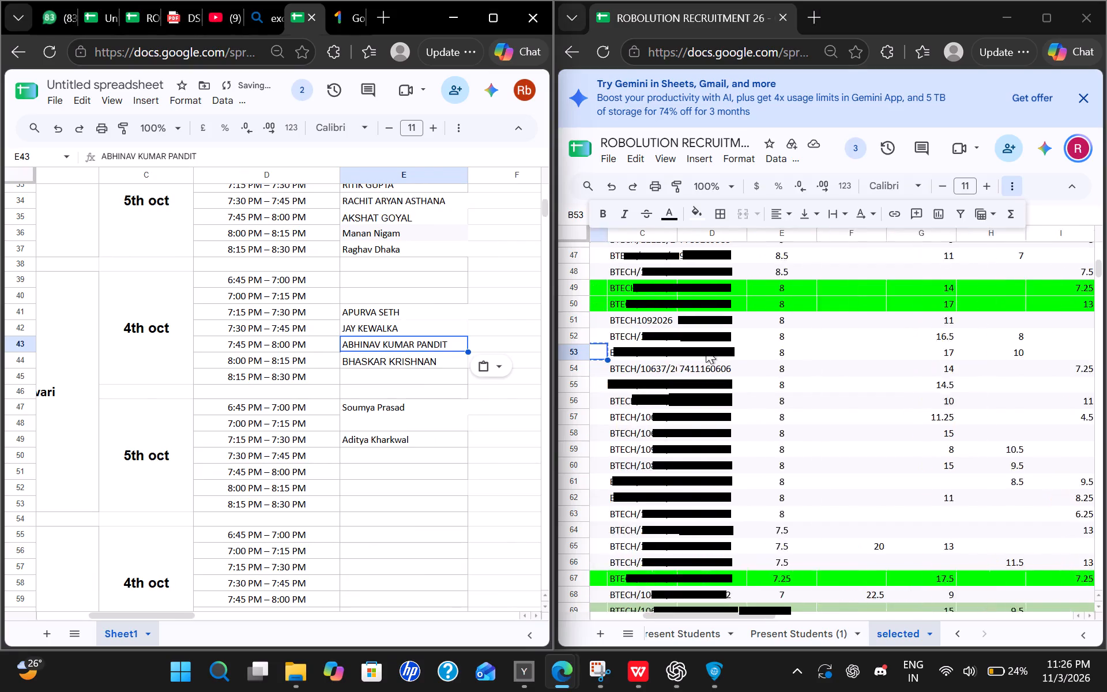
scroll(706, 349, right, 1)
scroll(645, 356, right, 2)
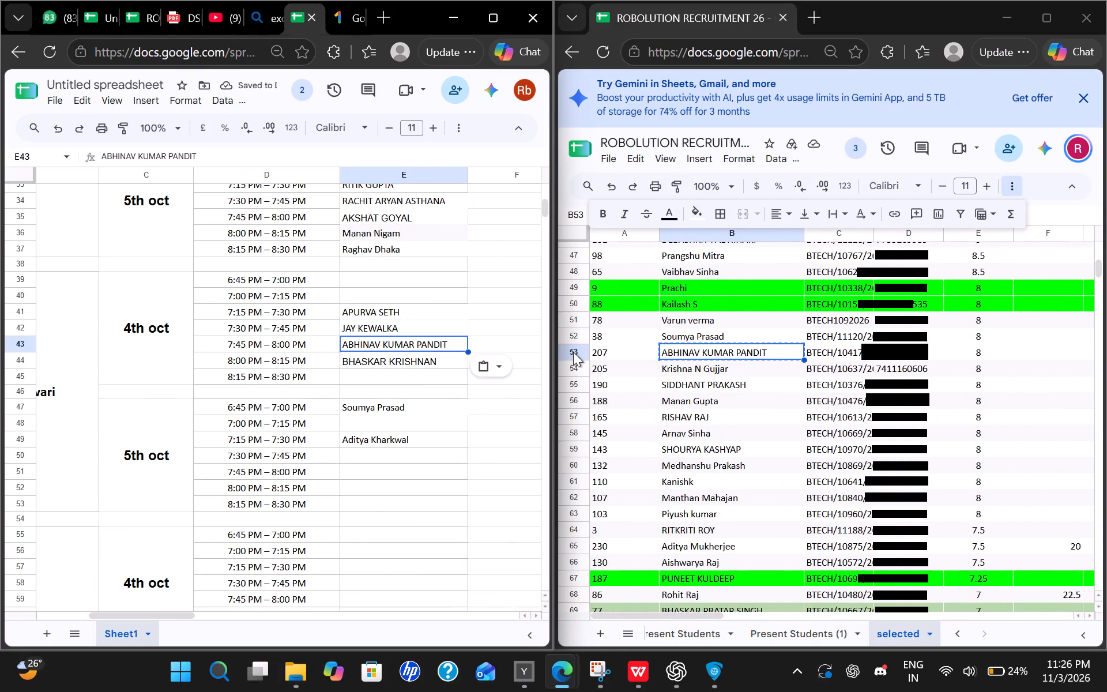
click(573, 351)
click(697, 210)
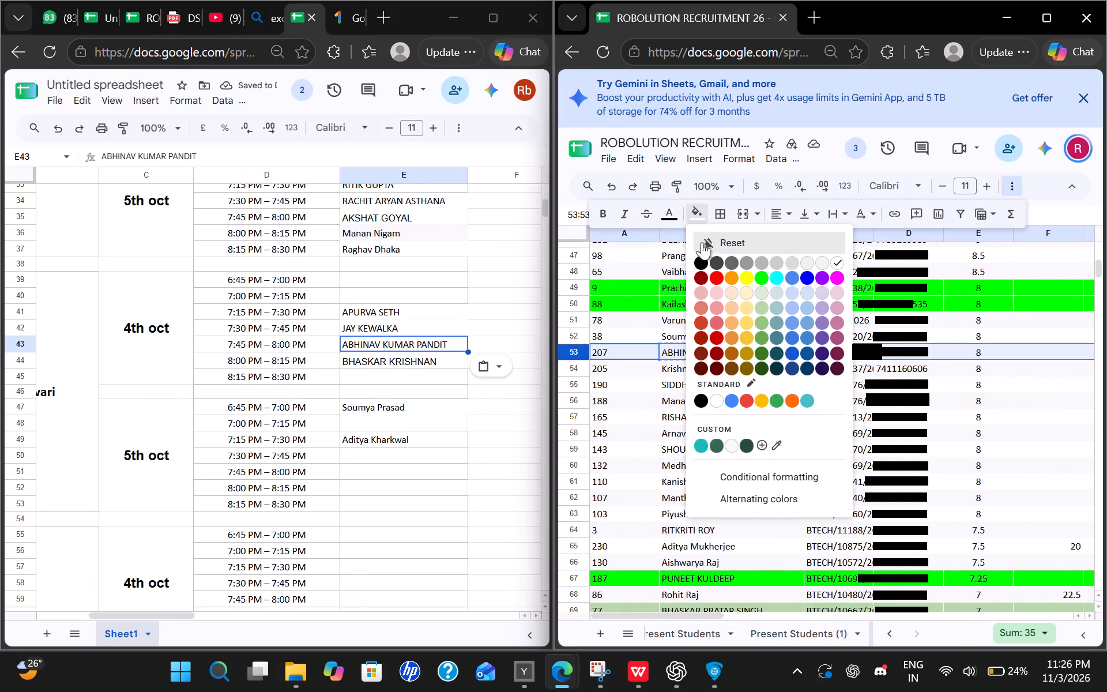
click(760, 275)
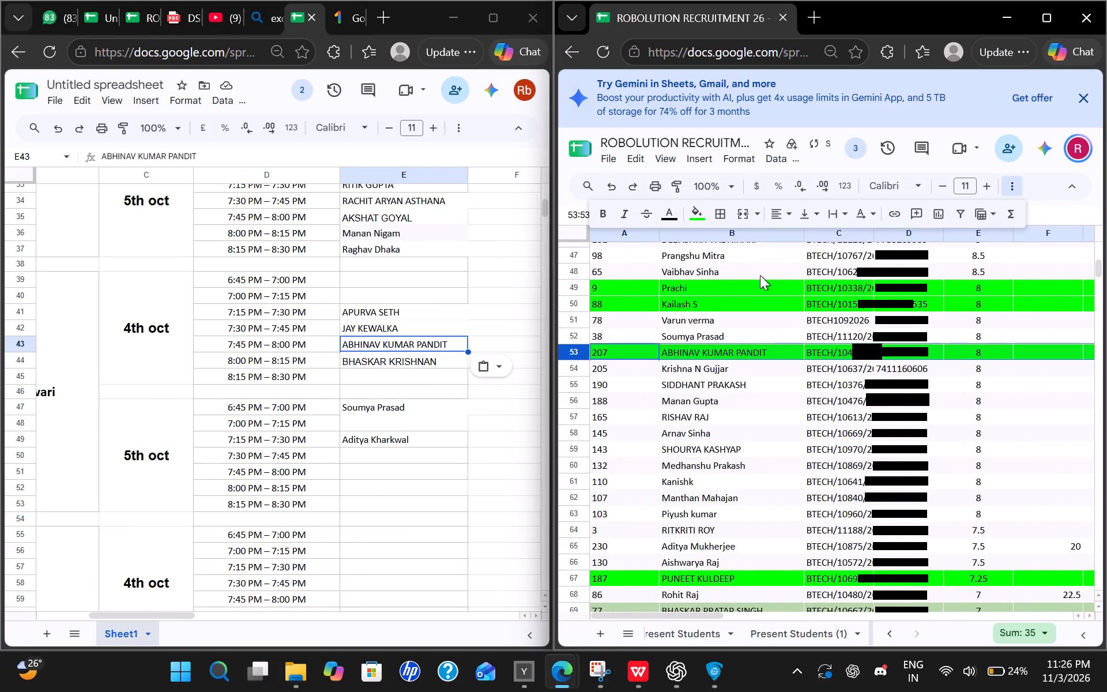
click(766, 379)
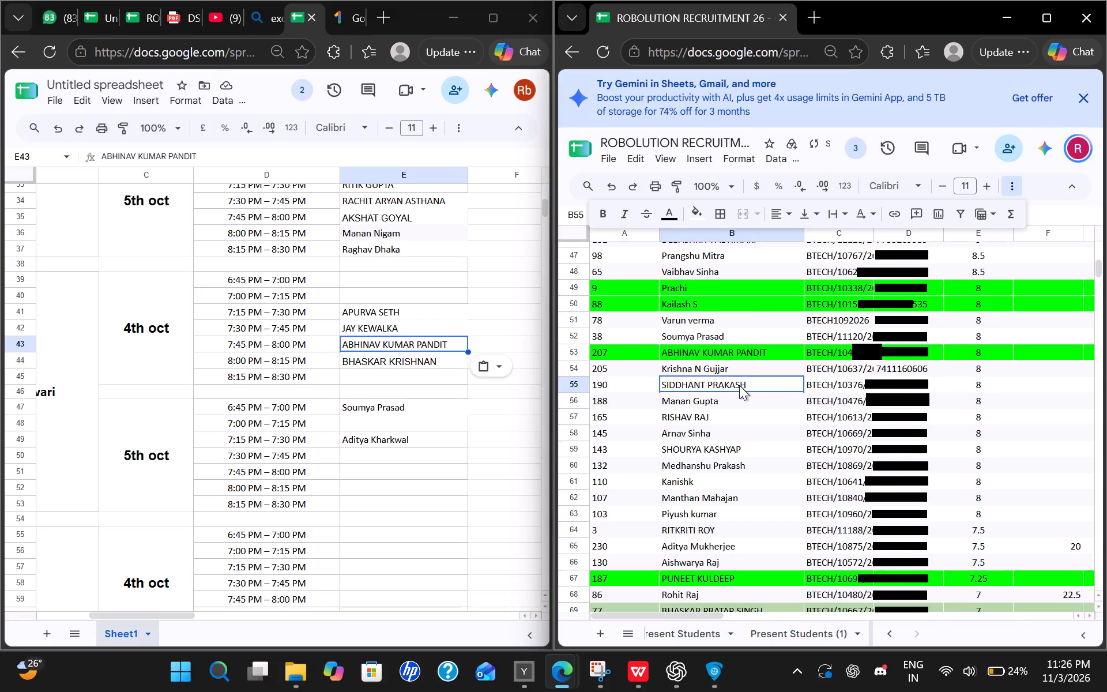
Copy the student name in row 62 of the selected sheet into schedule cell E10, the 4th oct 7:45 PM – 8:00 PM slot.
click(699, 484)
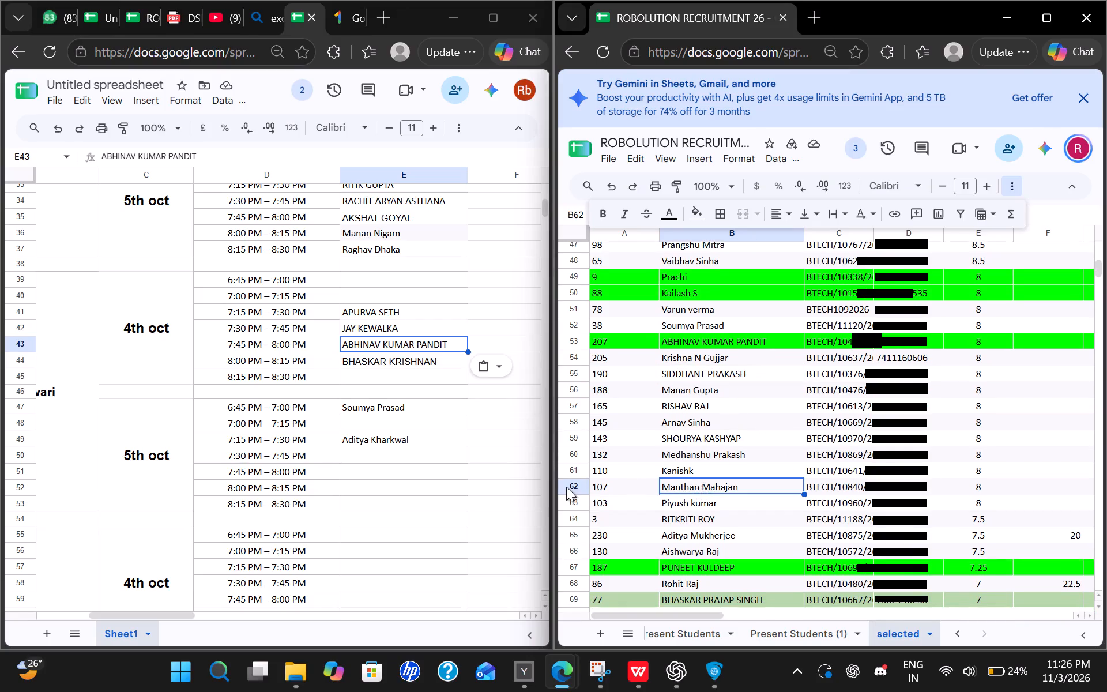
click(566, 487)
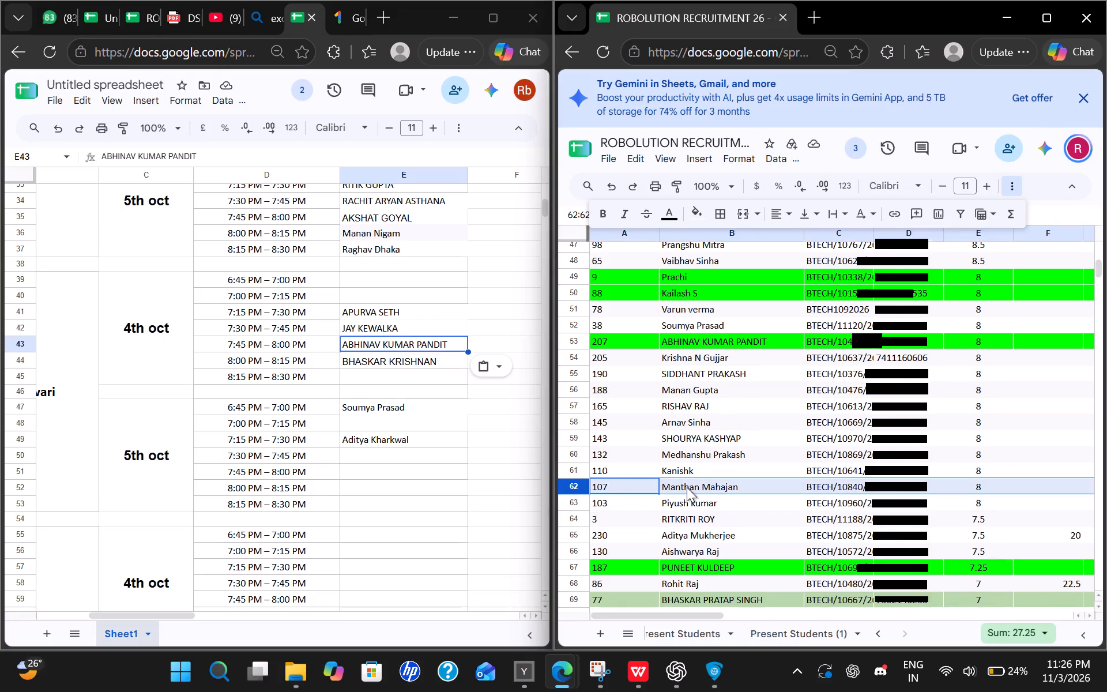
click(687, 487)
key(ctrl+c)
scroll(357, 495, up, 2)
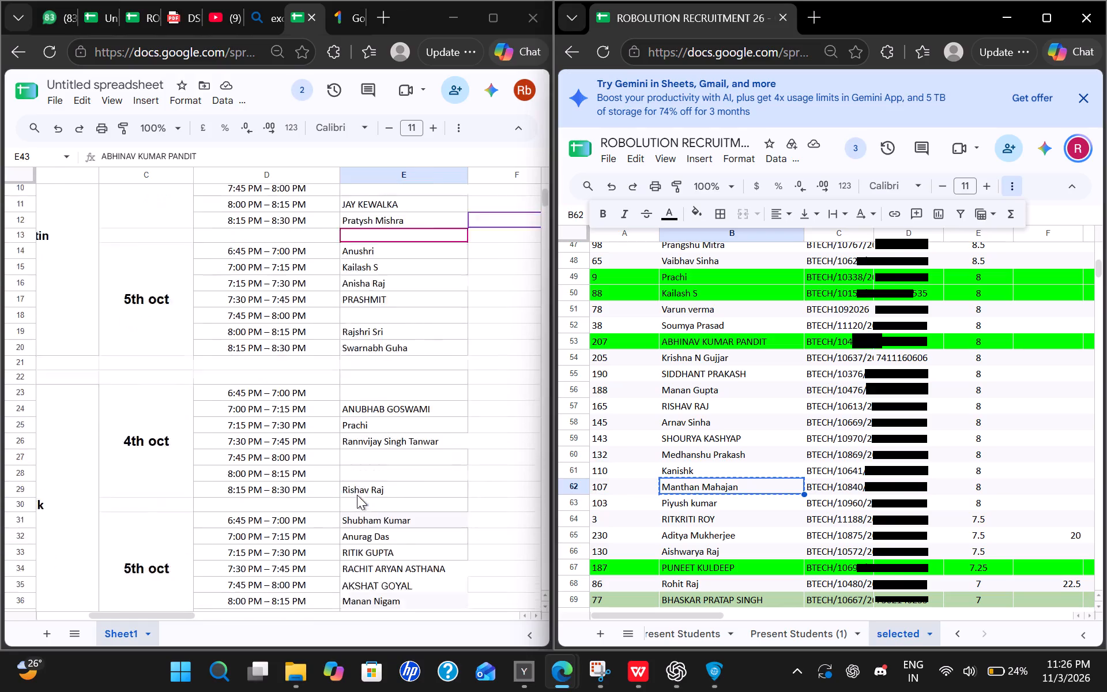
scroll(357, 495, up, 2)
click(359, 346)
key(ctrl+v)
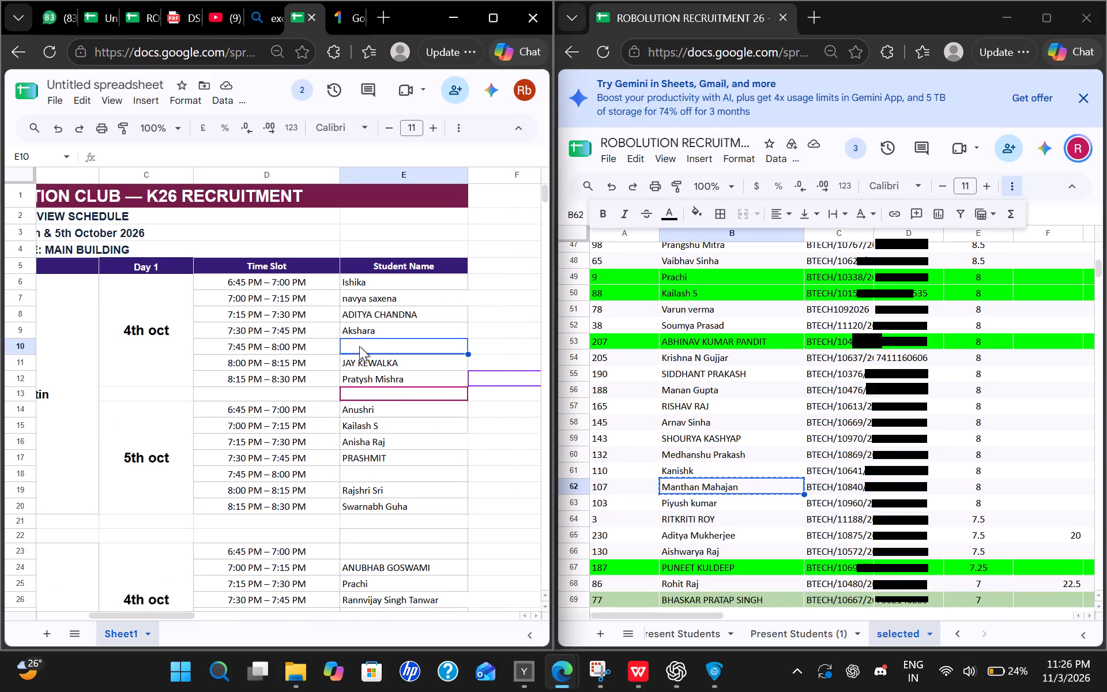
Fill the whole of row 62 in the selected sheet with green.
click(577, 487)
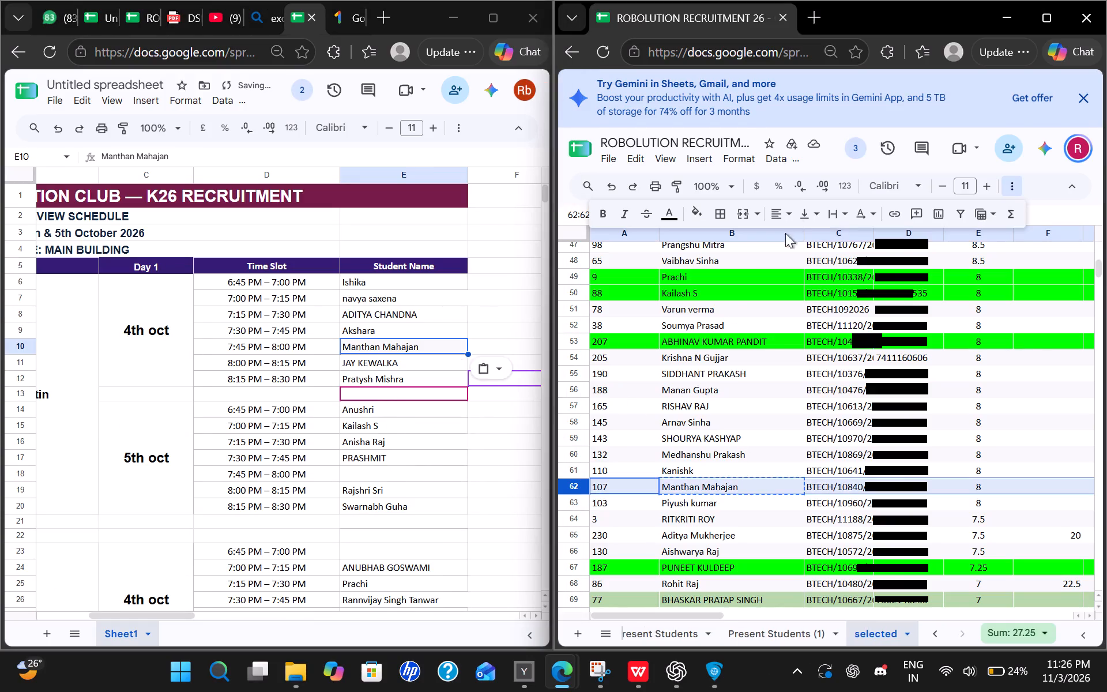
click(699, 209)
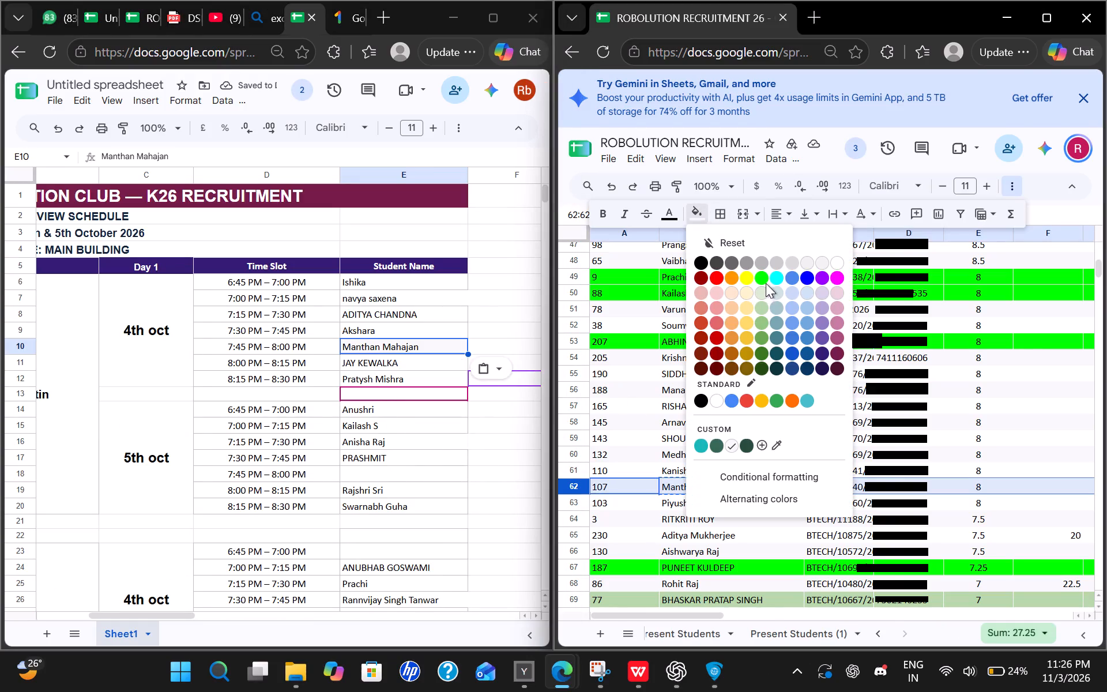
click(763, 280)
click(805, 361)
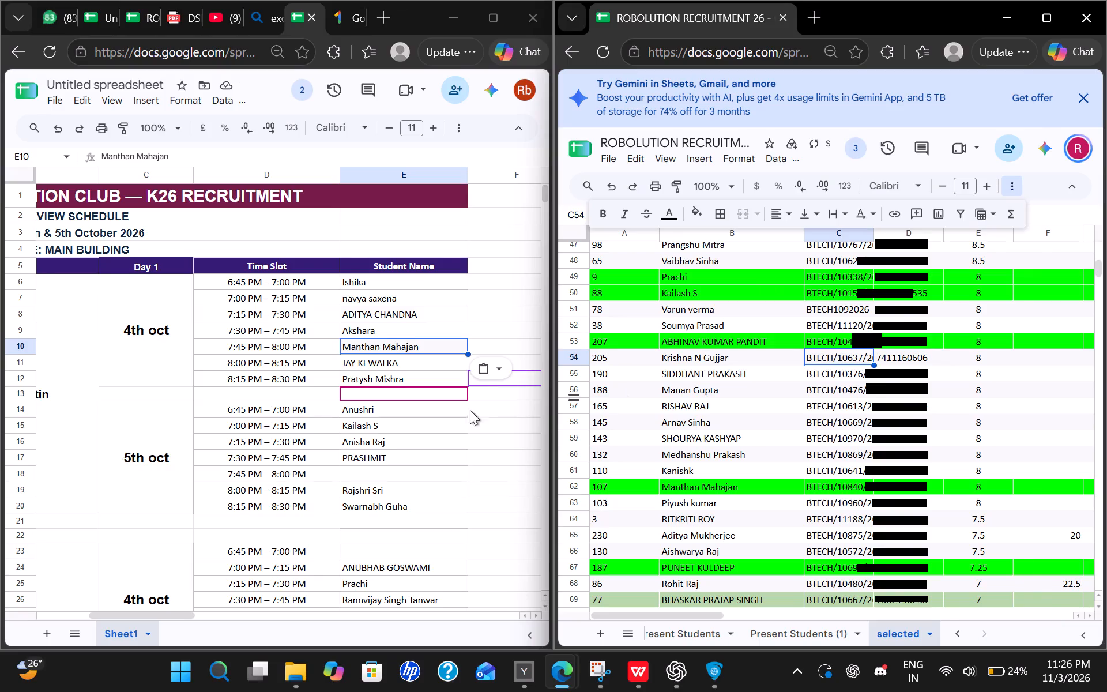
Look through the interview schedule's panels for 4th oct and 5th oct time slots without a student name.
scroll(431, 412, down, 2)
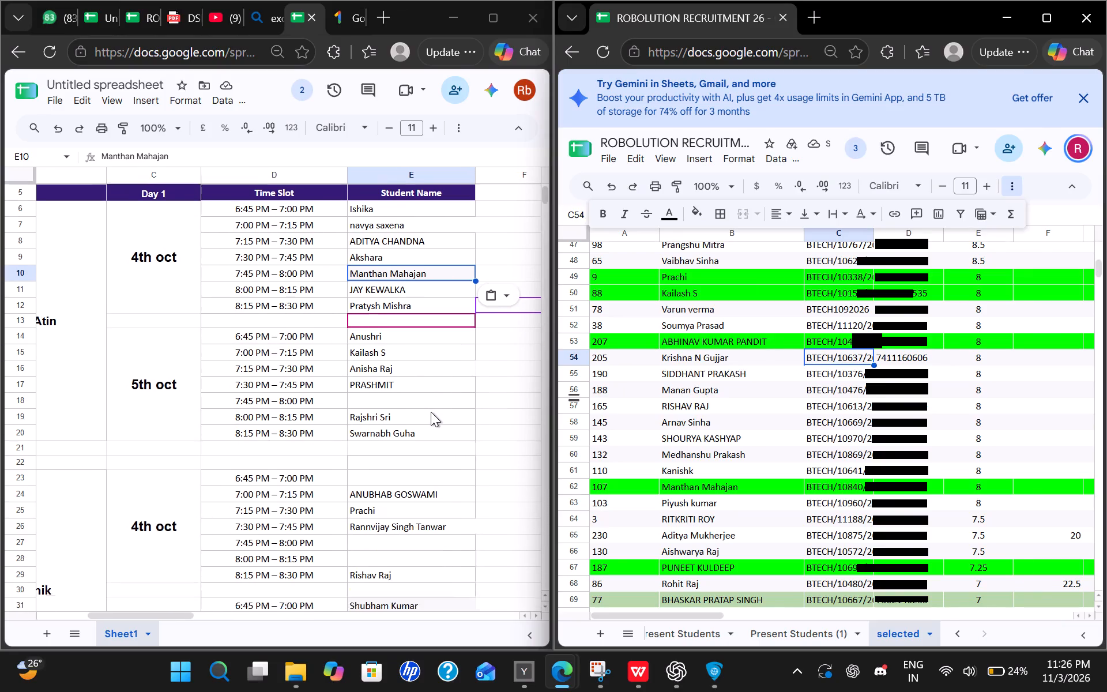
scroll(431, 412, down, 2)
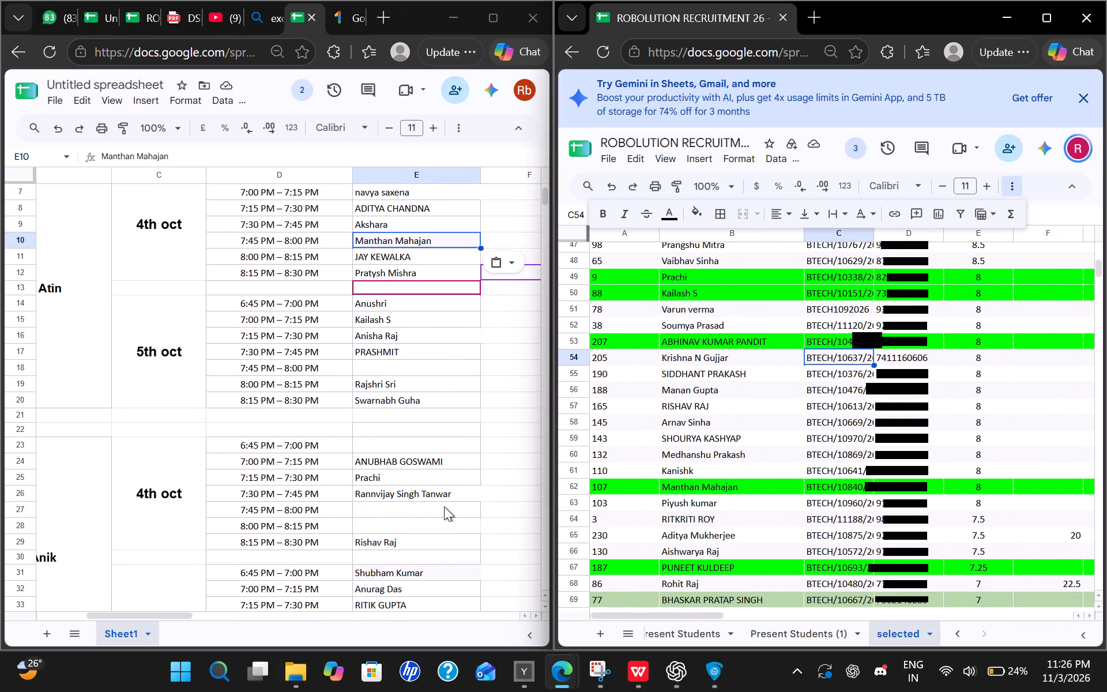
scroll(444, 506, down, 1)
scroll(444, 506, up, 1)
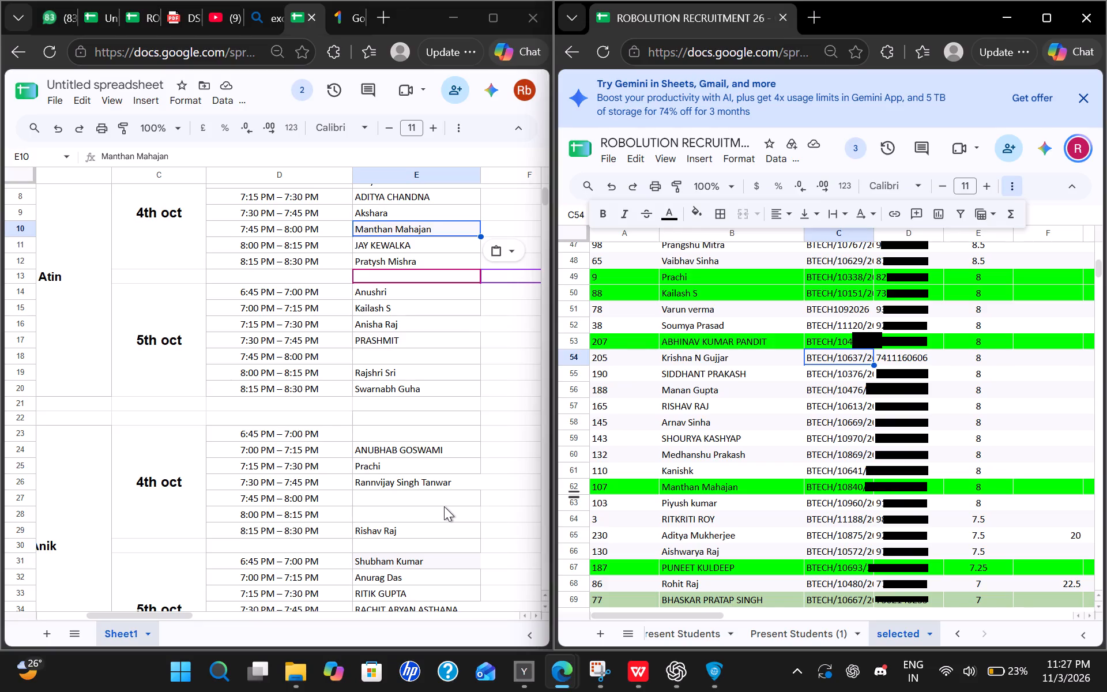
scroll(444, 506, down, 8)
scroll(444, 506, up, 5)
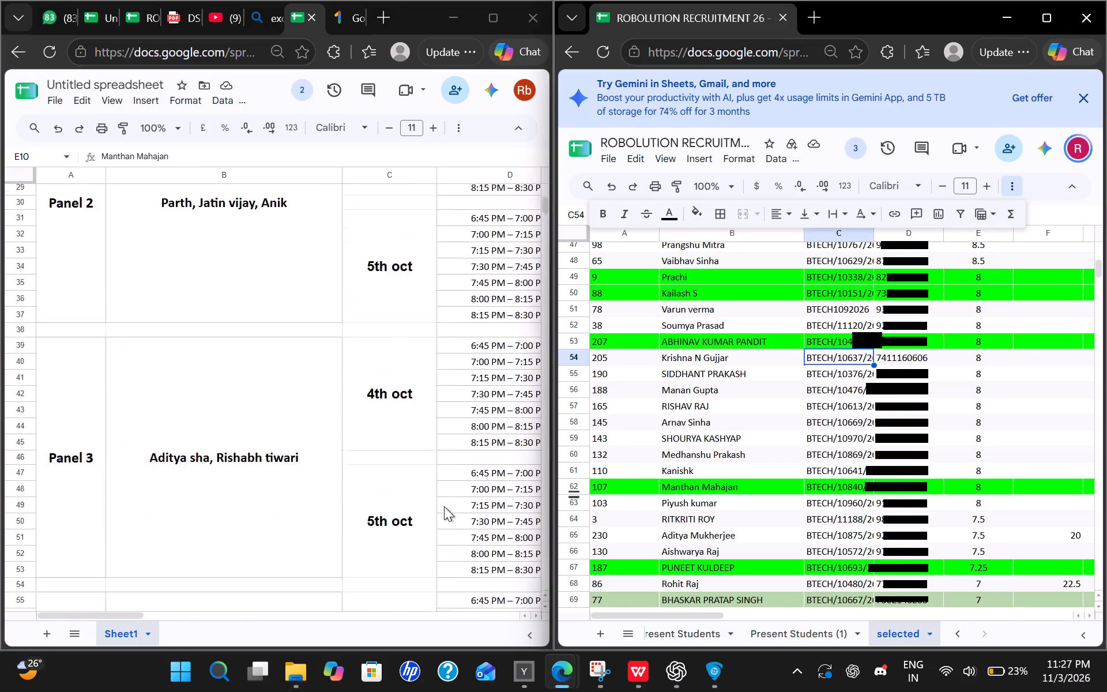
scroll(444, 506, left, 2)
Check the lower rows of the selected sheet, down to row 116, for unmarked students, and recheck the top of the schedule.
scroll(832, 486, down, 2)
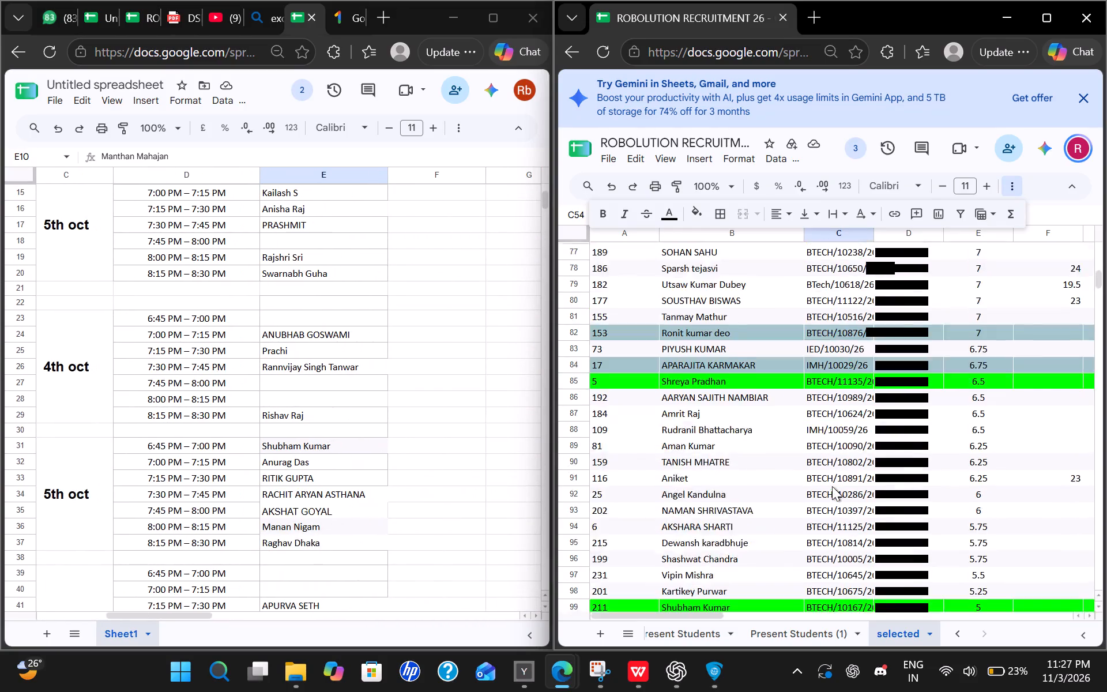
scroll(832, 486, down, 5)
click(715, 442)
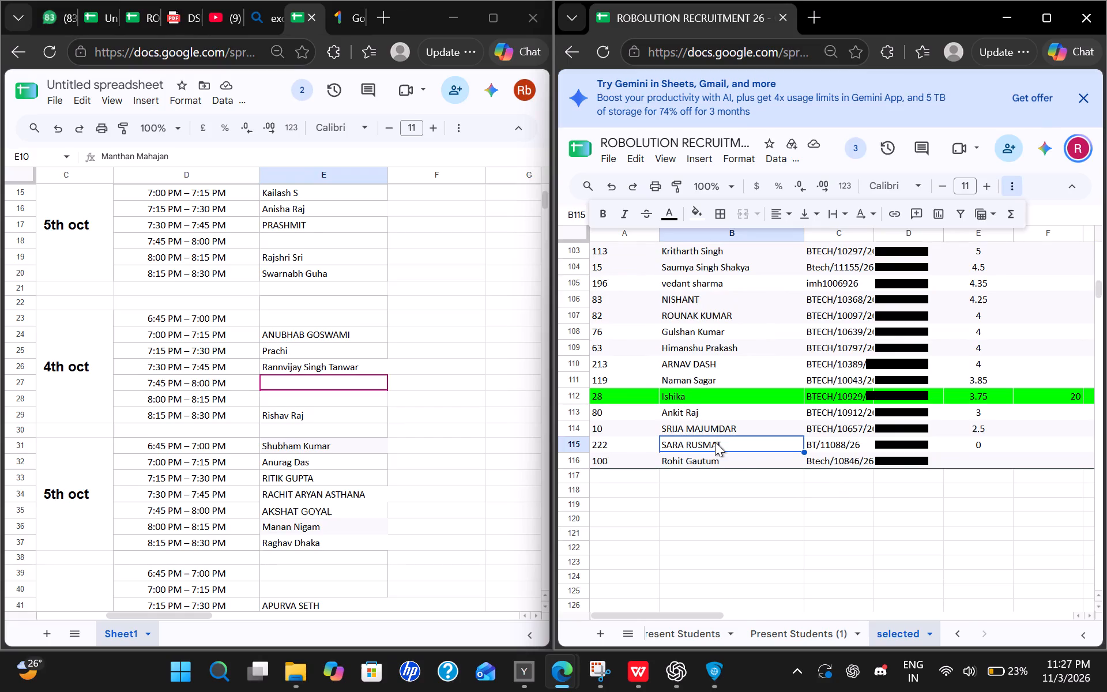
scroll(715, 442, up, 1)
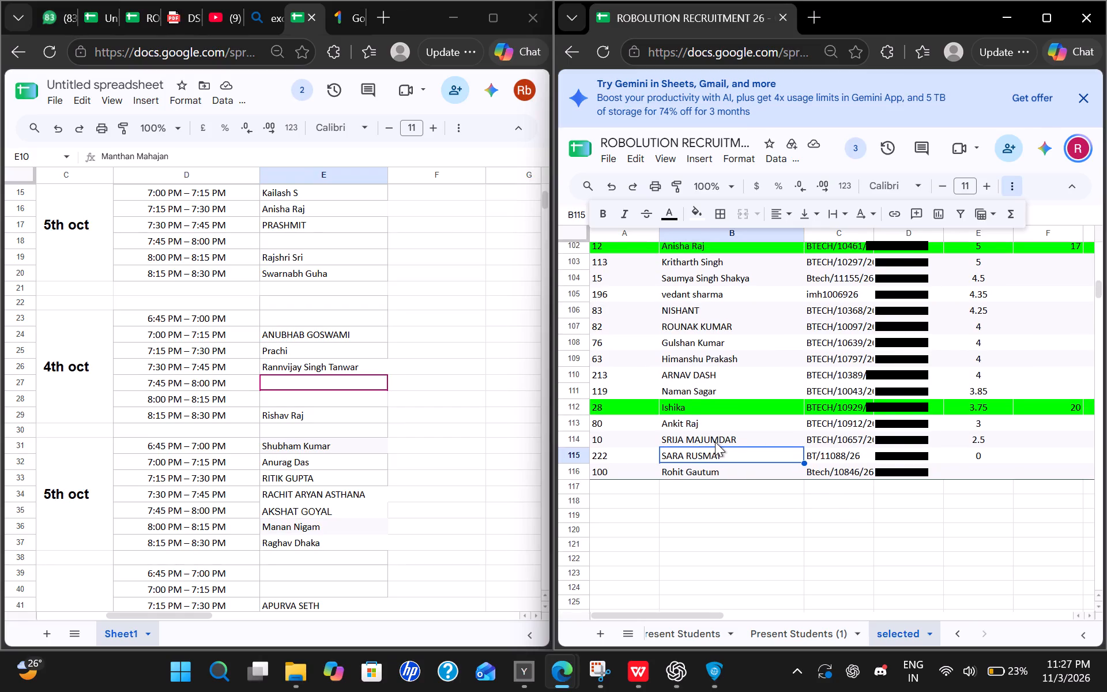
scroll(455, 428, up, 2)
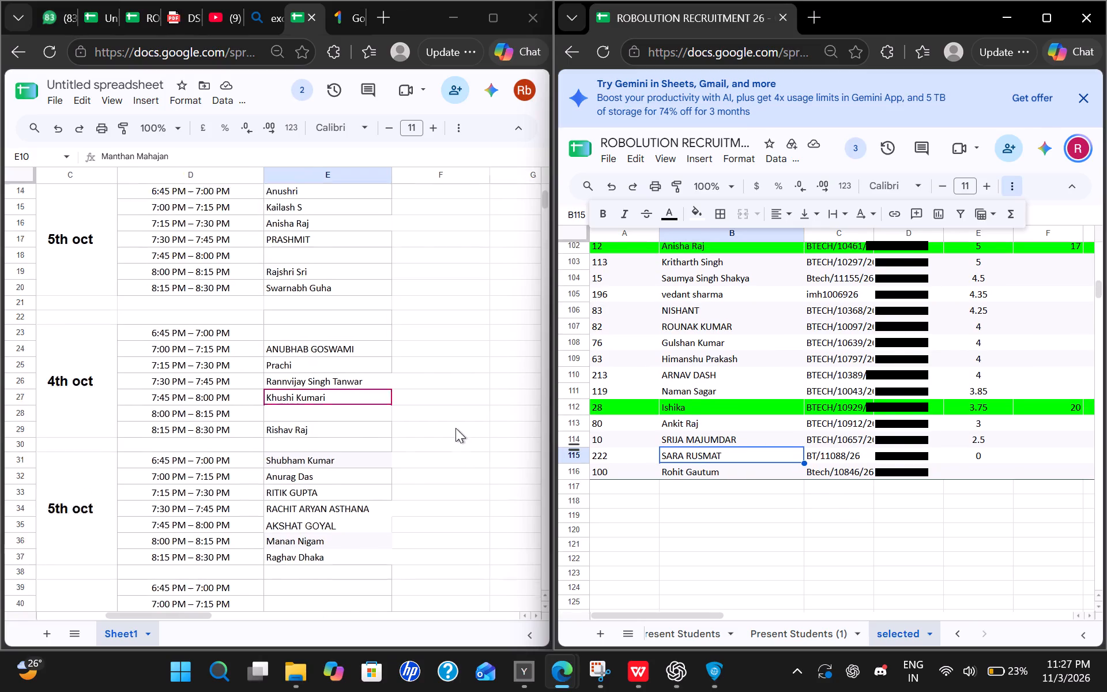
scroll(455, 428, up, 3)
scroll(455, 428, left, 1)
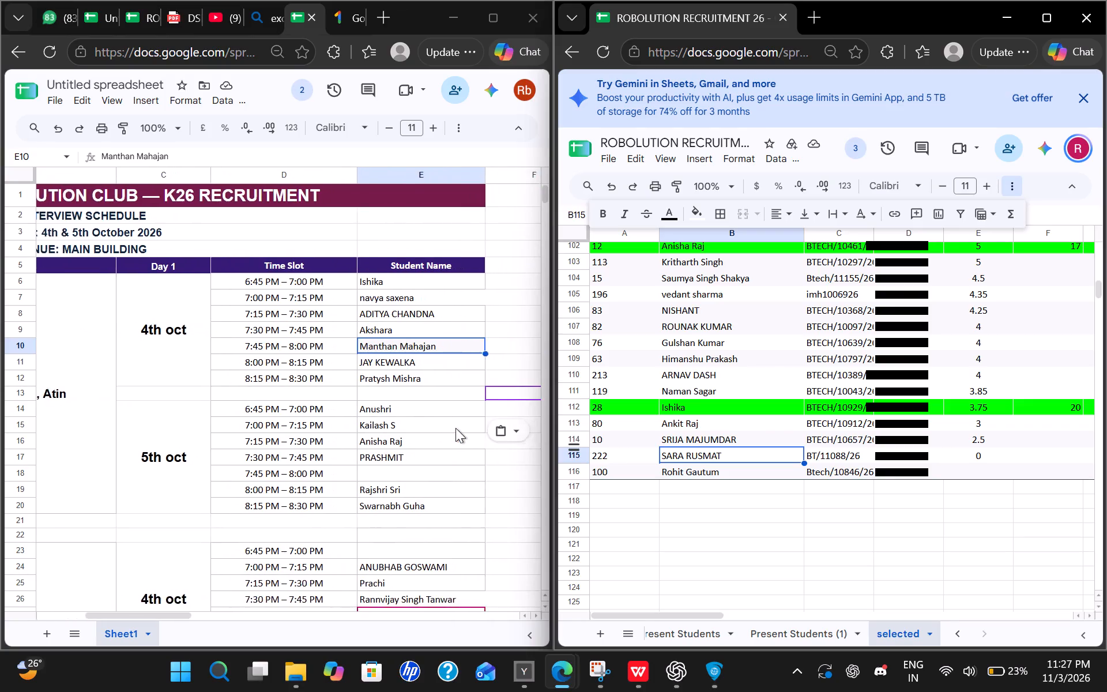
scroll(455, 428, left, 1)
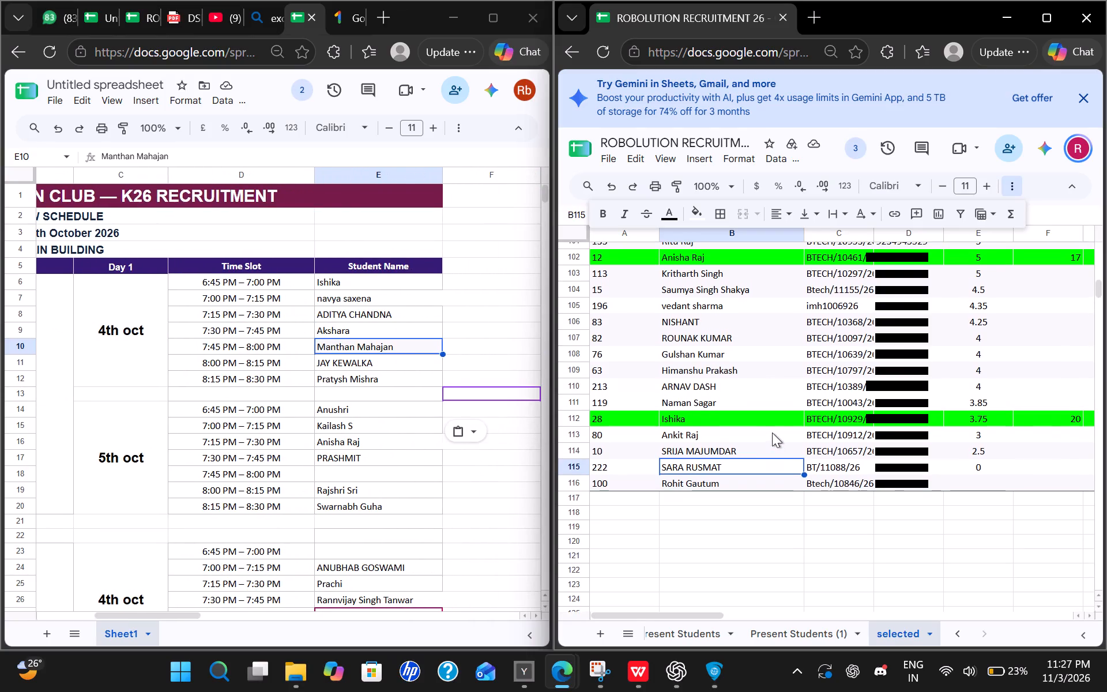
scroll(772, 432, up, 1)
click(740, 467)
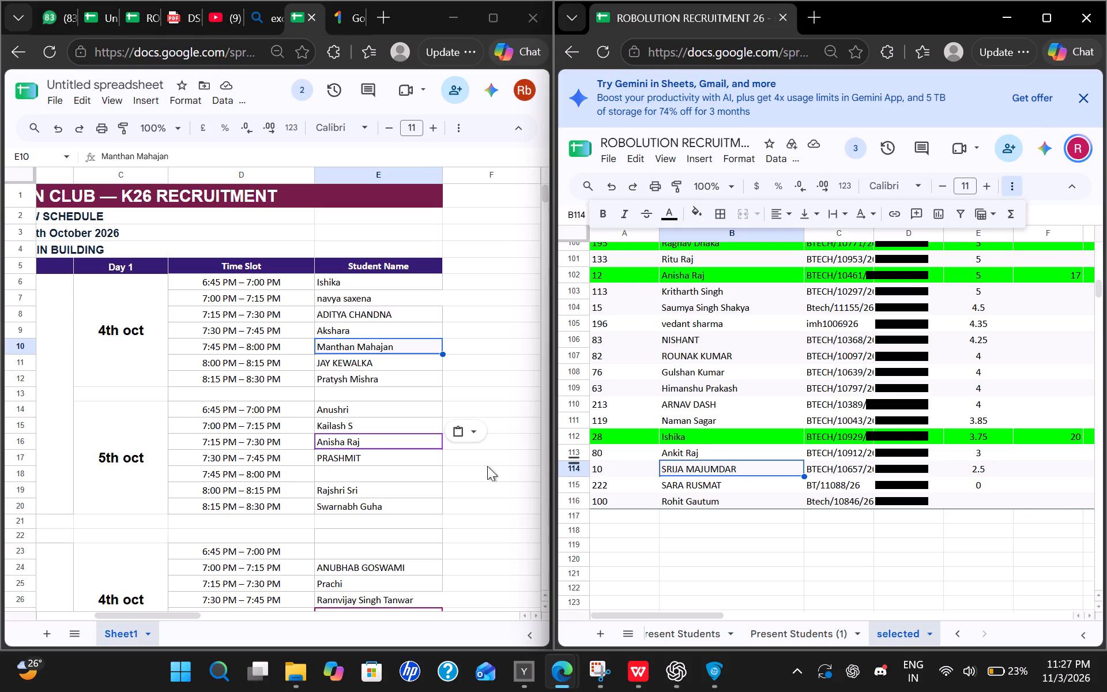
Compare the schedule's empty slots for Panels 1 to 3 with the students not marked green in the selected sheet.
scroll(464, 469, down, 2)
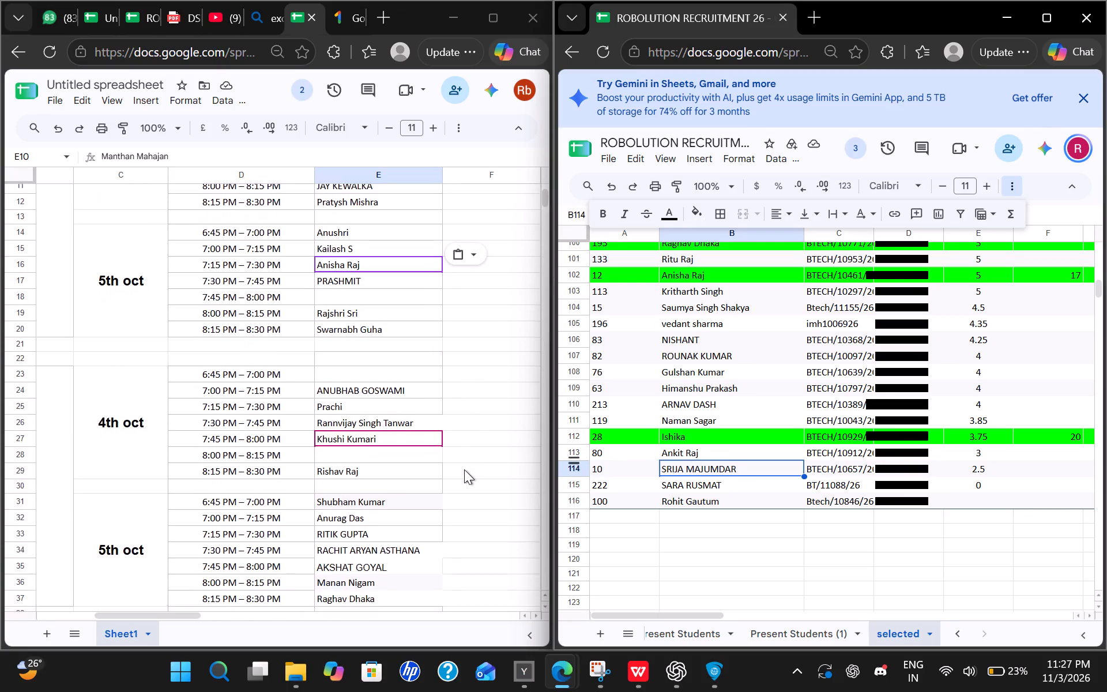
scroll(464, 469, down, 1)
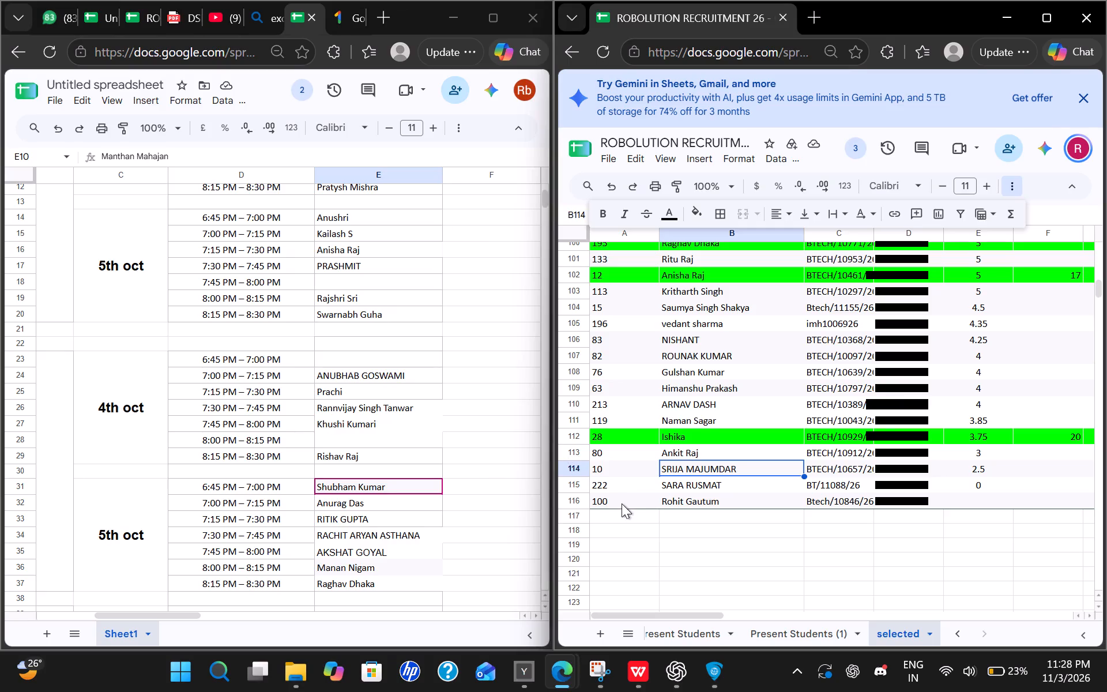
scroll(622, 503, up, 1)
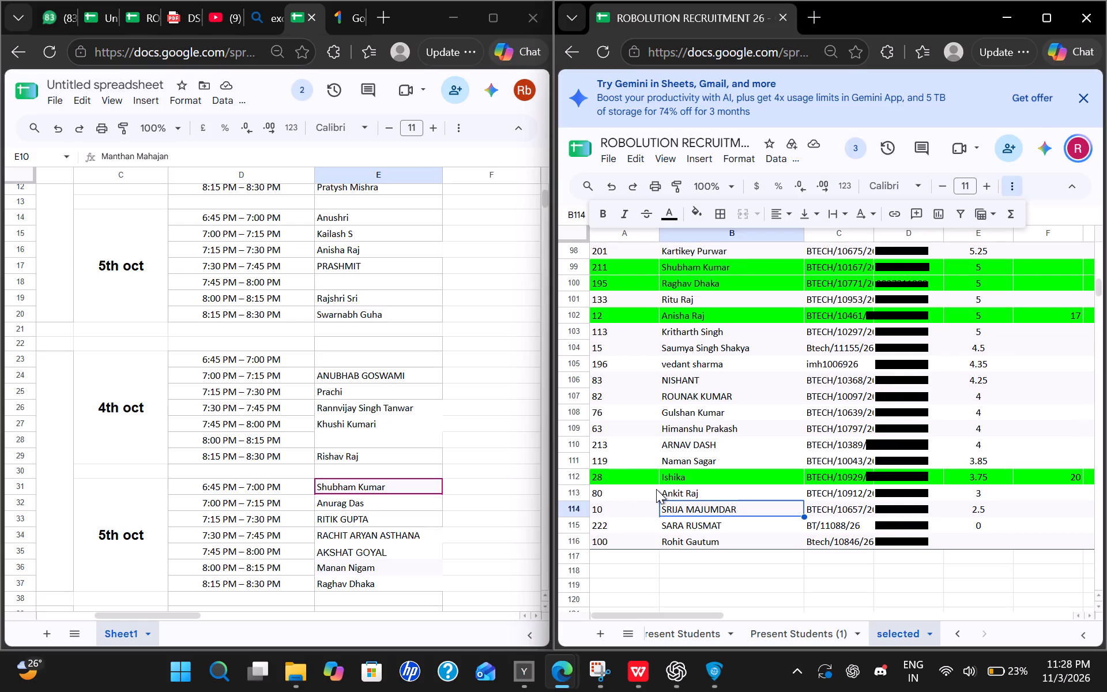
scroll(656, 489, up, 13)
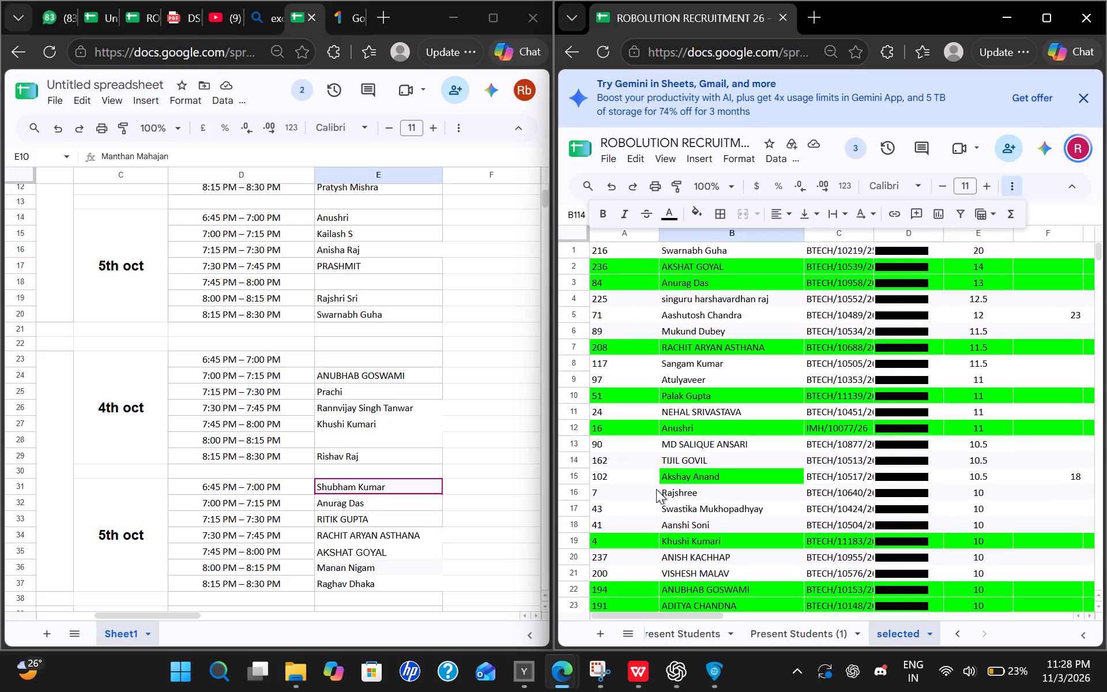
scroll(656, 489, down, 5)
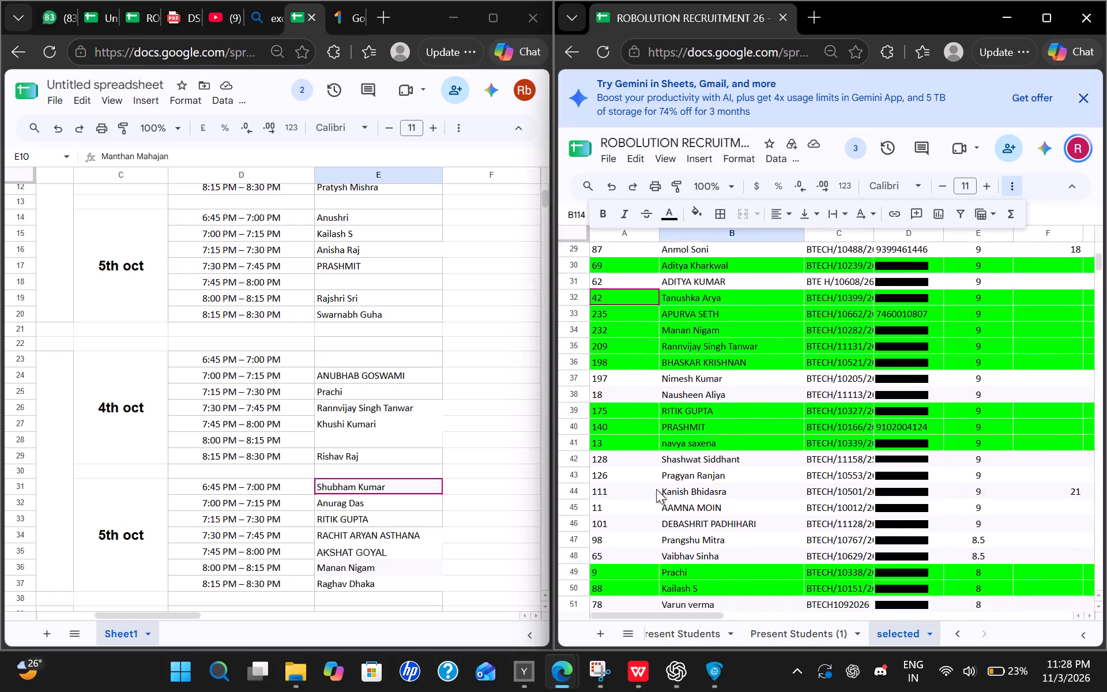
scroll(656, 489, down, 3)
scroll(479, 483, down, 1)
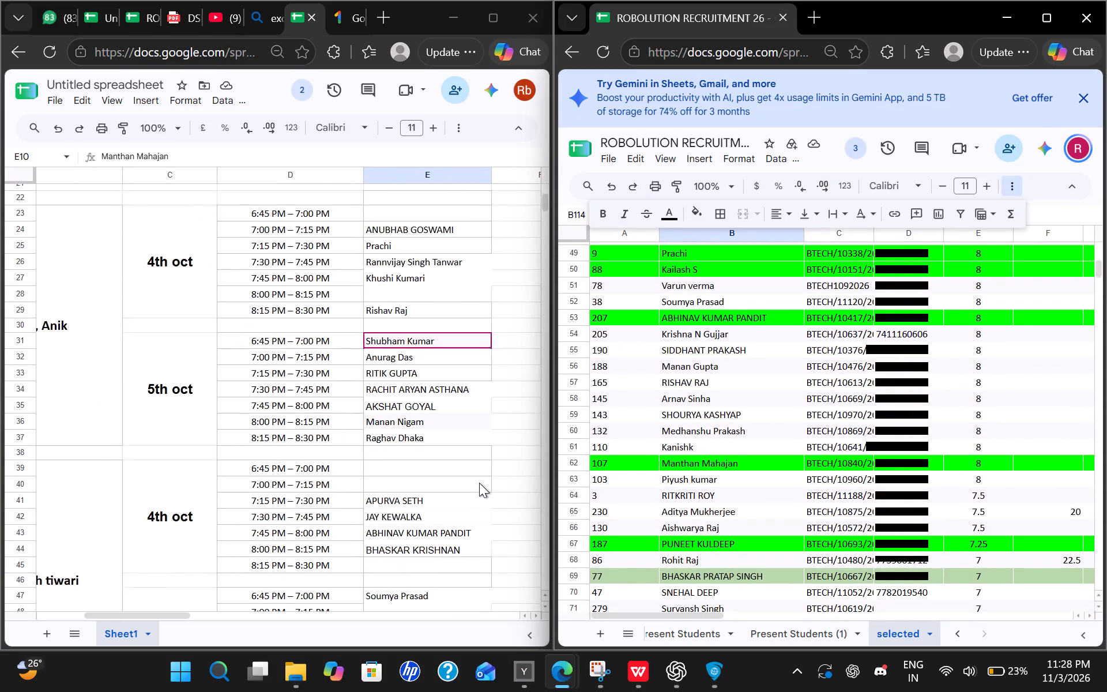
scroll(479, 483, down, 1)
scroll(479, 483, up, 1)
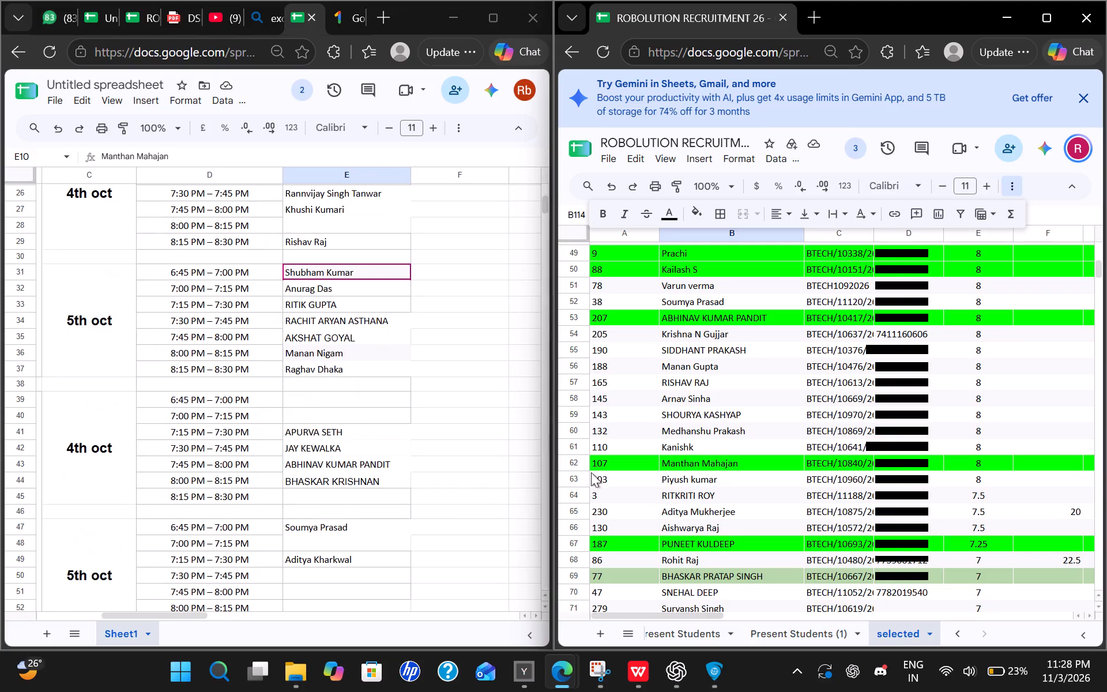
scroll(677, 473, down, 4)
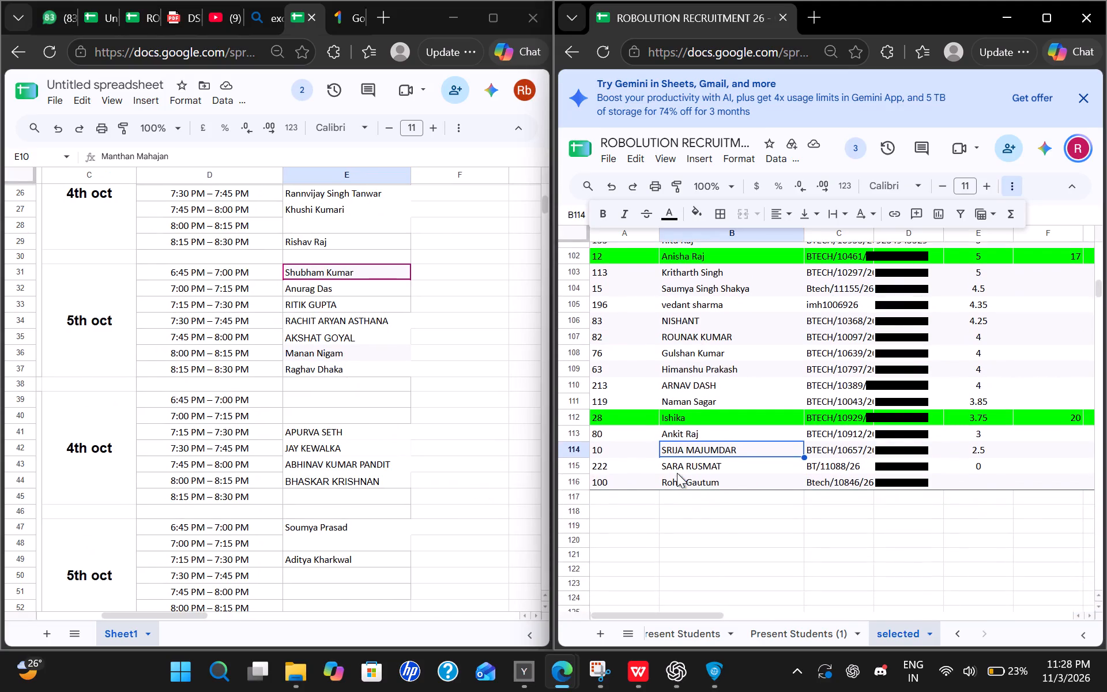
scroll(468, 454, up, 1)
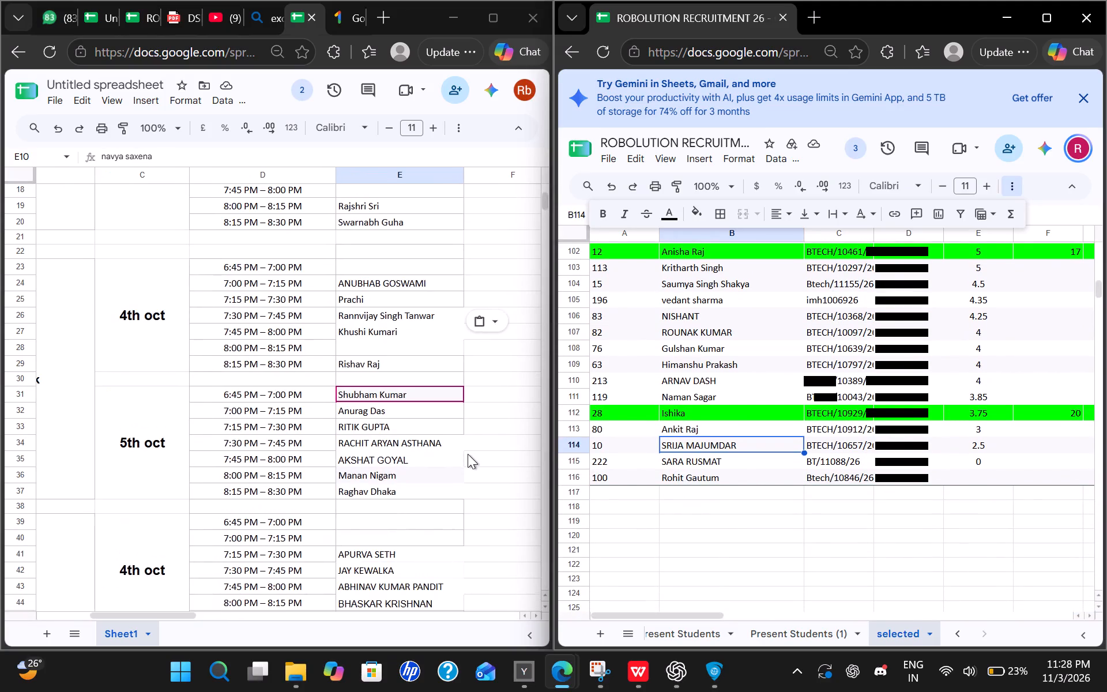
scroll(468, 454, up, 1)
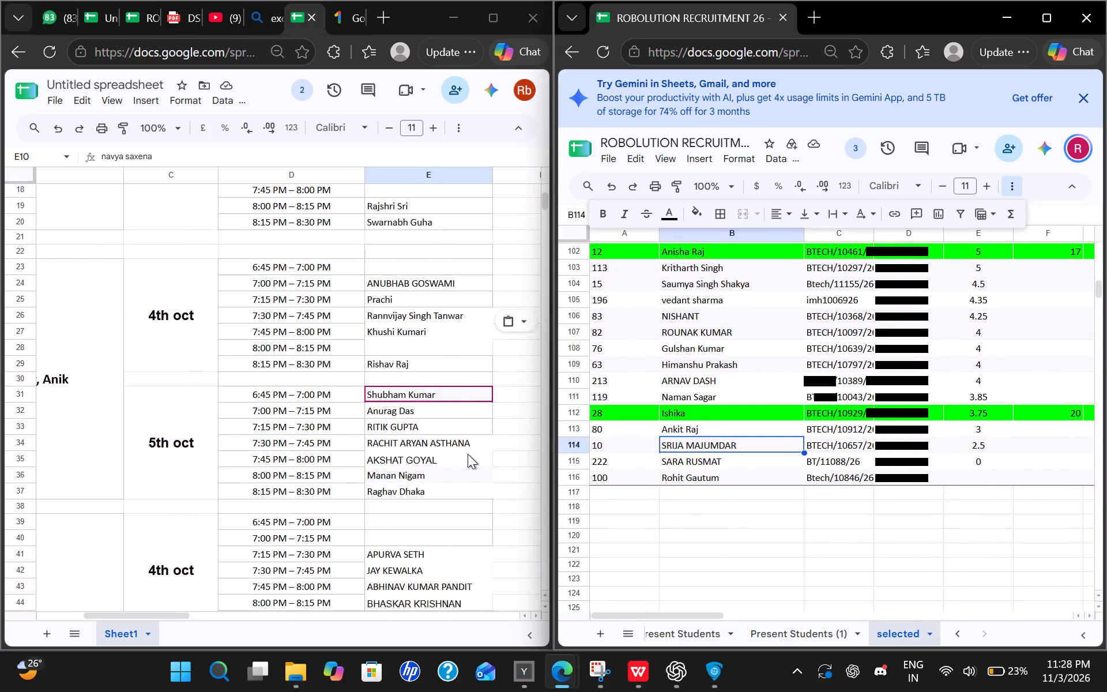
scroll(468, 454, up, 1)
Select schedule cell E28, the 4th oct 8:00 PM – 8:15 PM slot, and look up the selected sheet for unmarked students.
click(369, 372)
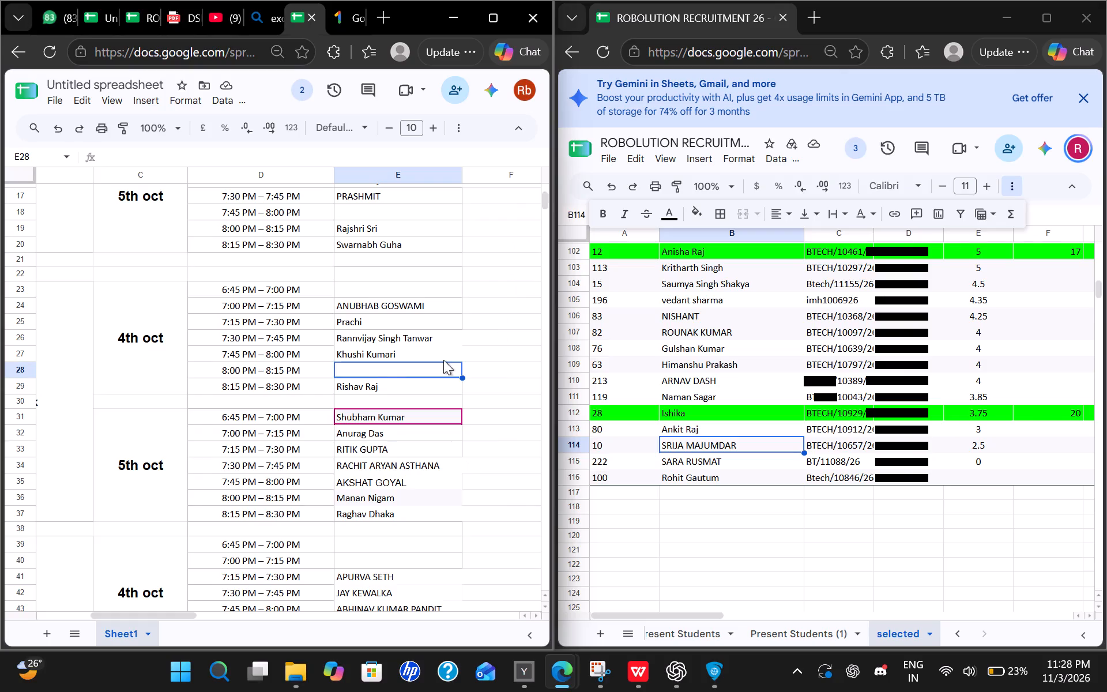
scroll(656, 381, up, 1)
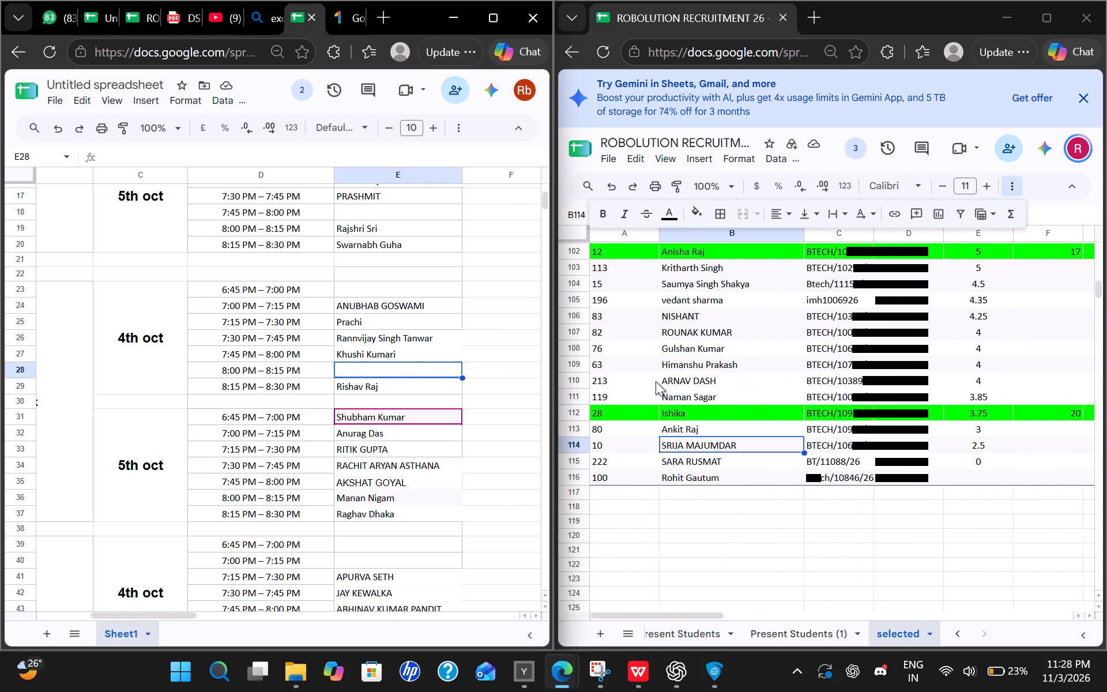
scroll(656, 381, up, 7)
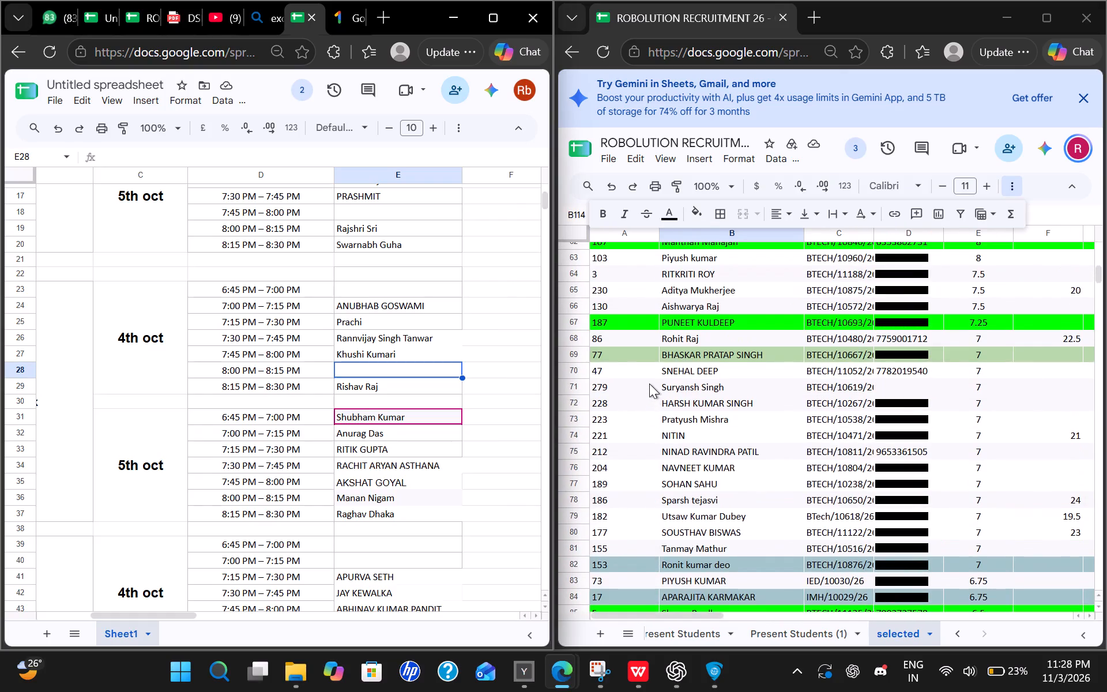
scroll(649, 383, up, 9)
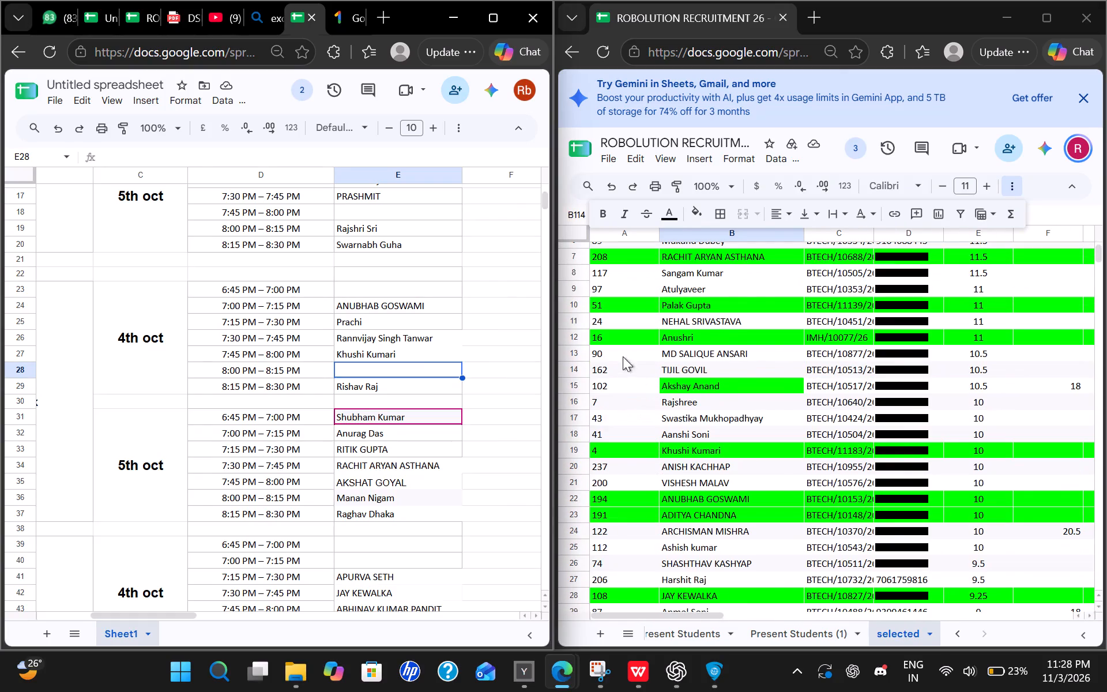
Check the score columns of the unmarked students in the selected sheet's top rows, including the student in row 9.
scroll(686, 296, left, 4)
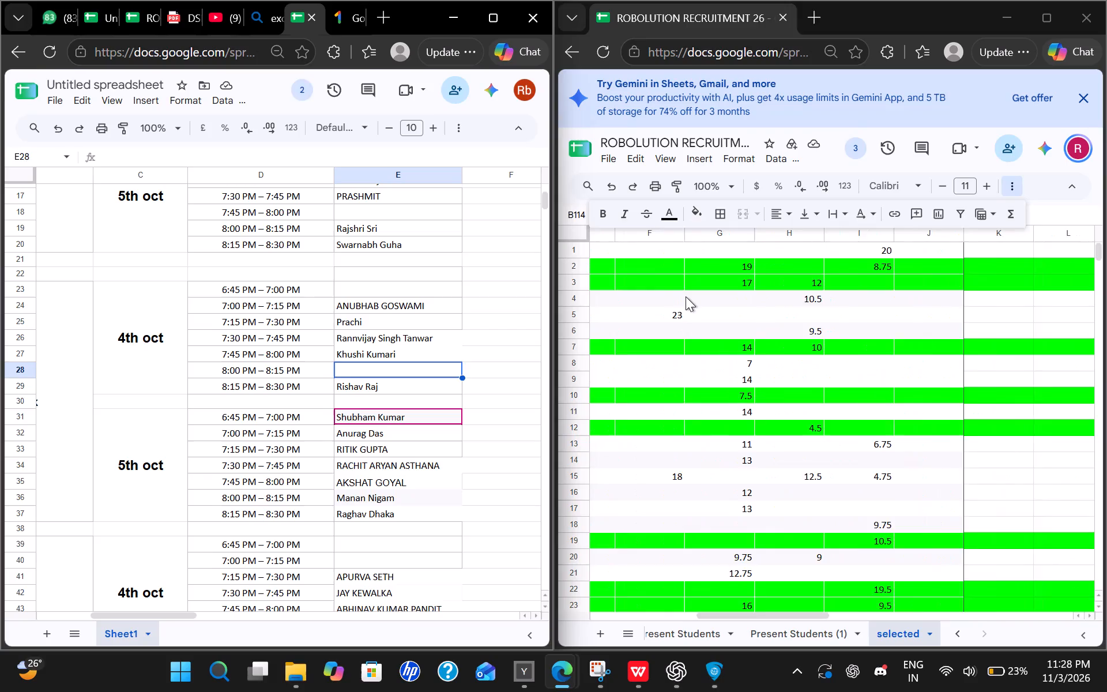
scroll(686, 296, down, 1)
scroll(686, 296, right, 5)
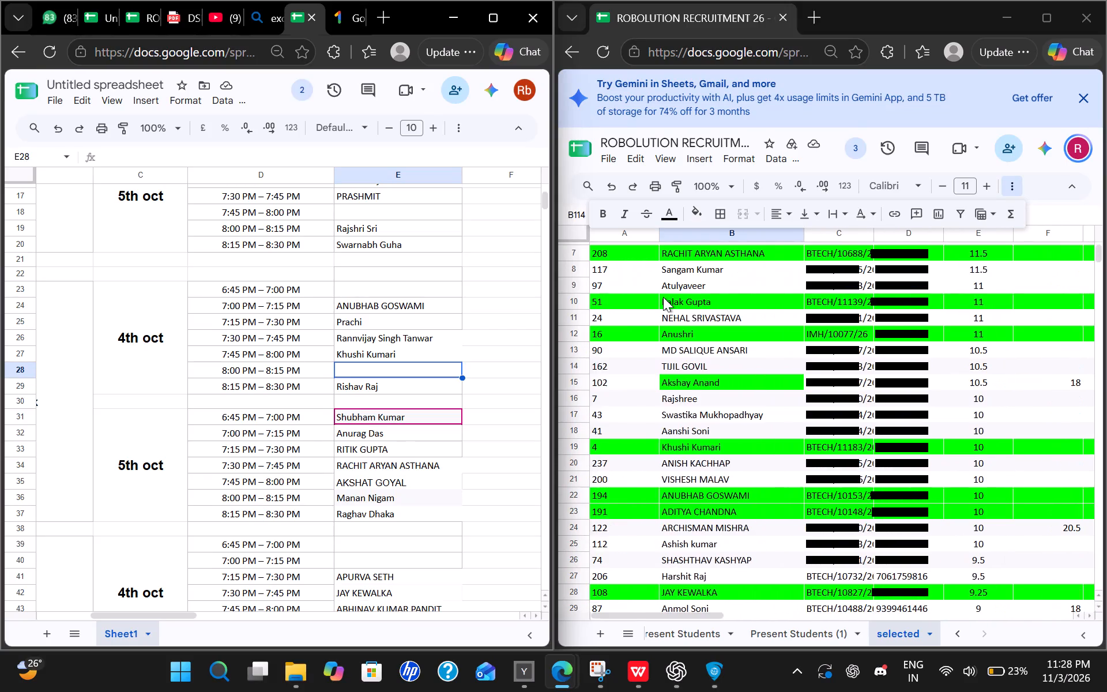
scroll(663, 297, right, 1)
click(679, 291)
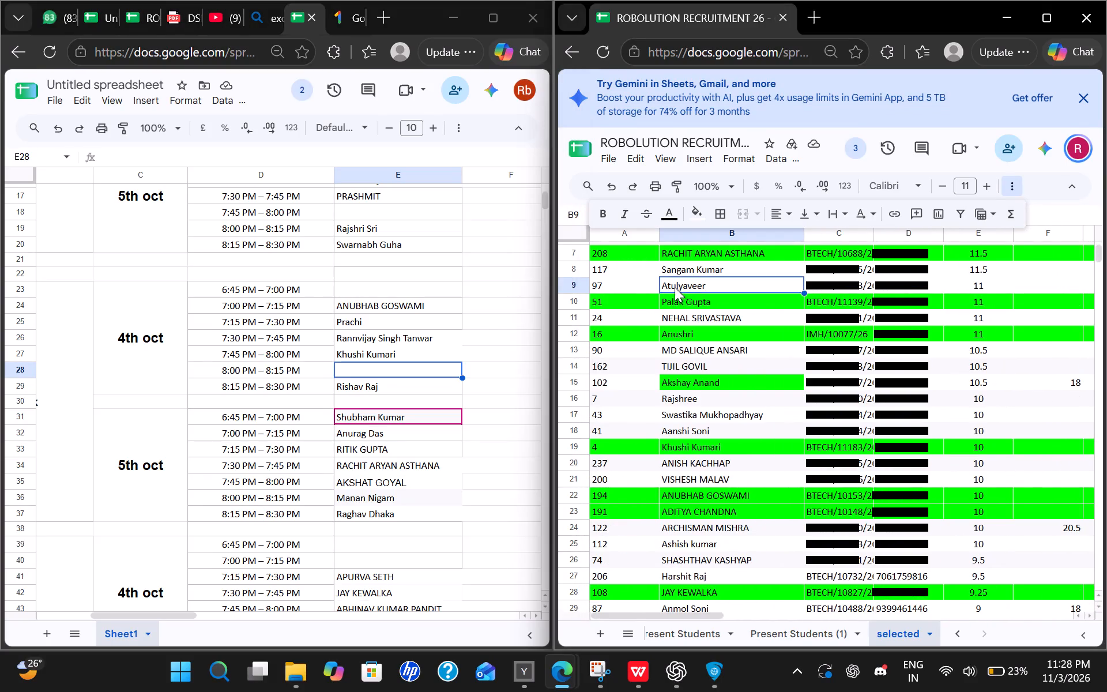
scroll(675, 287, left, 3)
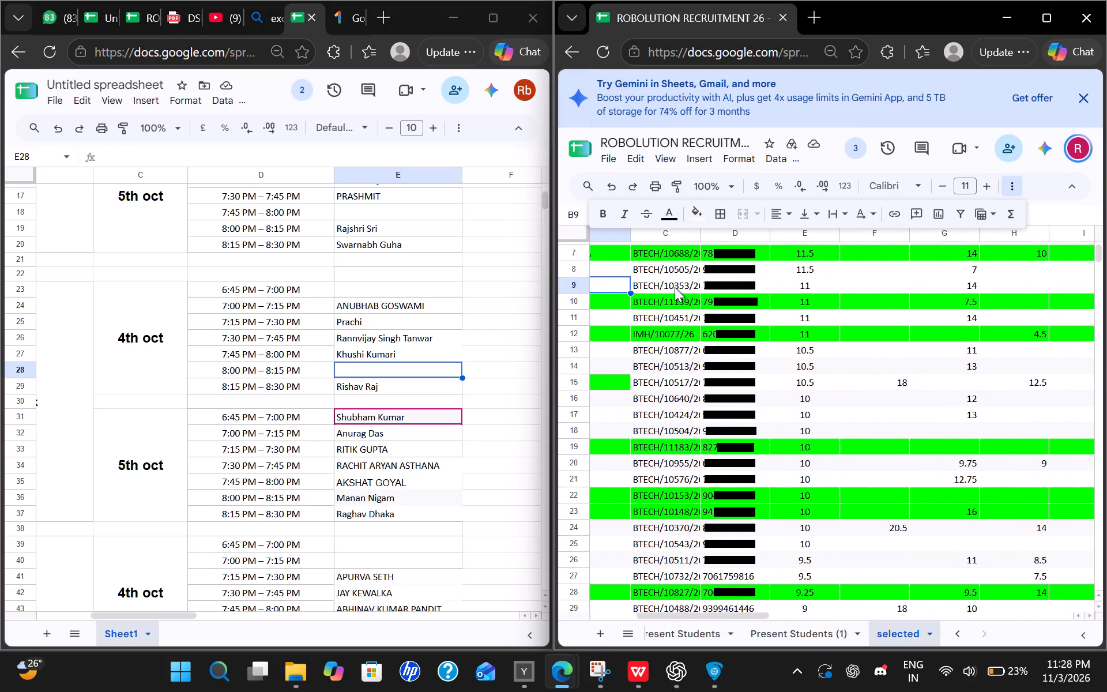
scroll(675, 287, left, 3)
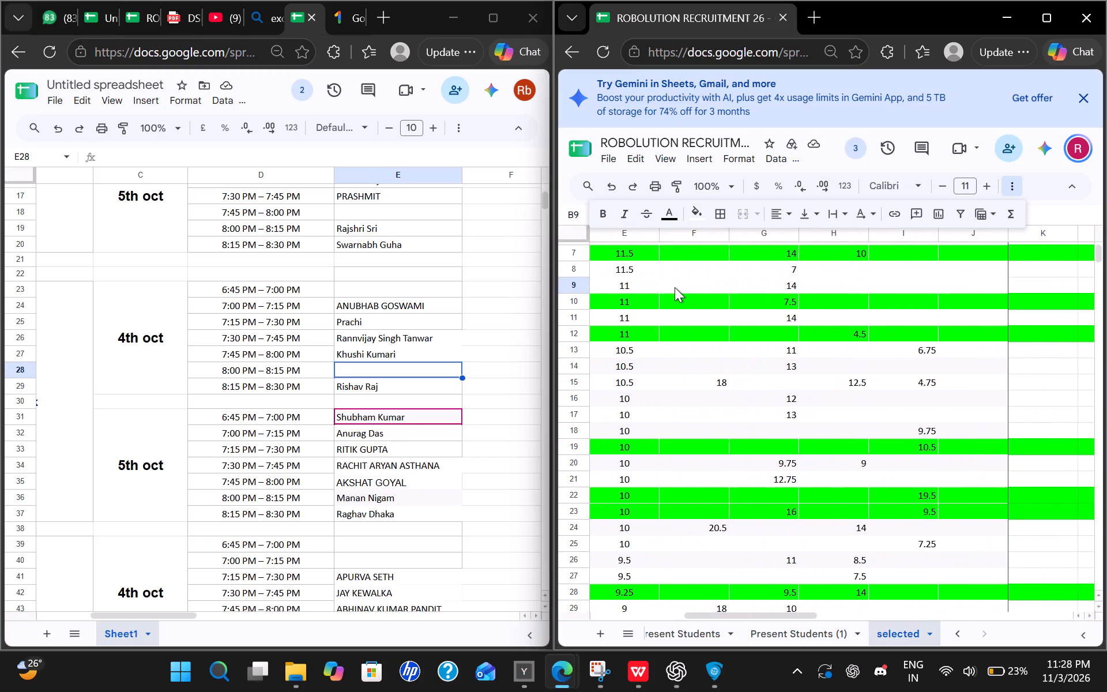
Examine score columns E to I of the selected sheet from the top past row 100 for unmarked students.
scroll(675, 287, up, 3)
scroll(675, 287, down, 2)
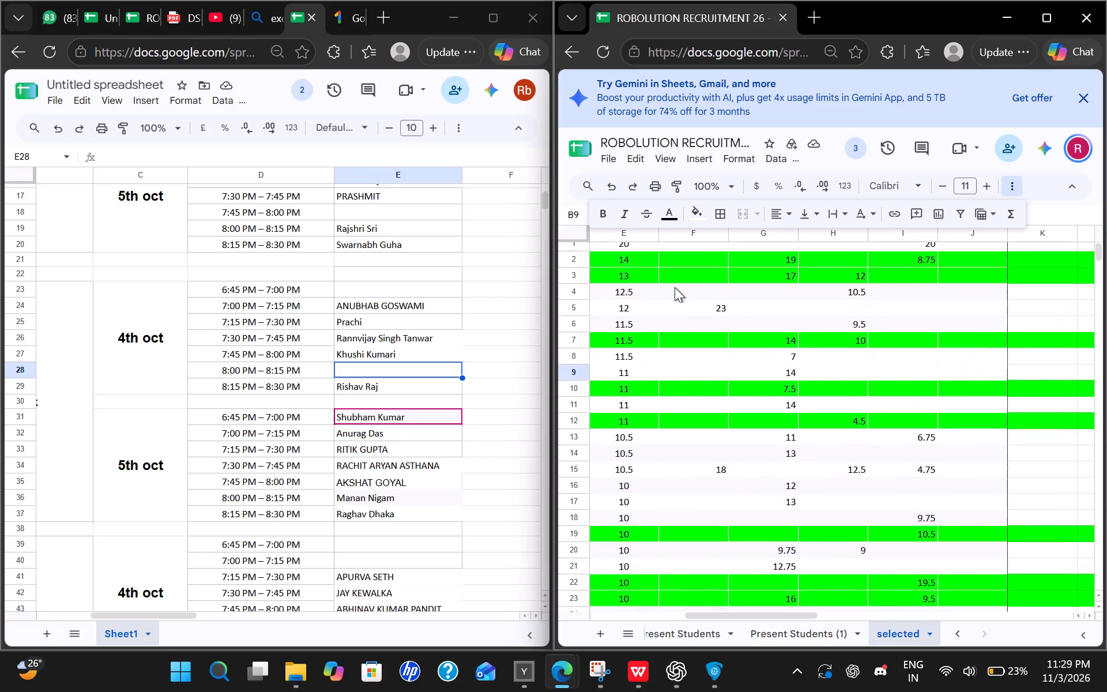
scroll(675, 287, down, 3)
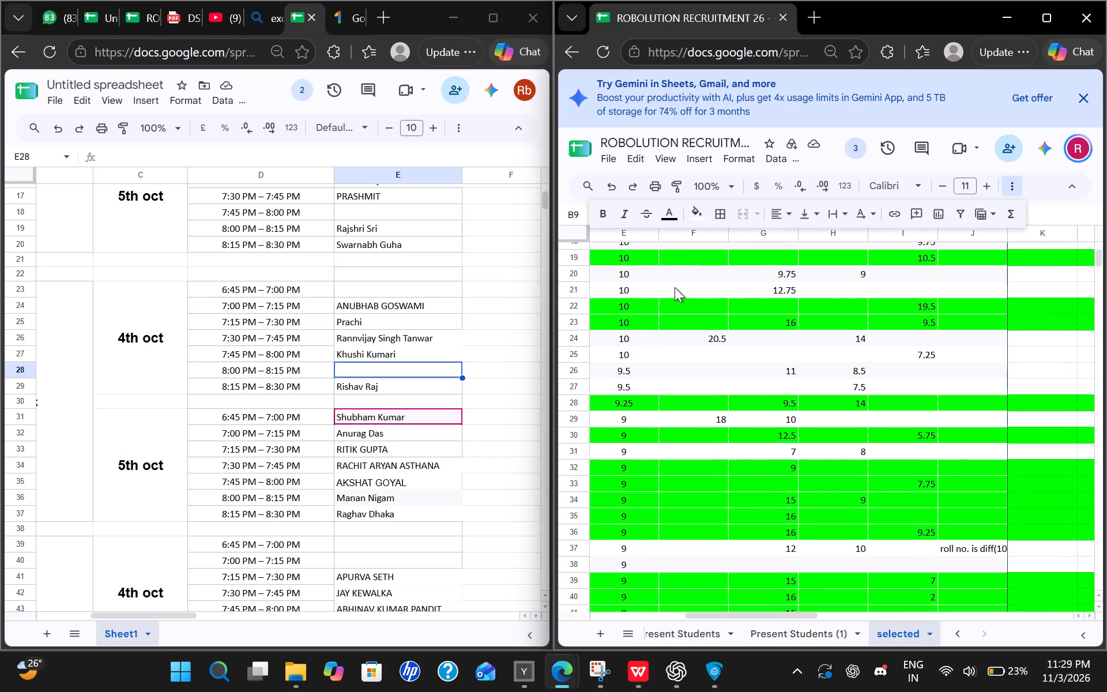
scroll(675, 287, down, 3)
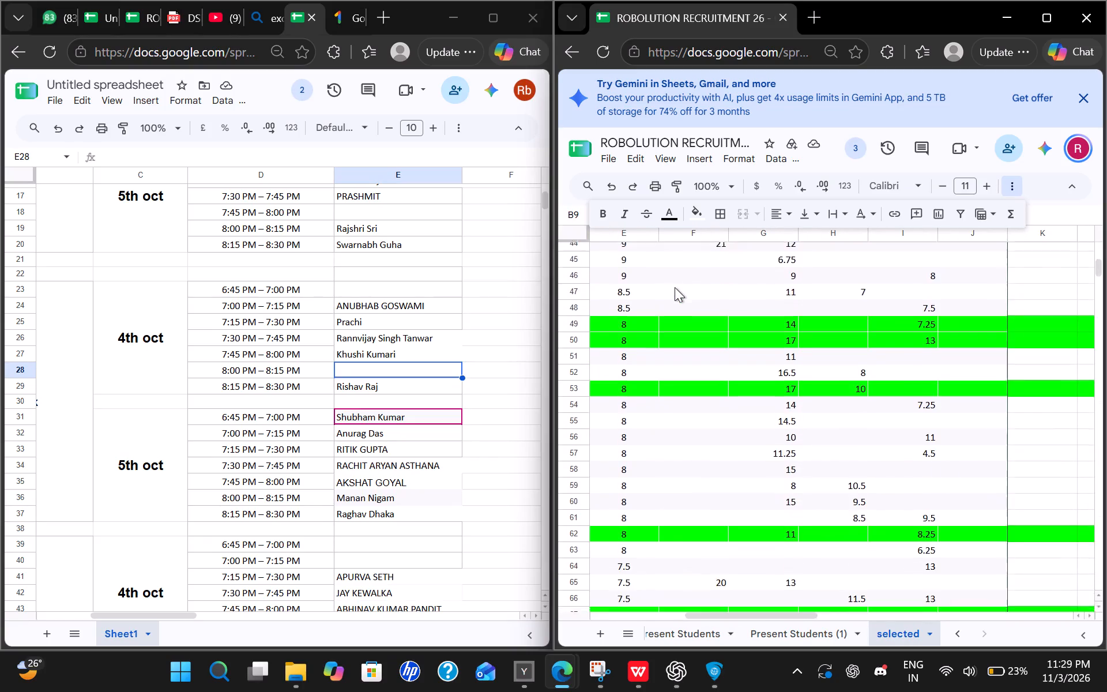
scroll(675, 287, down, 3)
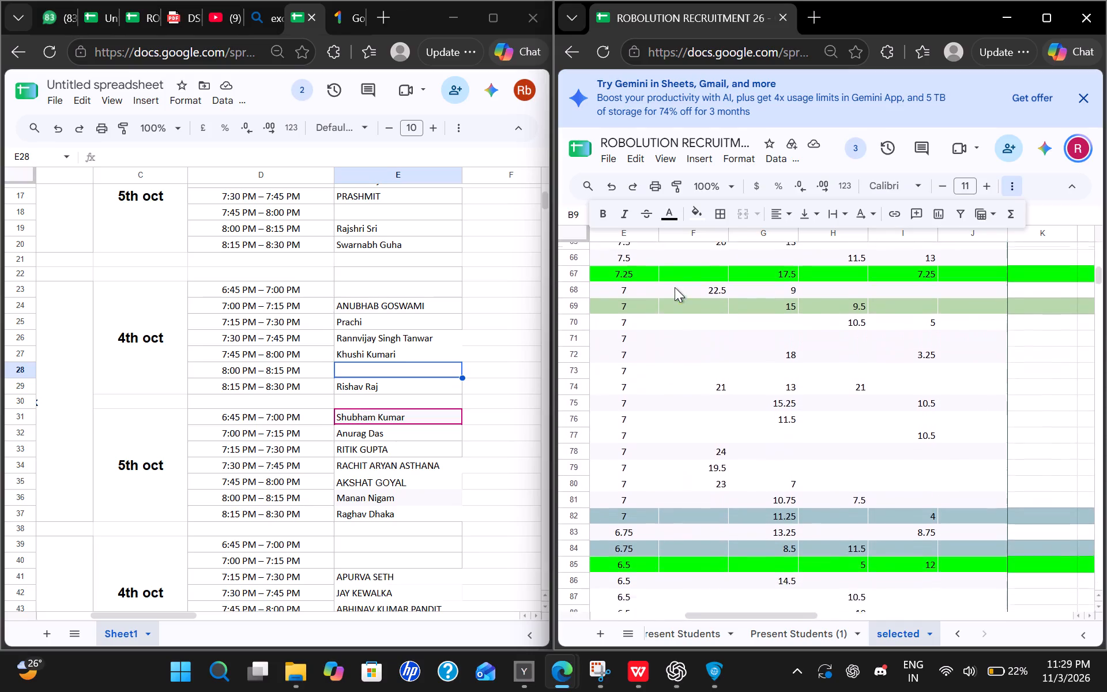
scroll(675, 287, down, 4)
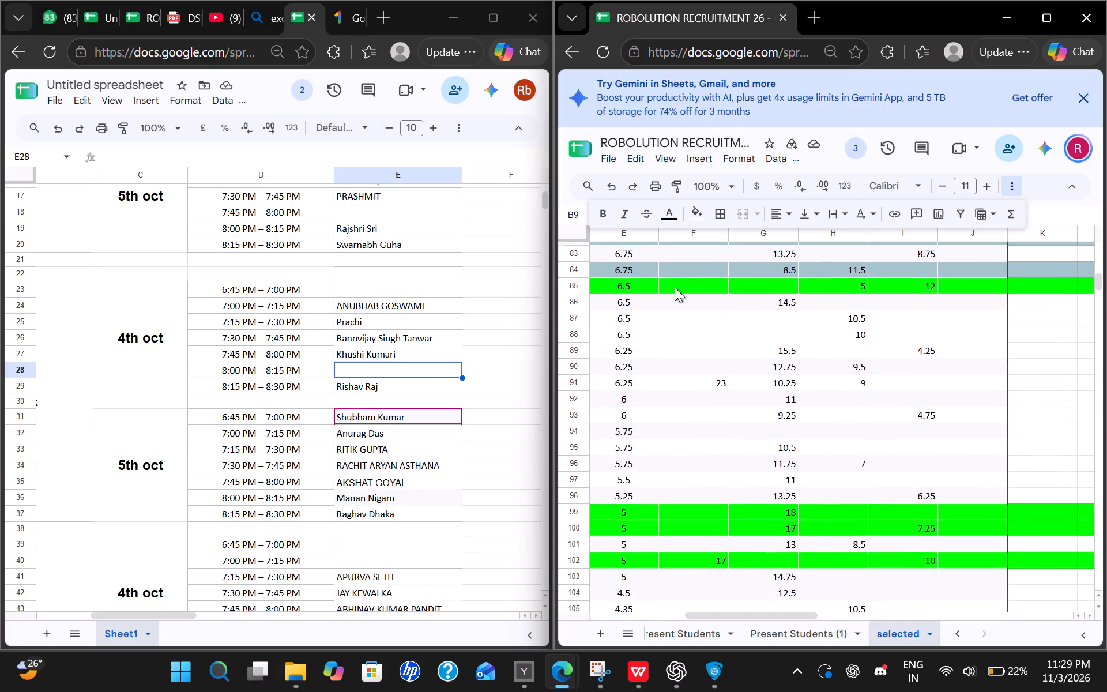
scroll(675, 287, down, 1)
scroll(675, 287, up, 2)
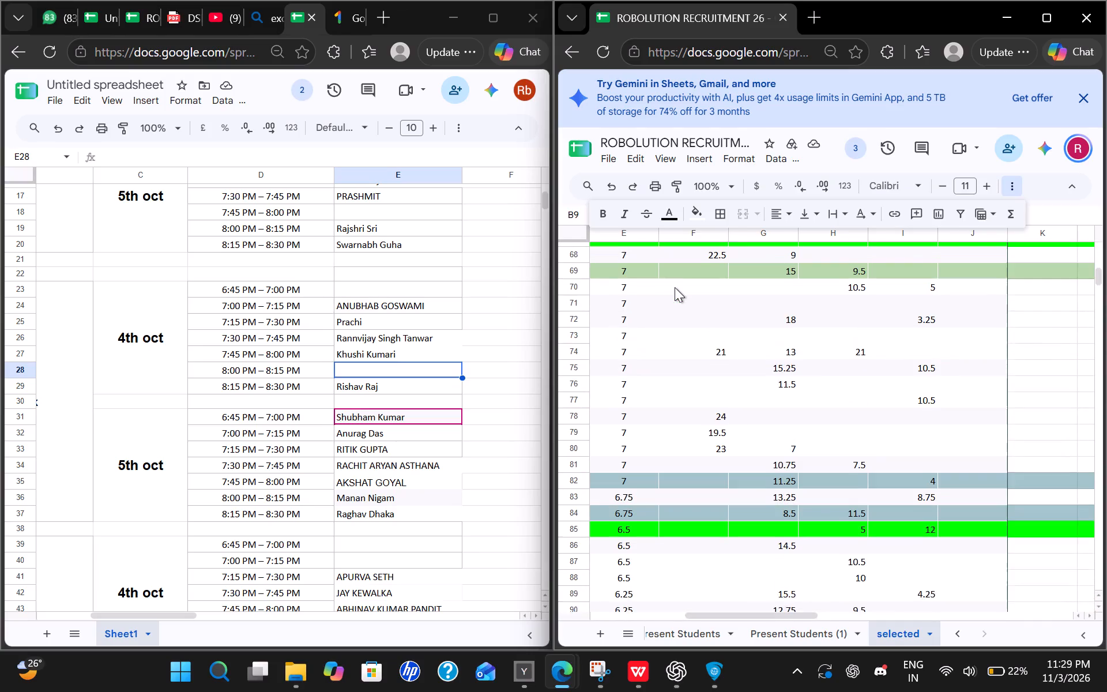
Match the names and scores of unmarked students in selected sheet rows 67 to 89, including the student in row 75.
scroll(675, 287, right, 3)
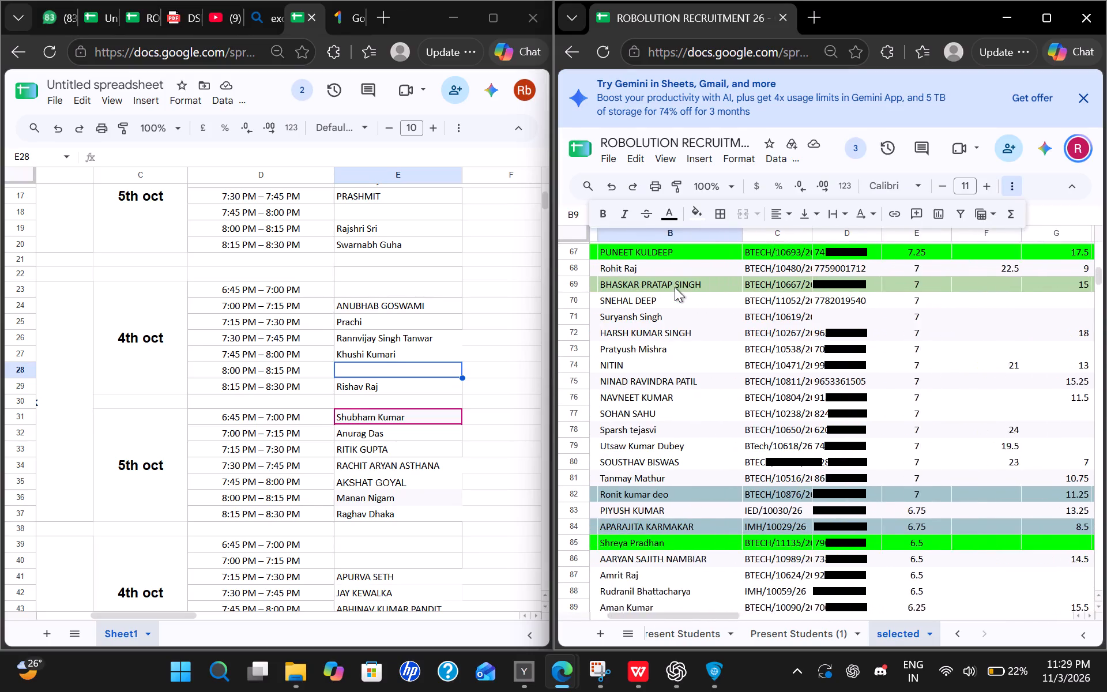
scroll(675, 287, right, 1)
scroll(675, 287, left, 4)
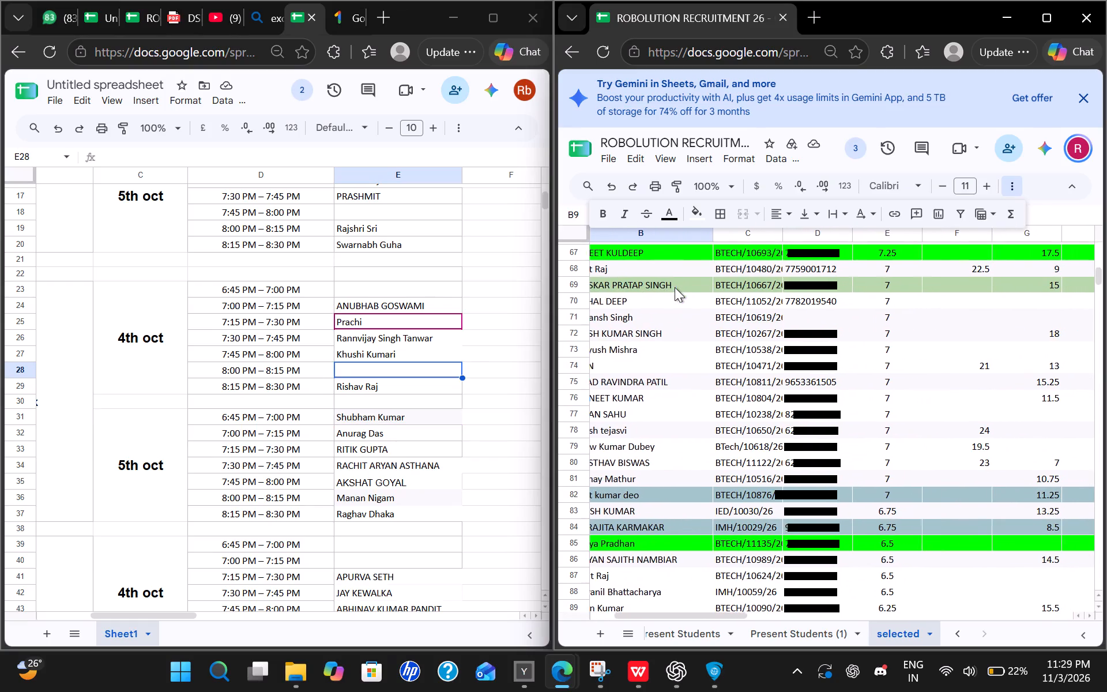
scroll(675, 287, left, 2)
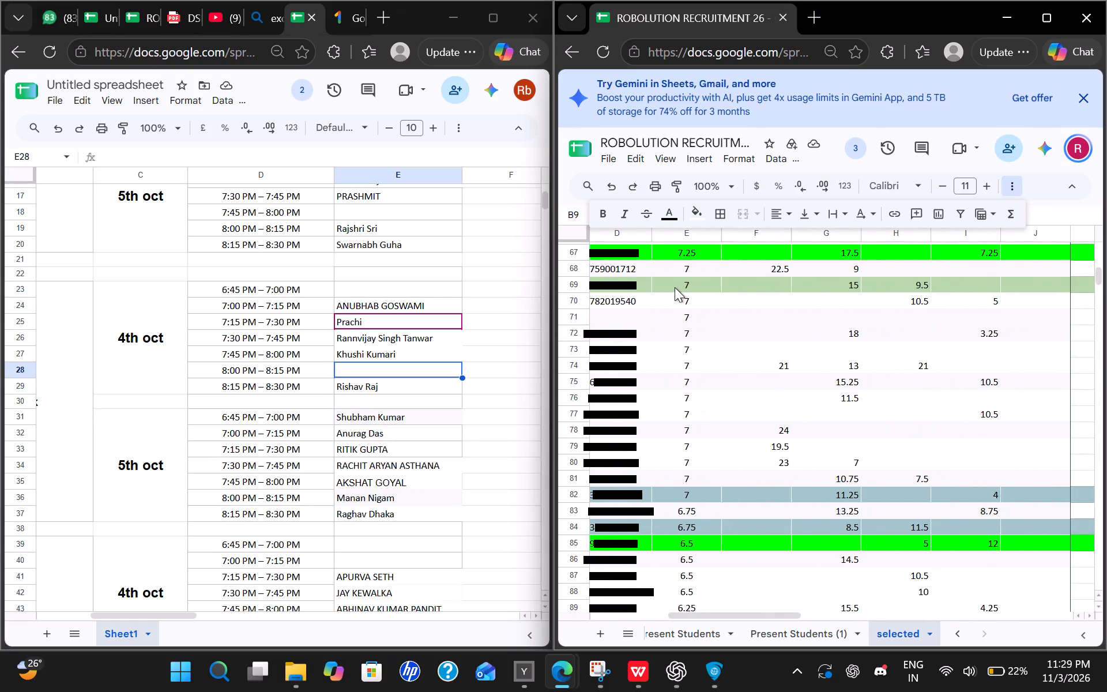
scroll(675, 287, left, 1)
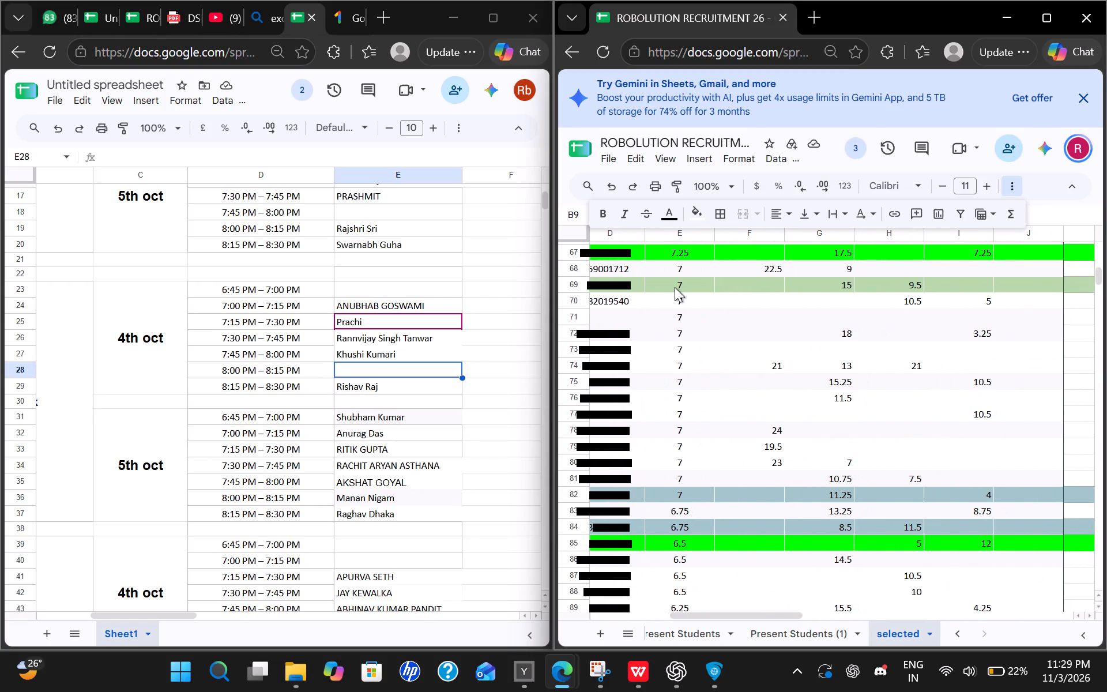
scroll(675, 287, up, 2)
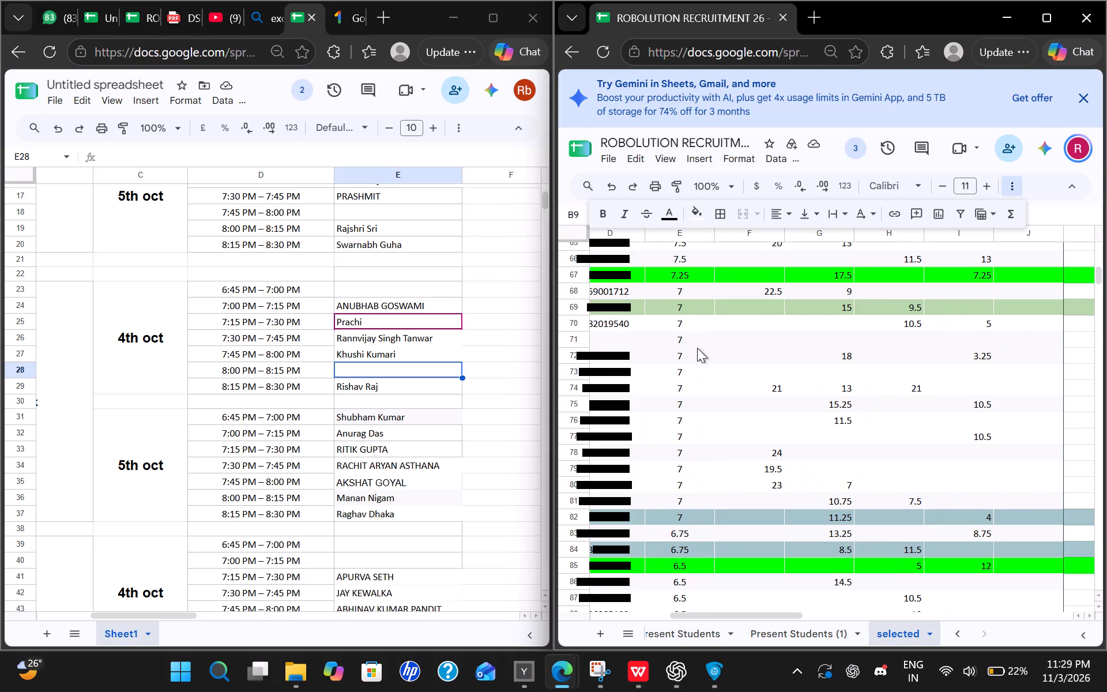
scroll(660, 399, right, 3)
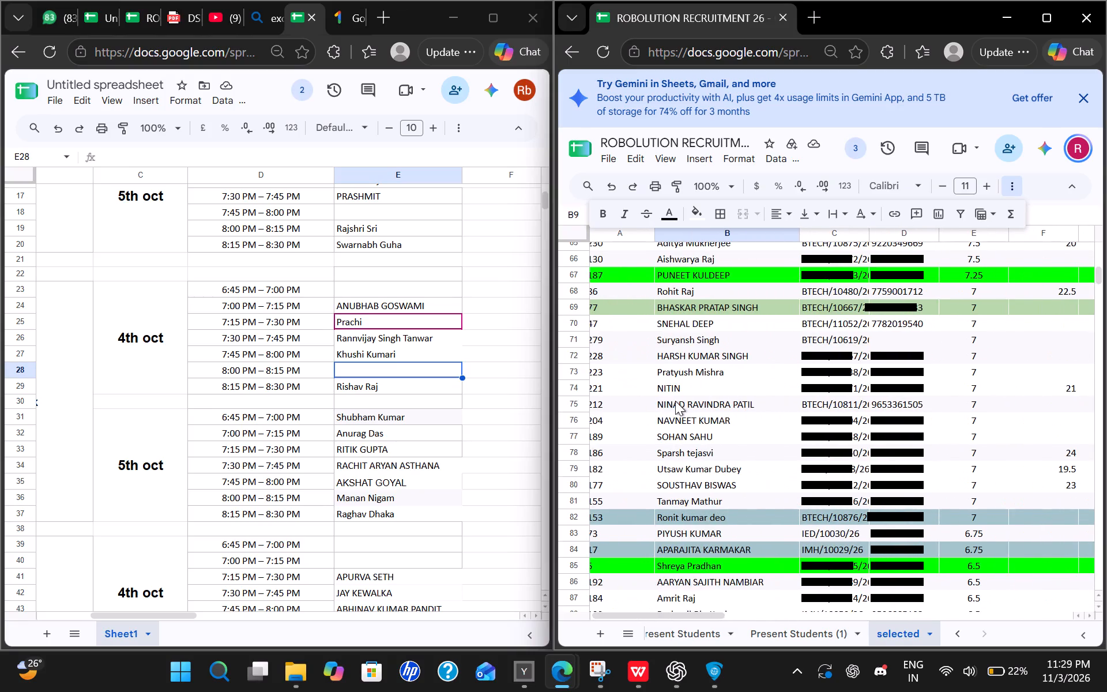
click(675, 401)
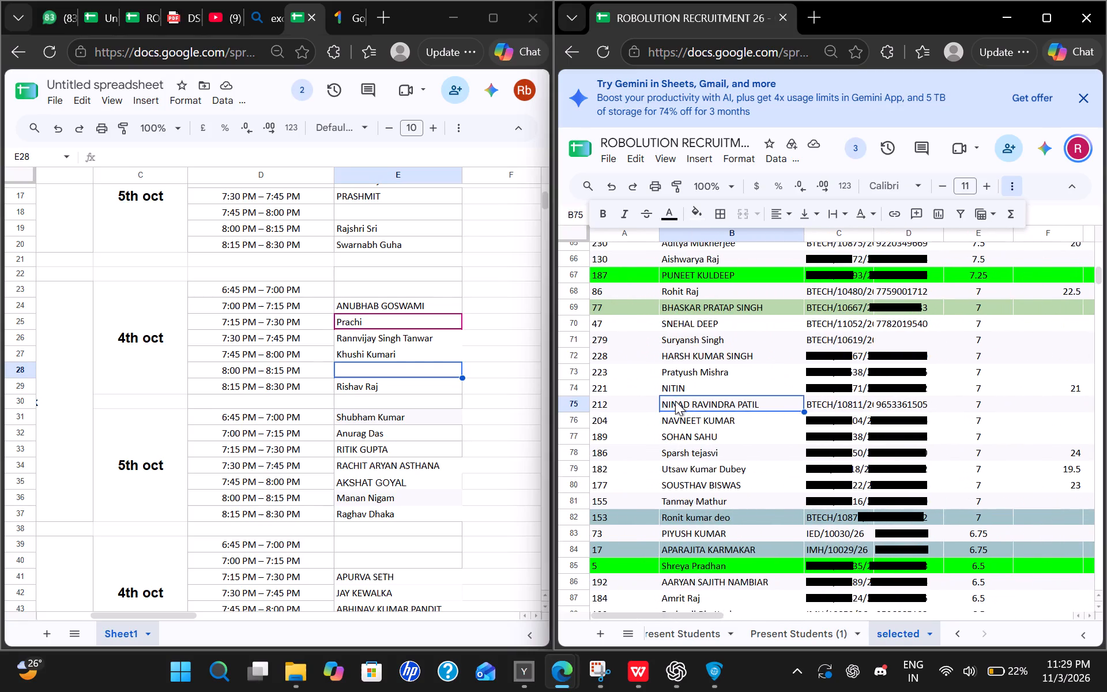
scroll(675, 401, left, 4)
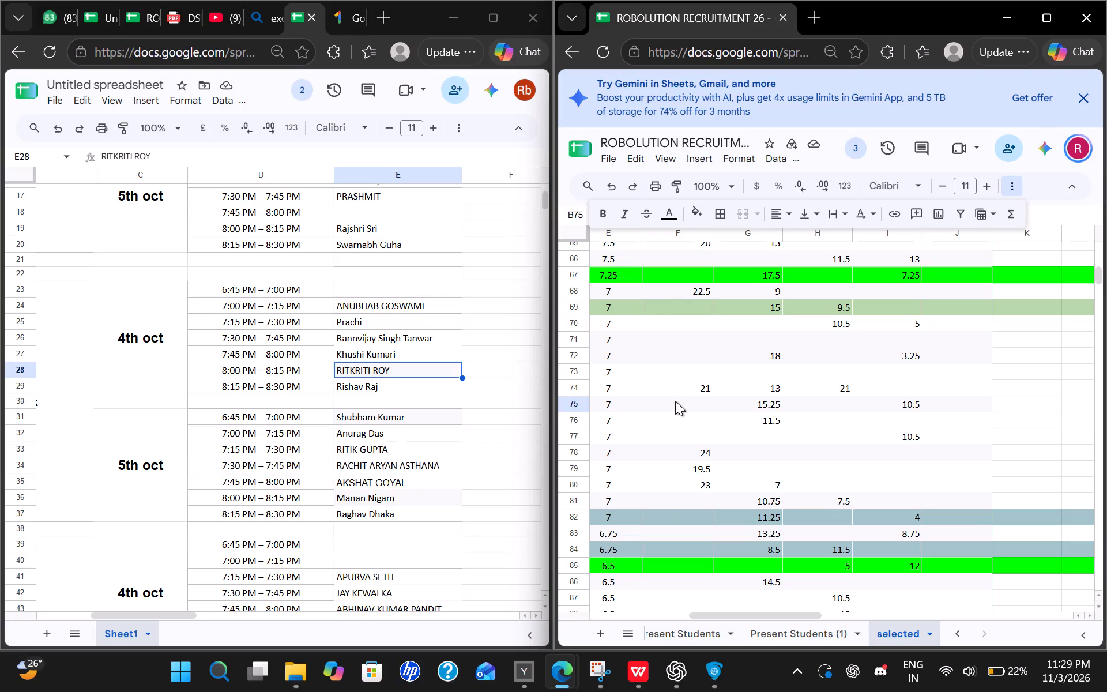
Look through the student names in selected sheet rows 36 to 72 for those not marked green.
scroll(675, 401, right, 10)
scroll(675, 401, up, 1)
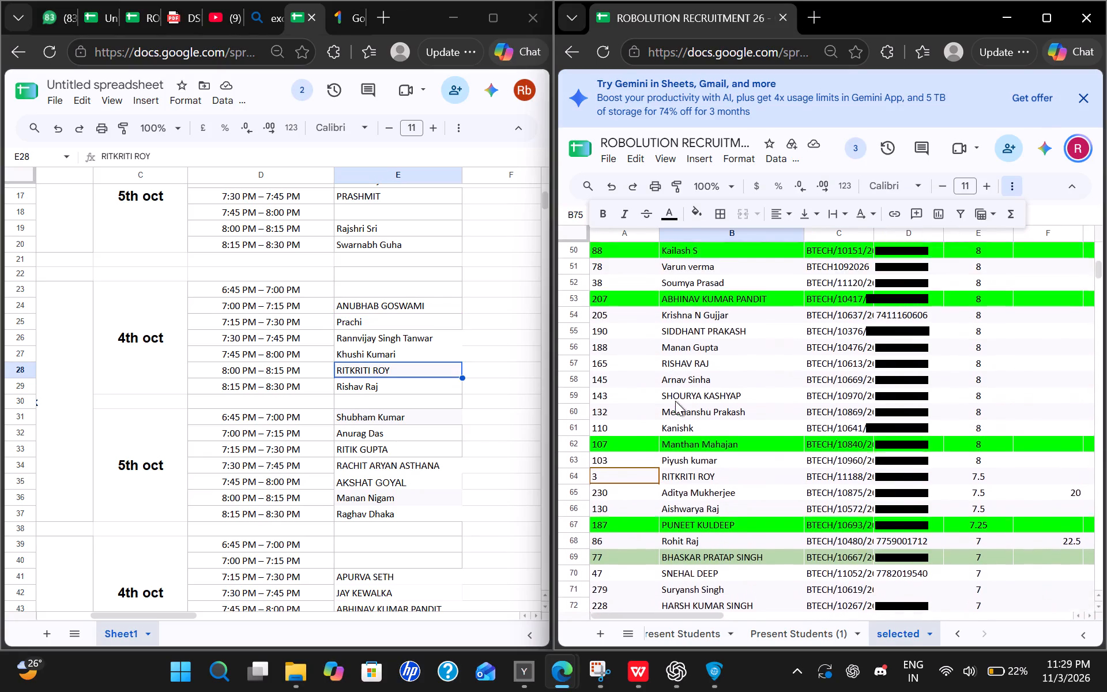
scroll(675, 401, up, 3)
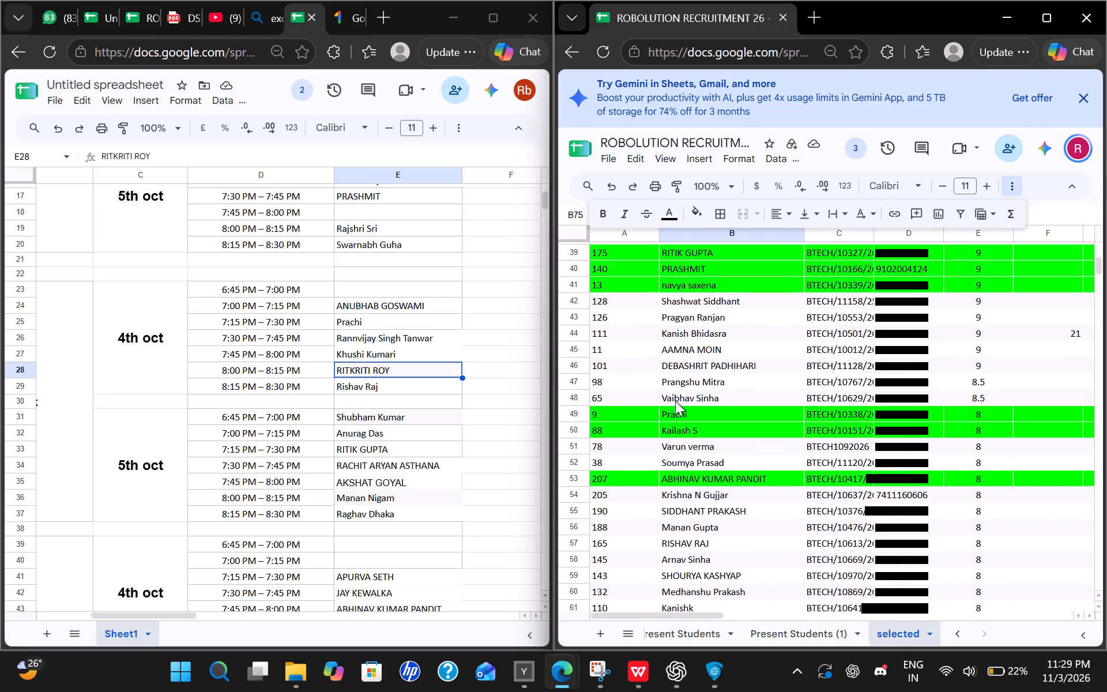
scroll(675, 401, up, 2)
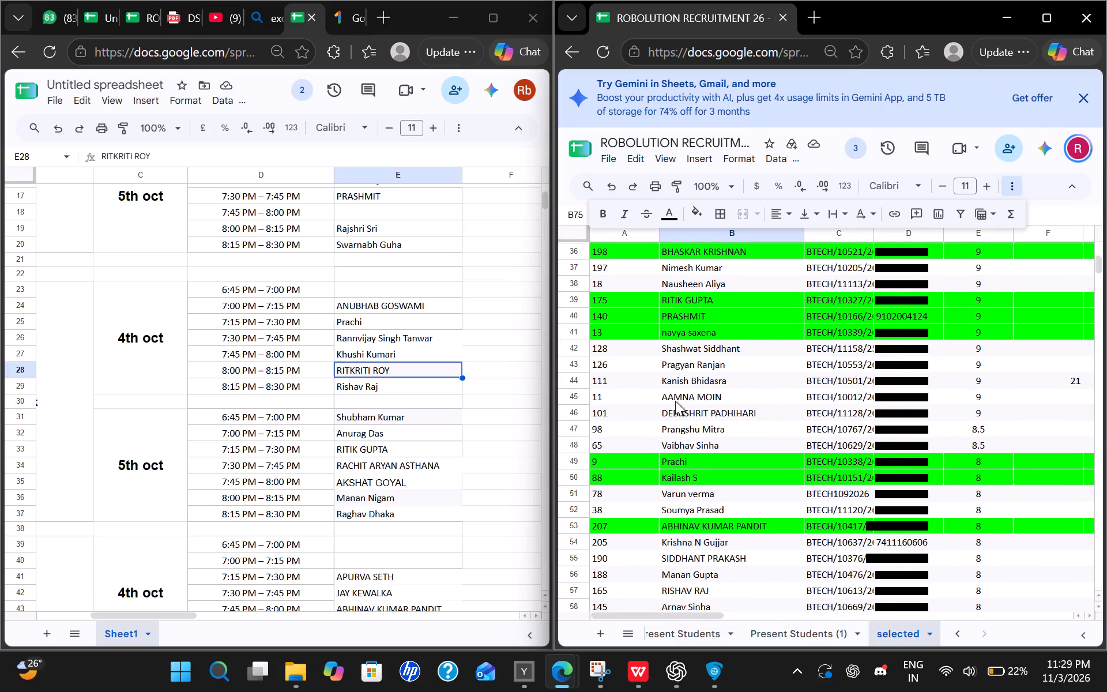
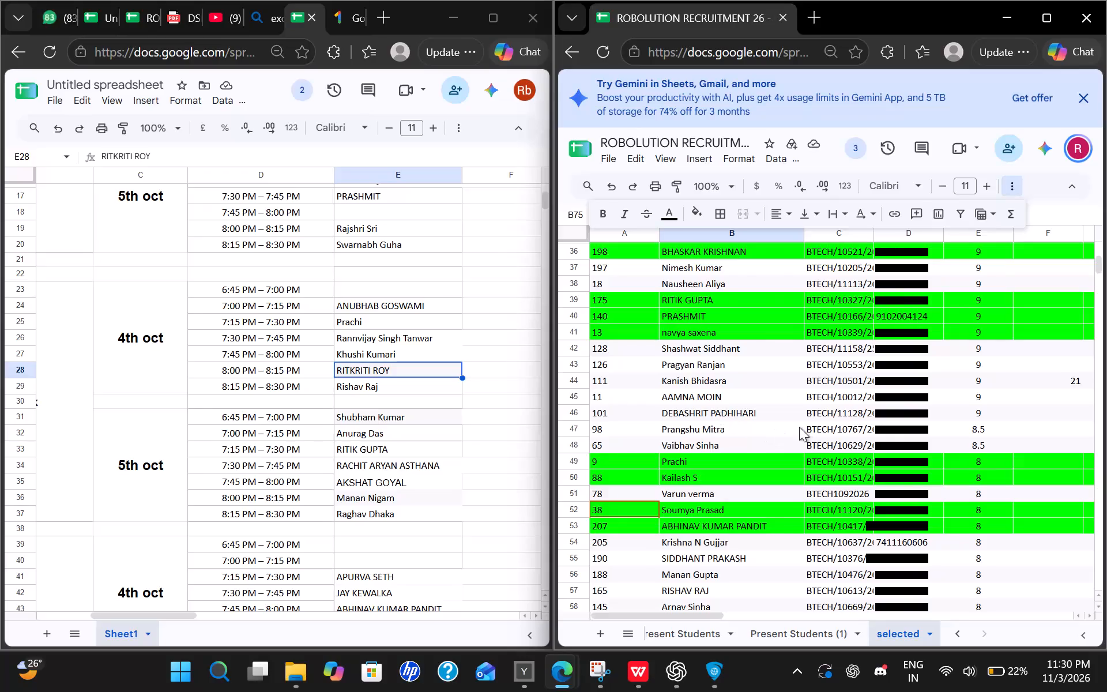
Fill the whole of row 15 in the recruitment spreadsheet's selected sheet with the bright green used for the other highlighted candidates.
scroll(799, 427, up, 8)
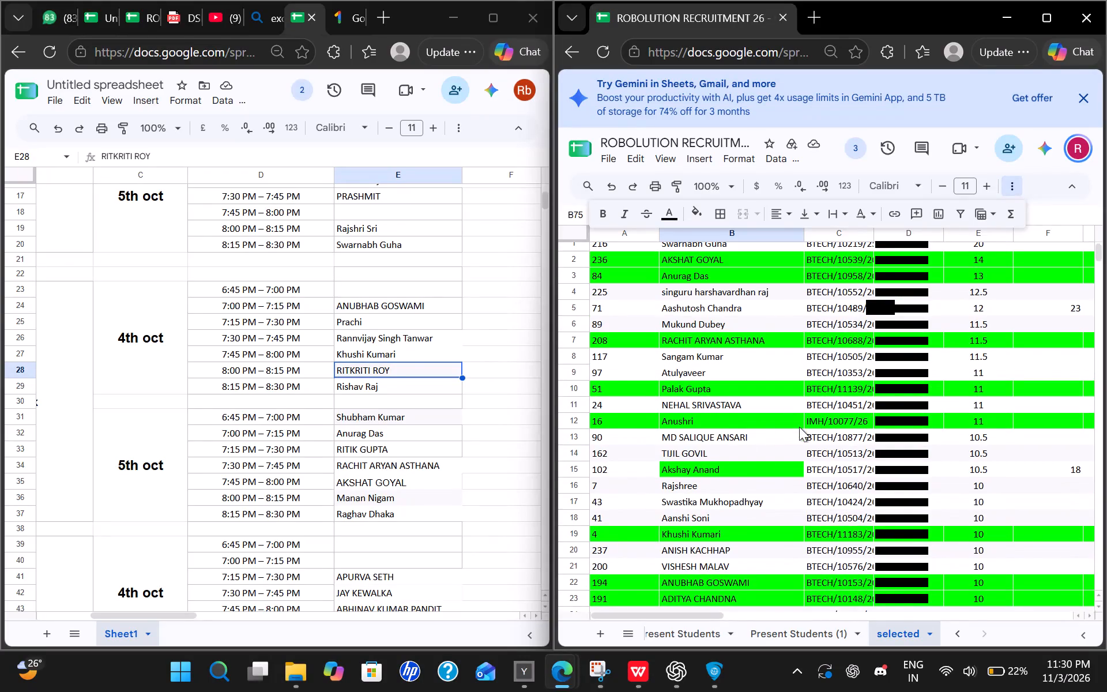
scroll(750, 328, up, 1)
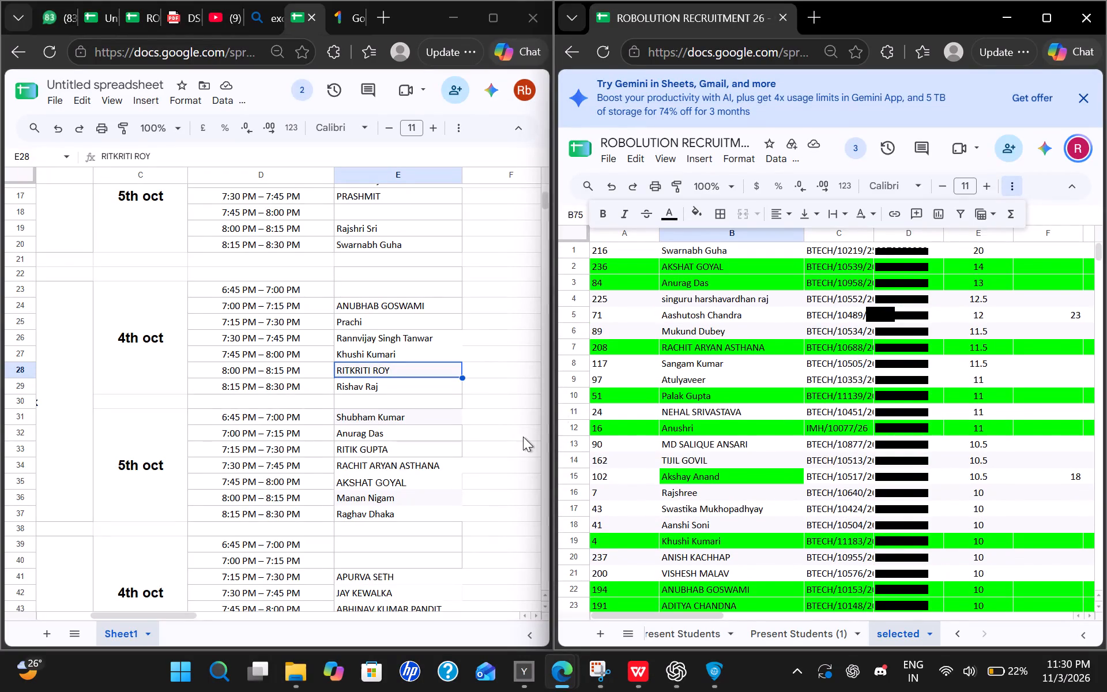
click(574, 472)
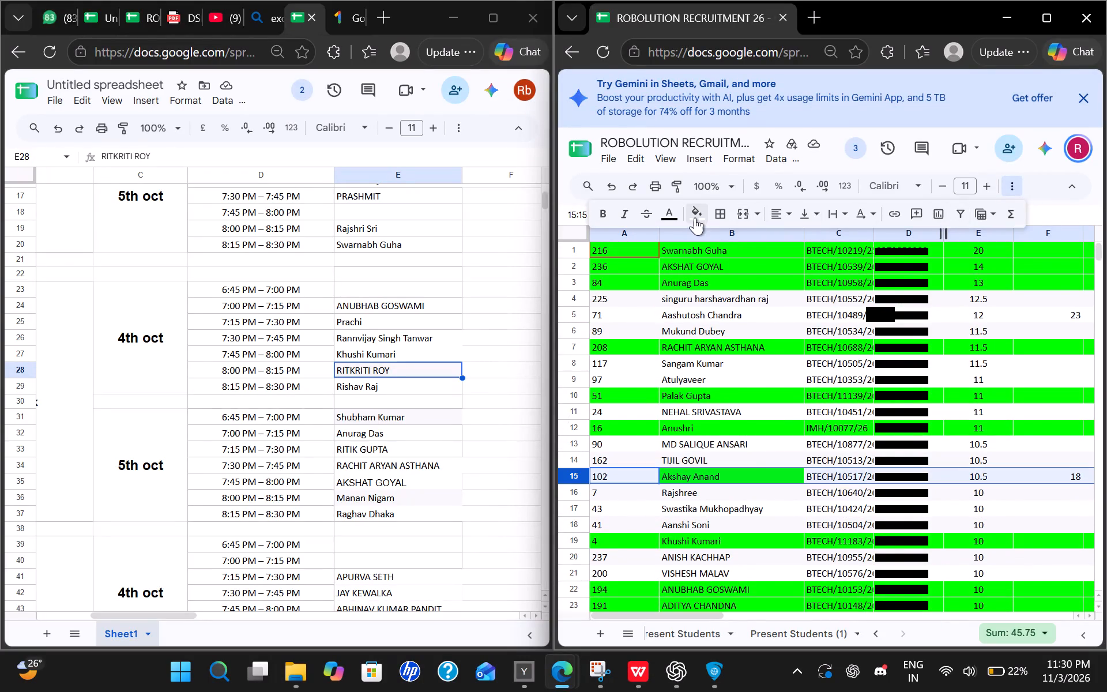
click(694, 215)
click(763, 277)
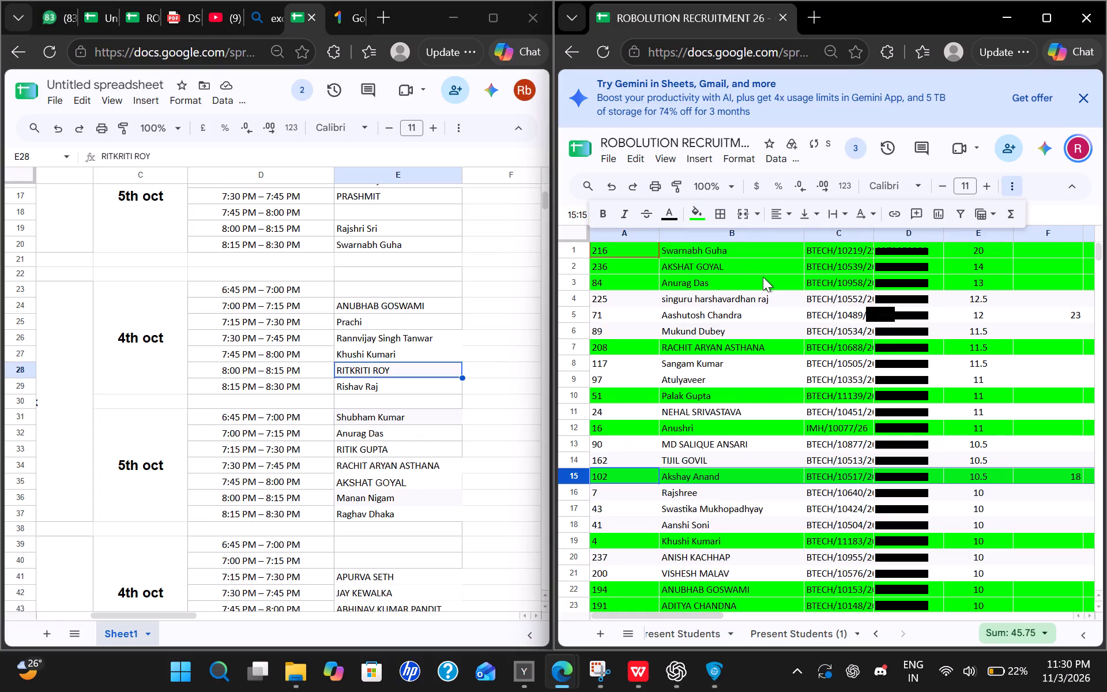
click(720, 415)
Review the candidate rows of the selected sheet from the top to about row 88, checking their highlighting against the interview schedule.
scroll(693, 431, up, 1)
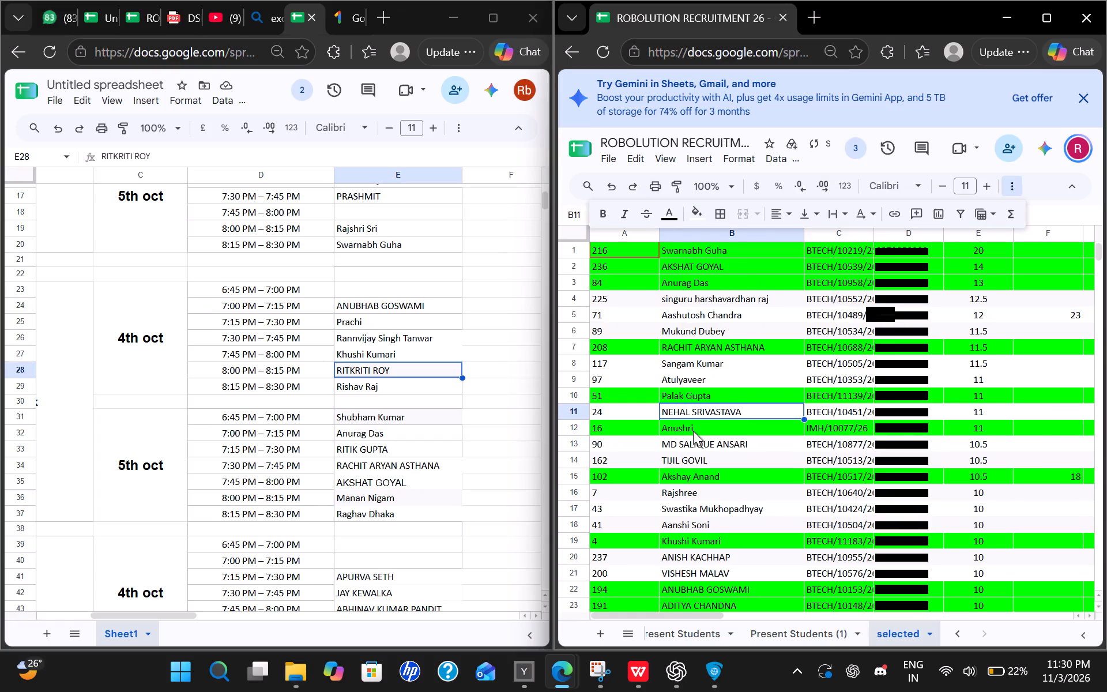
scroll(693, 431, up, 1)
scroll(672, 363, up, 3)
scroll(623, 531, down, 2)
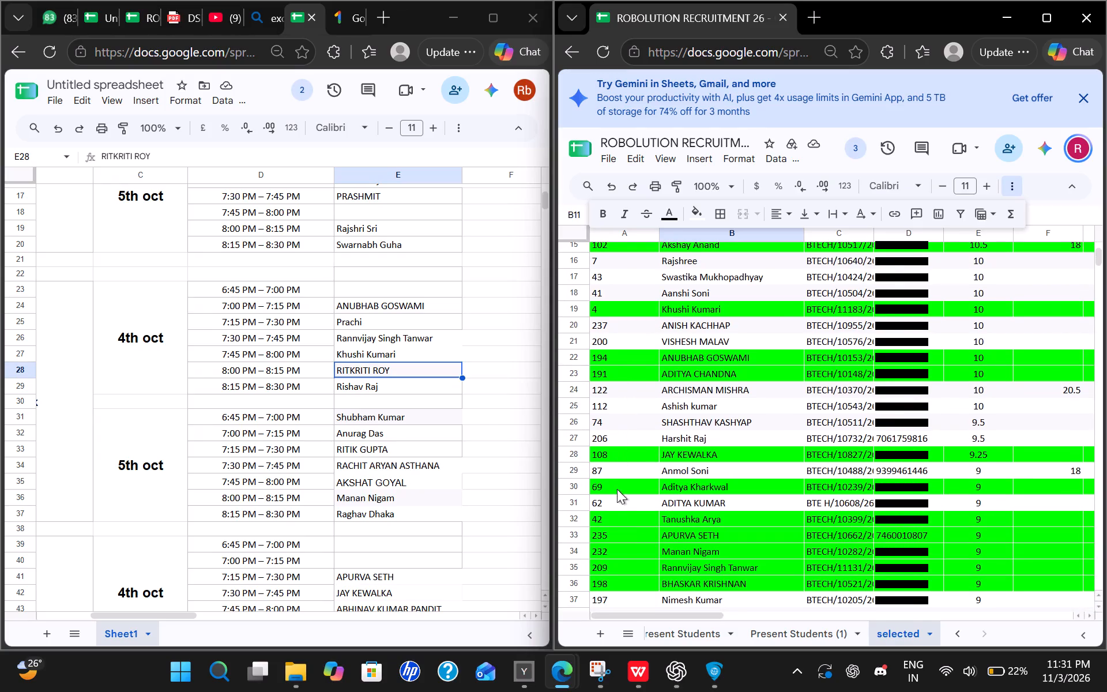
scroll(617, 494, down, 2)
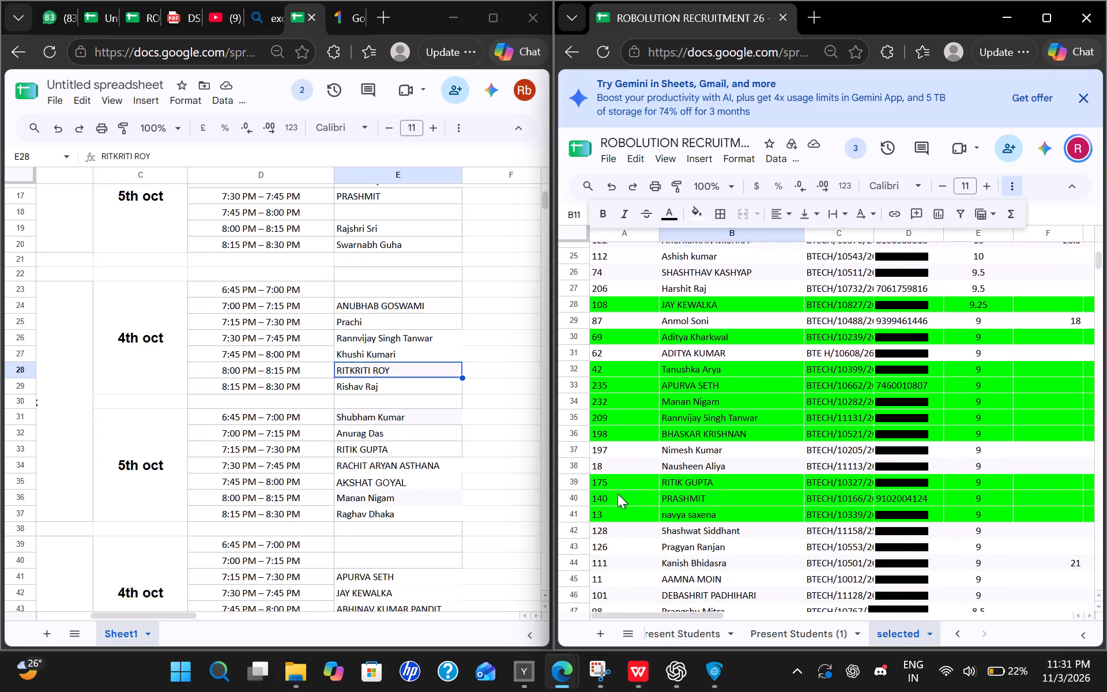
scroll(617, 494, down, 3)
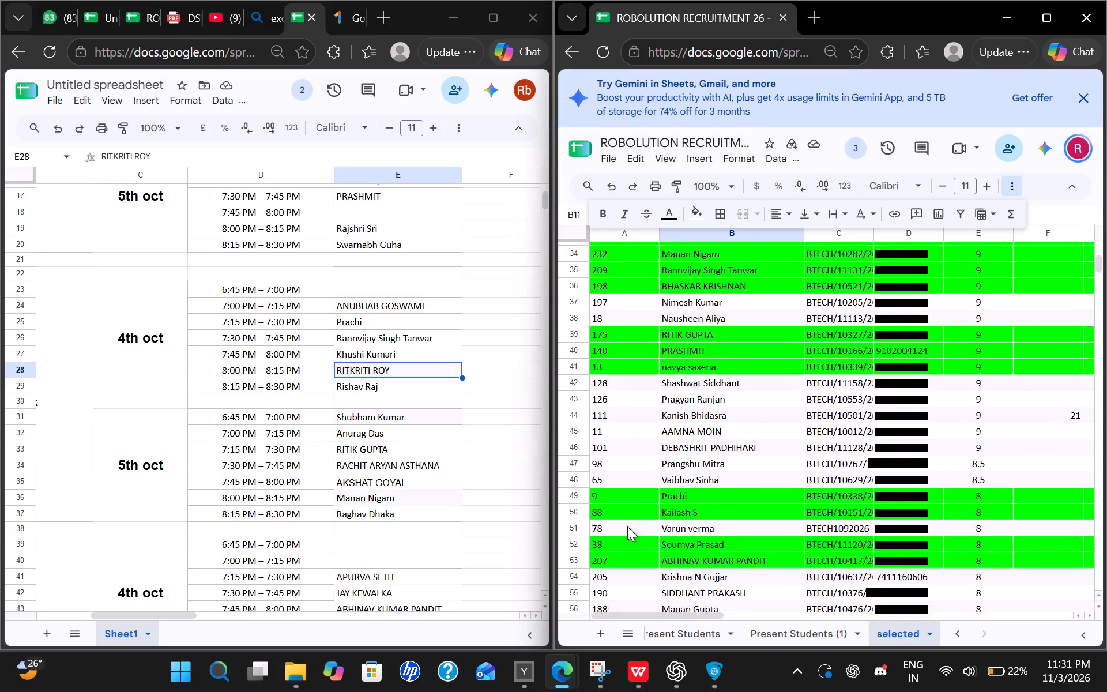
scroll(627, 526, down, 4)
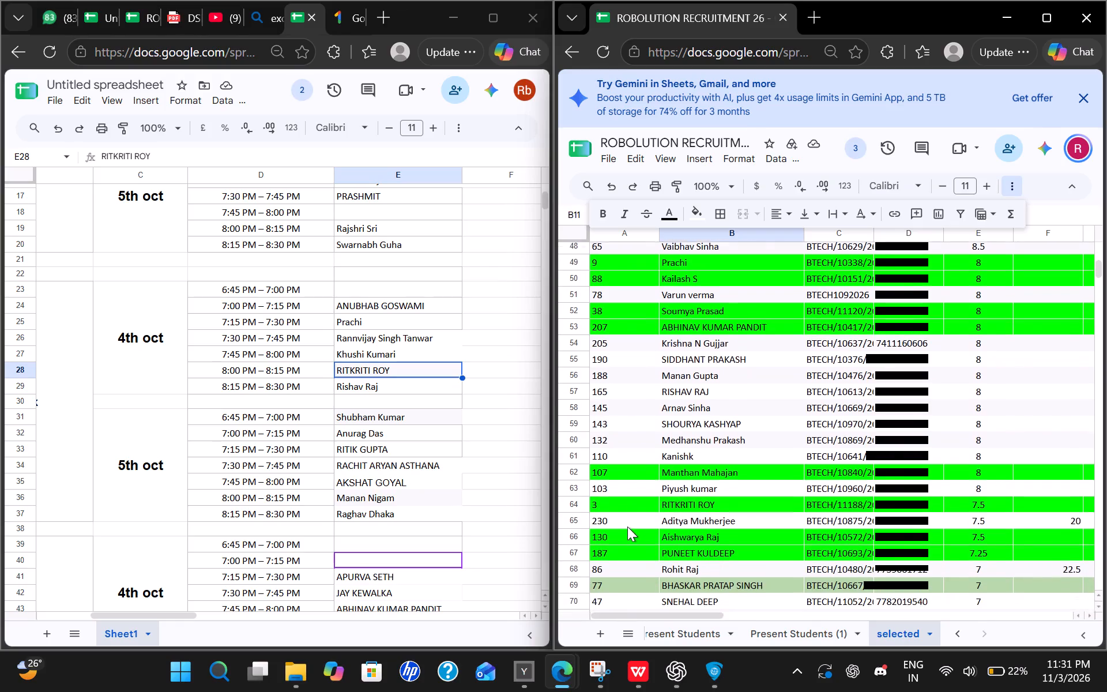
scroll(627, 526, down, 4)
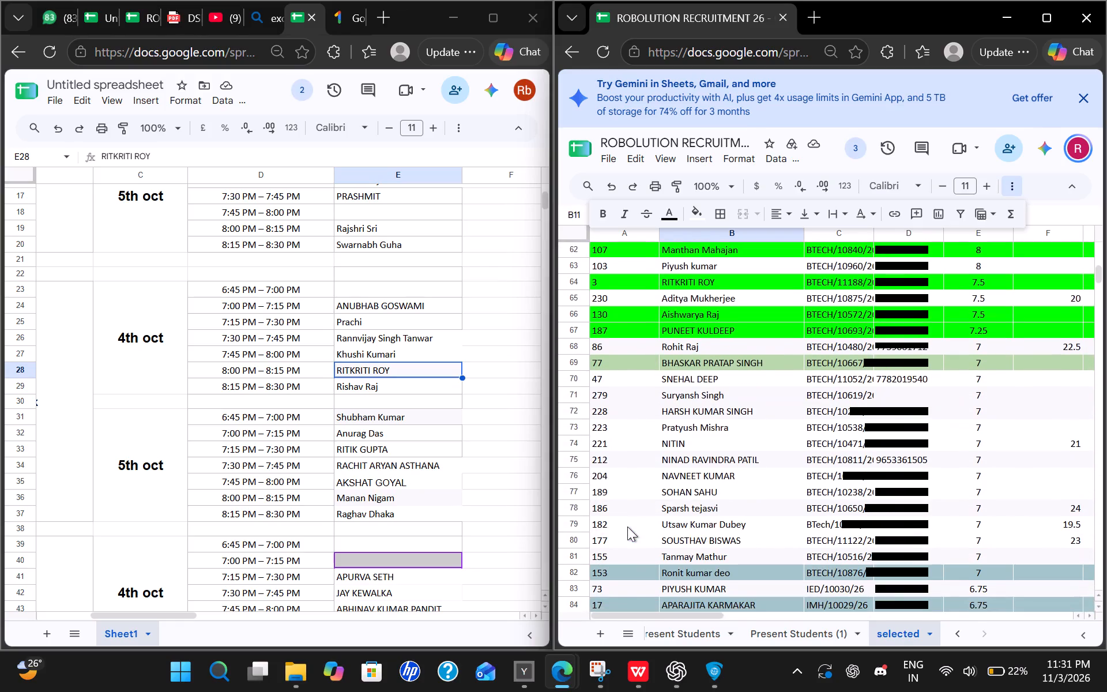
scroll(627, 526, down, 2)
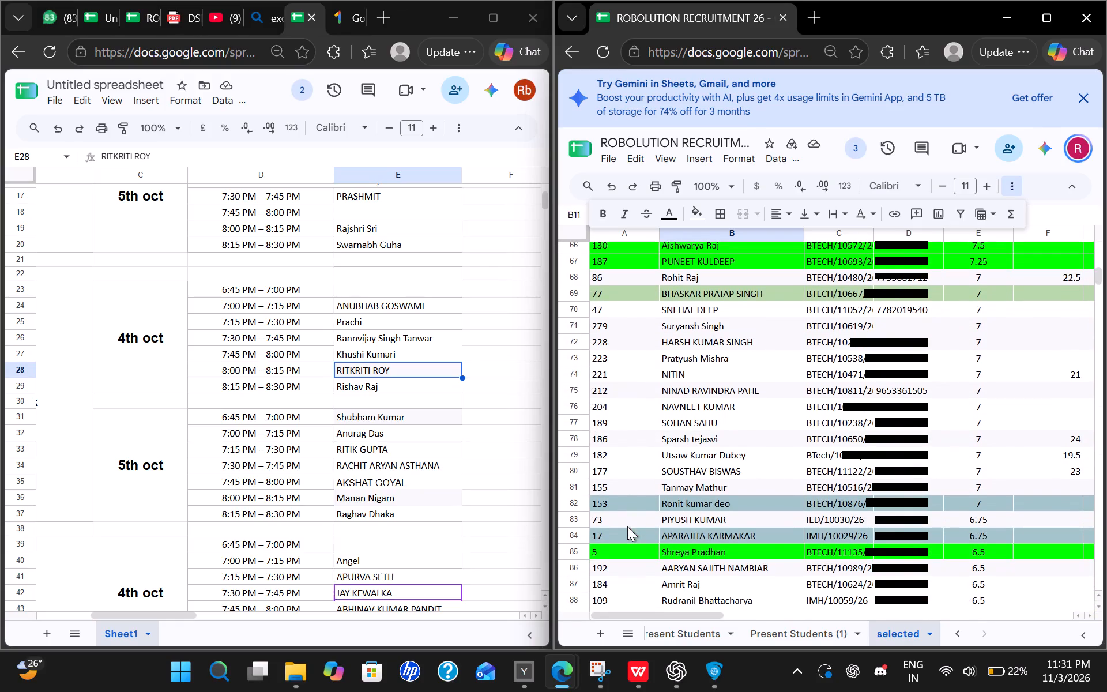
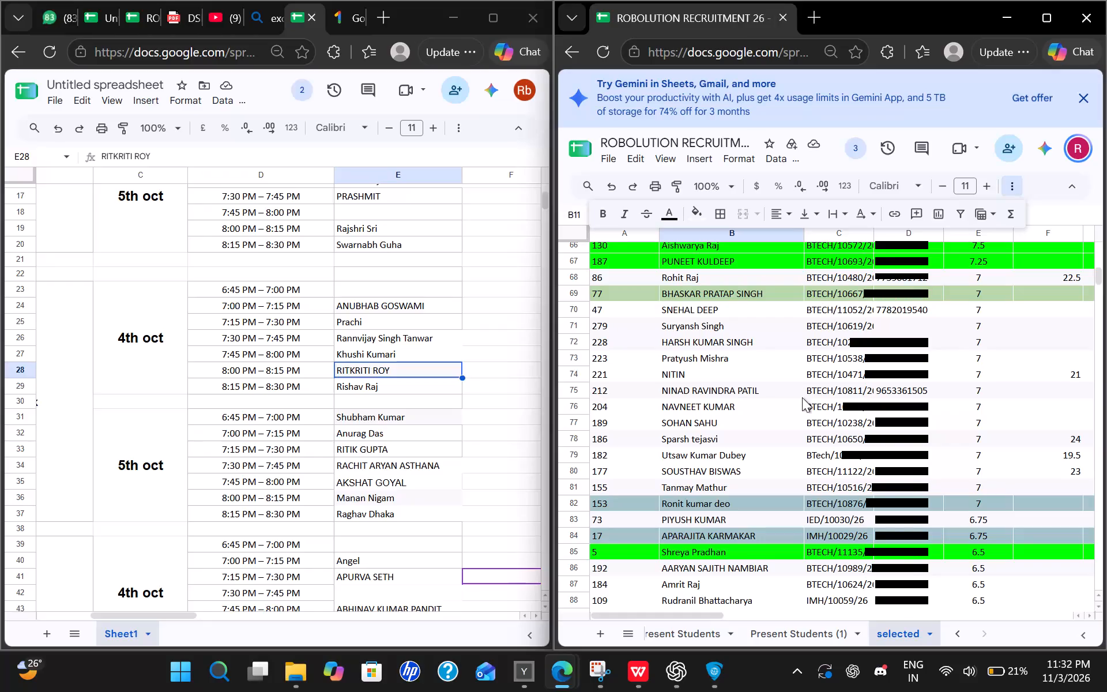
Copy the candidate name in B84 of the selected sheet into the schedule's 5th oct, 7:30 PM – 7:45 PM slot, cell E114.
scroll(802, 397, down, 1)
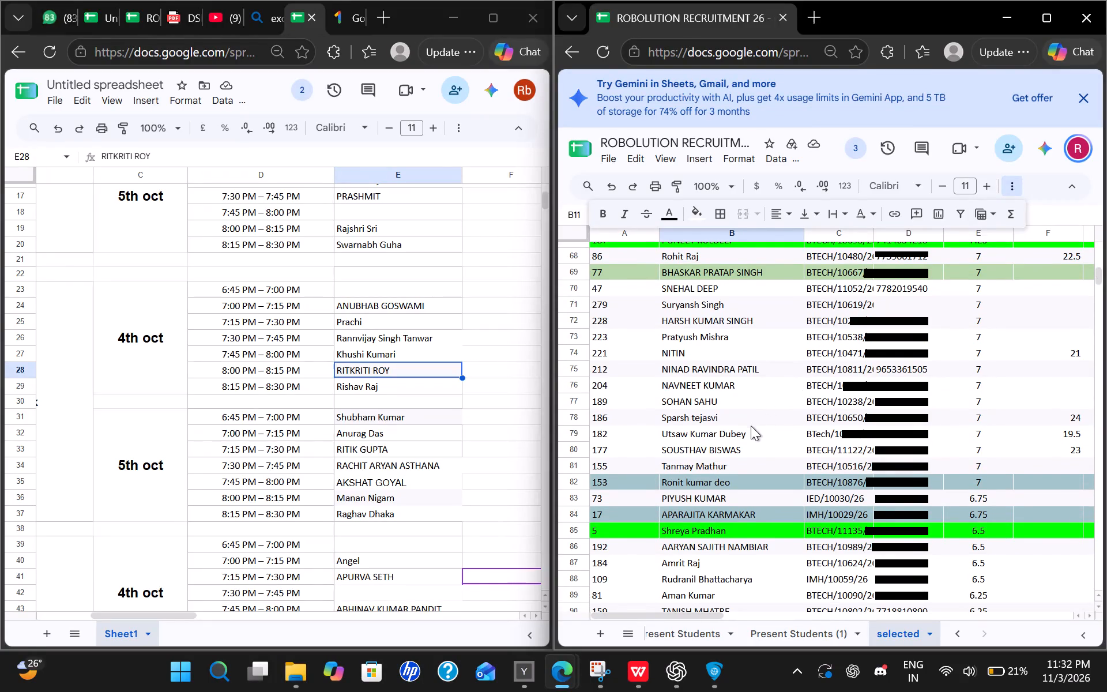
click(747, 431)
scroll(747, 431, left, 3)
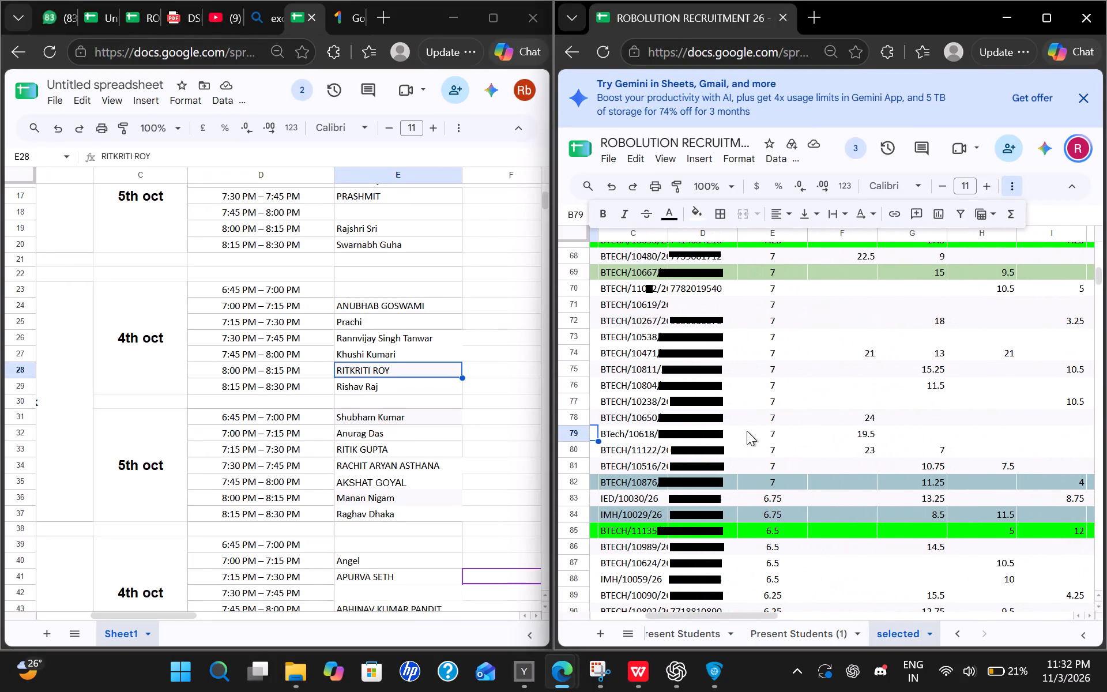
scroll(747, 431, up, 1)
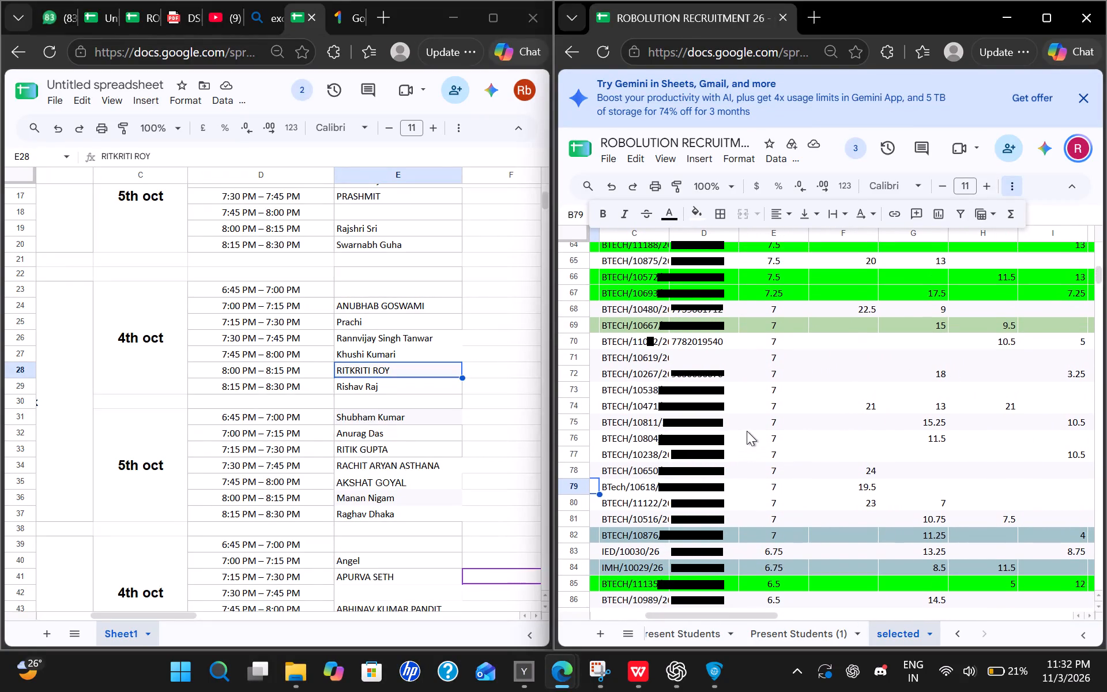
scroll(747, 431, left, 1)
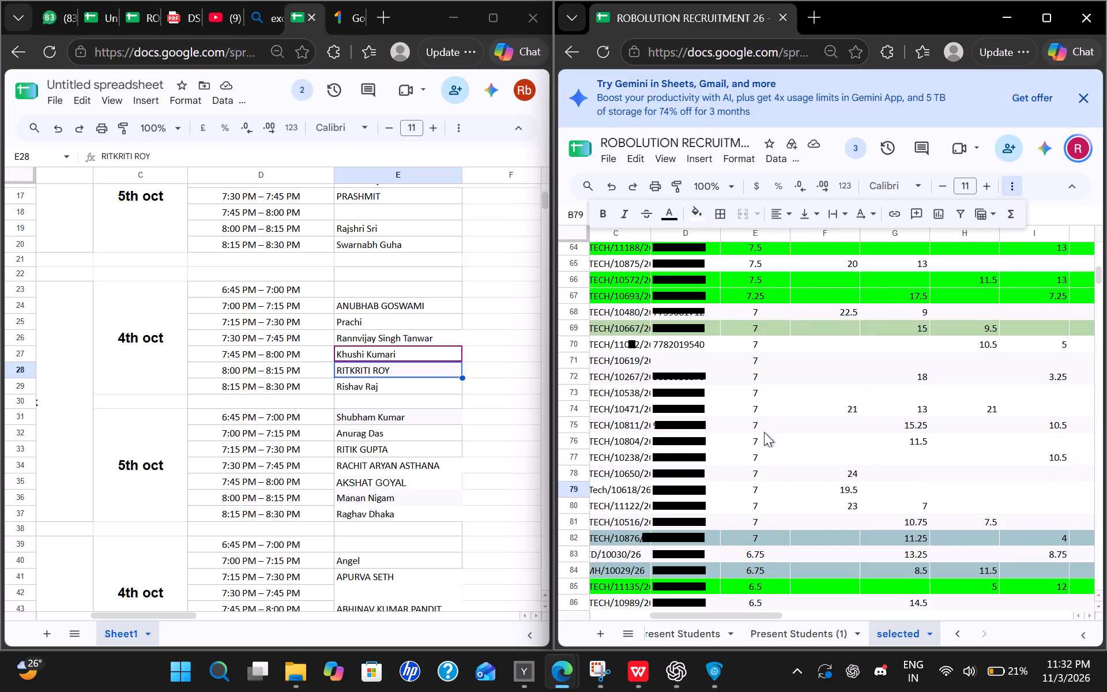
scroll(835, 435, right, 5)
click(692, 567)
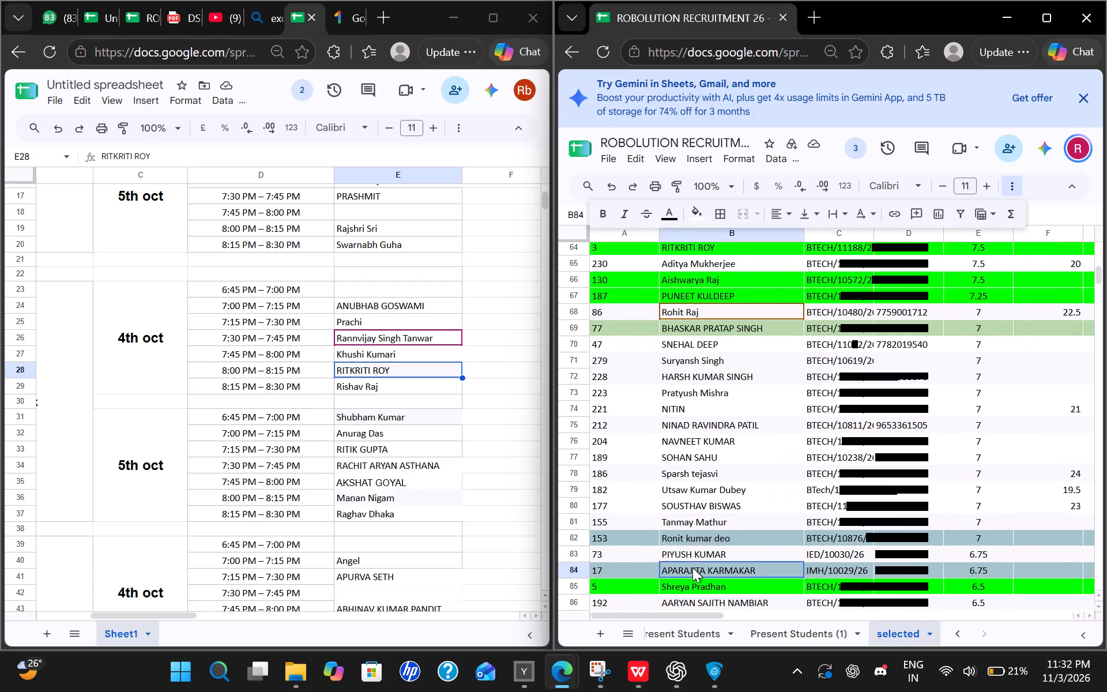
key(ctrl+c)
scroll(345, 497, down, 8)
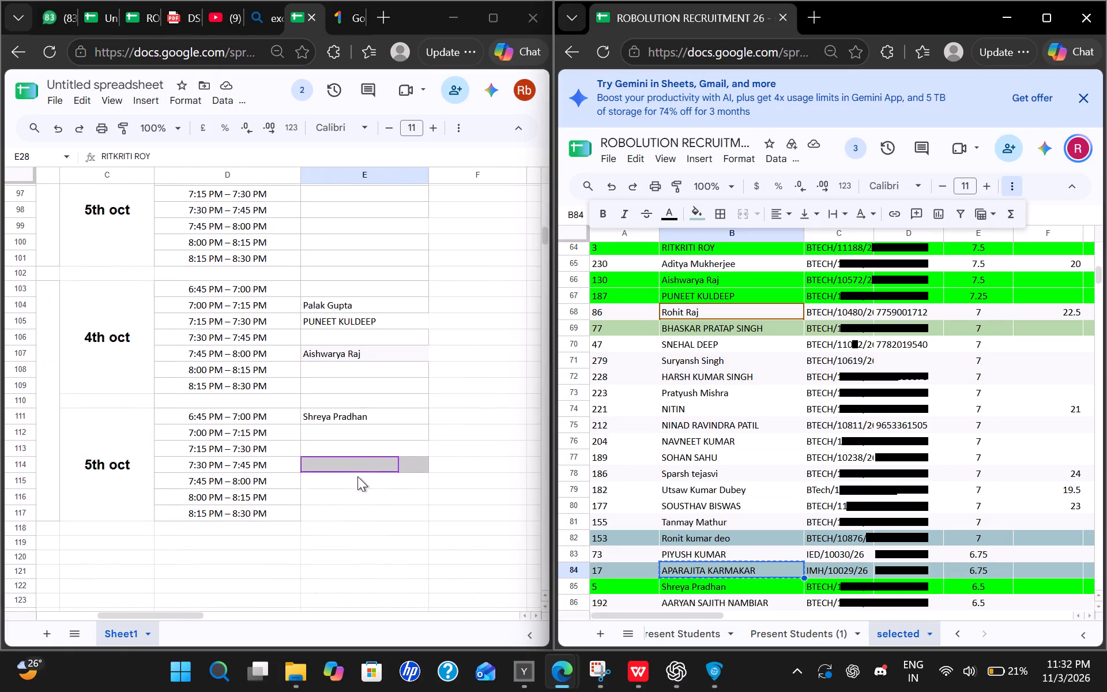
click(341, 466)
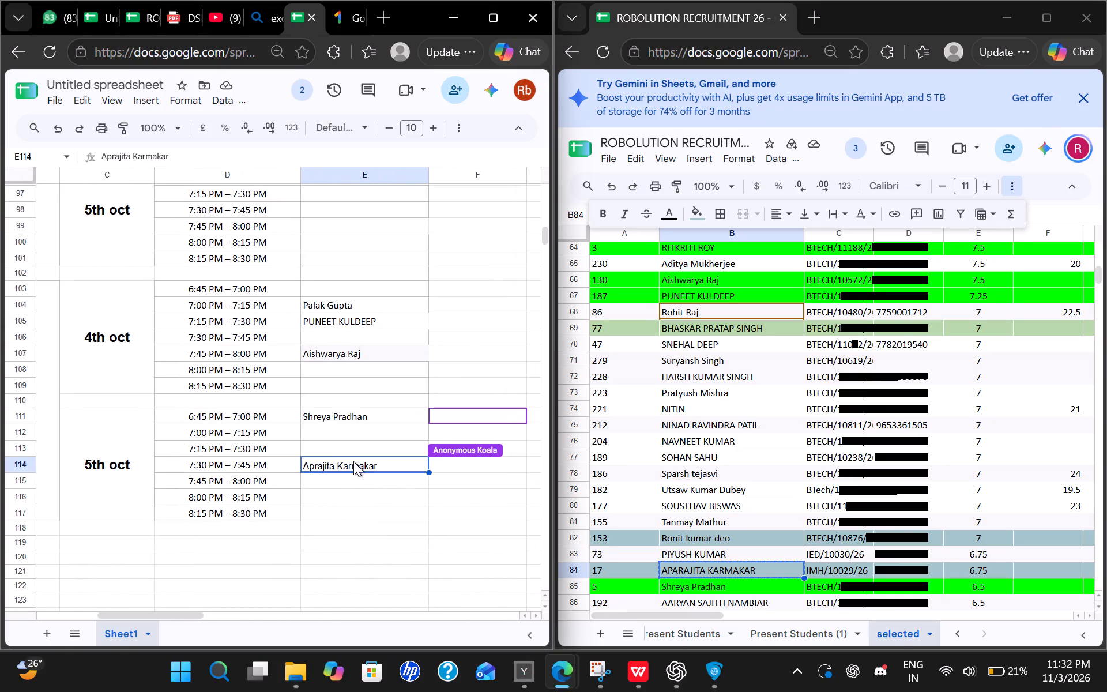
key(ctrl+v)
click(354, 526)
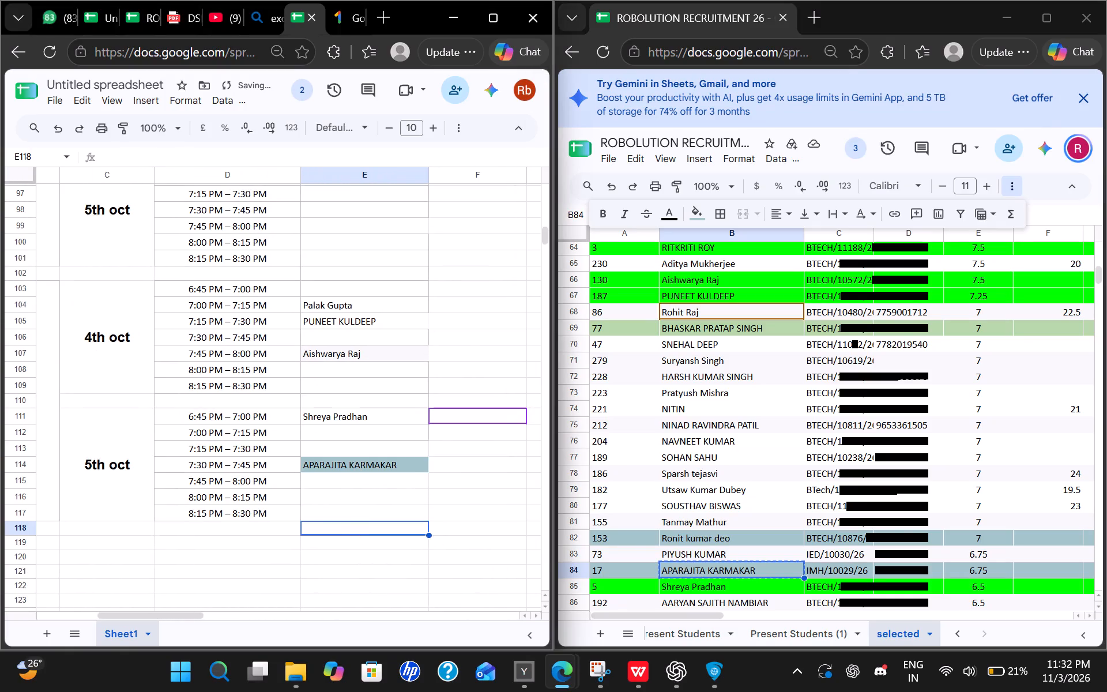
Fill the whole of row 84 in the selected sheet with the bright green used for the other scheduled candidates.
click(679, 569)
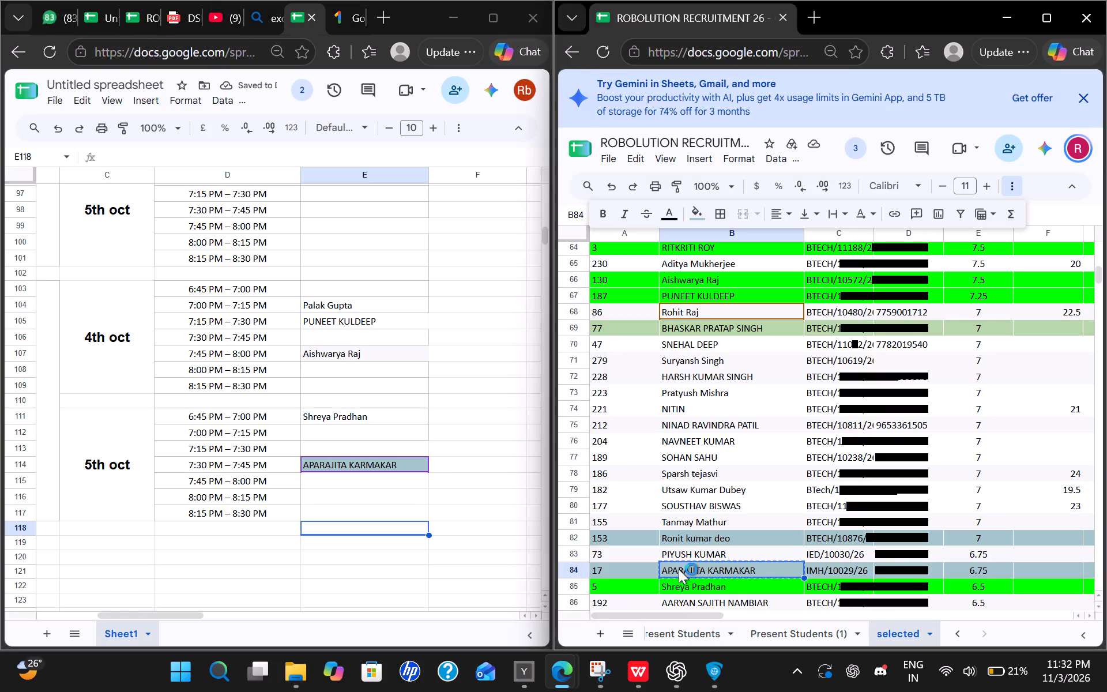
click(568, 568)
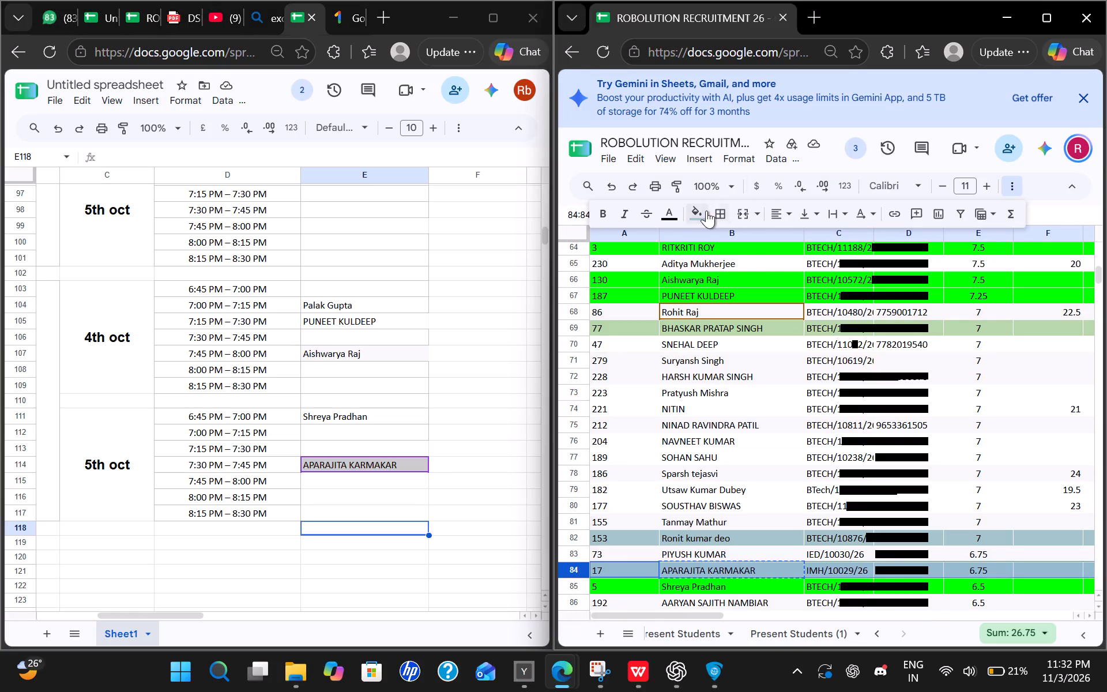
click(704, 213)
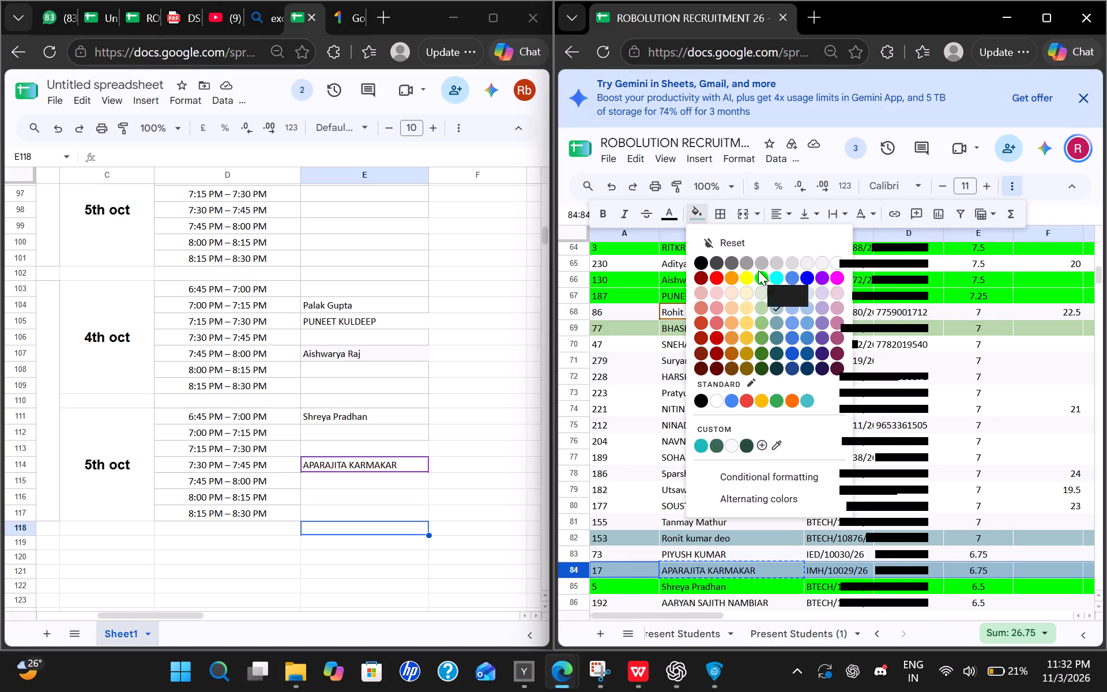
click(758, 270)
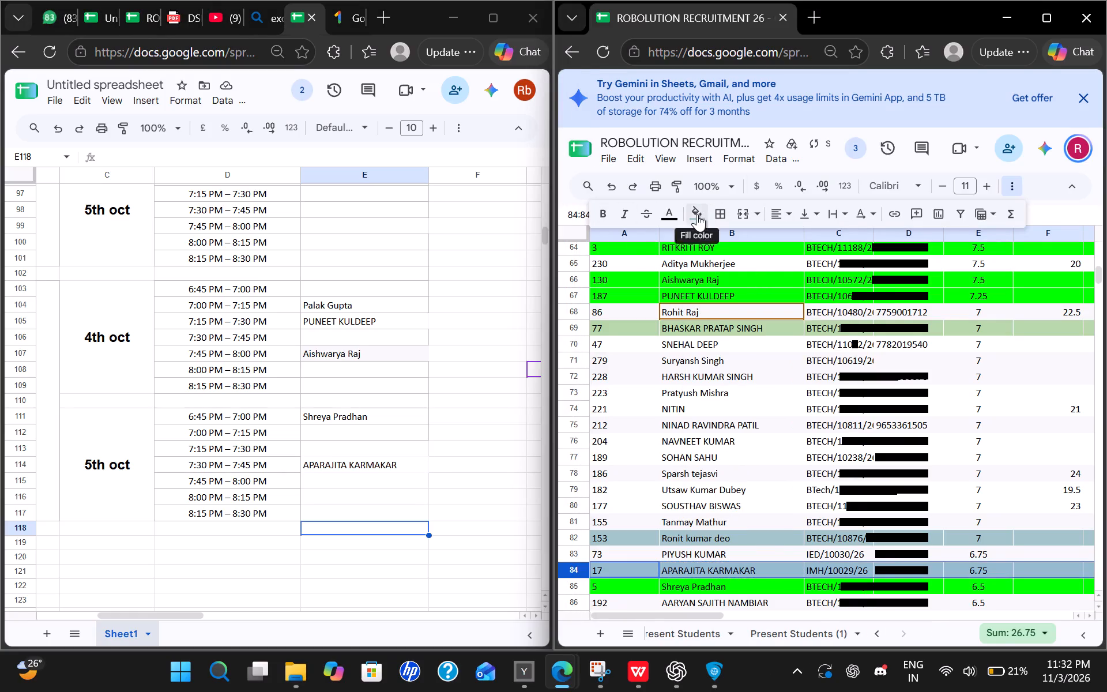
click(697, 214)
click(759, 276)
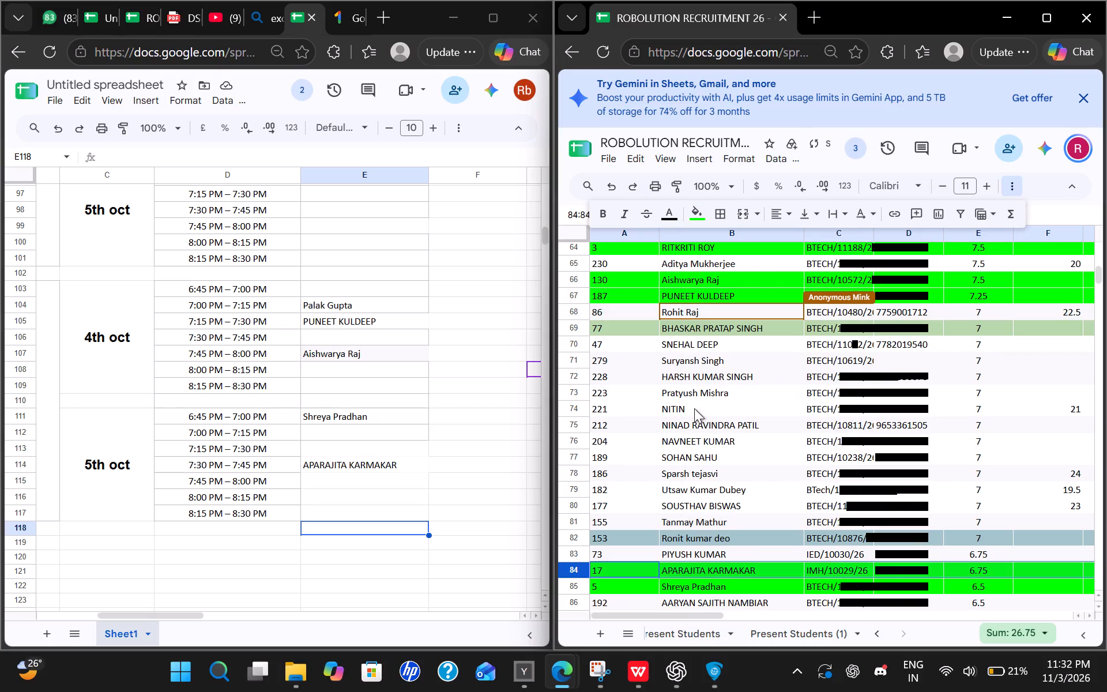
Review the selected sheet's candidates from row 83 back up to about row 36, examining their highlighting and scores.
click(677, 498)
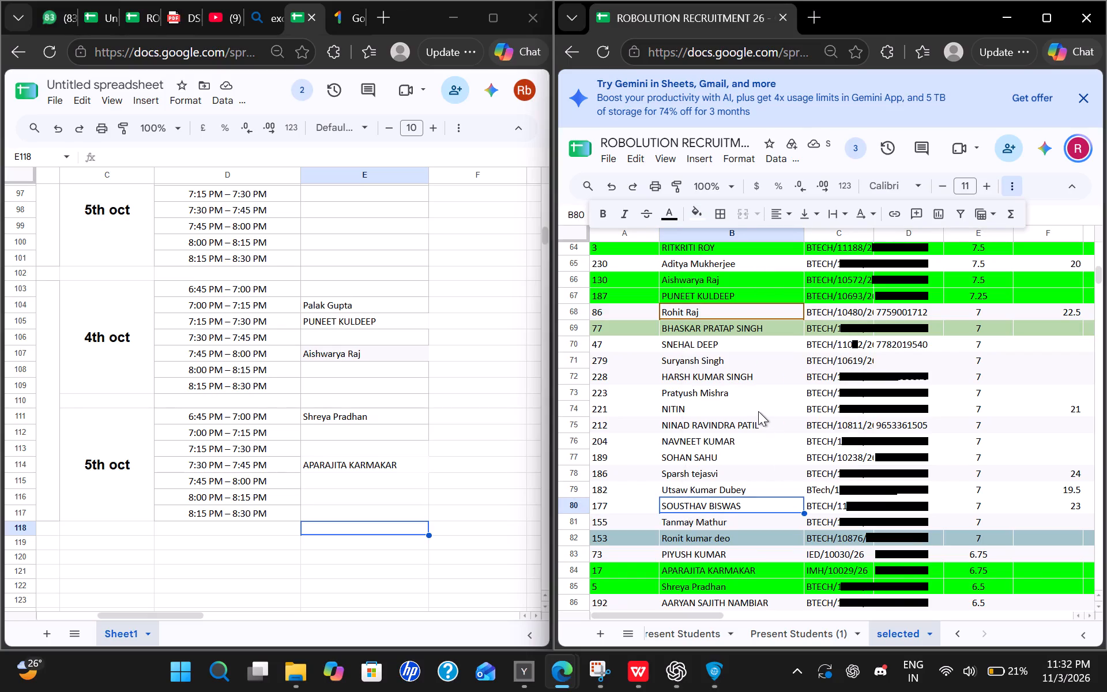
scroll(758, 411, up, 1)
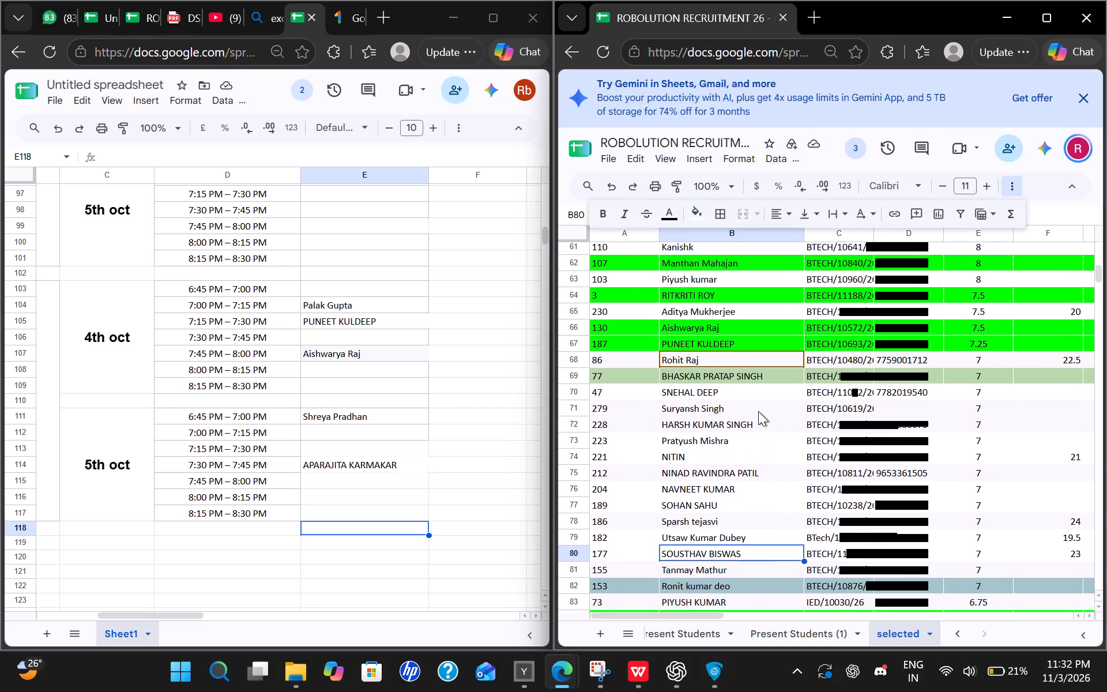
scroll(758, 411, up, 1)
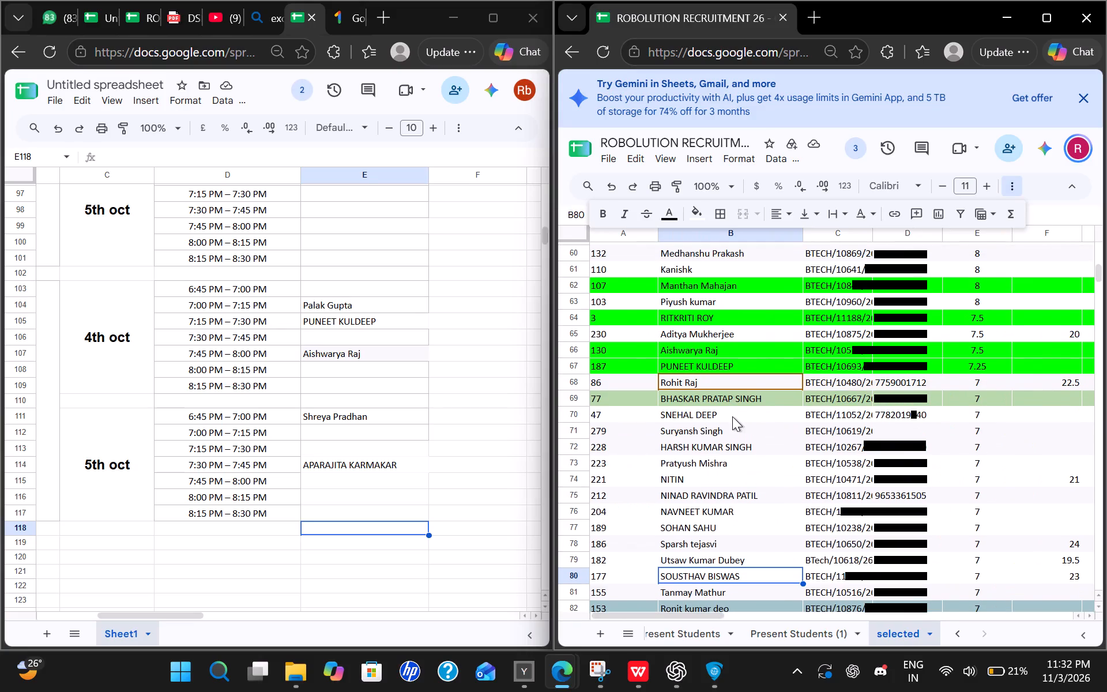
click(732, 416)
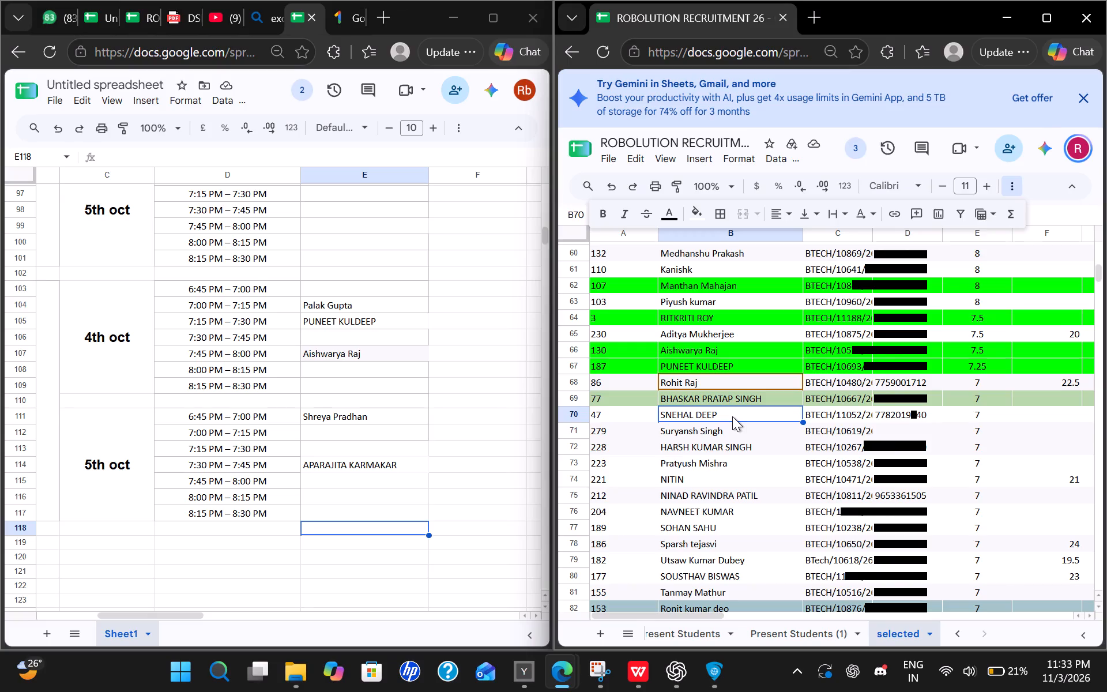
scroll(732, 416, up, 1)
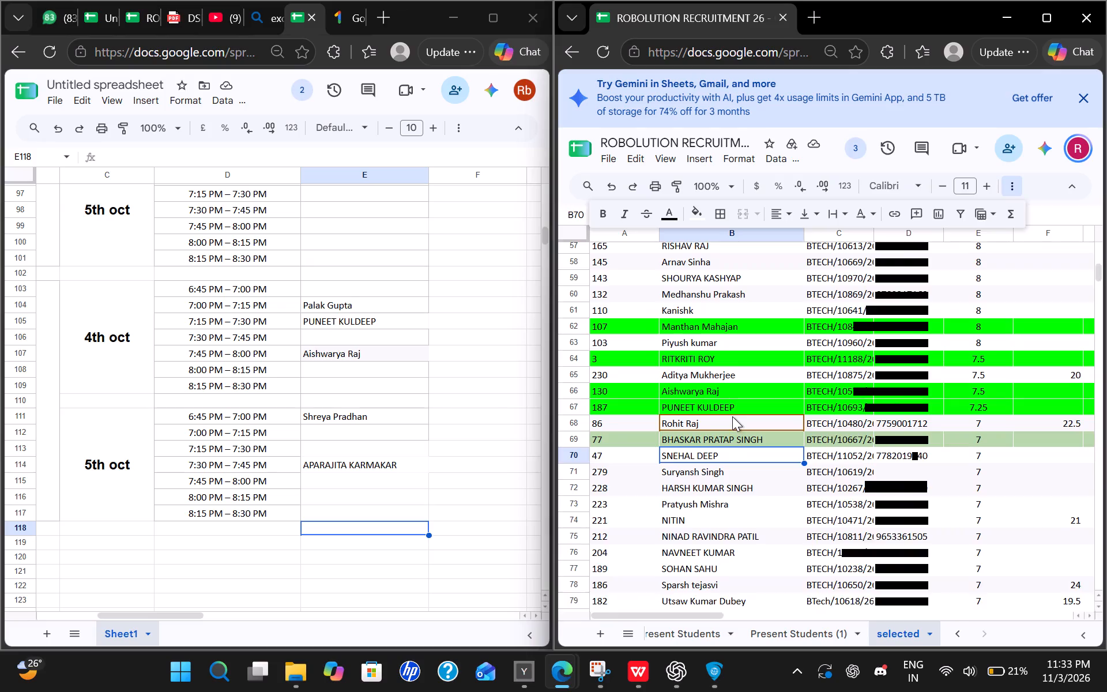
scroll(732, 416, up, 4)
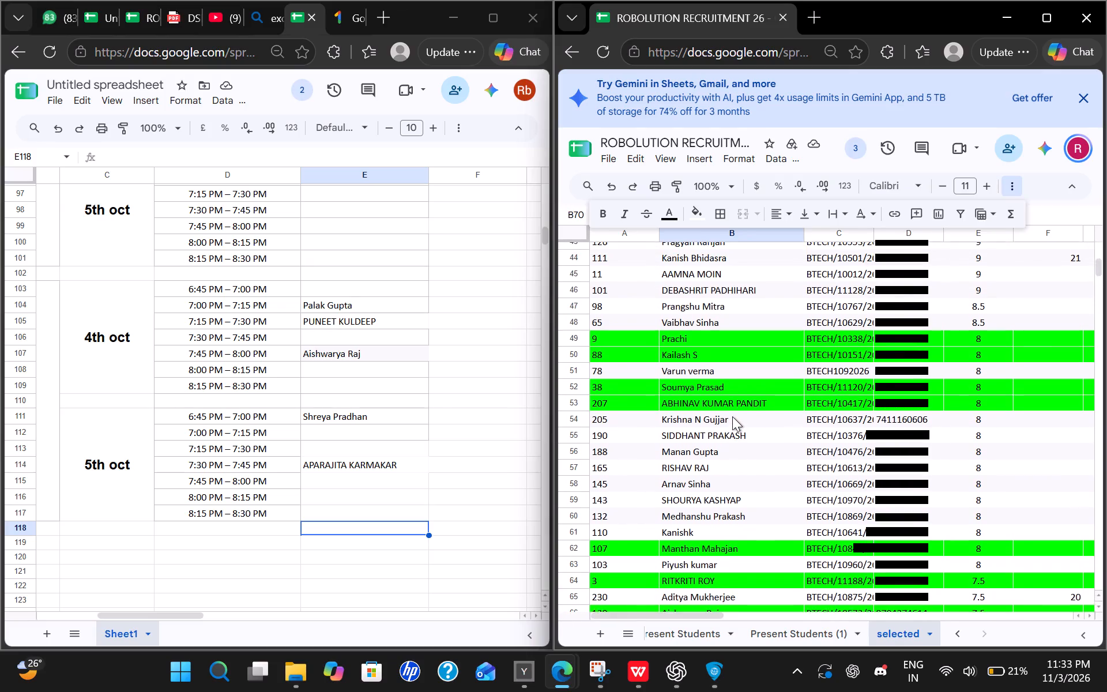
scroll(732, 416, up, 1)
scroll(732, 416, left, 3)
scroll(732, 416, right, 1)
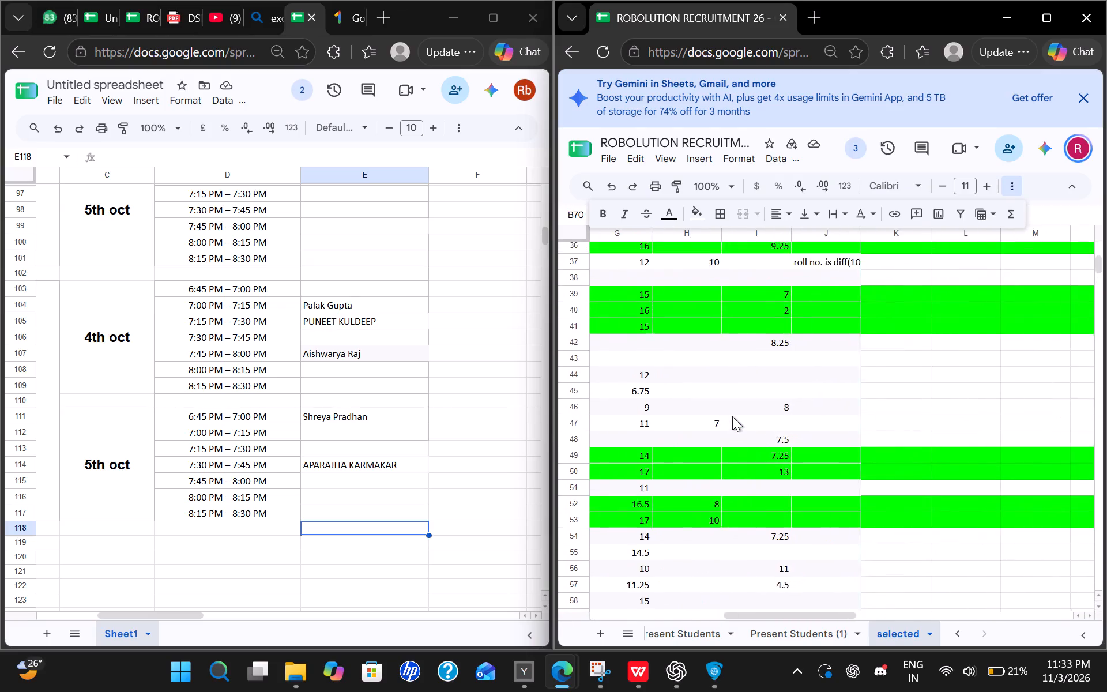
scroll(732, 416, right, 2)
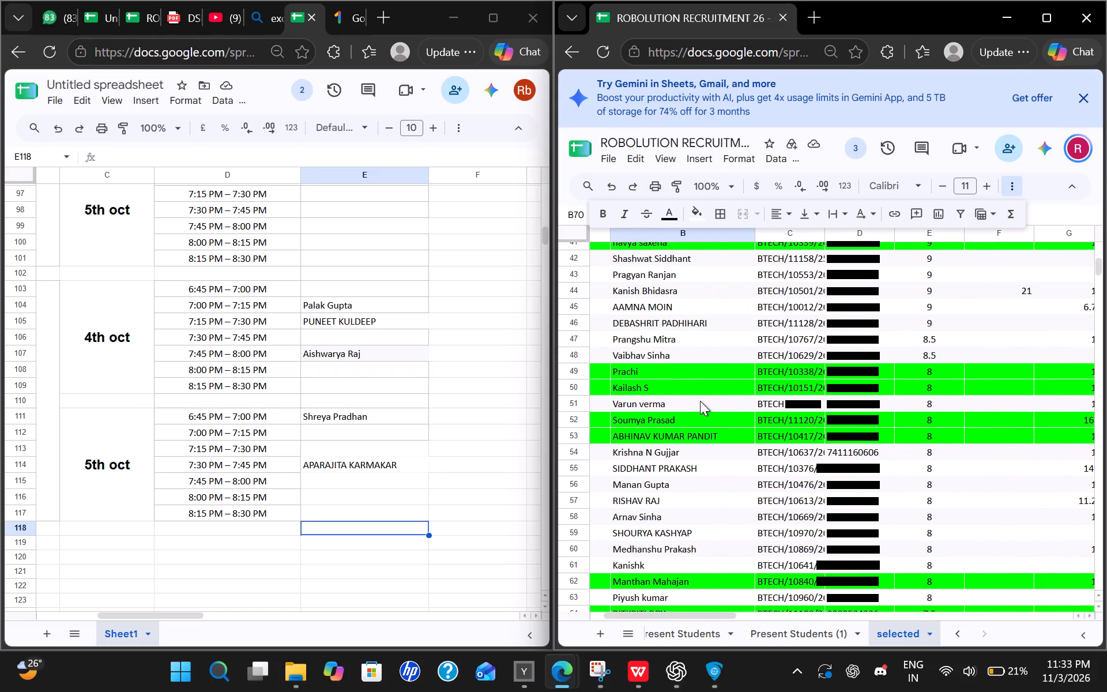
scroll(700, 401, up, 1)
scroll(413, 528, up, 1)
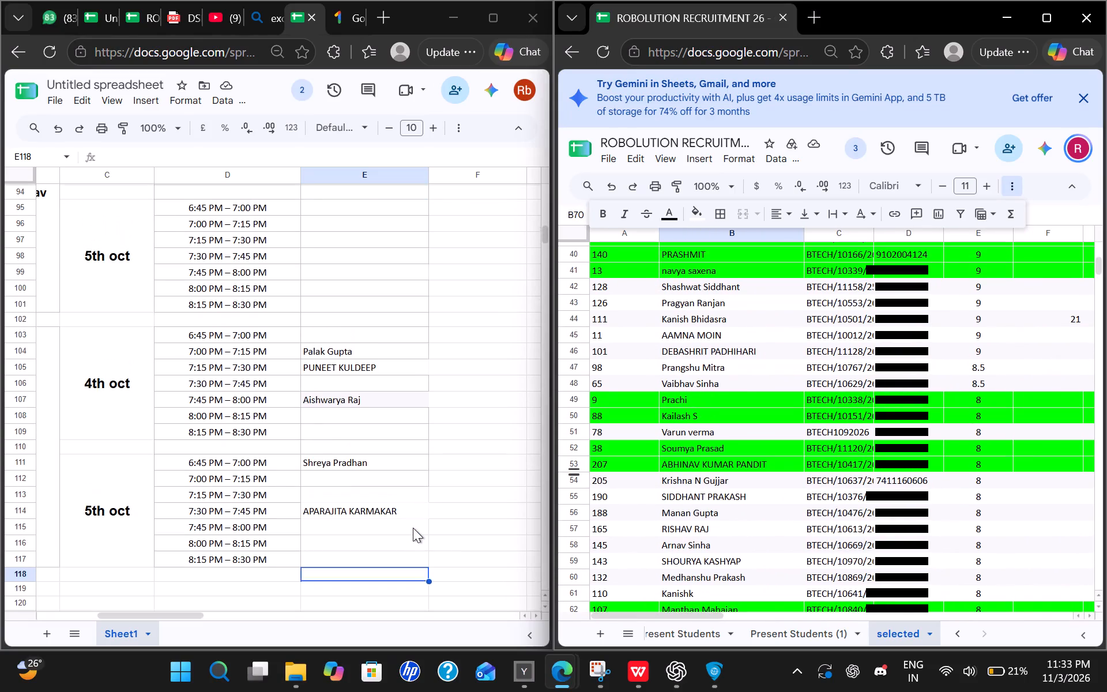
Compare the interview schedule's 4th and 5th oct slots with the candidates and scores in rows 47 to 72 of the selected sheet.
scroll(413, 528, up, 1)
scroll(413, 528, right, 1)
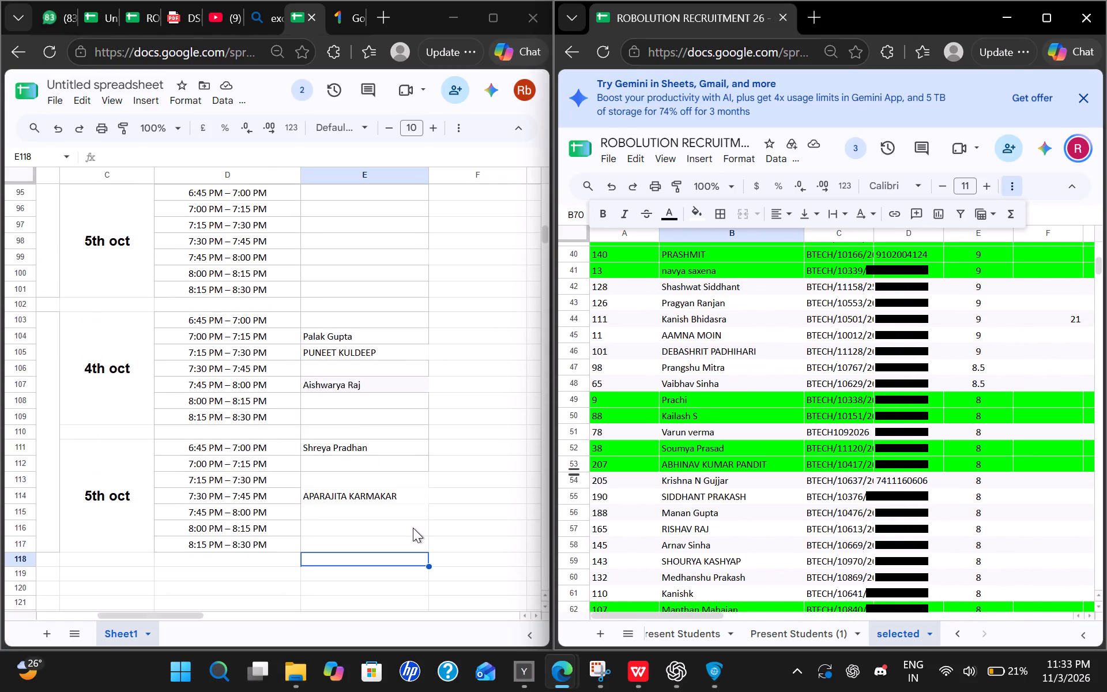
scroll(631, 522, down, 1)
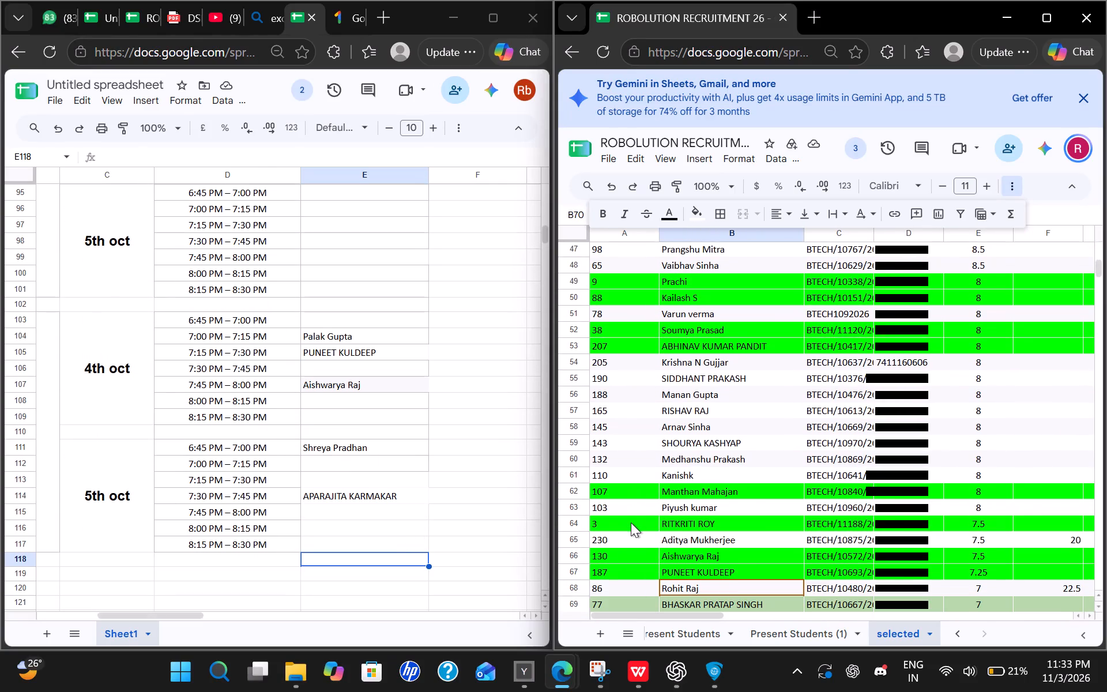
scroll(631, 522, down, 1)
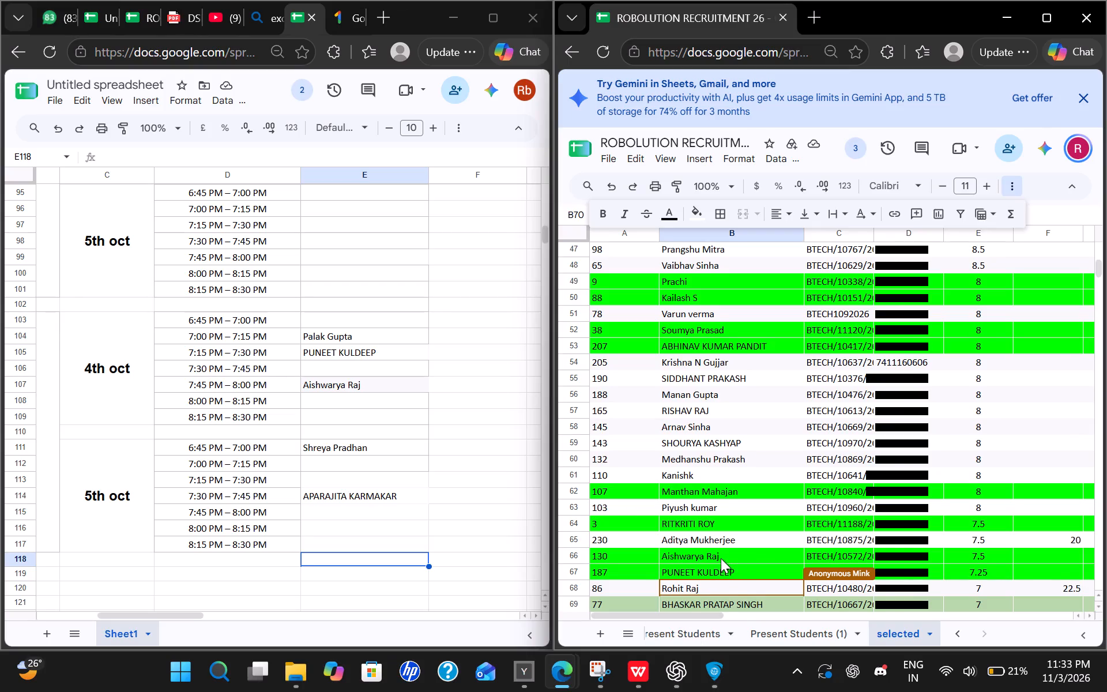
scroll(707, 561, down, 1)
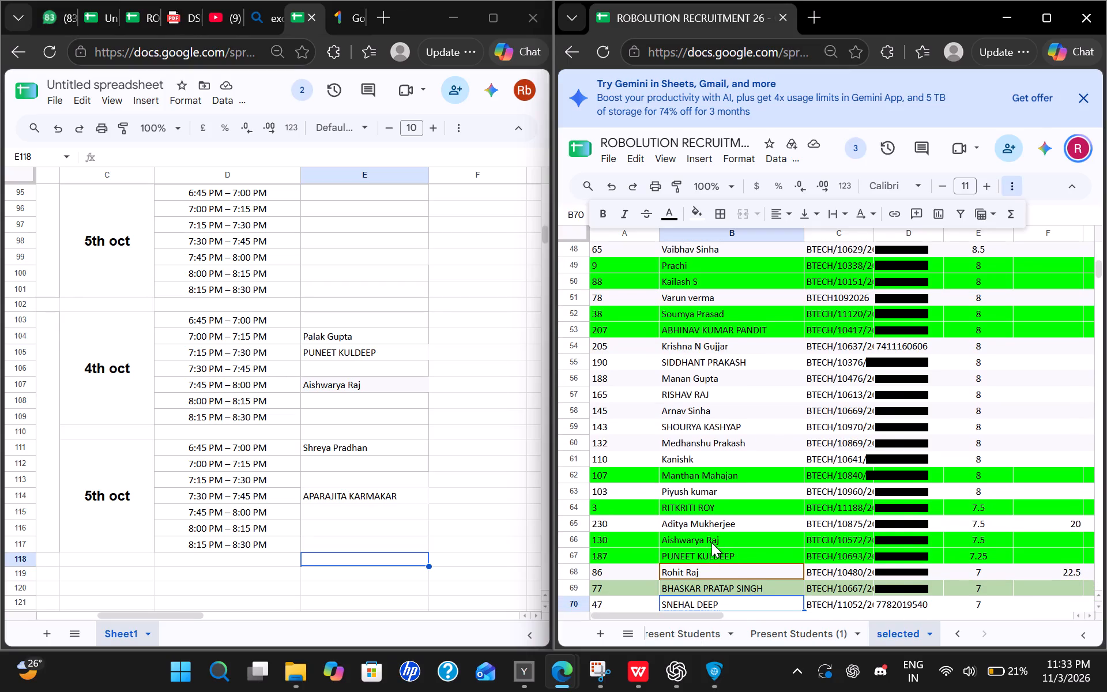
scroll(460, 539, up, 4)
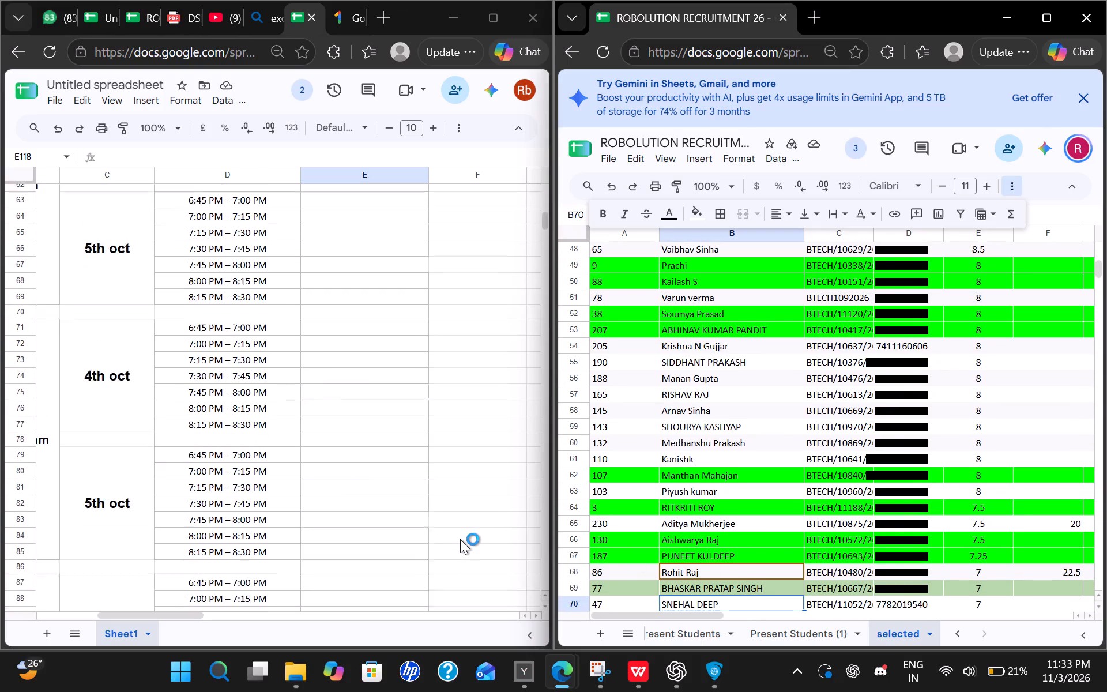
scroll(460, 539, up, 6)
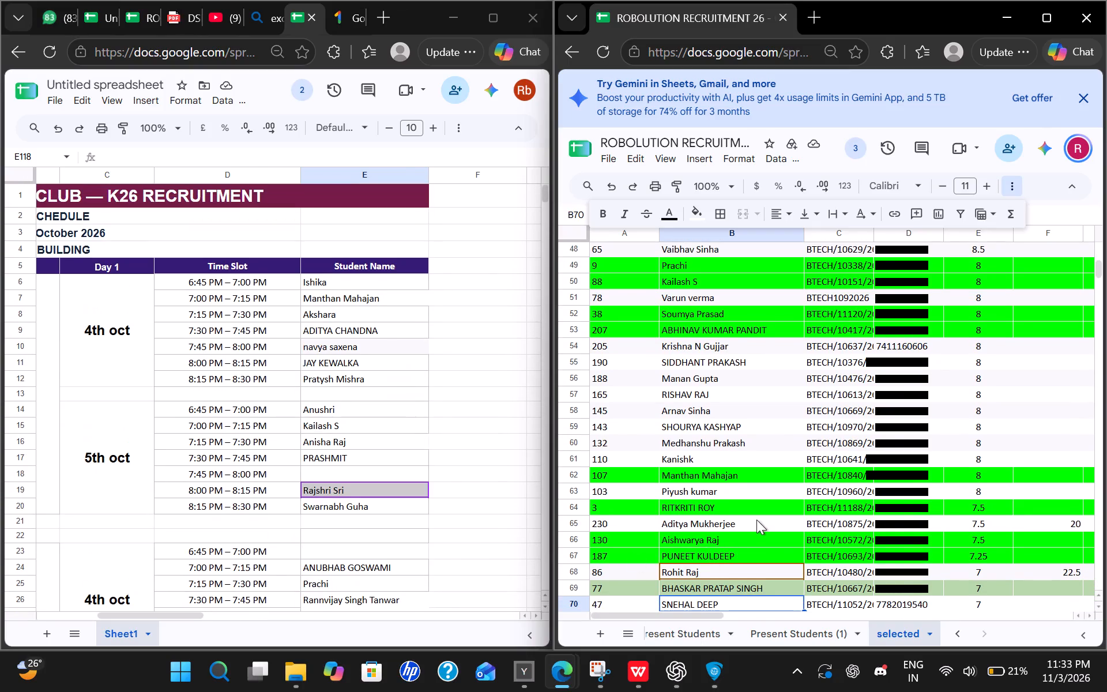
scroll(756, 520, down, 1)
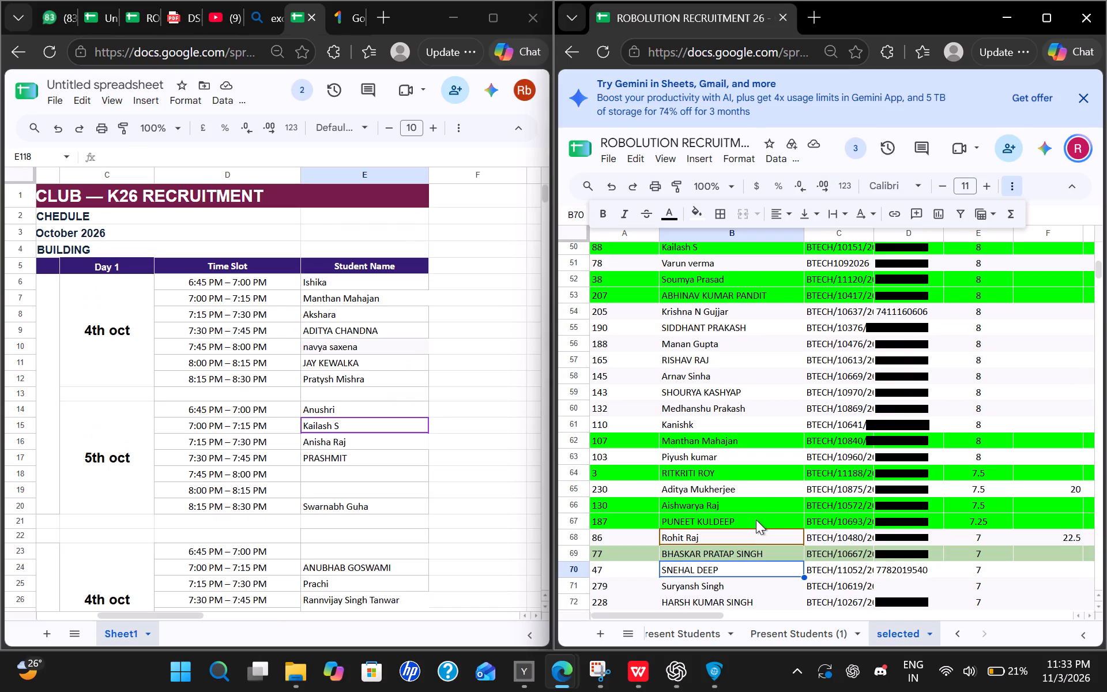
scroll(488, 547, down, 1)
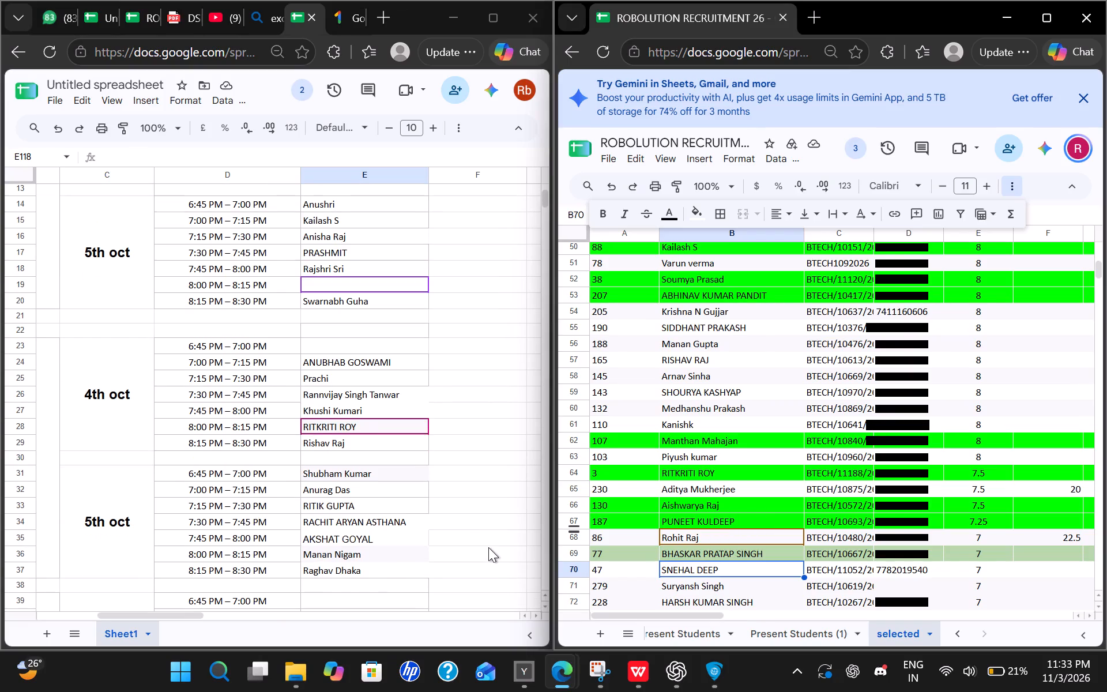
scroll(488, 547, down, 3)
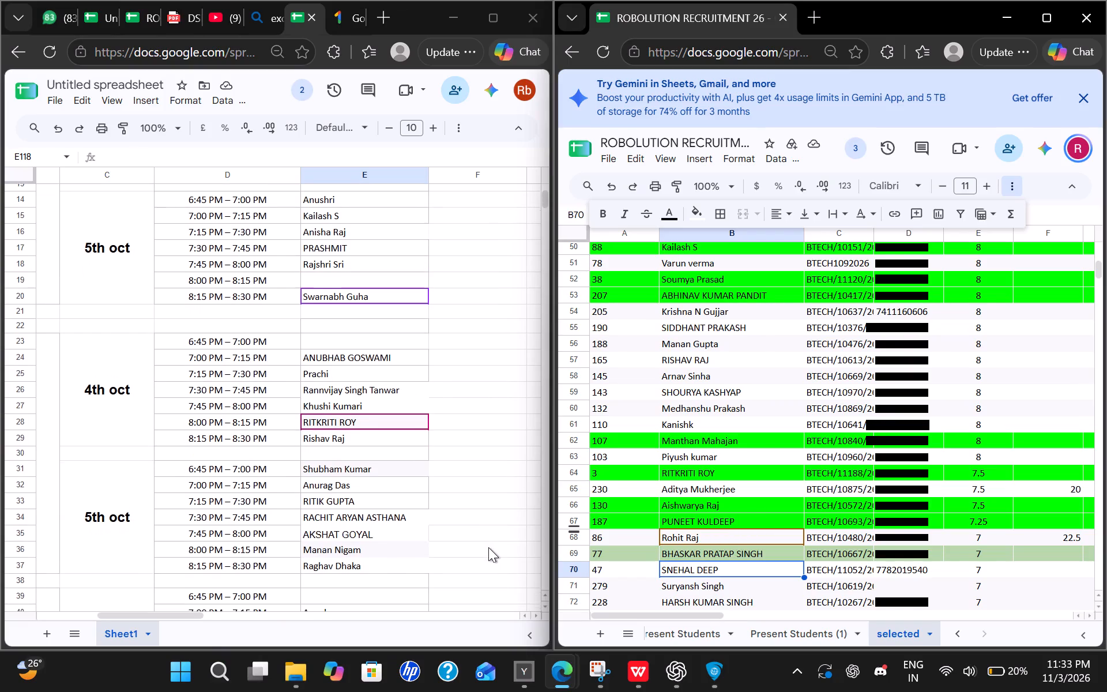
scroll(488, 547, down, 1)
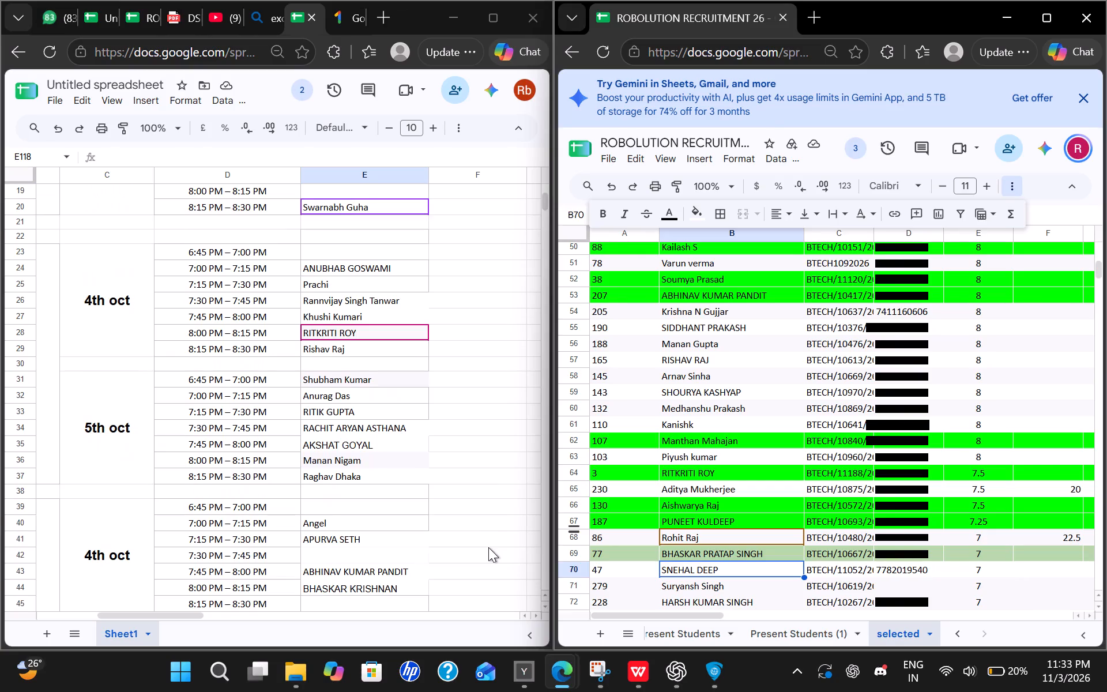
scroll(488, 547, down, 2)
scroll(762, 533, left, 3)
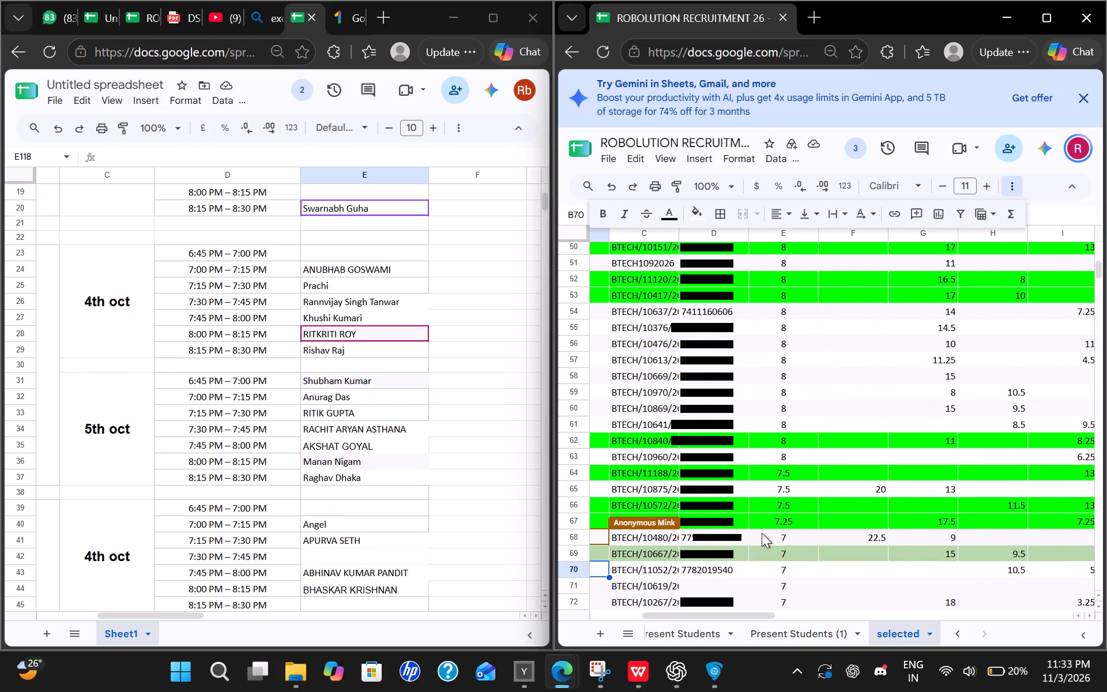
scroll(762, 533, left, 1)
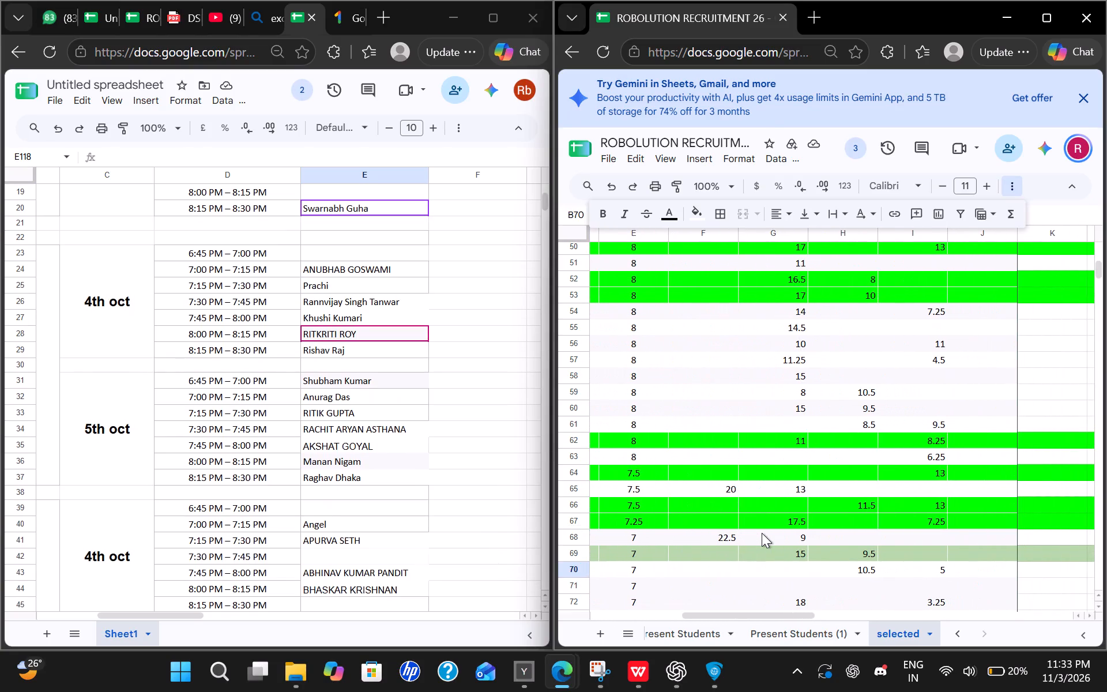
scroll(762, 533, right, 3)
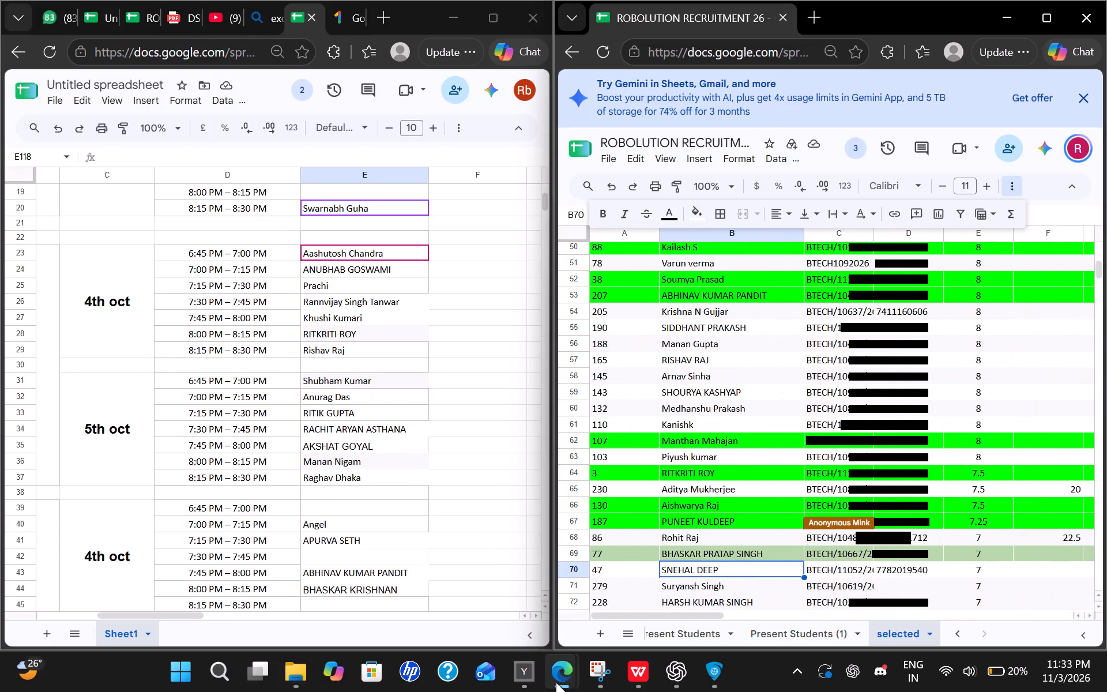
Copy the candidate name in B74 of the selected sheet into Panel 7's 4th oct, 6:45 PM – 7:00 PM slot, cell E103.
scroll(663, 578, down, 1)
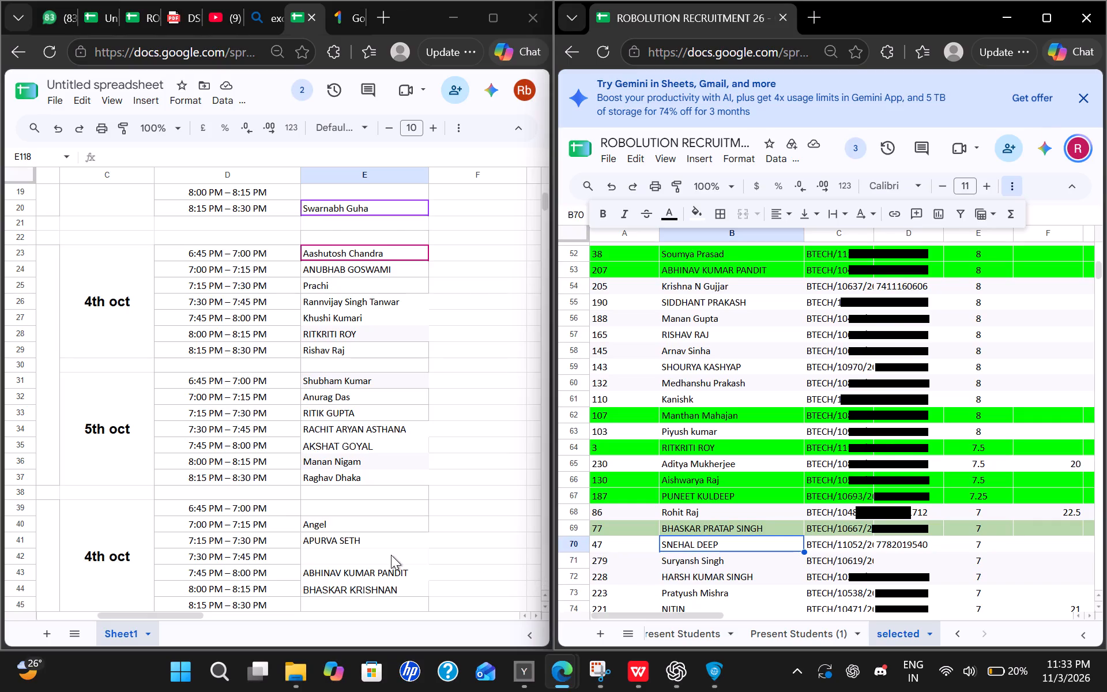
scroll(391, 555, down, 4)
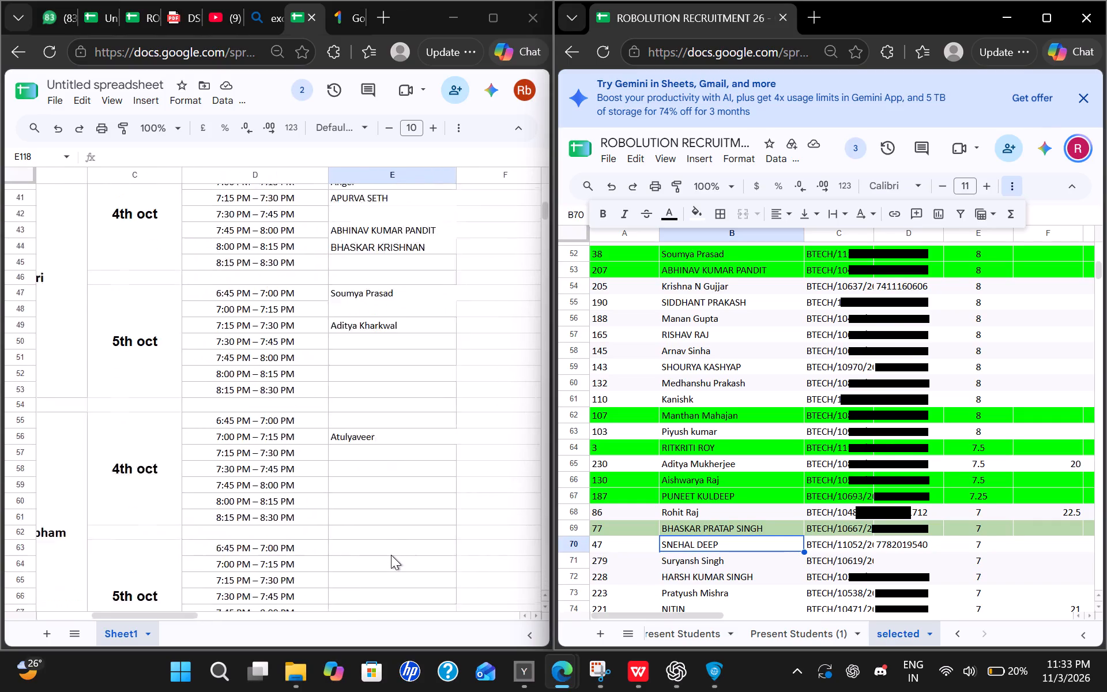
scroll(391, 555, down, 3)
scroll(391, 555, right, 4)
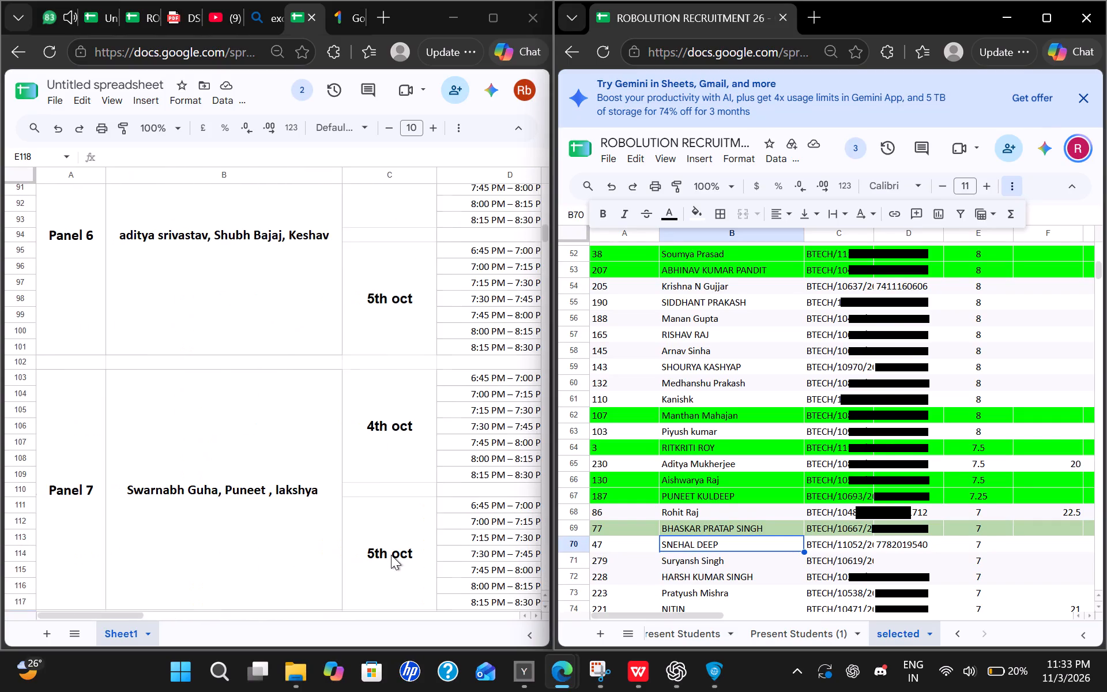
scroll(391, 555, left, 3)
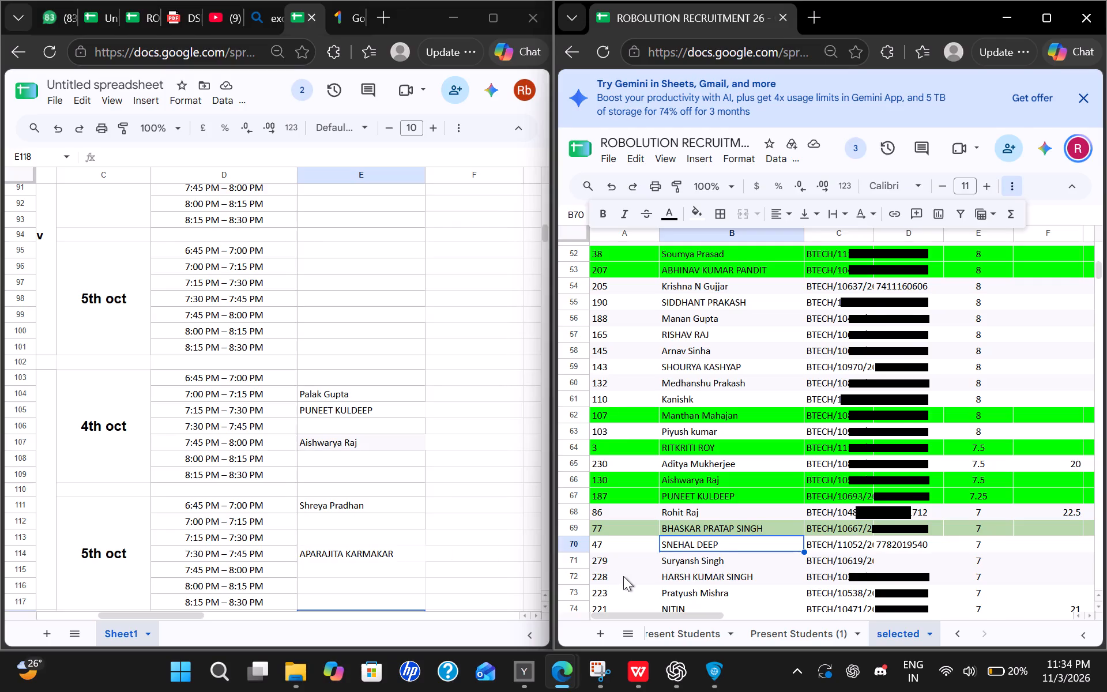
click(667, 576)
scroll(667, 576, down, 1)
click(688, 554)
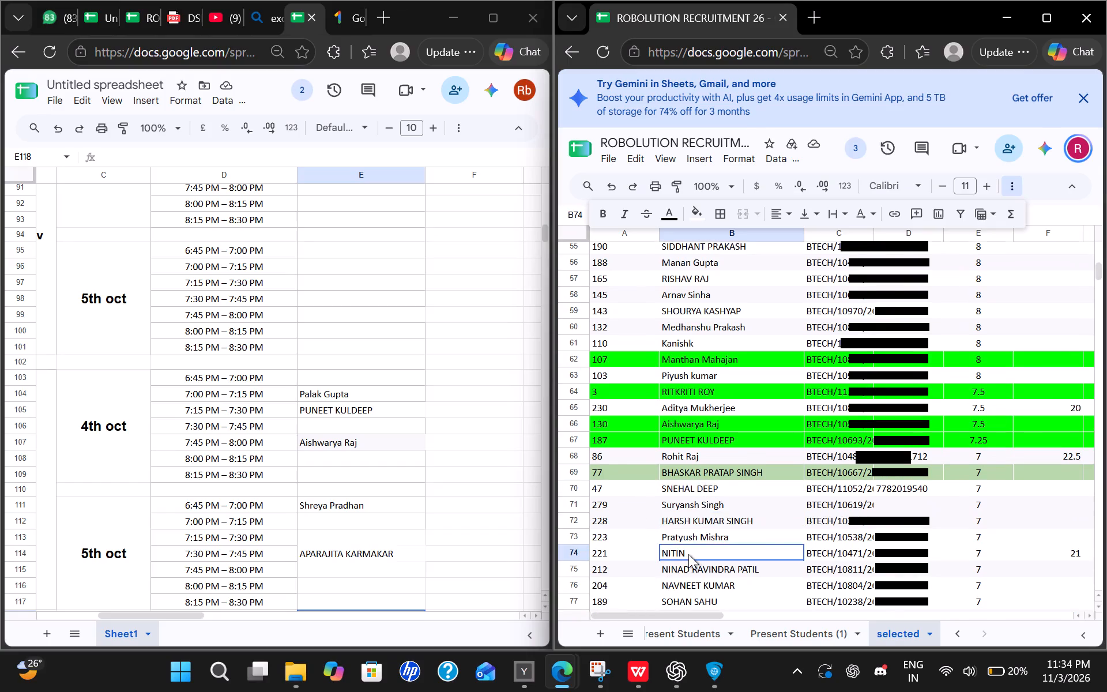
scroll(688, 554, left, 3)
scroll(688, 554, right, 1)
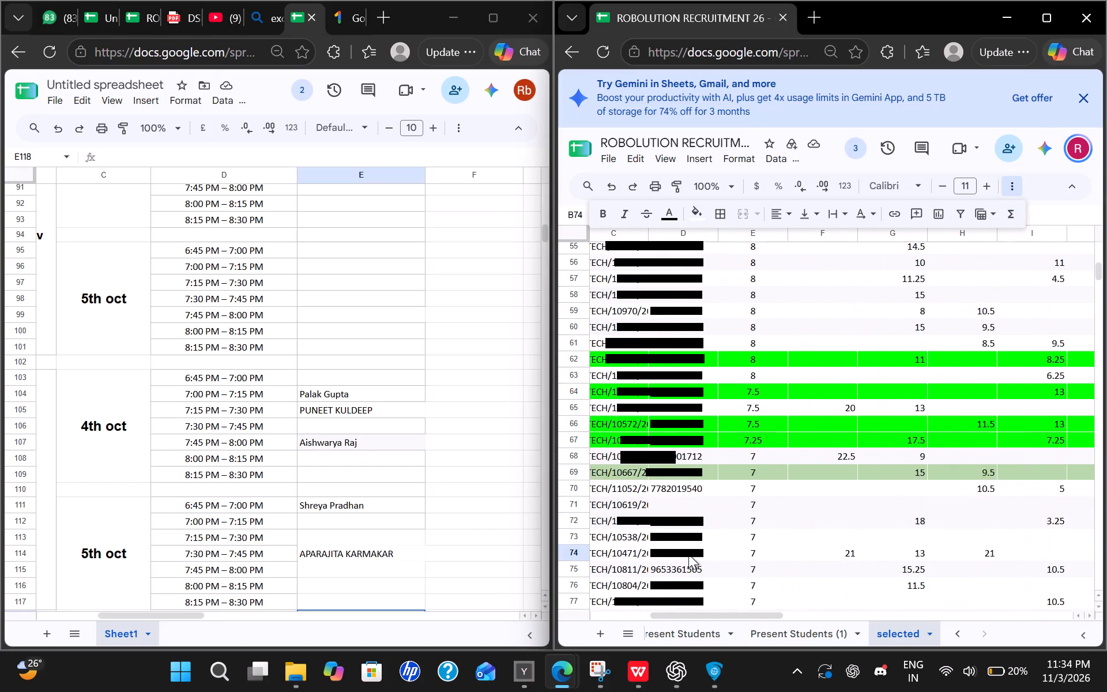
scroll(688, 554, right, 3)
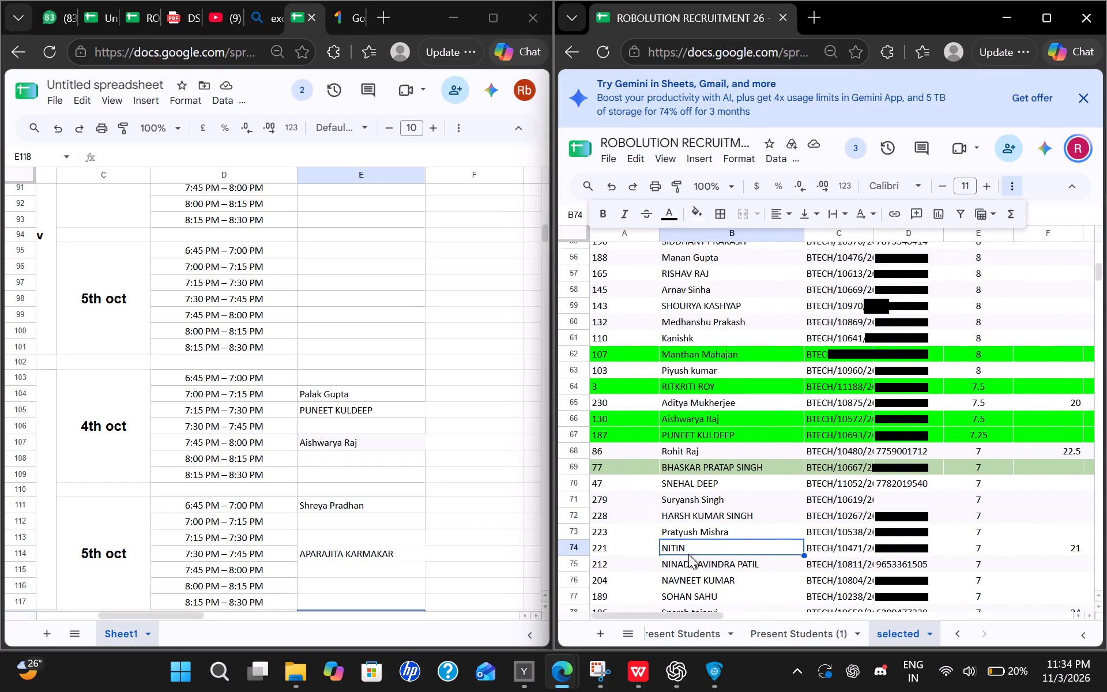
scroll(688, 554, right, 1)
key(ctrl+c)
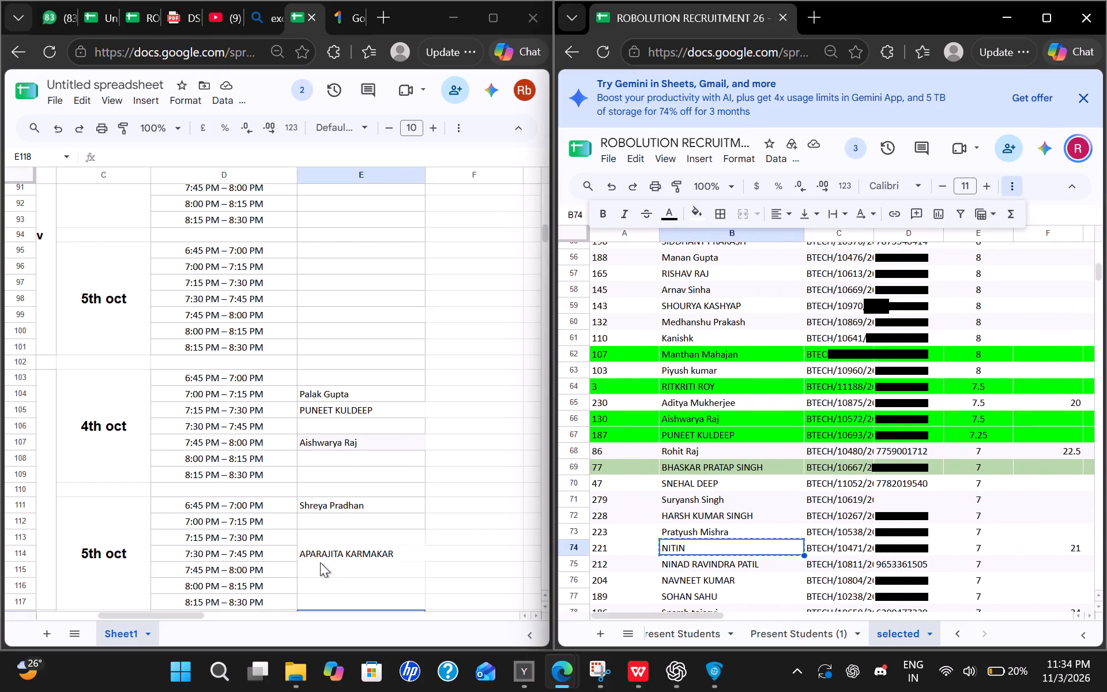
scroll(320, 562, right, 1)
scroll(320, 562, left, 1)
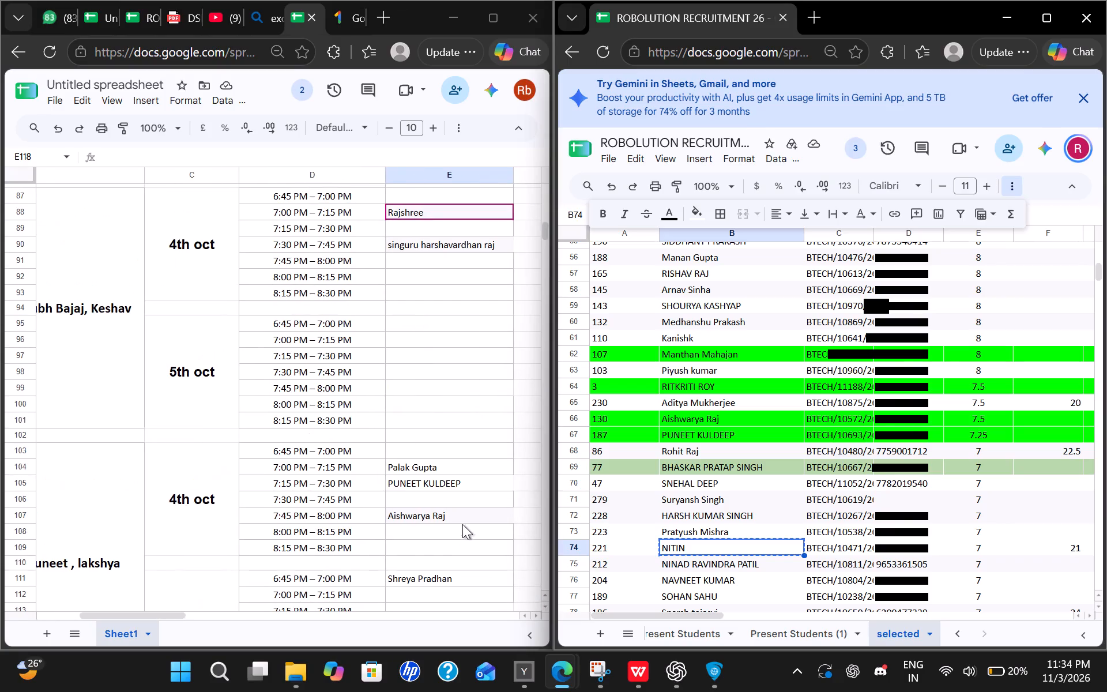
click(424, 453)
key(ctrl+v)
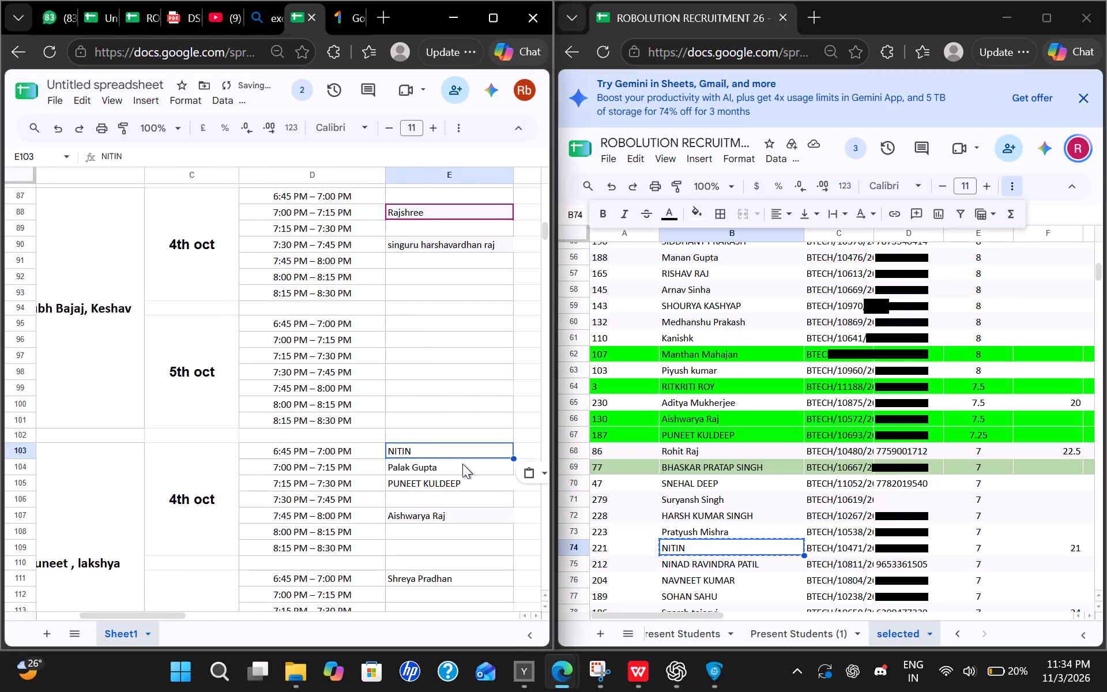
Review the interview schedule from Panel 7 back up to the first 4th oct slots, examining which slots are filled or empty.
scroll(439, 482, right, 1)
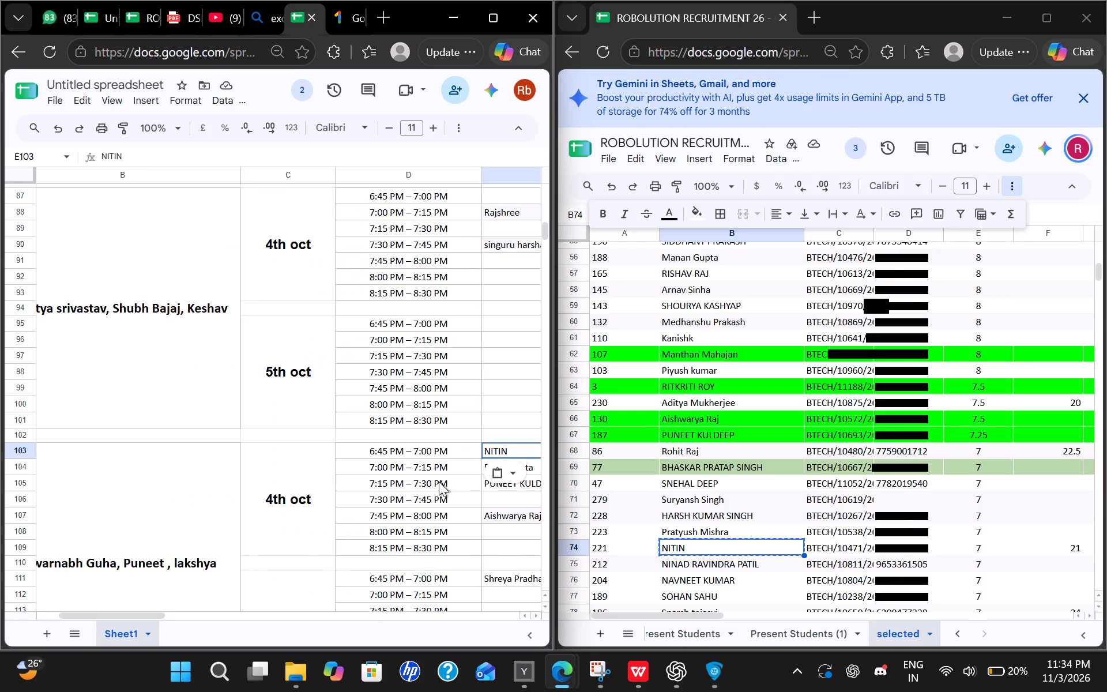
scroll(413, 409, left, 2)
scroll(413, 409, right, 1)
scroll(413, 409, up, 4)
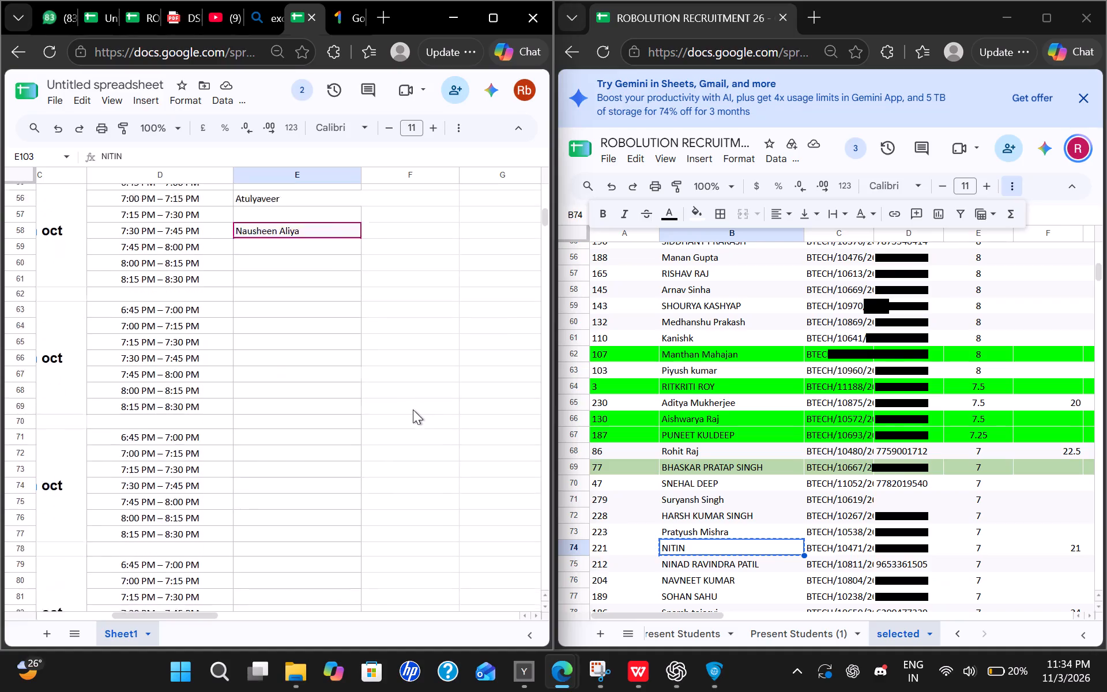
scroll(413, 409, up, 4)
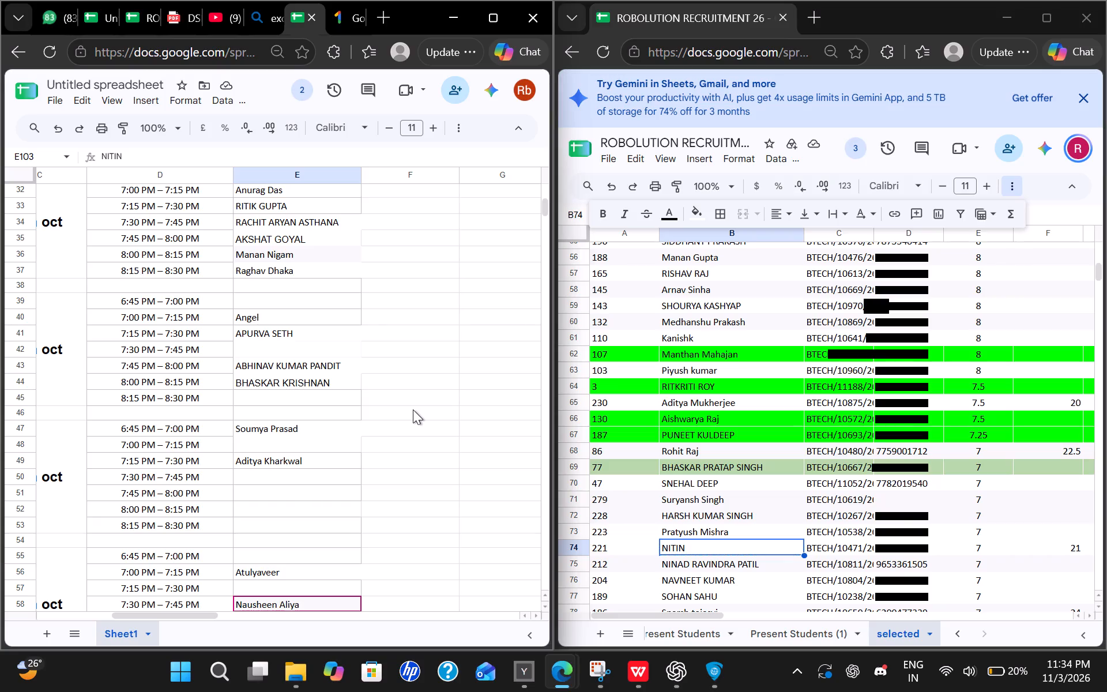
scroll(406, 419, up, 1)
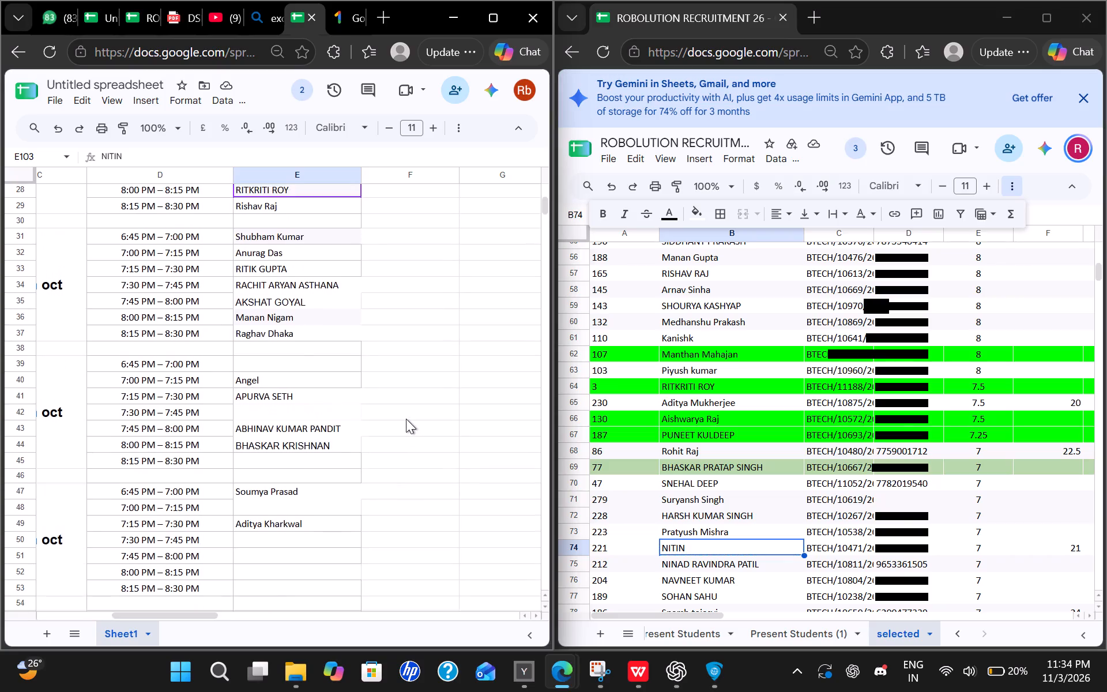
scroll(406, 419, up, 2)
scroll(406, 419, right, 1)
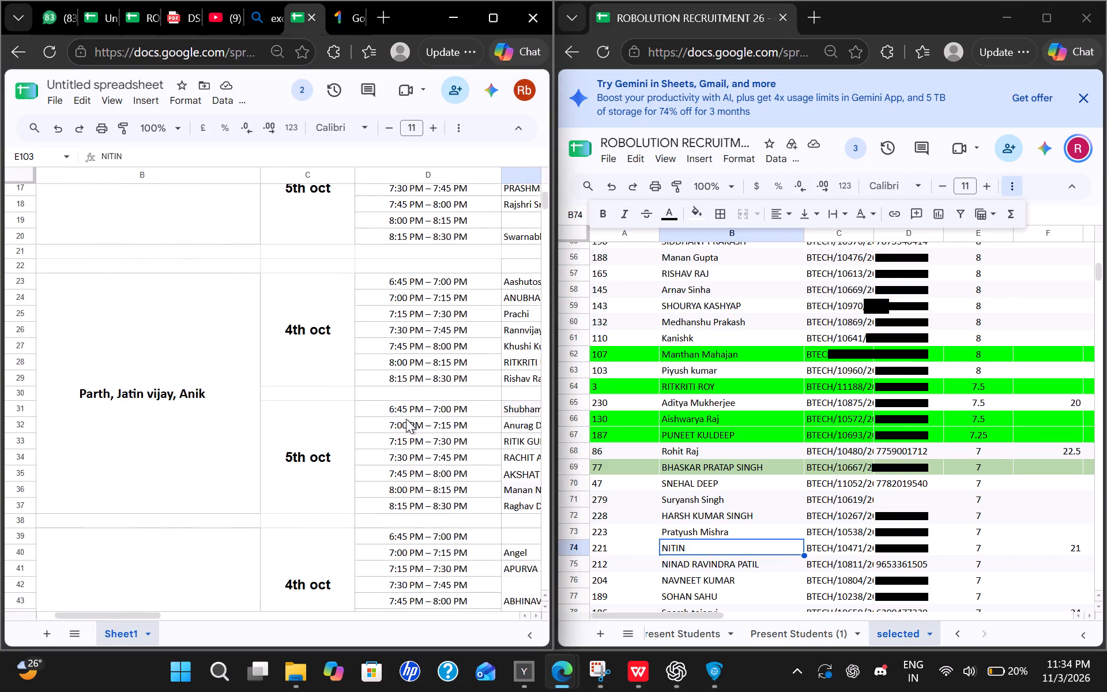
scroll(406, 419, right, 1)
scroll(414, 415, left, 1)
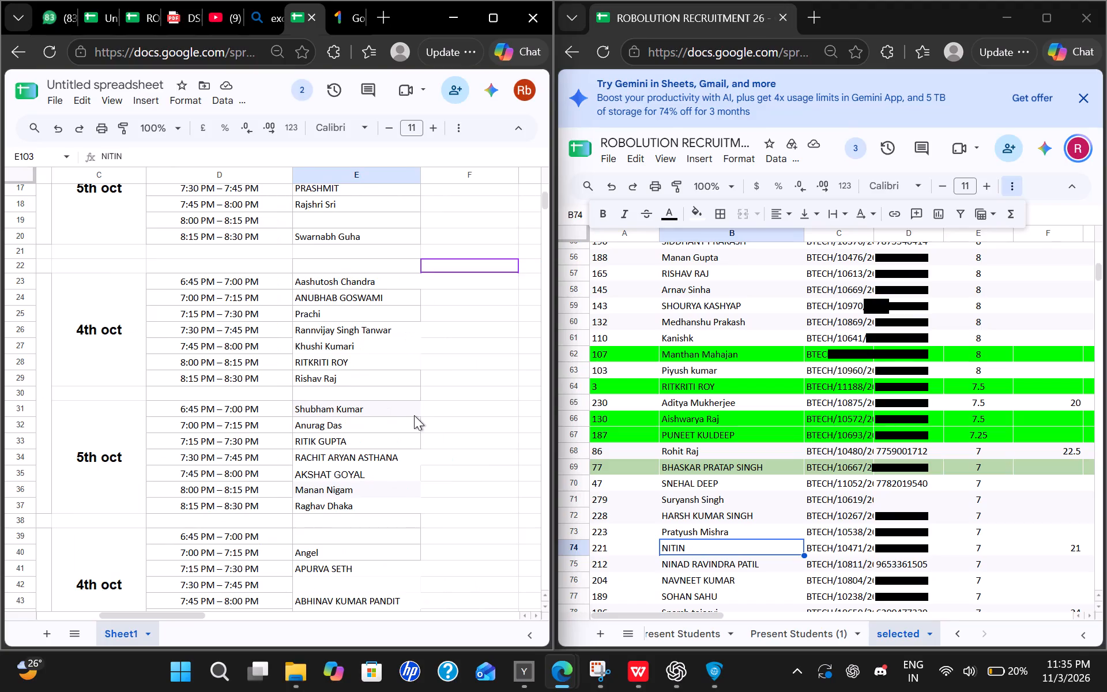
scroll(414, 415, left, 1)
click(314, 367)
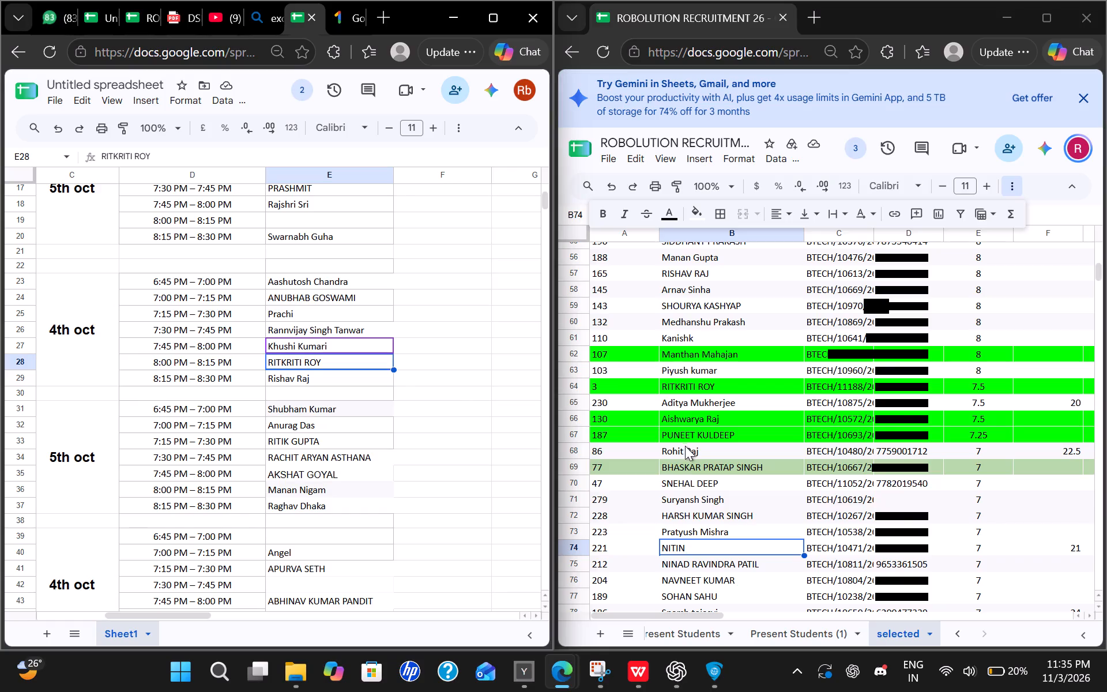
click(488, 454)
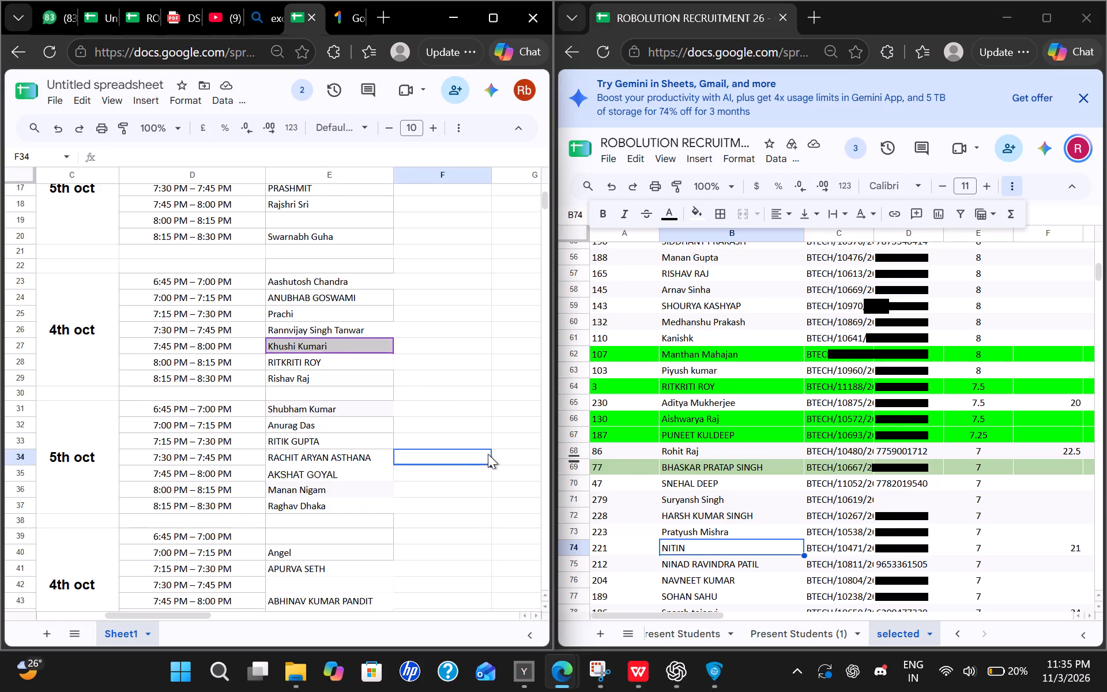
scroll(469, 416, right, 1)
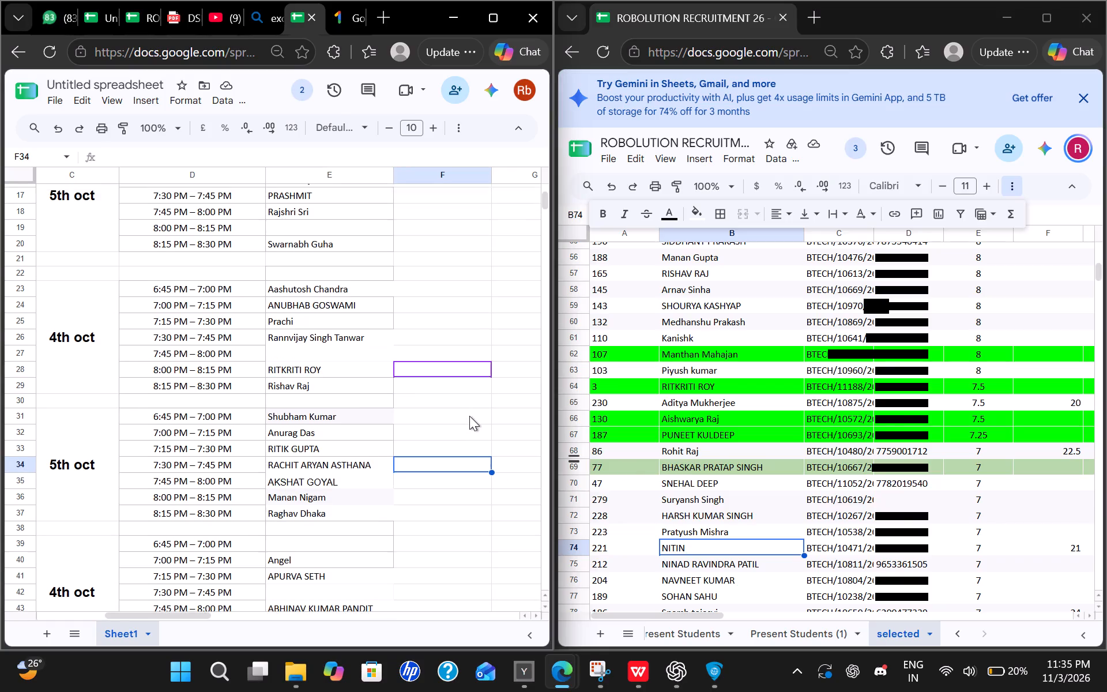
scroll(469, 416, right, 1)
scroll(469, 416, up, 1)
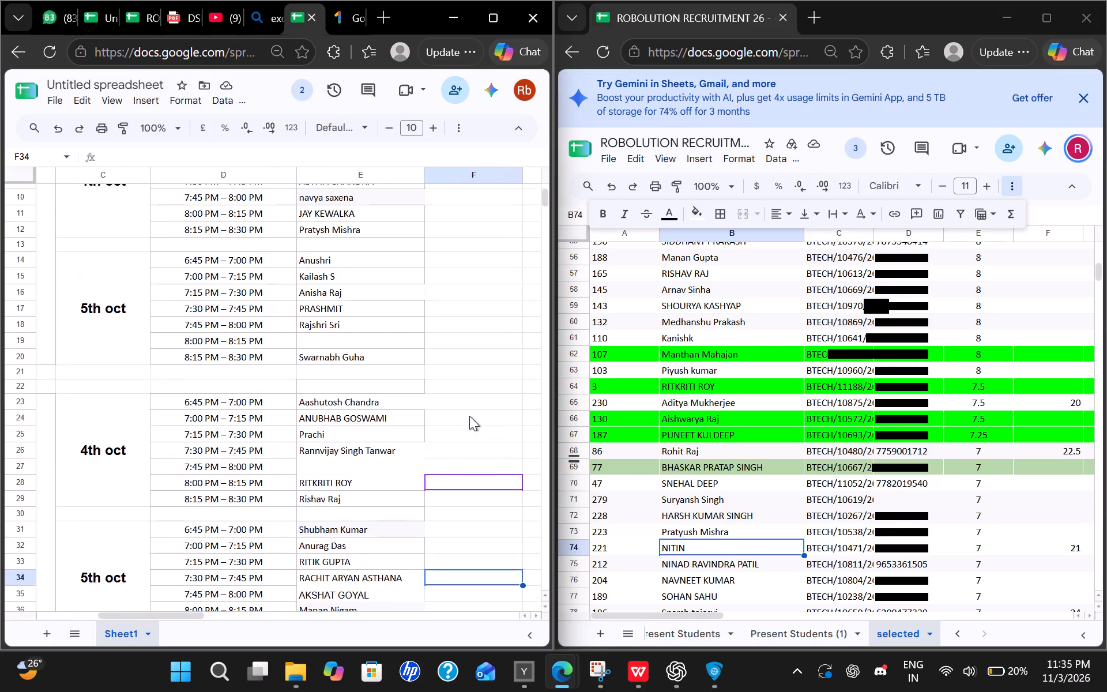
scroll(469, 416, up, 2)
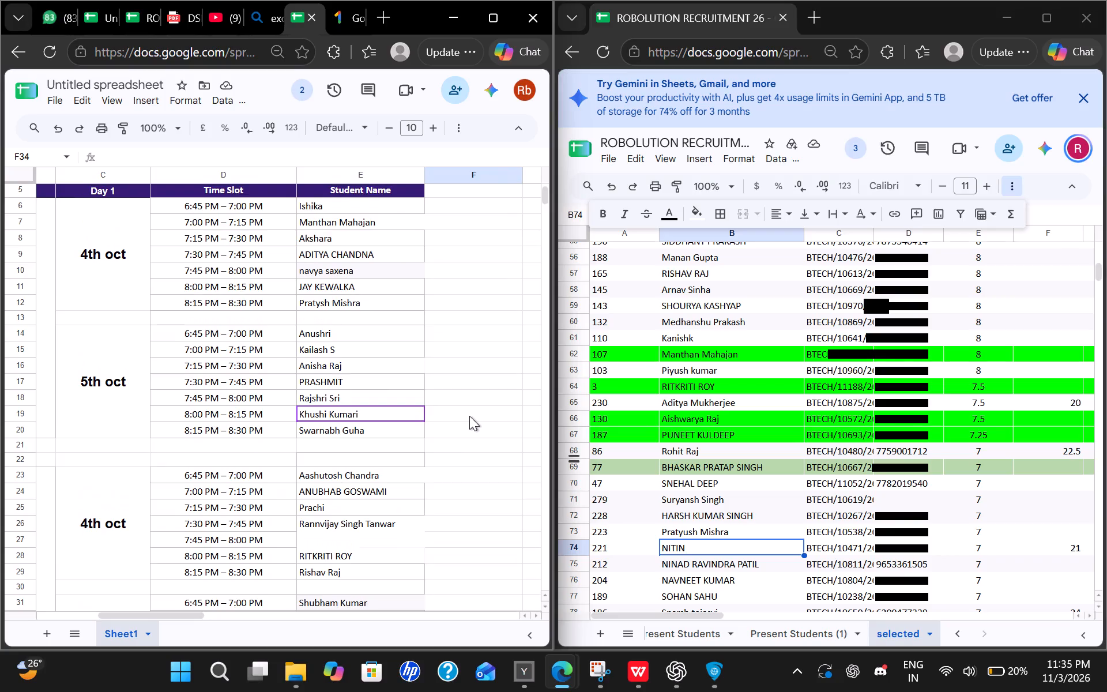
click(471, 427)
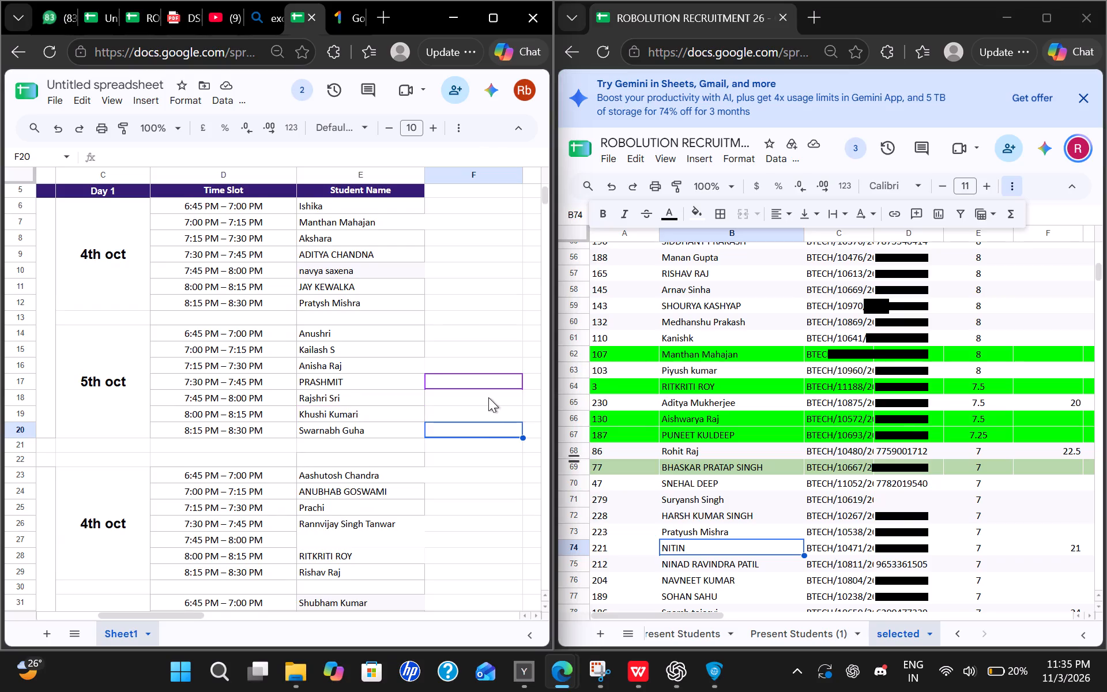
scroll(487, 397, down, 1)
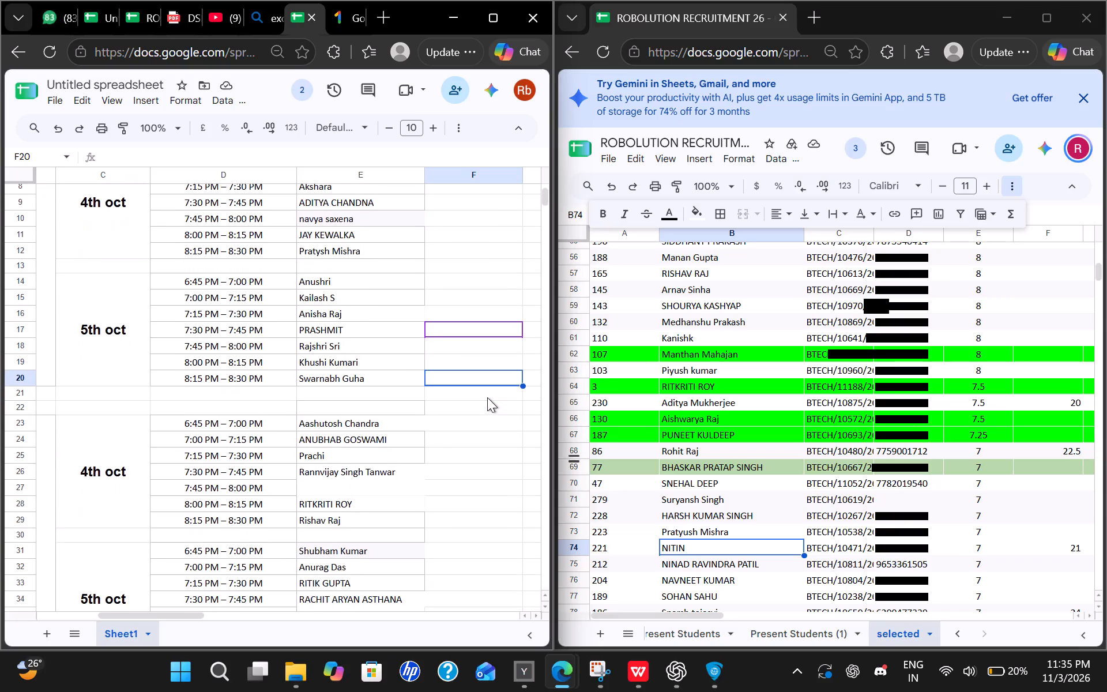
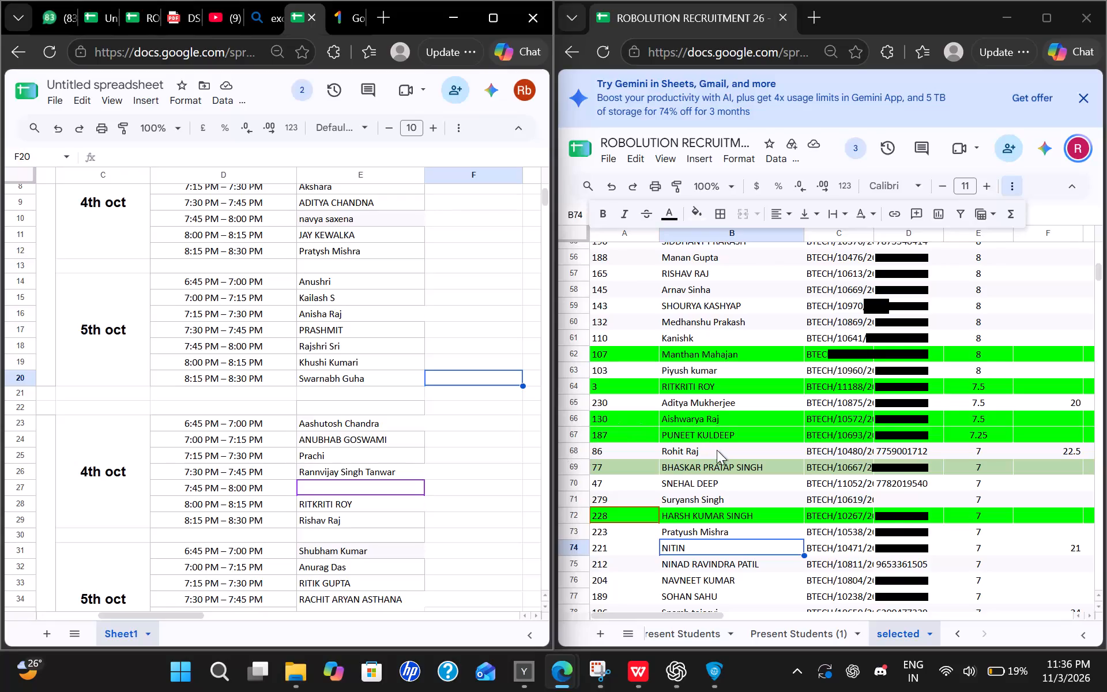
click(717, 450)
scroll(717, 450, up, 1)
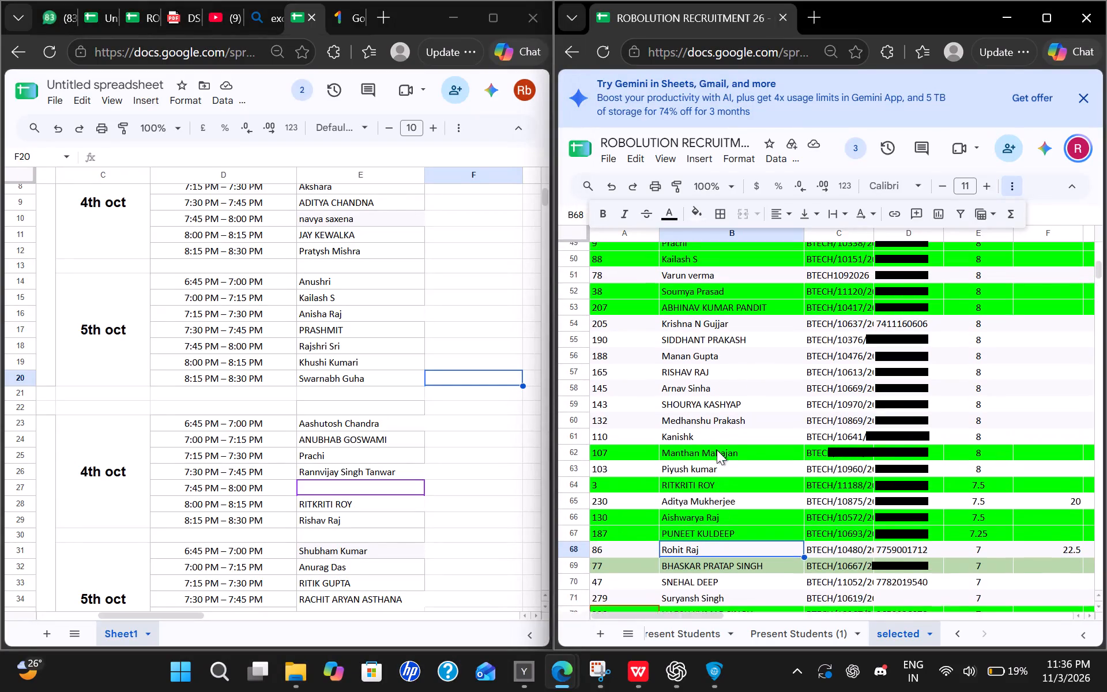
Open Instagram in a new tab of the maximised browser window and look through the first home feed post.
scroll(717, 450, up, 1)
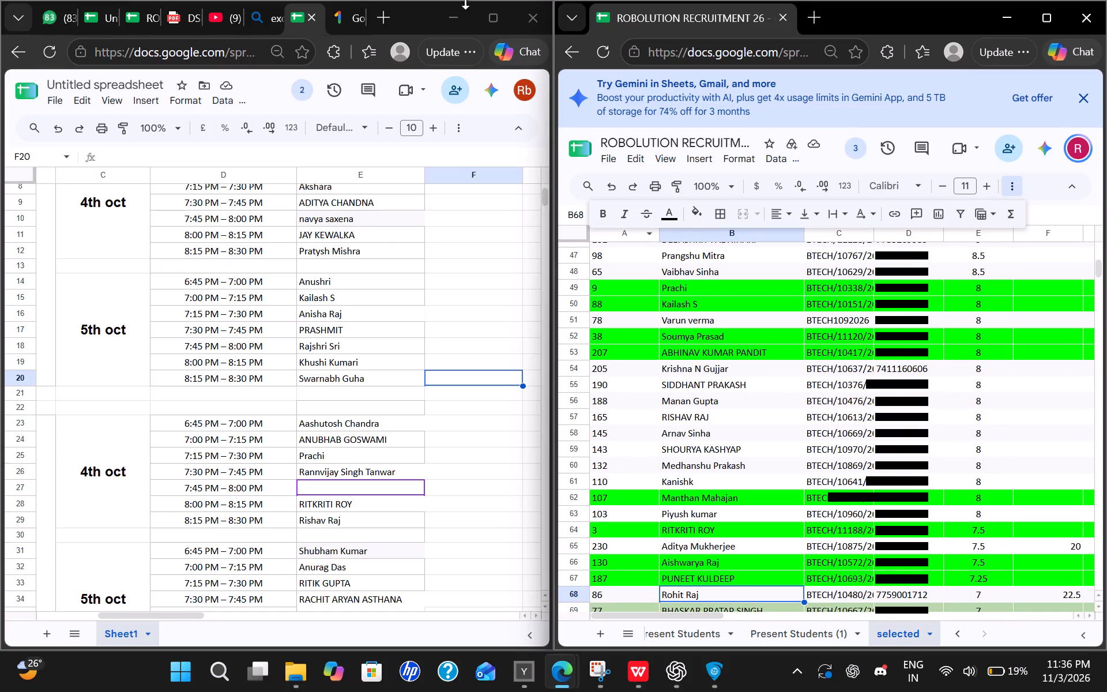
click(388, 12)
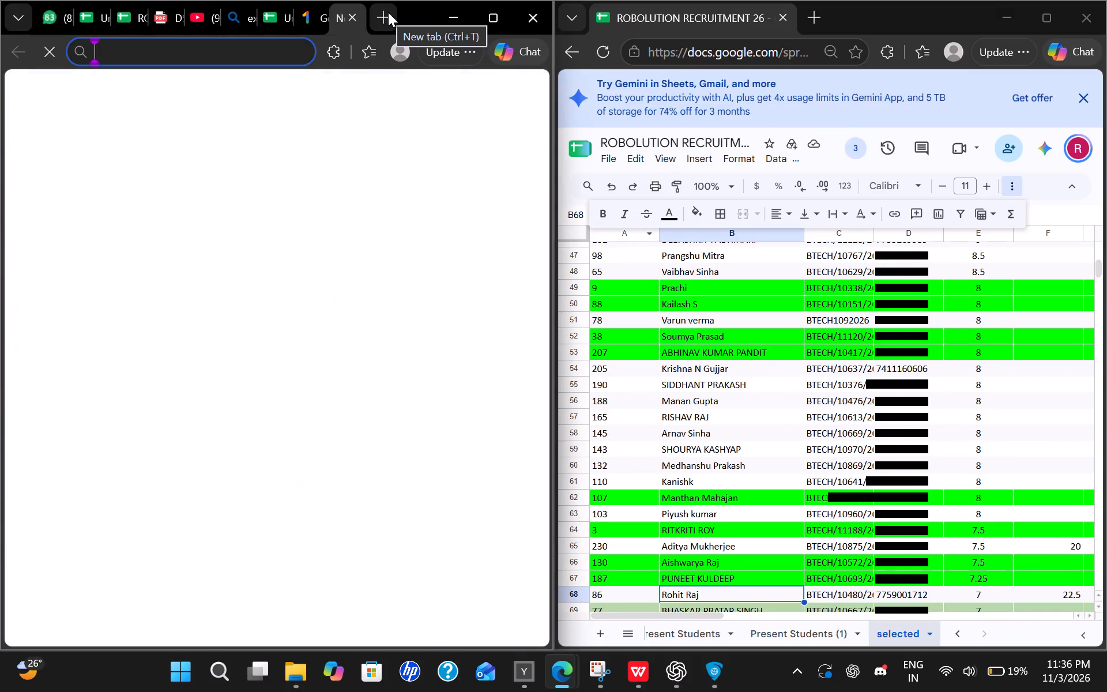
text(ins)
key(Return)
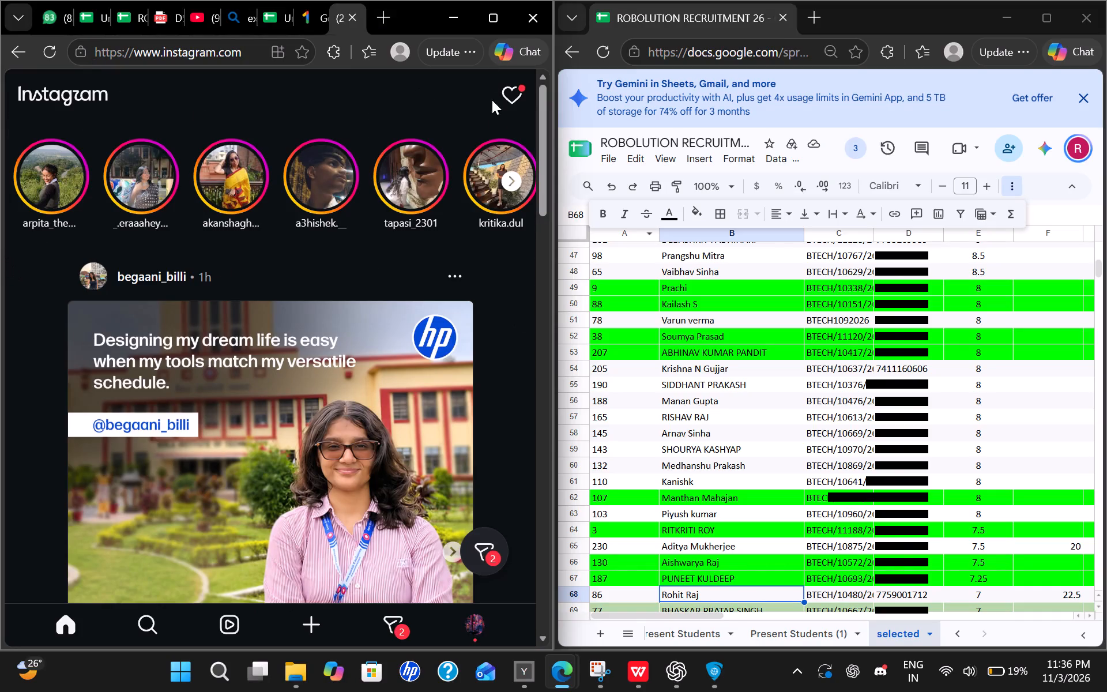
click(490, 14)
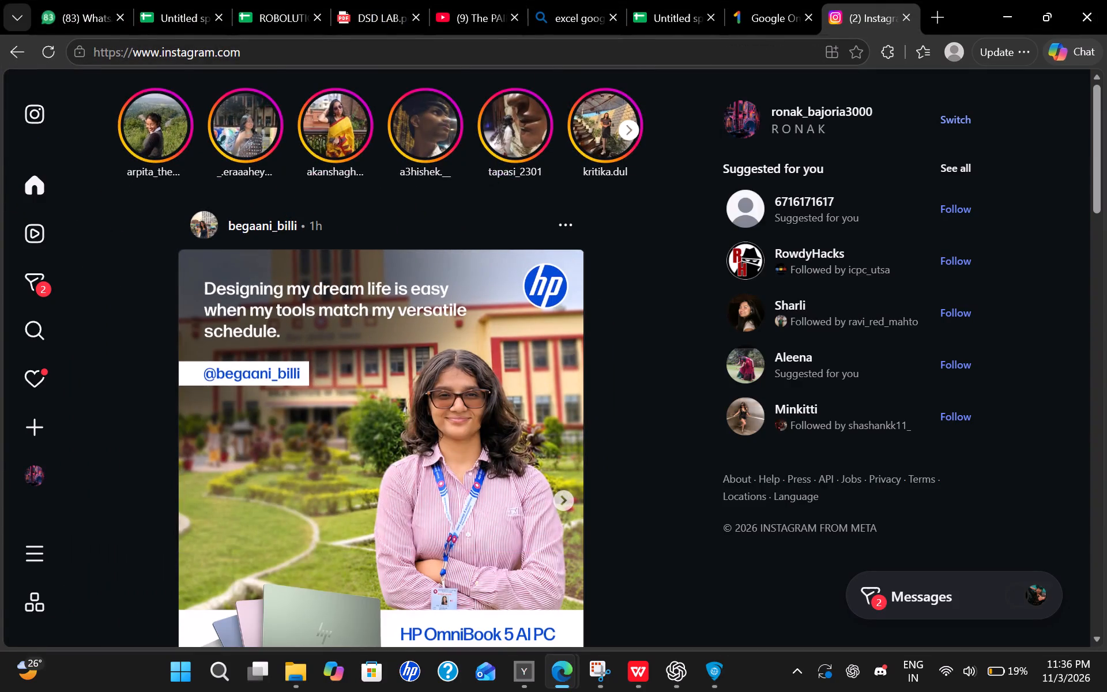
scroll(432, 286, down, 1)
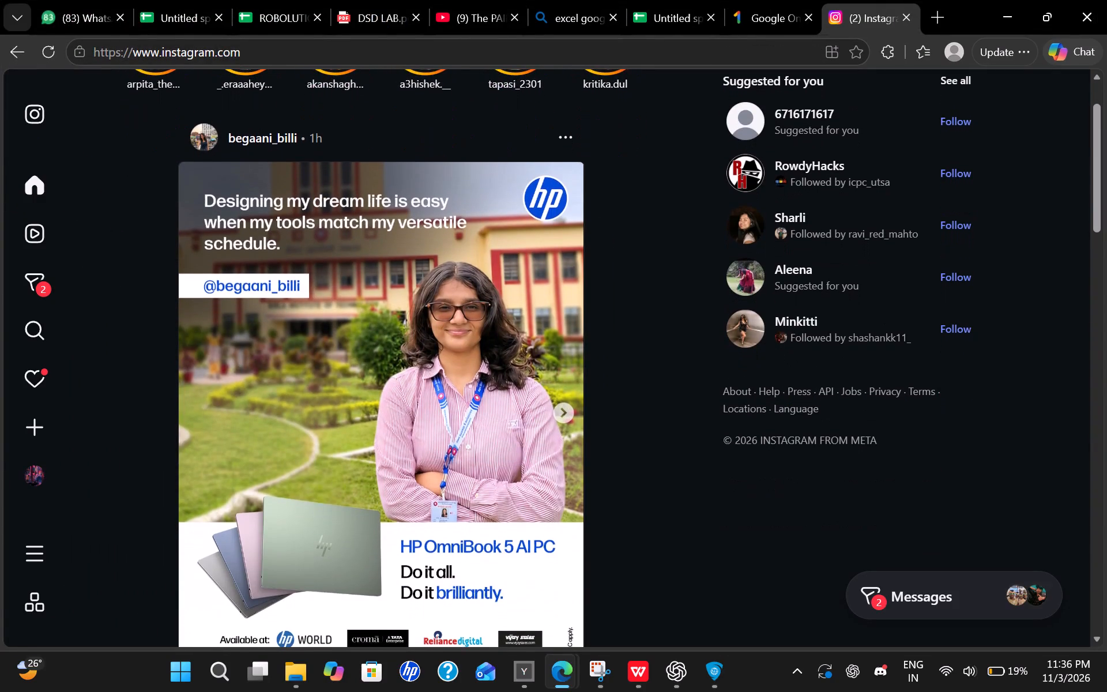
scroll(432, 286, down, 1)
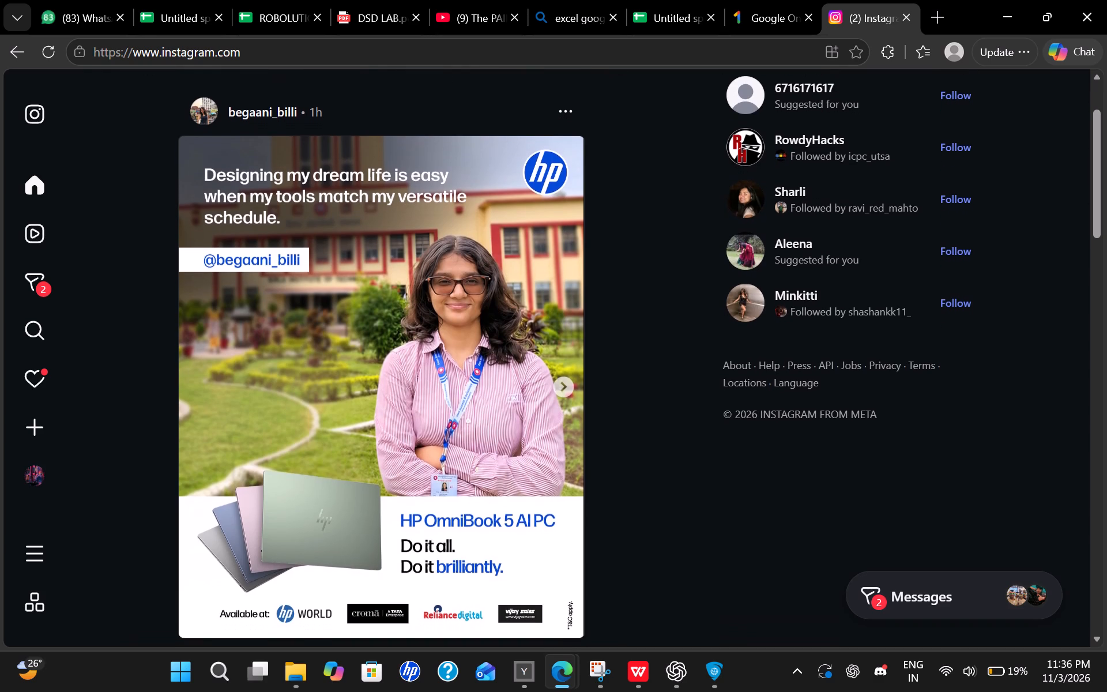
scroll(432, 286, down, 1)
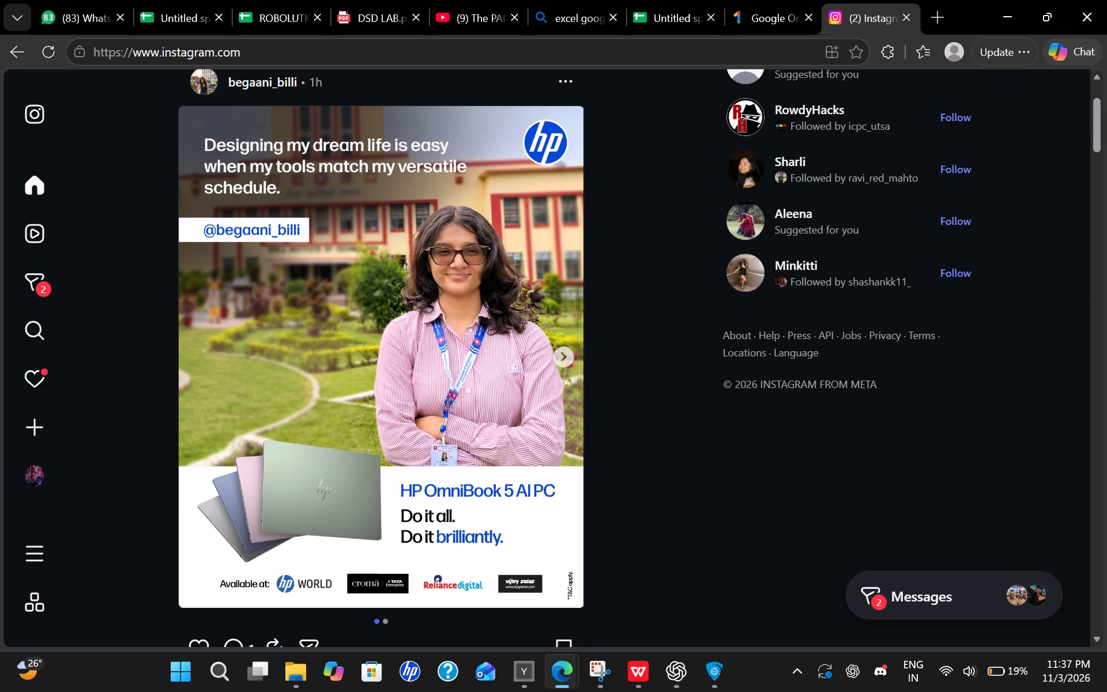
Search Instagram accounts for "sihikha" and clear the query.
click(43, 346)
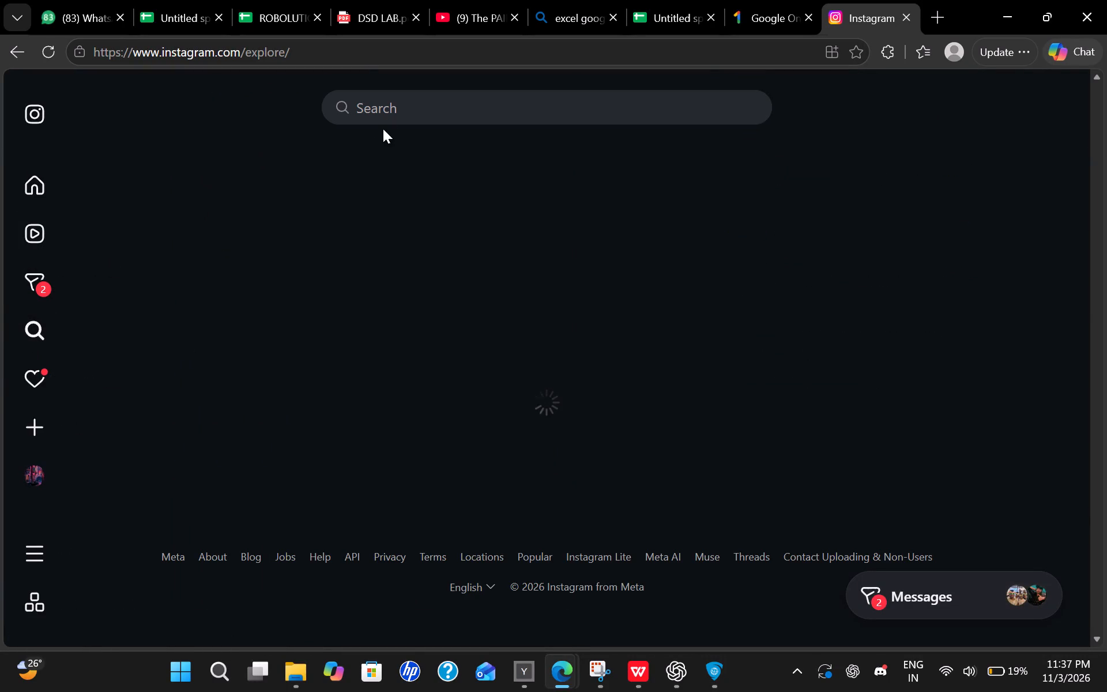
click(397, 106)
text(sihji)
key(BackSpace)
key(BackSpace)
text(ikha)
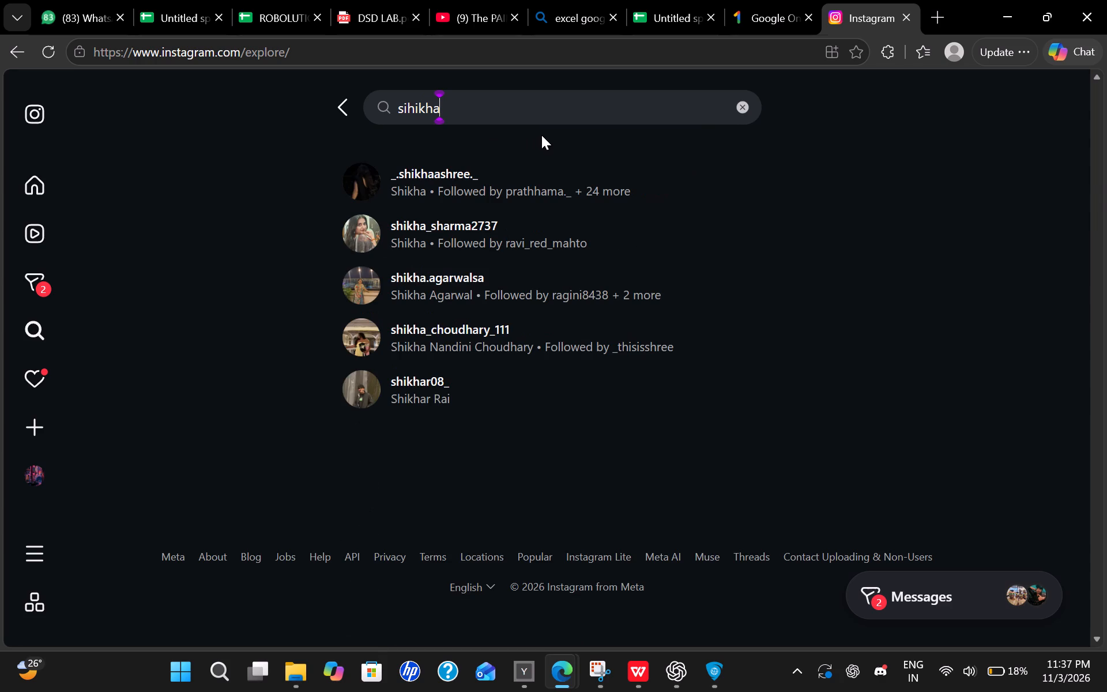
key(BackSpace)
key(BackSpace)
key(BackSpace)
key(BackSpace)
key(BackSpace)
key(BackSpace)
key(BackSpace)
Search Instagram accounts for "anushree" and view the first matching profile.
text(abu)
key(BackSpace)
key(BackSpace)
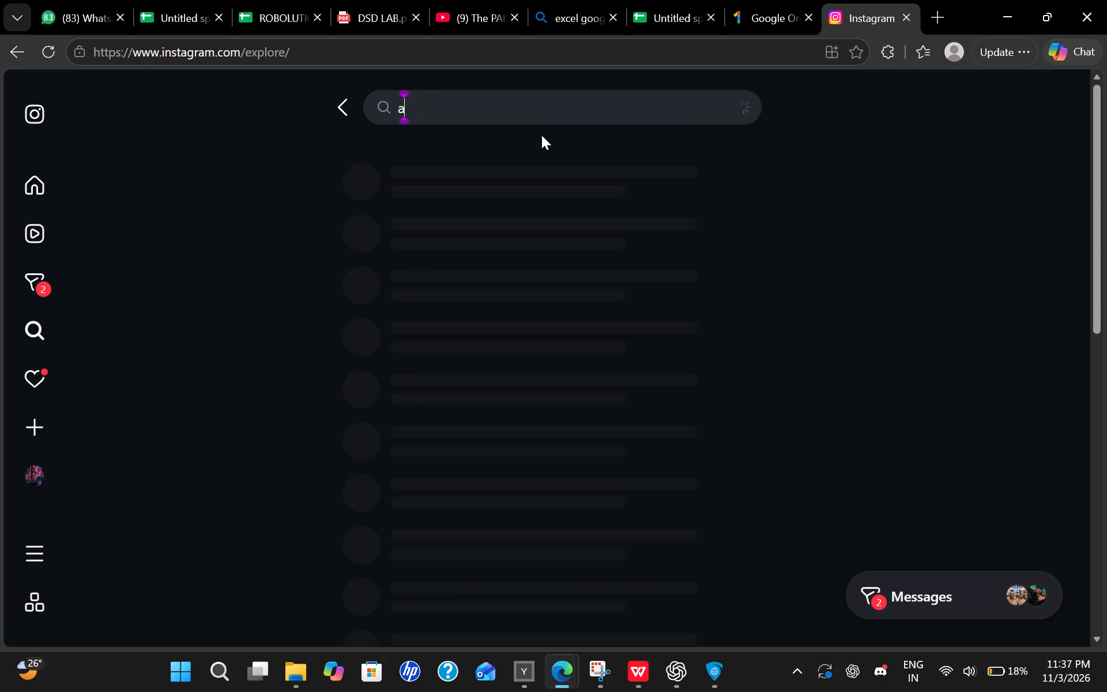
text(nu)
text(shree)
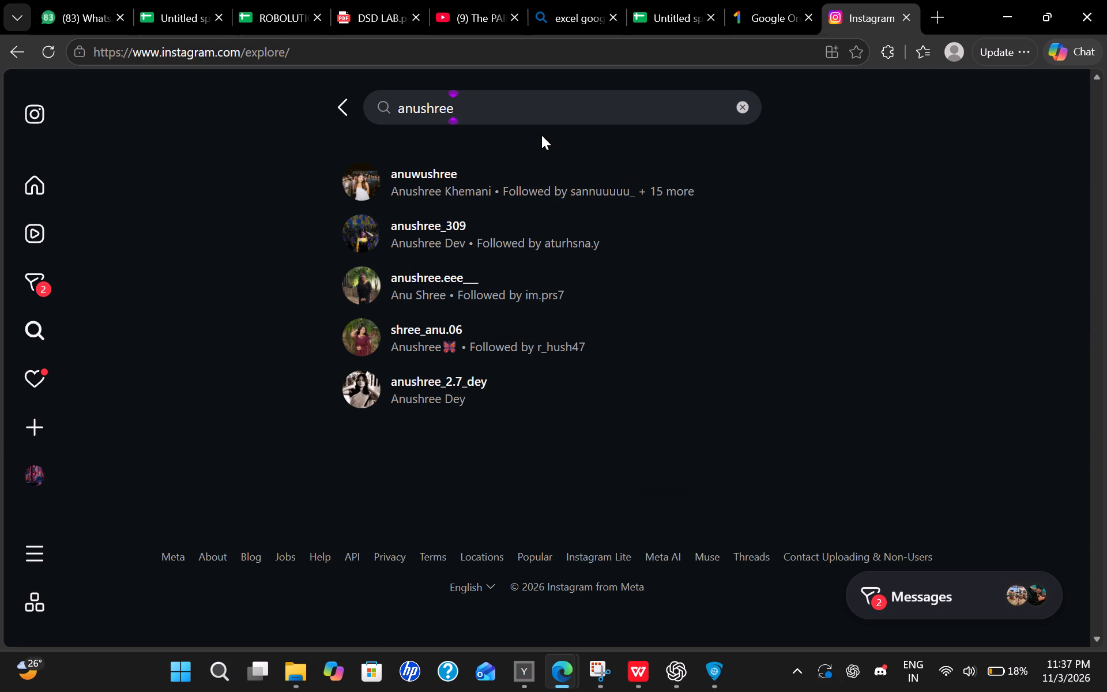
click(532, 168)
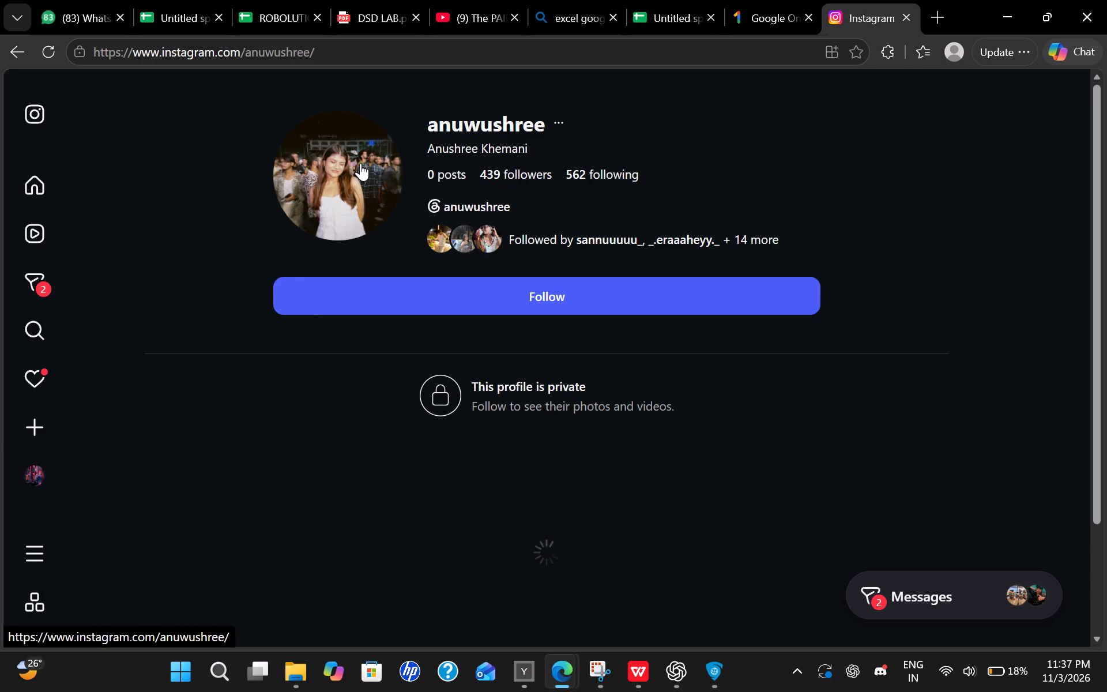
Return to the account search, look up "ishika" and inspect the first matching profile's picture and bio enlarged.
scroll(360, 163, right, 7)
click(417, 106)
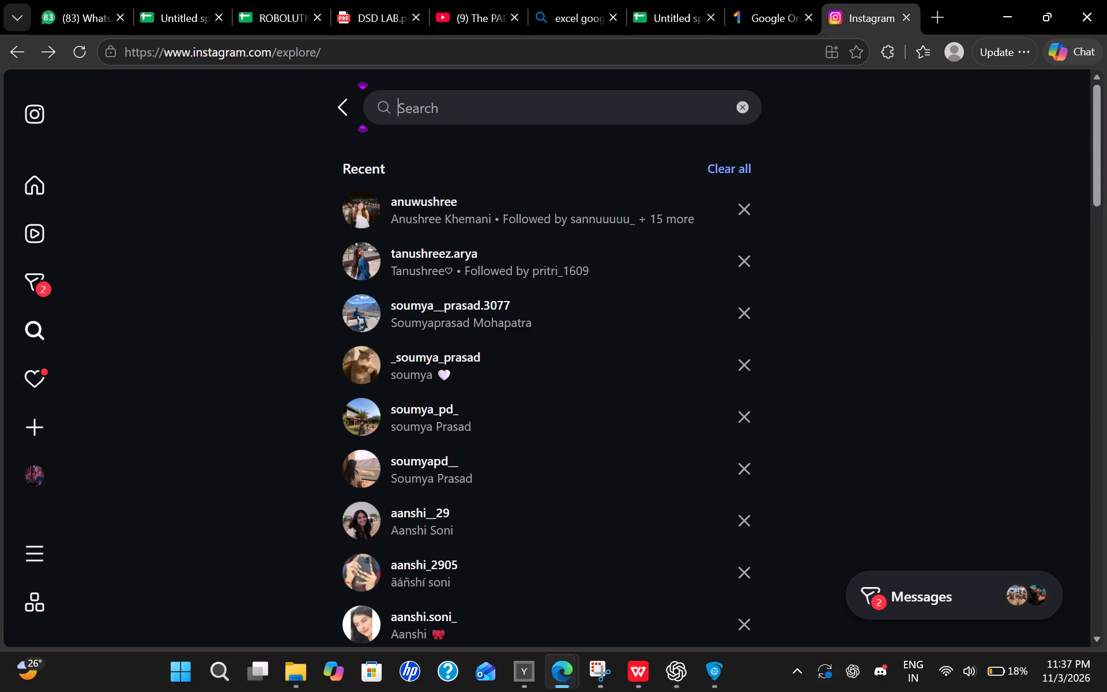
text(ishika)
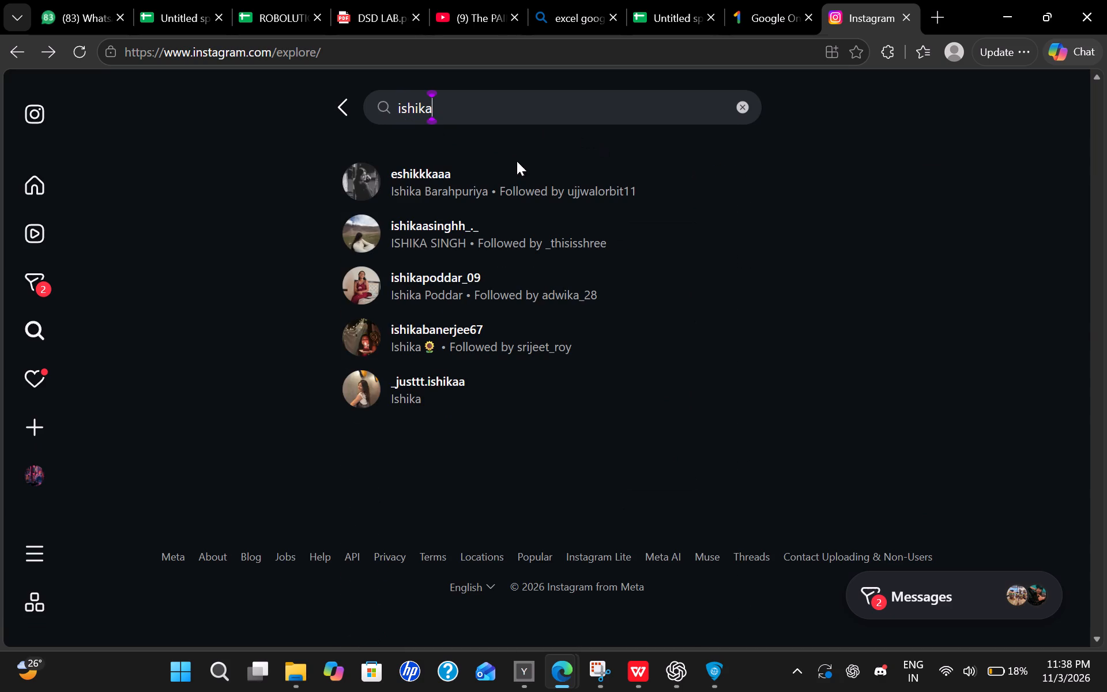
click(429, 164)
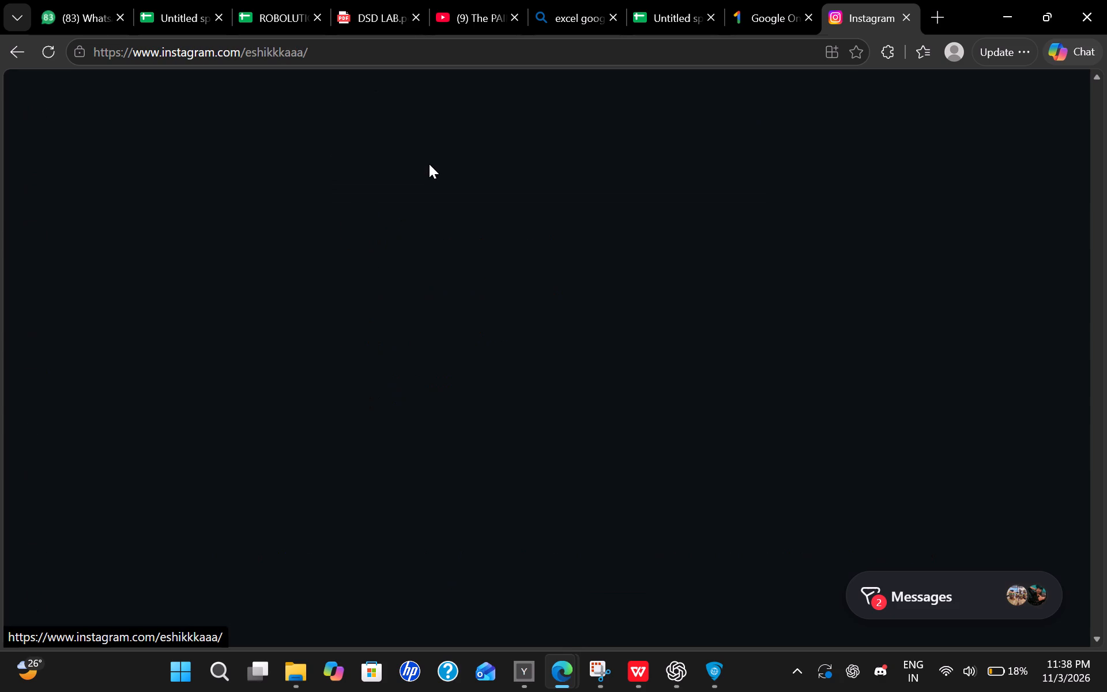
click(340, 183)
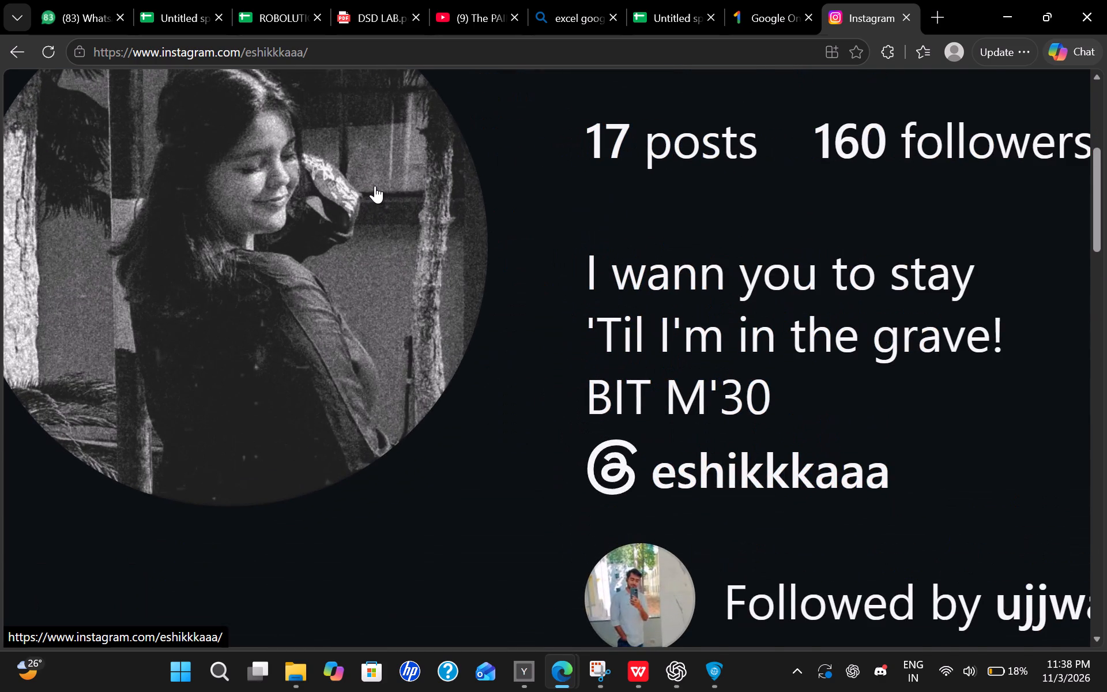
scroll(375, 186, right, 1)
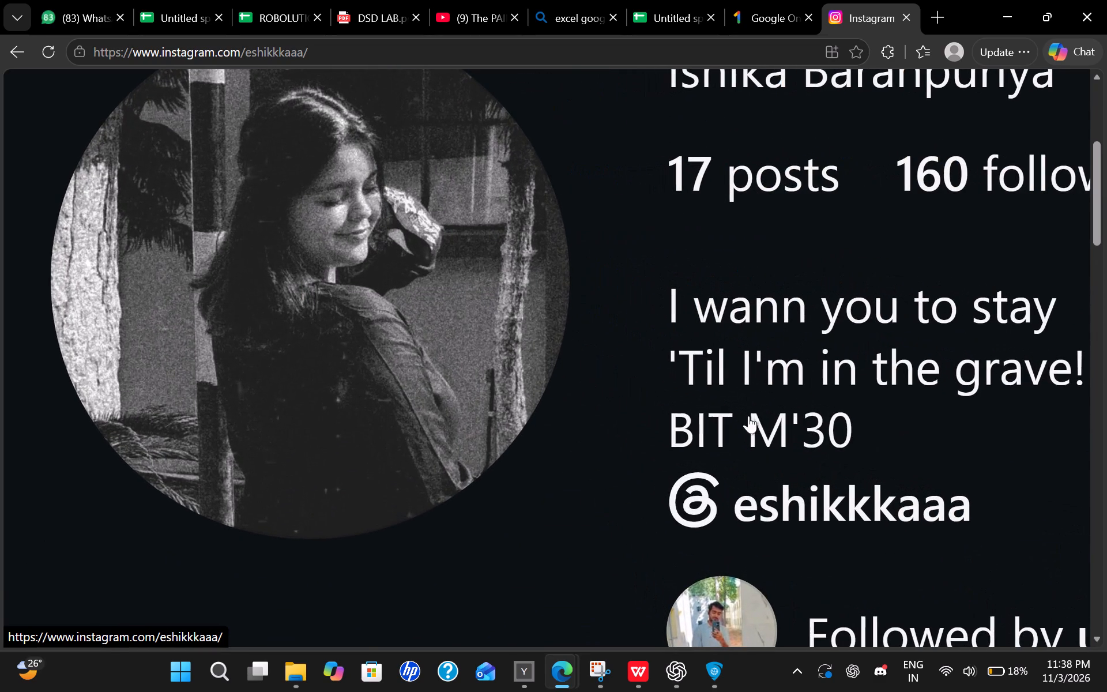
View the Threads profile linked in the bio, inspect its picture enlarged, and close the Threads tab.
click(777, 497)
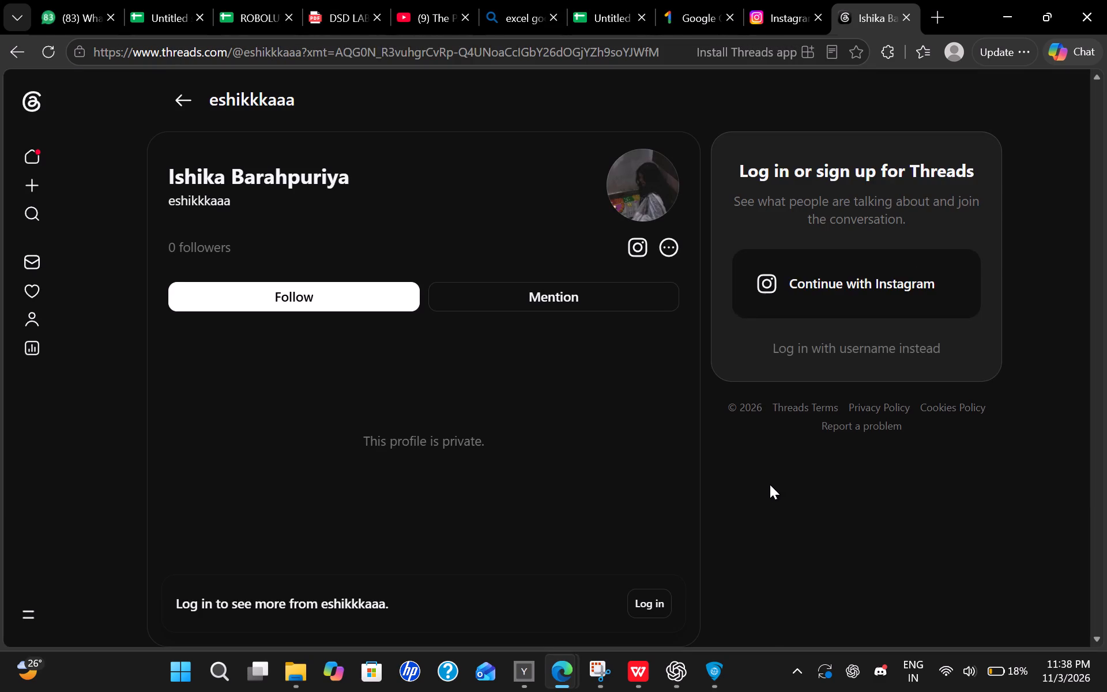
click(646, 194)
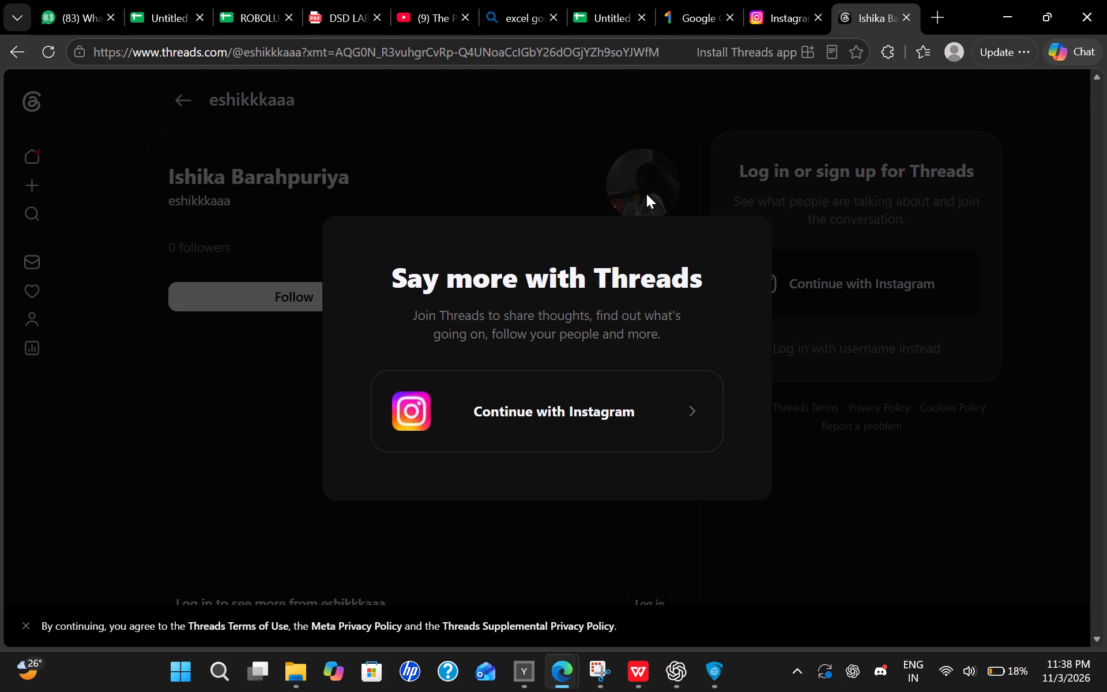
scroll(653, 168, up, 4)
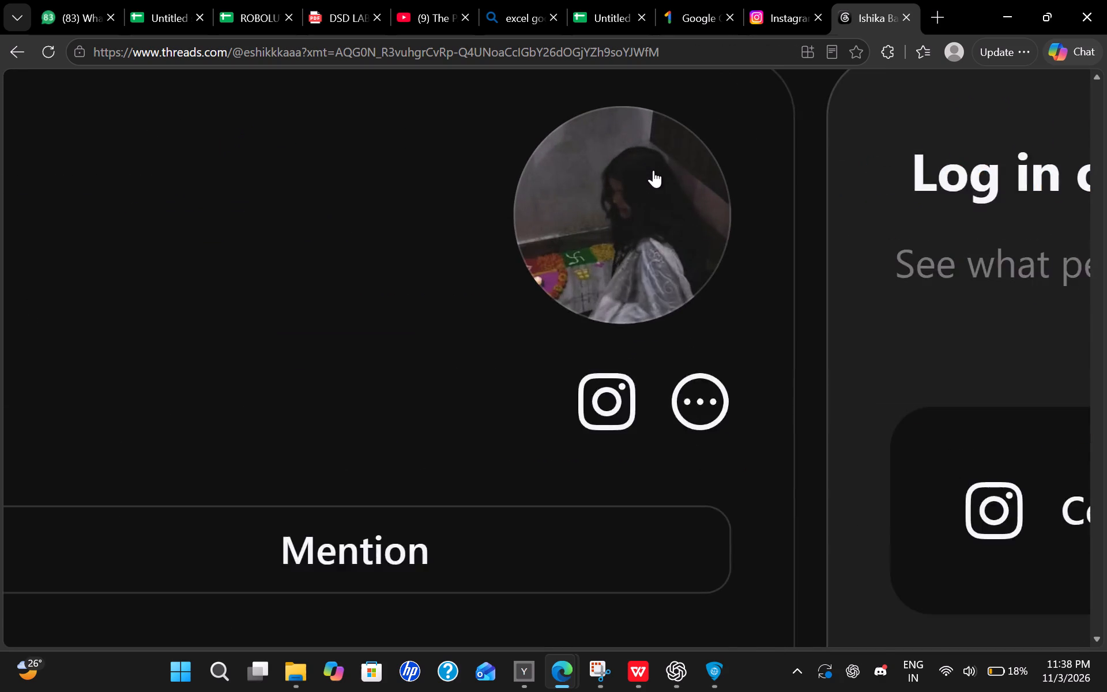
click(903, 13)
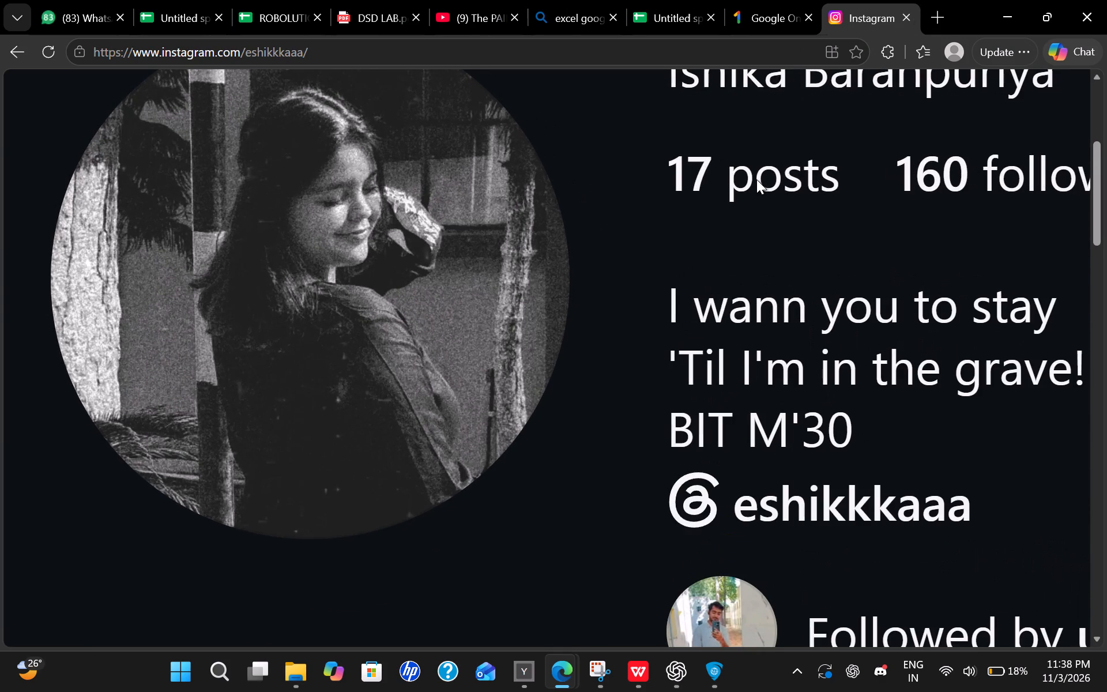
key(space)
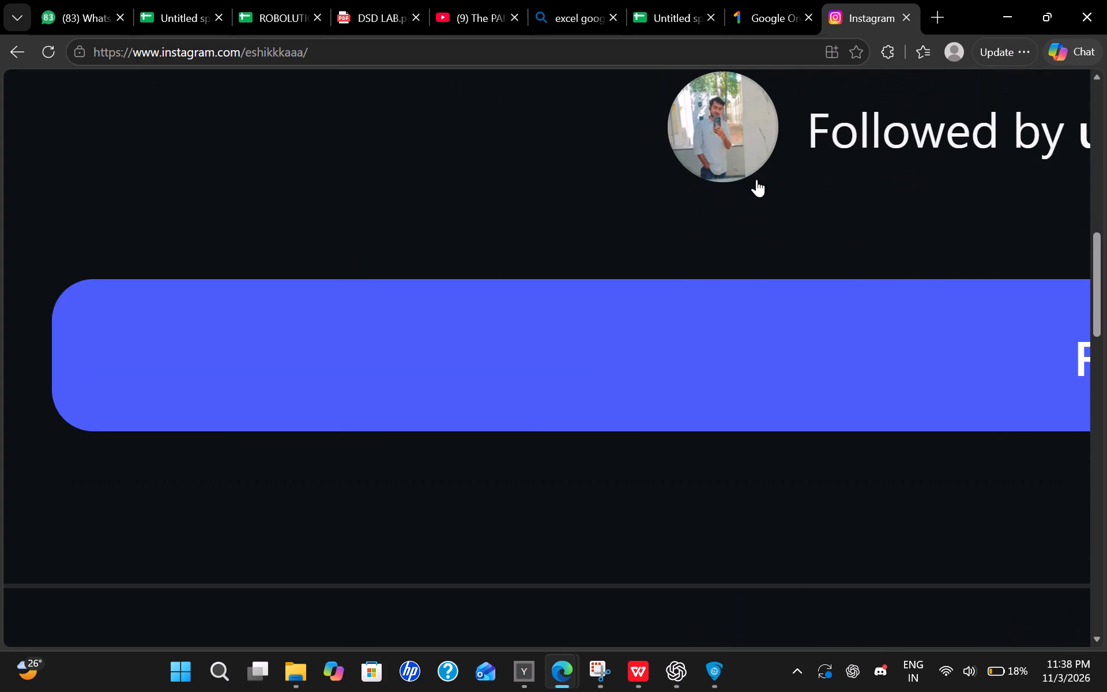
scroll(756, 179, up, 1)
click(756, 179)
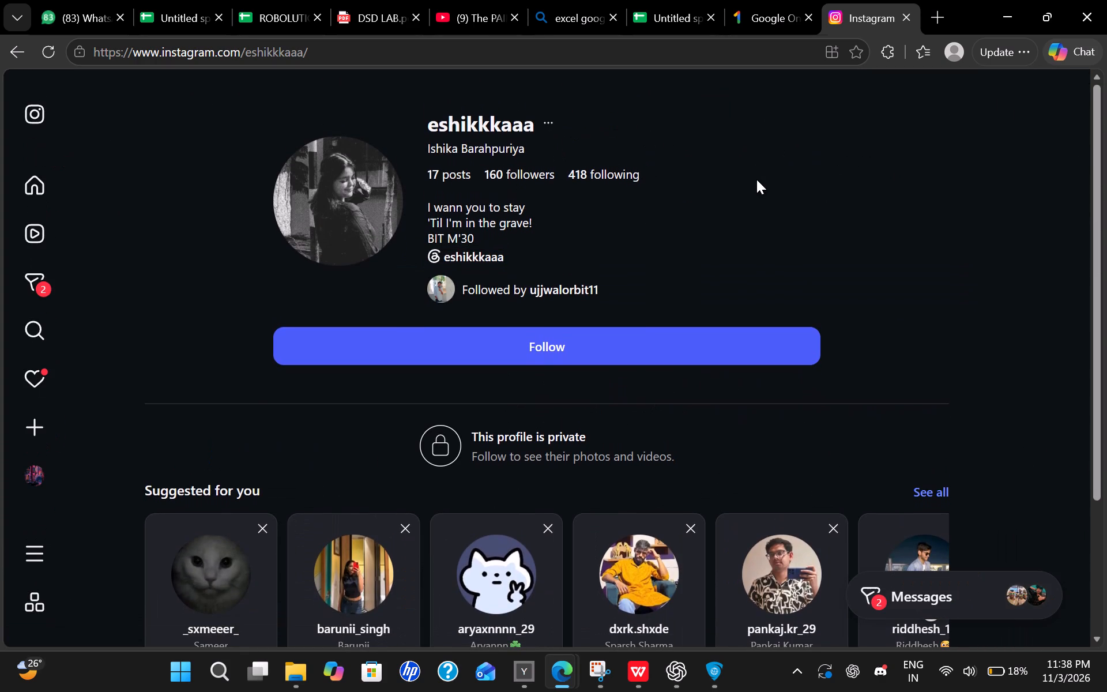
click(563, 347)
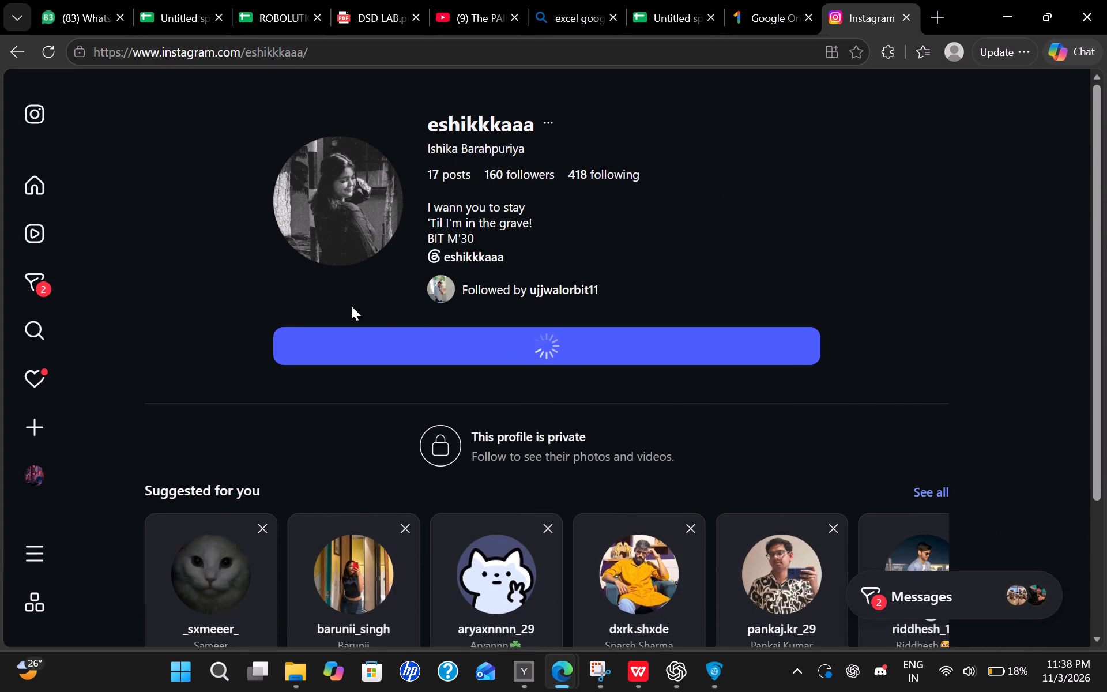
Return to the home feed, search Instagram accounts for "jiya" and look through the first matching profile and its posts.
click(38, 121)
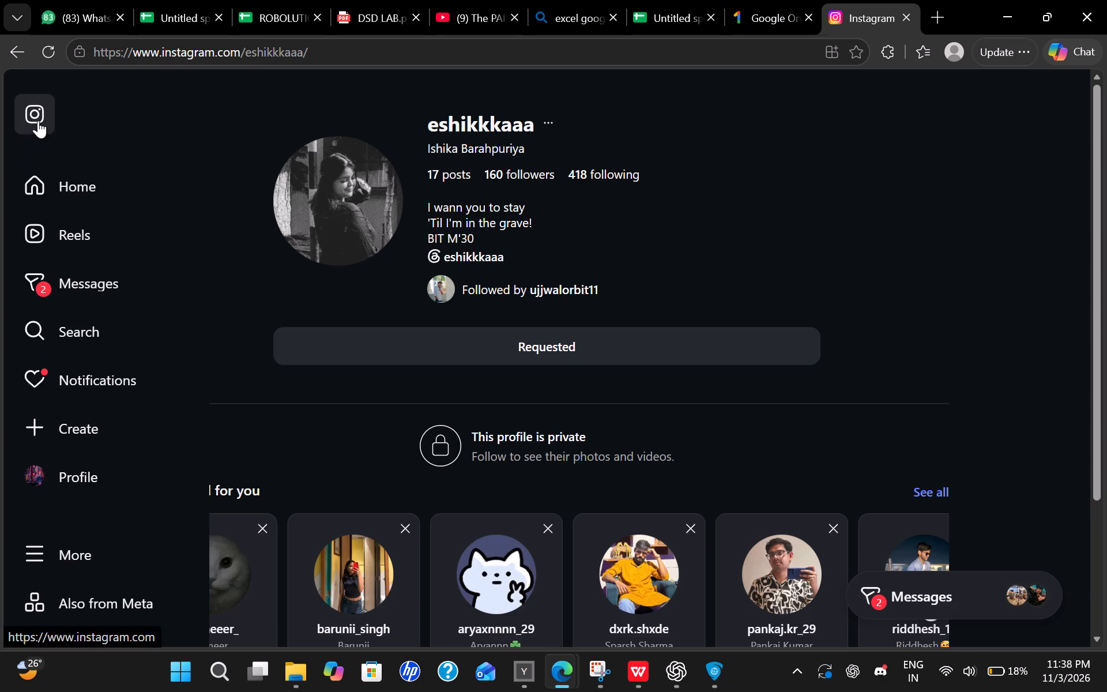
scroll(126, 184, up, 2)
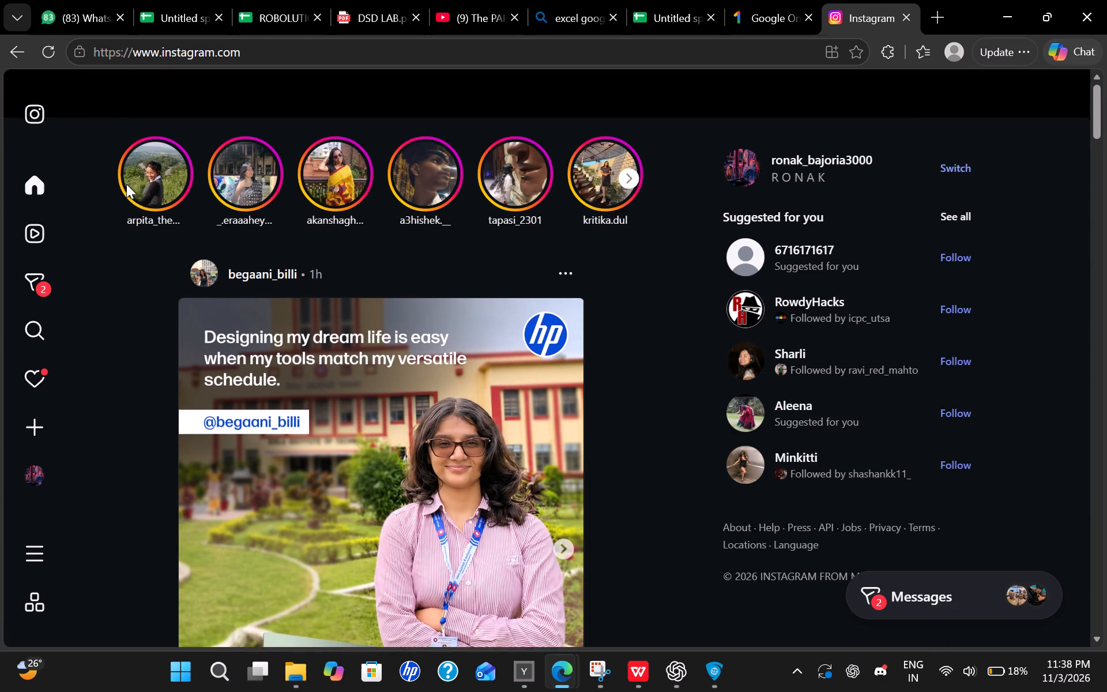
scroll(126, 184, up, 2)
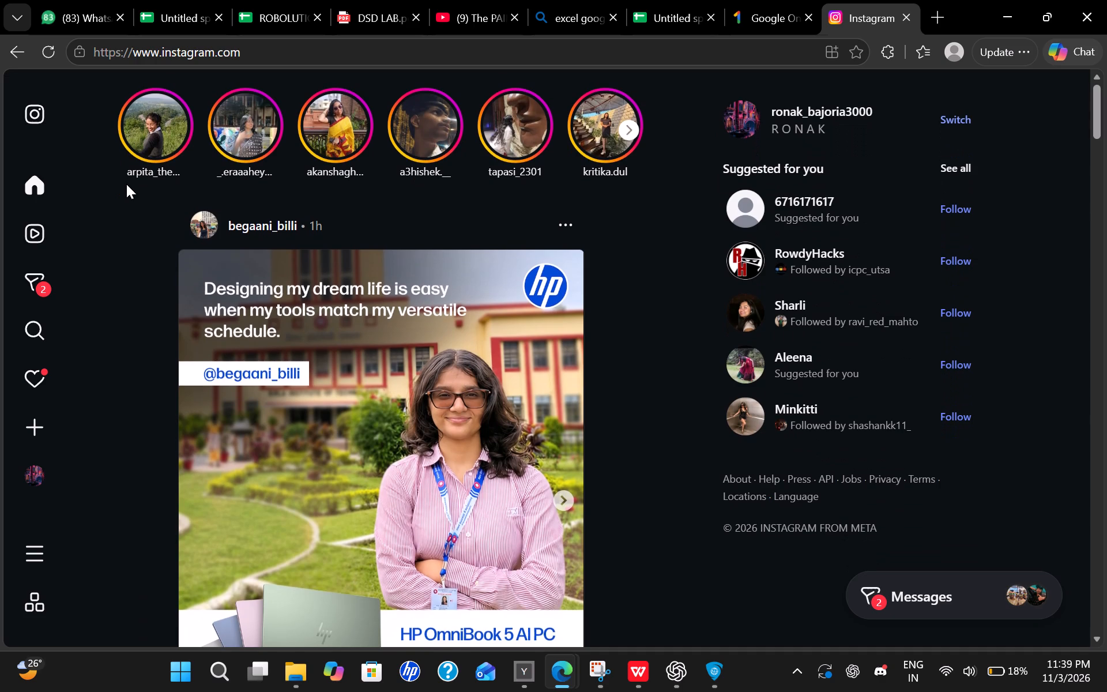
click(42, 323)
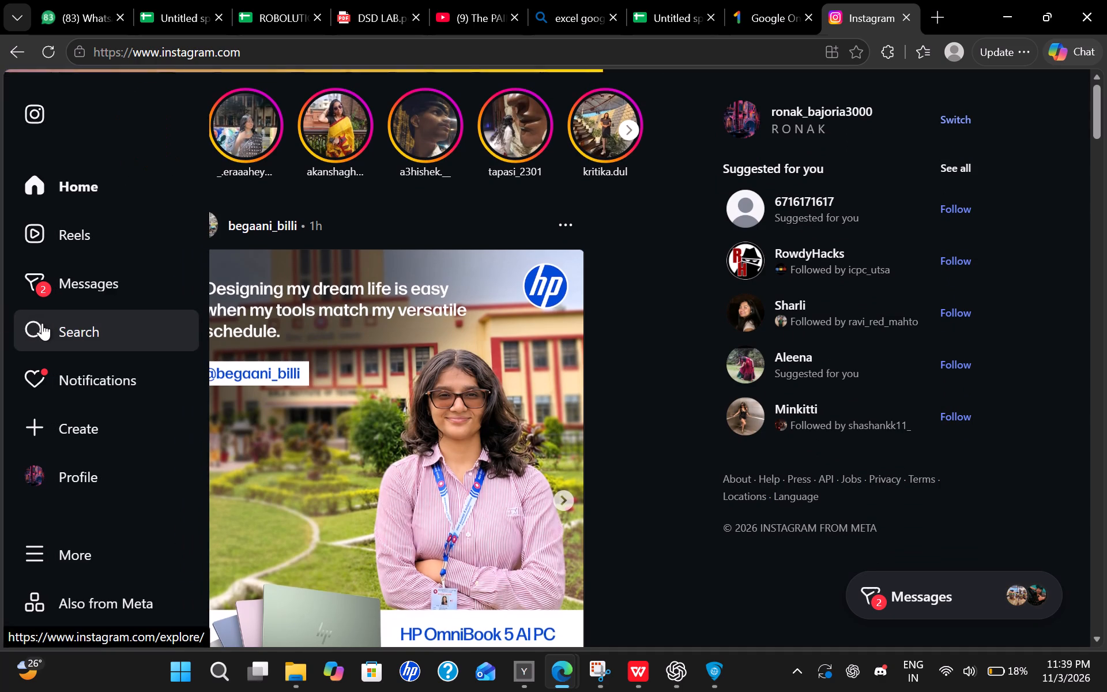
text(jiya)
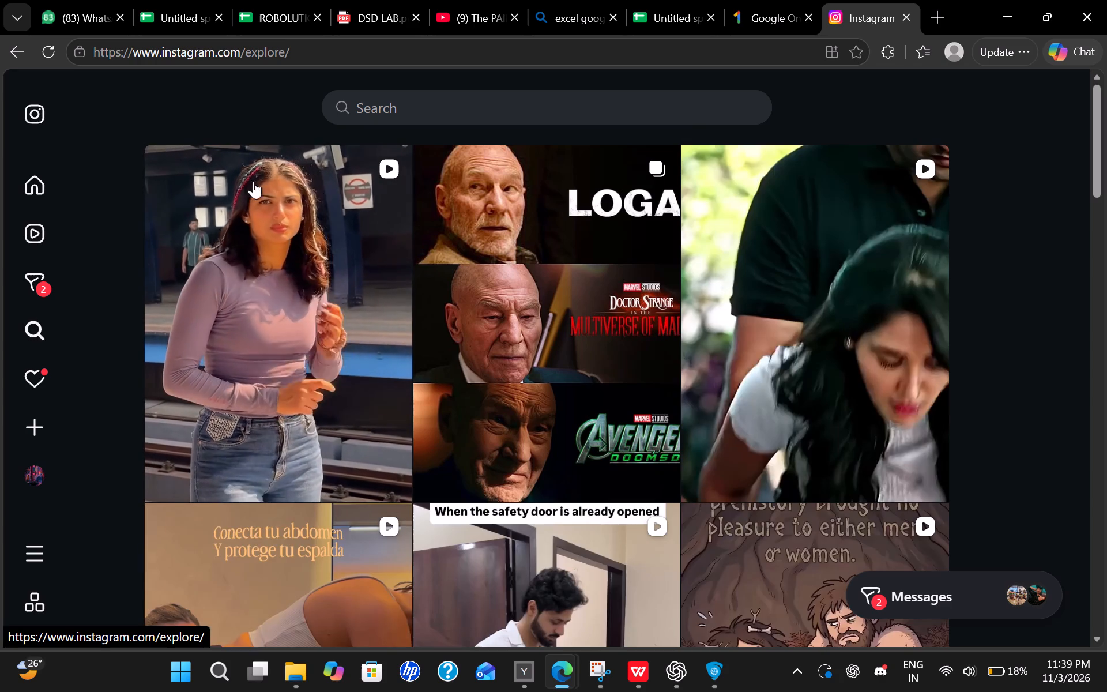
click(449, 103)
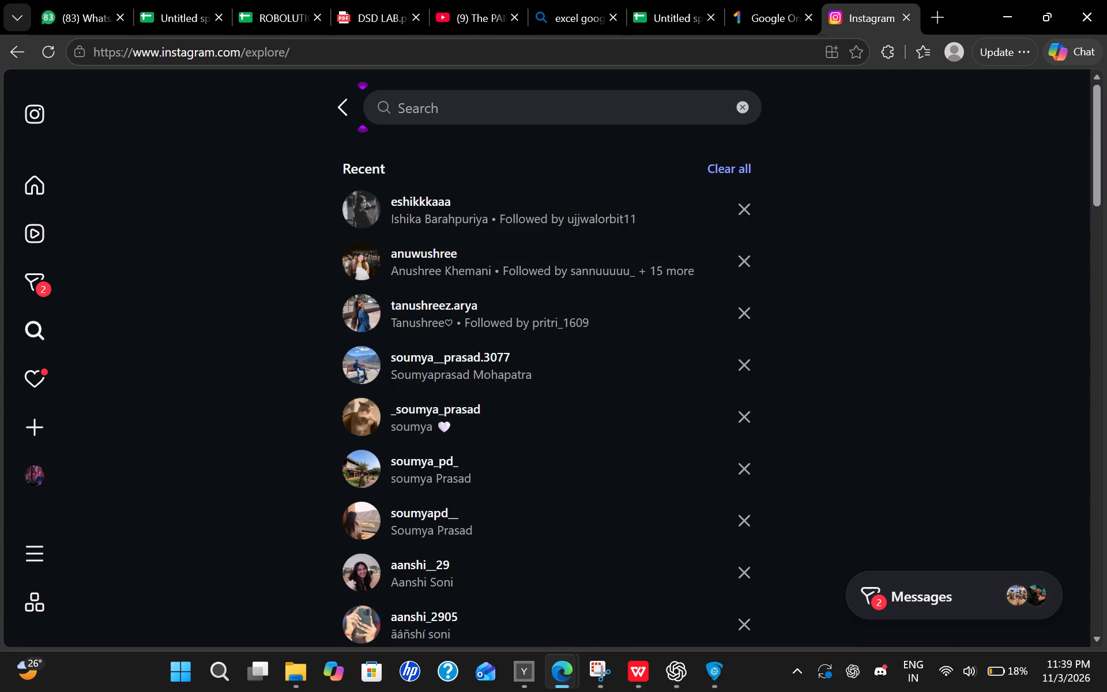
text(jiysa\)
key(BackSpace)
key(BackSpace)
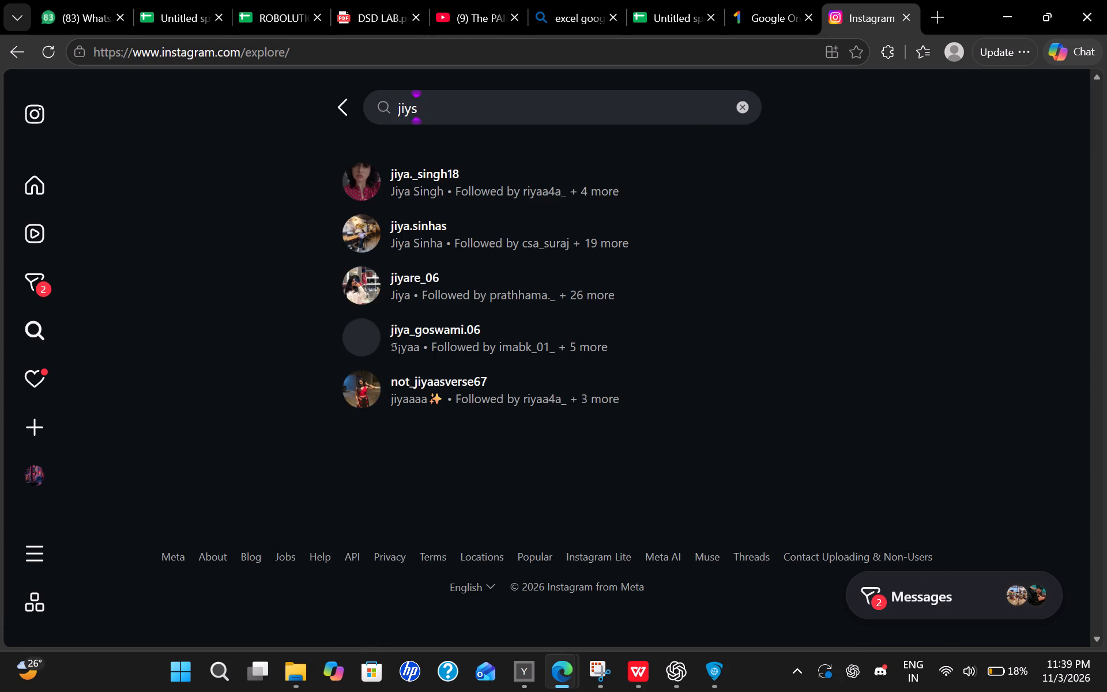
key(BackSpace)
click(417, 191)
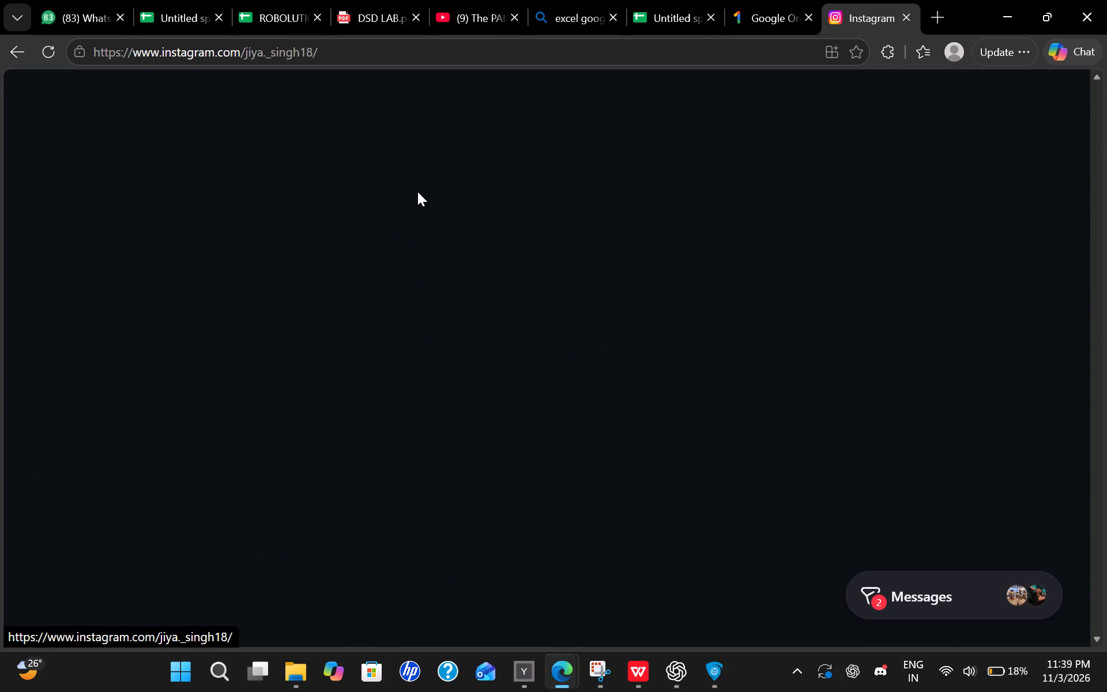
scroll(417, 191, down, 1)
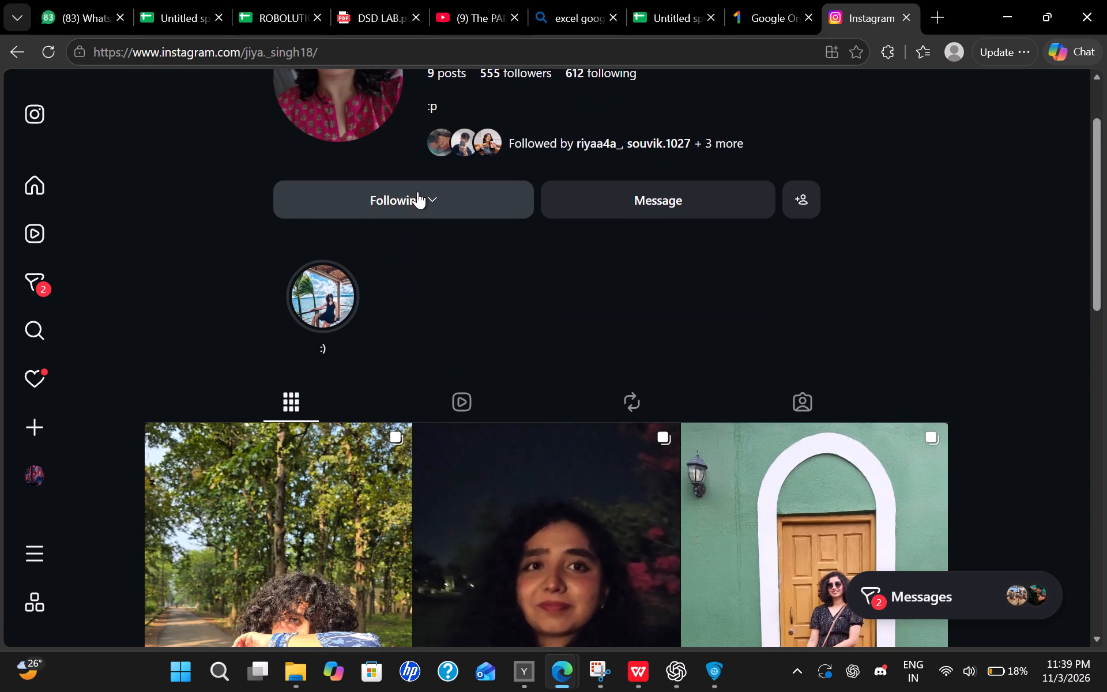
scroll(417, 191, down, 2)
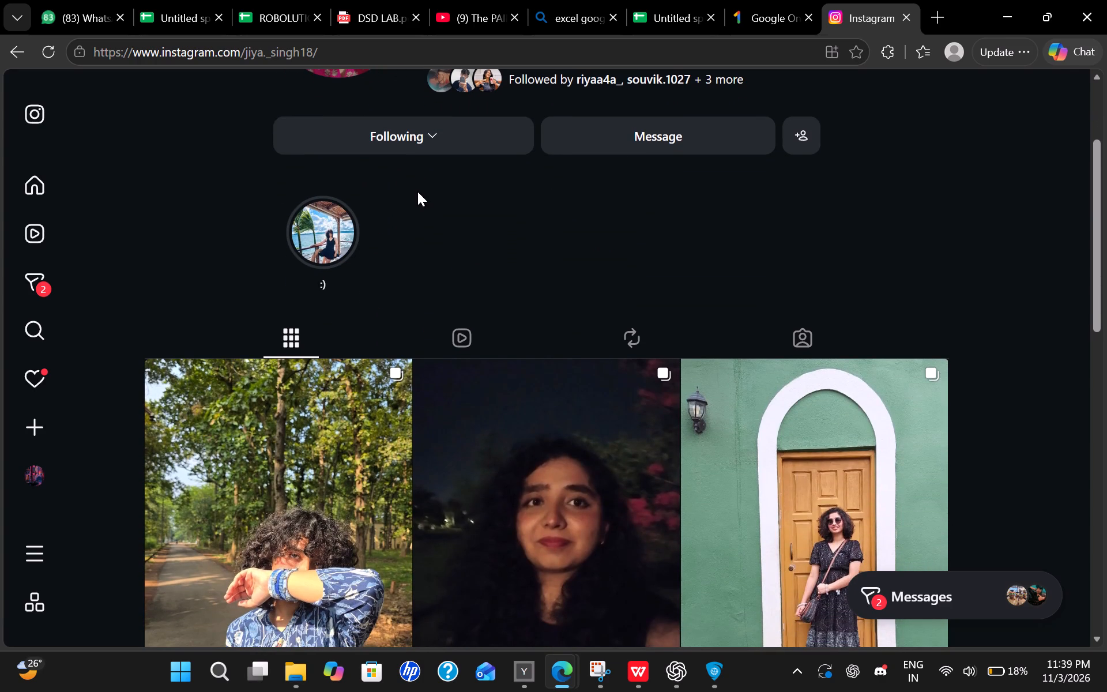
scroll(417, 191, up, 1)
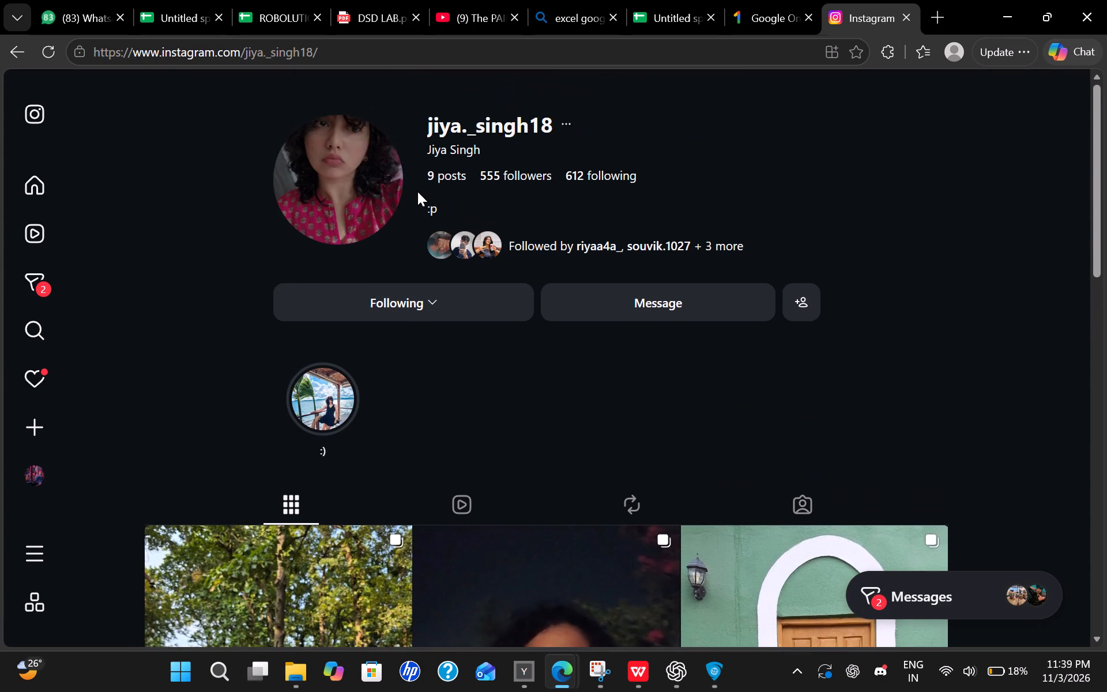
Look through the post grid of the opened "jiya" profile and return to its header.
scroll(417, 191, up, 1)
scroll(417, 191, down, 4)
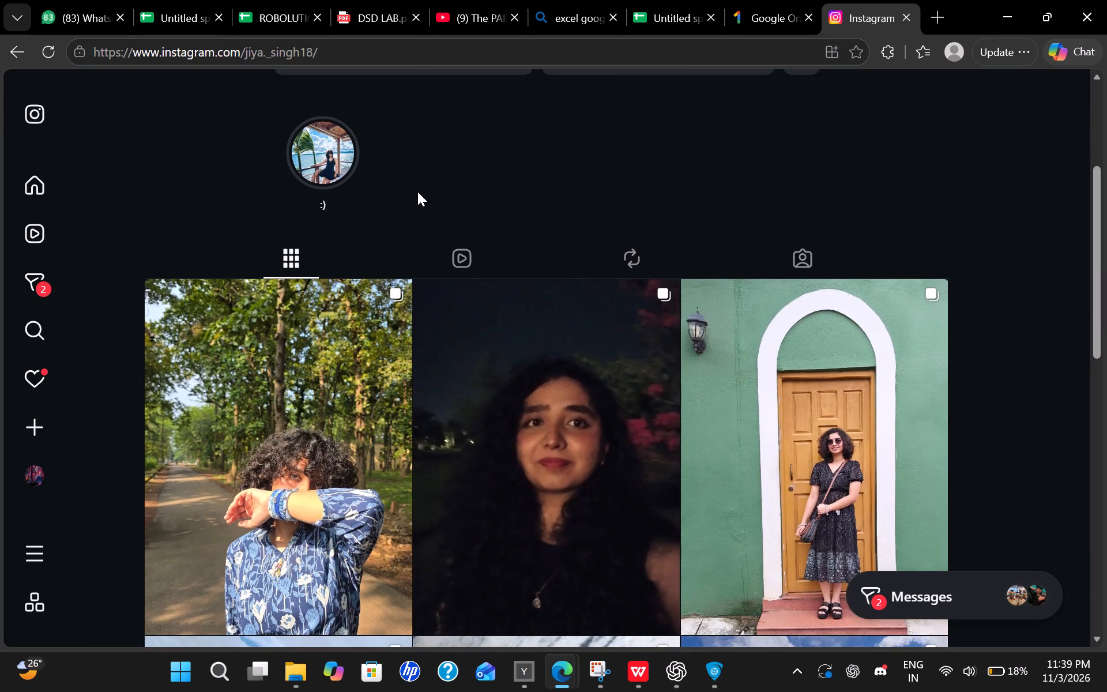
scroll(417, 191, down, 6)
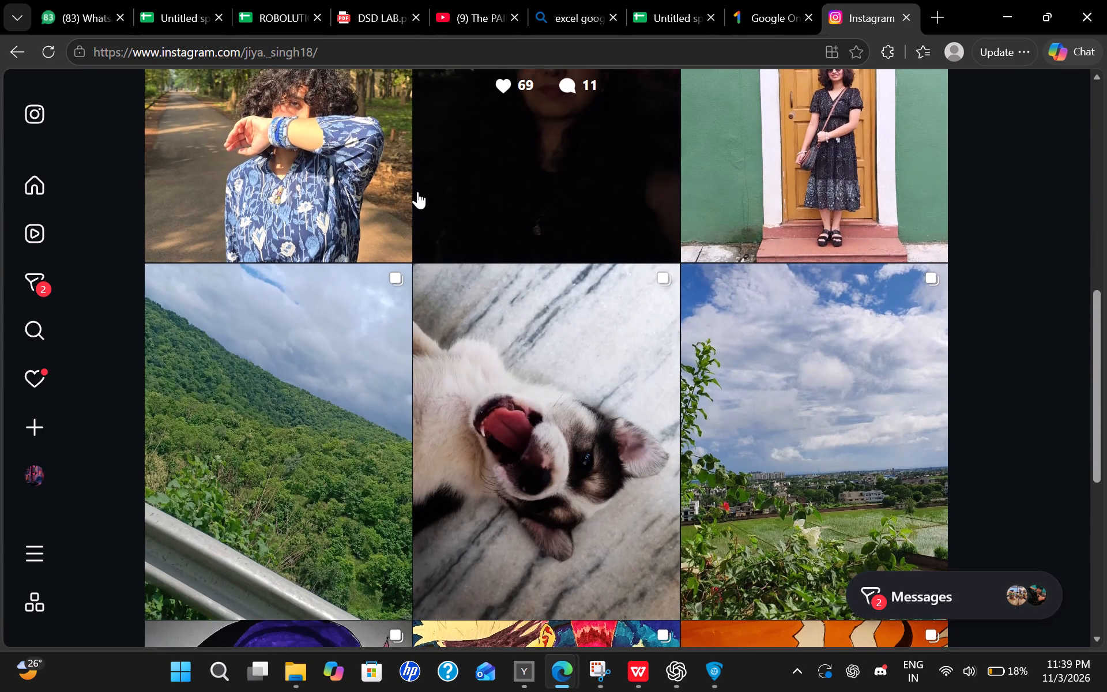
scroll(417, 191, down, 4)
scroll(417, 191, up, 3)
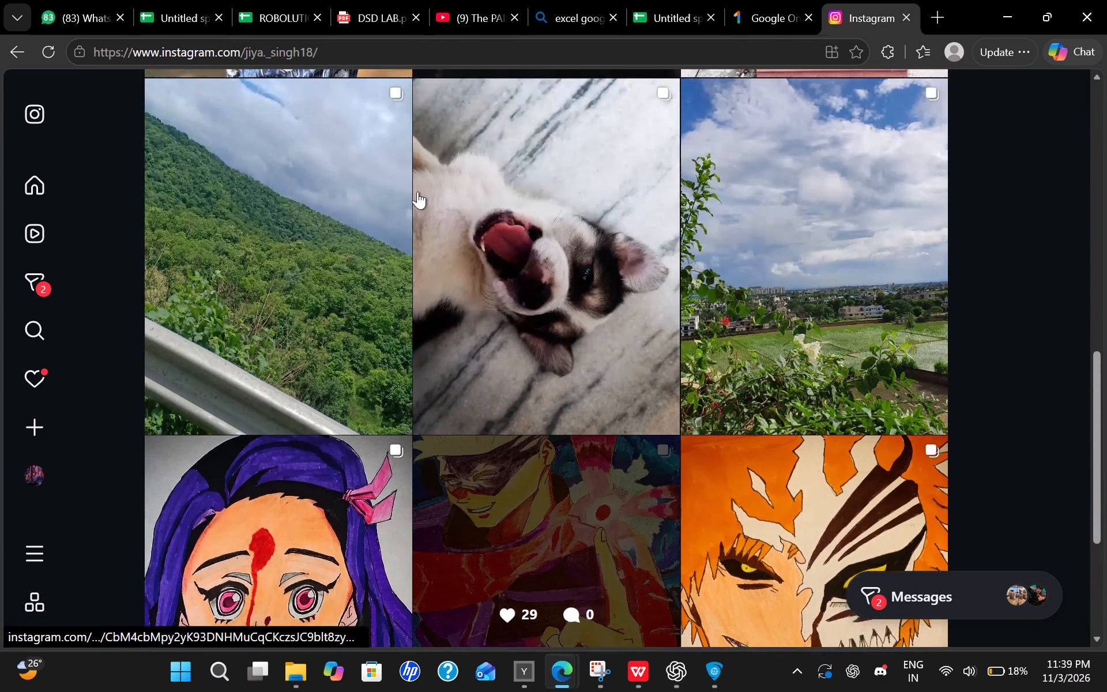
scroll(417, 191, up, 4)
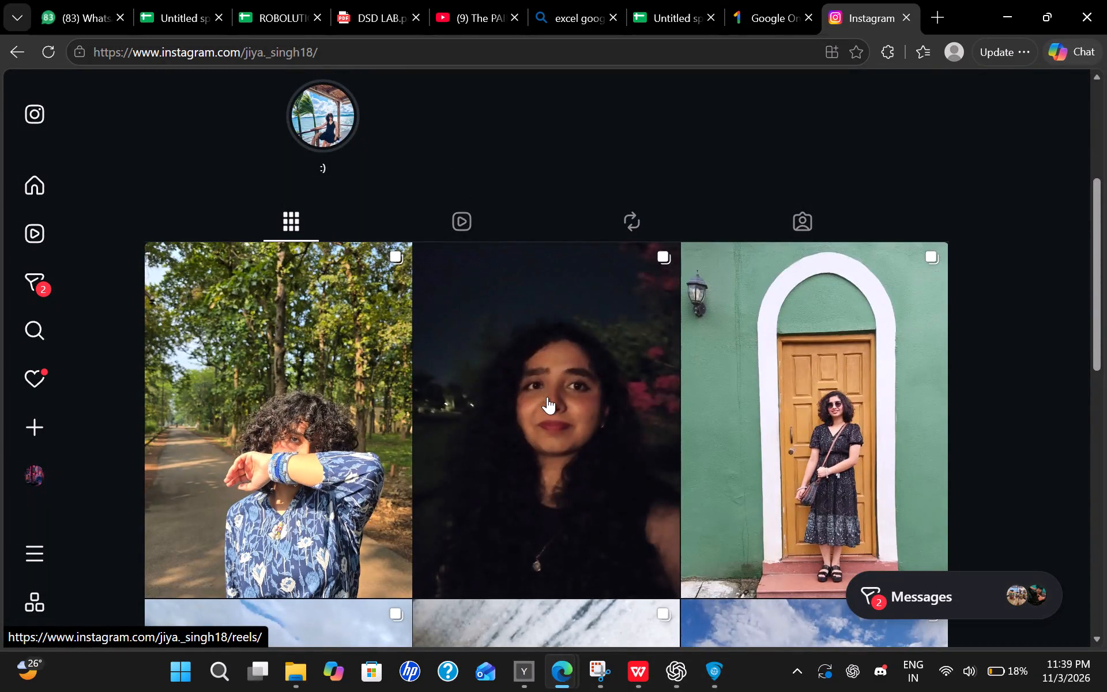
scroll(556, 404, up, 5)
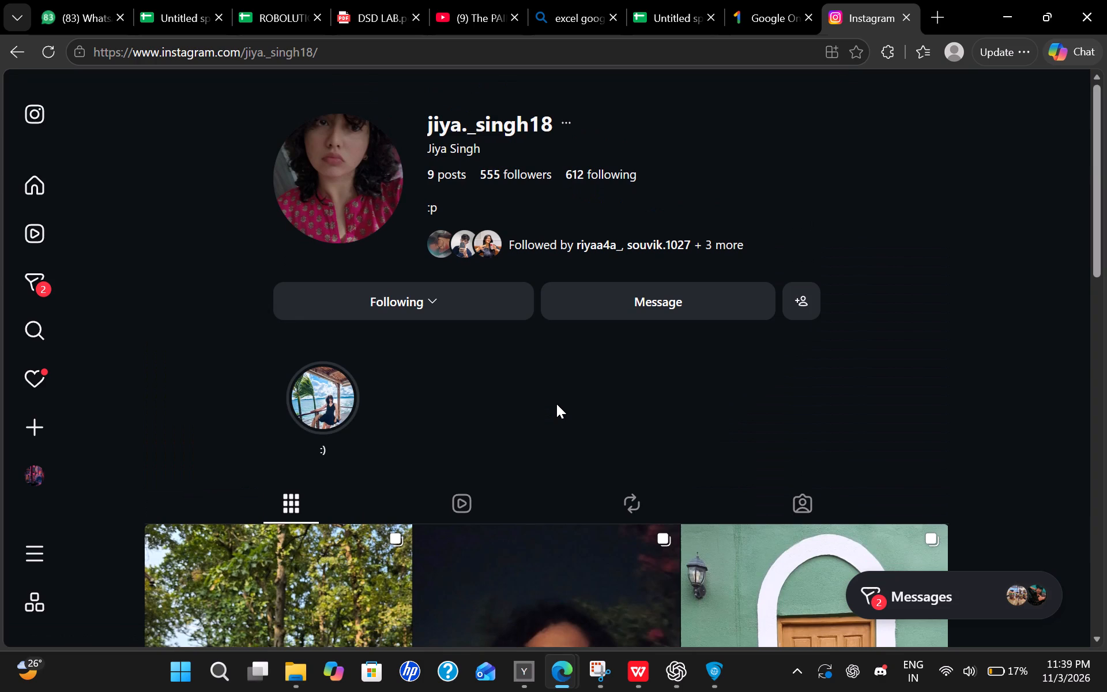
View the profile's mutual followers, expand to all followers, and look through the second listed follower's profile and post.
click(729, 248)
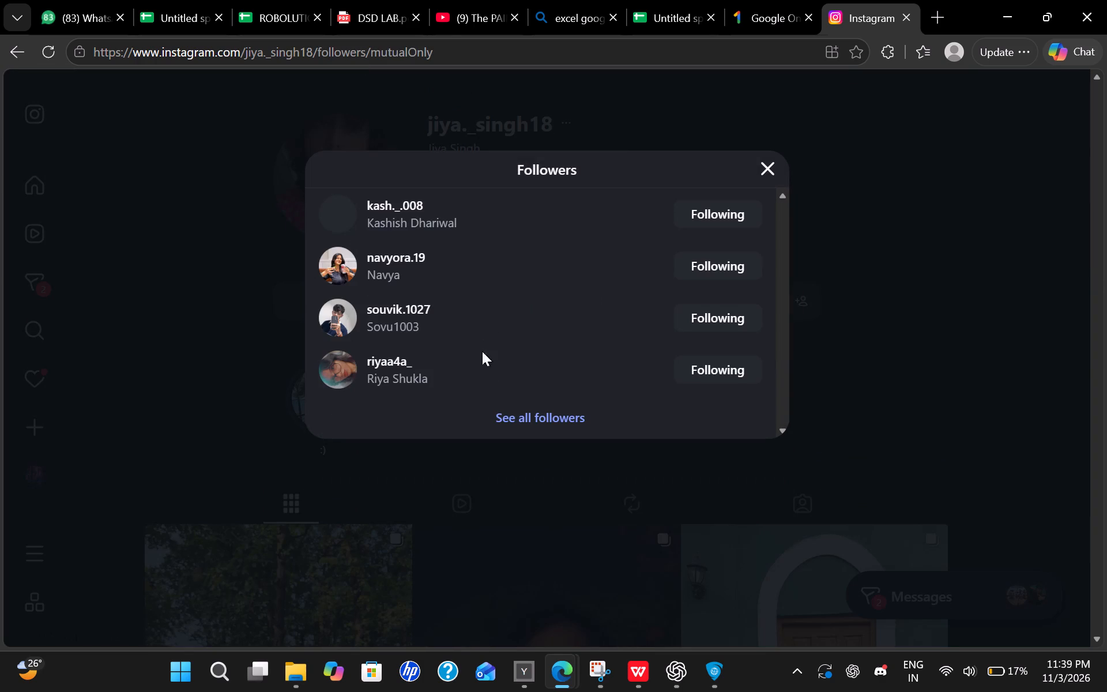
click(506, 419)
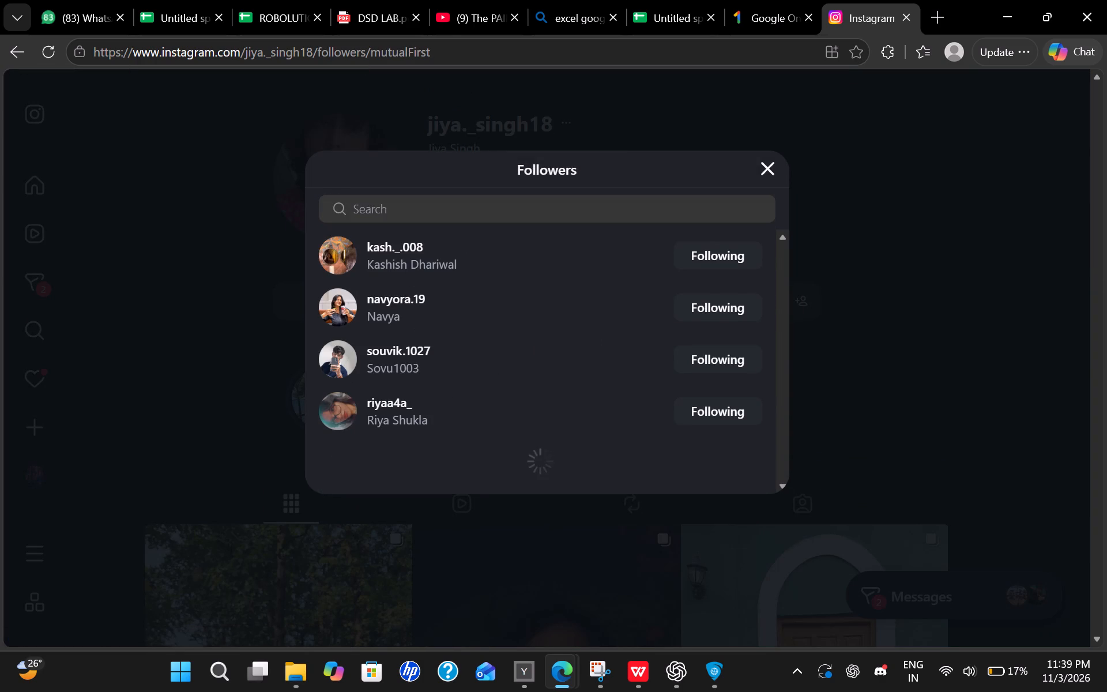
click(395, 297)
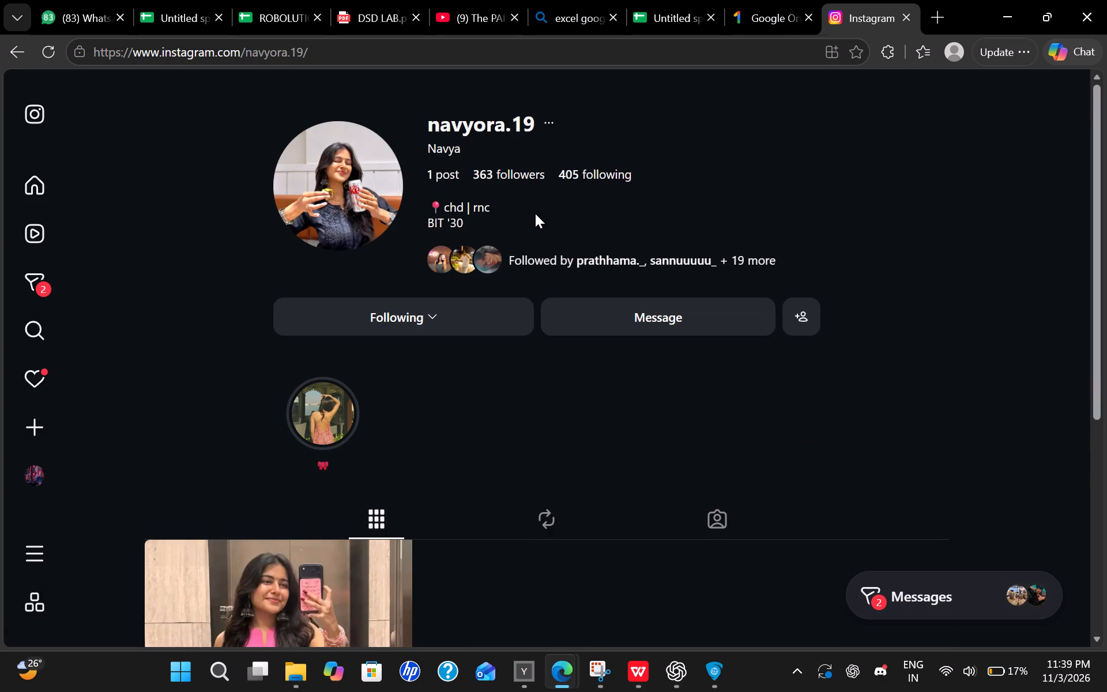
scroll(521, 217, down, 2)
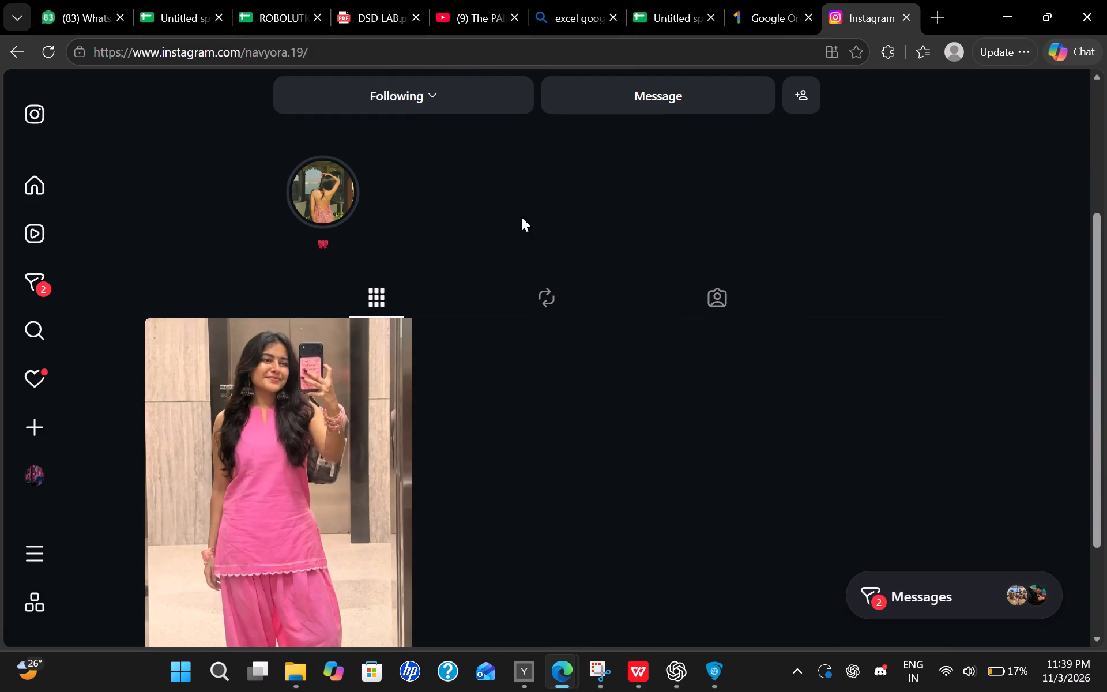
scroll(521, 217, up, 3)
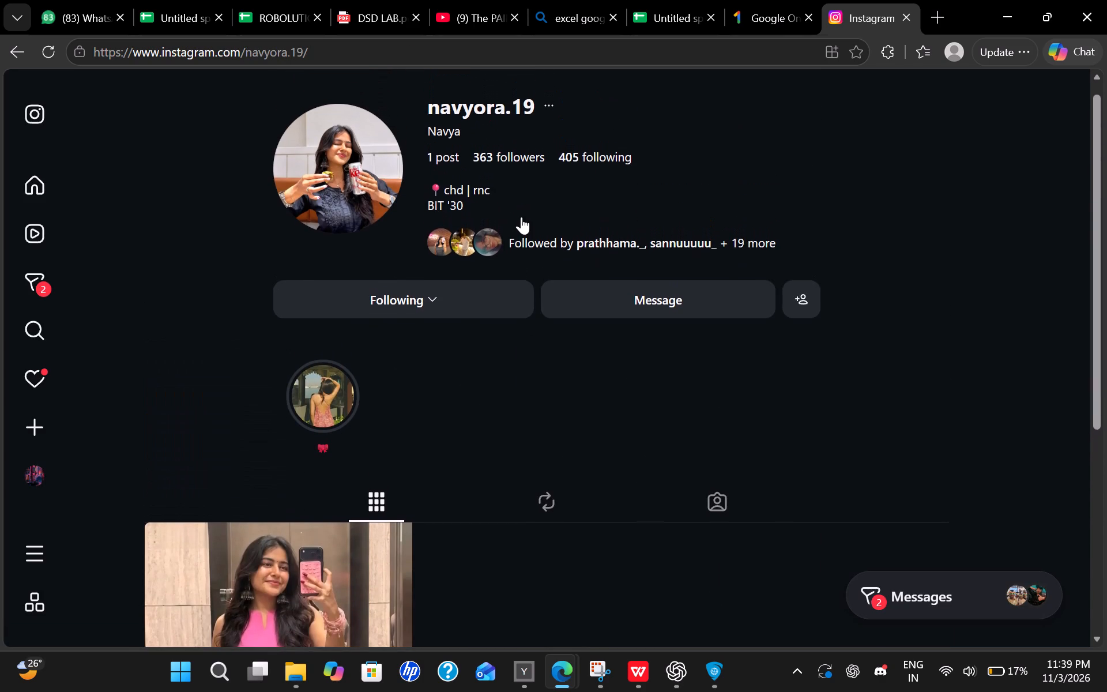
scroll(521, 217, up, 1)
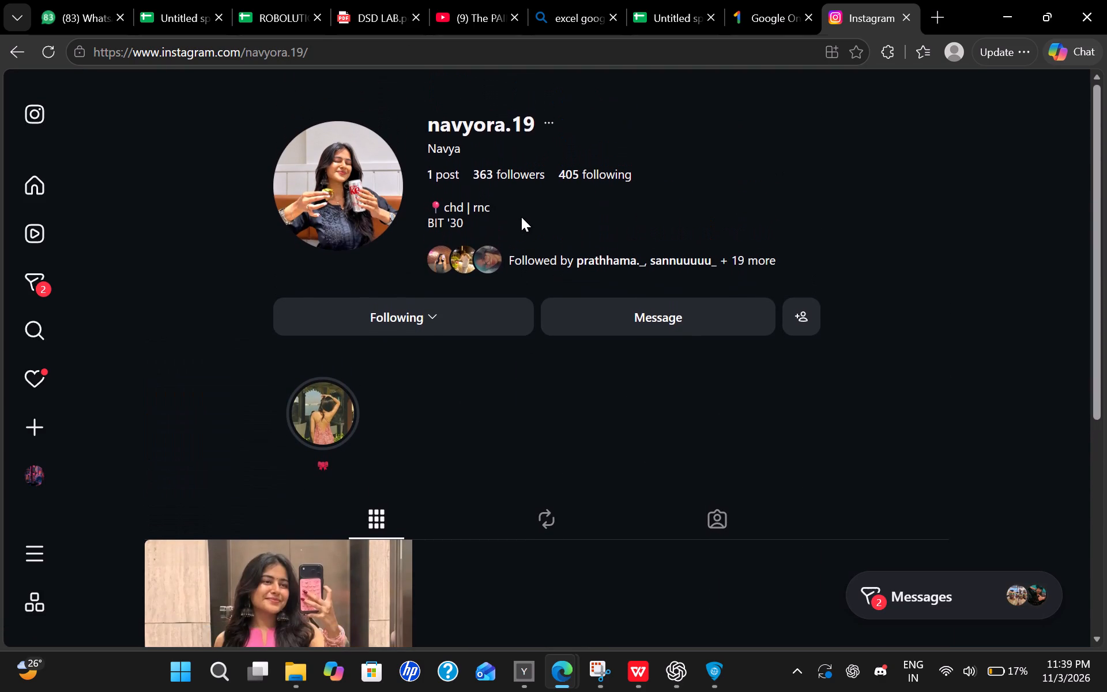
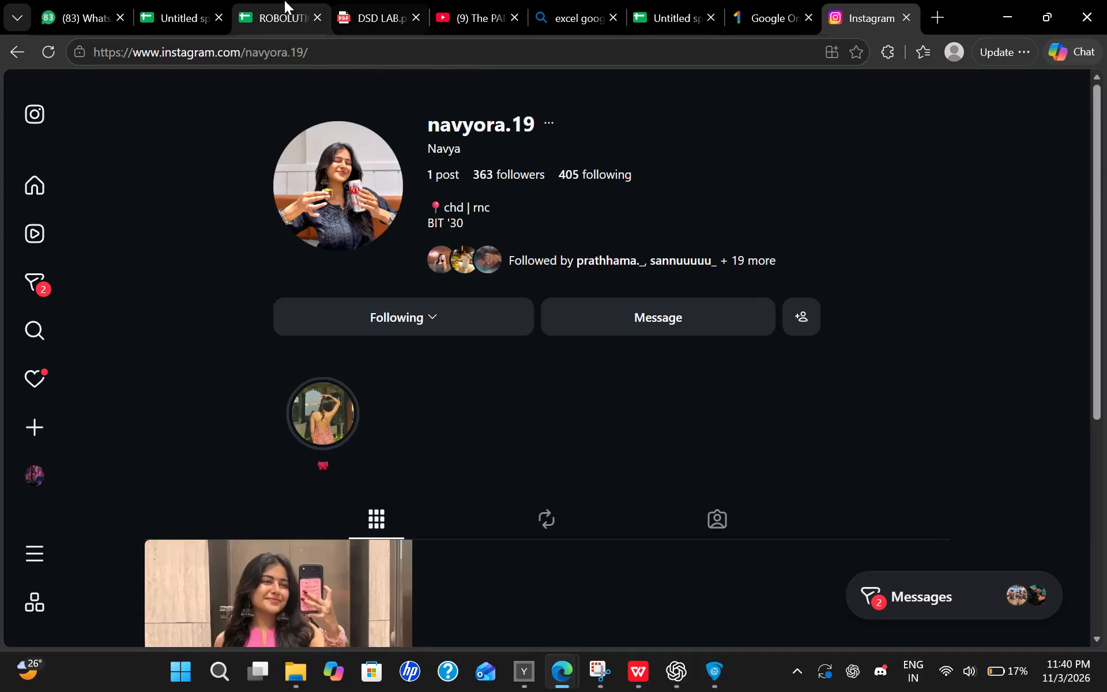
Switch from the Instagram profile back to the Robolution recruitment spreadsheet in Google Sheets.
click(284, 0)
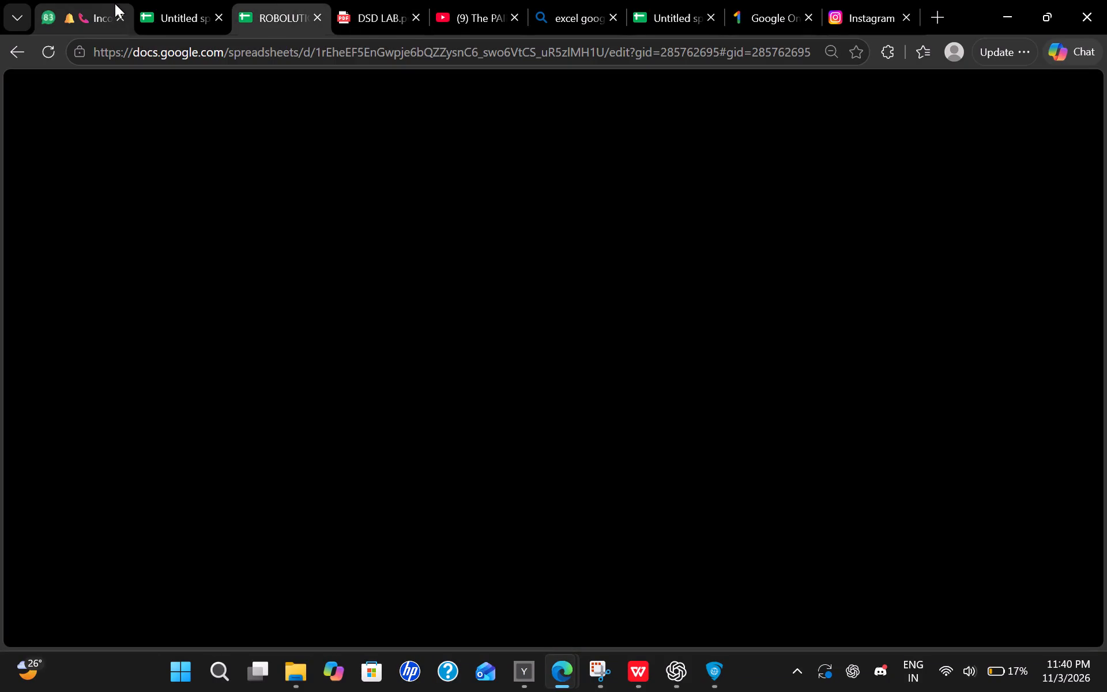
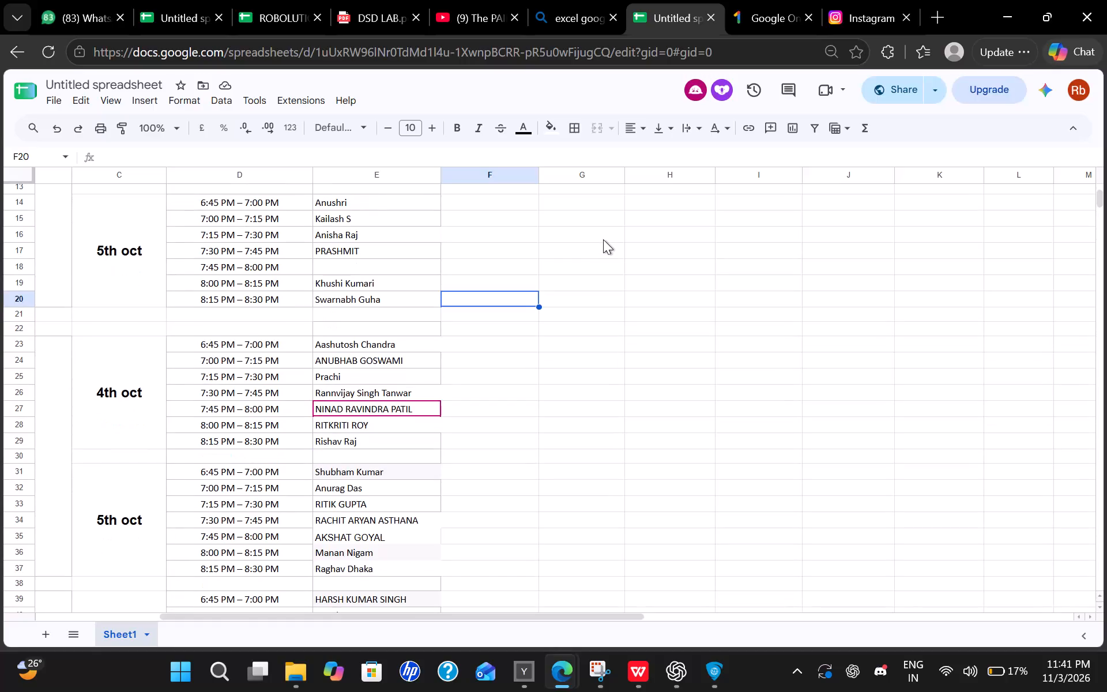
Snap the interview schedule spreadsheet window to the right half of the screen for side-by-side work, with the schedule's first rows in view.
scroll(603, 239, up, 1)
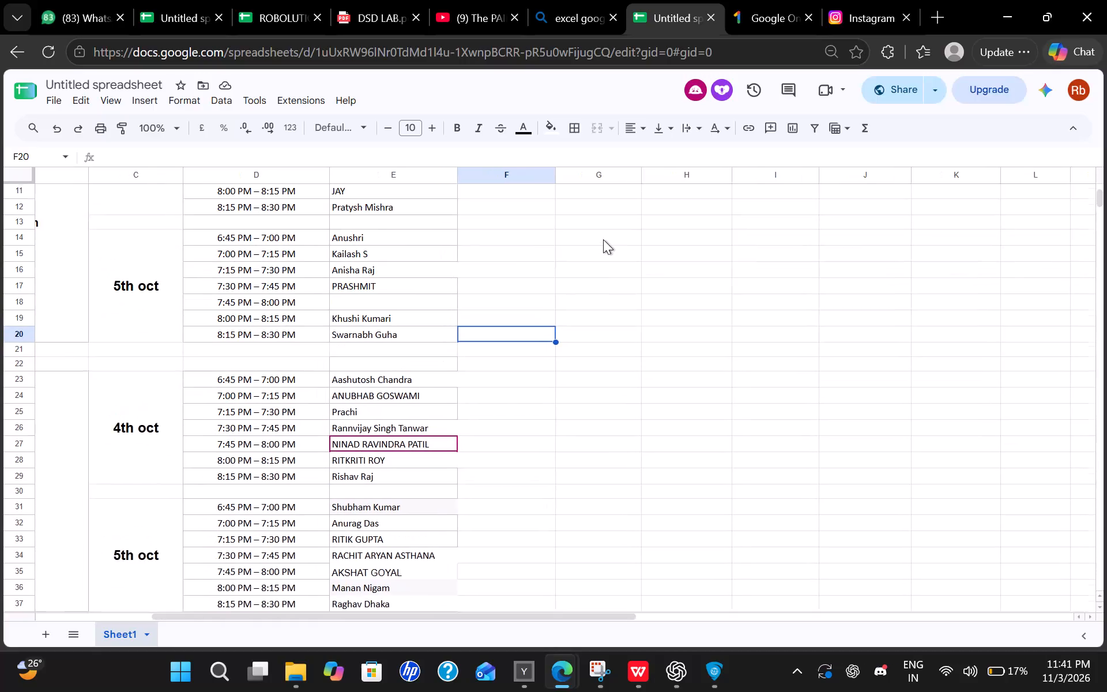
scroll(603, 239, up, 3)
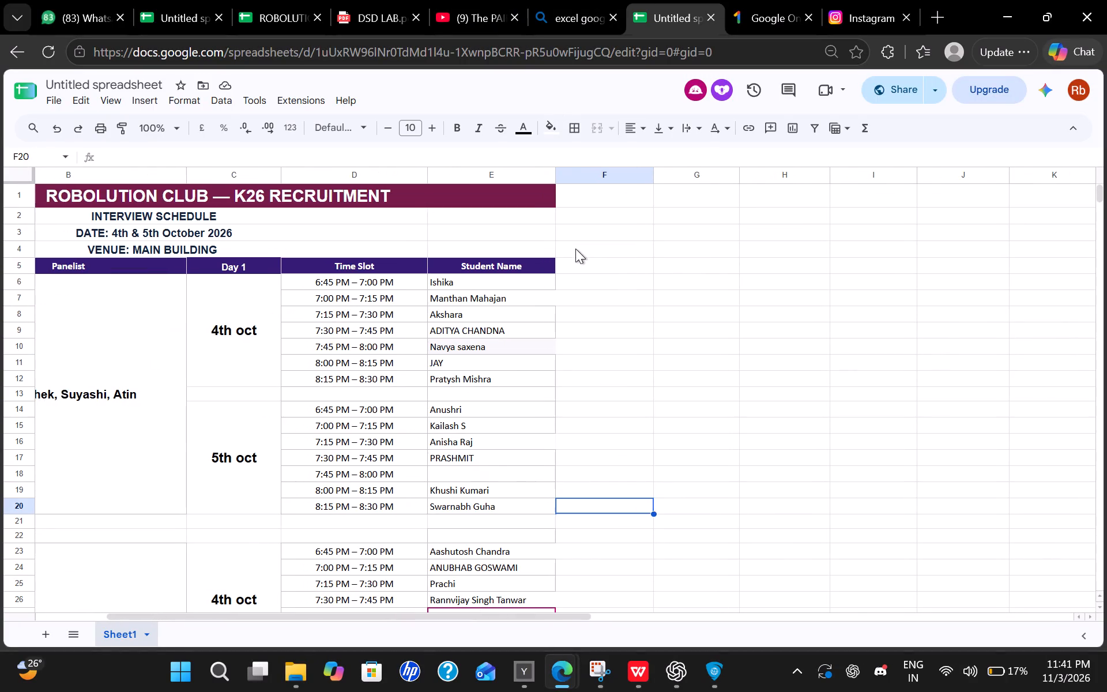
scroll(672, 488, up, 3)
scroll(672, 488, right, 2)
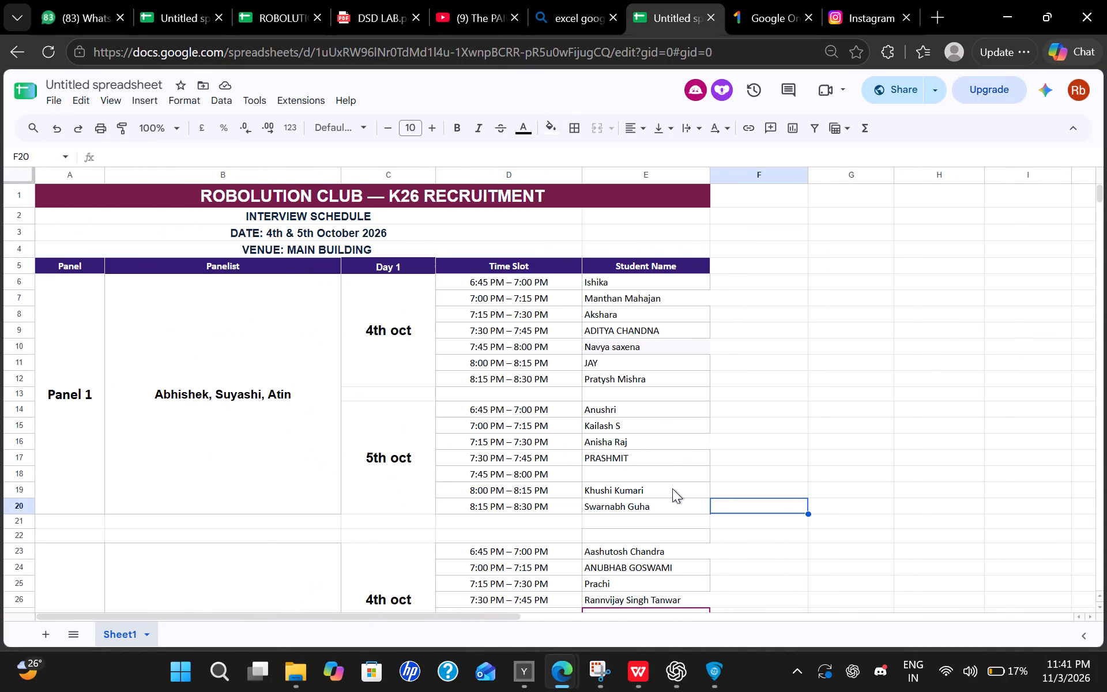
key(super+Right)
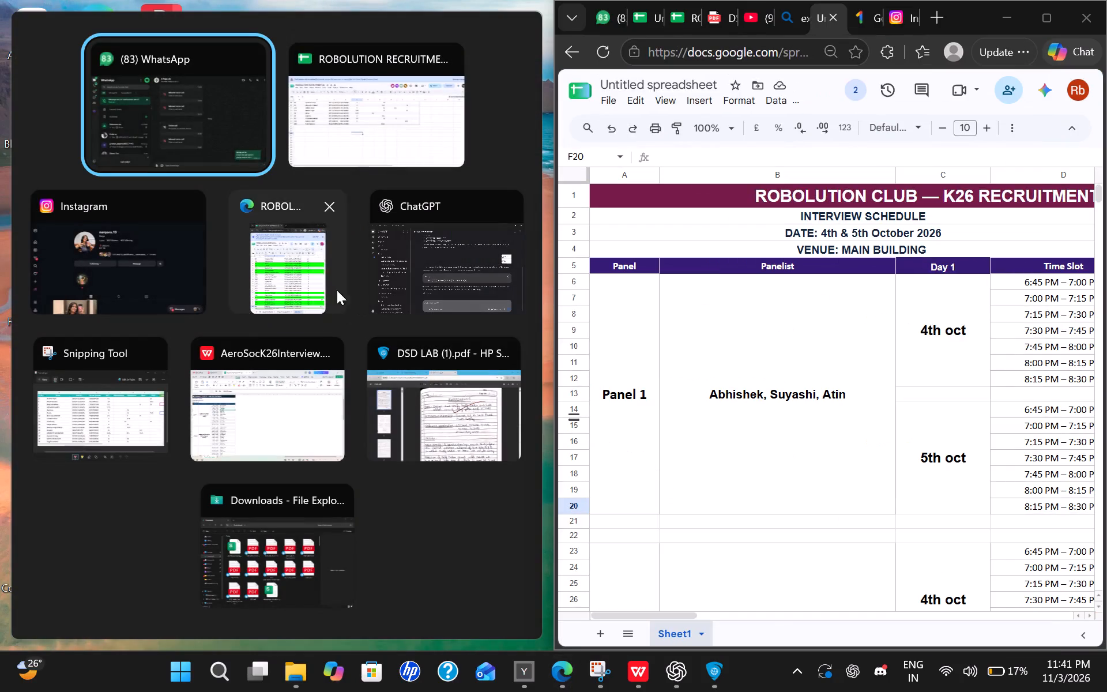
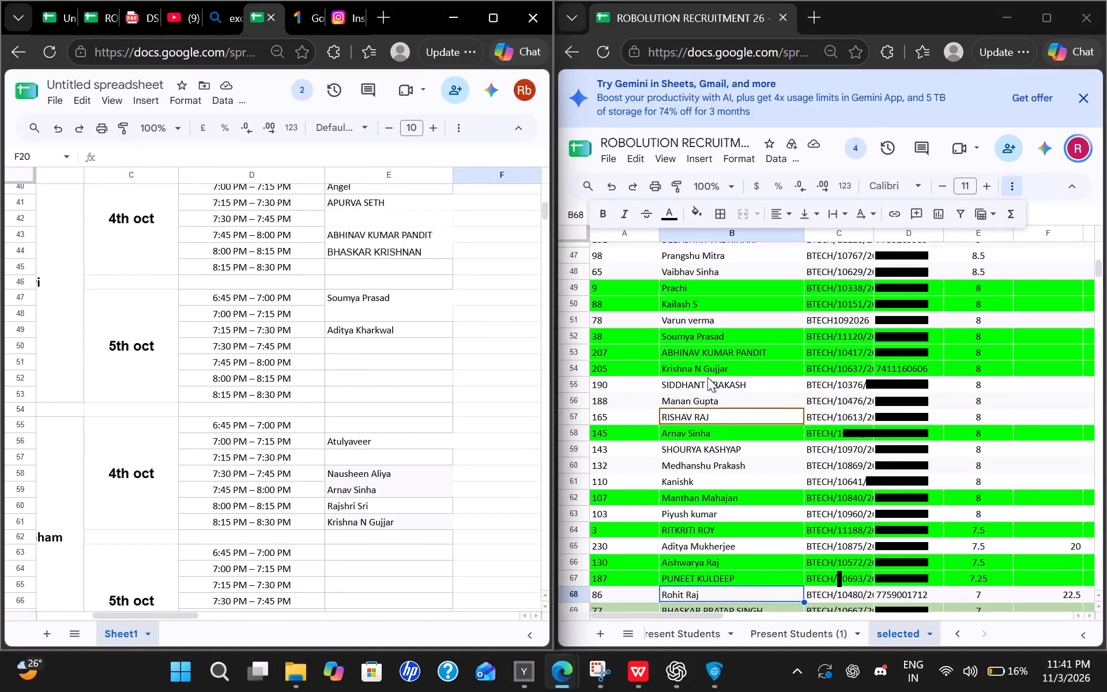
Search the recruitment spreadsheet's selected sheet for "rishav" to locate that candidate's row, and close the search.
scroll(707, 377, down, 1)
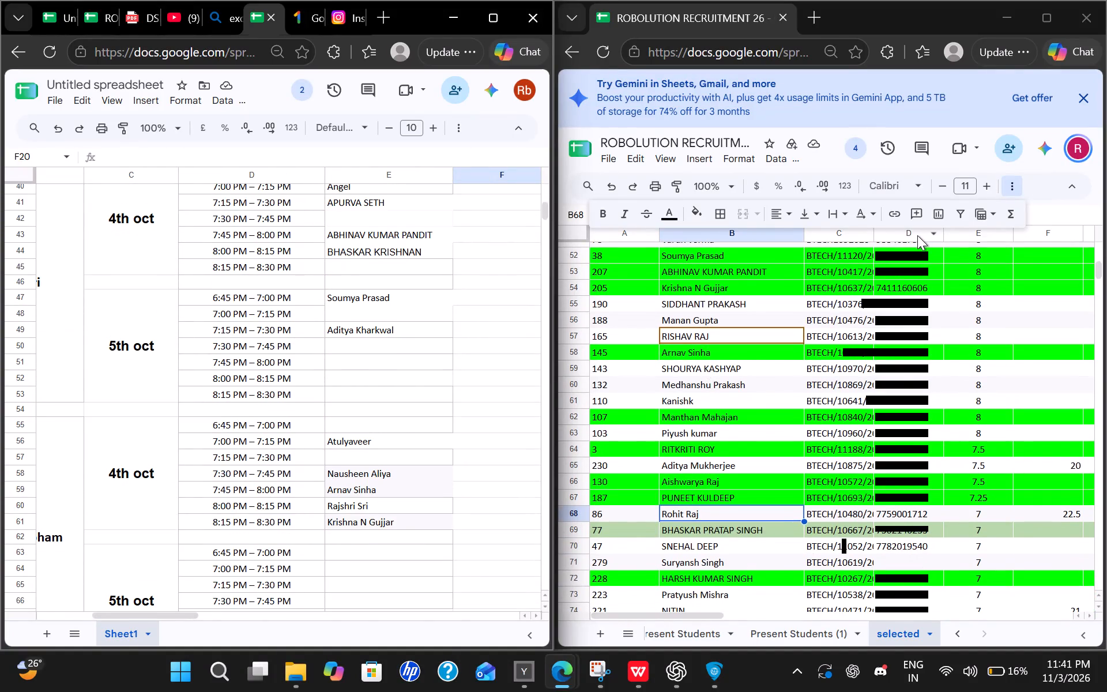
click(952, 250)
key(ctrl+f)
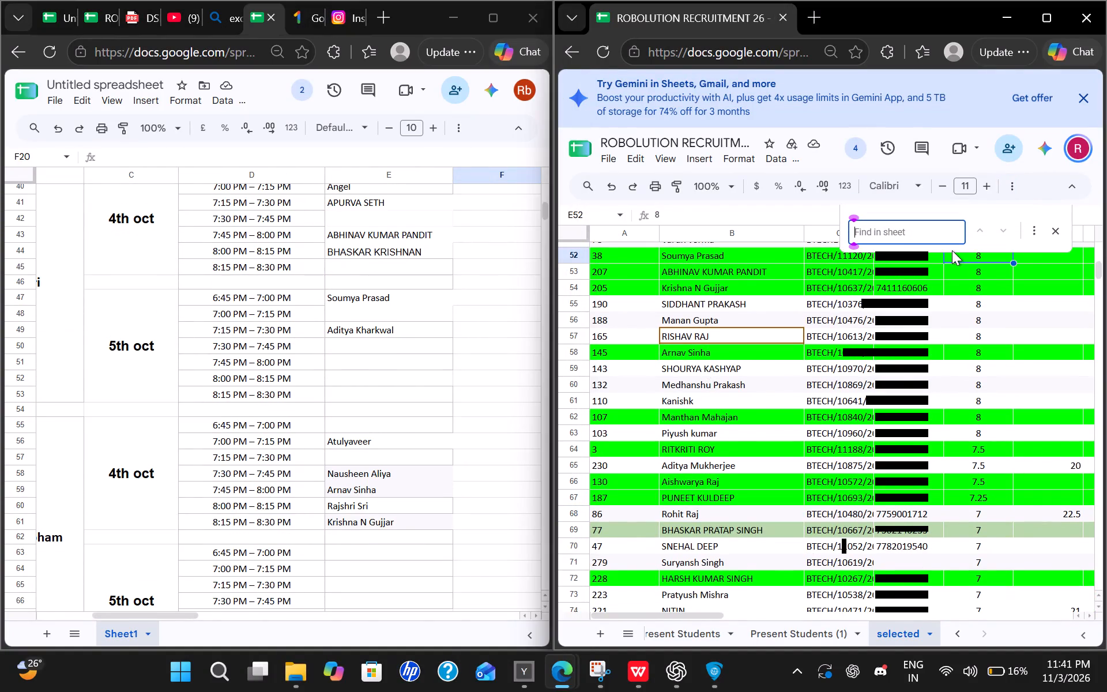
text(rish)
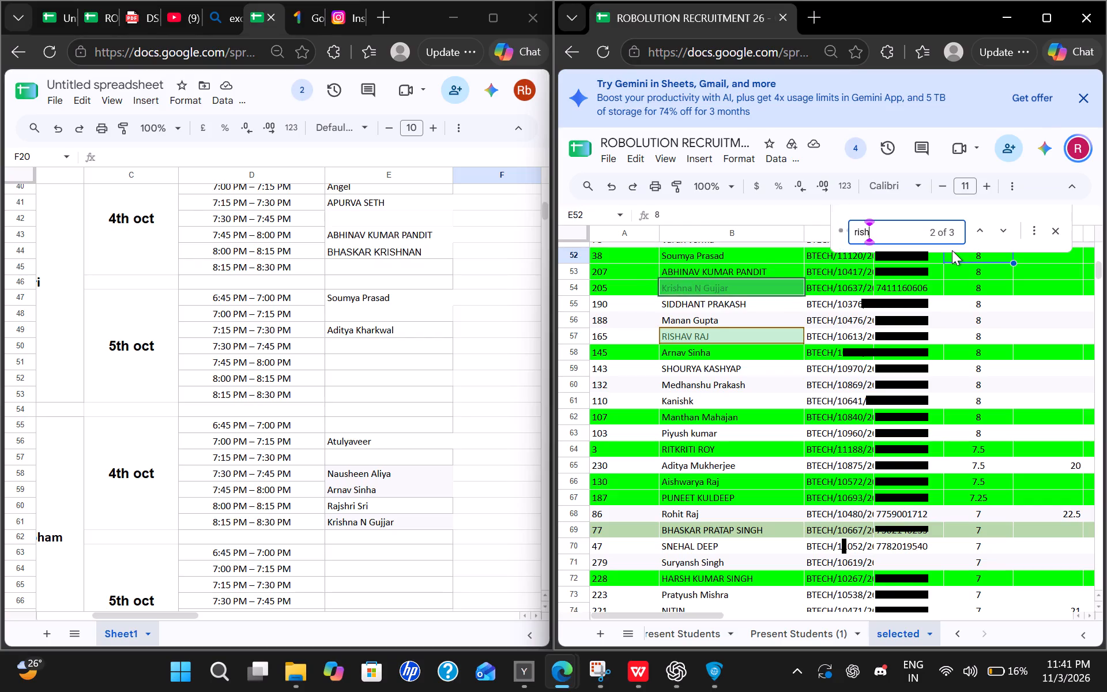
text(av)
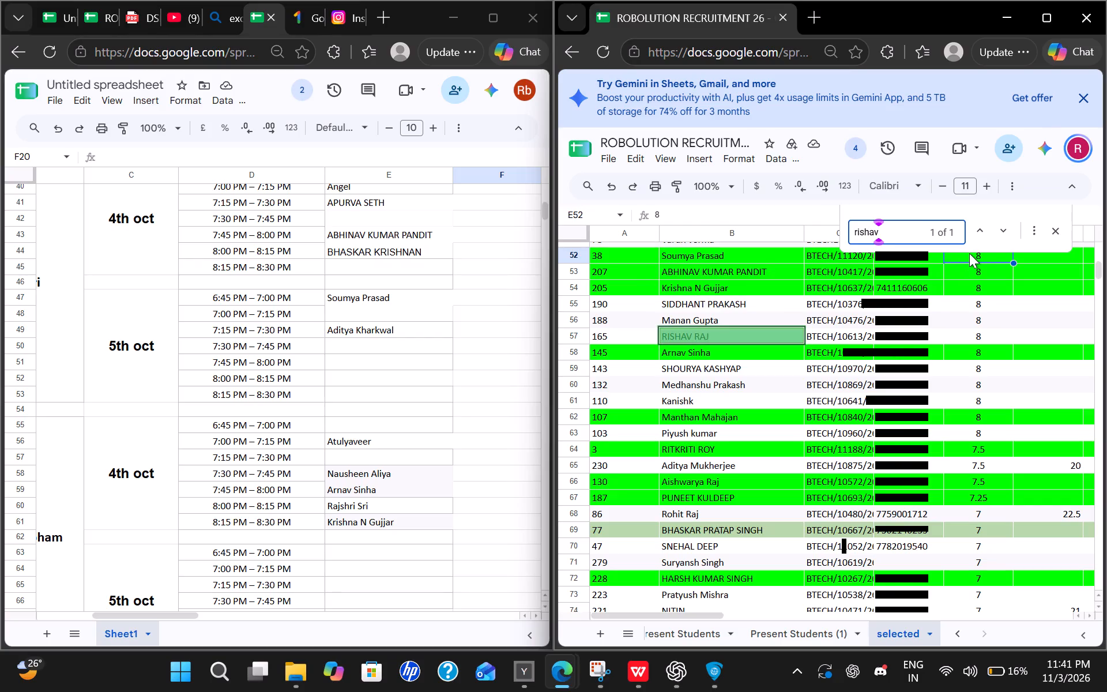
click(1055, 228)
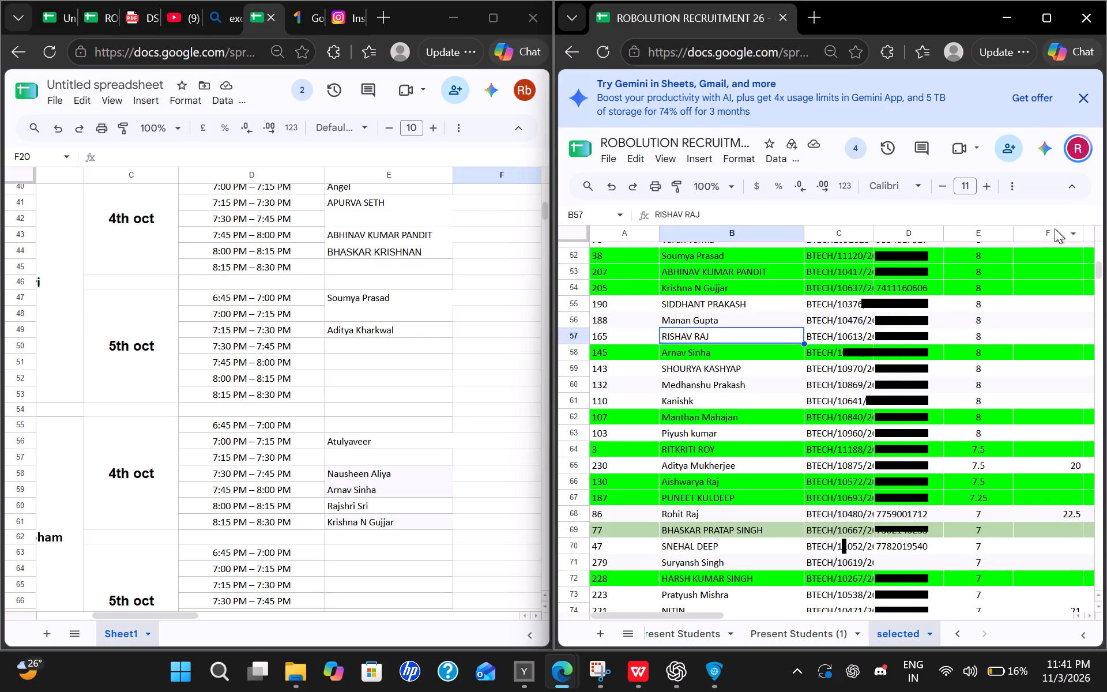
Review the selected sheet's score columns around row 57 and its highlighted rows from there up to row 24.
scroll(976, 333, left, 4)
scroll(976, 333, right, 1)
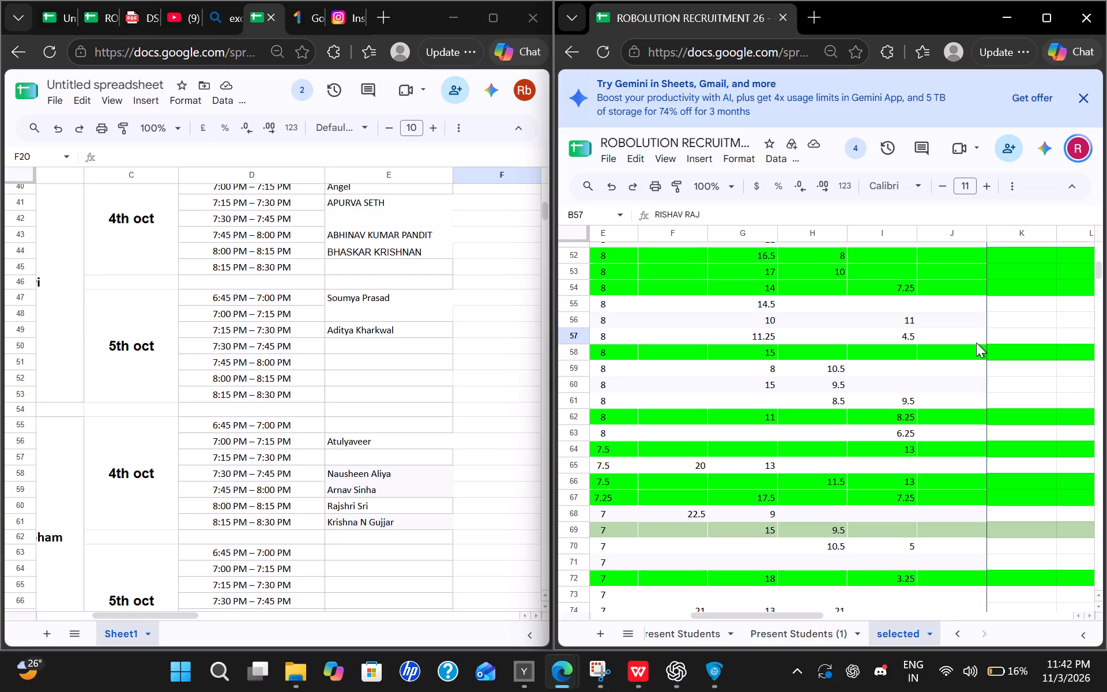
scroll(1002, 355, right, 7)
scroll(835, 416, up, 1)
scroll(789, 434, up, 1)
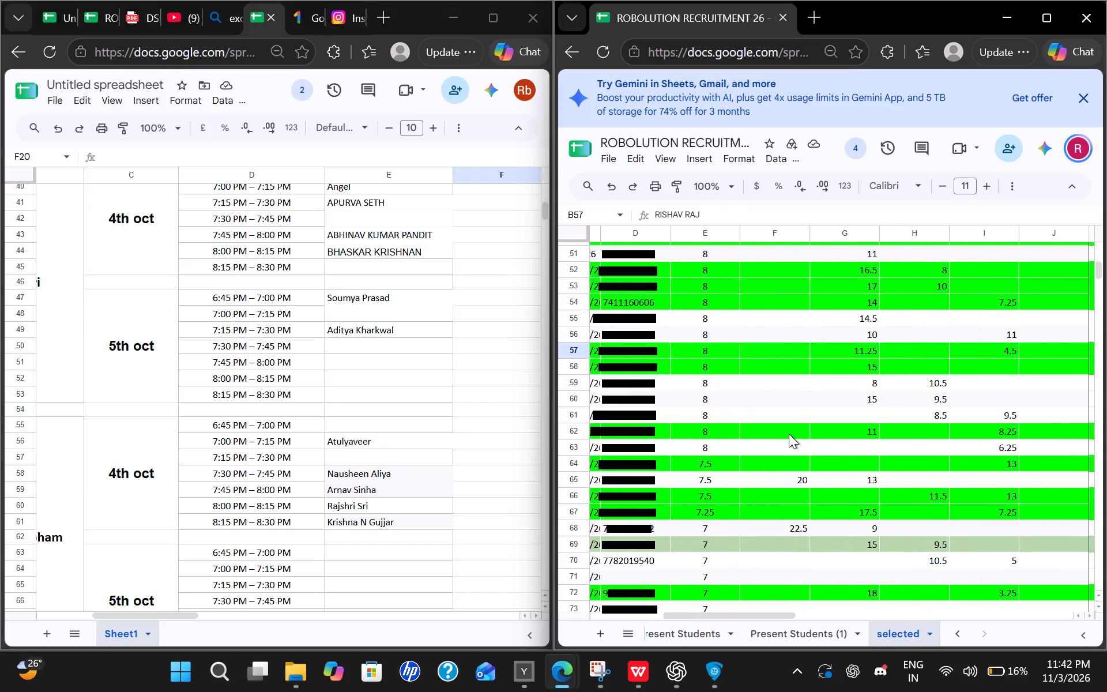
scroll(789, 434, up, 2)
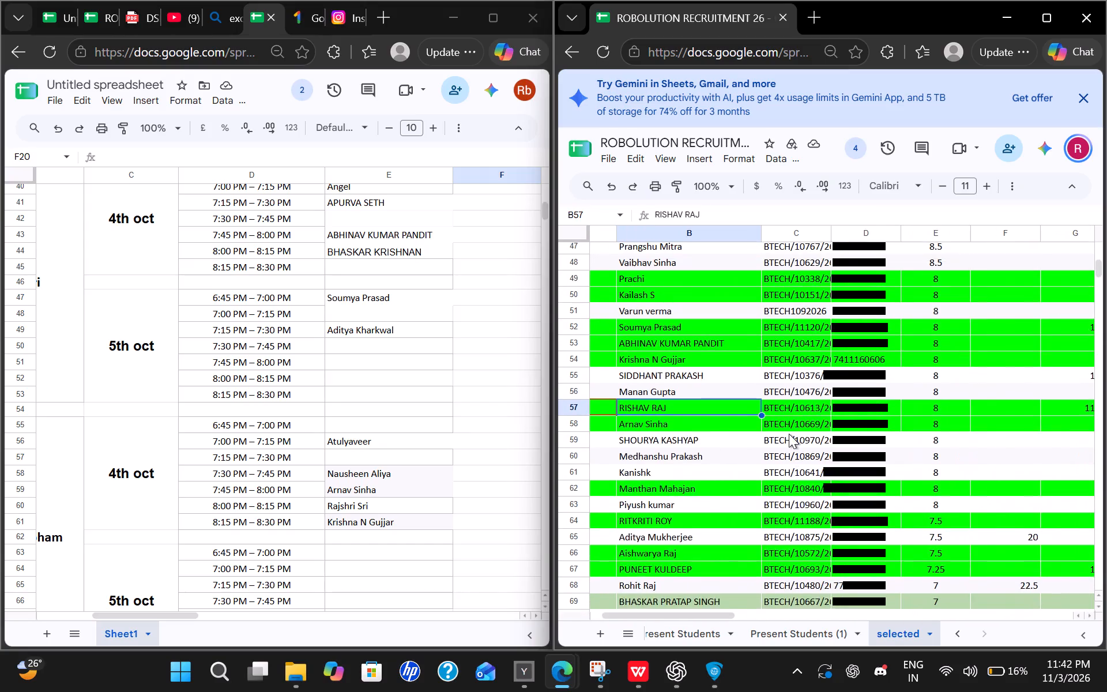
scroll(789, 434, right, 1)
scroll(789, 434, up, 2)
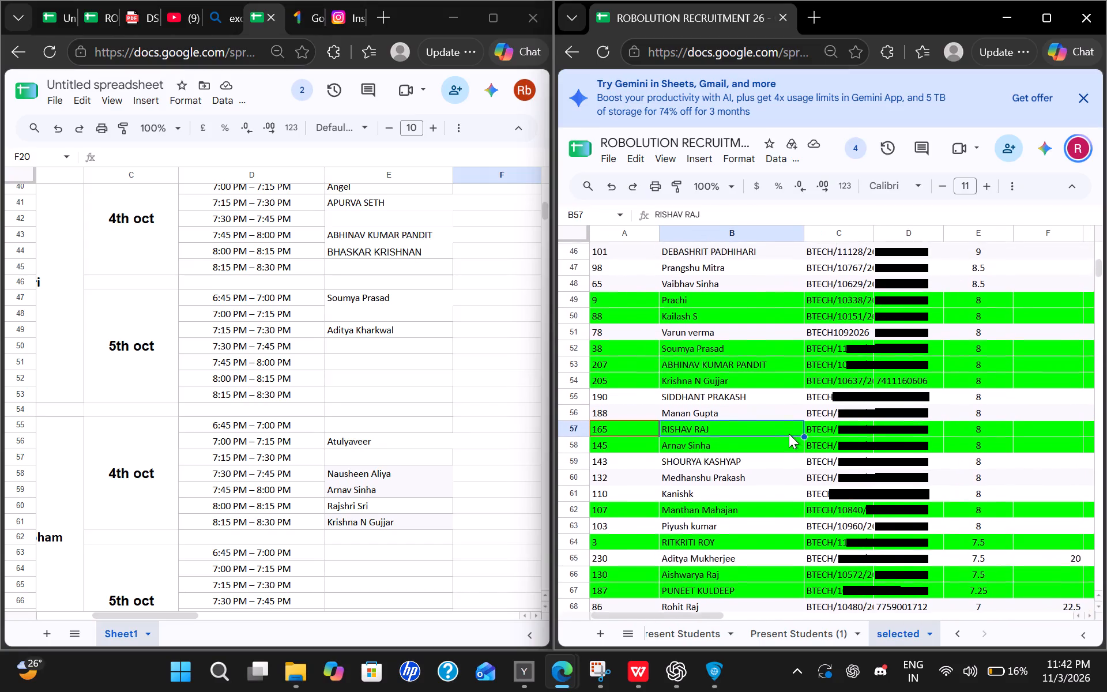
scroll(789, 434, up, 2)
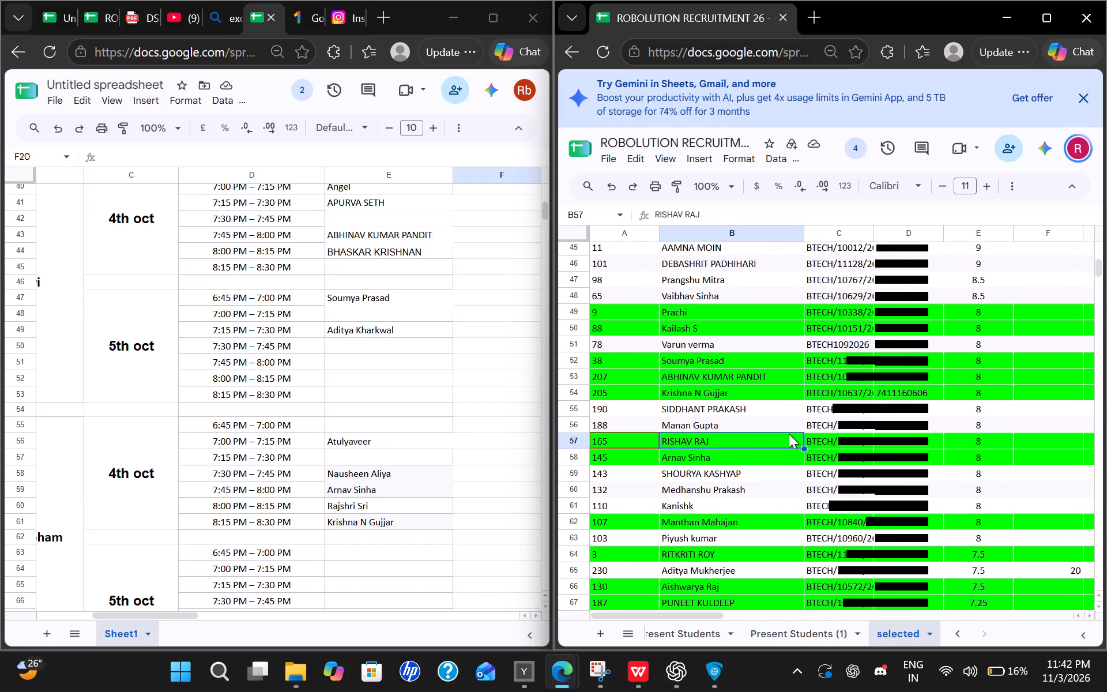
scroll(789, 434, up, 5)
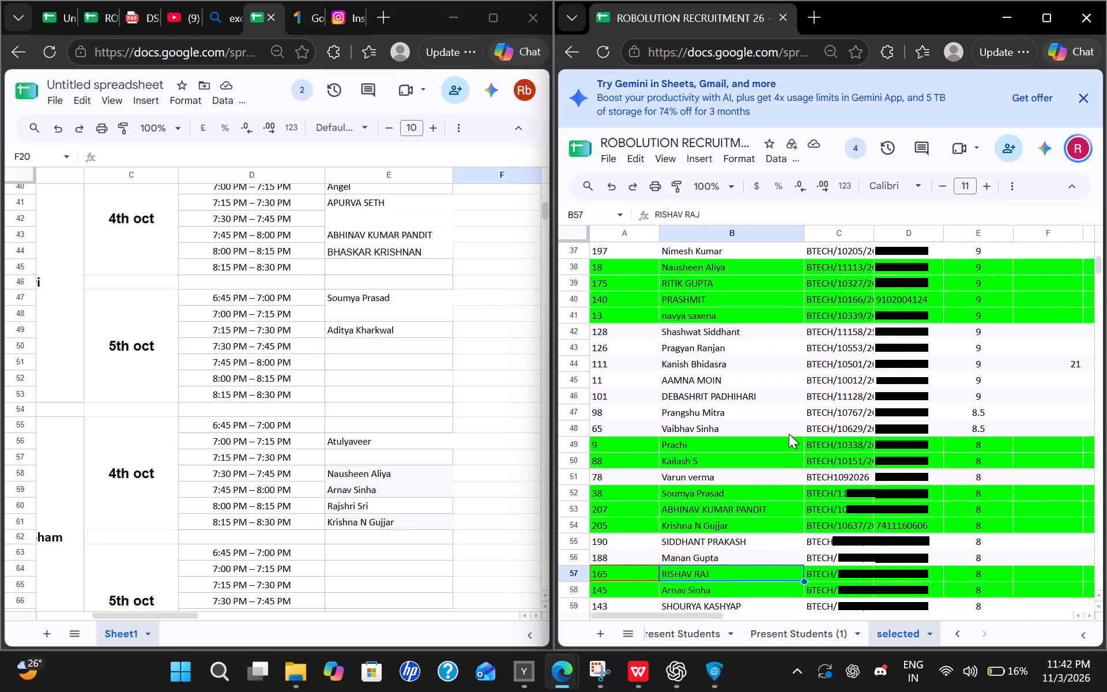
scroll(789, 434, up, 4)
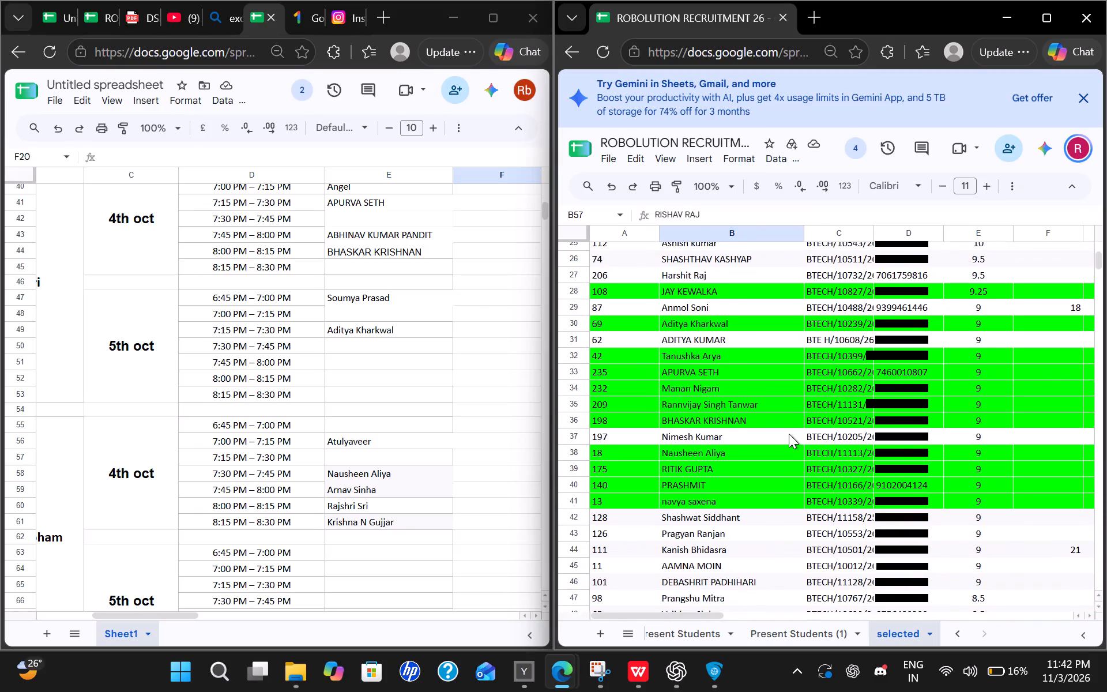
scroll(789, 434, up, 2)
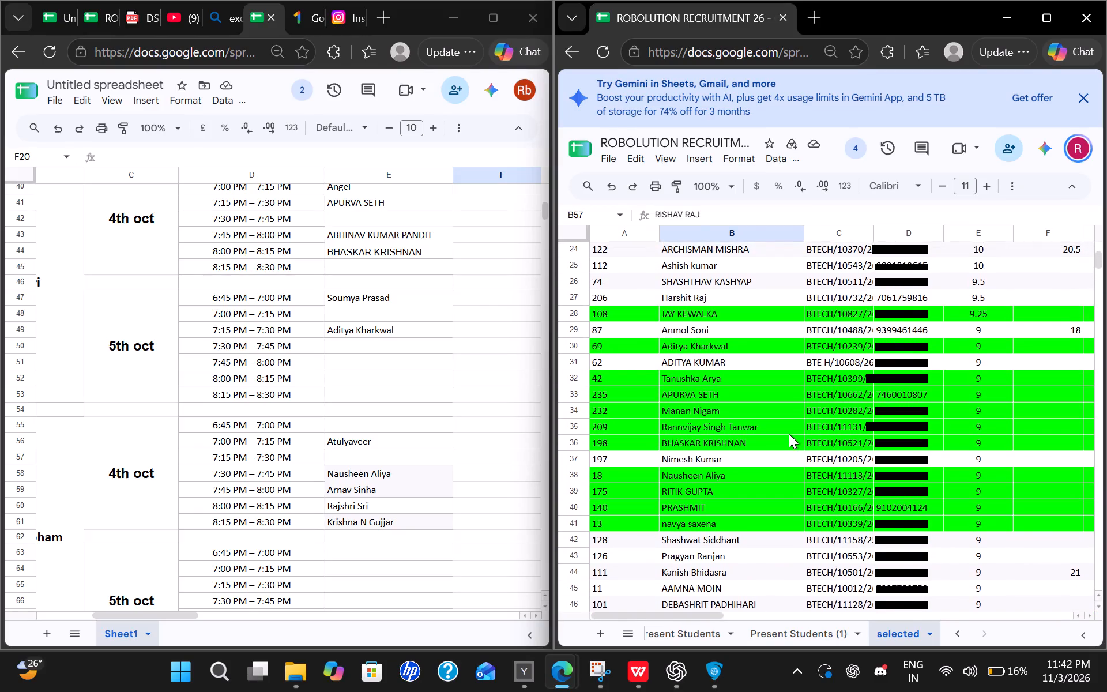
scroll(789, 434, up, 1)
Review the interview schedule's 4th and 5th oct slots up to the first panel, examining assigned names and empty slots.
scroll(409, 473, up, 1)
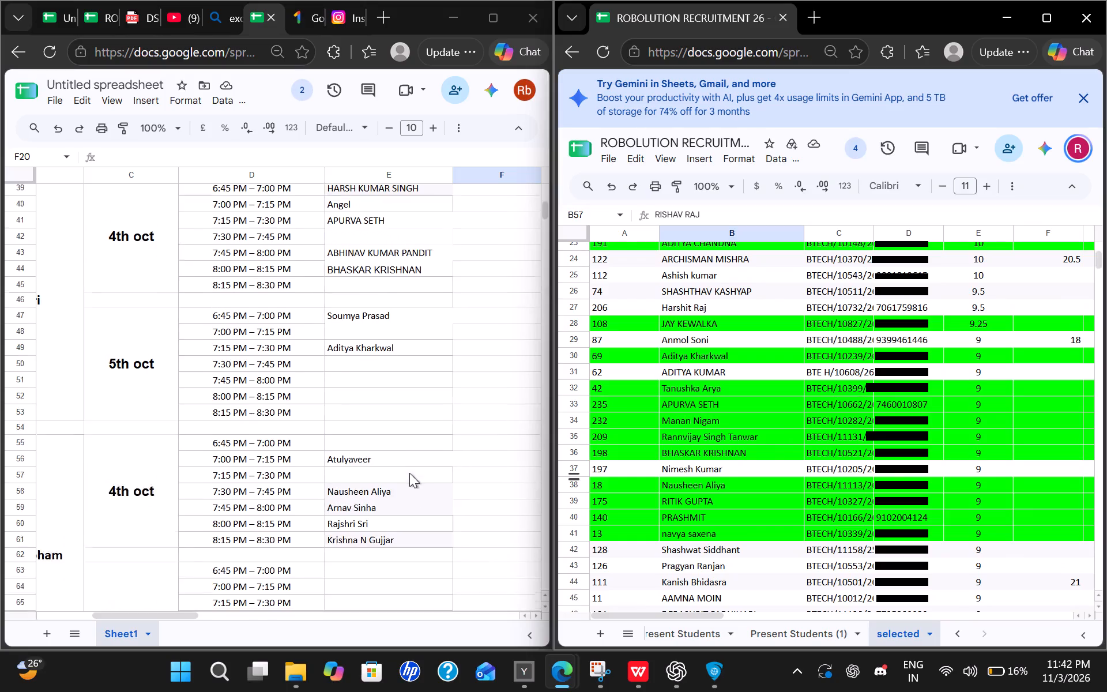
scroll(409, 473, up, 2)
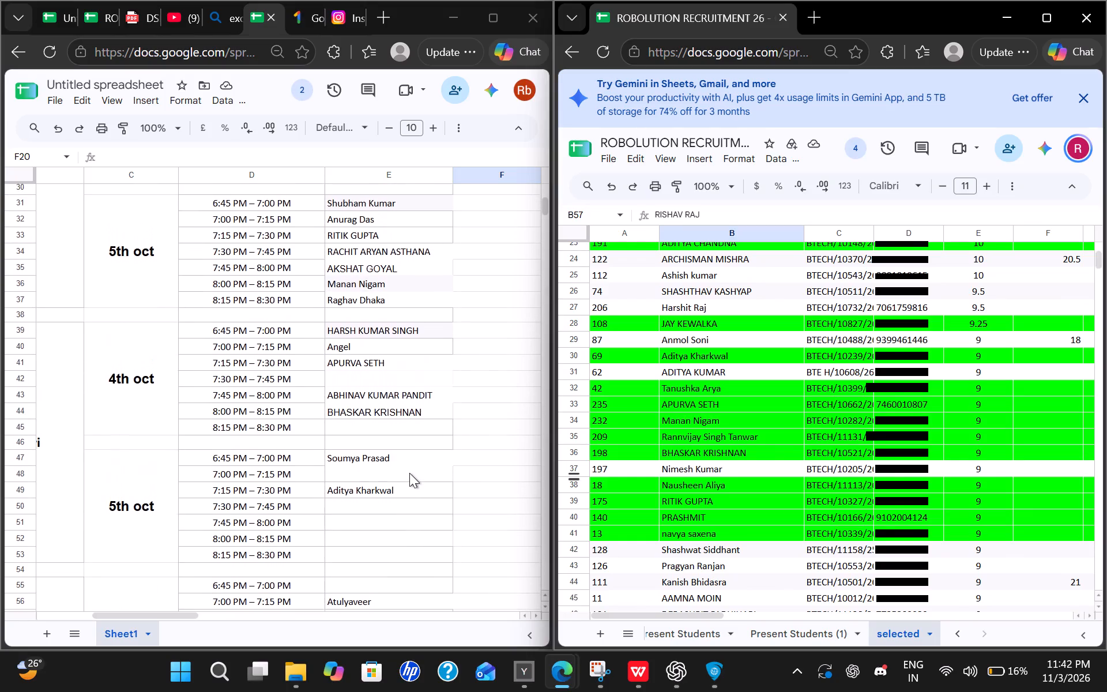
scroll(409, 473, up, 1)
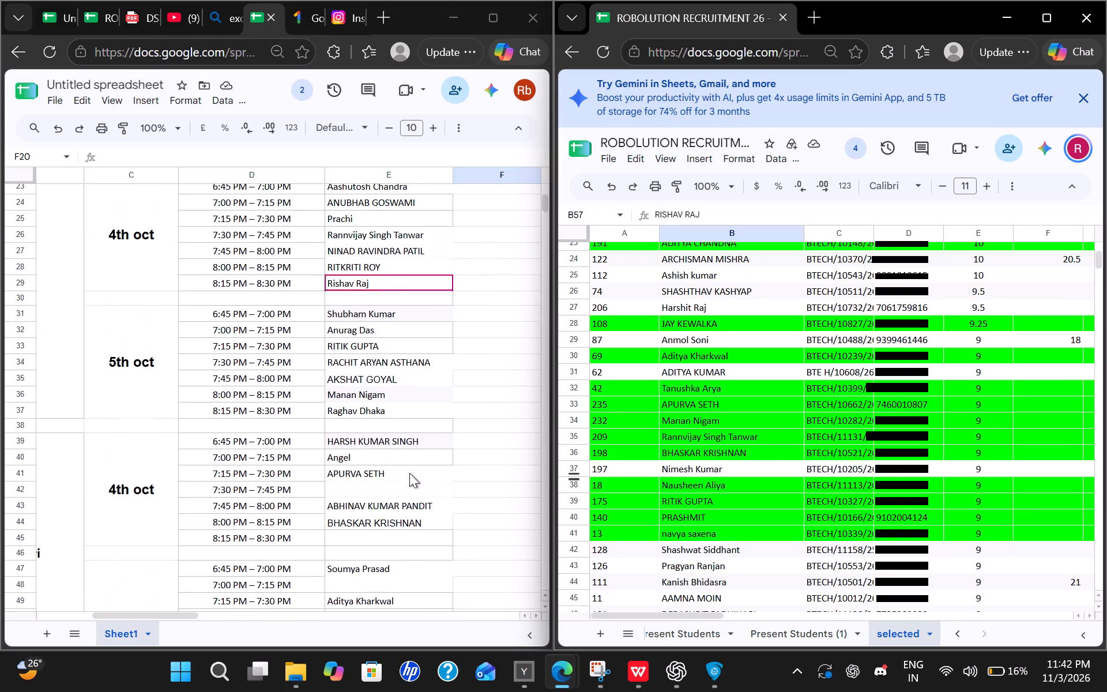
scroll(409, 473, up, 4)
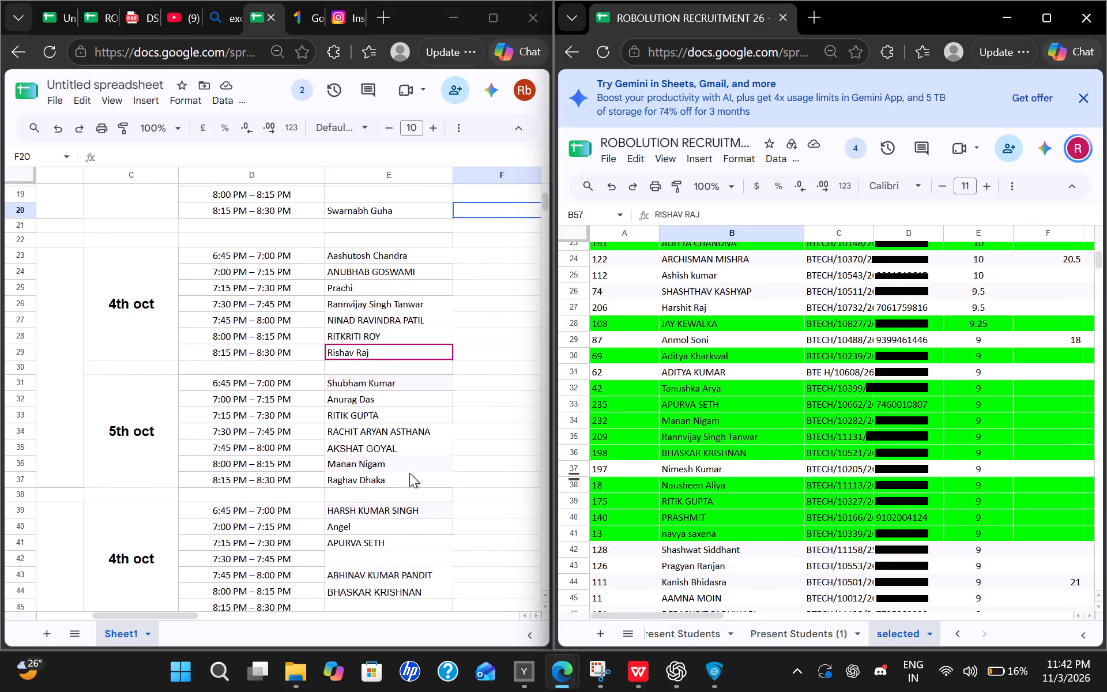
scroll(409, 473, up, 3)
scroll(409, 473, down, 1)
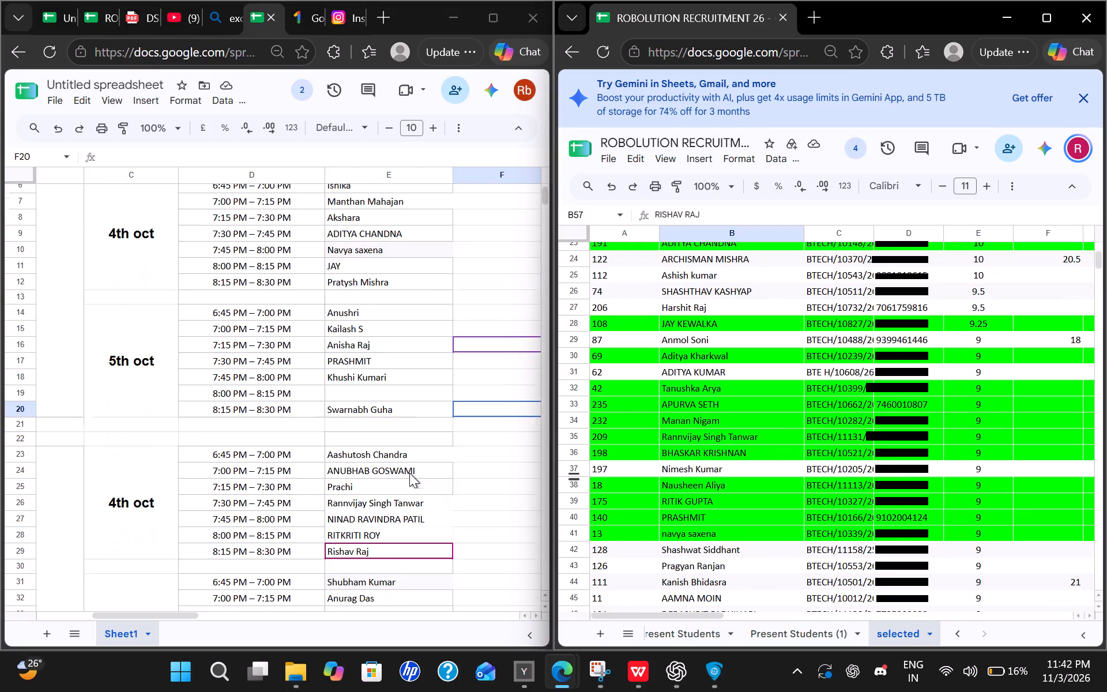
scroll(409, 473, down, 1)
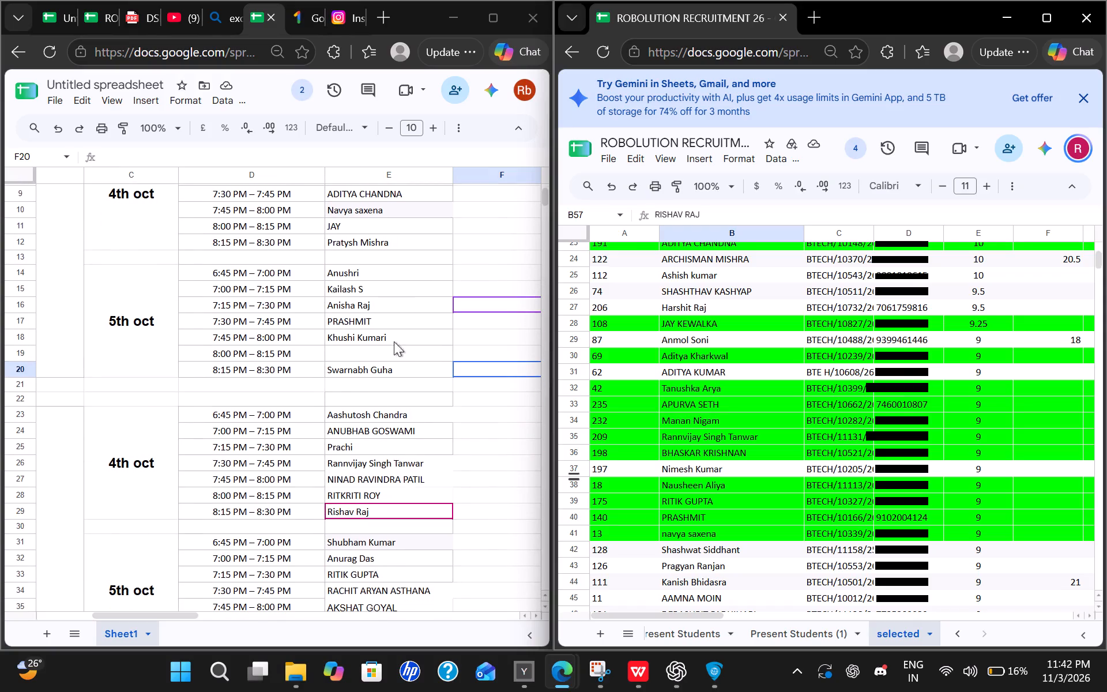
Switch to Instagram, go back from the open profile, and bring up the explore search page.
click(347, 13)
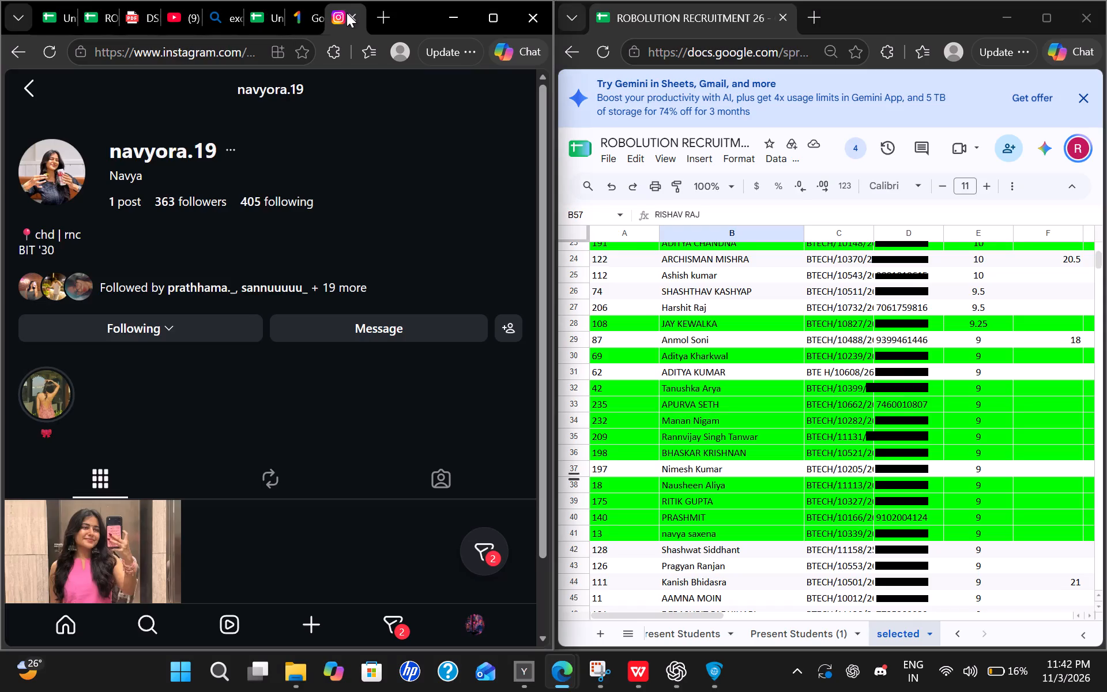
click(30, 87)
click(153, 625)
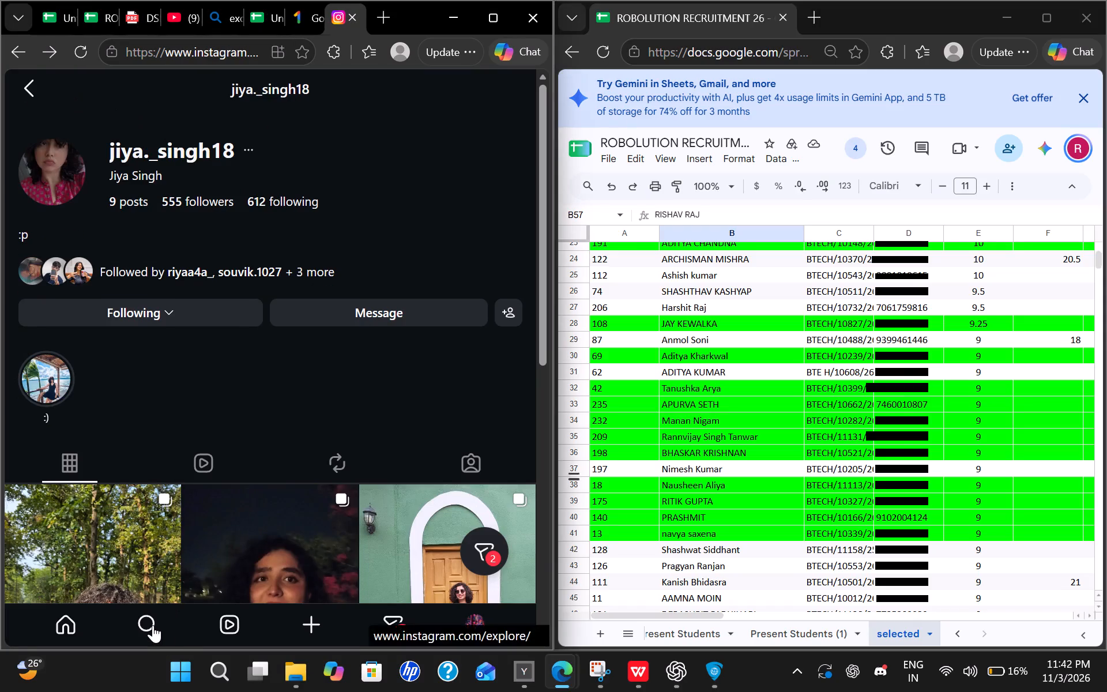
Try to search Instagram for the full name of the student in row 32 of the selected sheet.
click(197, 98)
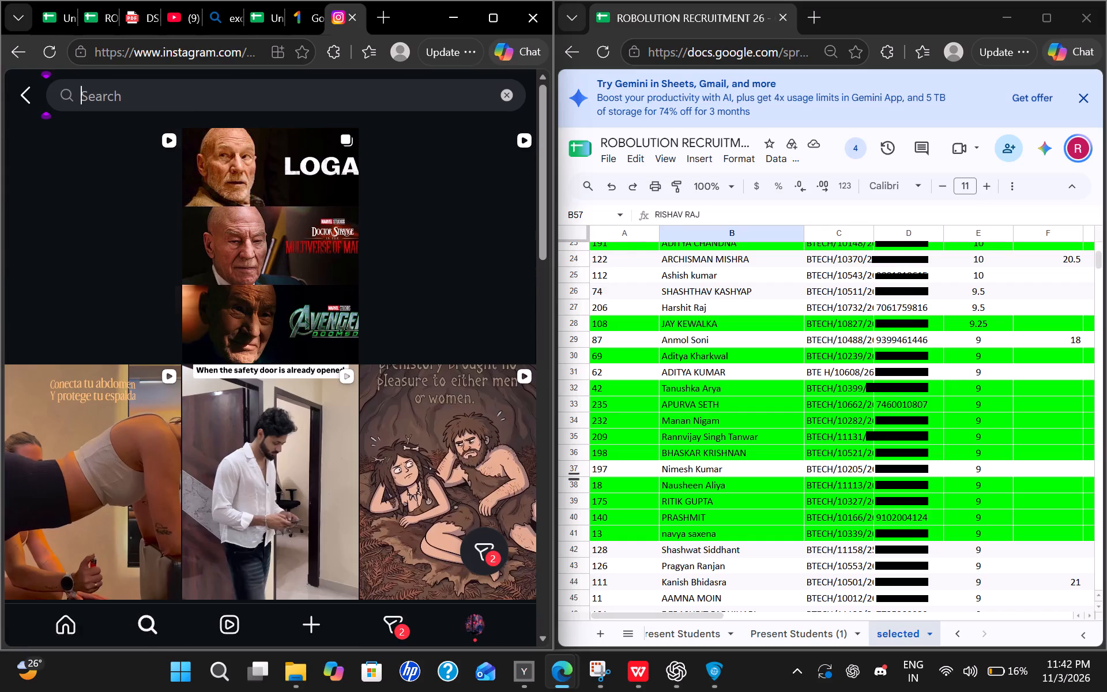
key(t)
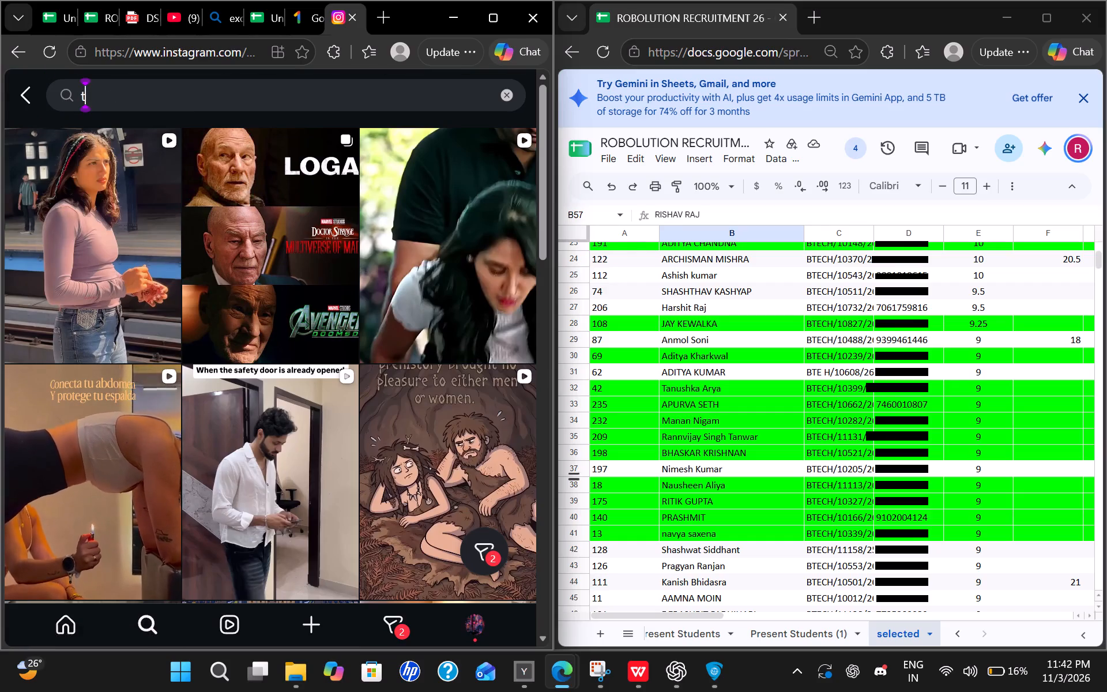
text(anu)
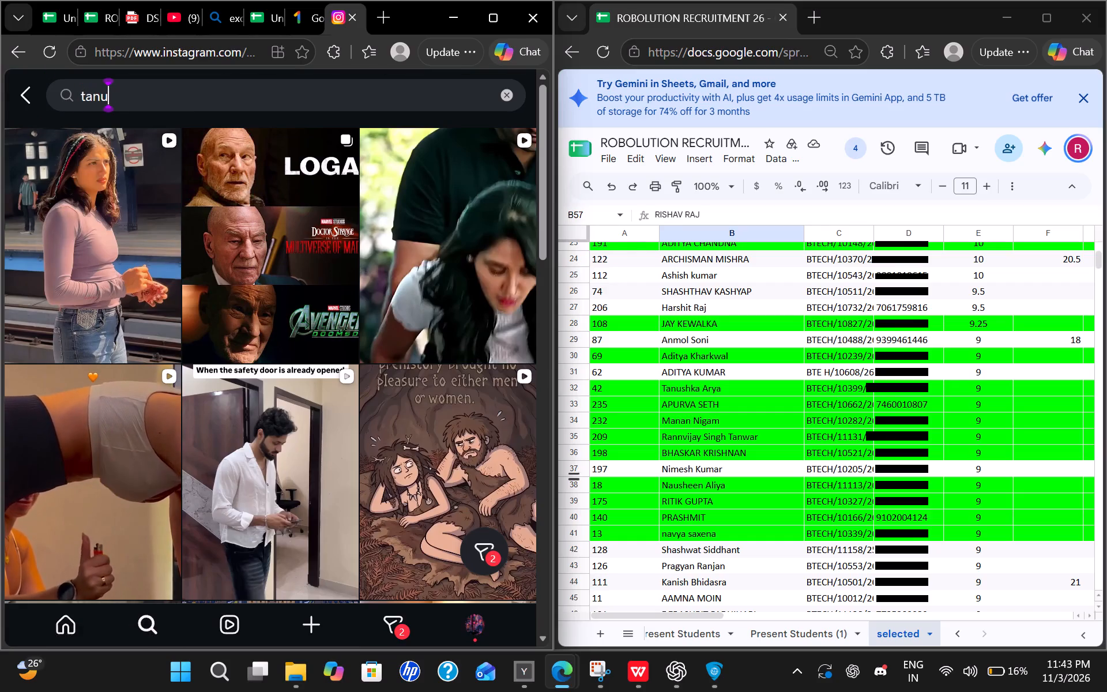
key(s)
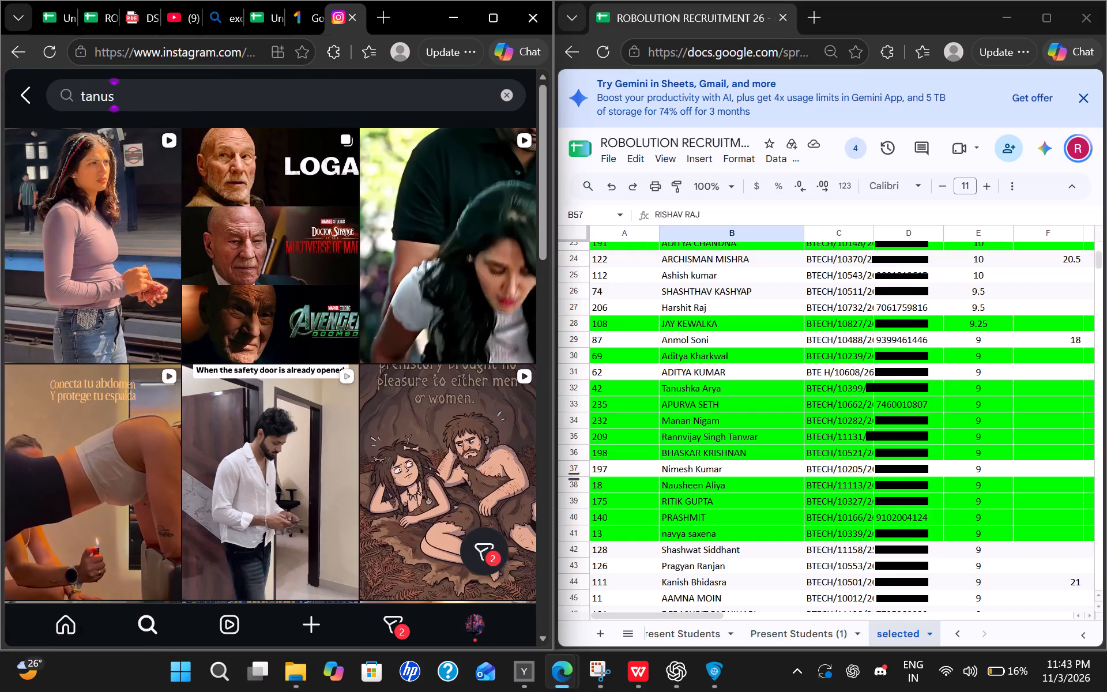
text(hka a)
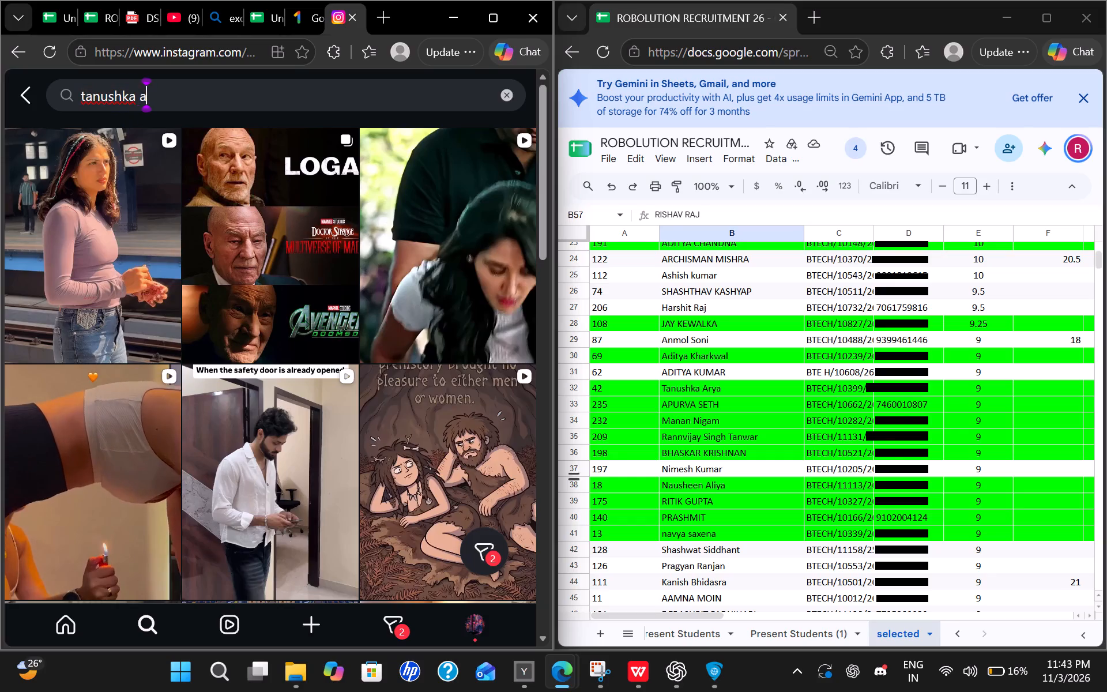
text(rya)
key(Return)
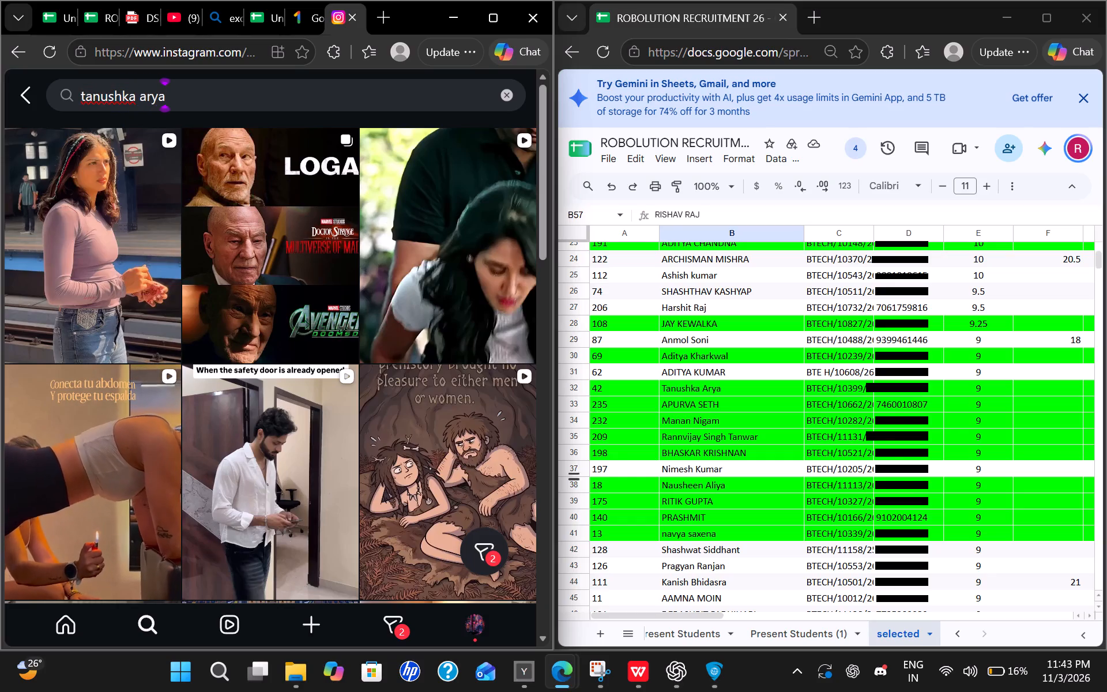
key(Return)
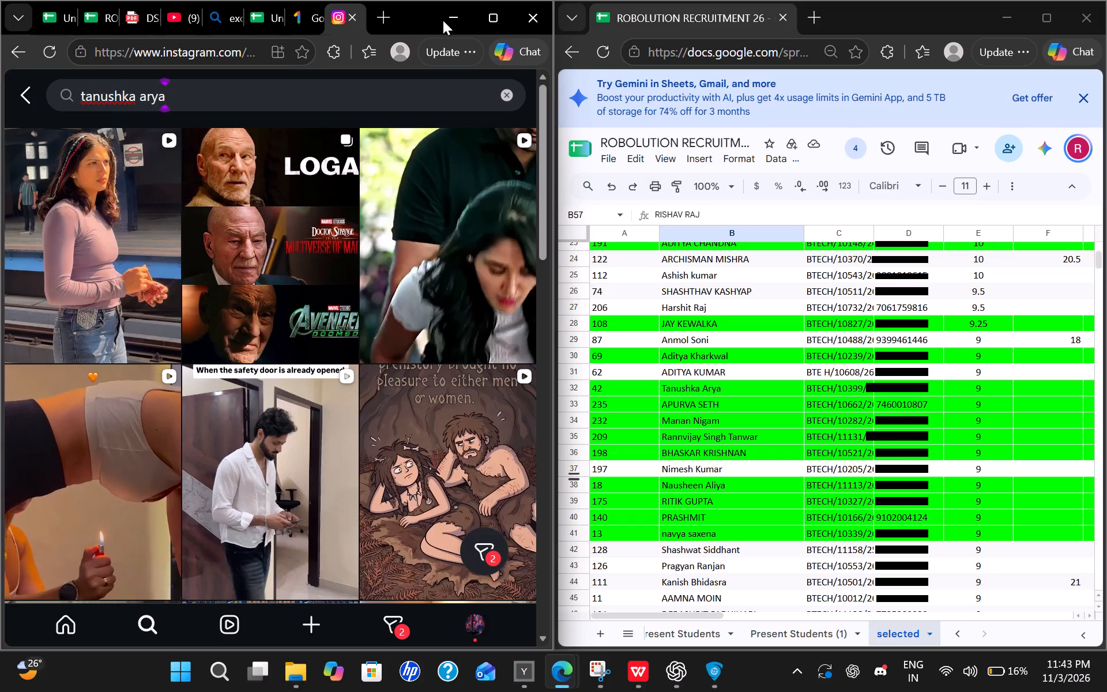
Maximize the Instagram window, search for "tanushka", and open the profile matching the row 32 student for a close-up view.
click(489, 20)
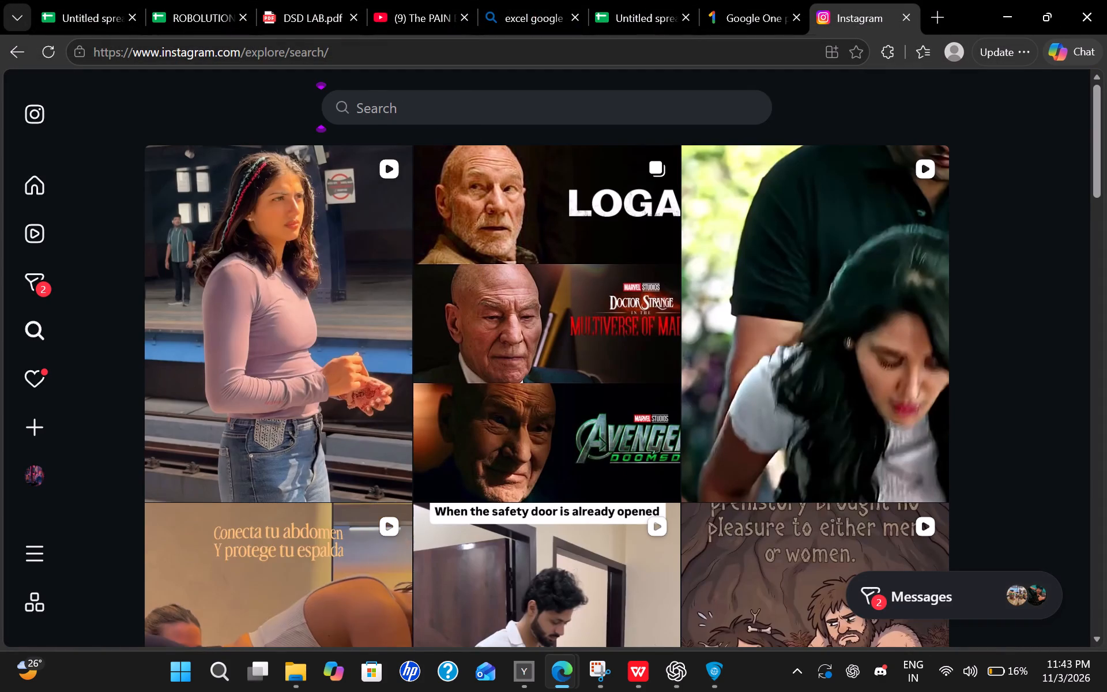
click(436, 122)
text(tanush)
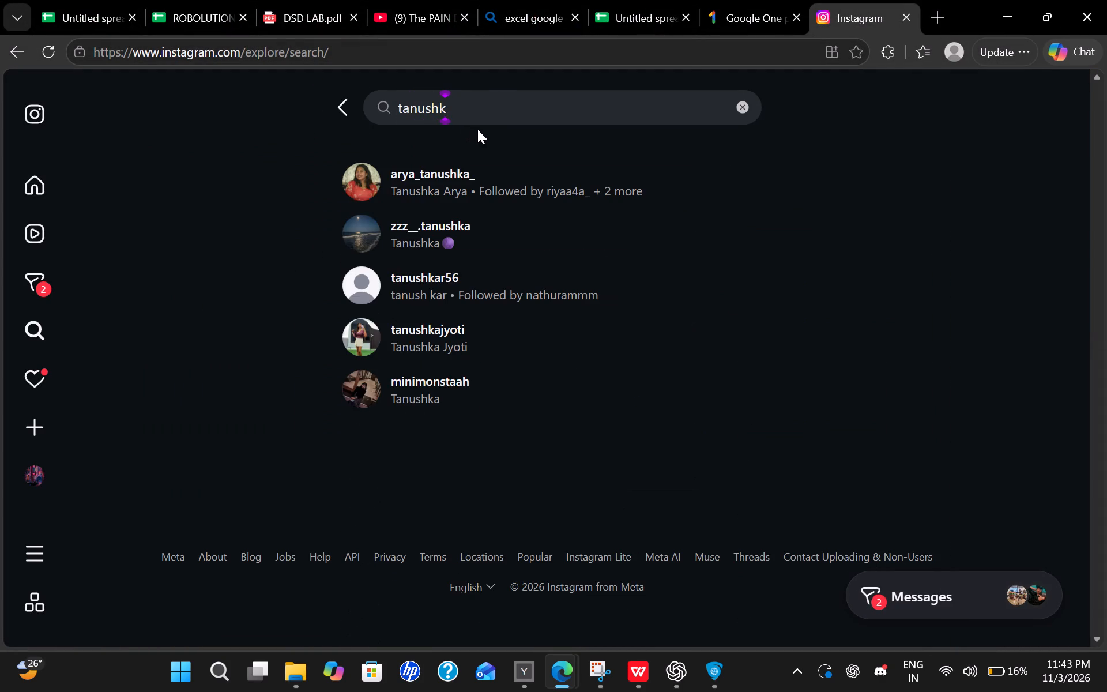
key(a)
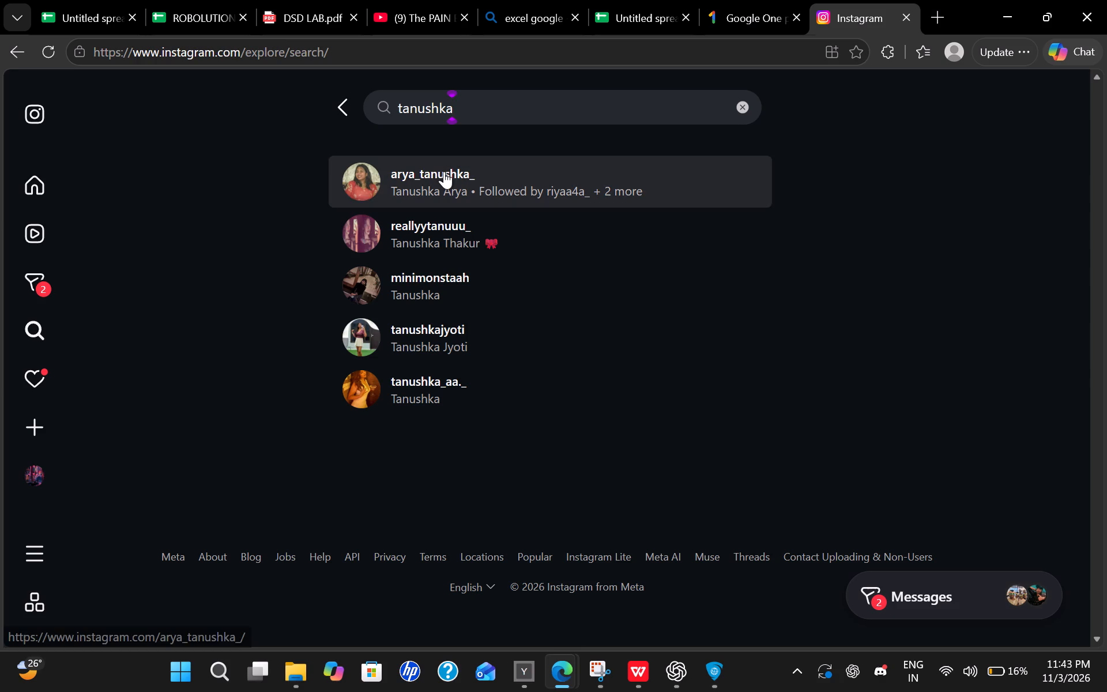
click(444, 171)
scroll(307, 182, up, 1)
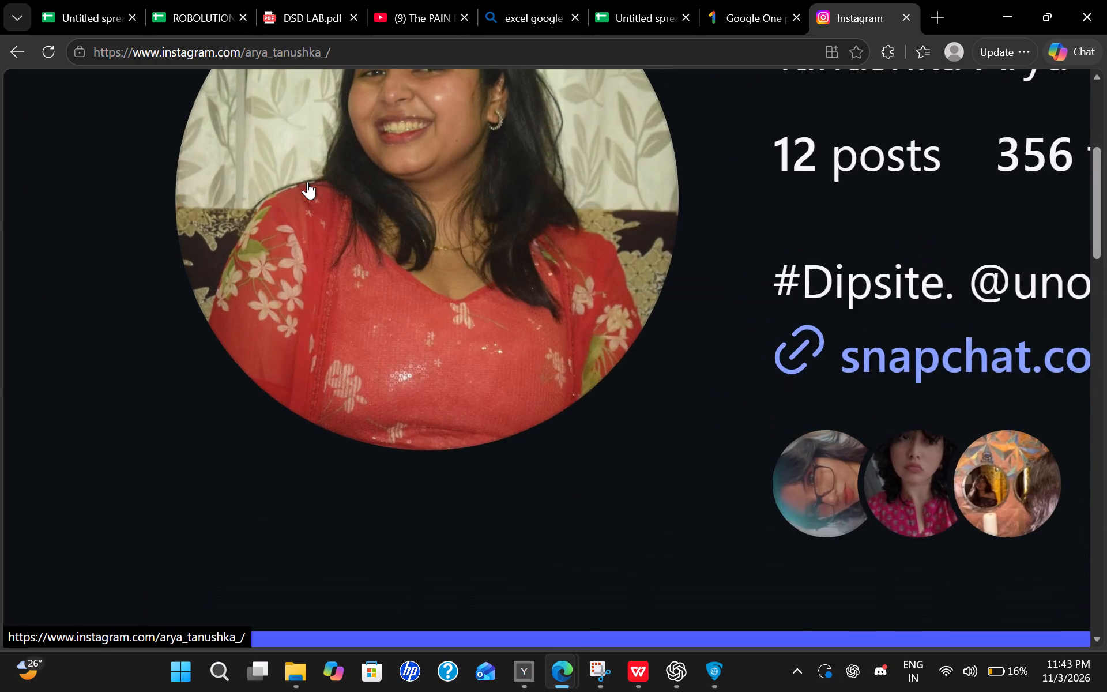
scroll(307, 182, up, 1)
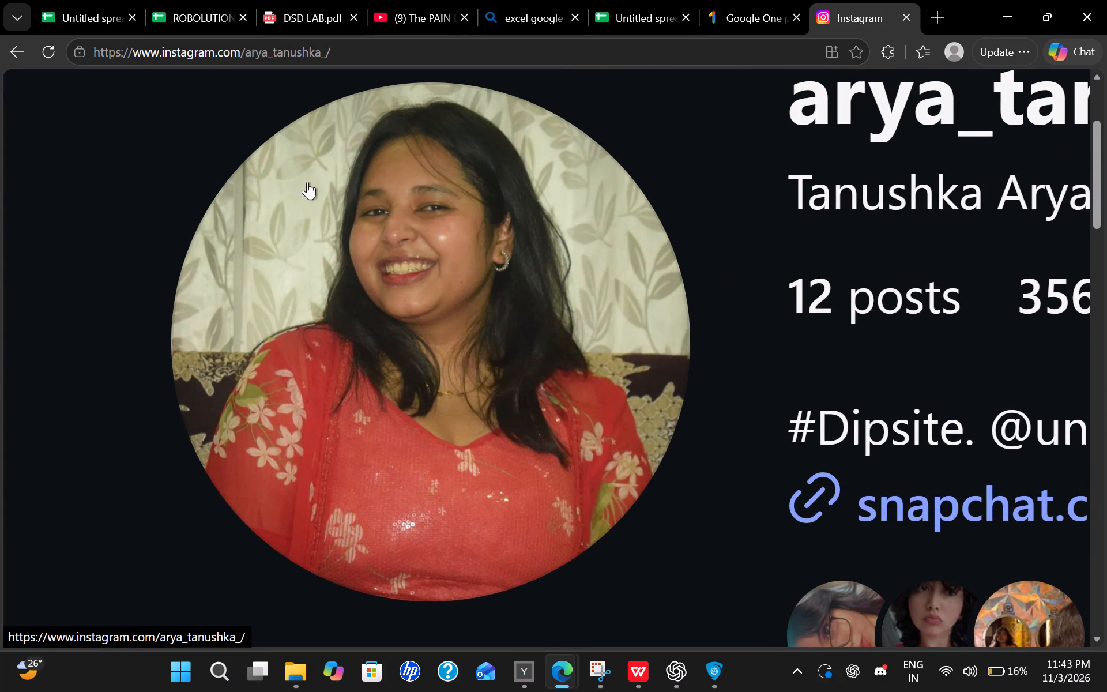